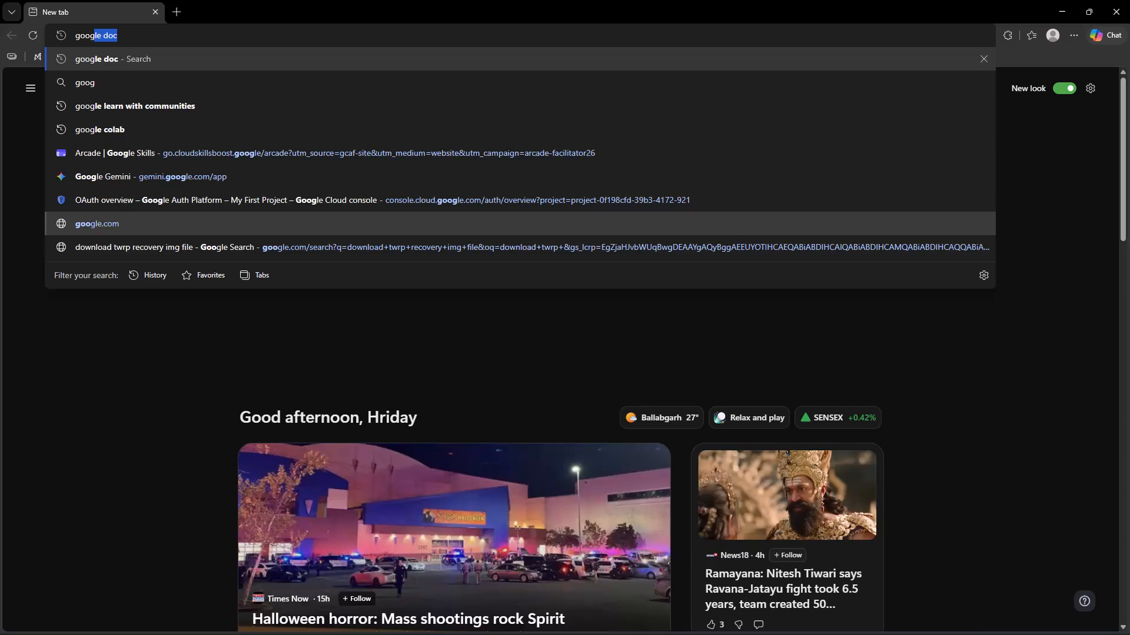
Search the web for "google doc" and open the Google Docs site.
key(e)
key(Return)
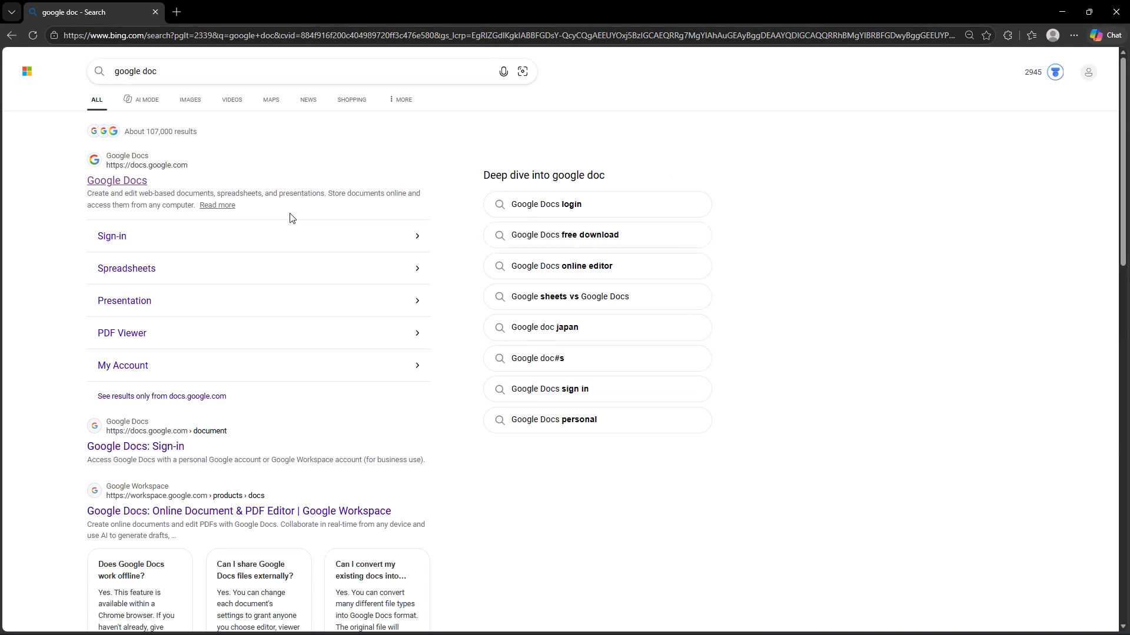
click(218, 184)
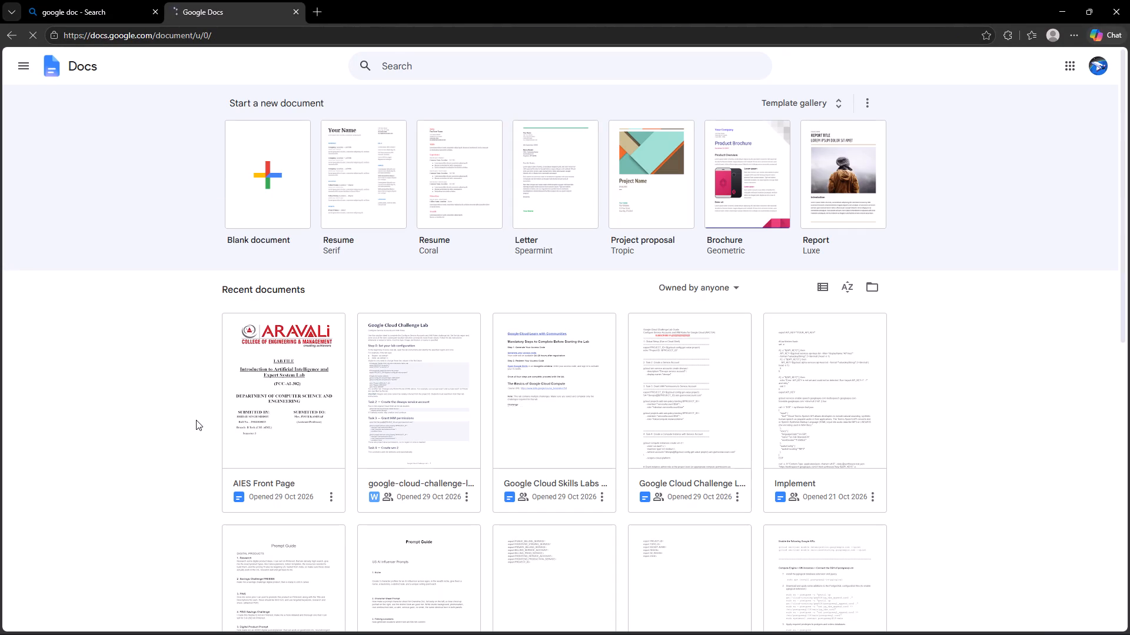
Switch Google Docs to the Aravali college account and close the search and original Docs tabs.
click(1105, 59)
click(993, 188)
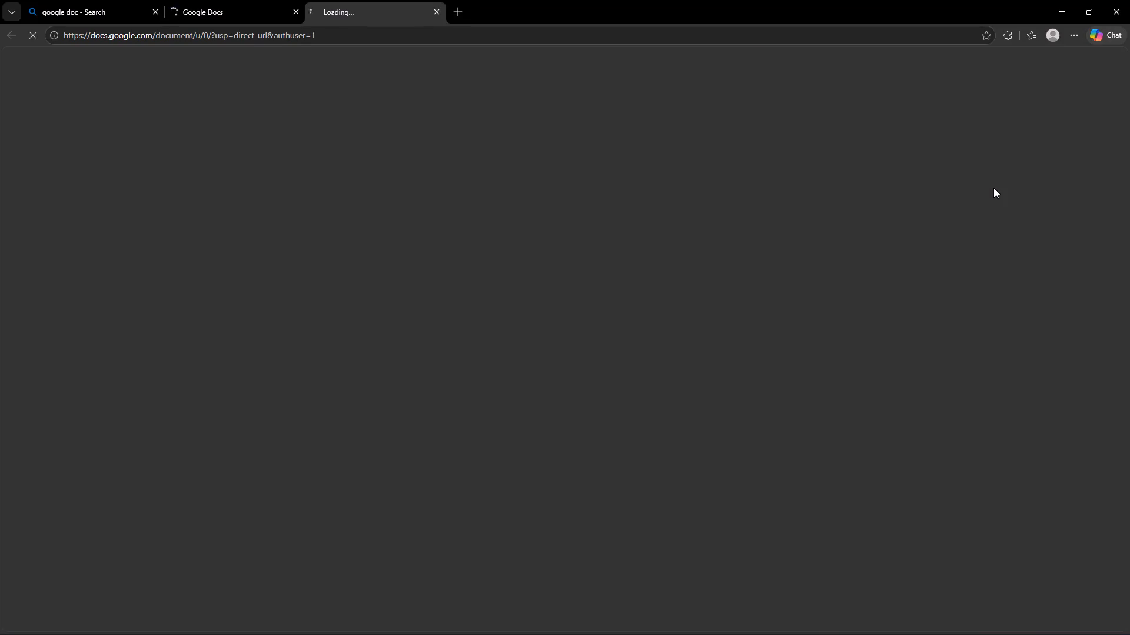
click(152, 14)
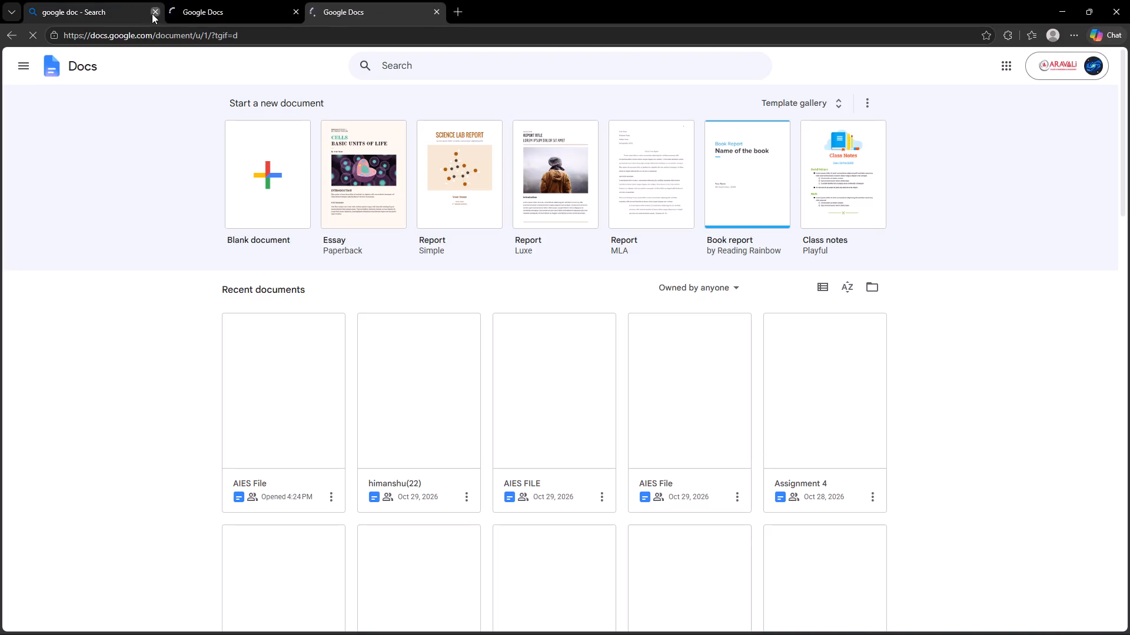
click(152, 14)
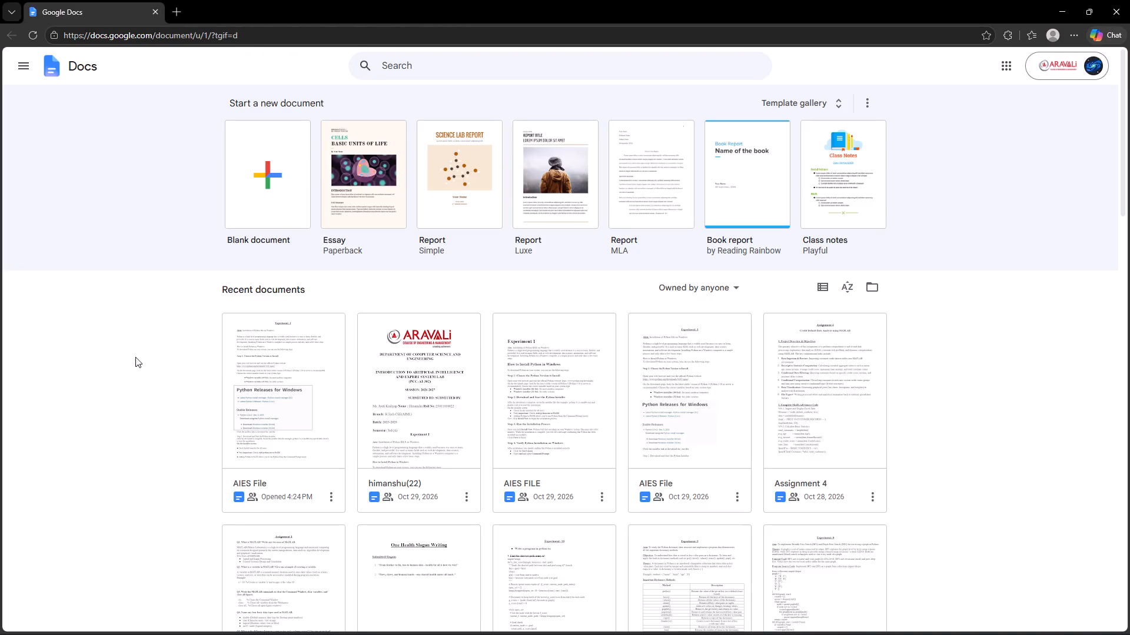
Open the most recently opened AIES File from the recent documents.
click(245, 369)
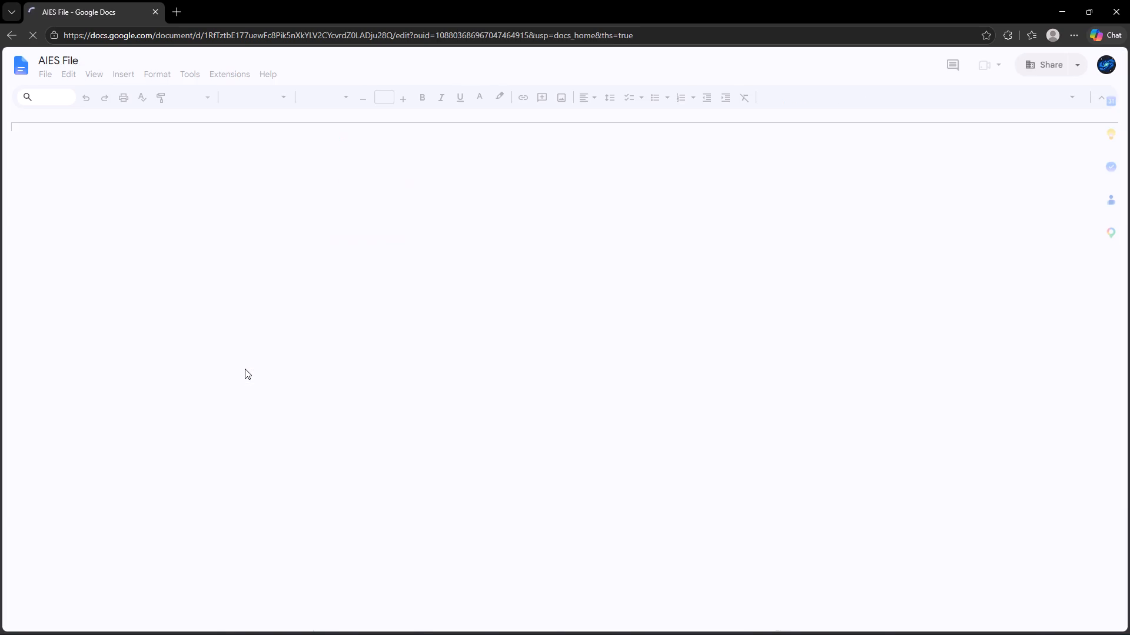
Shrink the "Python Releases for Windows" screenshot proportionally to about 4.5 inches wide.
scroll(245, 369, down, 2)
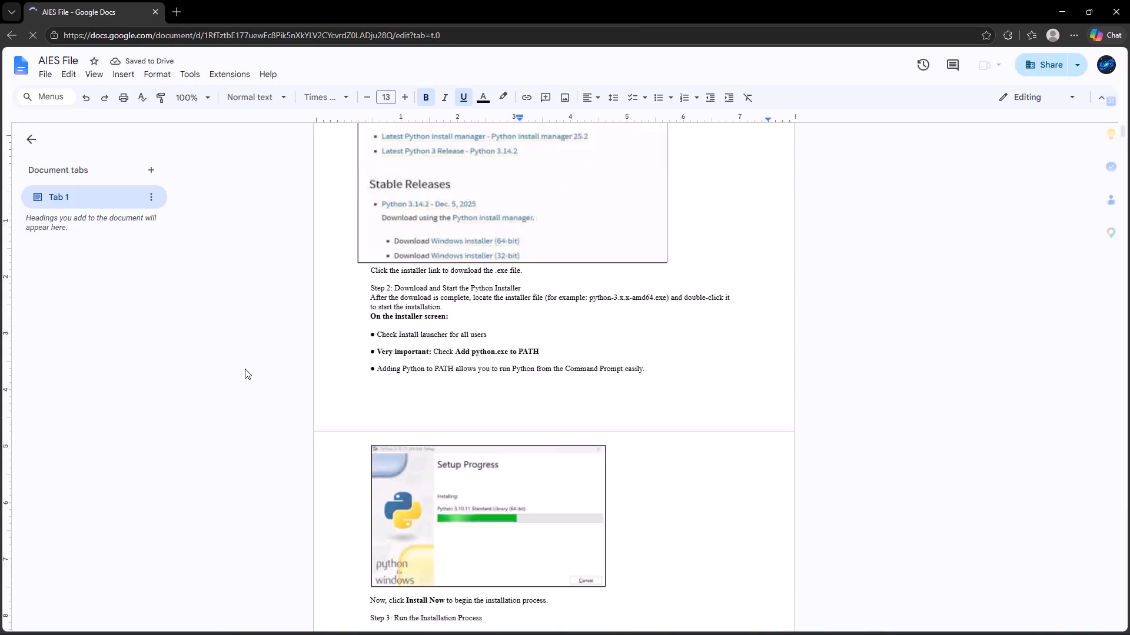
scroll(245, 369, down, 2)
scroll(245, 369, up, 2)
click(379, 367)
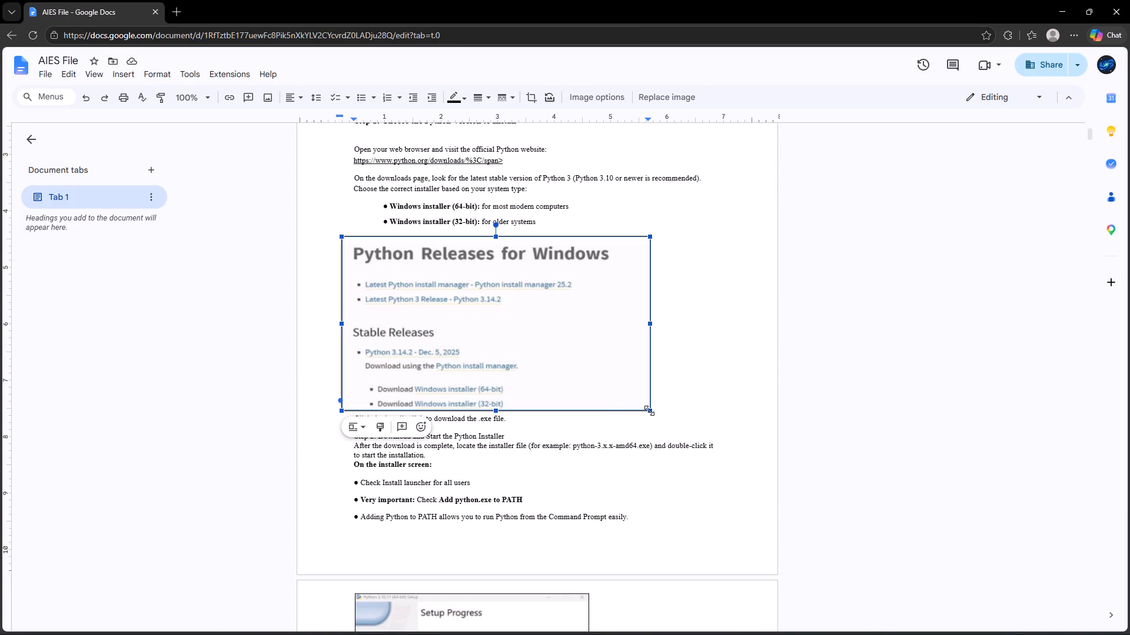
drag(649, 410, 597, 380)
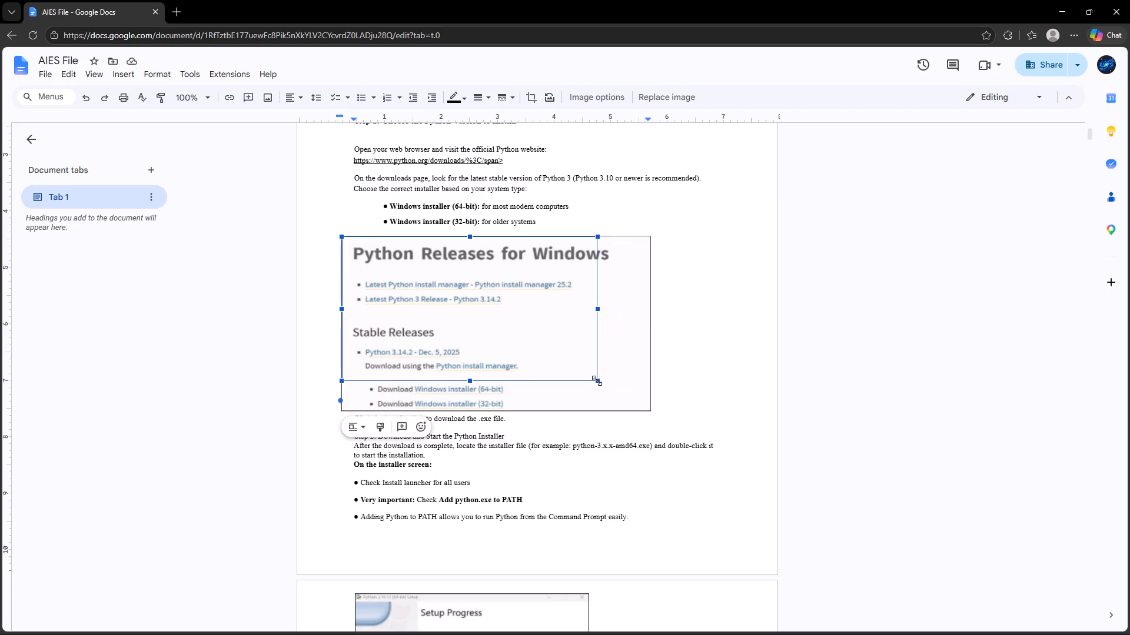
Put the "Click the installer link" sentence on its own line below the resized screenshot.
click(603, 334)
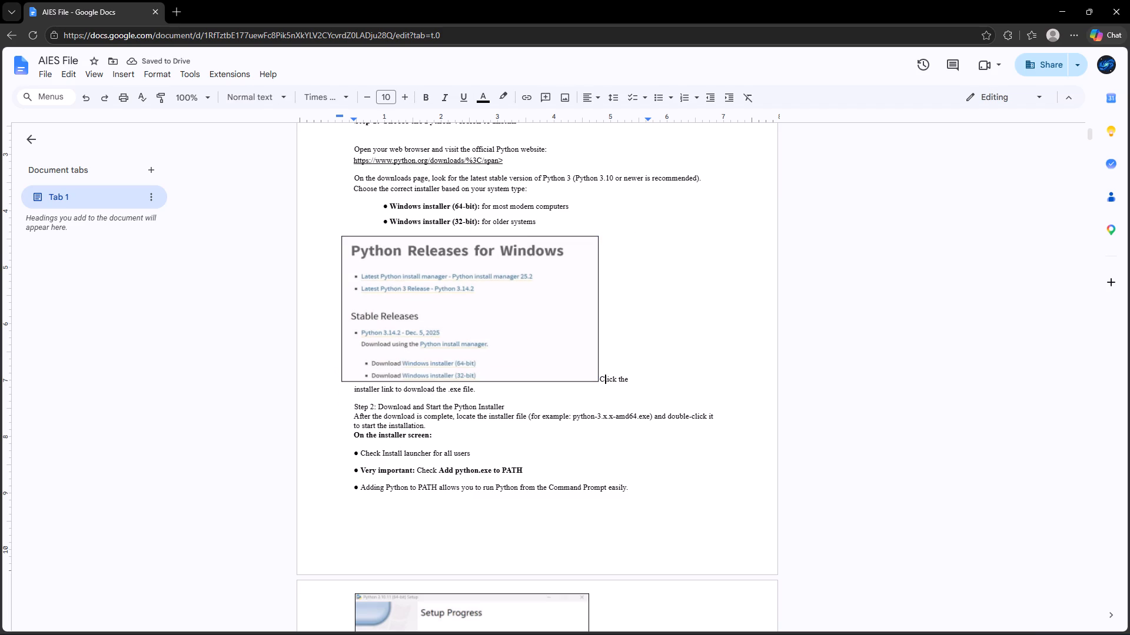
key(Left)
key(Return)
Shrink the "Setup was successful" screenshot slightly to match the width of the Setup Progress screenshot.
scroll(482, 388, down, 1)
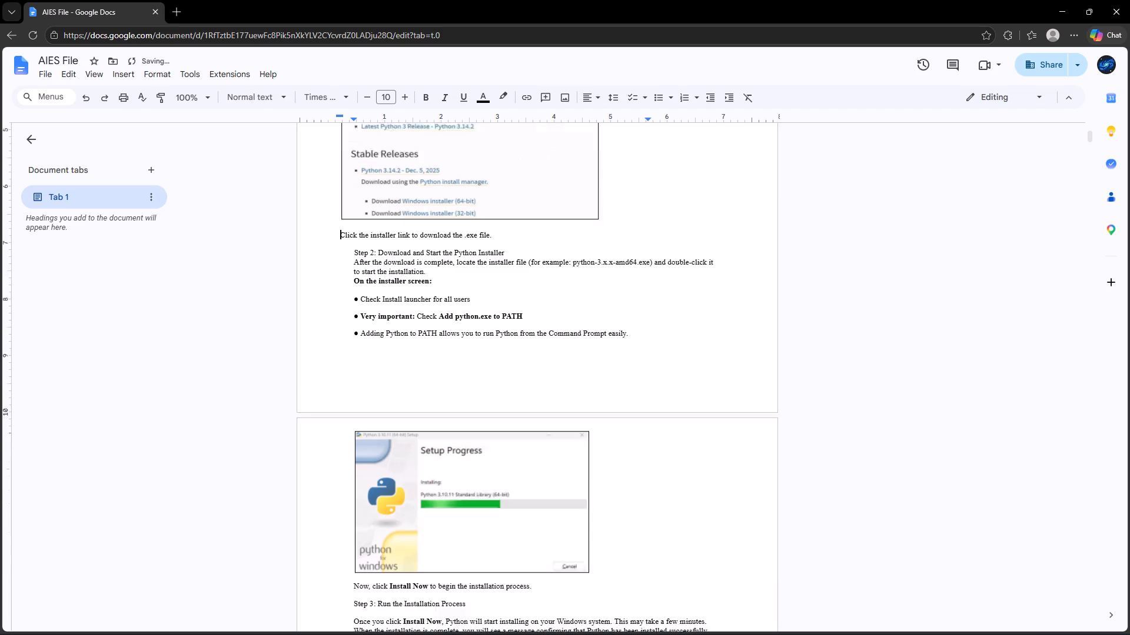
scroll(482, 388, down, 1)
click(471, 430)
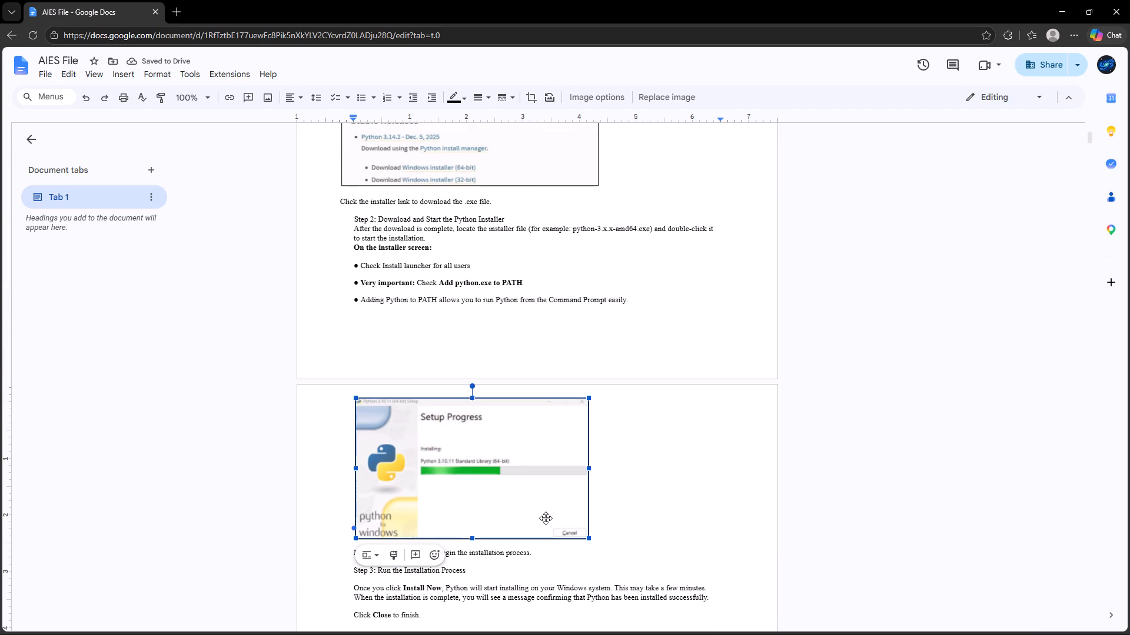
scroll(605, 555, down, 3)
click(538, 546)
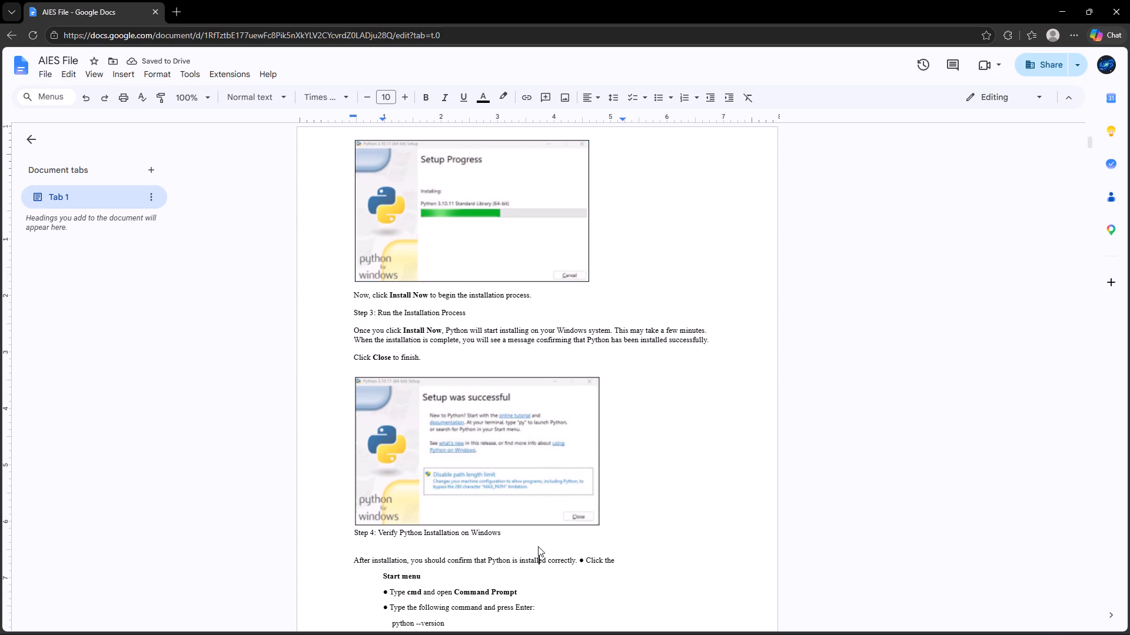
scroll(582, 490, down, 2)
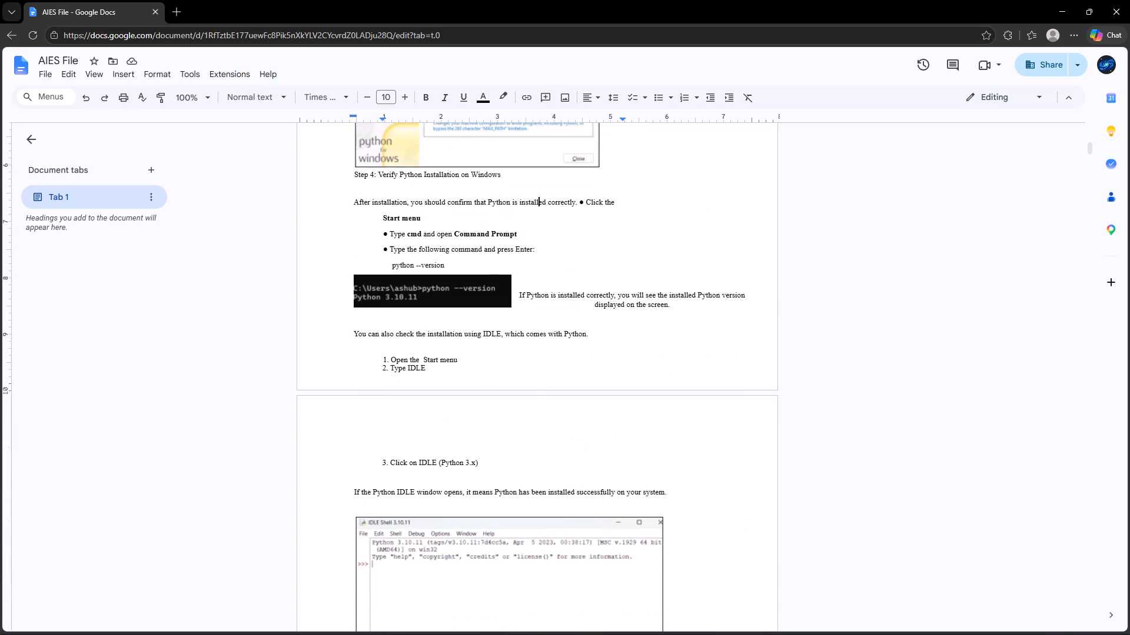
click(548, 260)
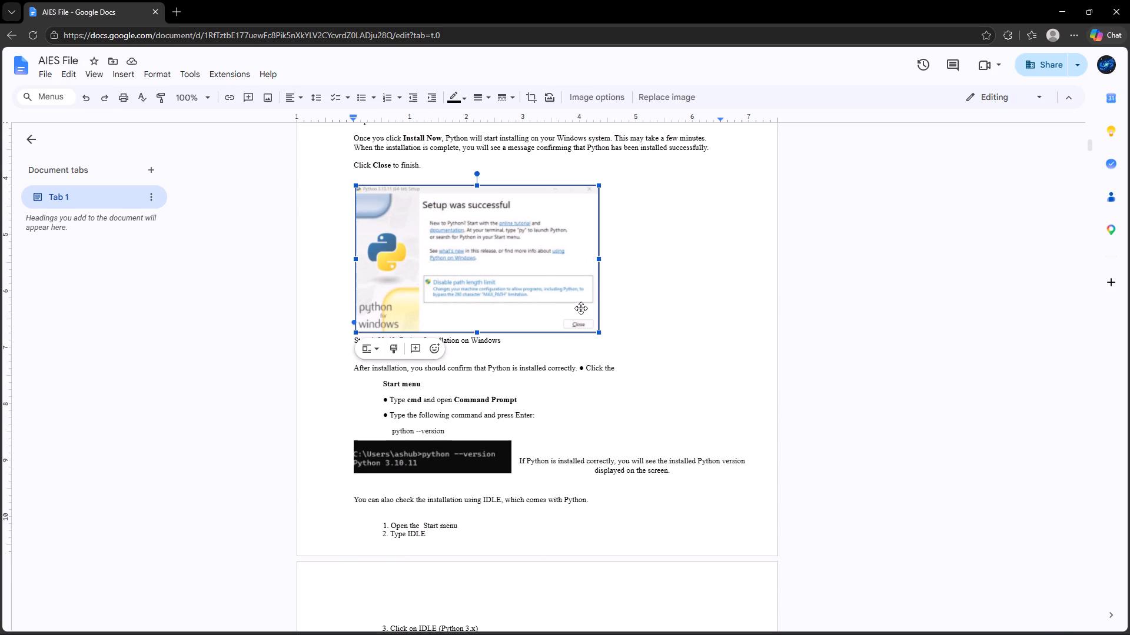
drag(600, 334, 589, 328)
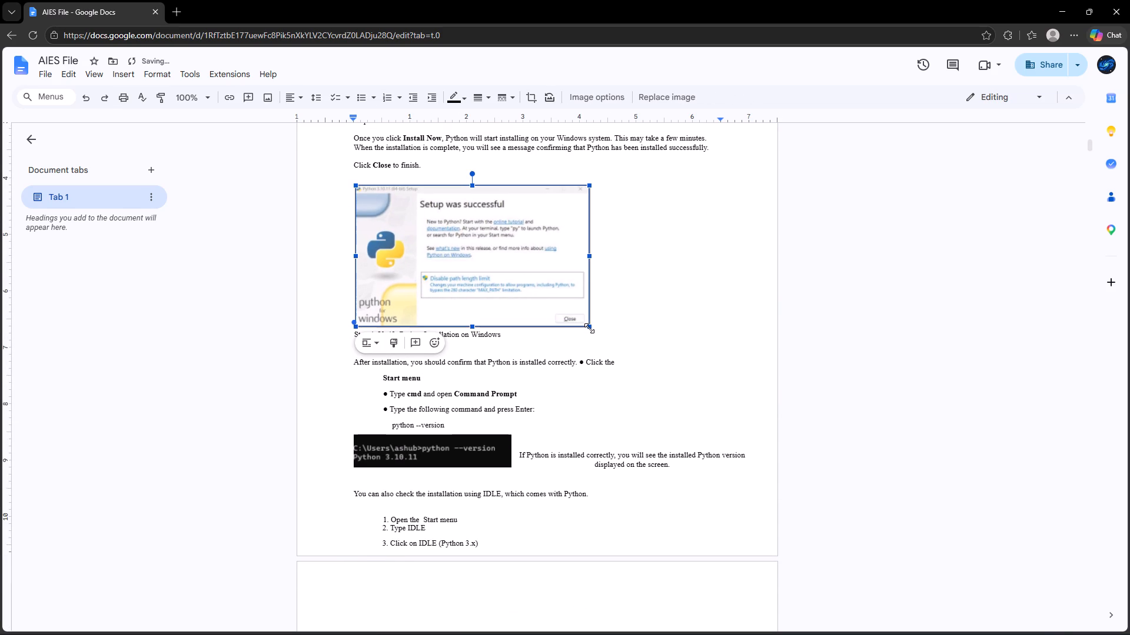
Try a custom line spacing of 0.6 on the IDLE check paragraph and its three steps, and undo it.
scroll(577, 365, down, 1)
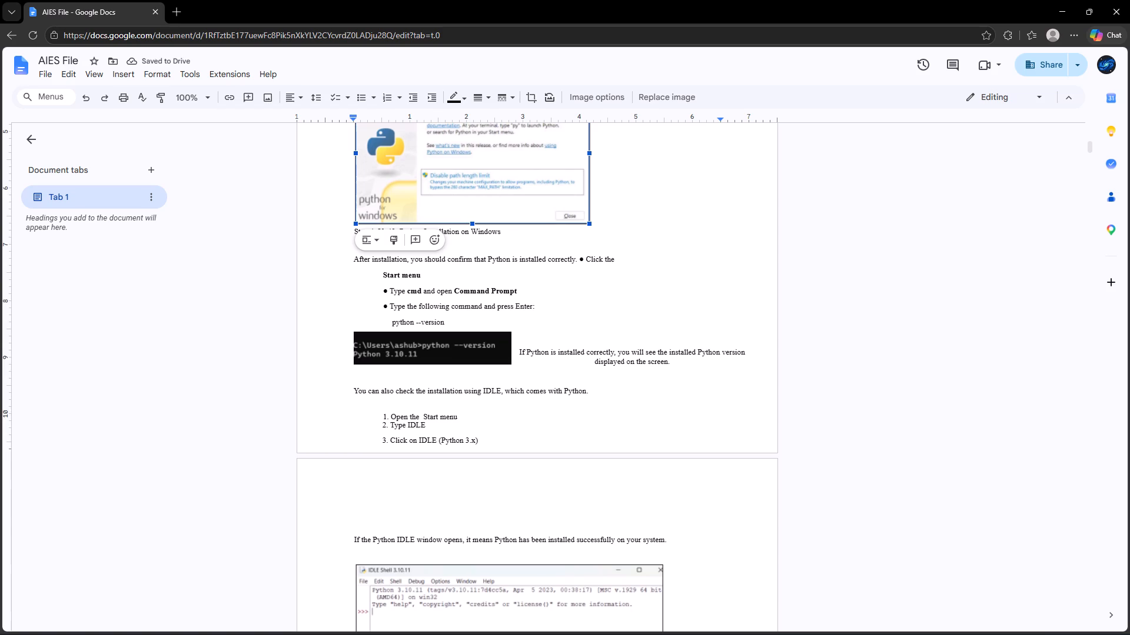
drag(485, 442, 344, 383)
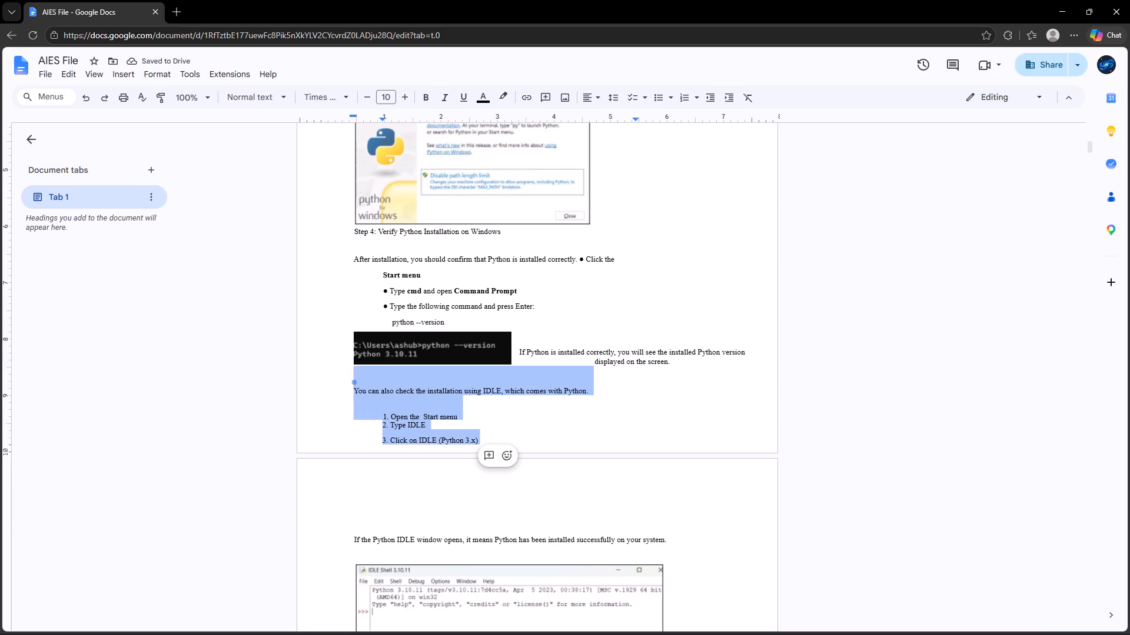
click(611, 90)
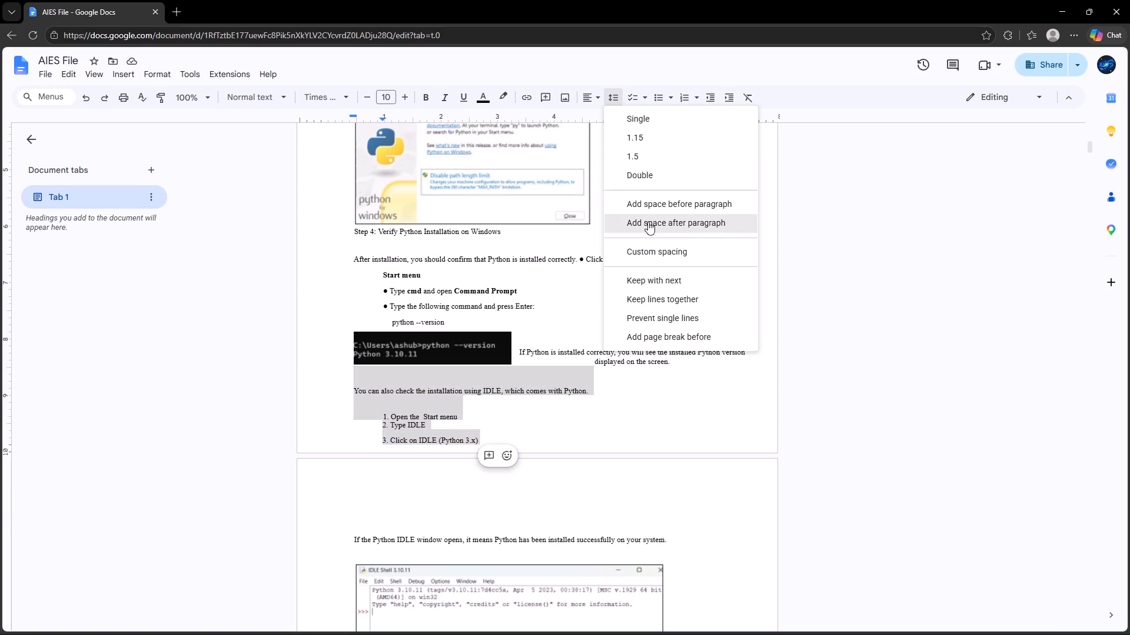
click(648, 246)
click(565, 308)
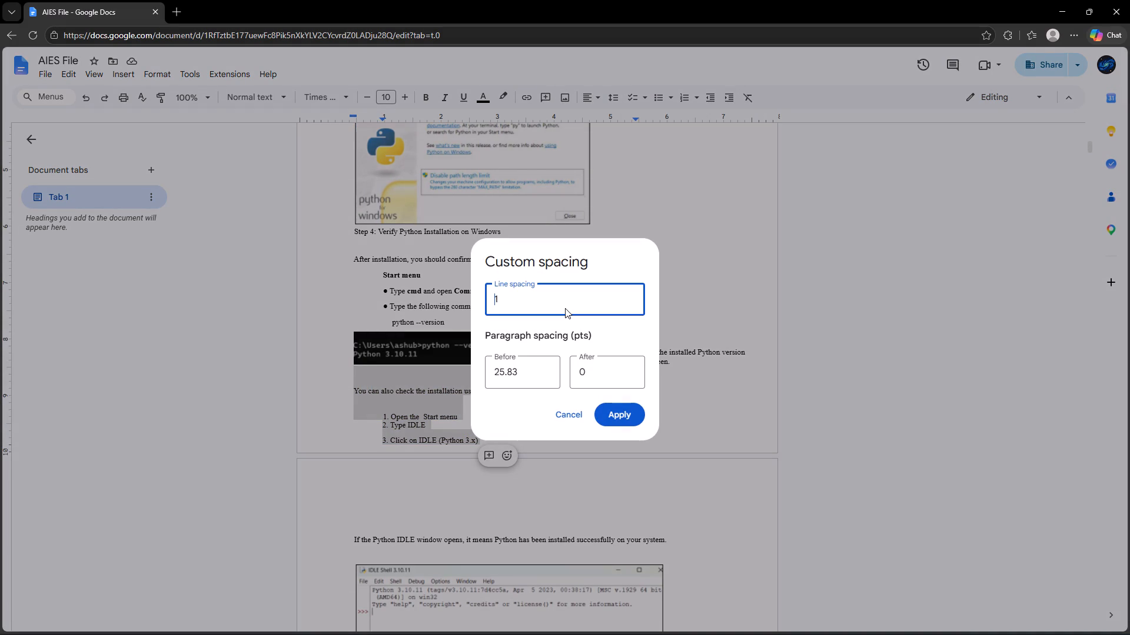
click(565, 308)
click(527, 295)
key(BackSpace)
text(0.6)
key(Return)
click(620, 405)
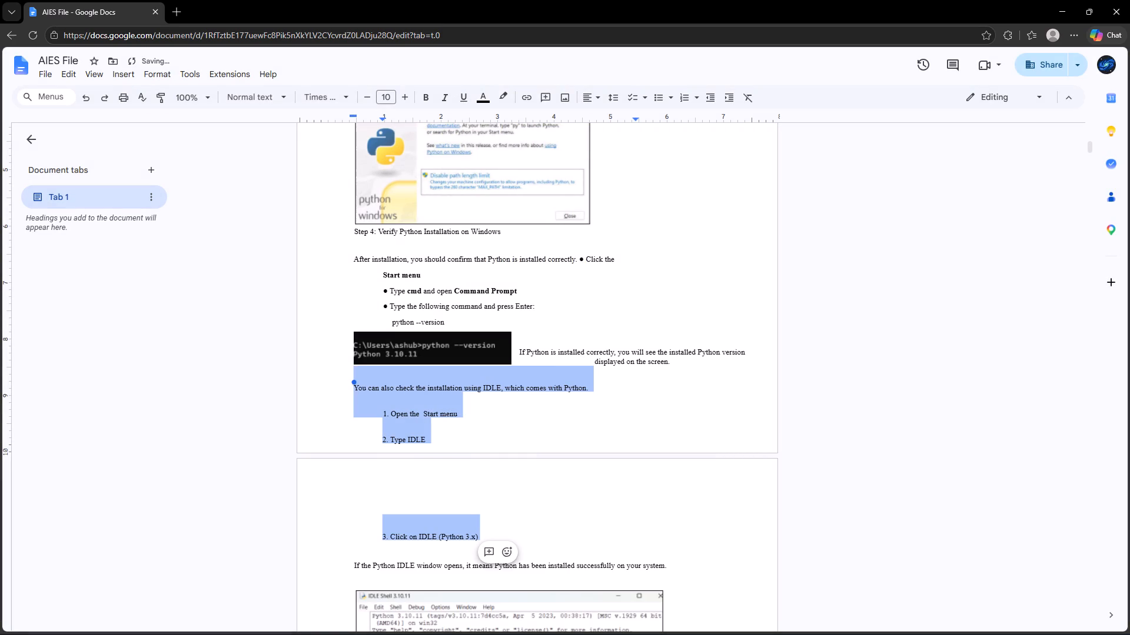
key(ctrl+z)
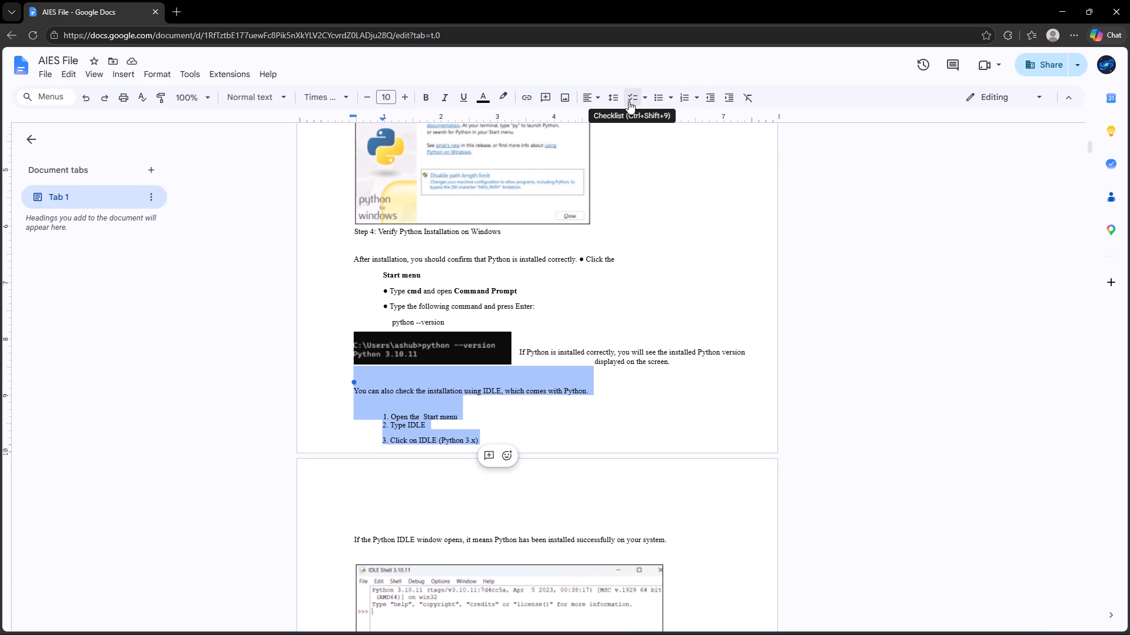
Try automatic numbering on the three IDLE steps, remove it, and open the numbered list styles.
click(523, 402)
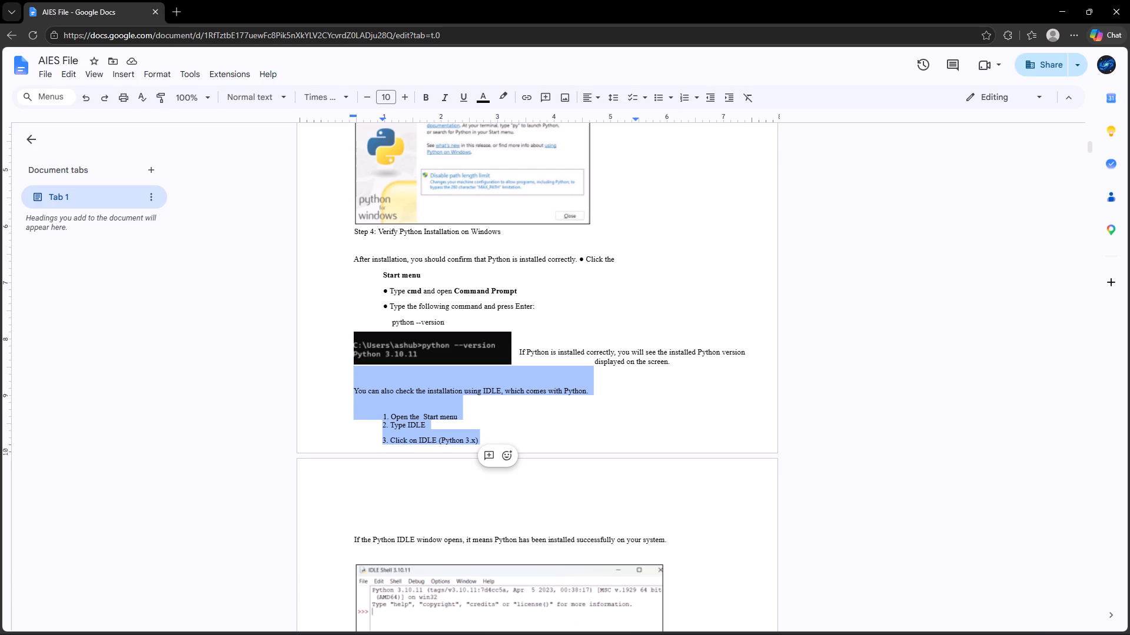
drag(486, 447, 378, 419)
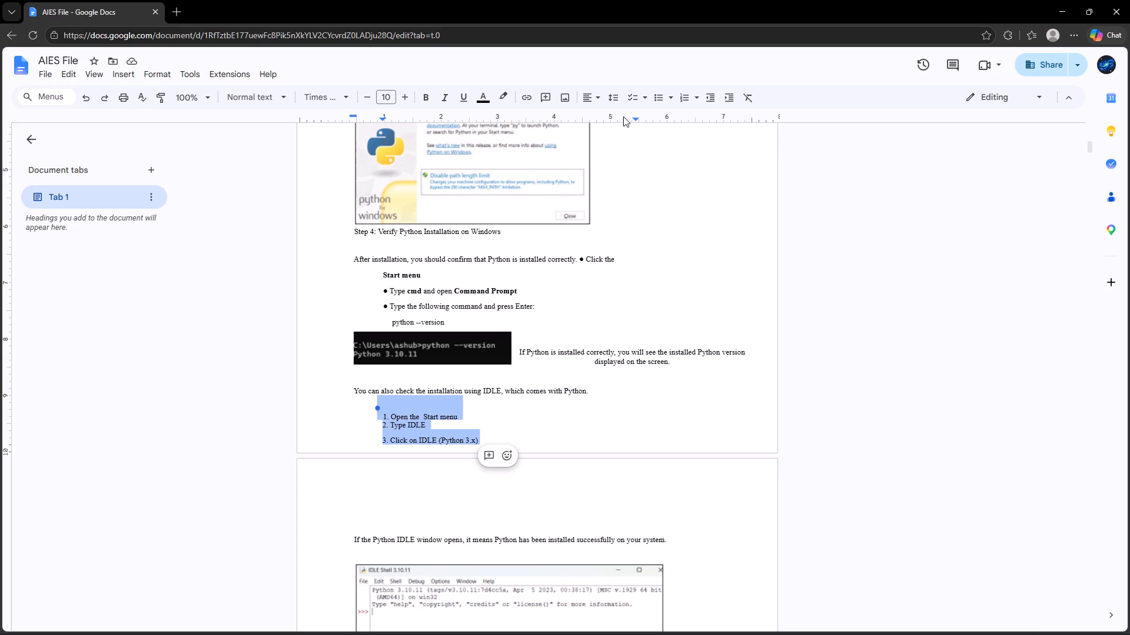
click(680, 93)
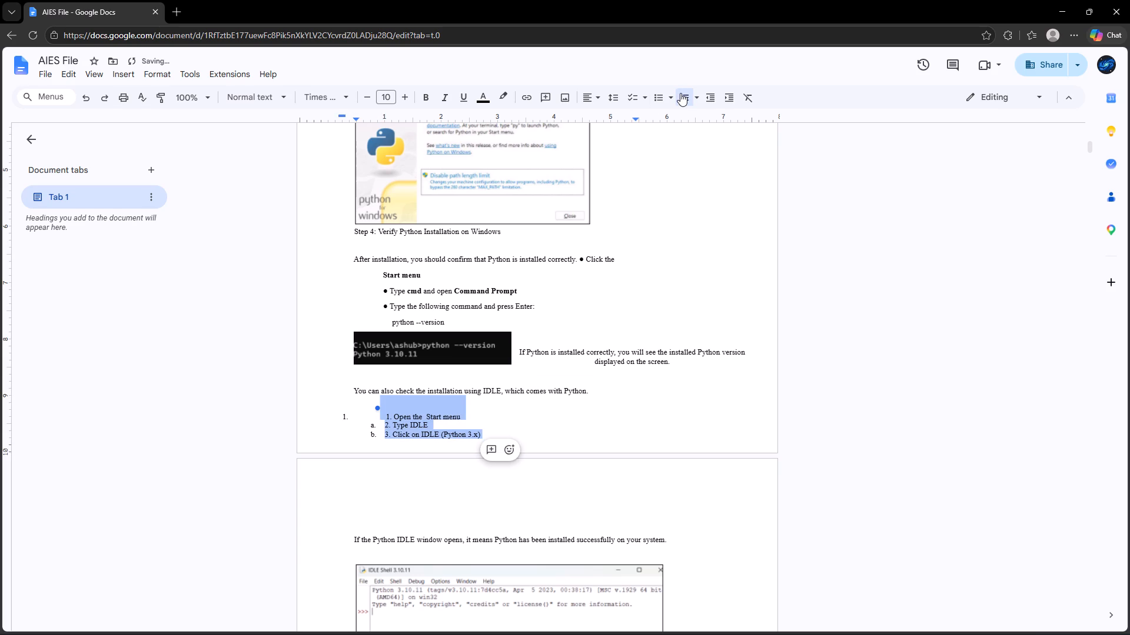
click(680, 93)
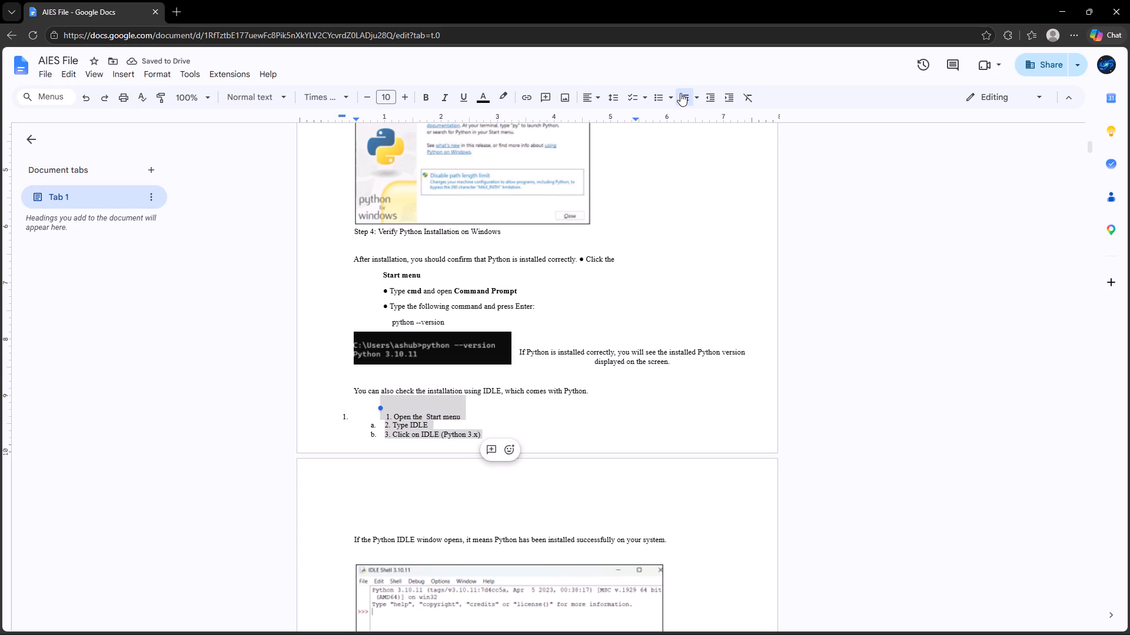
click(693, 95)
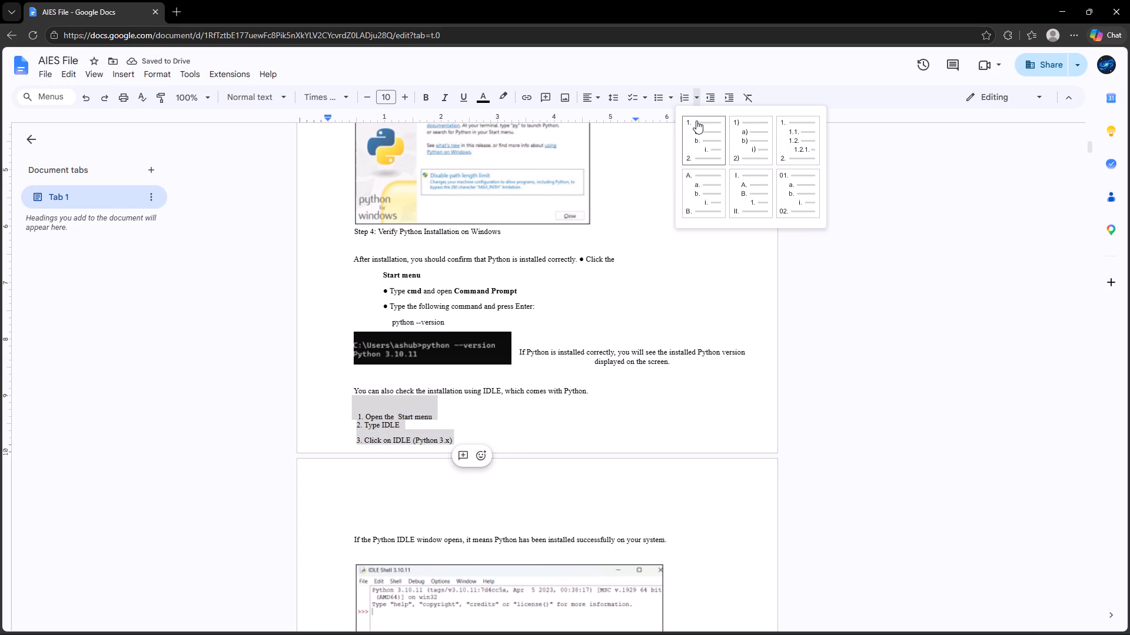
Delete the typed numbers 3., 2. and 1. in front of the three IDLE steps.
click(399, 446)
click(364, 442)
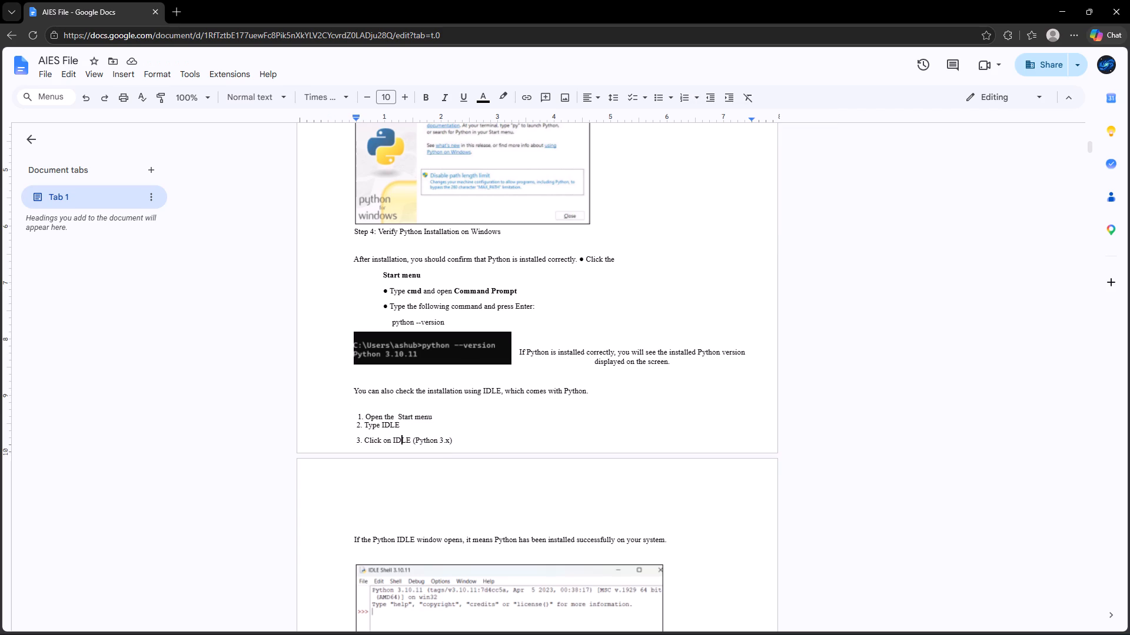
key(BackSpace)
key(BackSpace)
key(BackSpace)
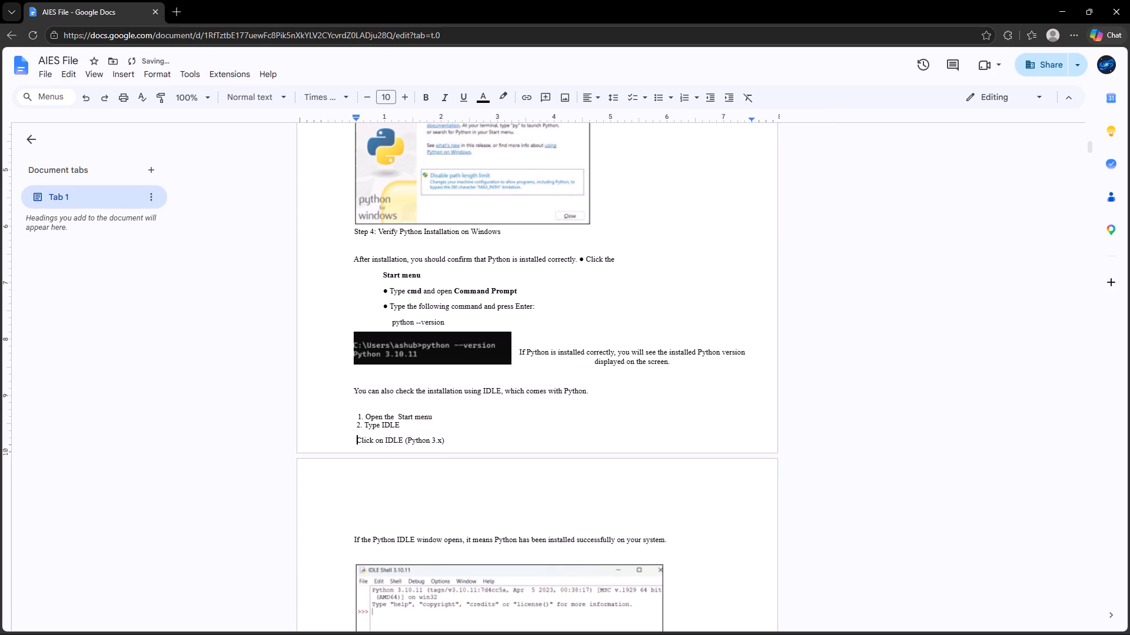
key(Up)
key(Right)
key(Right)
key(BackSpace)
key(BackSpace)
key(Up)
key(Right)
key(Right)
key(Right)
key(BackSpace)
key(BackSpace)
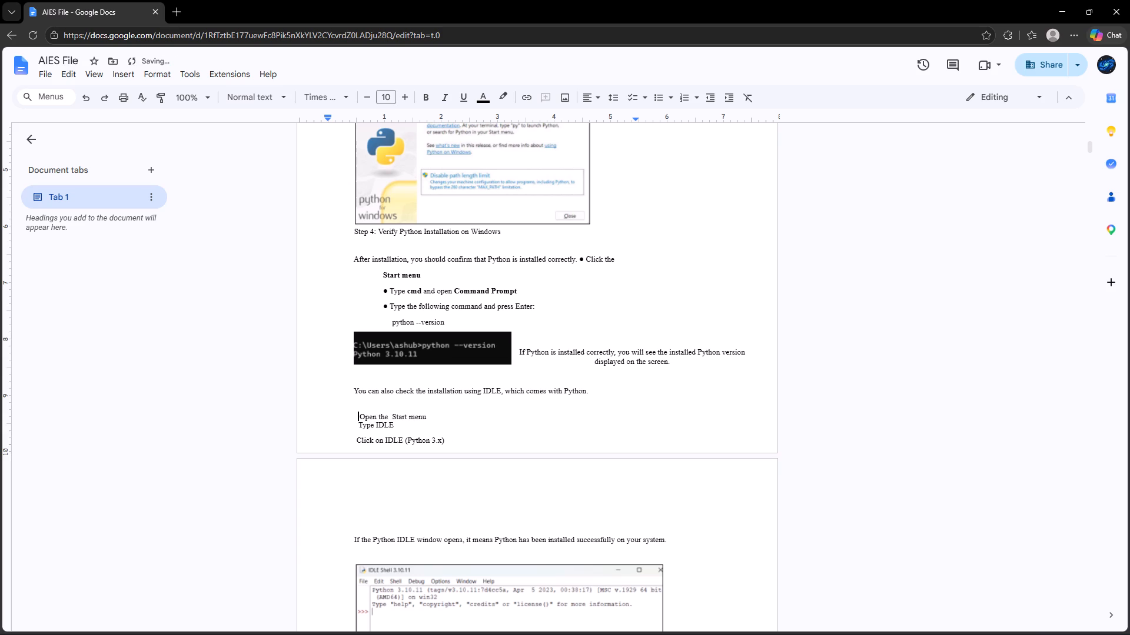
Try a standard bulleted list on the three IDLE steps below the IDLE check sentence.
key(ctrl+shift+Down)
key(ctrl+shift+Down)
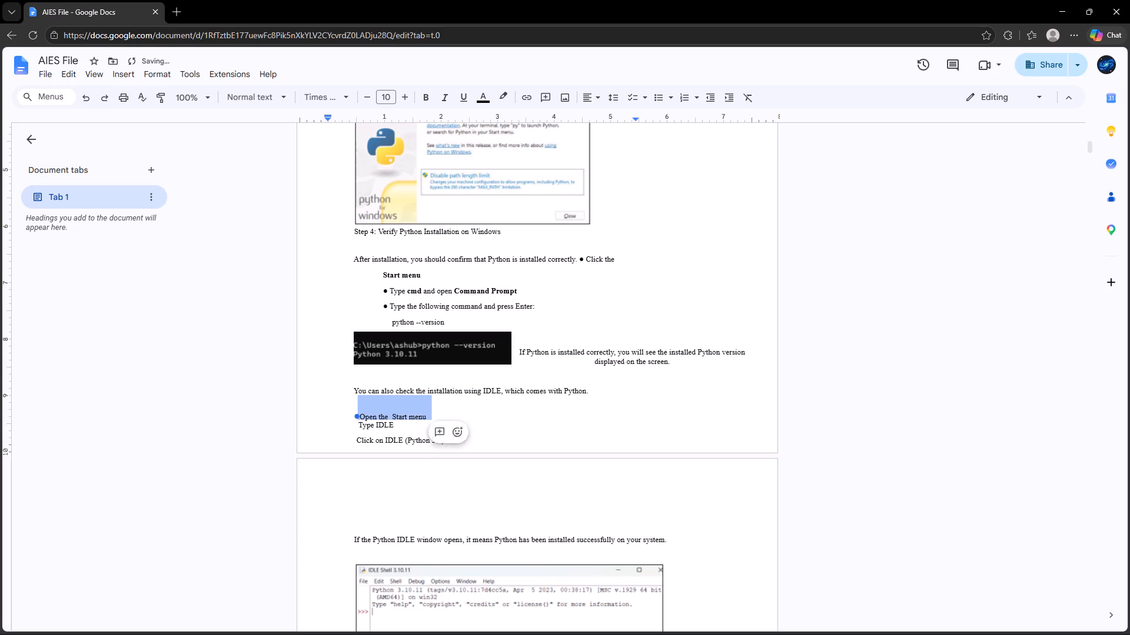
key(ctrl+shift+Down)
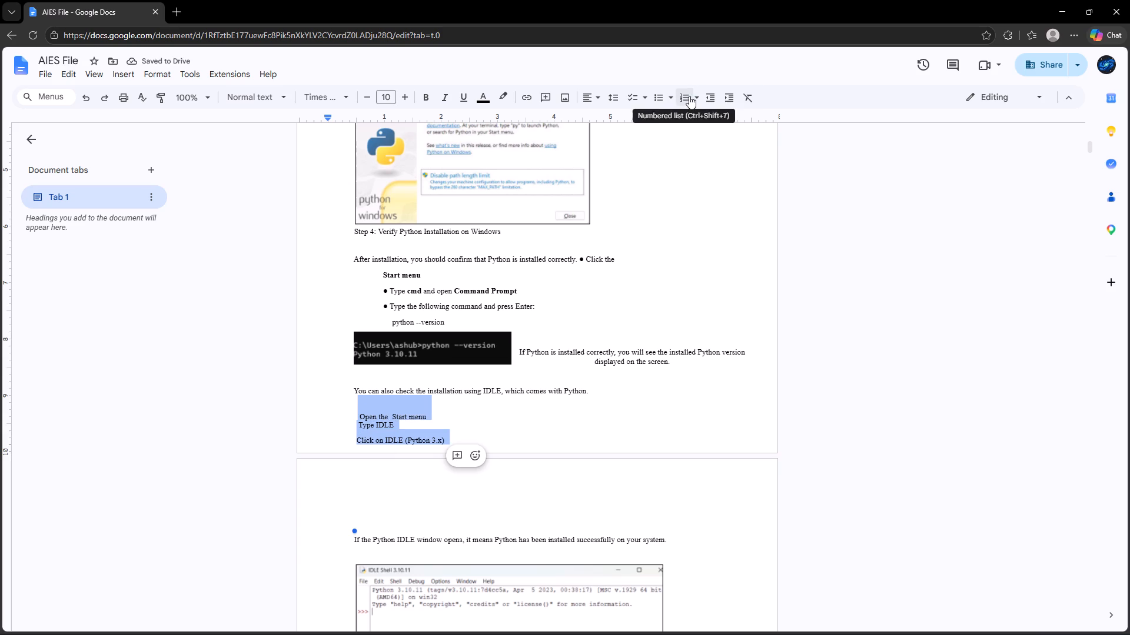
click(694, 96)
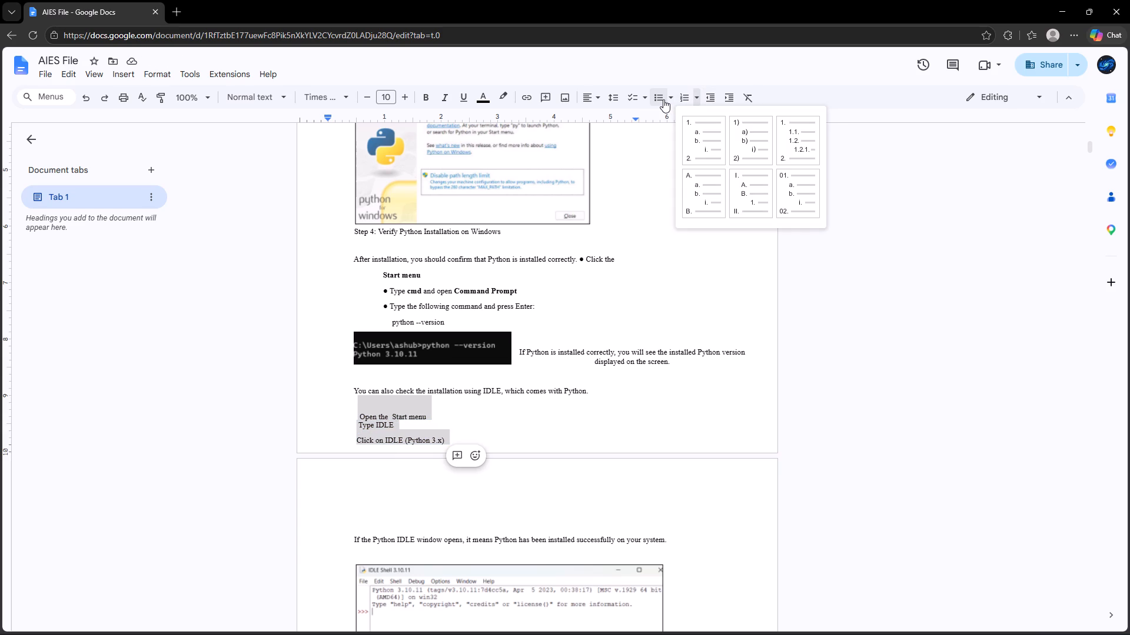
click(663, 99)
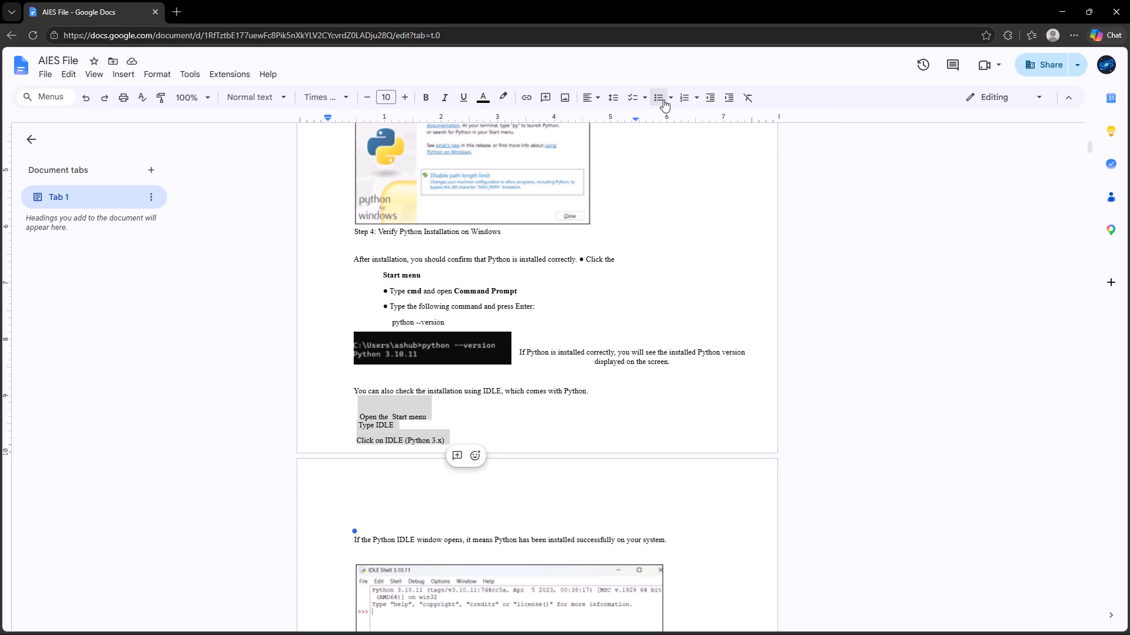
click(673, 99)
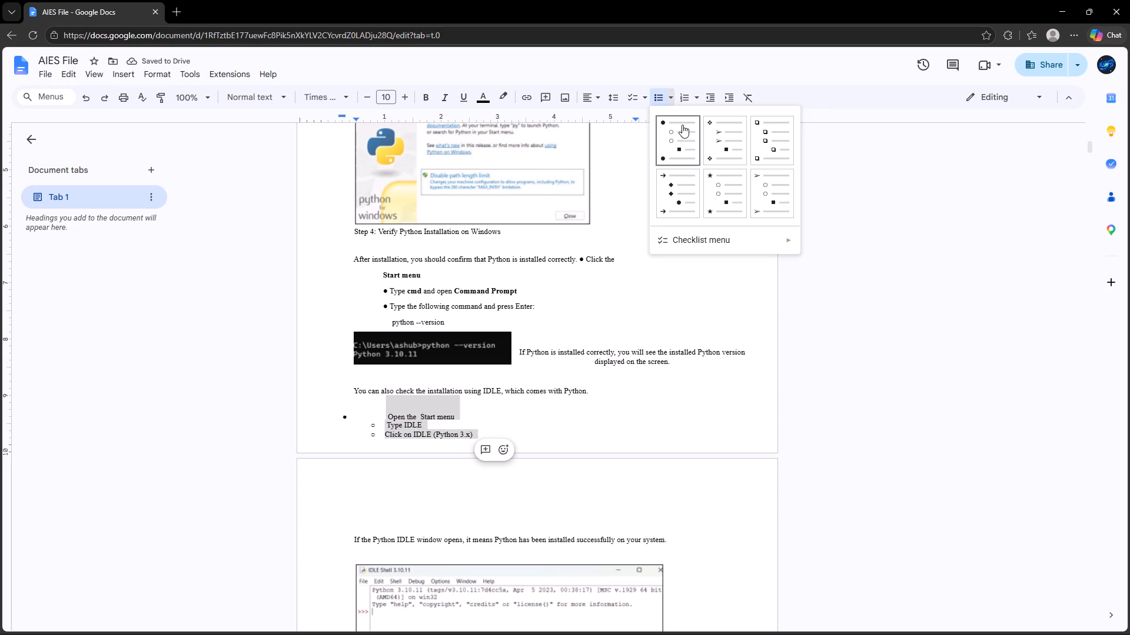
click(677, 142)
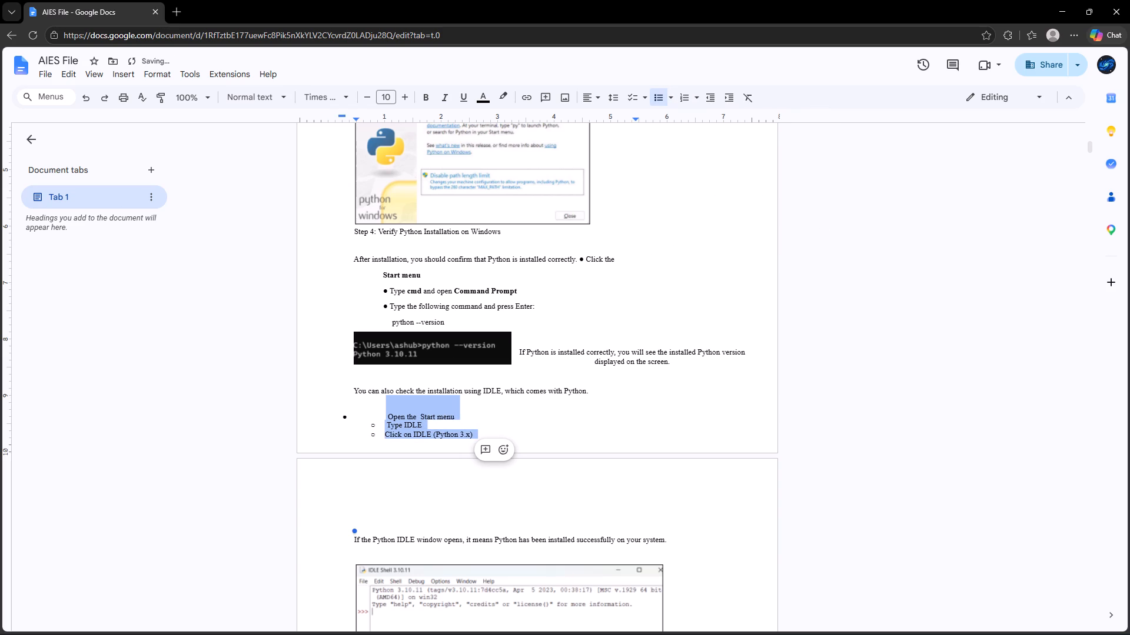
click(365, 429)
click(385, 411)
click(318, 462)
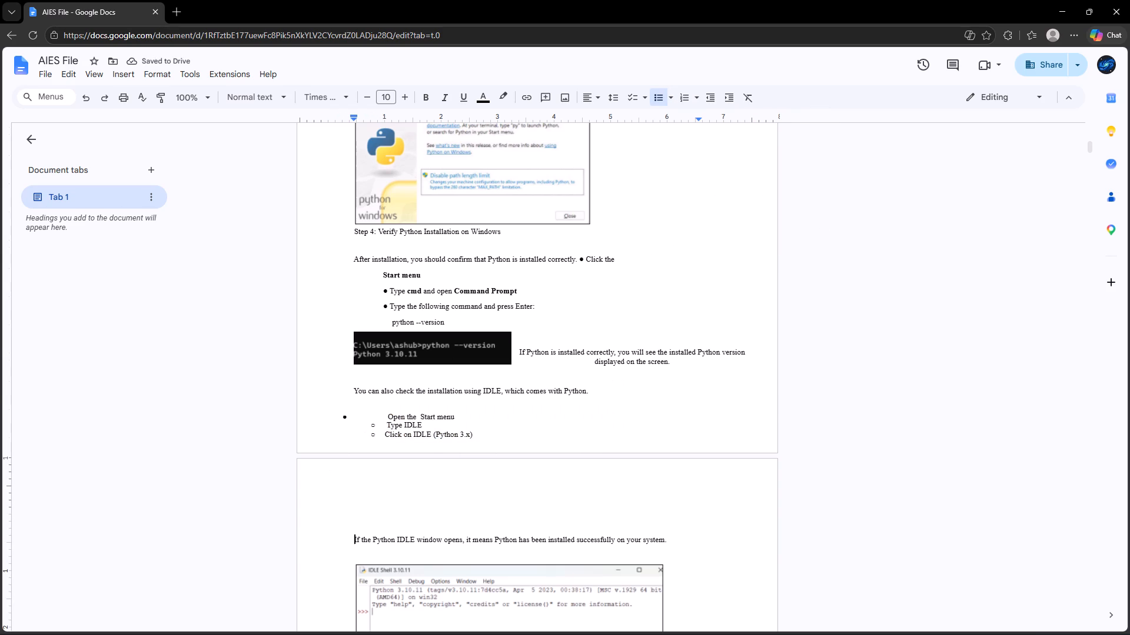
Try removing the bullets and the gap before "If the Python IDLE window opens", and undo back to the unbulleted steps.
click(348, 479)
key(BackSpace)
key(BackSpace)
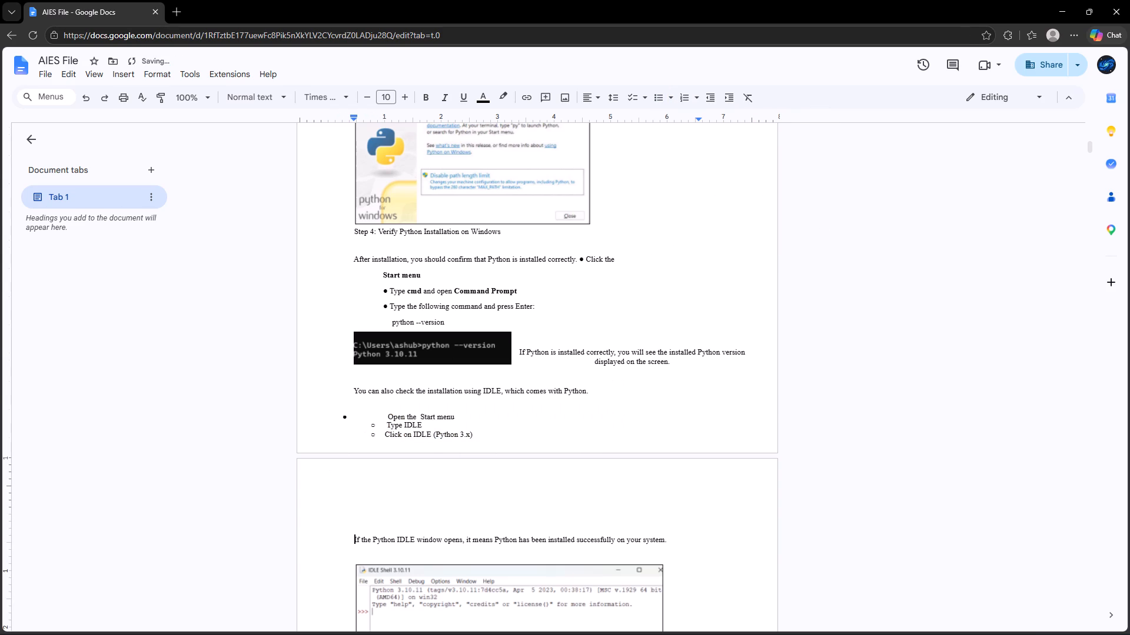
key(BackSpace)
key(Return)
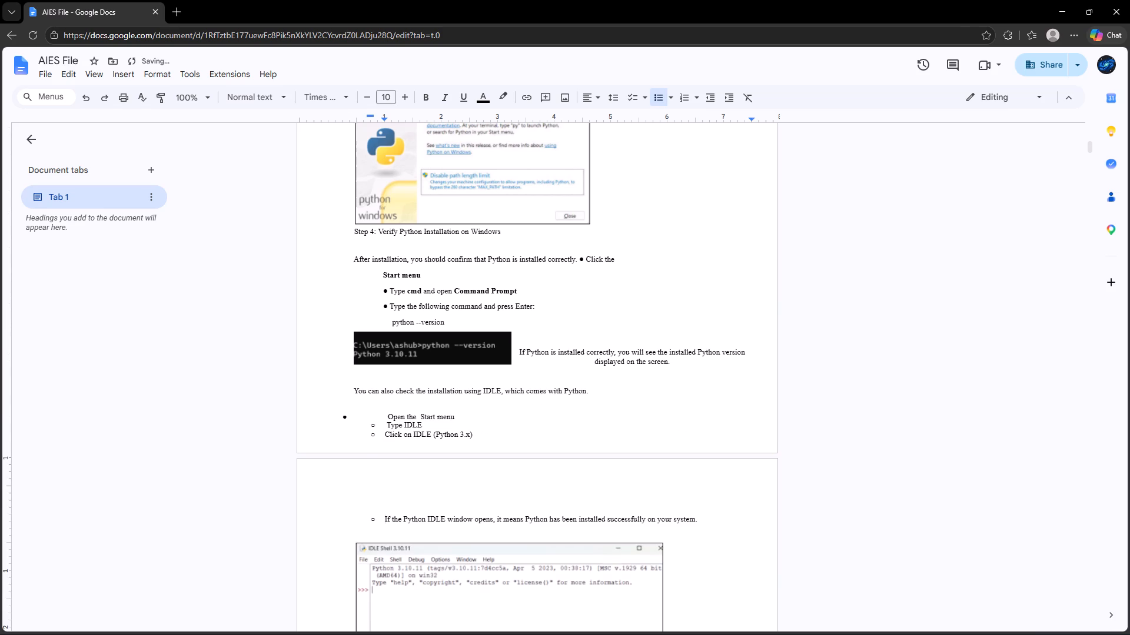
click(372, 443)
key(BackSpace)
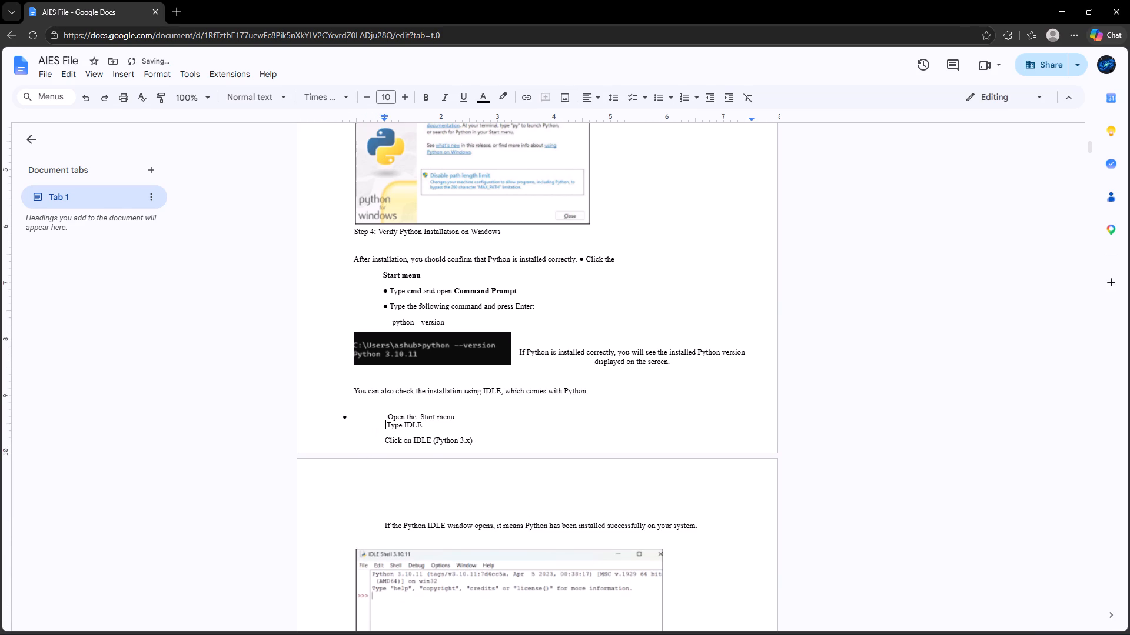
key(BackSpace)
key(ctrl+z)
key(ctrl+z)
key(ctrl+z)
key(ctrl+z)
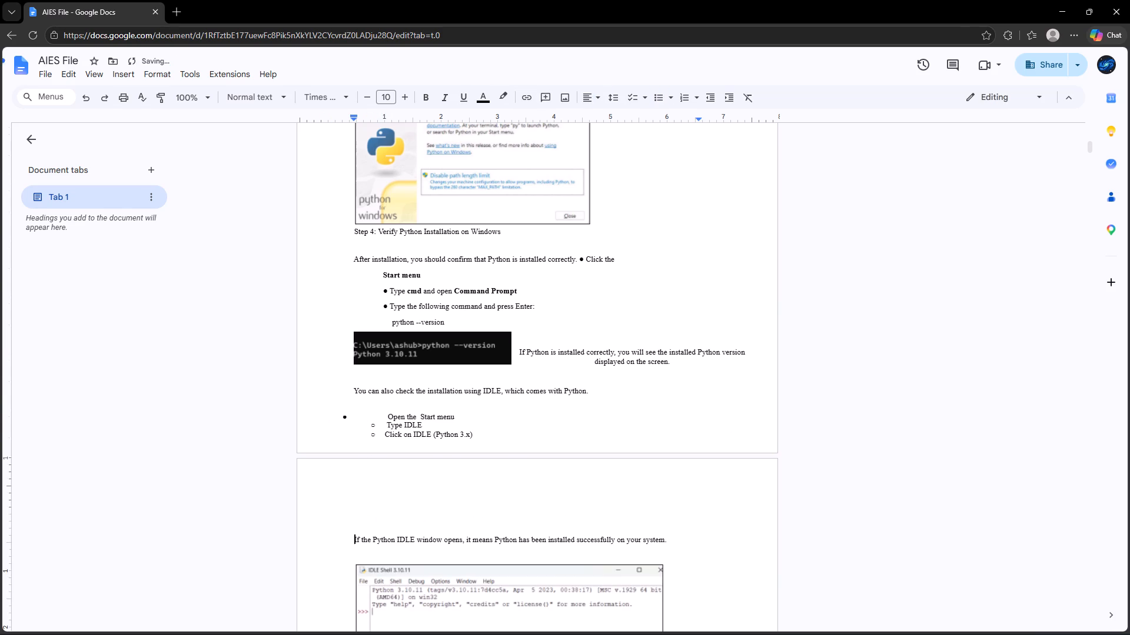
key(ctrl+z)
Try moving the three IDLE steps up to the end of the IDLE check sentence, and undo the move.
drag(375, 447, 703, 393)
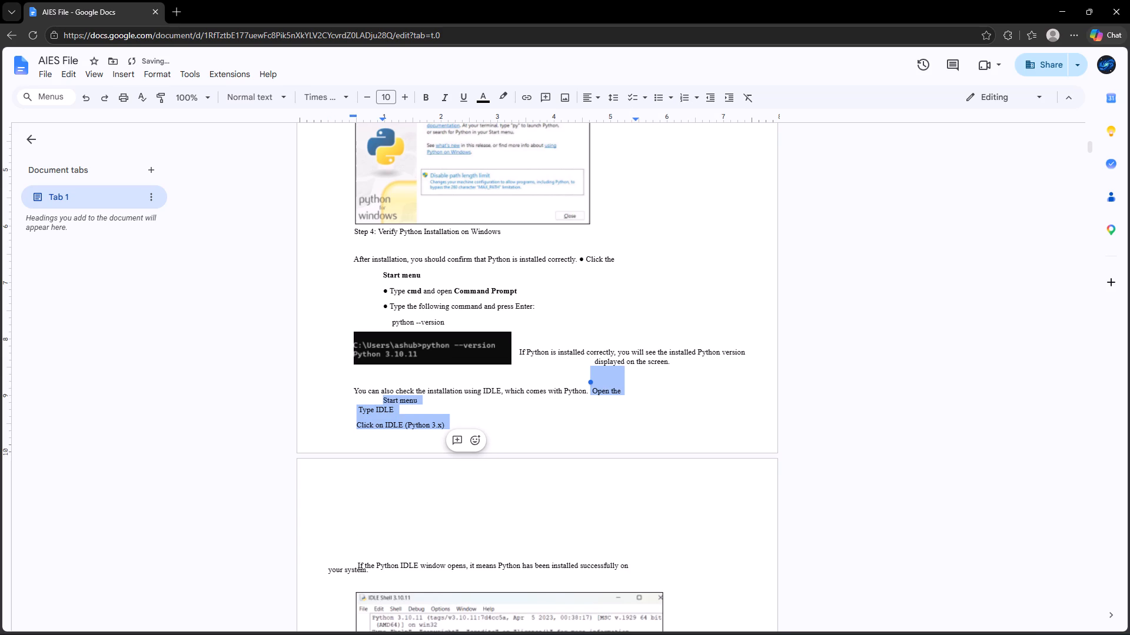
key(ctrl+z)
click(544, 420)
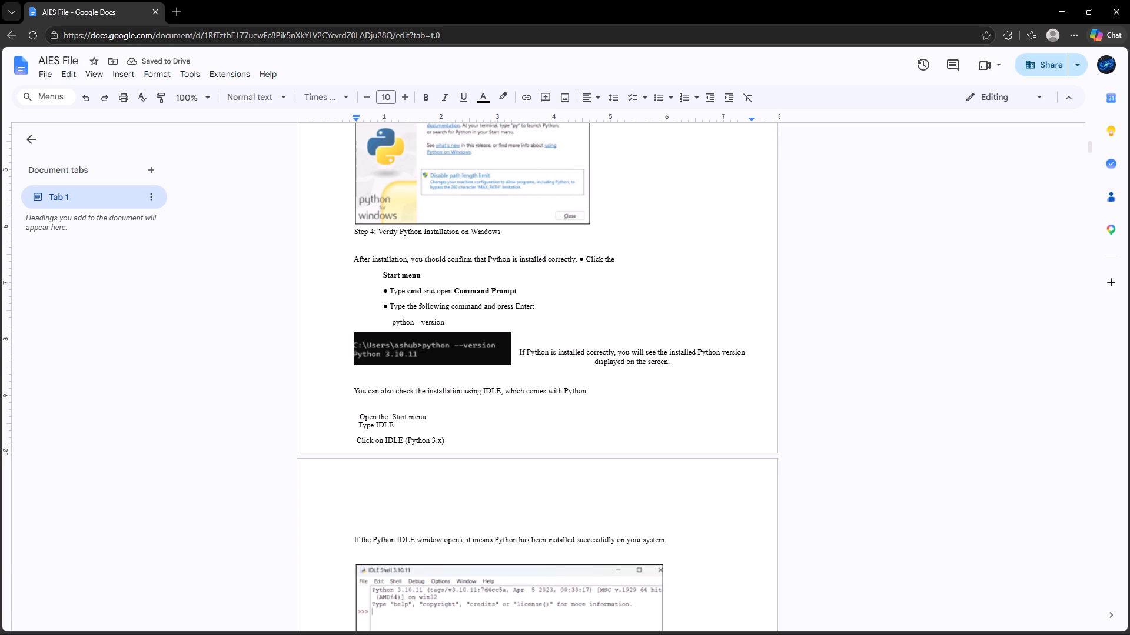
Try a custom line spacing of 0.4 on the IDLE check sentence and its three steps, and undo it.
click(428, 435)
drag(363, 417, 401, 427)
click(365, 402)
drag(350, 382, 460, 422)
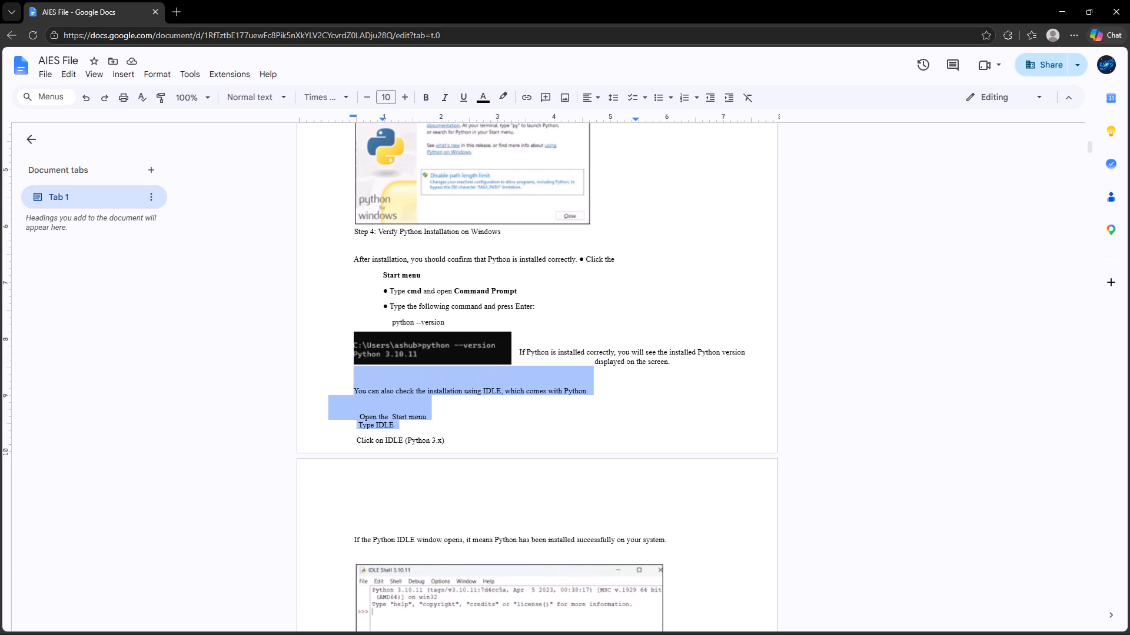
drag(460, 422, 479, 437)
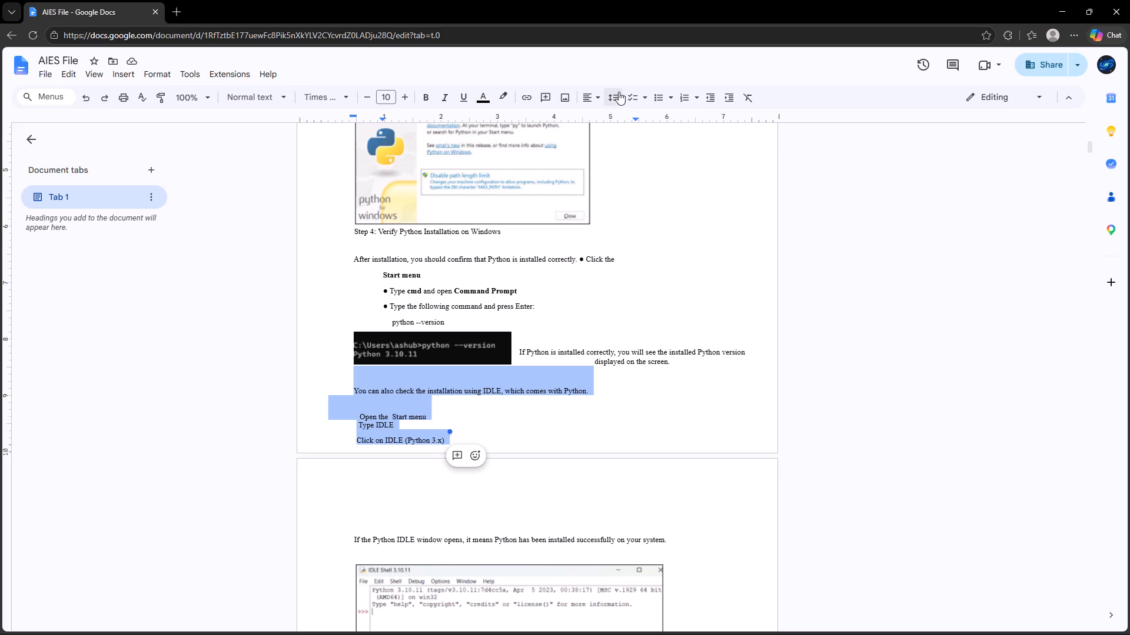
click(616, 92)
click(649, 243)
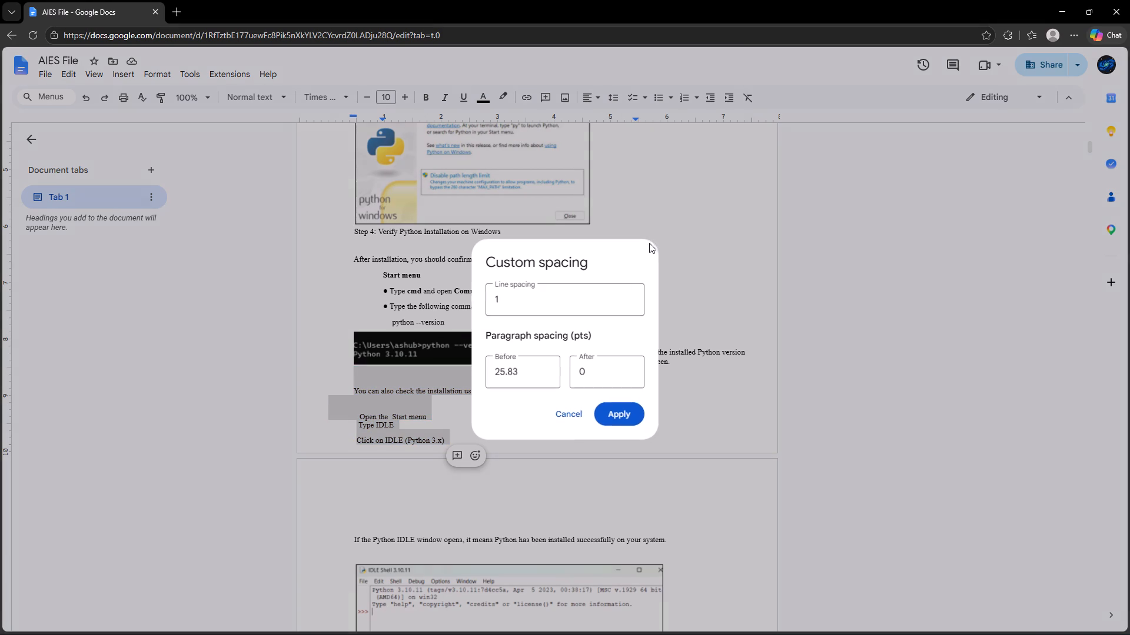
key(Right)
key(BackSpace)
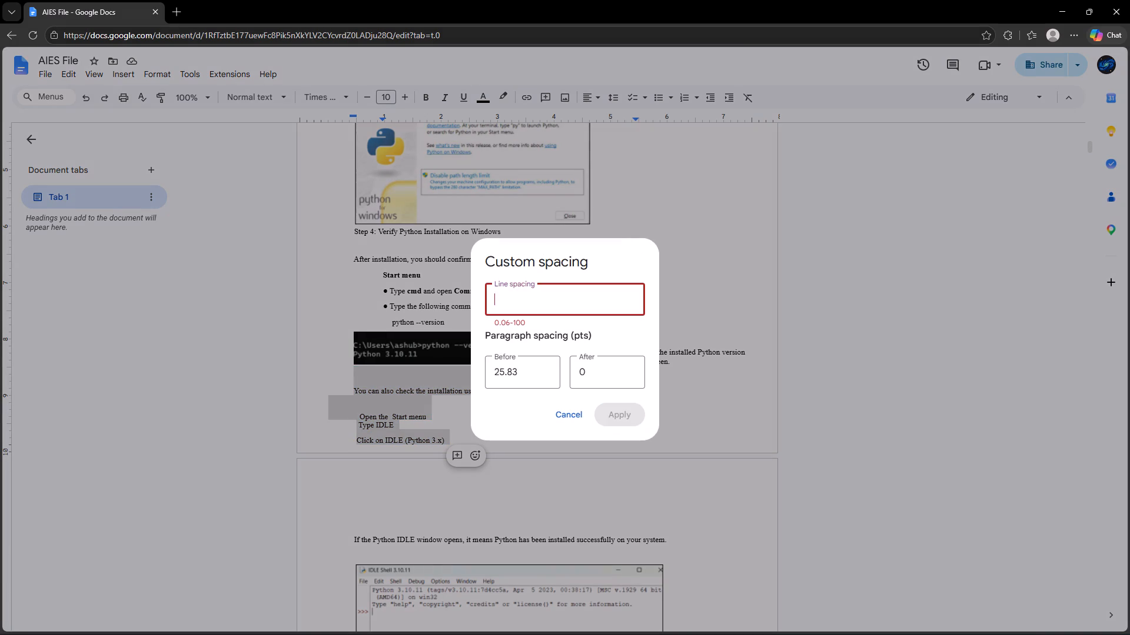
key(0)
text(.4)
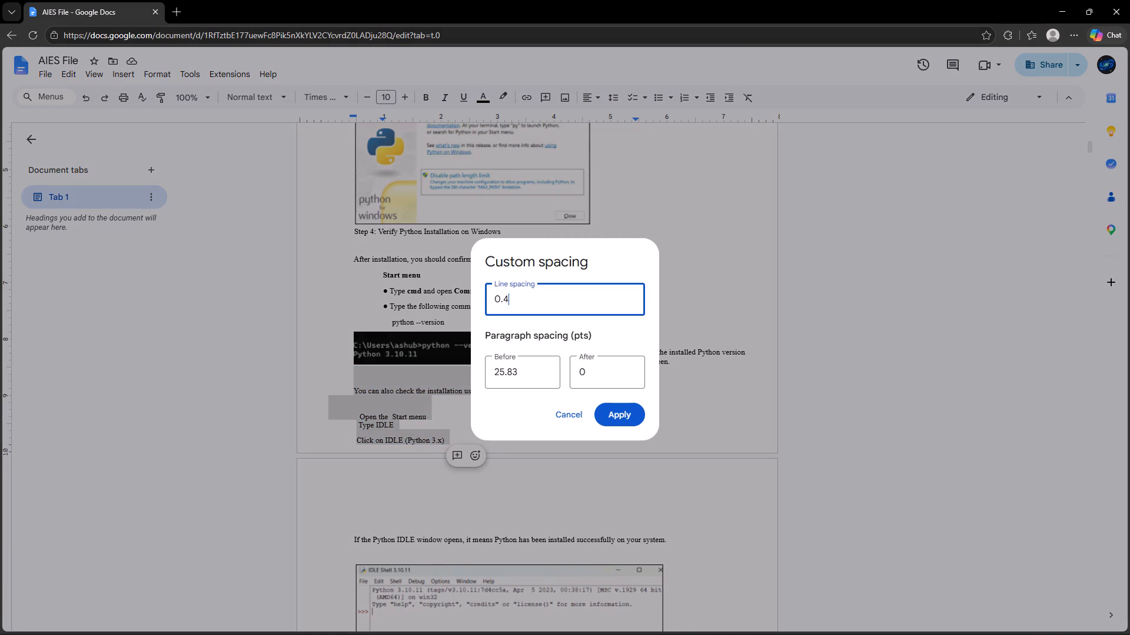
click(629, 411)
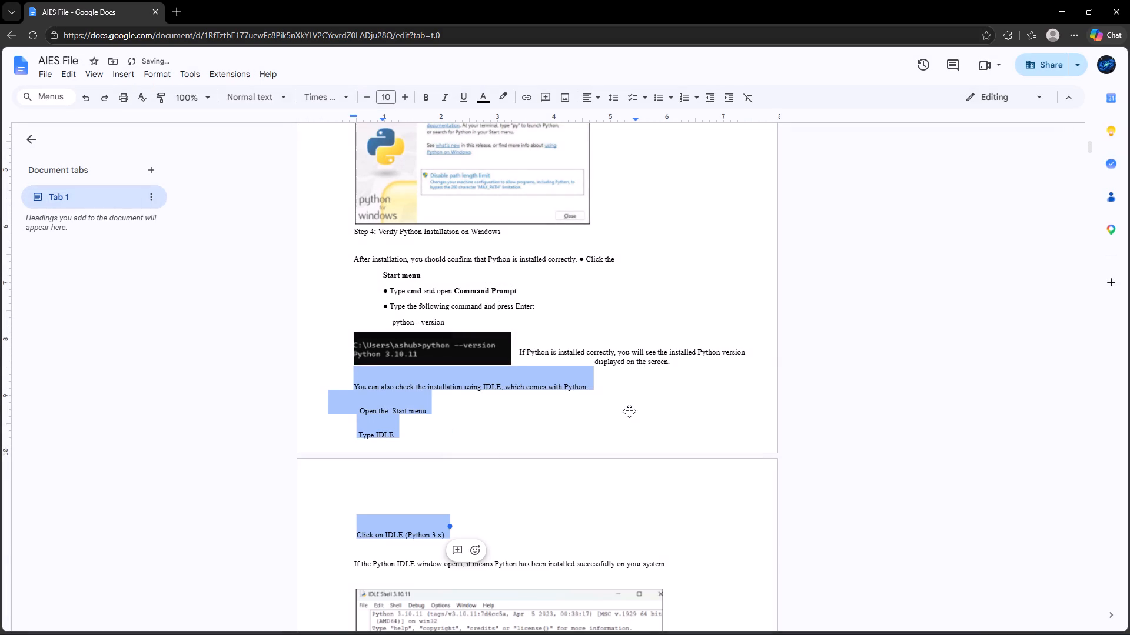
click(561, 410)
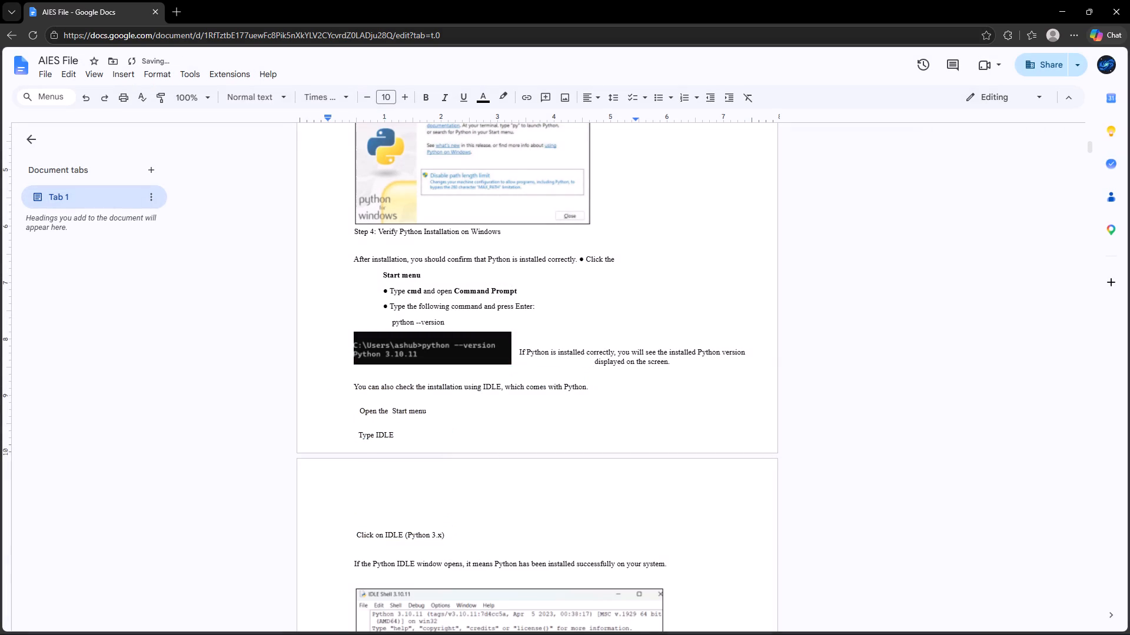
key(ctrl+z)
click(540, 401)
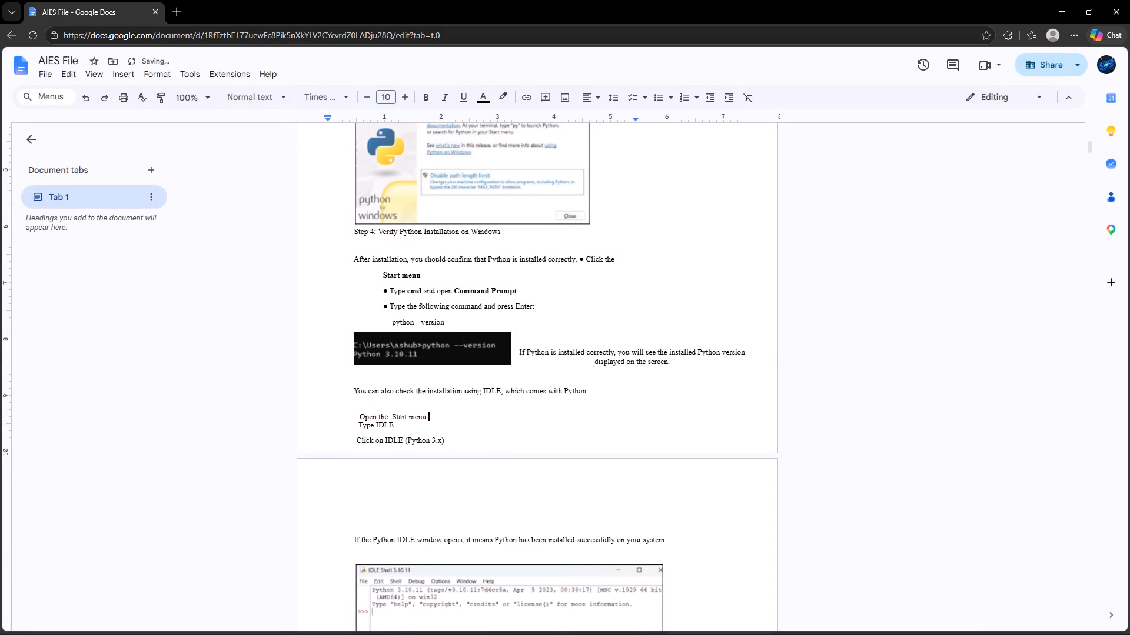
Number the first two IDLE steps manually, adding "1." before "Open the Start menu" and "2." before "Type IDLE".
click(357, 418)
text(1,)
key(BackSpace)
key(period)
key(Down)
key(Left)
key(Left)
key(Right)
key(space)
key(BackSpace)
text(2.)
Add "3." and a space in front of "Click on IDLE (Python 3.x)", lined up with the other two numbers.
key(Down)
key(Down)
key(Left)
key(Up)
key(Left)
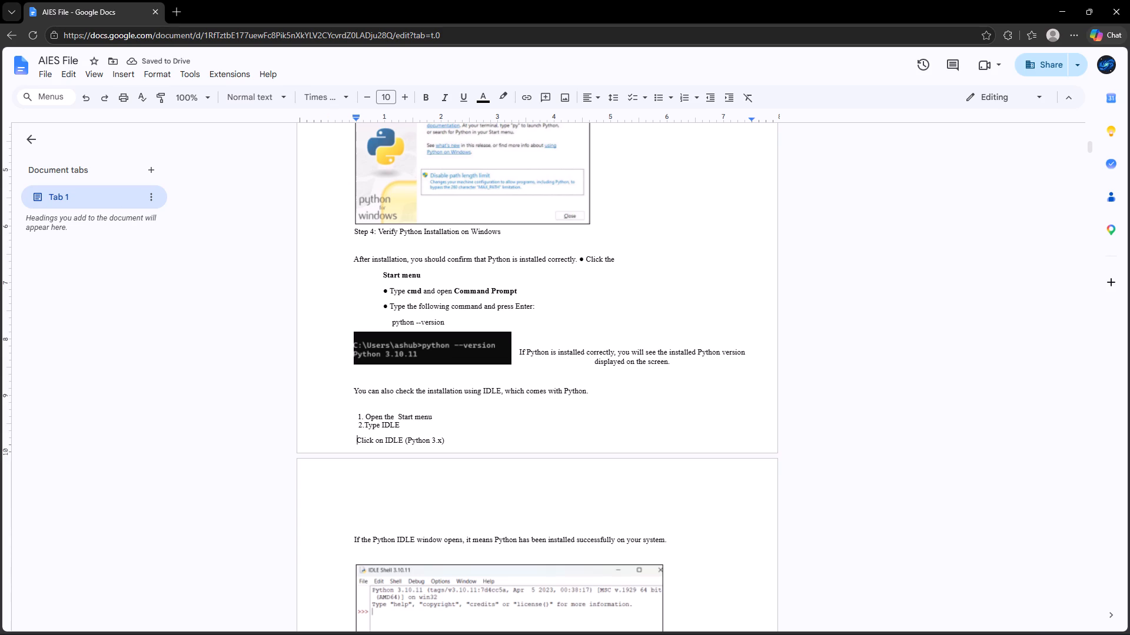
key(space)
key(space)
text(3.)
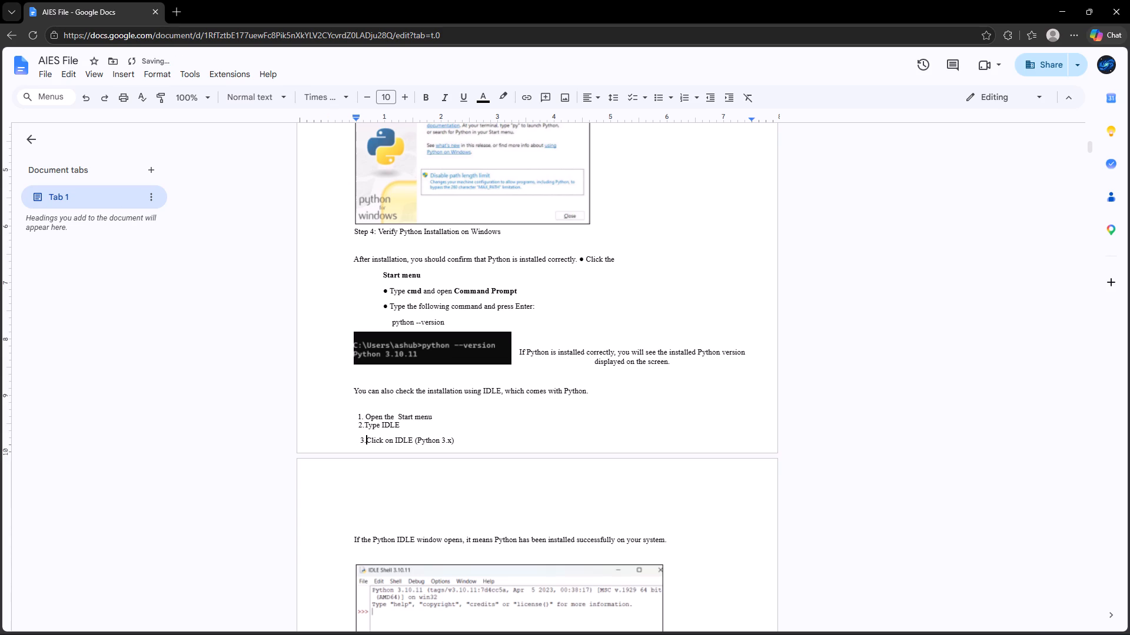
key(BackSpace)
key(BackSpace)
key(BackSpace)
key(3)
text(.)
key(space)
Reduce the top page margin above the "If the Python IDLE window opens" sentence to about 0.3 inch.
scroll(357, 418, down, 3)
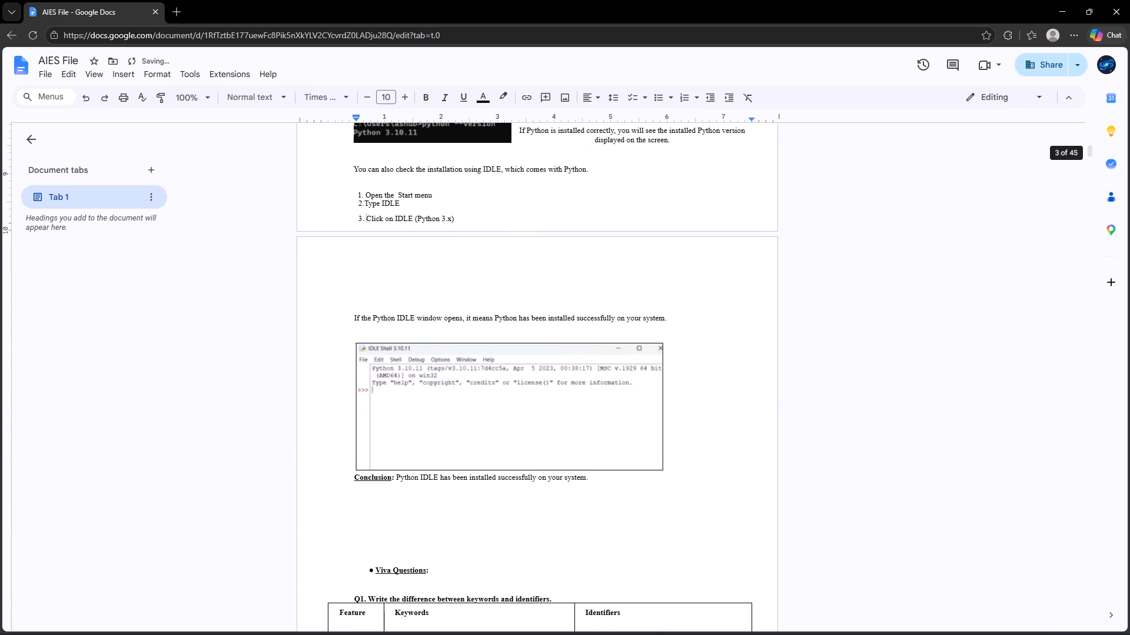
click(388, 276)
scroll(355, 277, up, 2)
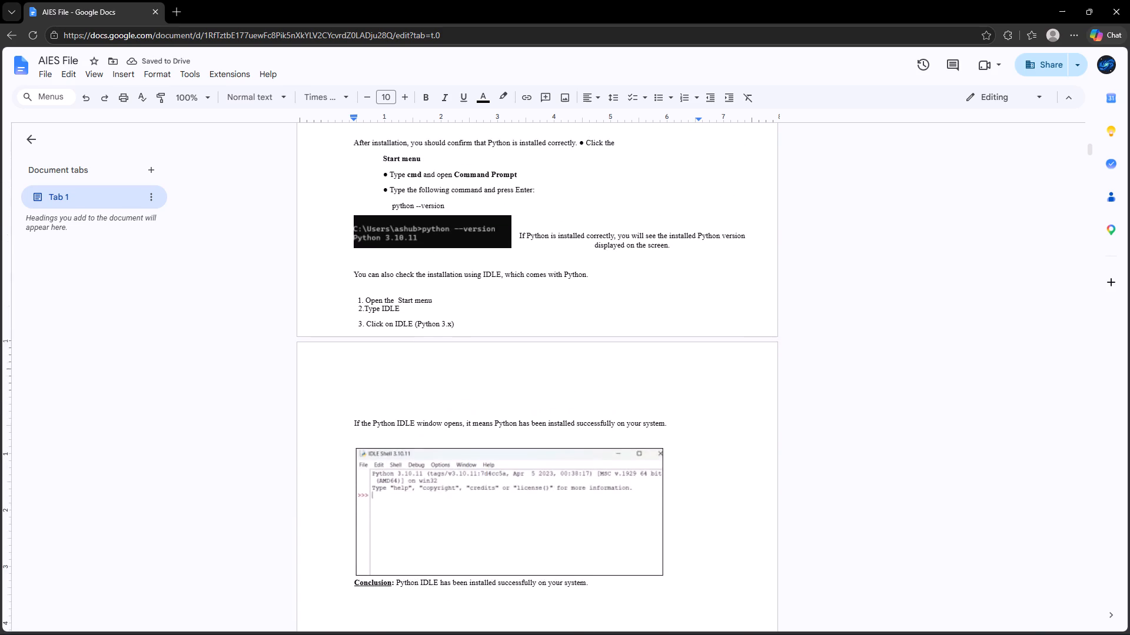
scroll(355, 277, up, 5)
scroll(355, 277, down, 4)
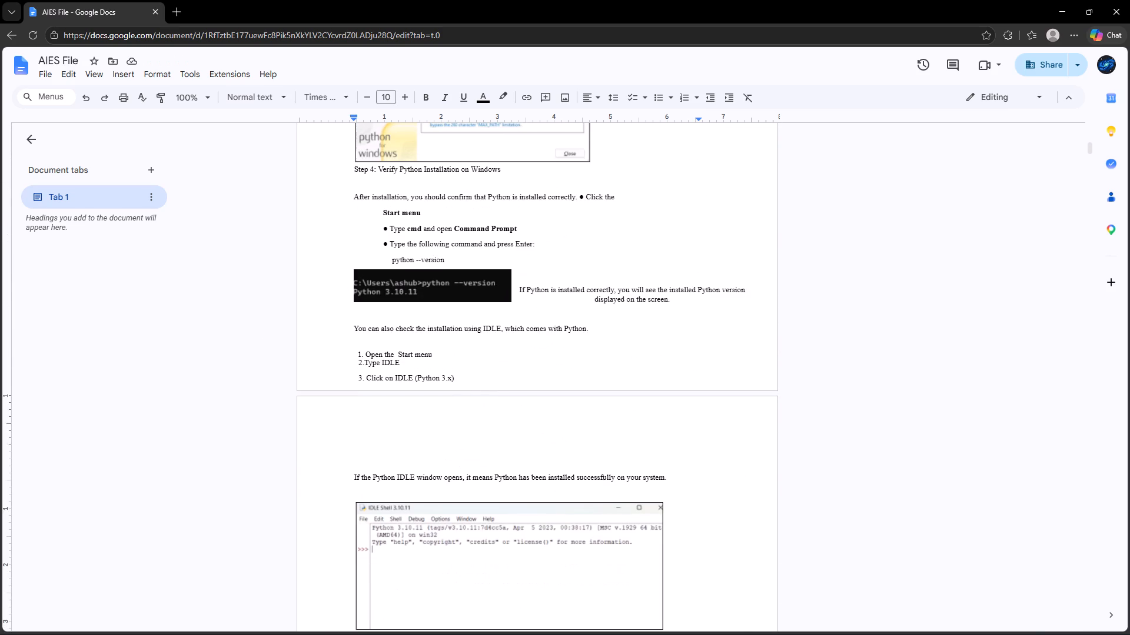
click(334, 494)
scroll(334, 494, down, 3)
click(310, 332)
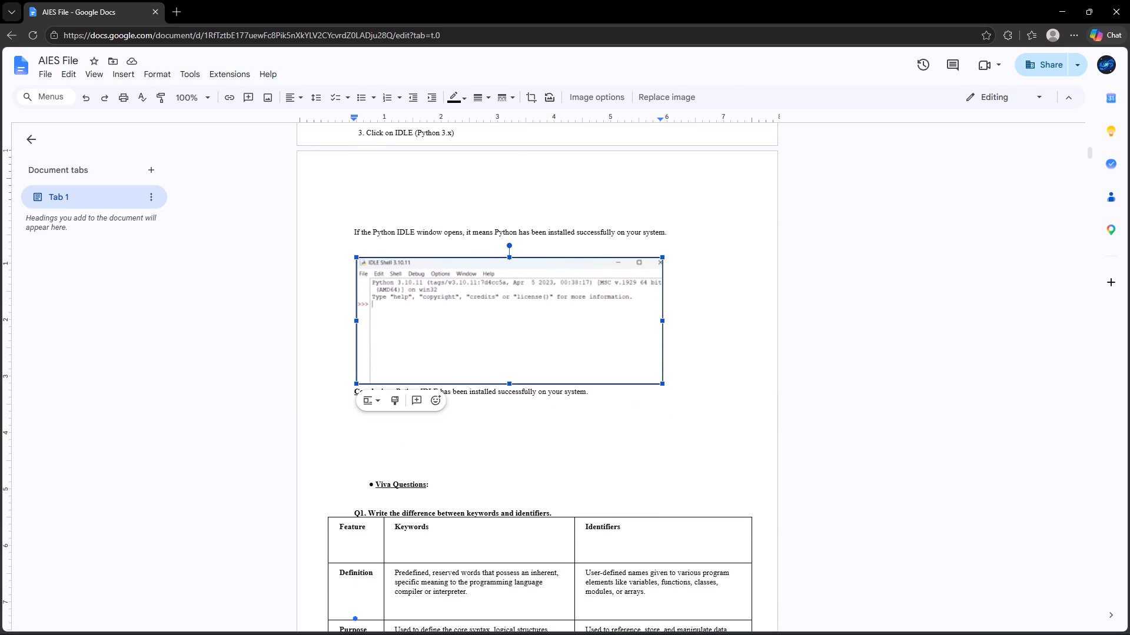
drag(11, 208, 0, 171)
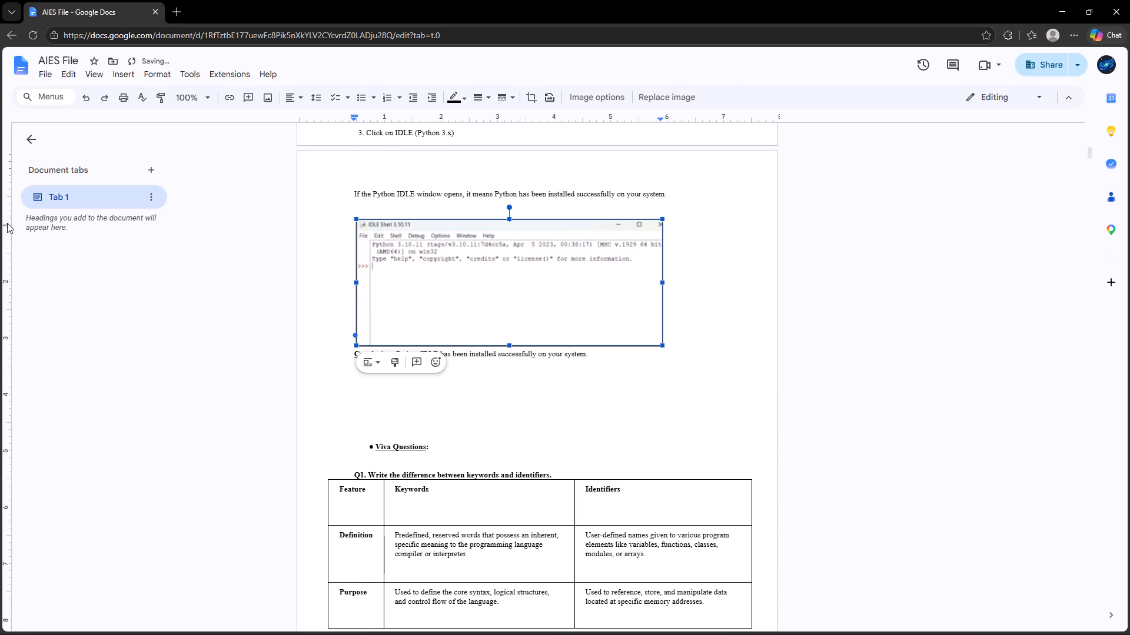
Reduce the top page margin above the "If the Python IDLE window opens" sentence by about another 0.1 inch.
drag(8, 162, 8, 154)
Delete the surplus blank lines between the Conclusion sentence and the "Viva Questions" bullet.
click(539, 367)
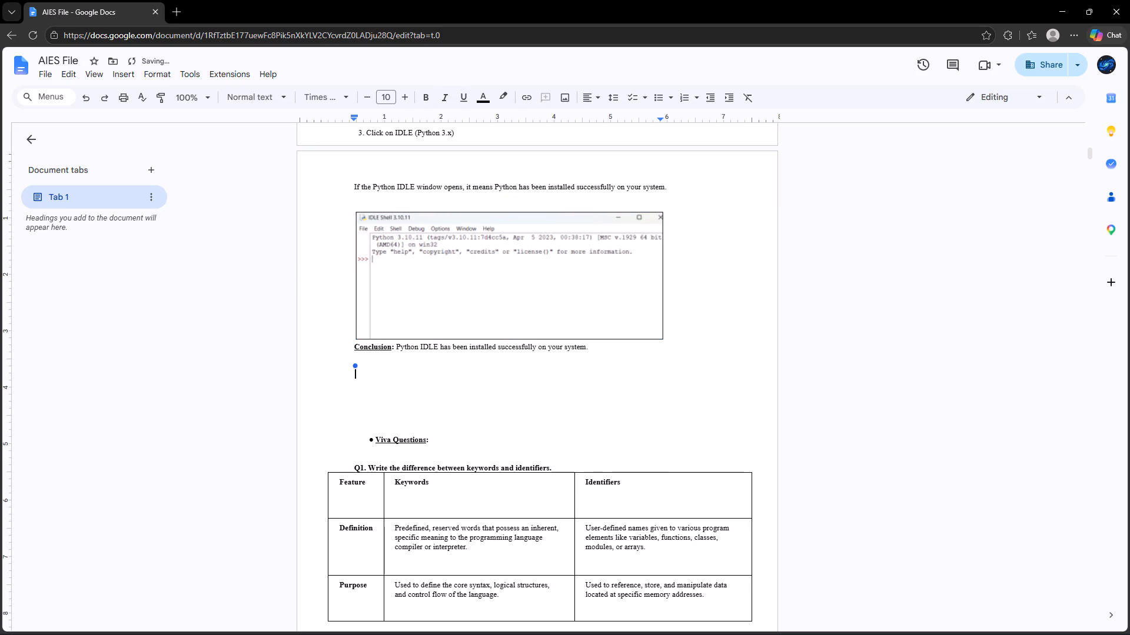
drag(368, 423, 364, 366)
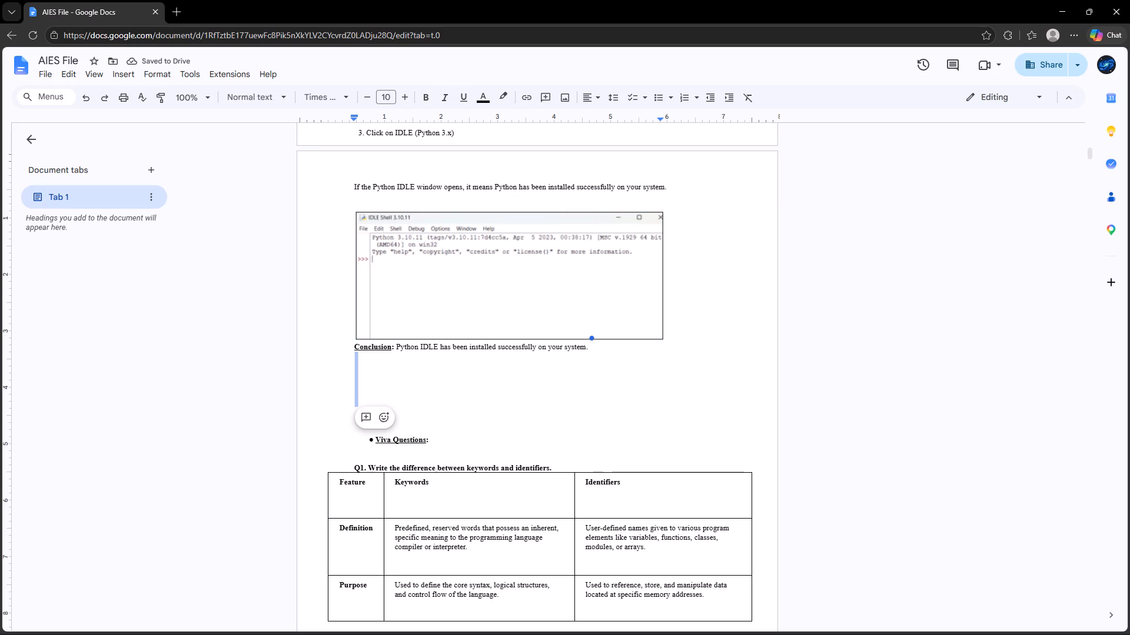
key(BackSpace)
Remove the left indent from the "Viva Questions" bullet and from the Q1 keywords and identifiers heading.
key(Down)
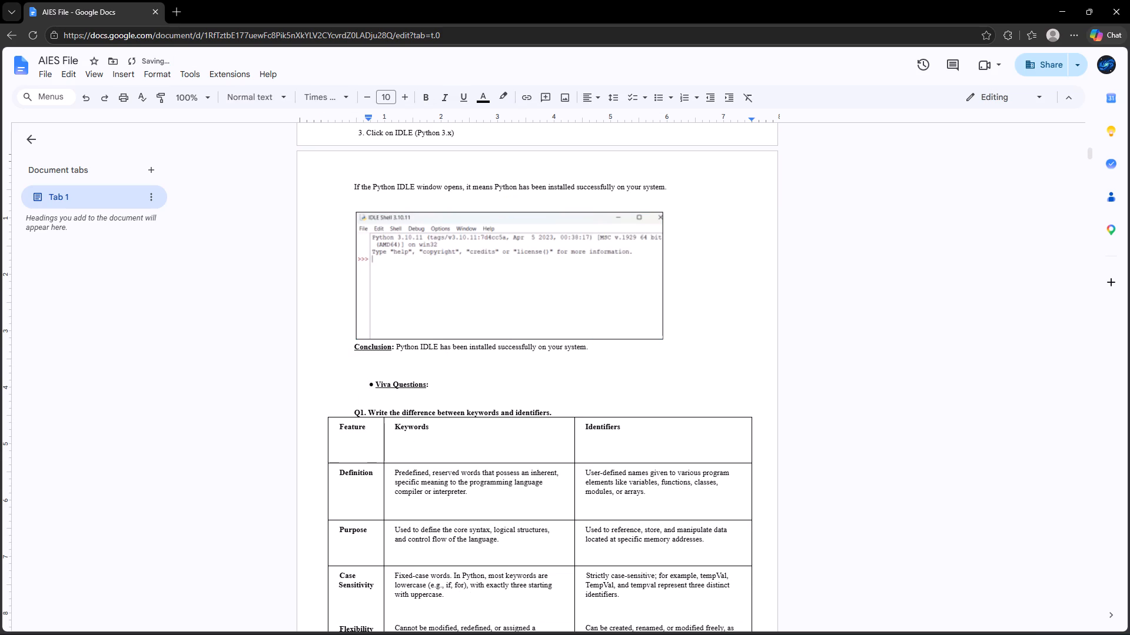
key(BackSpace)
scroll(364, 366, down, 1)
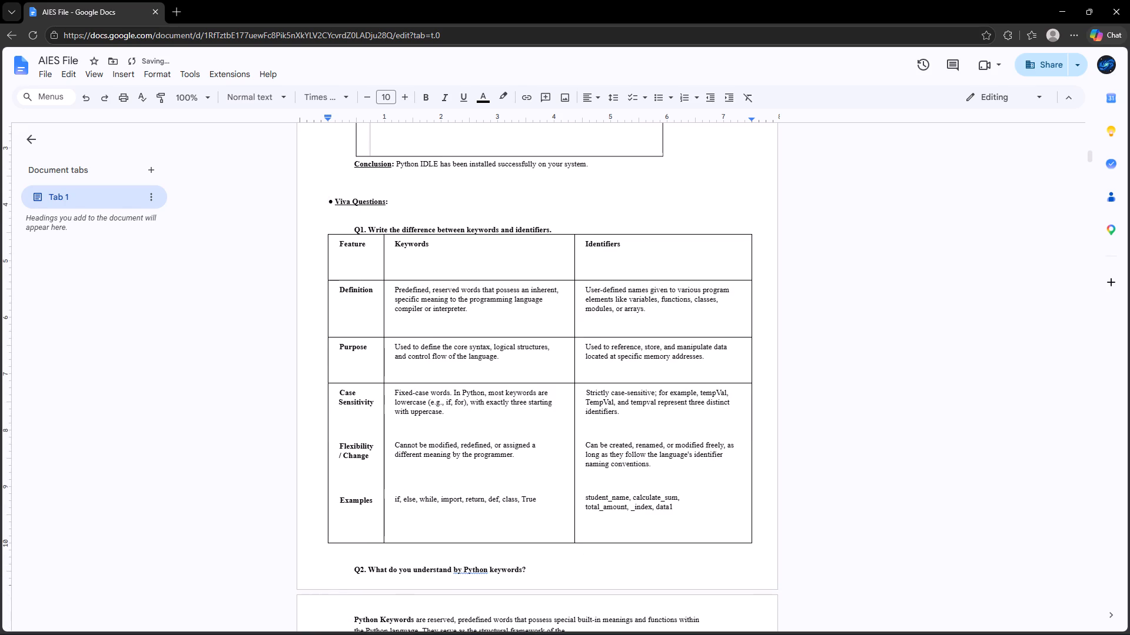
scroll(364, 366, down, 1)
click(347, 224)
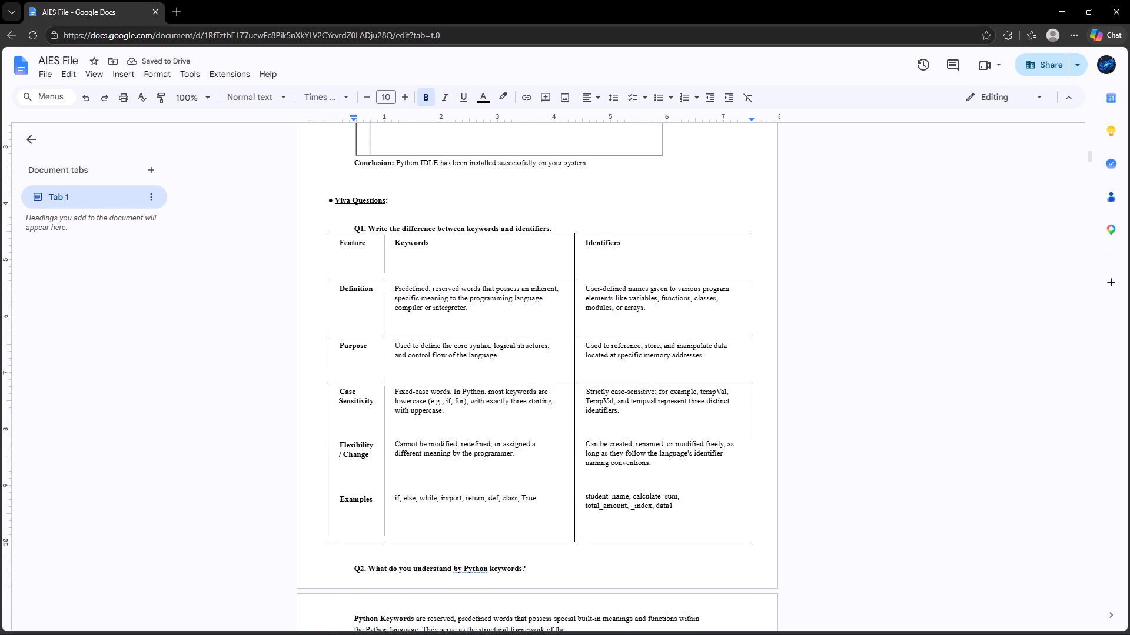
key(BackSpace)
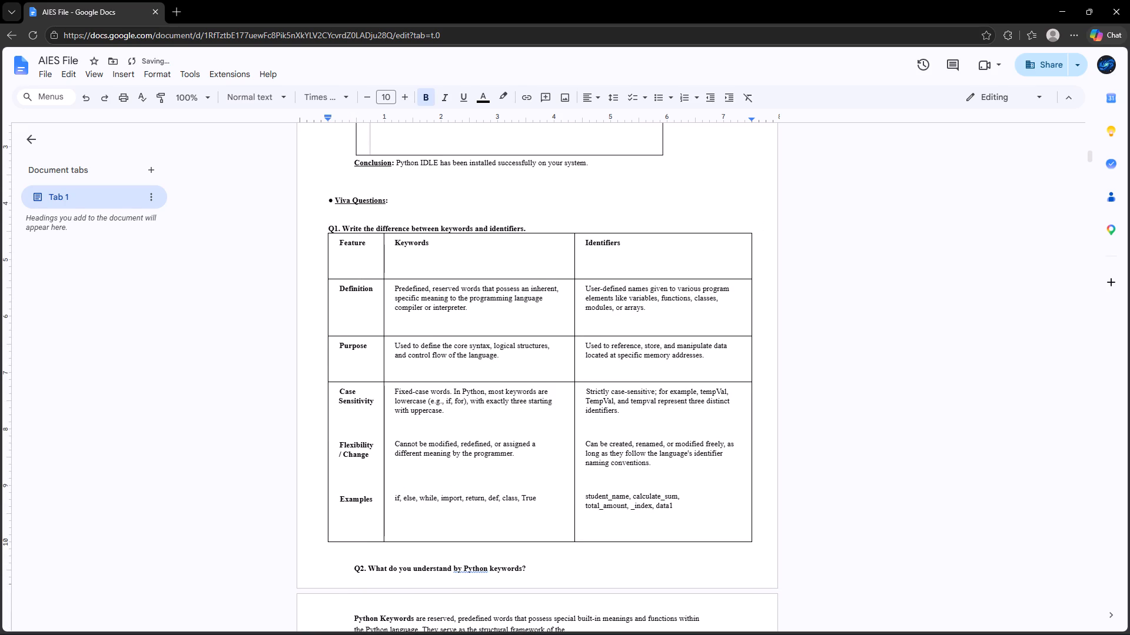
Close the gap between "Viva Questions" and the Q1 heading, keeping Q1 on its own line directly below.
key(BackSpace)
key(Return)
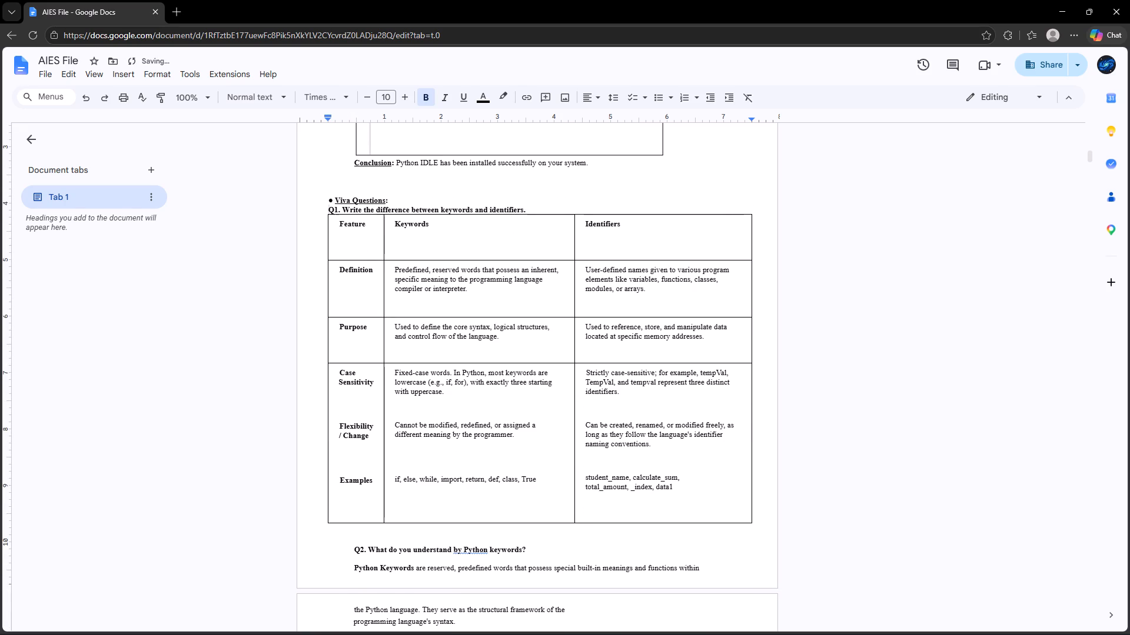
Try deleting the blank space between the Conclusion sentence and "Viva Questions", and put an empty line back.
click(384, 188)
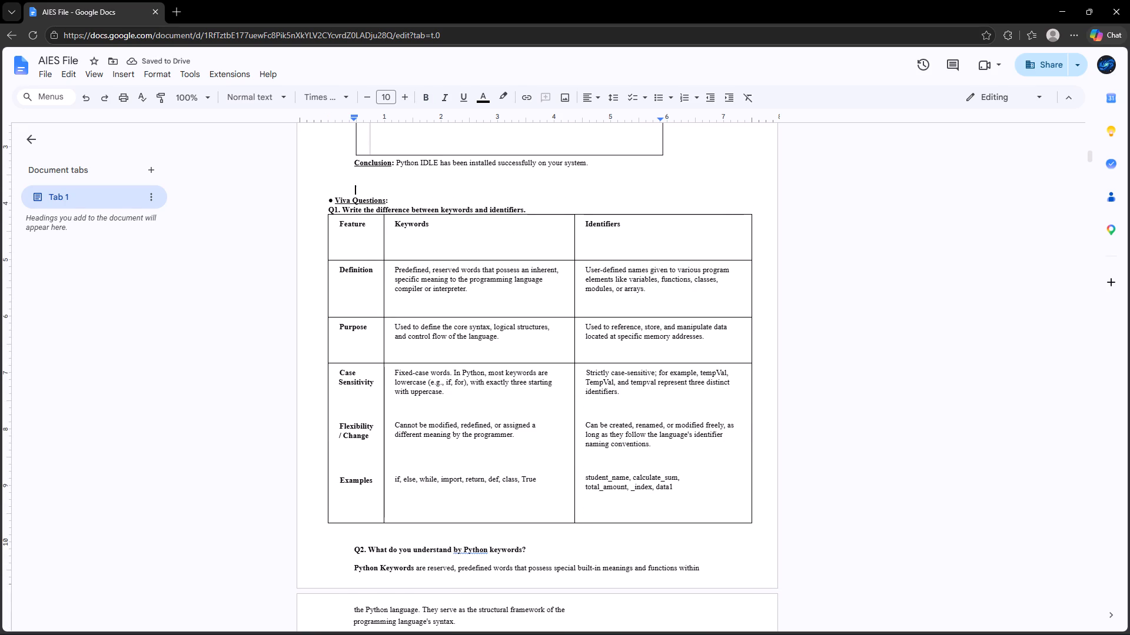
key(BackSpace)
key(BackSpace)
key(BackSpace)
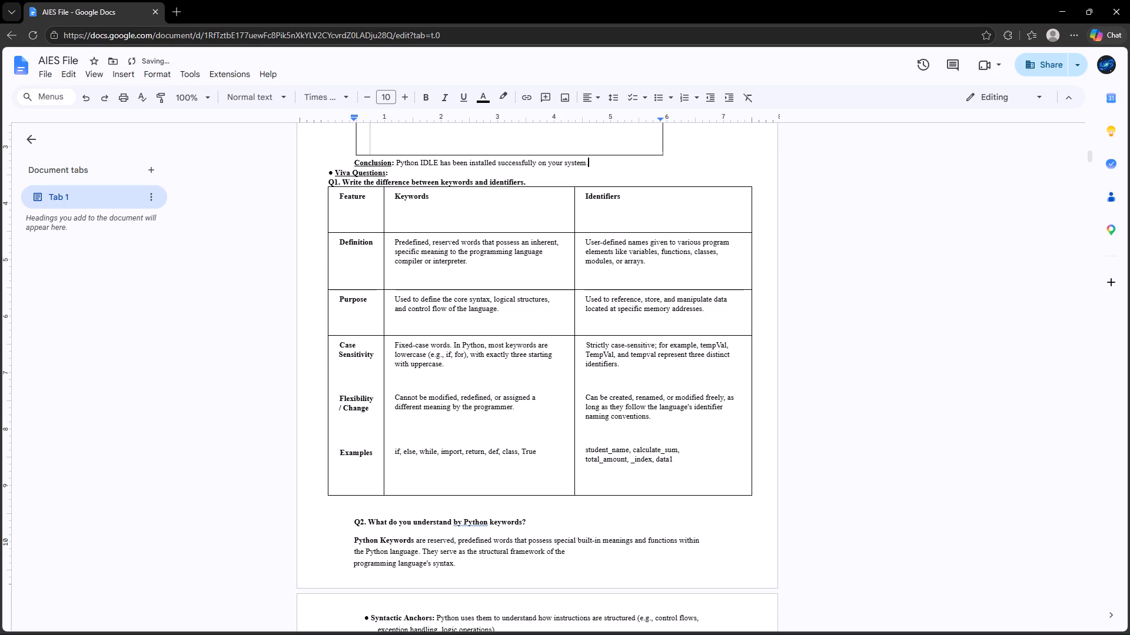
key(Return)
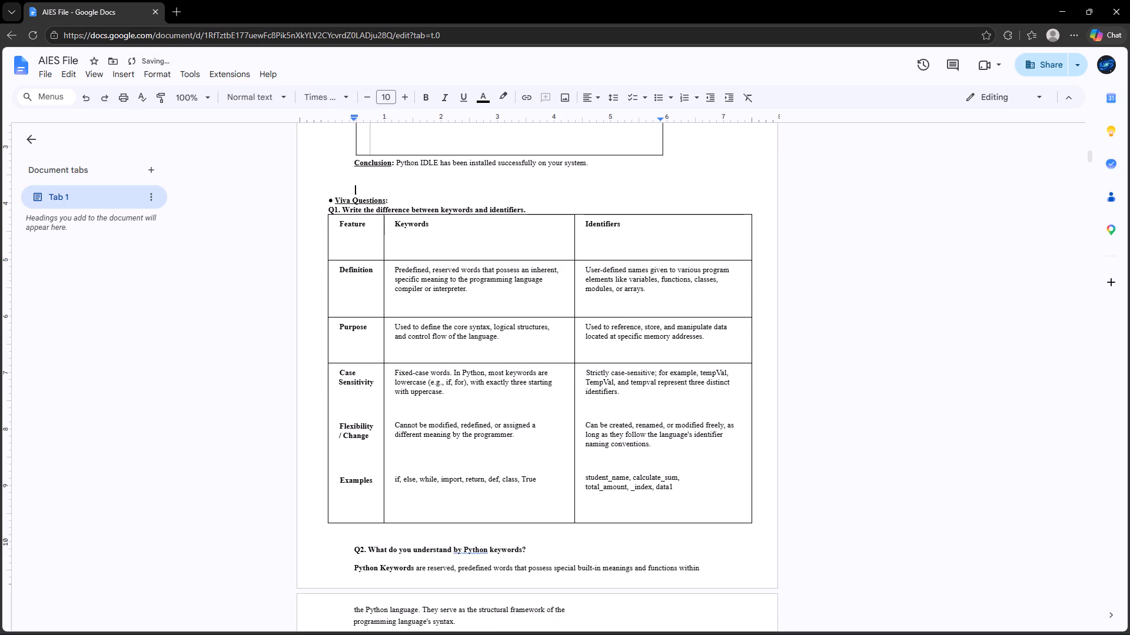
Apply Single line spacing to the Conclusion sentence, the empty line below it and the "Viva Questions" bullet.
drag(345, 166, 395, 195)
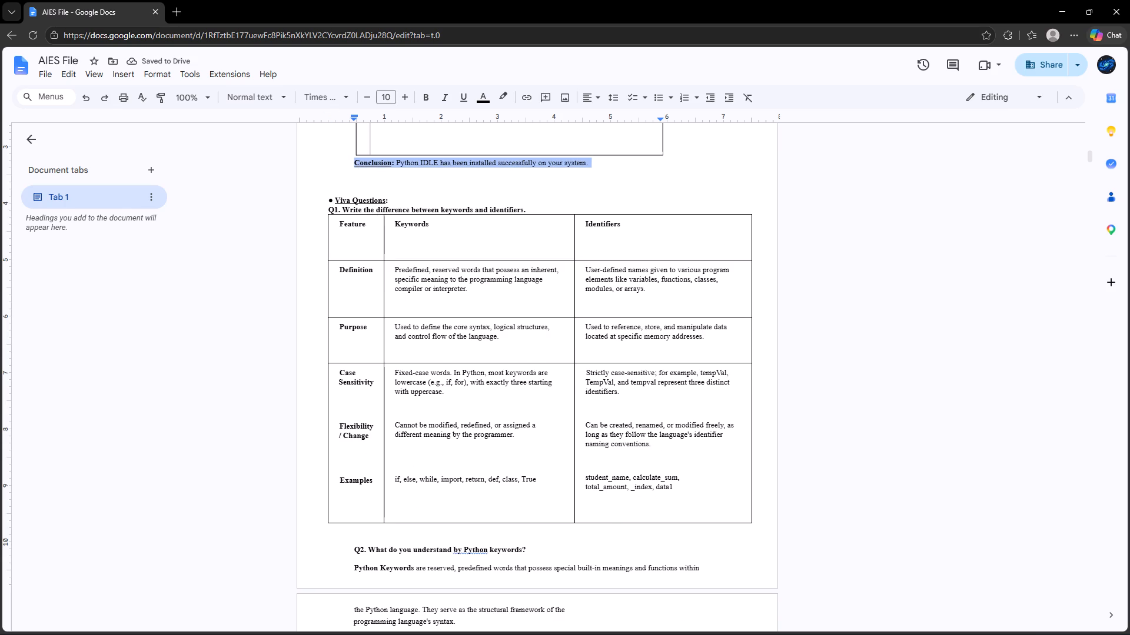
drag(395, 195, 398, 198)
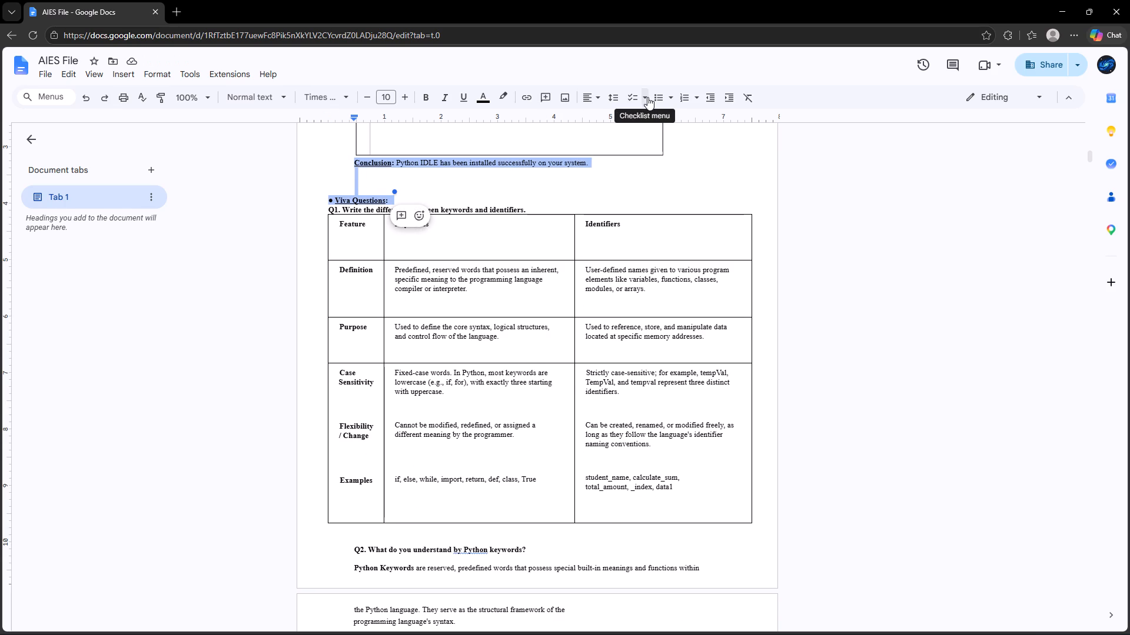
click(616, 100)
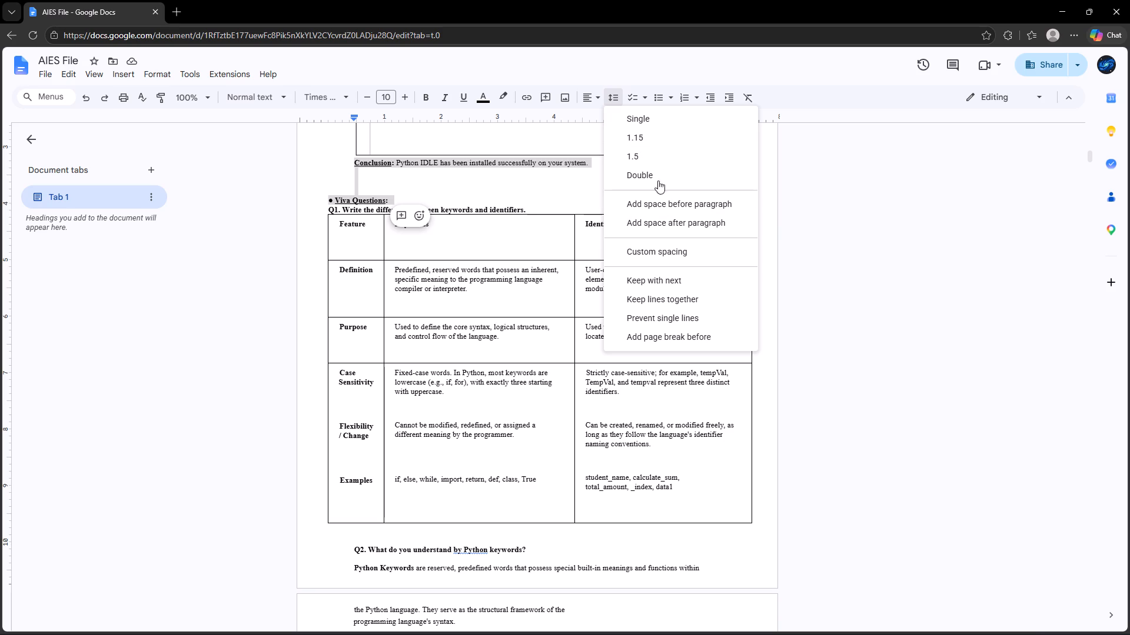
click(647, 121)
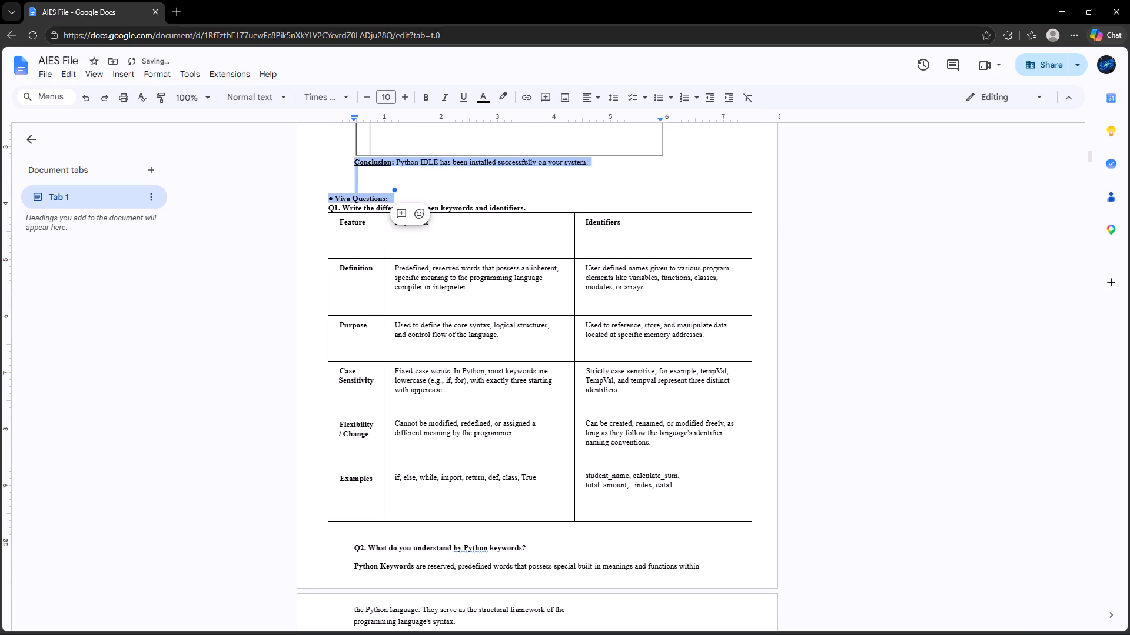
Delete the empty line between the Conclusion sentence and "Viva Questions" so the two follow each other directly.
click(606, 184)
key(BackSpace)
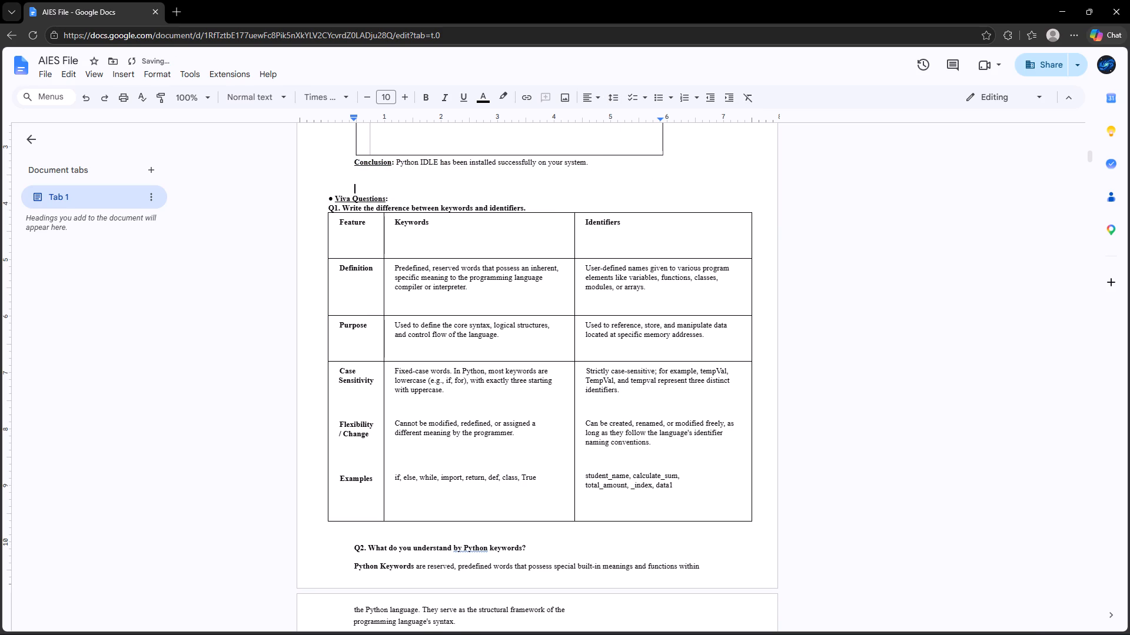
key(BackSpace)
key(BackSpace)
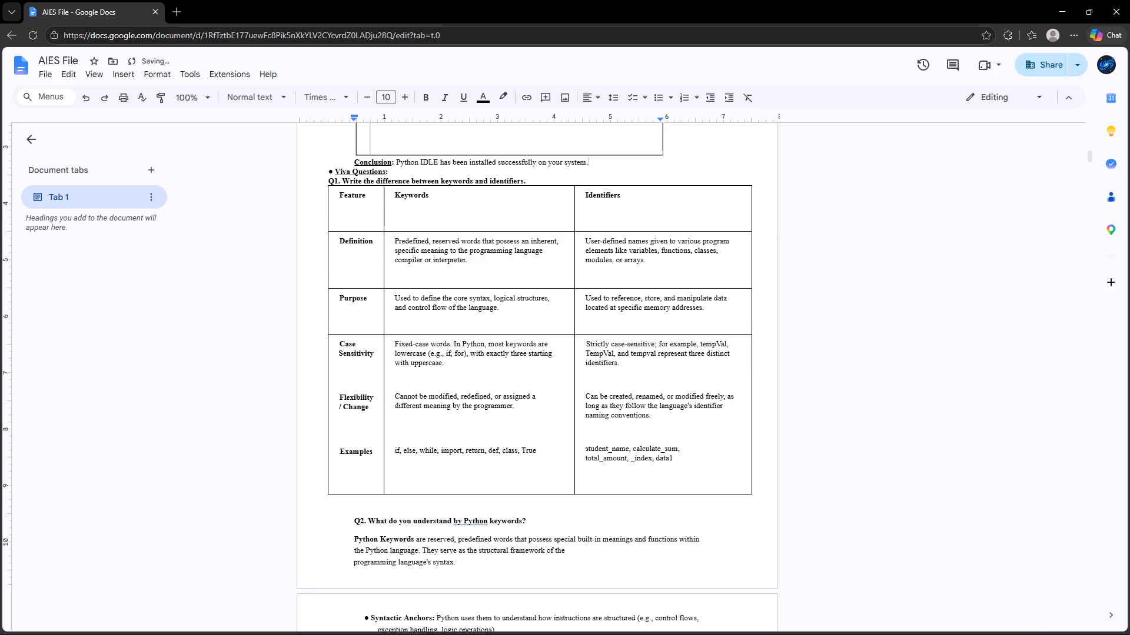
Set the line spacing of the Conclusion sentence and the "Viva Questions" bullet to 1.5.
drag(353, 160, 396, 170)
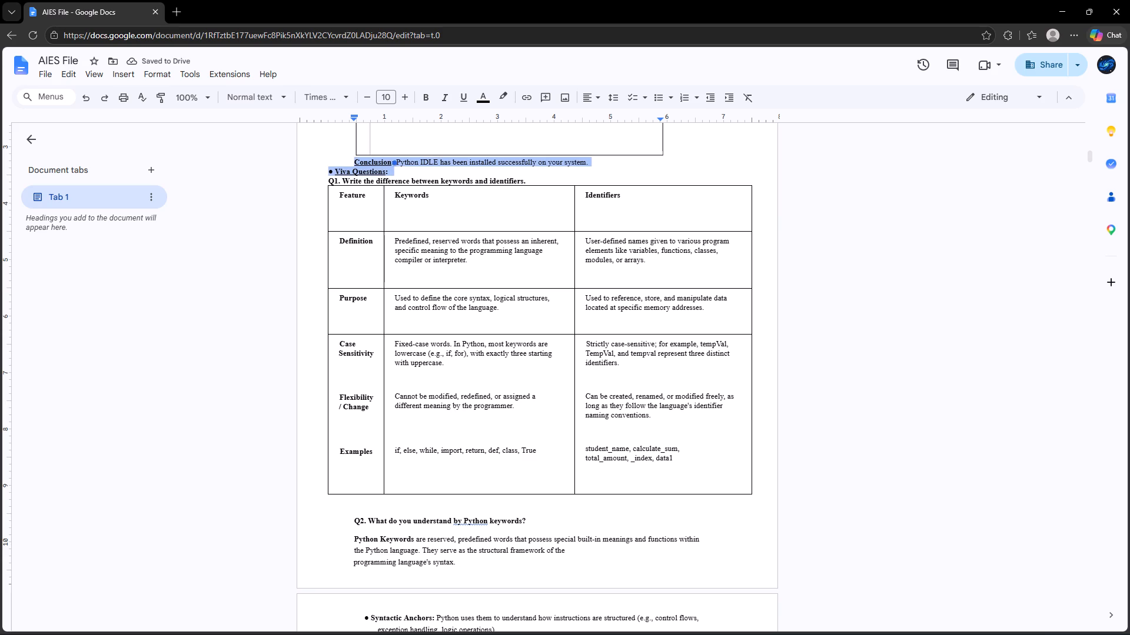
click(611, 96)
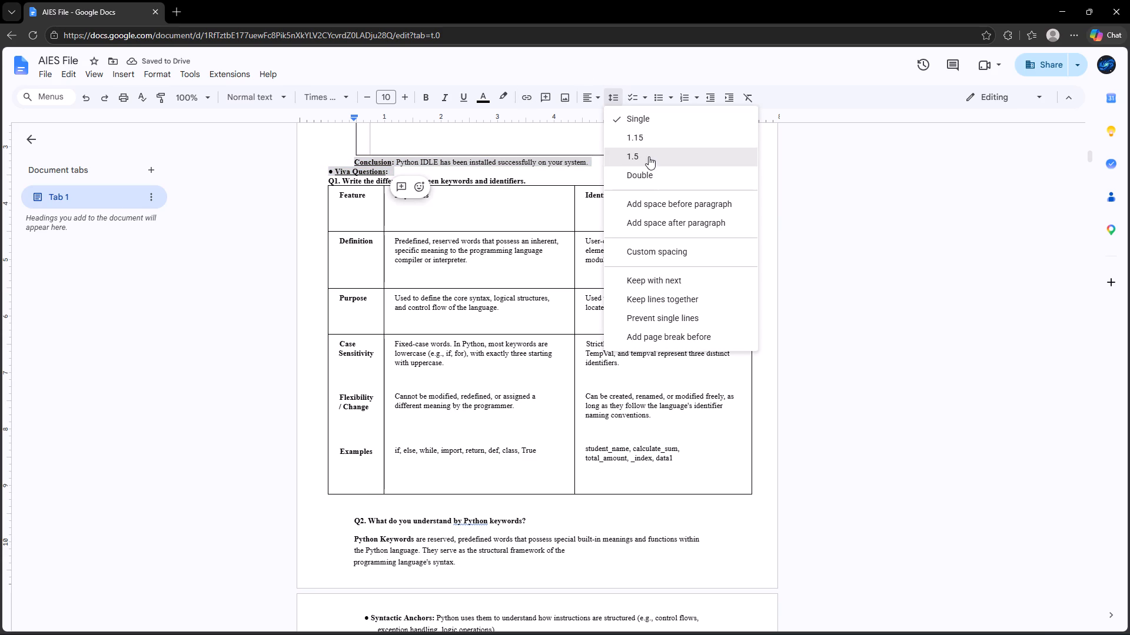
click(640, 154)
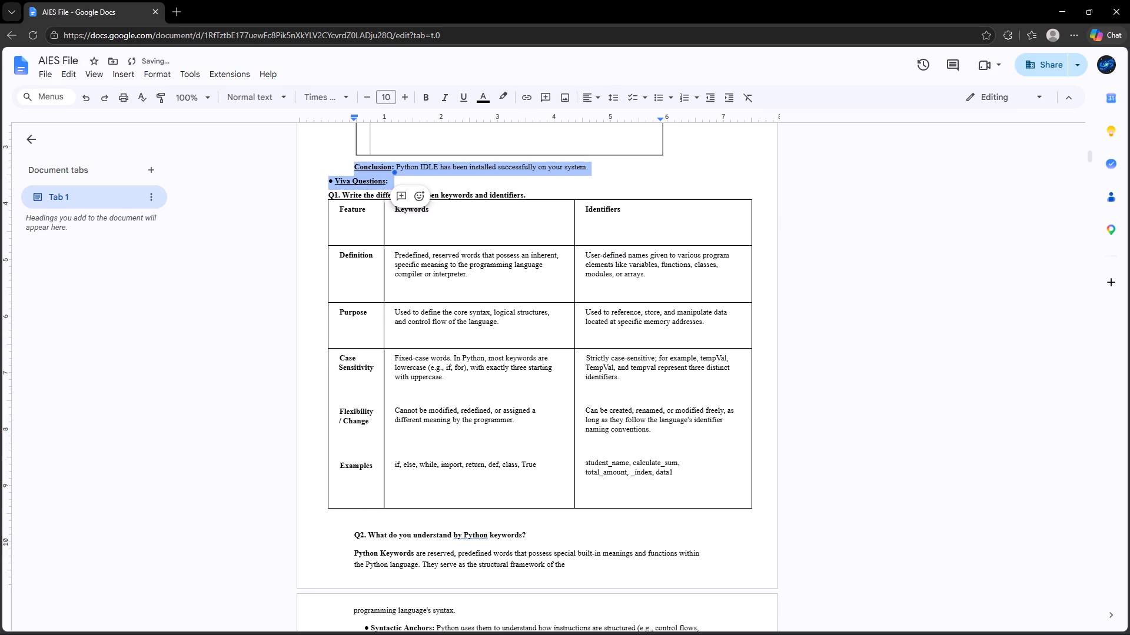
click(691, 181)
Delete the empty item "6." at the end of the identifier naming rules under Q4.
scroll(691, 181, down, 5)
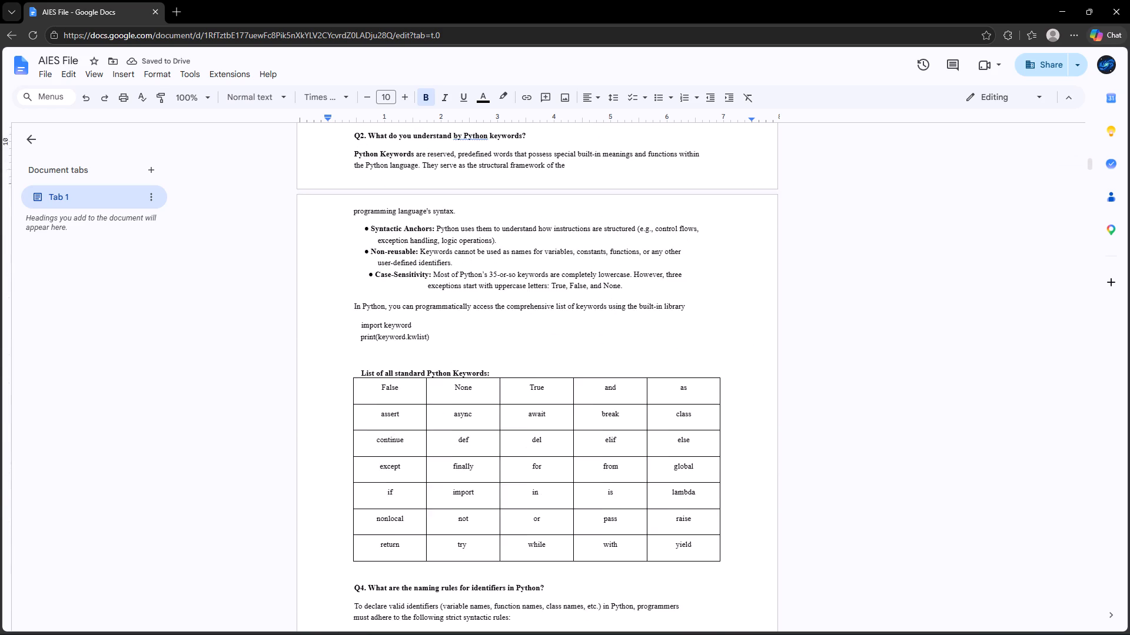
scroll(691, 181, down, 3)
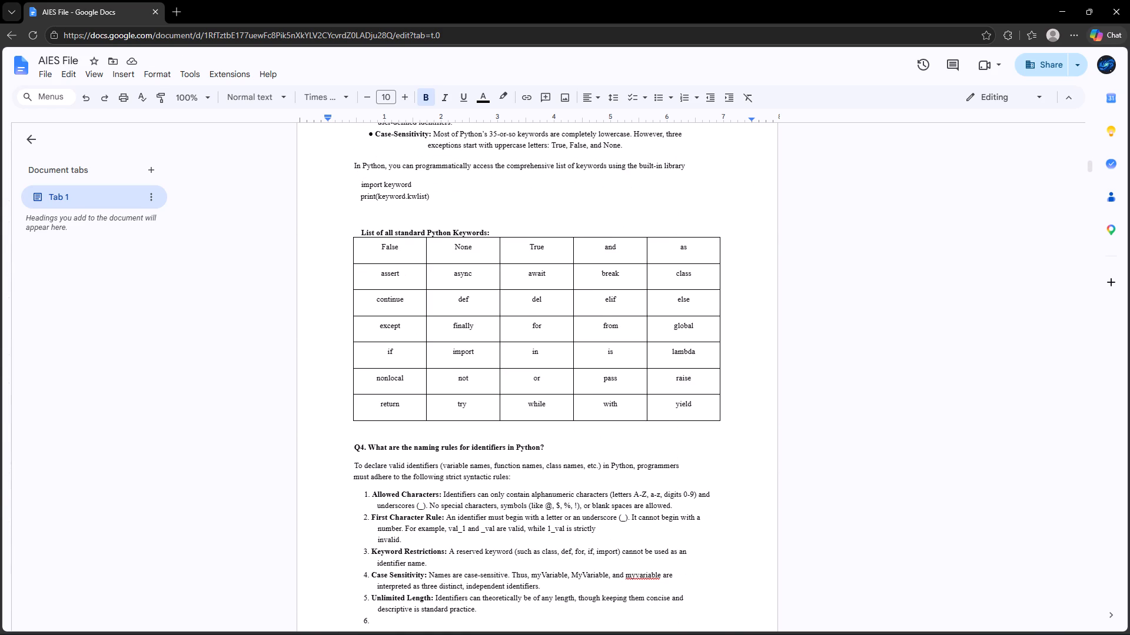
scroll(526, 203, down, 3)
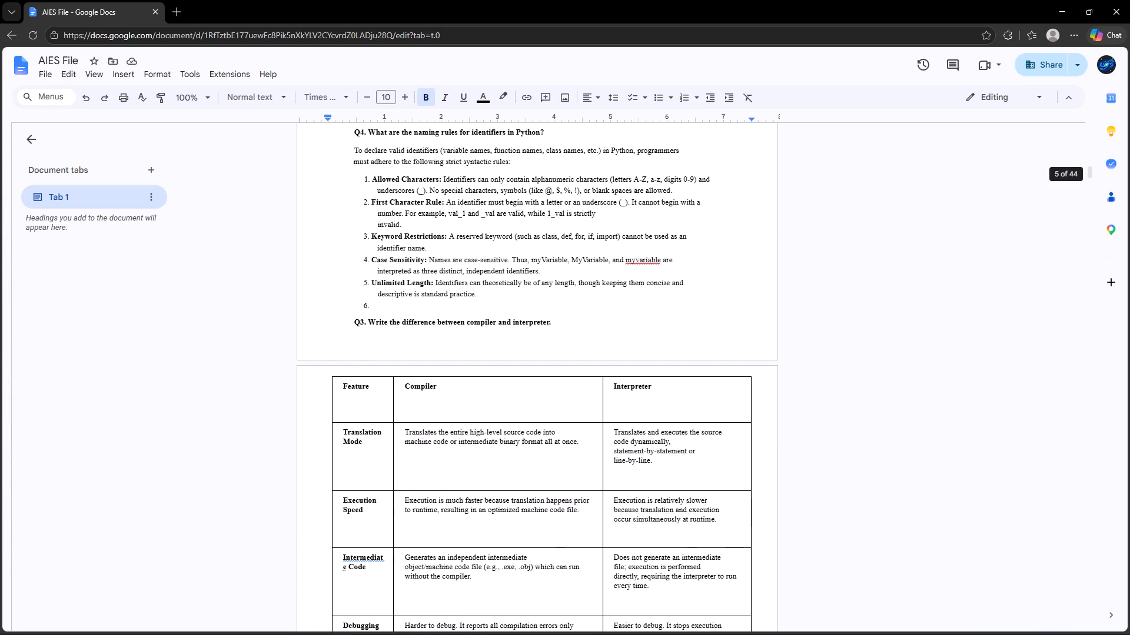
click(387, 306)
scroll(387, 306, up, 1)
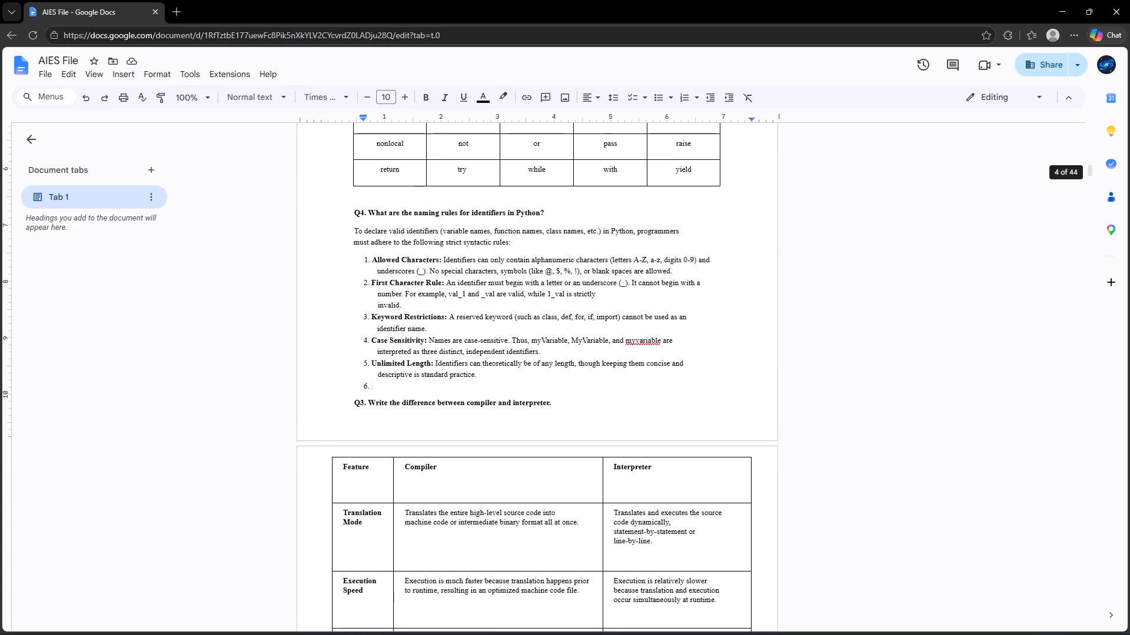
scroll(387, 306, up, 1)
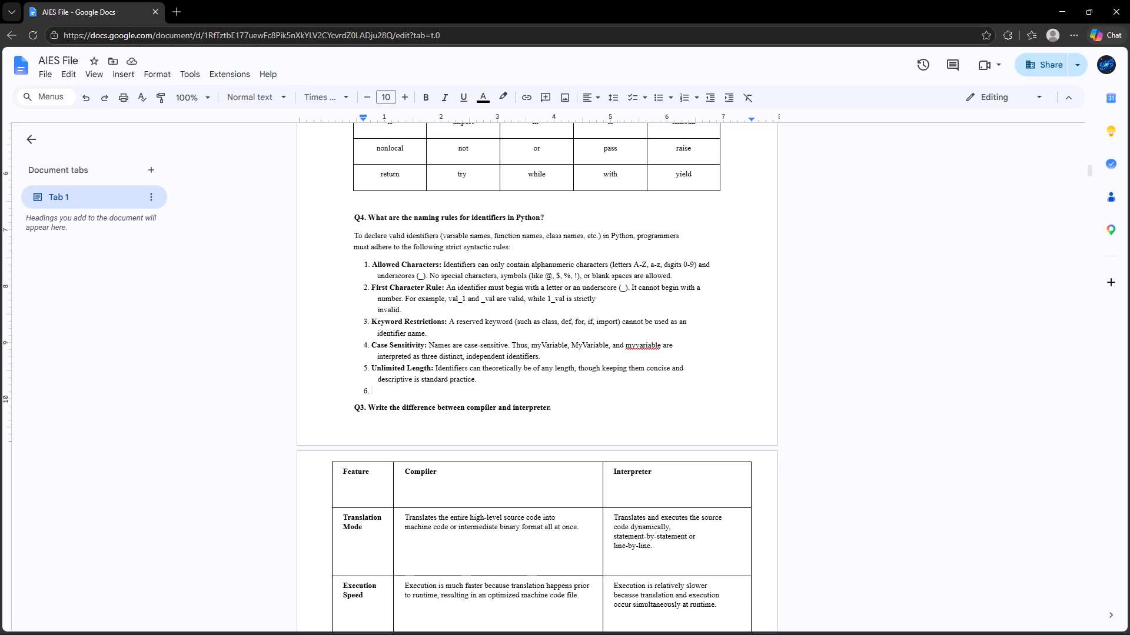
key(BackSpace)
key(BackSpace)
key(BackSpace)
Insert three blank lines after the naming rules so the Q3 compiler and interpreter heading moves onto its table's page.
key(Return)
key(Return)
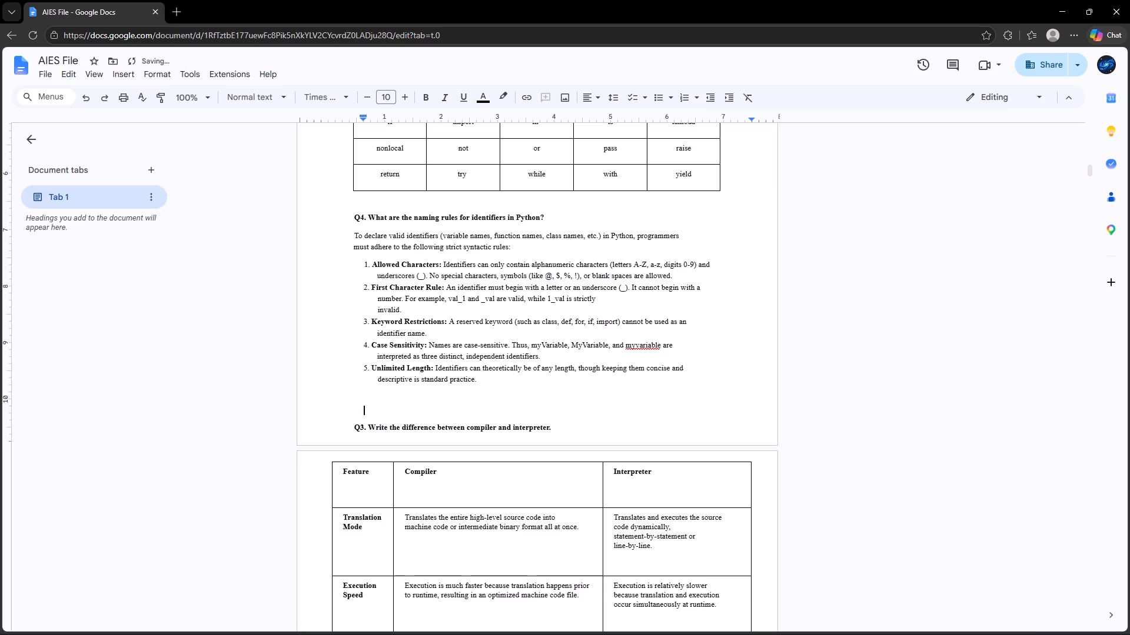
key(Return)
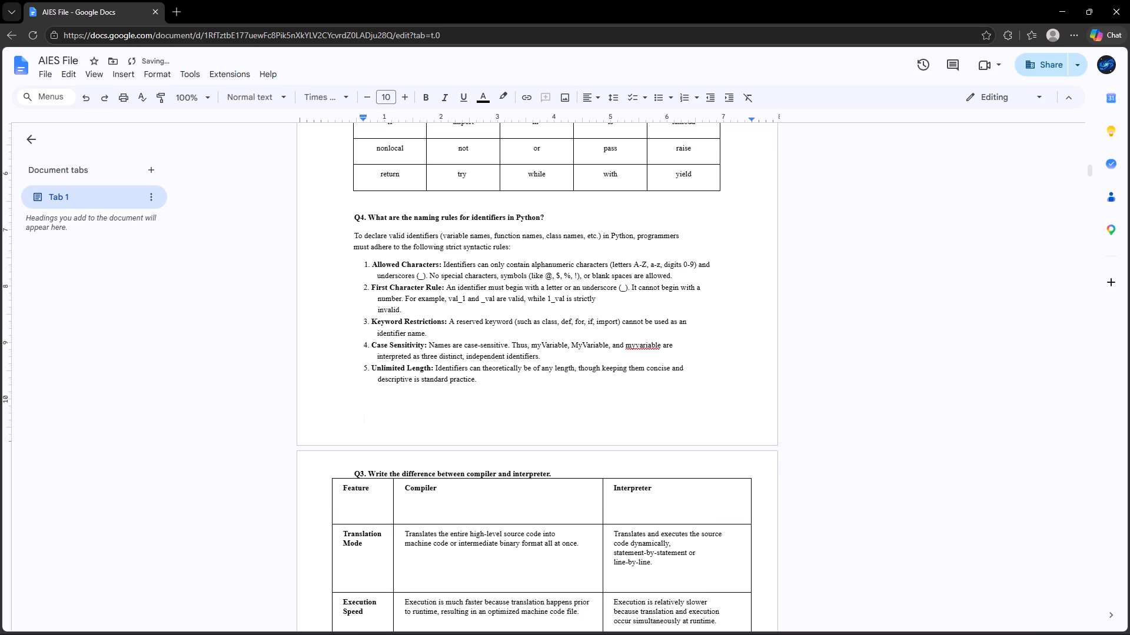
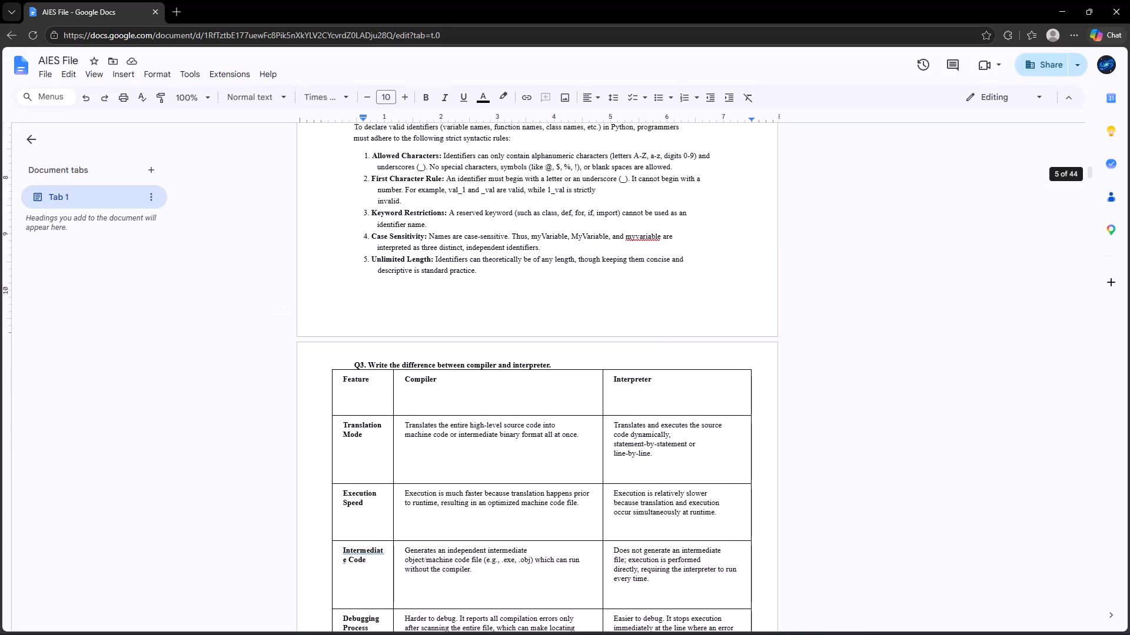
Insert a blank line between the Q3 compiler and interpreter heading and its comparison table.
click(351, 345)
scroll(351, 345, down, 2)
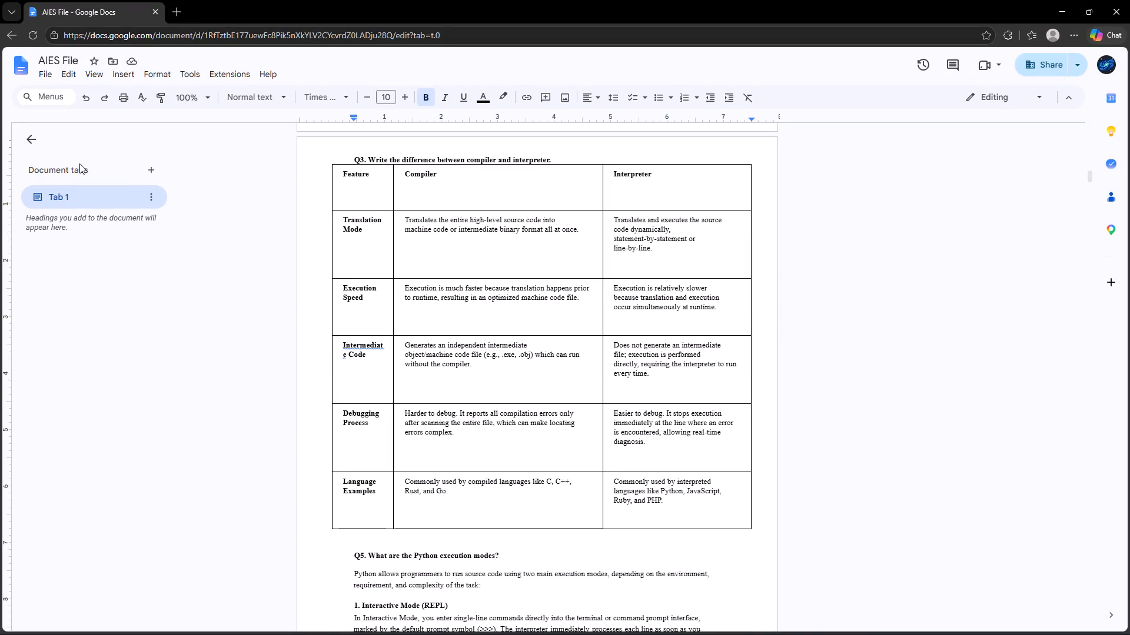
click(590, 146)
key(Return)
Shrink the heights of the header, Translation Mode and Execution Speed rows in the Q3 table to fit their text.
drag(572, 226, 568, 200)
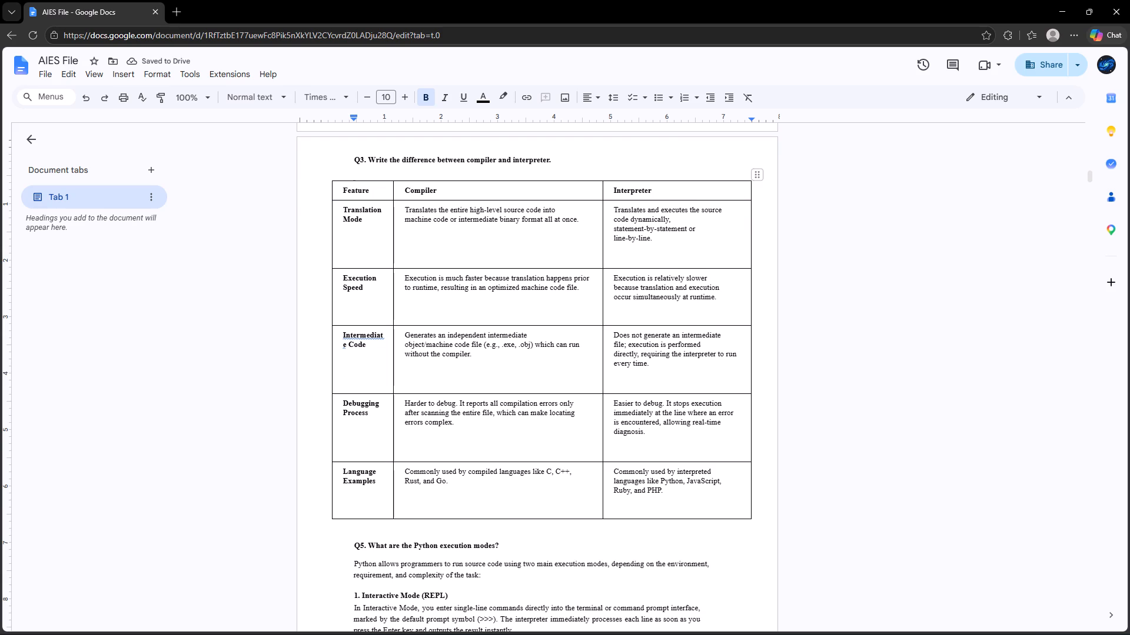
drag(580, 267, 580, 228)
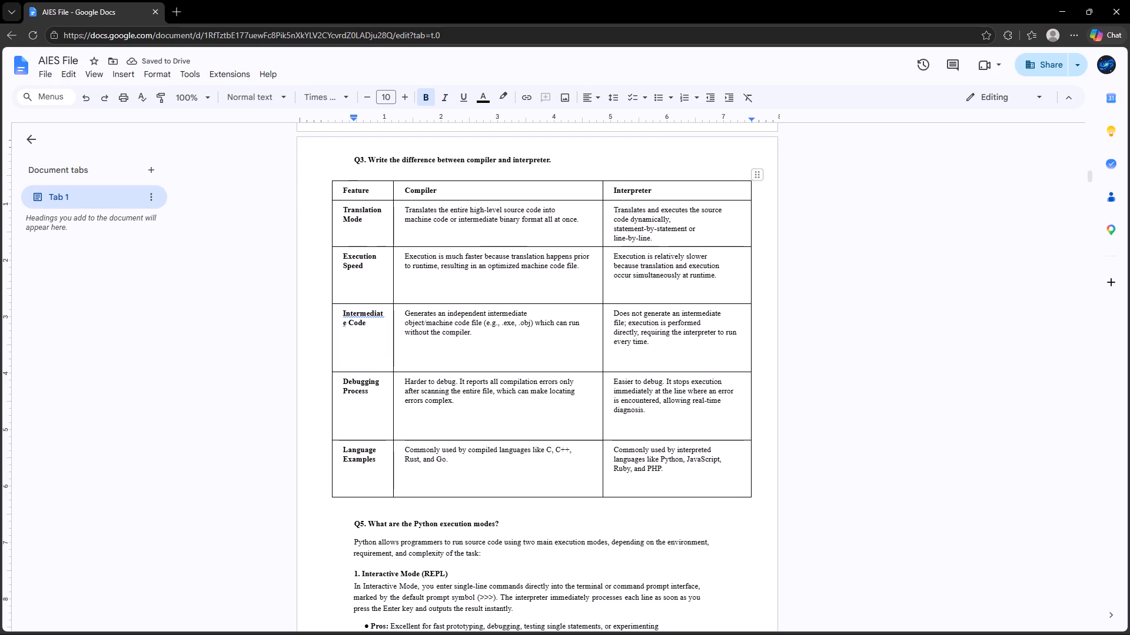
drag(574, 304, 569, 282)
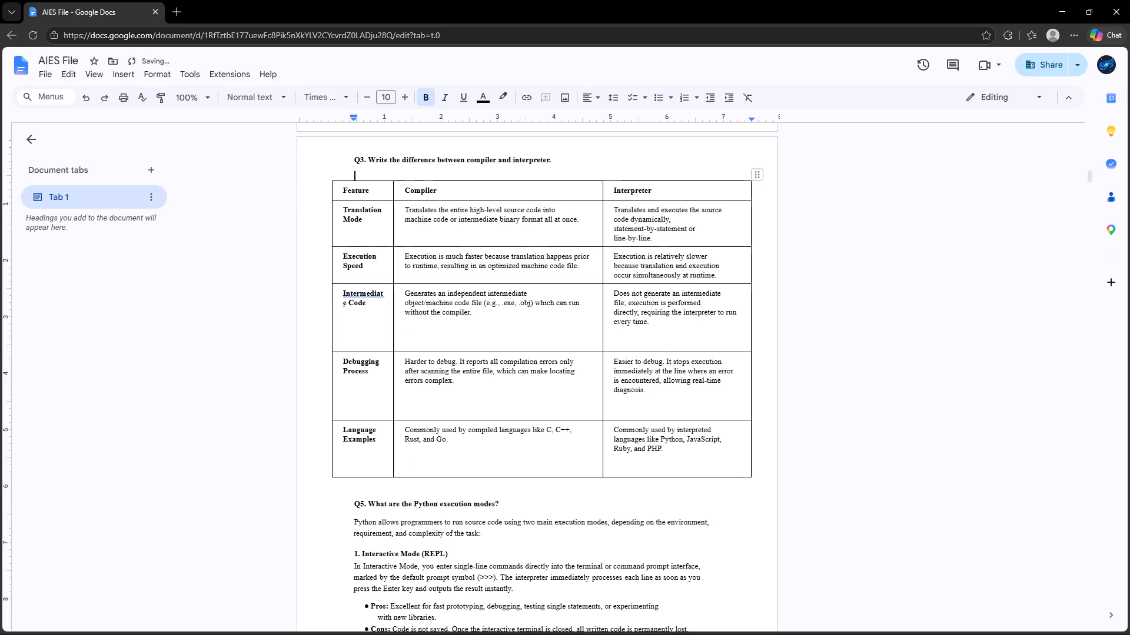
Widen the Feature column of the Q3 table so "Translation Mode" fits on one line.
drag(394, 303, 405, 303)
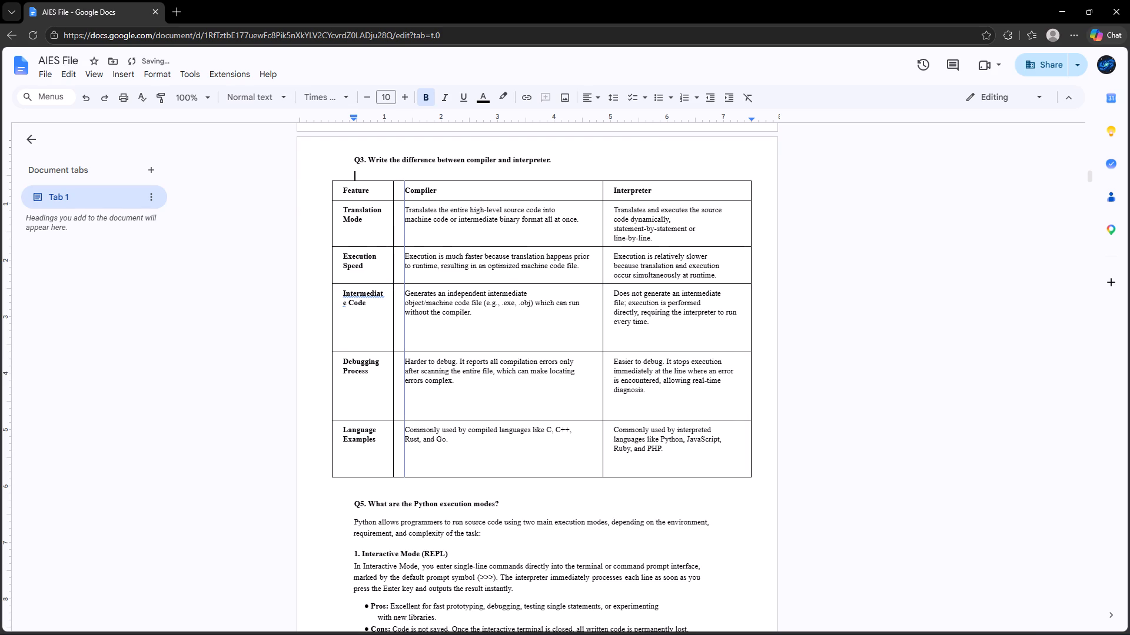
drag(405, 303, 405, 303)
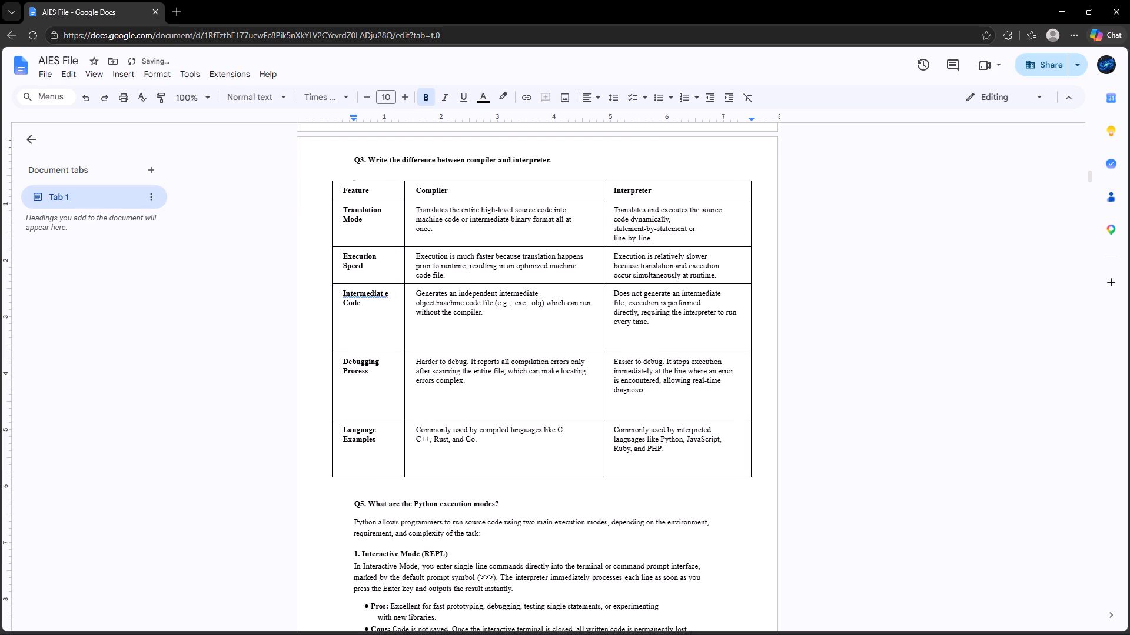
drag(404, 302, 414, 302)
Correct the split word "Intermediat e" in the Feature column to the suggested spelling "Intermediate".
click(383, 294)
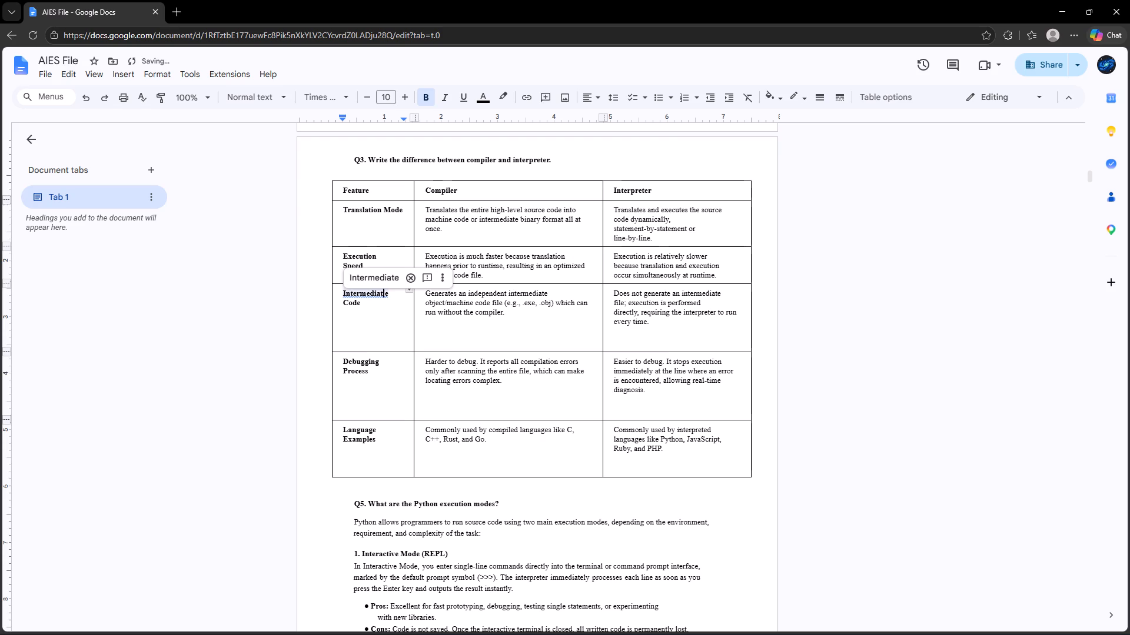
click(380, 280)
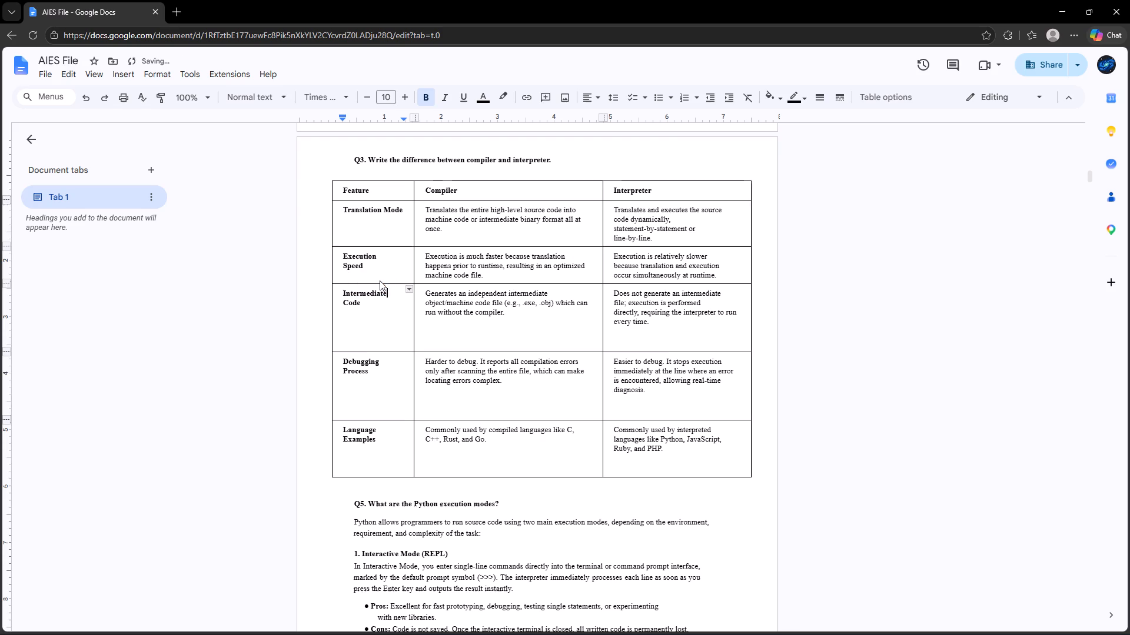
Narrow the Feature column of the Q3 table to just wide enough for "Intermediate" to fit on one line.
drag(415, 315, 391, 312)
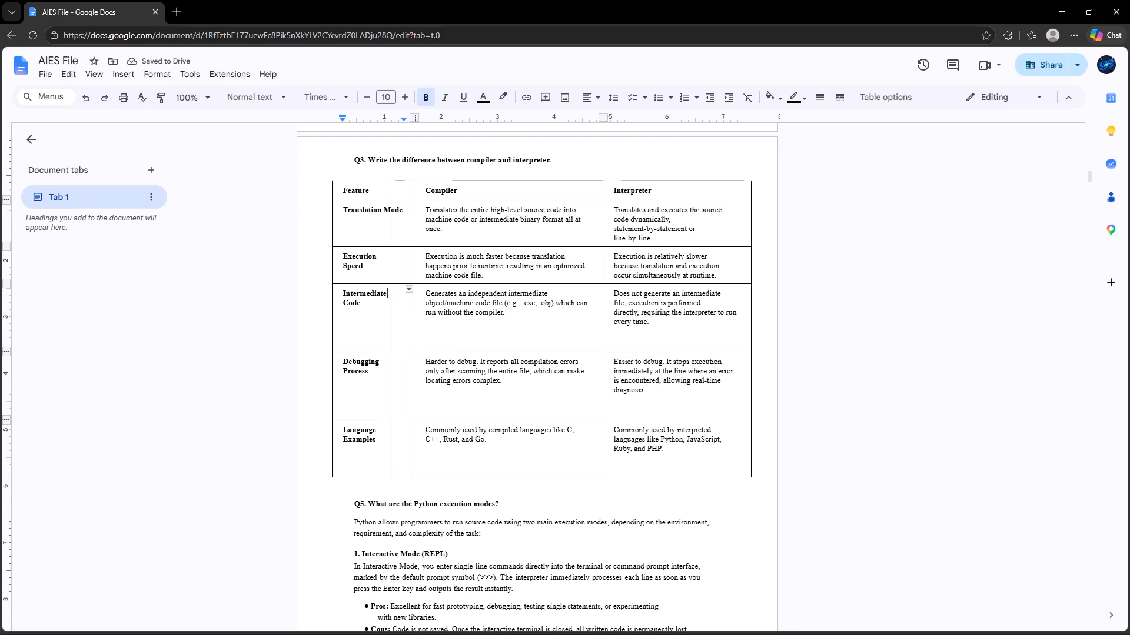
drag(391, 312, 391, 311)
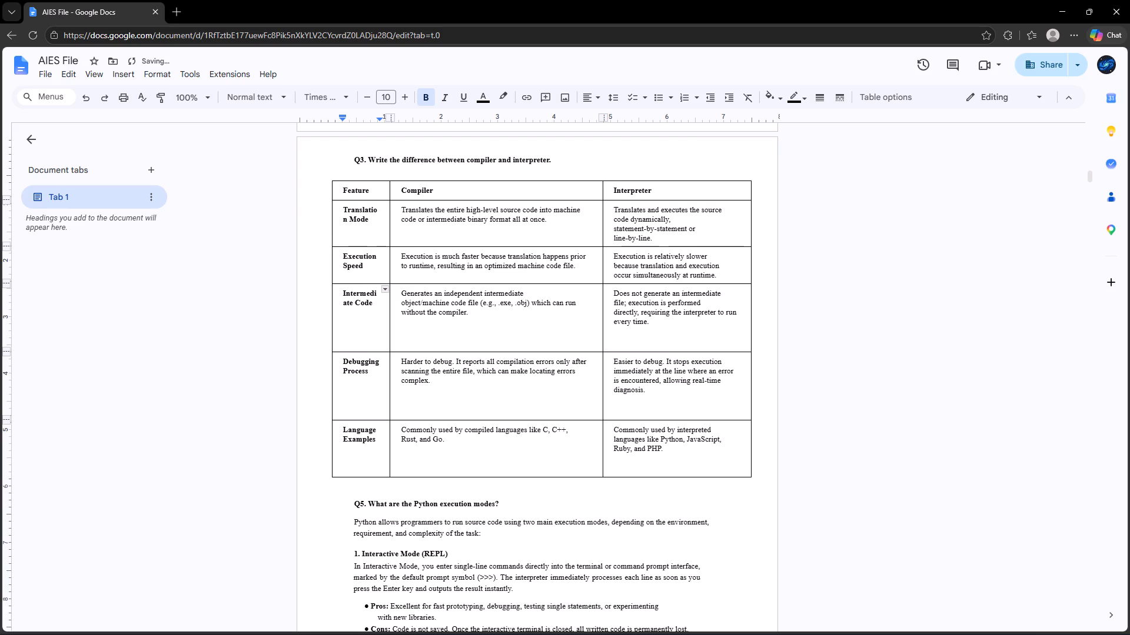
click(390, 316)
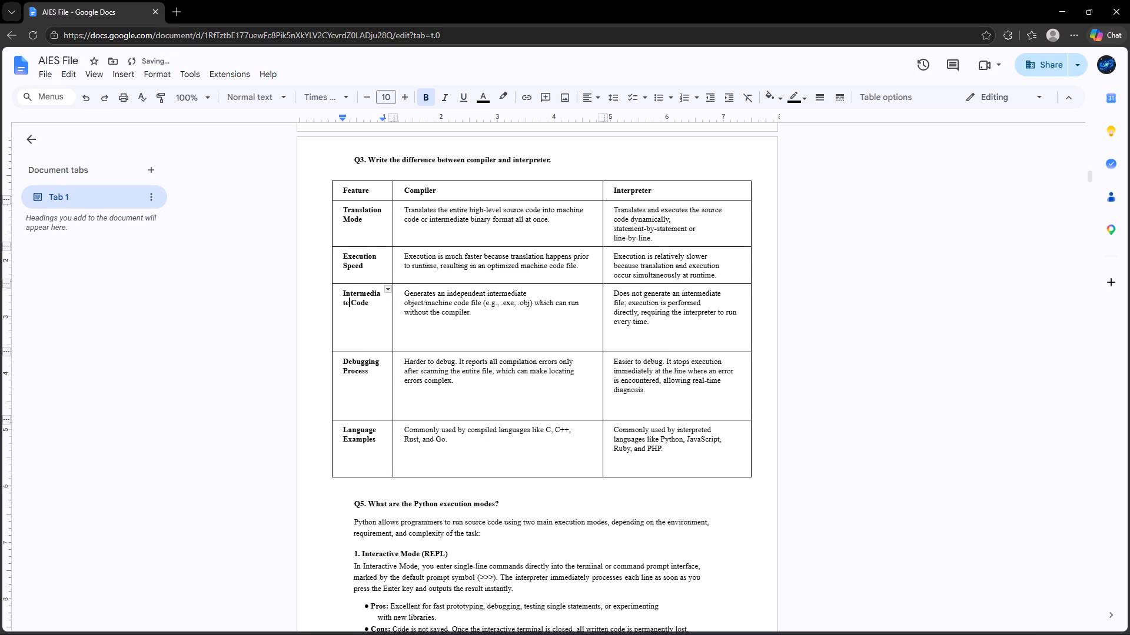
click(393, 316)
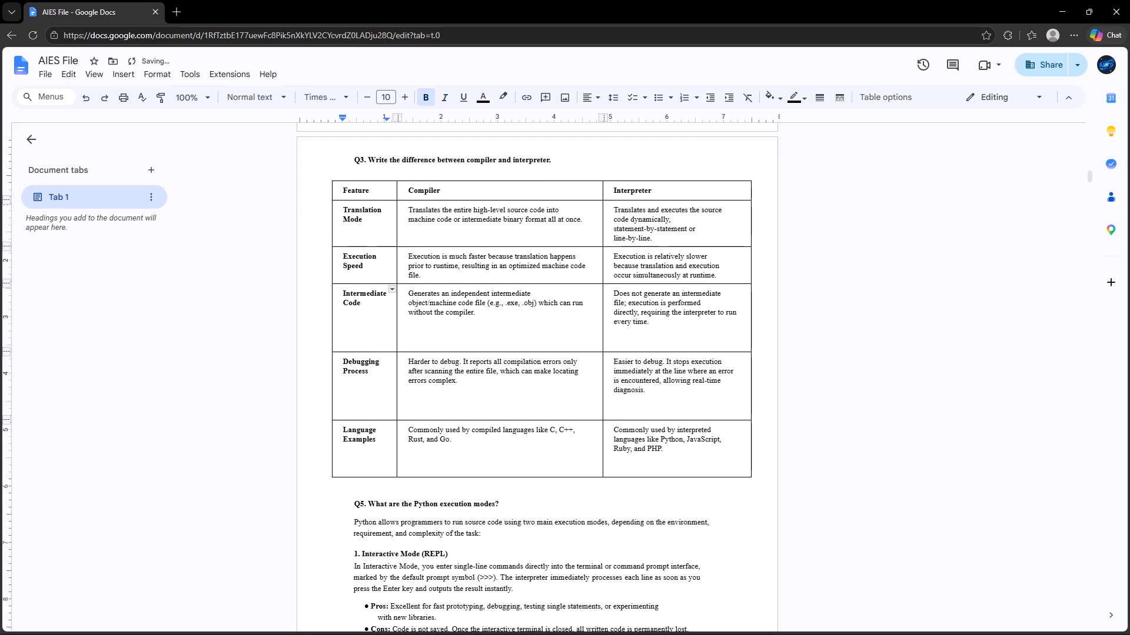
Shrink the heights of the Intermediate Code, Debugging Process and Language Examples rows to fit their text.
drag(436, 353, 439, 329)
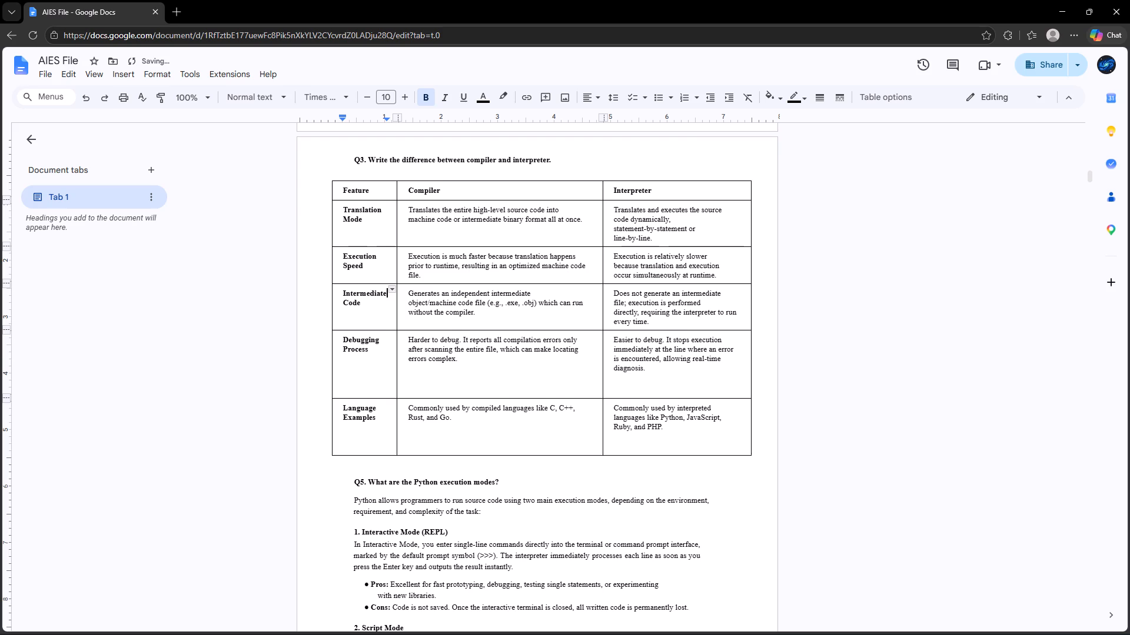
drag(483, 396, 486, 372)
drag(506, 433, 507, 413)
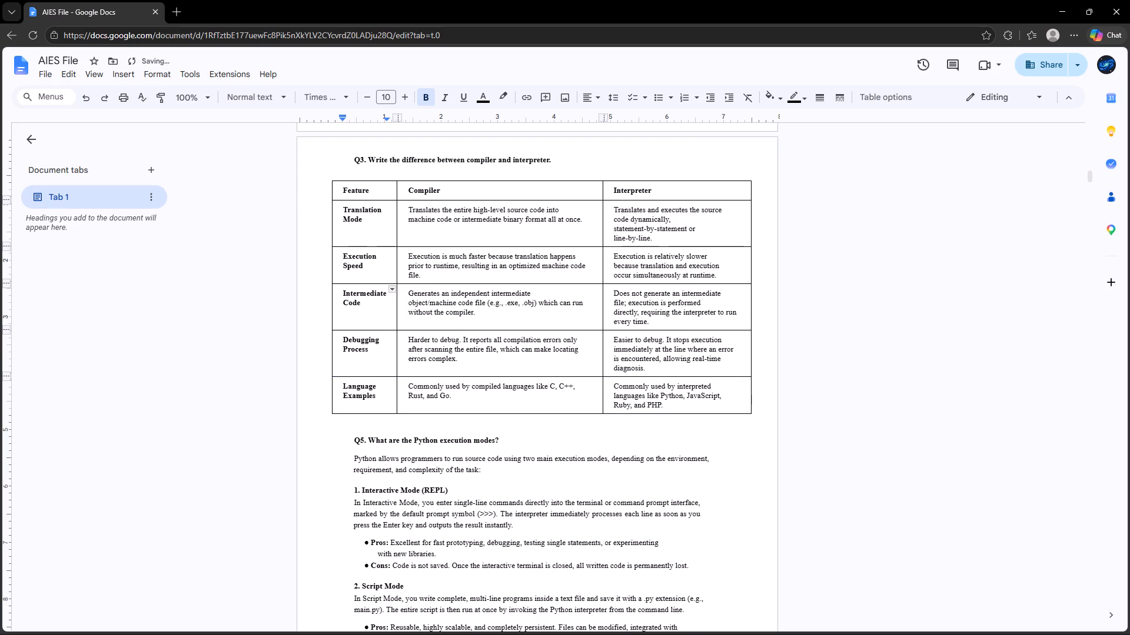
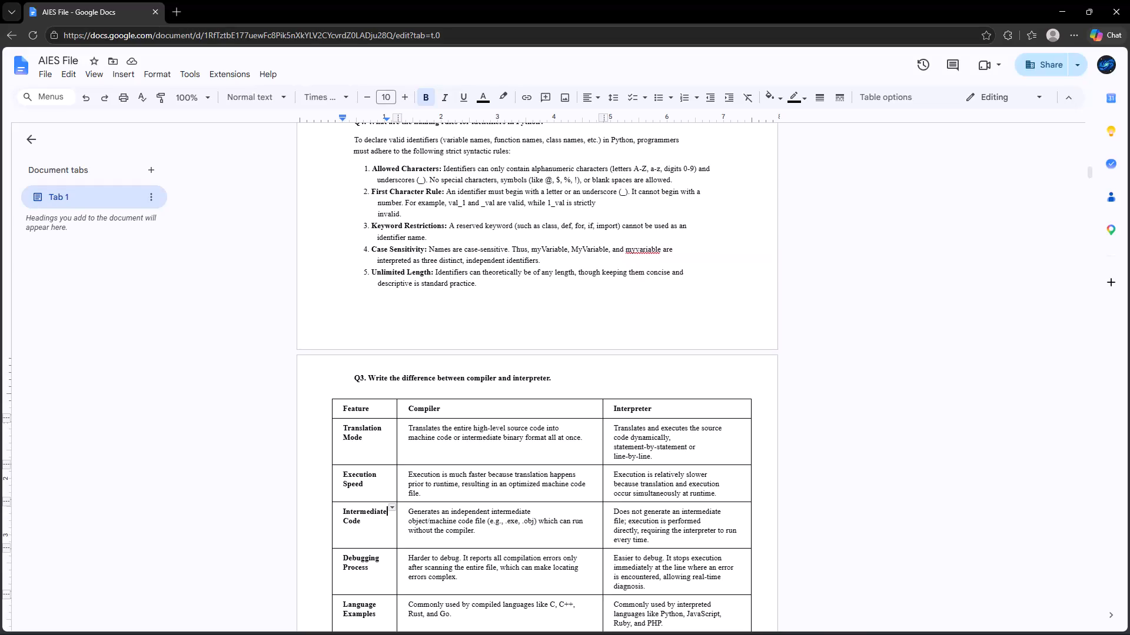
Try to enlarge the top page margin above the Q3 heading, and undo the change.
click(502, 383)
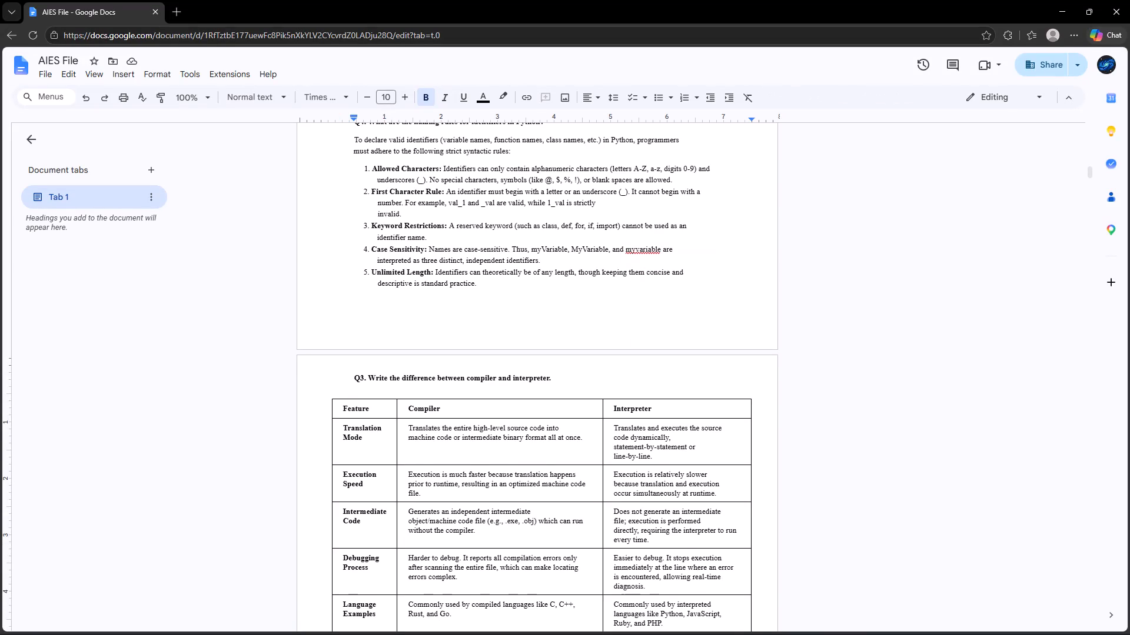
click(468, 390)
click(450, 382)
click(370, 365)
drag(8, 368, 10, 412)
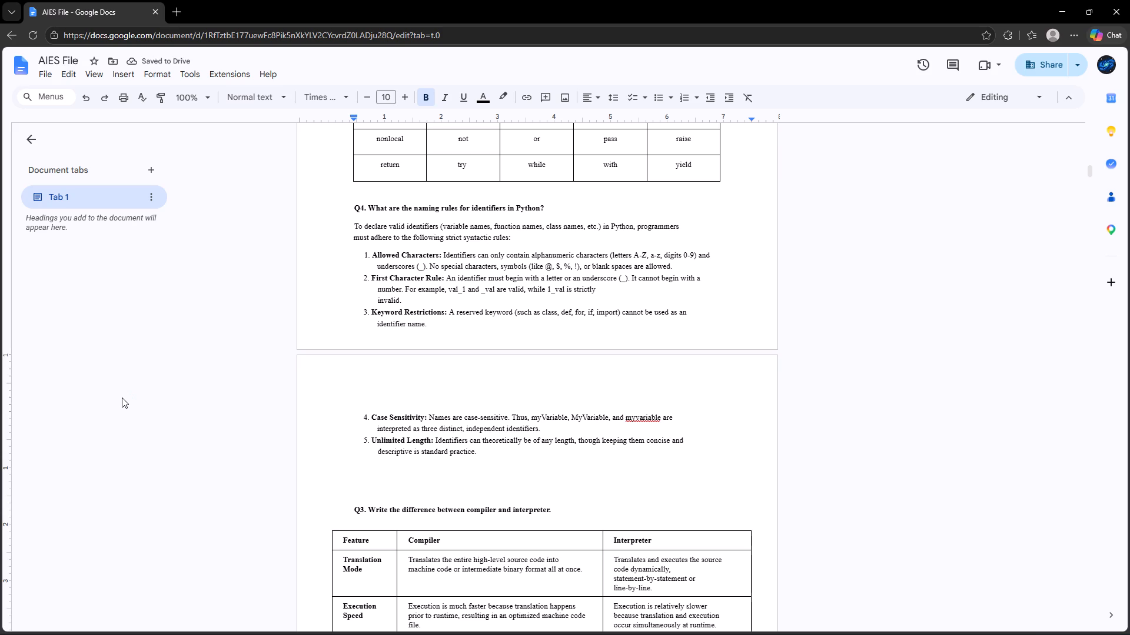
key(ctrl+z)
Fine-tune the top page margin to slightly more space above the Q3 heading, keeping the heading first on its page.
scroll(122, 397, down, 2)
scroll(388, 310, down, 2)
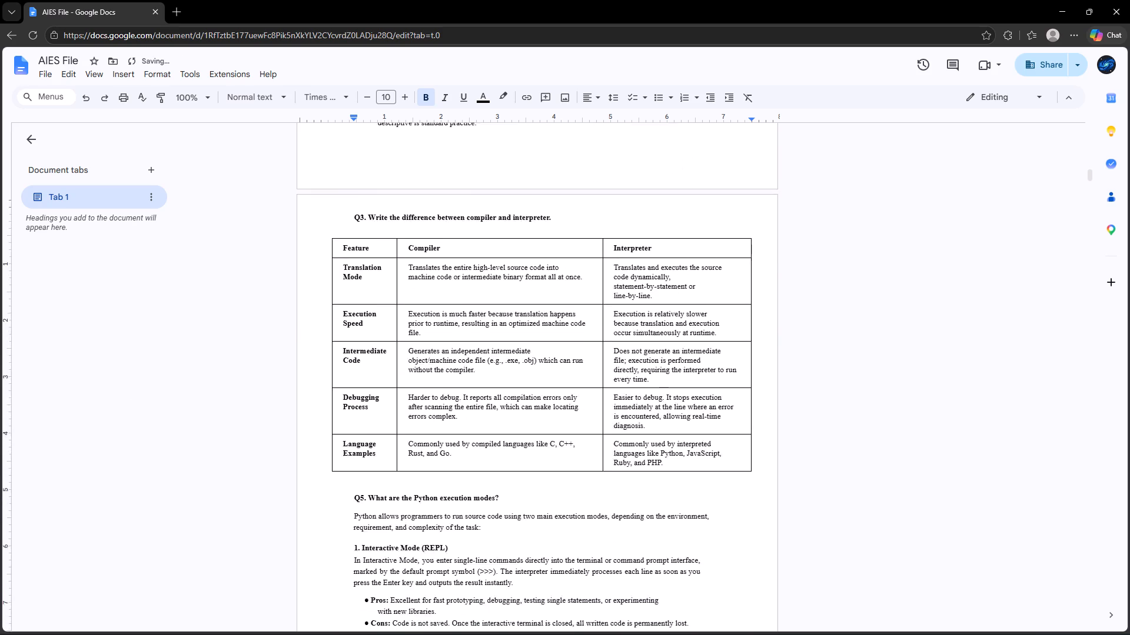
scroll(388, 310, down, 2)
scroll(388, 310, up, 7)
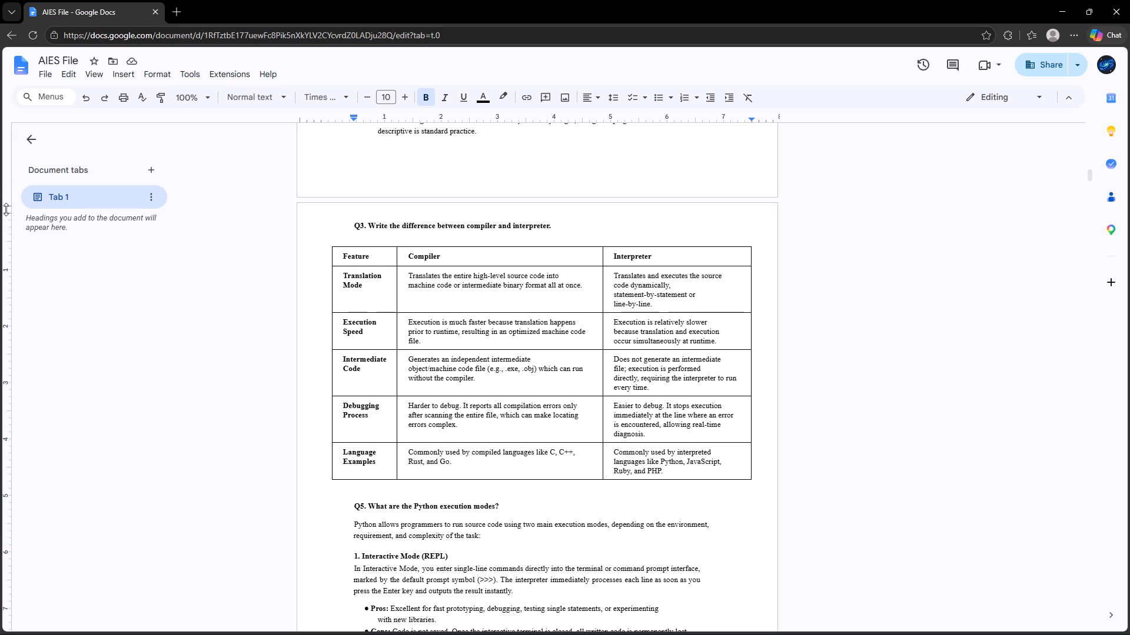
drag(6, 209, 7, 241)
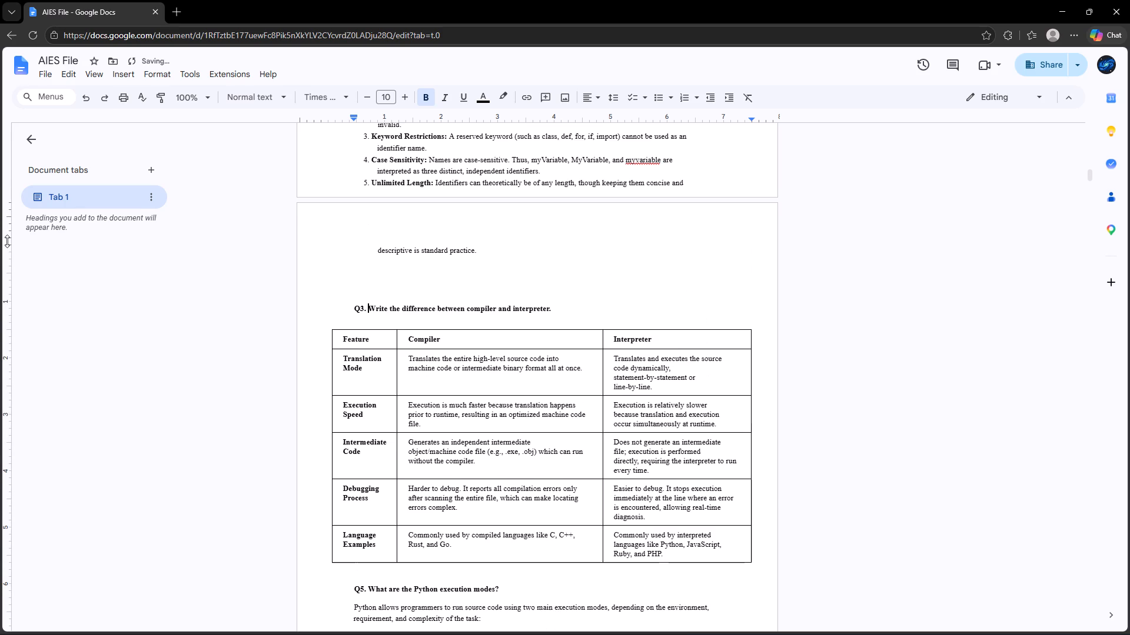
drag(7, 241, 8, 233)
drag(8, 233, 9, 213)
Move the left edge of the Q3 table inward to line up with the Q3 heading text.
scroll(396, 278, down, 1)
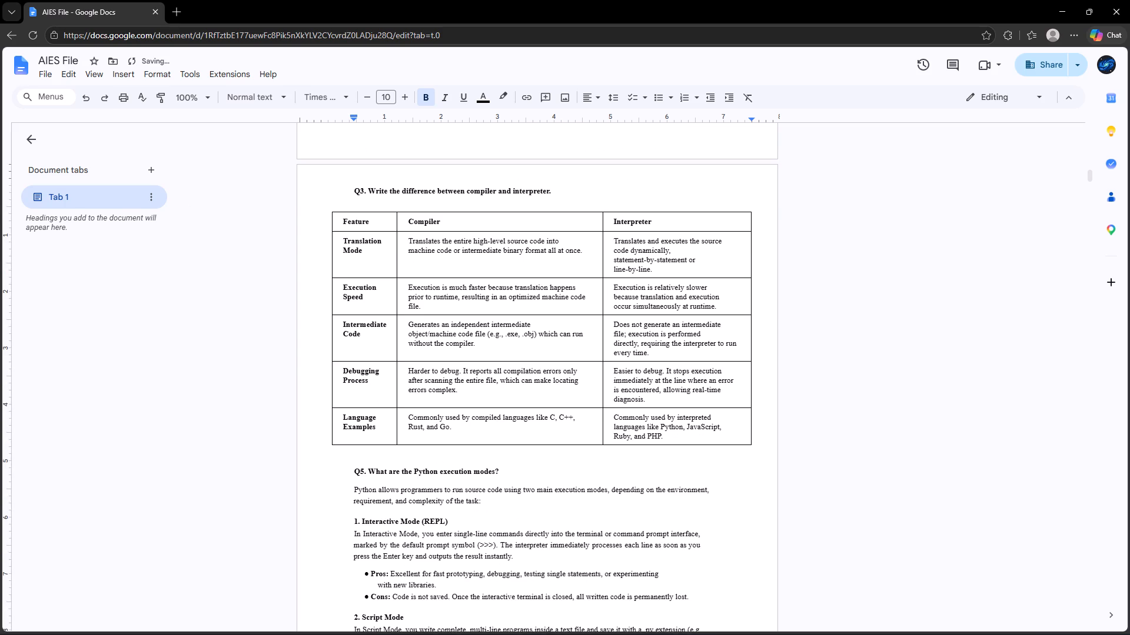
scroll(396, 278, down, 1)
click(611, 184)
scroll(611, 184, down, 1)
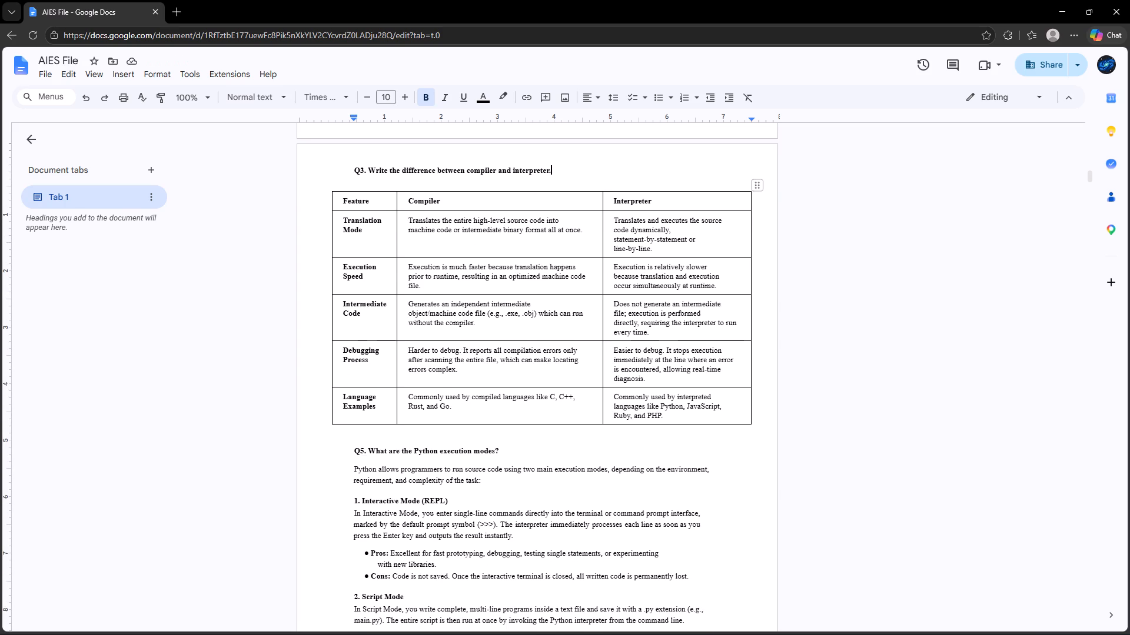
drag(332, 228, 353, 230)
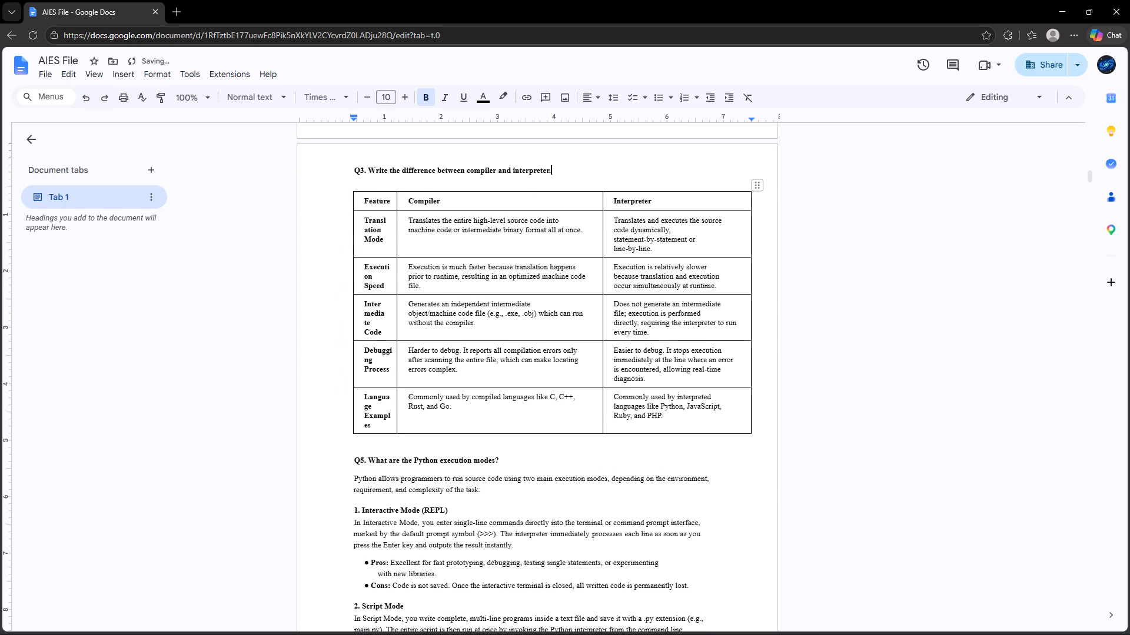
Rebalance the Q3 table columns by narrowing the Interpreter column and widening the Feature column so "Execution" and "Debugging" stay unbroken.
drag(603, 246, 627, 245)
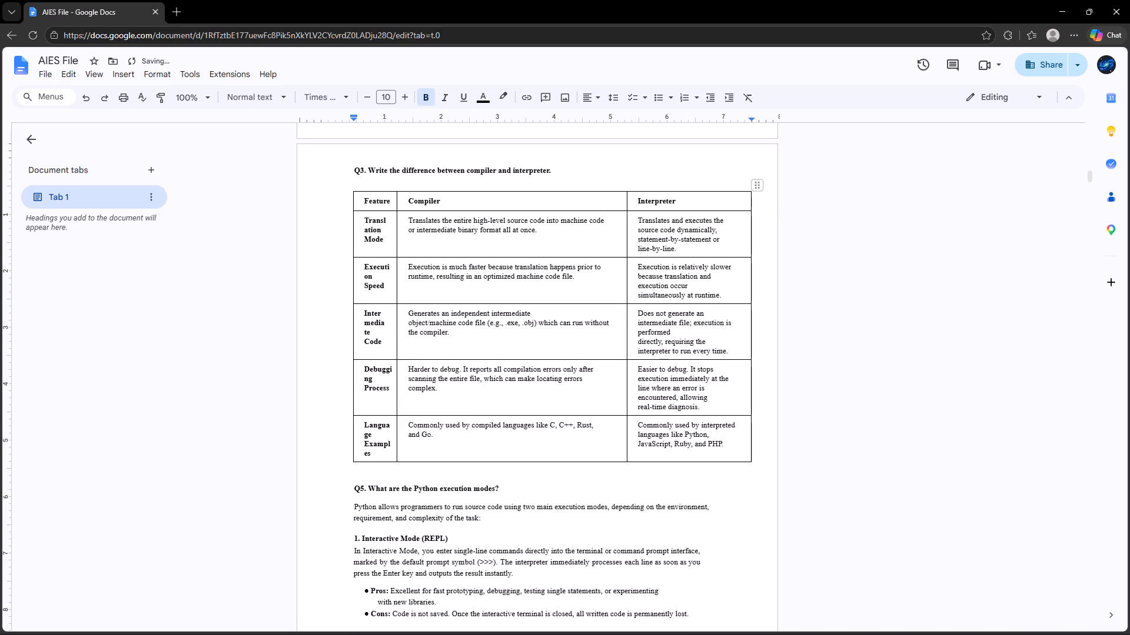
drag(396, 239, 410, 241)
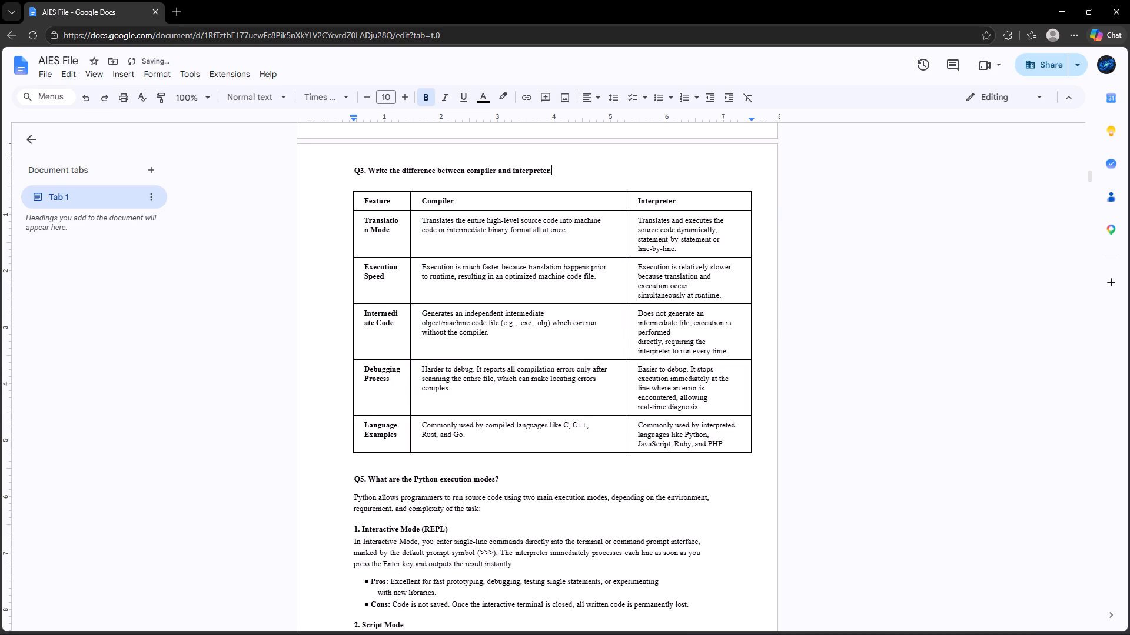
Review the layout of the pages from Q5 through the Experiment 2 data types, and return to the Q1 table.
scroll(410, 241, down, 3)
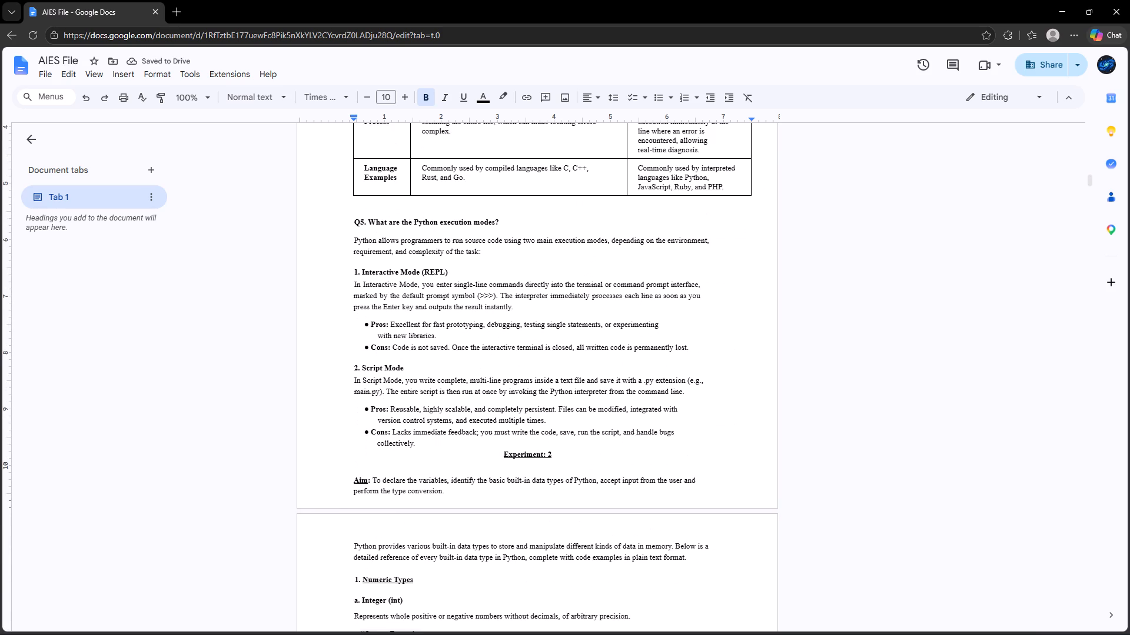
scroll(410, 241, down, 5)
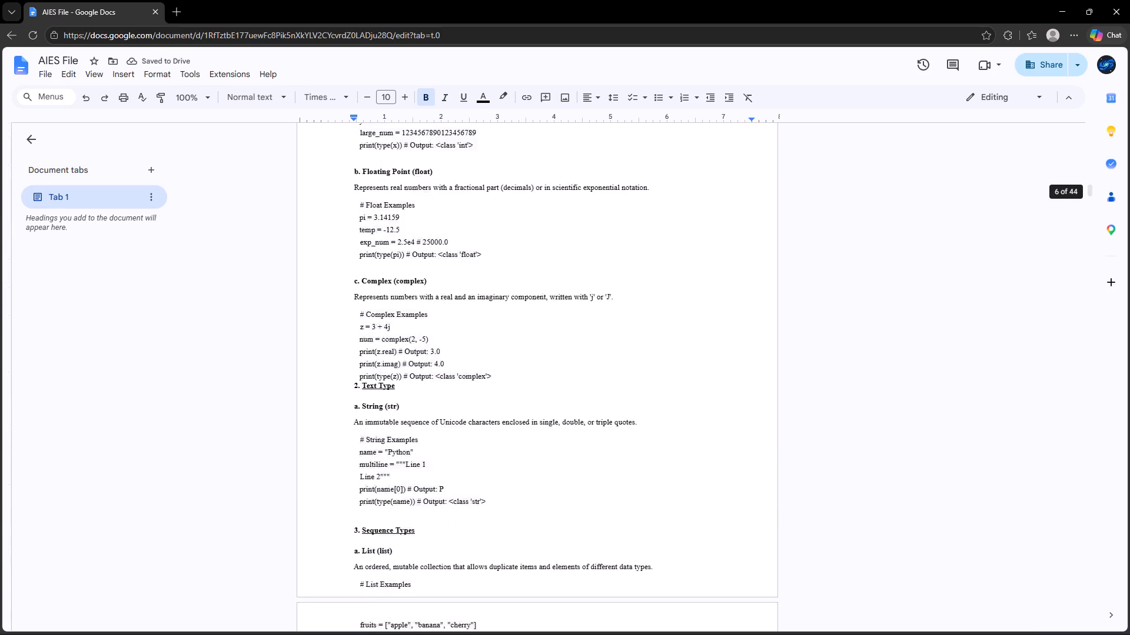
scroll(410, 241, down, 12)
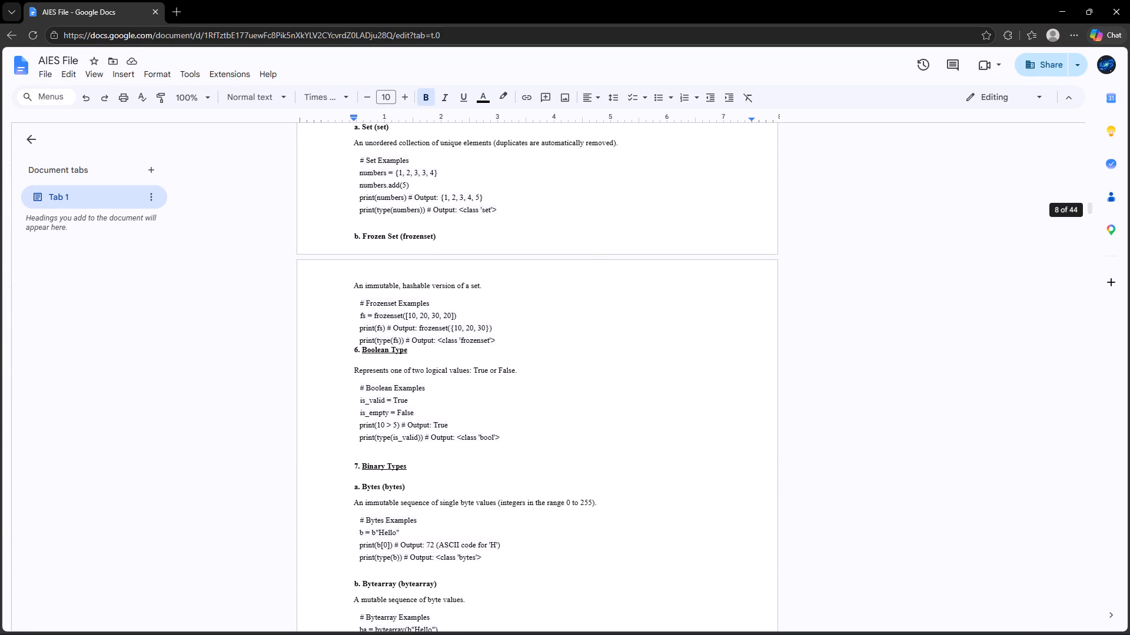
scroll(319, 442, right, 1)
scroll(319, 442, up, 16)
scroll(319, 442, down, 10)
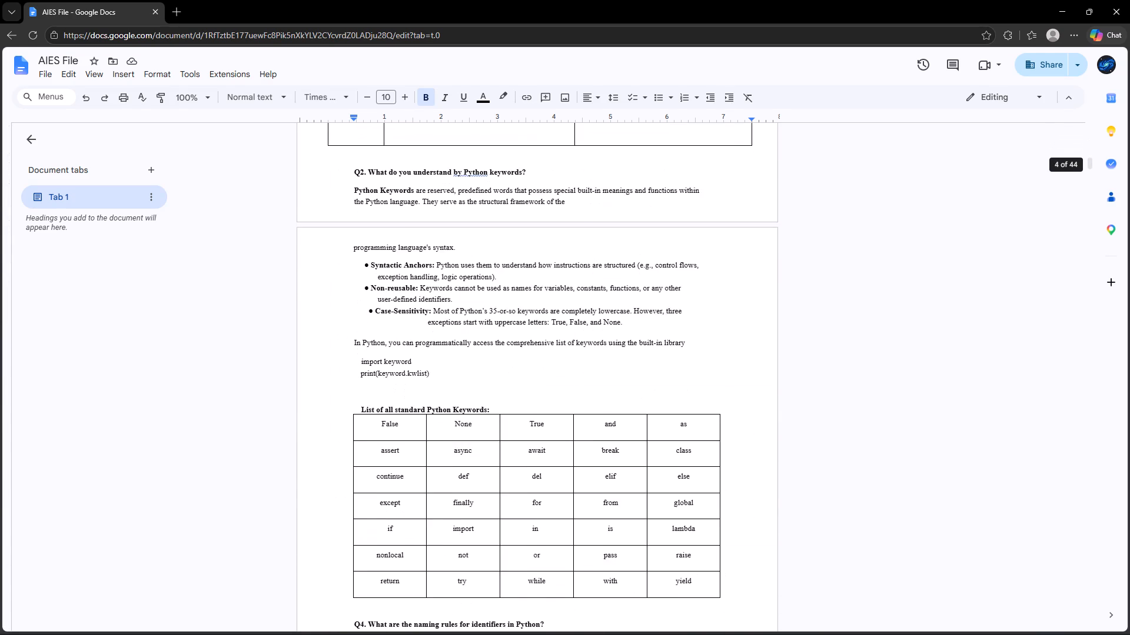
scroll(319, 442, up, 3)
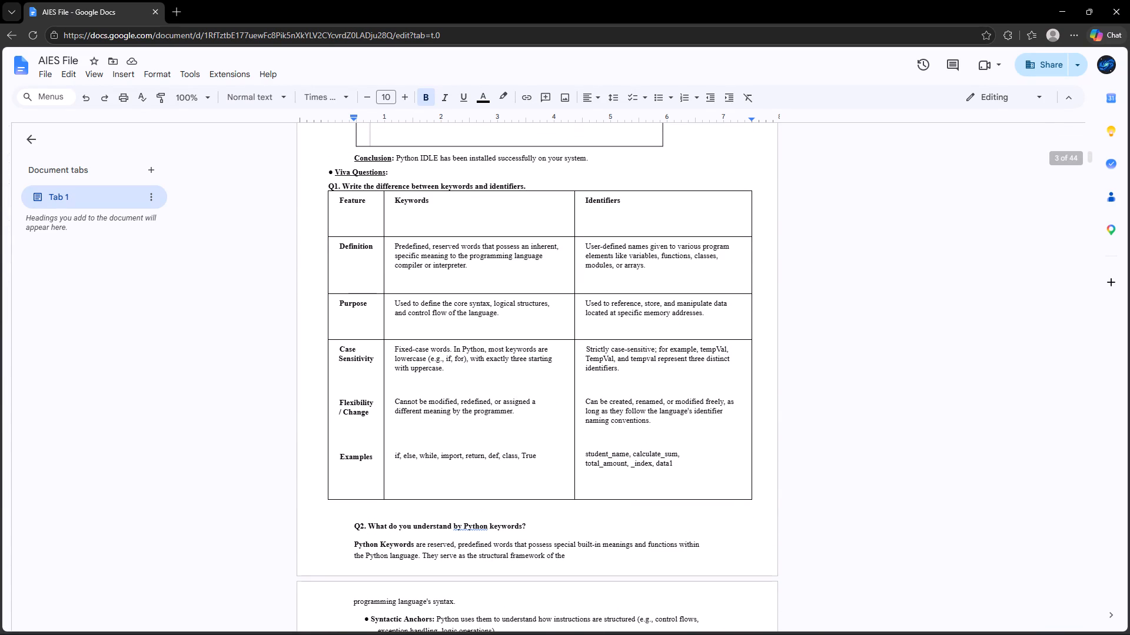
Check the minimum row height setting of the Case Sensitivity row in the Q1 table.
click(475, 380)
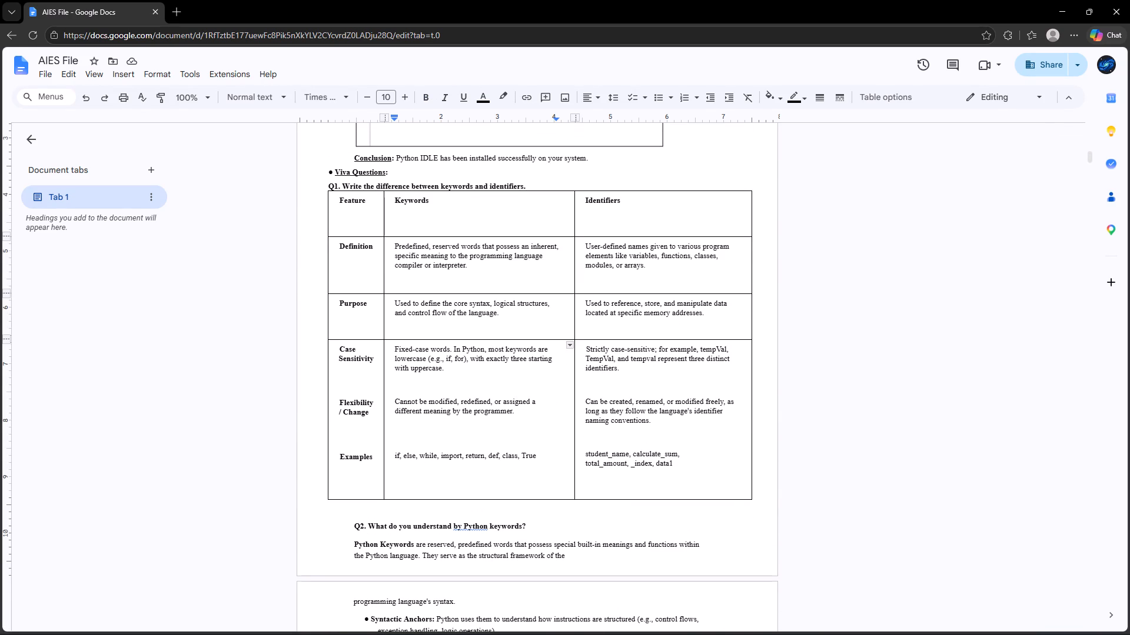
click(441, 380)
click(397, 382)
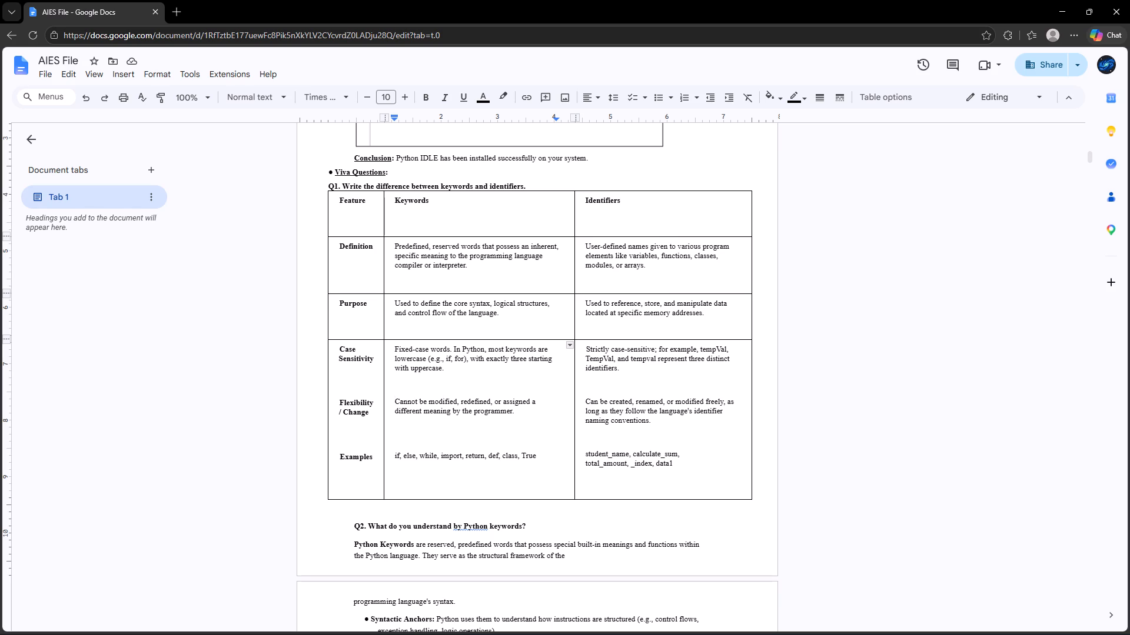
click(416, 381)
click(396, 374)
click(875, 91)
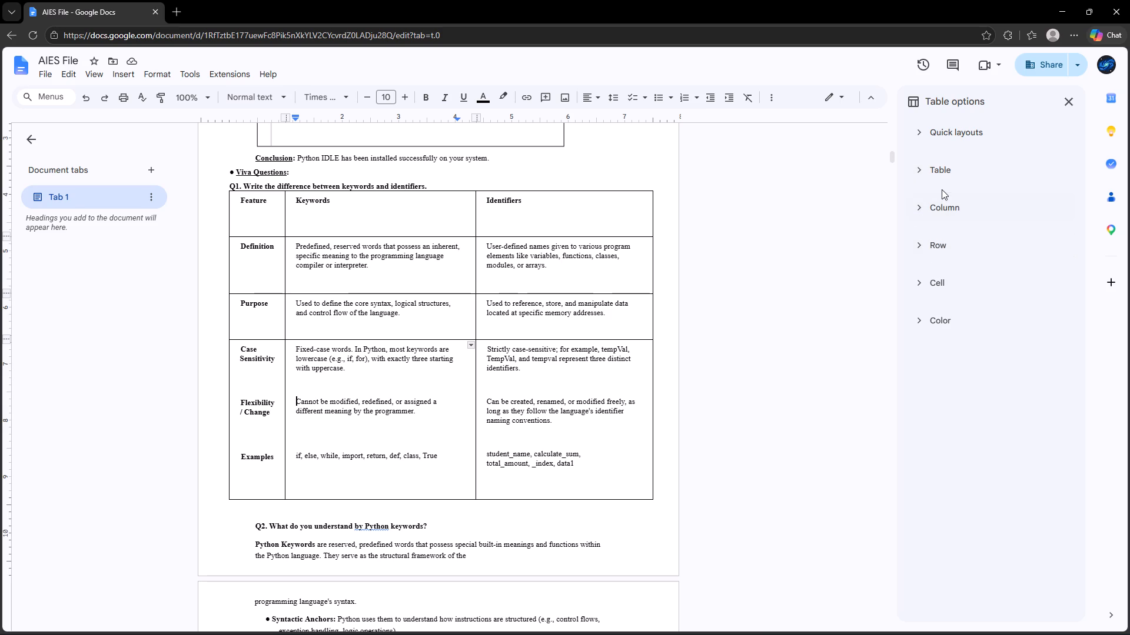
click(935, 233)
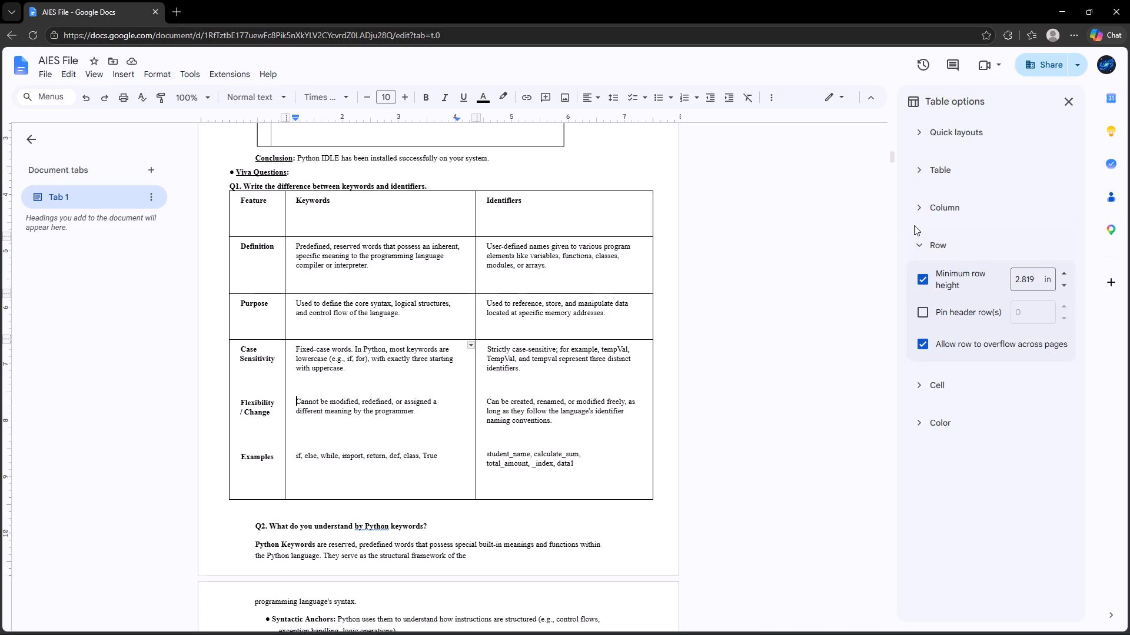
click(1065, 93)
click(1023, 93)
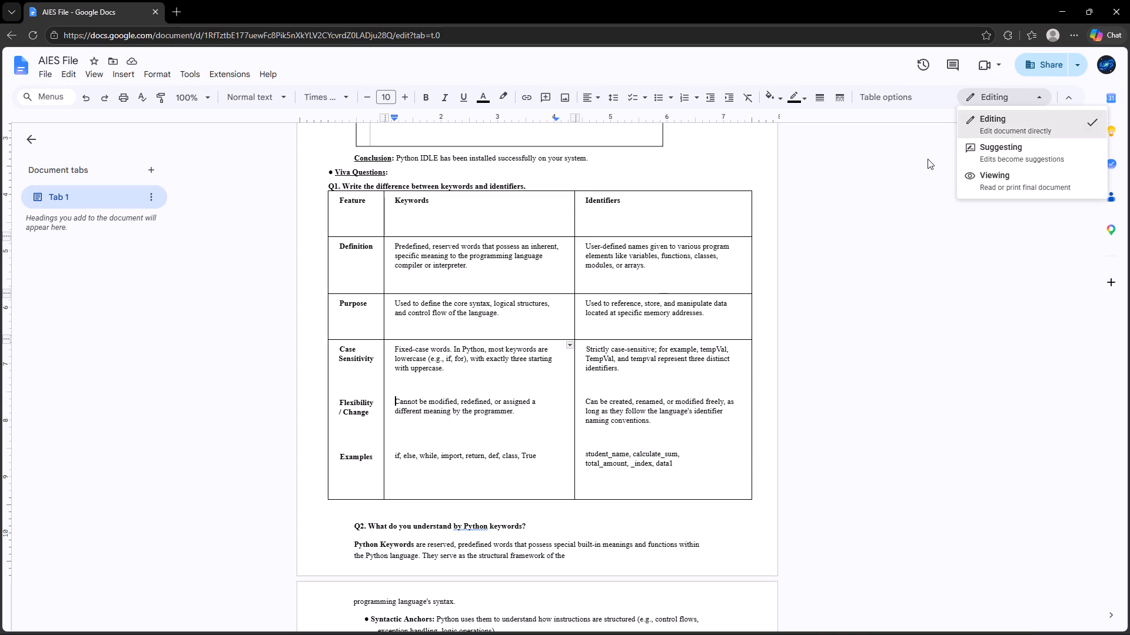
click(928, 159)
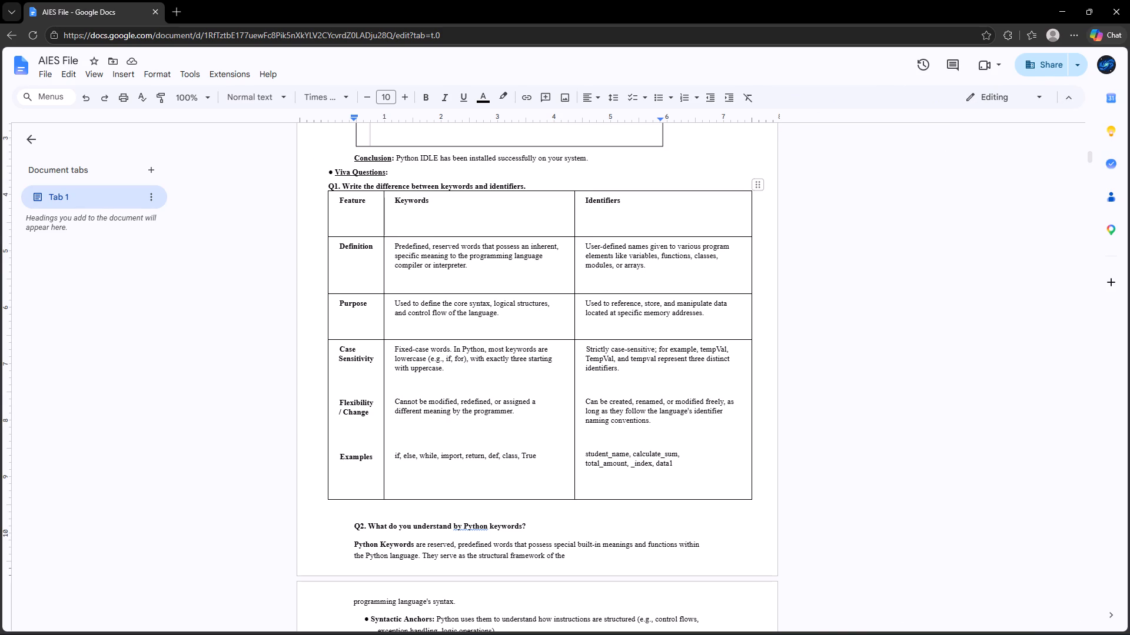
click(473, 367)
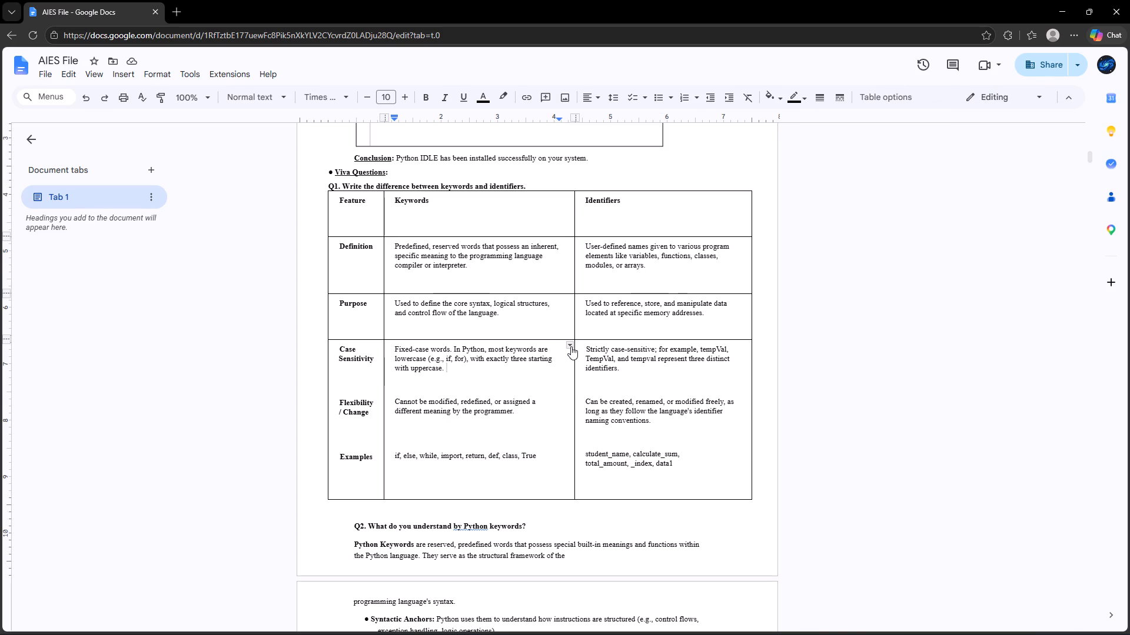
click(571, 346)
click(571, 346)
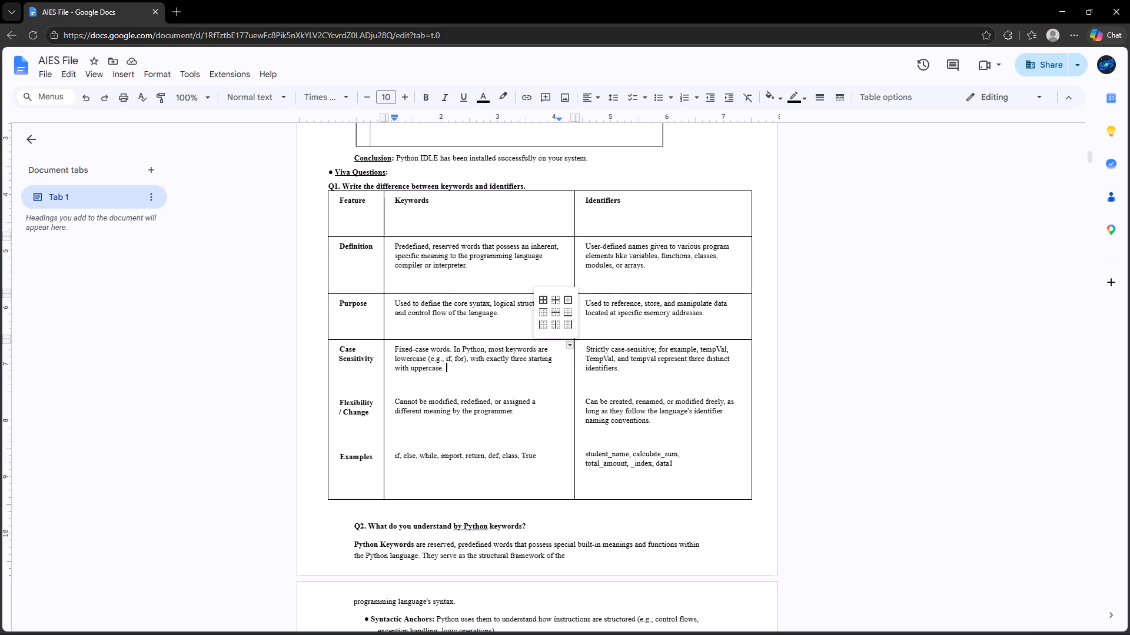
Shrink the last row of the Q1 table to a minimum height of about 1.875 in, removing the empty space below Examples.
drag(447, 499, 436, 443)
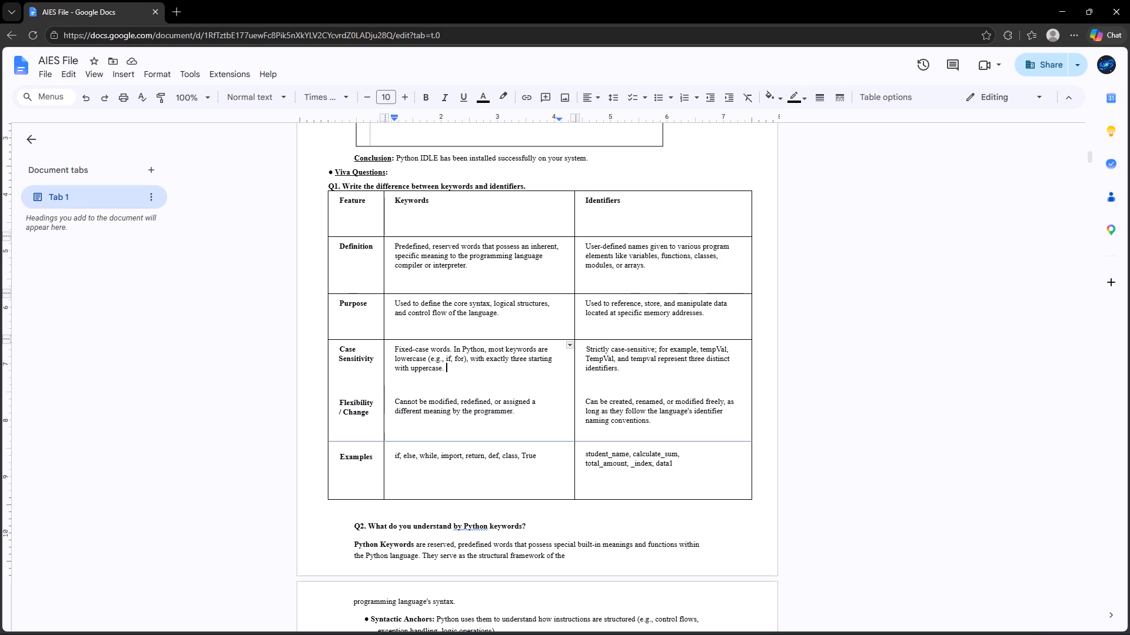
drag(436, 443, 435, 445)
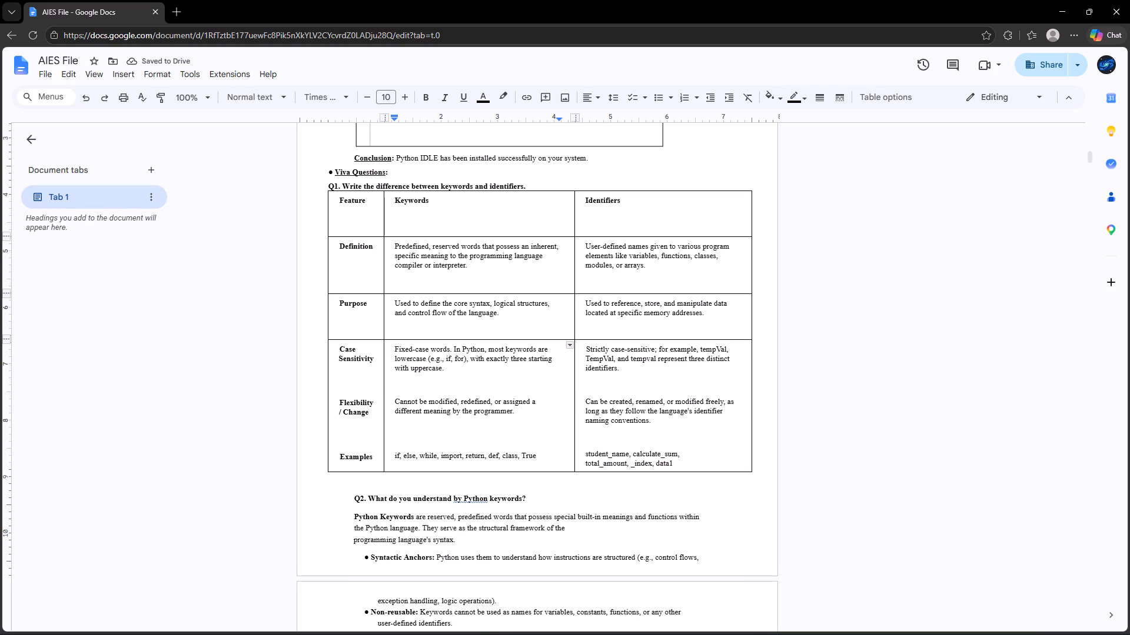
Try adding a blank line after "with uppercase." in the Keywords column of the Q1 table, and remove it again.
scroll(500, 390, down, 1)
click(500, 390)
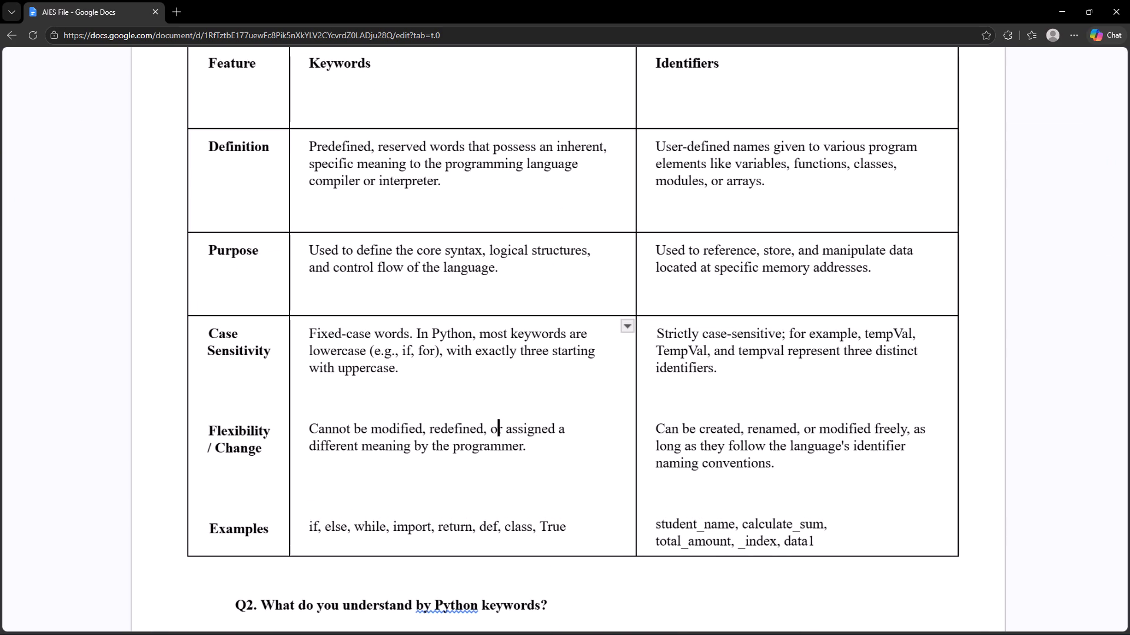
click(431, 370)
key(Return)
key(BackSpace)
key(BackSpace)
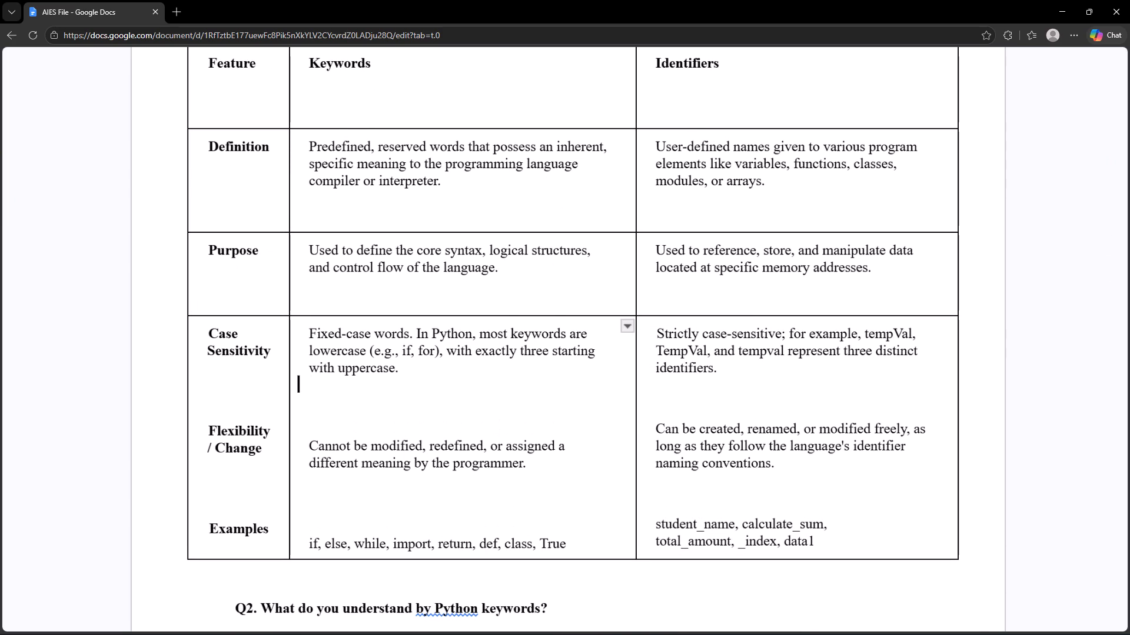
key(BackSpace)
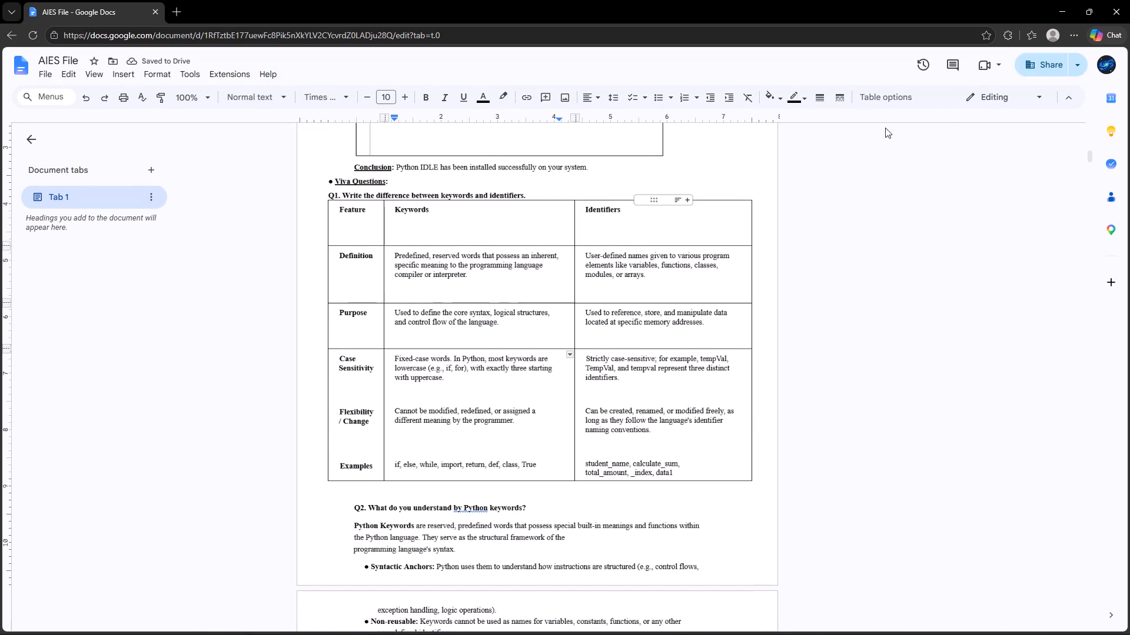
Check the row settings and quick layouts in the Q1 table's options.
click(897, 98)
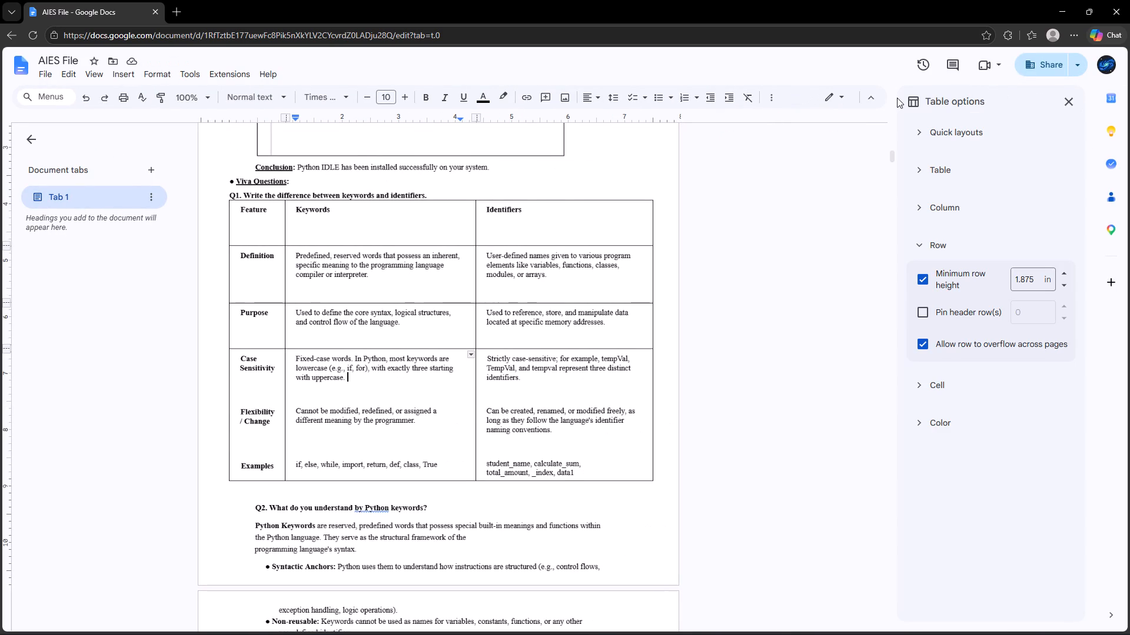
click(930, 131)
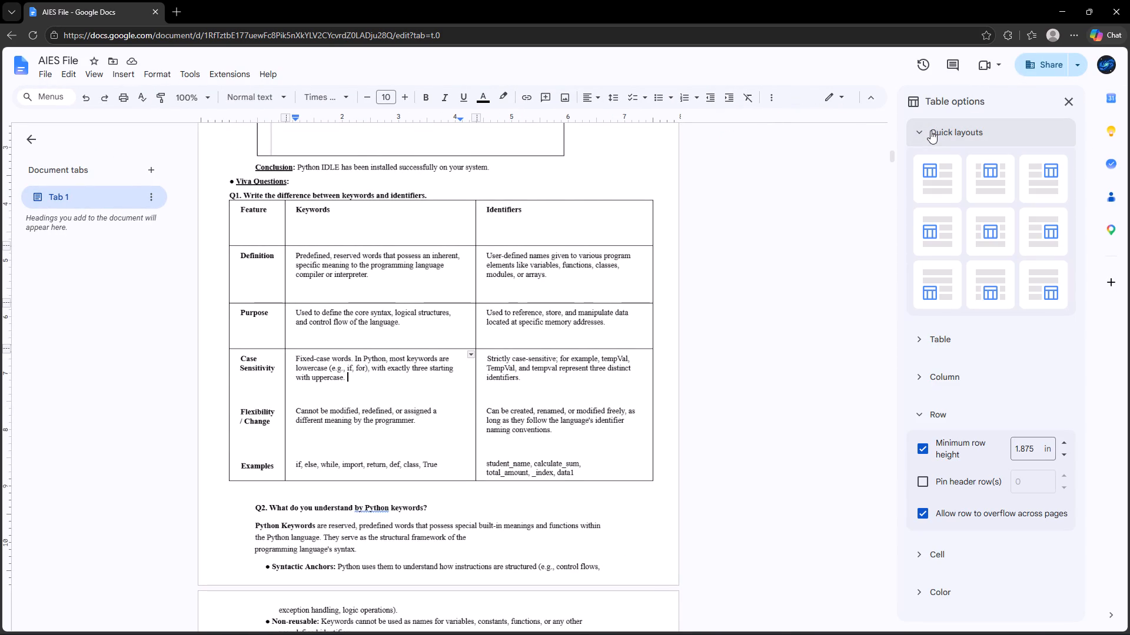
scroll(844, 420, down, 2)
click(1066, 96)
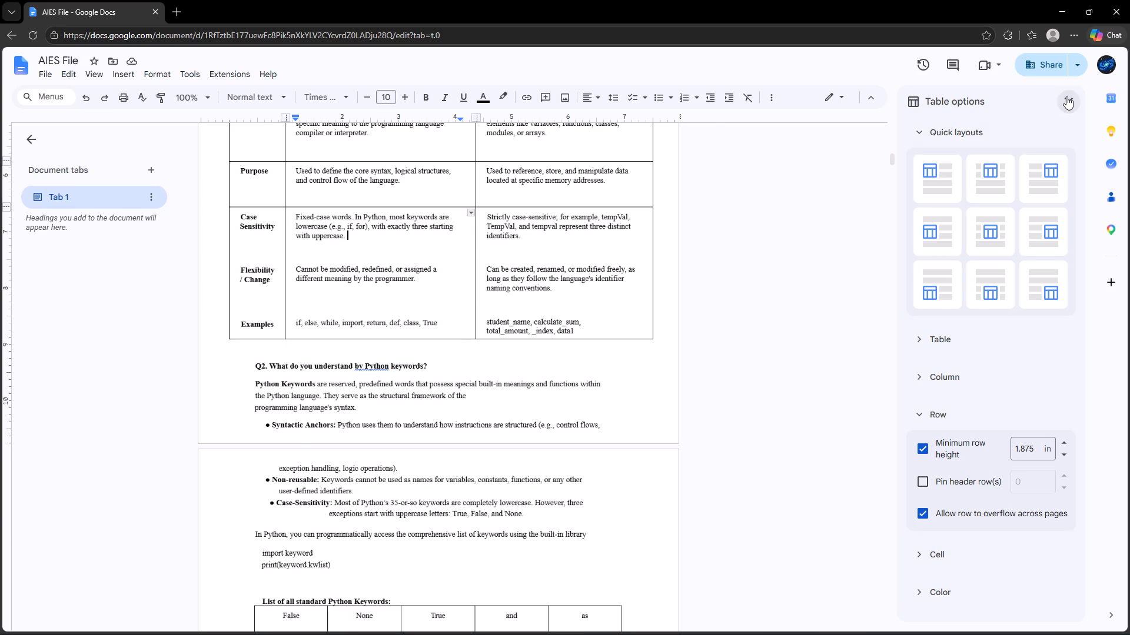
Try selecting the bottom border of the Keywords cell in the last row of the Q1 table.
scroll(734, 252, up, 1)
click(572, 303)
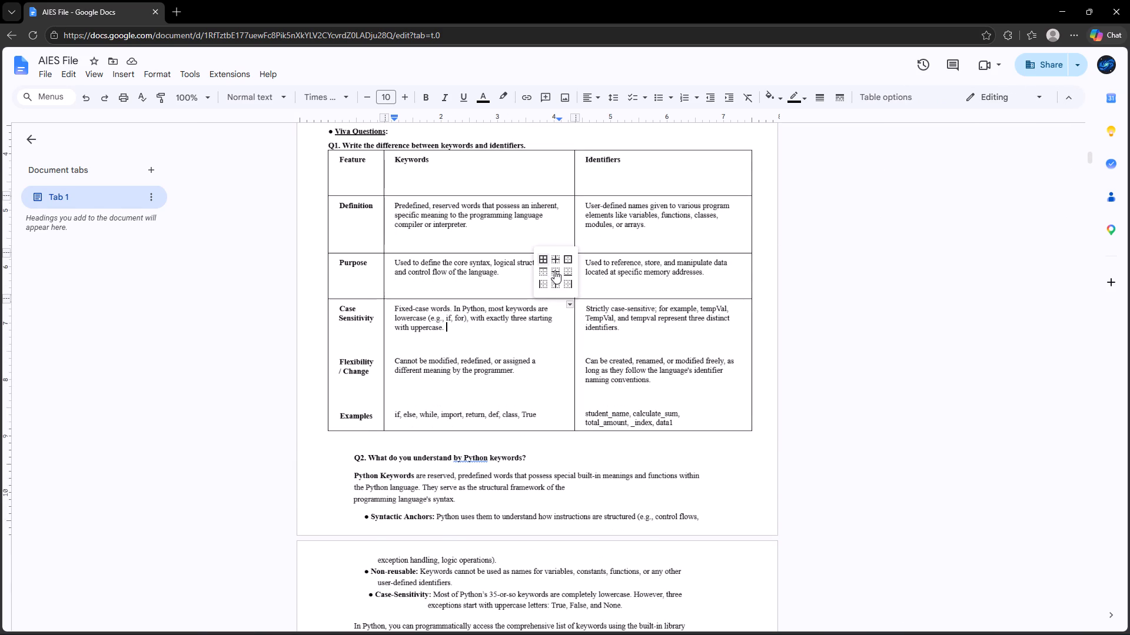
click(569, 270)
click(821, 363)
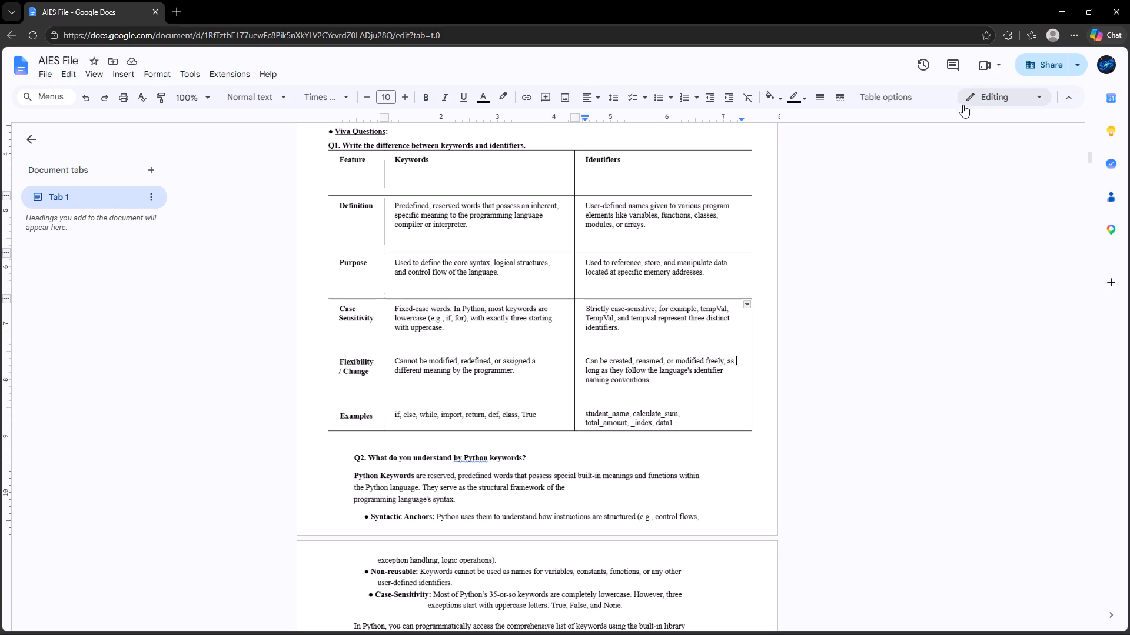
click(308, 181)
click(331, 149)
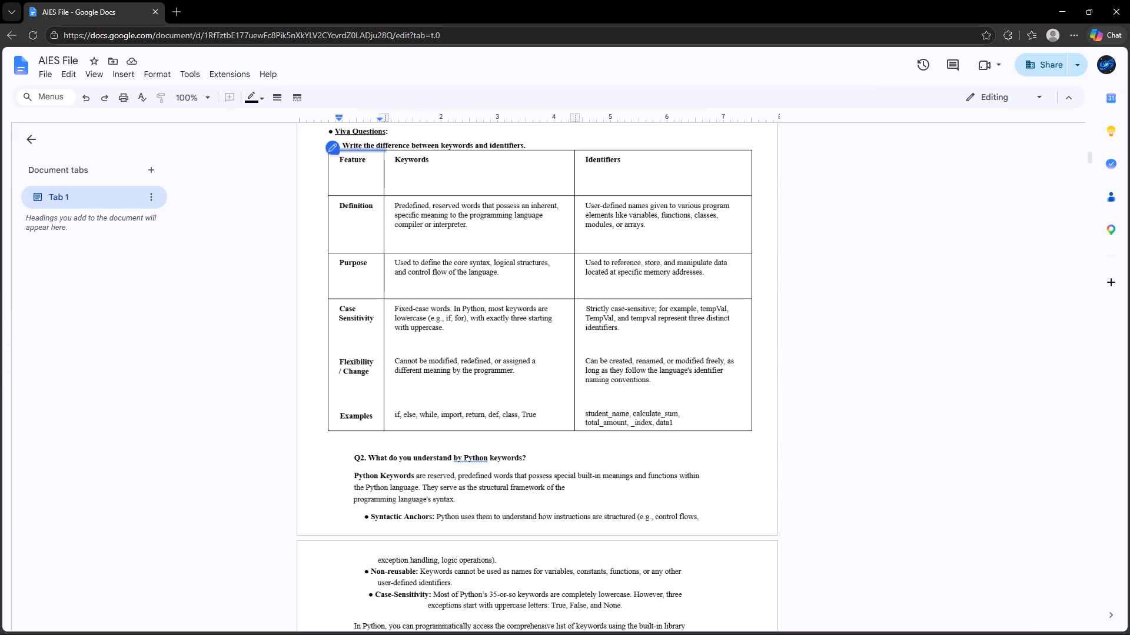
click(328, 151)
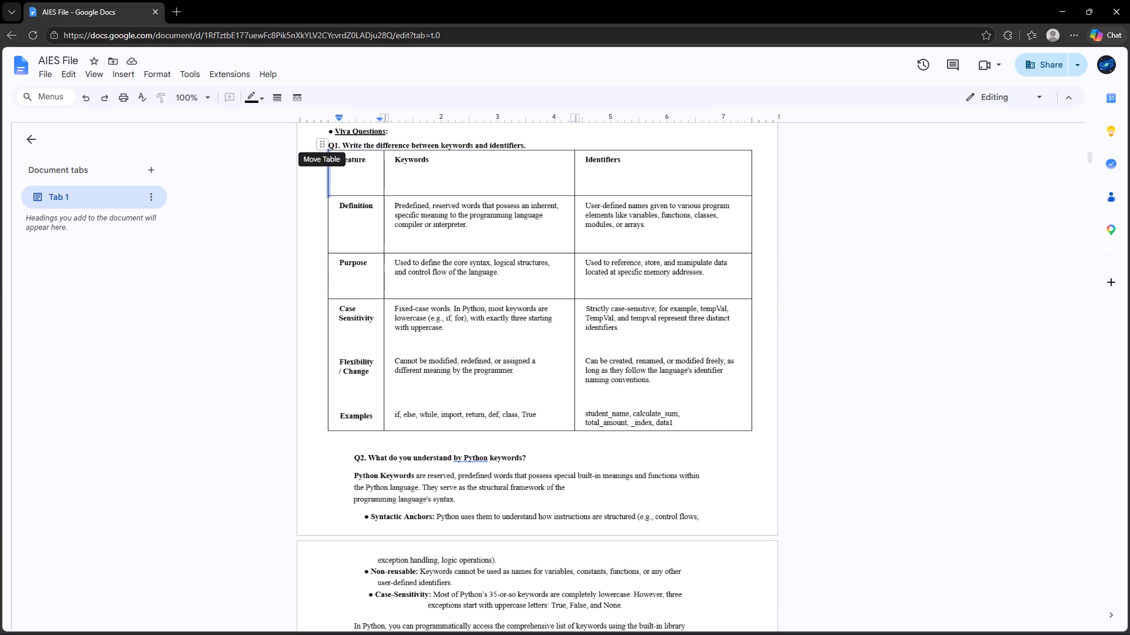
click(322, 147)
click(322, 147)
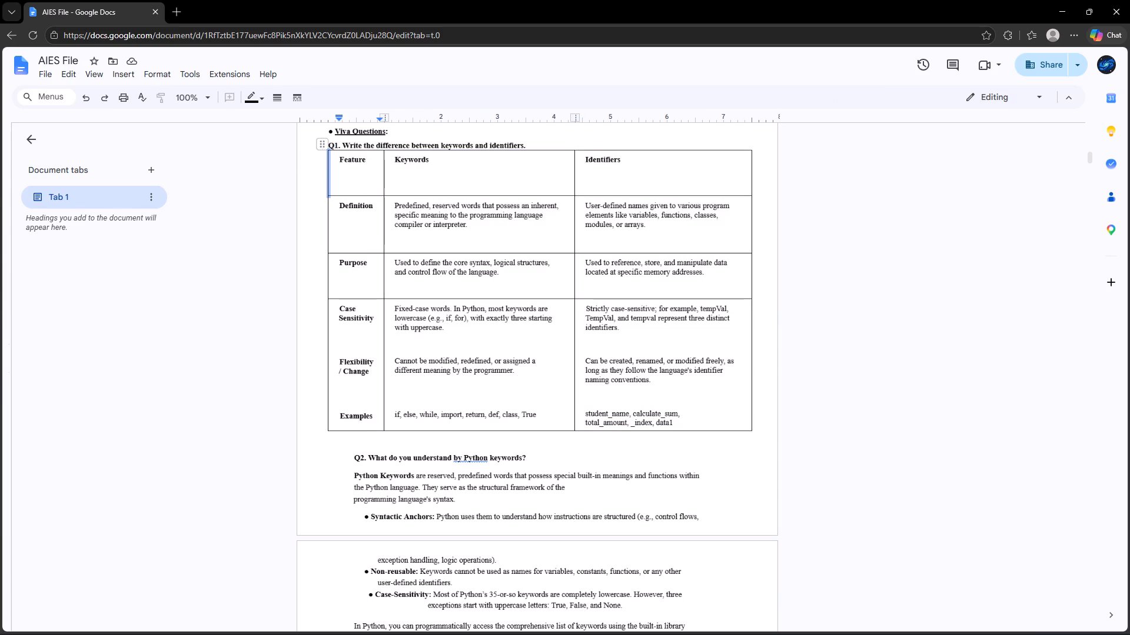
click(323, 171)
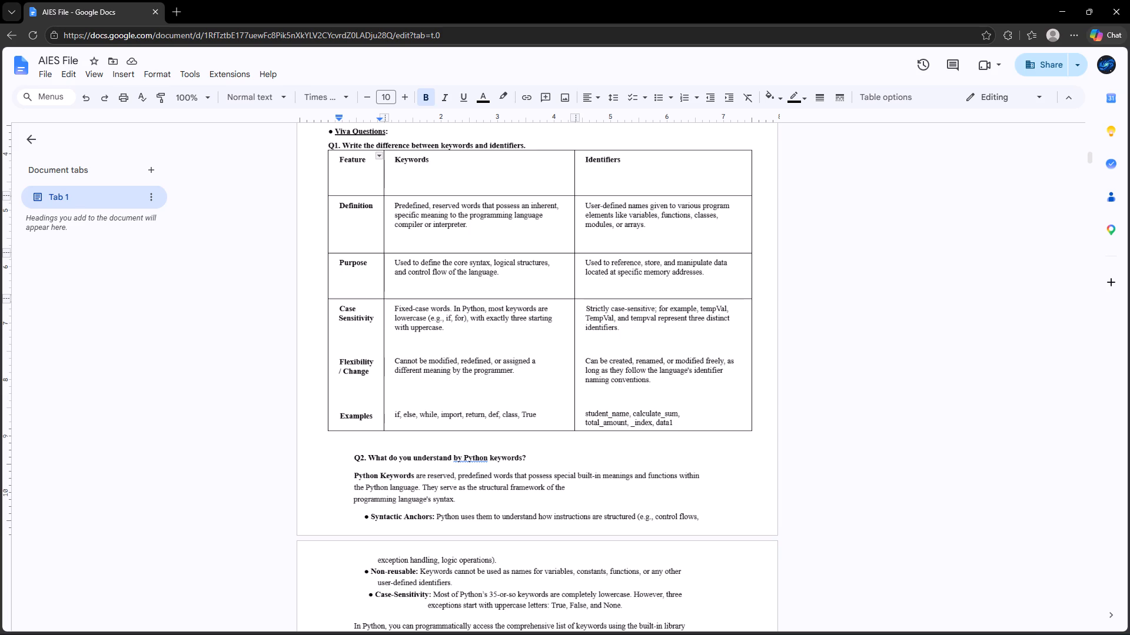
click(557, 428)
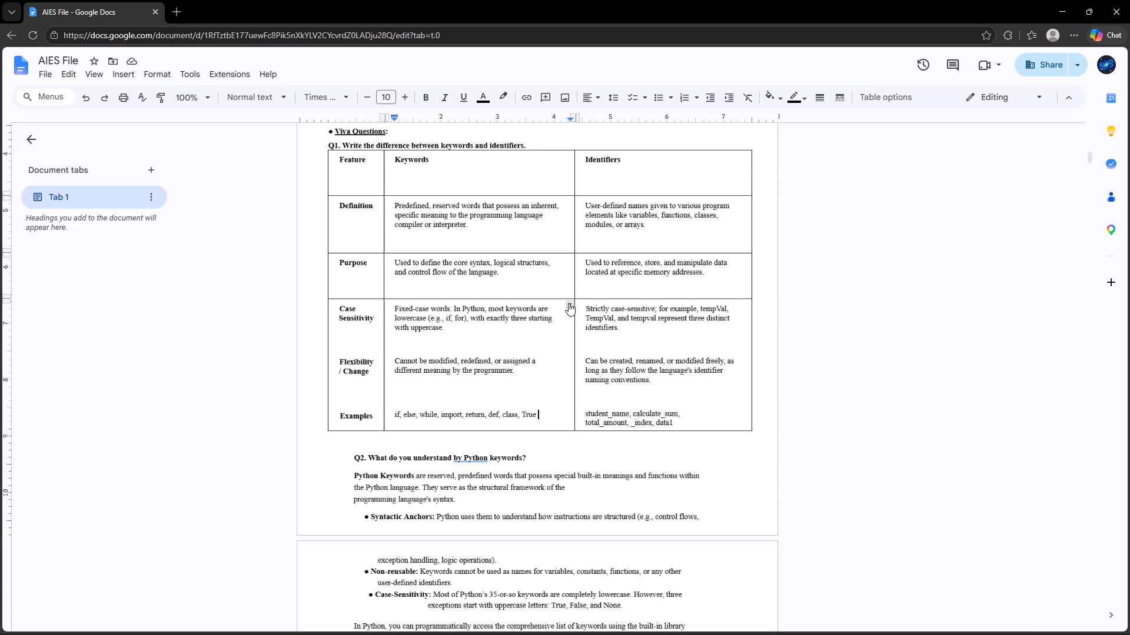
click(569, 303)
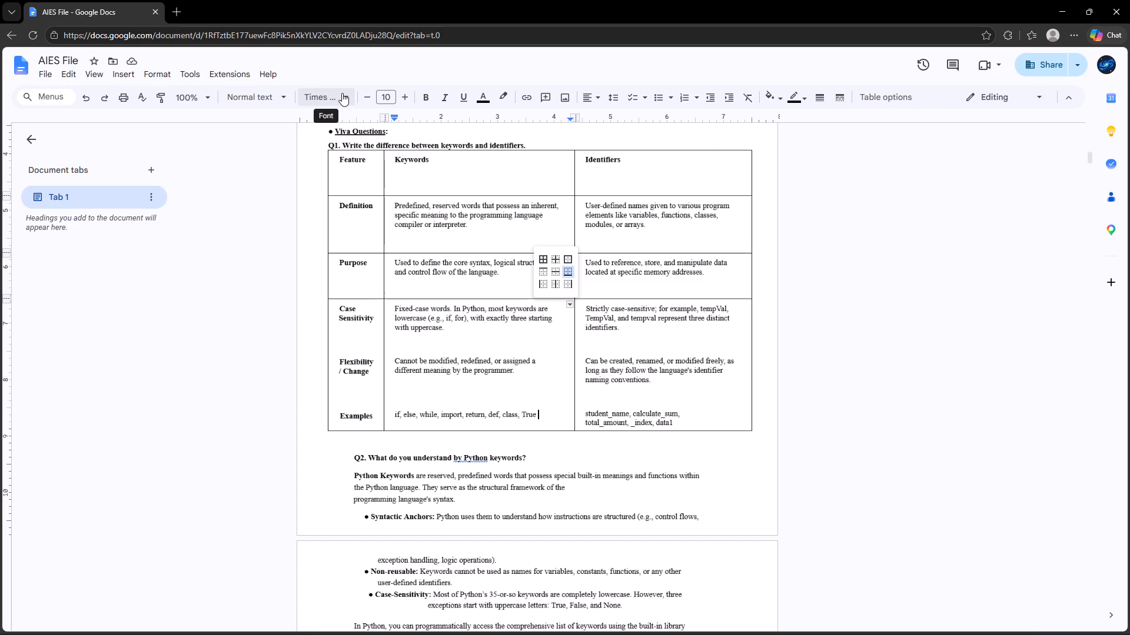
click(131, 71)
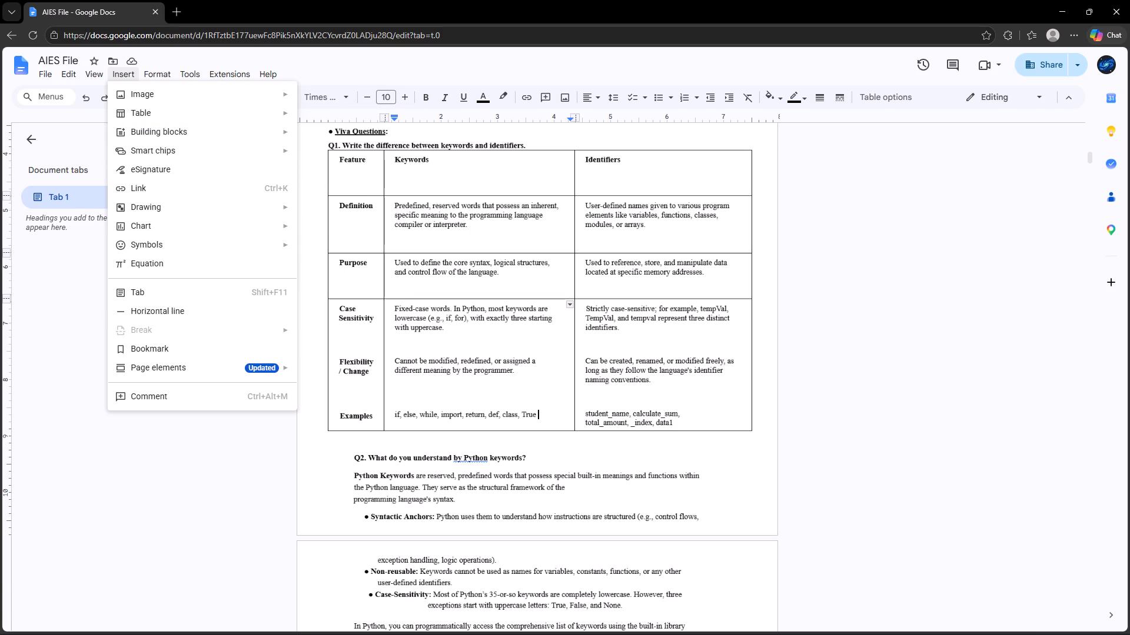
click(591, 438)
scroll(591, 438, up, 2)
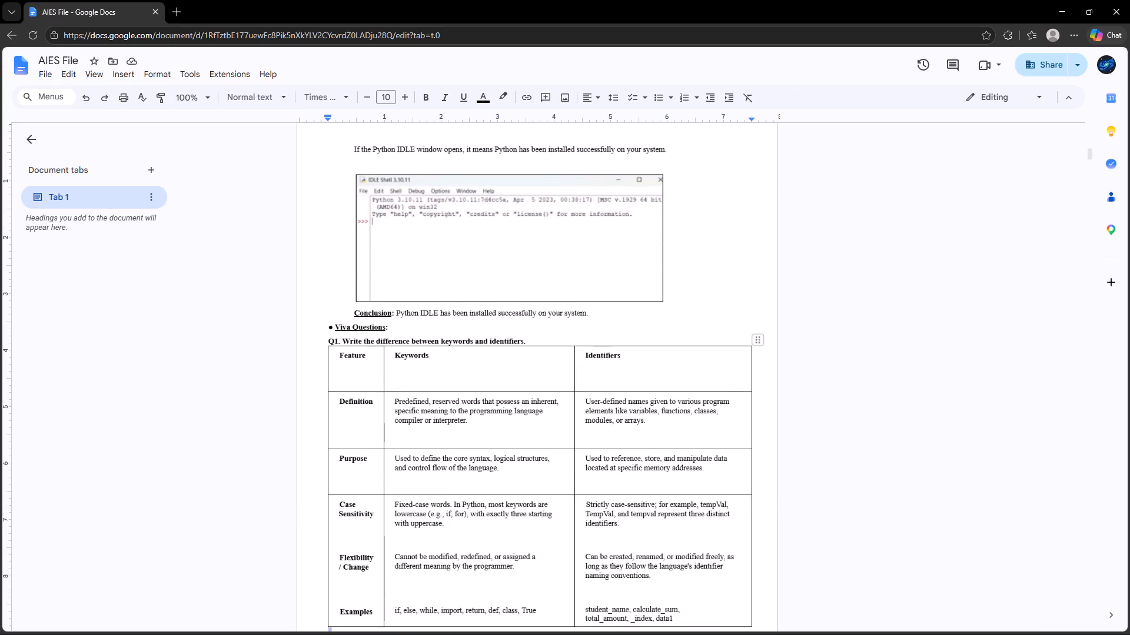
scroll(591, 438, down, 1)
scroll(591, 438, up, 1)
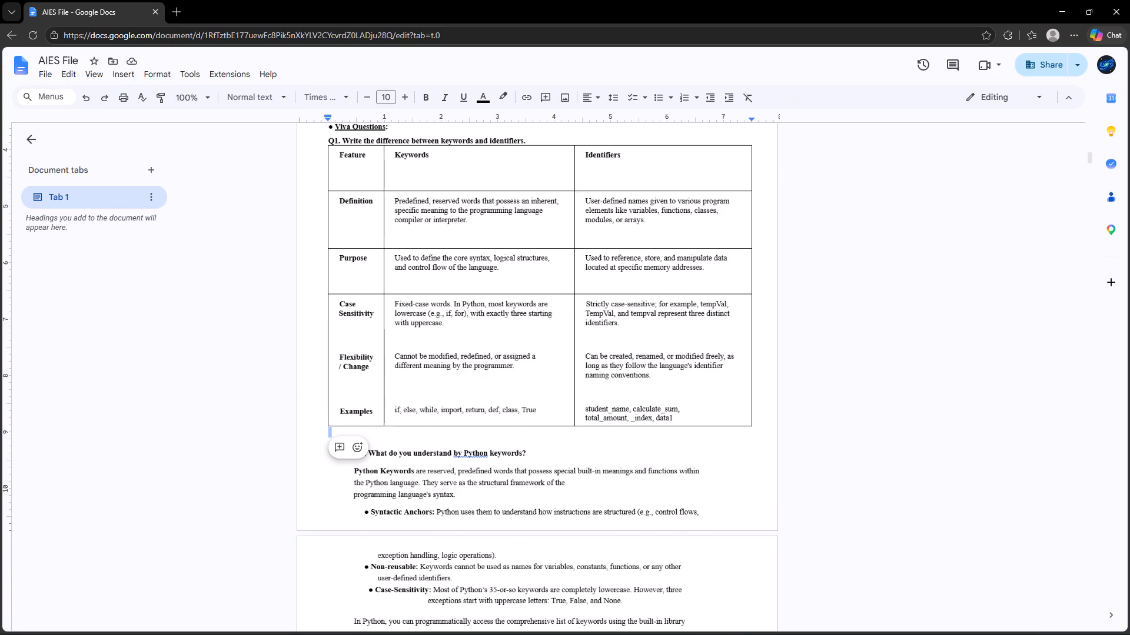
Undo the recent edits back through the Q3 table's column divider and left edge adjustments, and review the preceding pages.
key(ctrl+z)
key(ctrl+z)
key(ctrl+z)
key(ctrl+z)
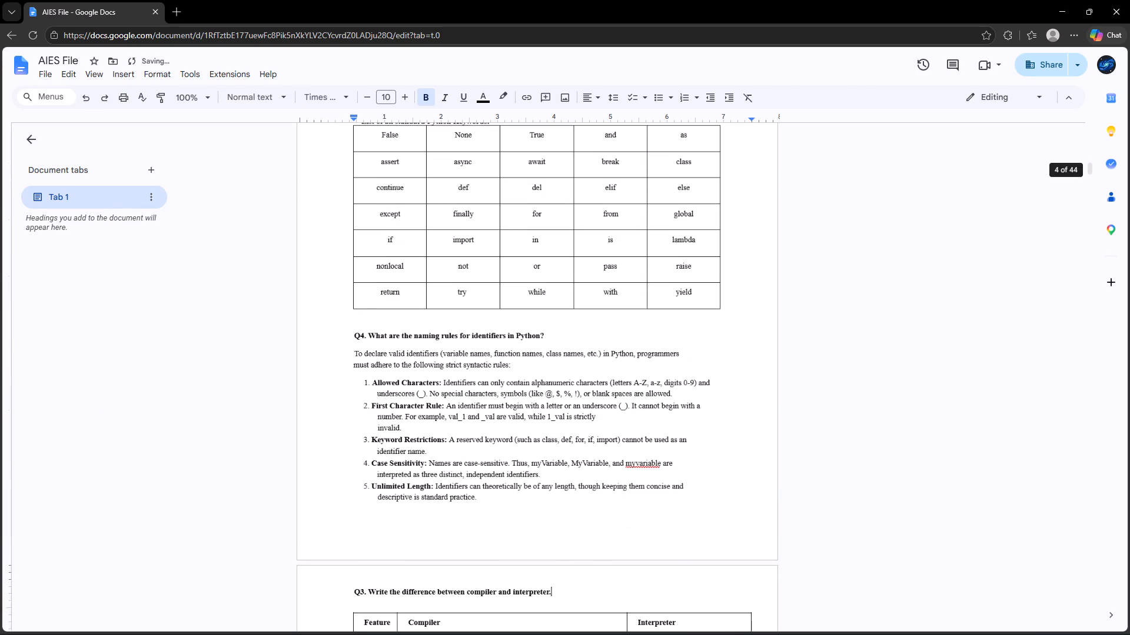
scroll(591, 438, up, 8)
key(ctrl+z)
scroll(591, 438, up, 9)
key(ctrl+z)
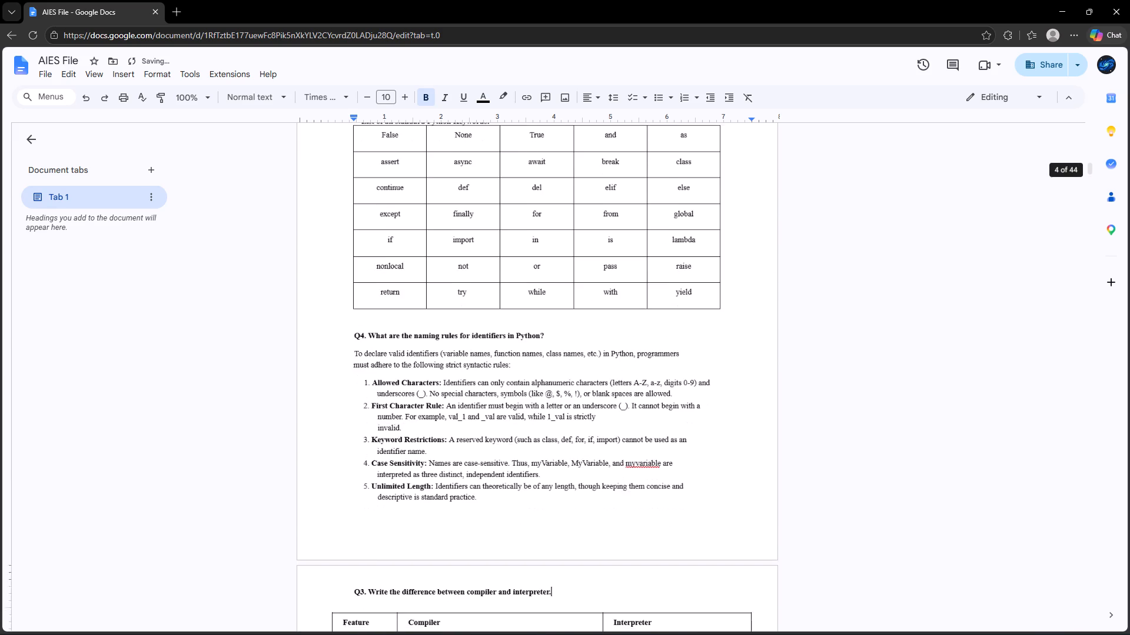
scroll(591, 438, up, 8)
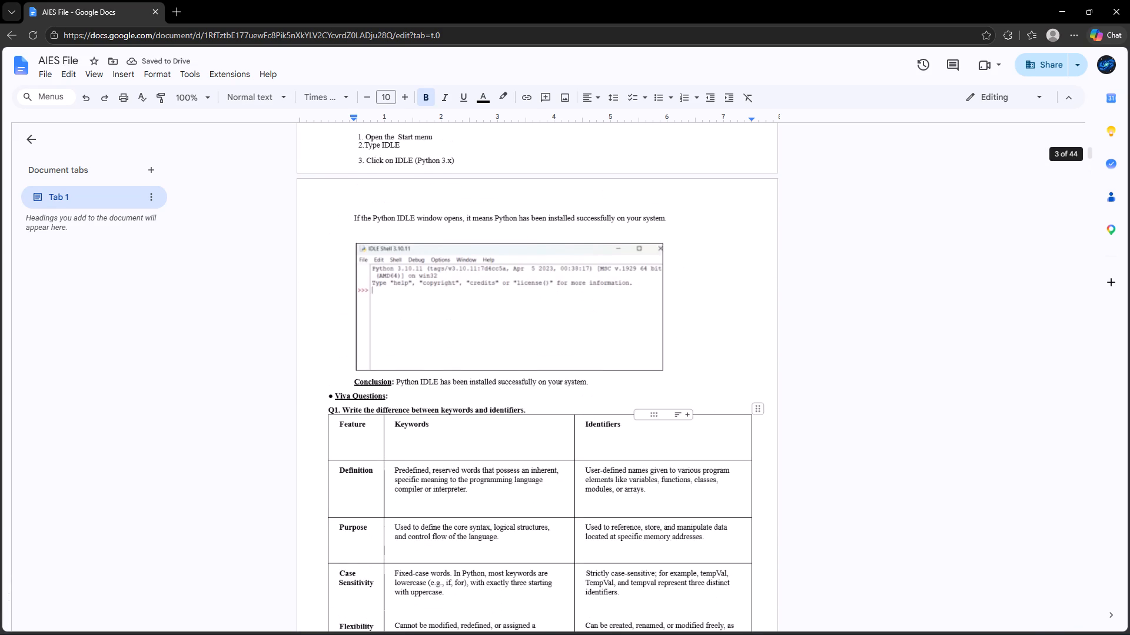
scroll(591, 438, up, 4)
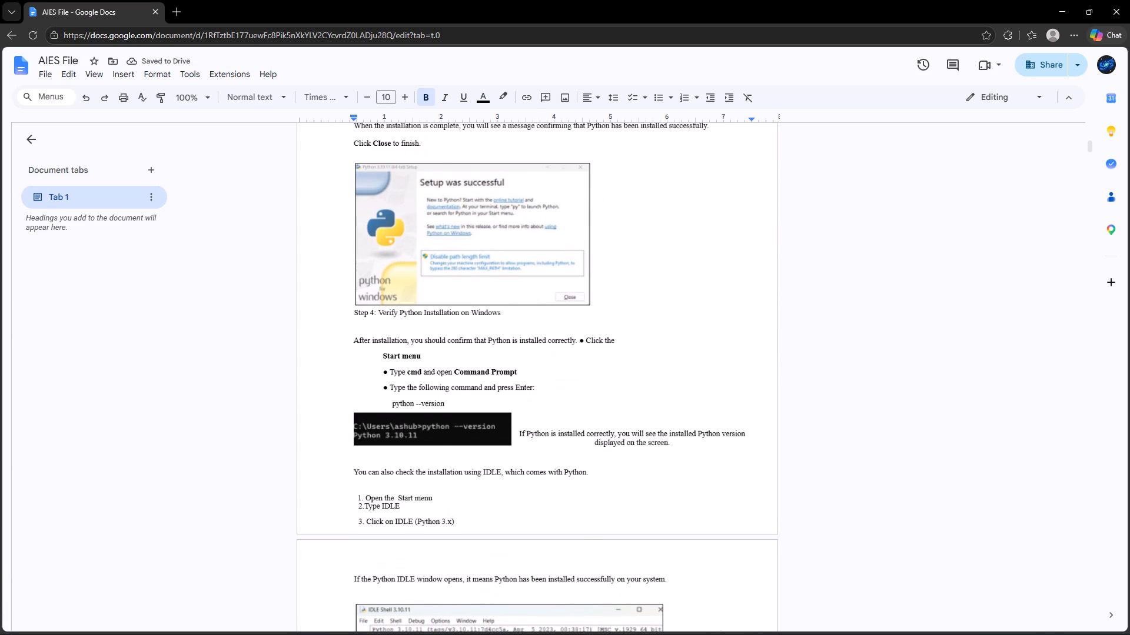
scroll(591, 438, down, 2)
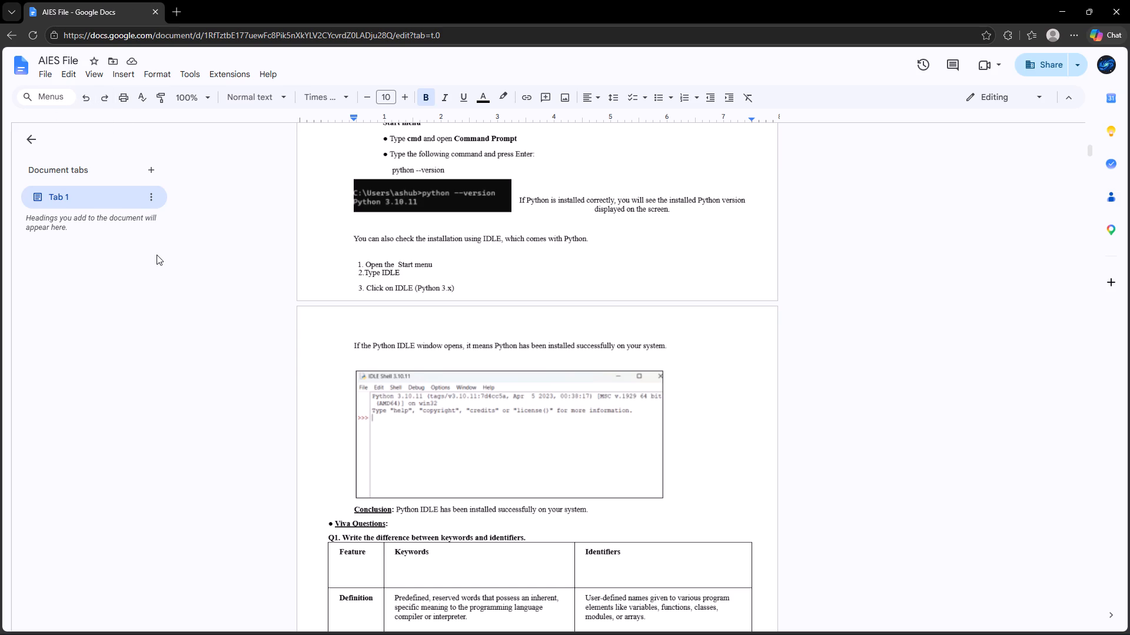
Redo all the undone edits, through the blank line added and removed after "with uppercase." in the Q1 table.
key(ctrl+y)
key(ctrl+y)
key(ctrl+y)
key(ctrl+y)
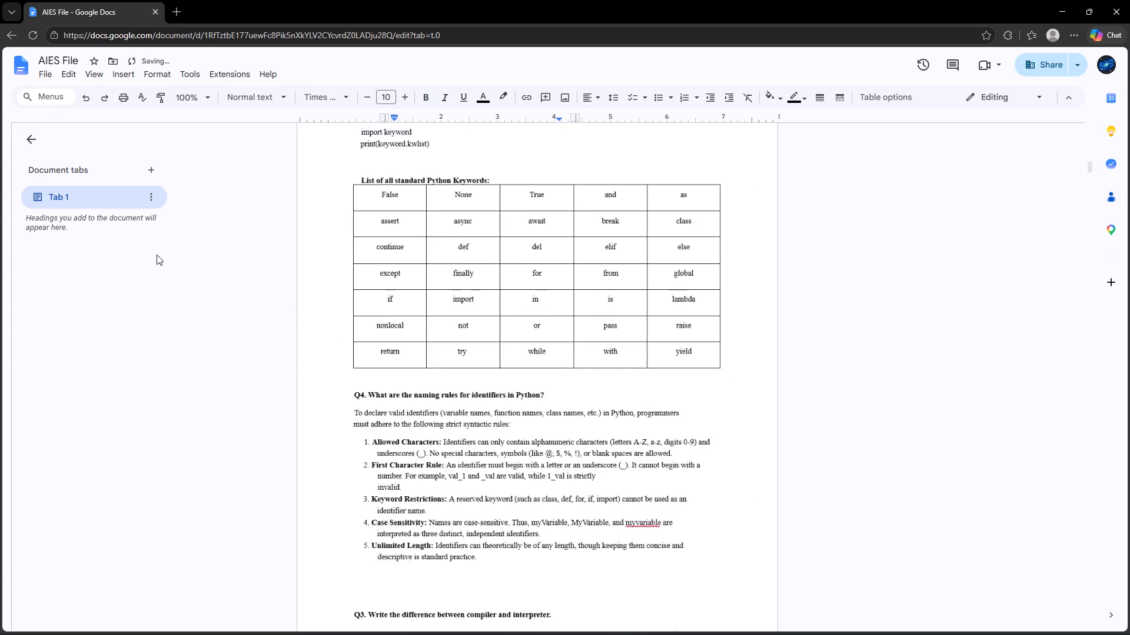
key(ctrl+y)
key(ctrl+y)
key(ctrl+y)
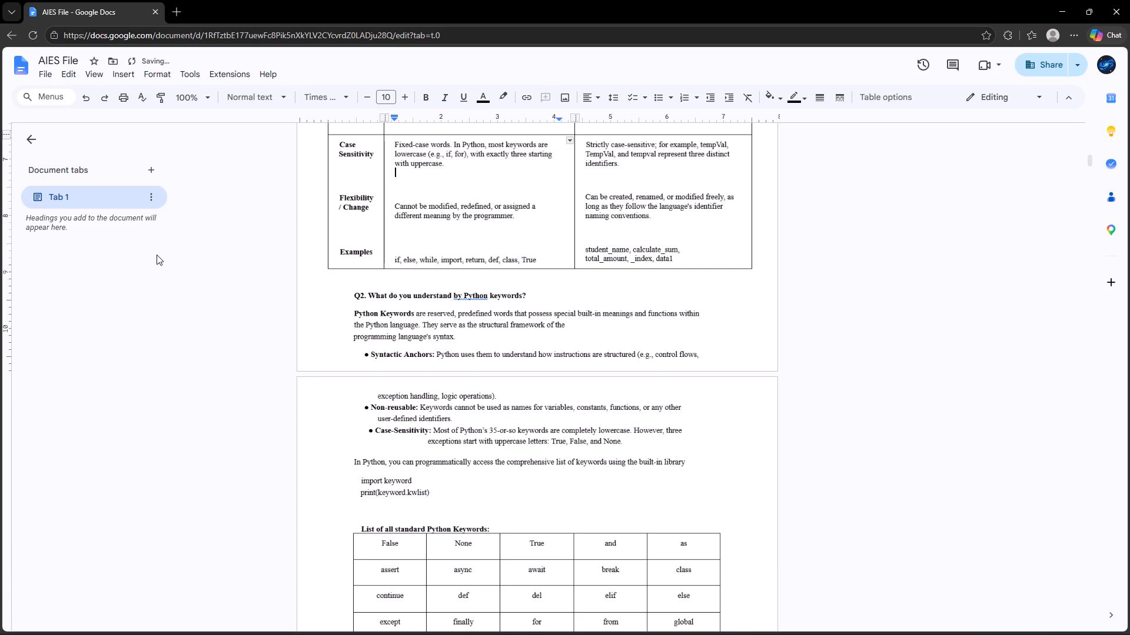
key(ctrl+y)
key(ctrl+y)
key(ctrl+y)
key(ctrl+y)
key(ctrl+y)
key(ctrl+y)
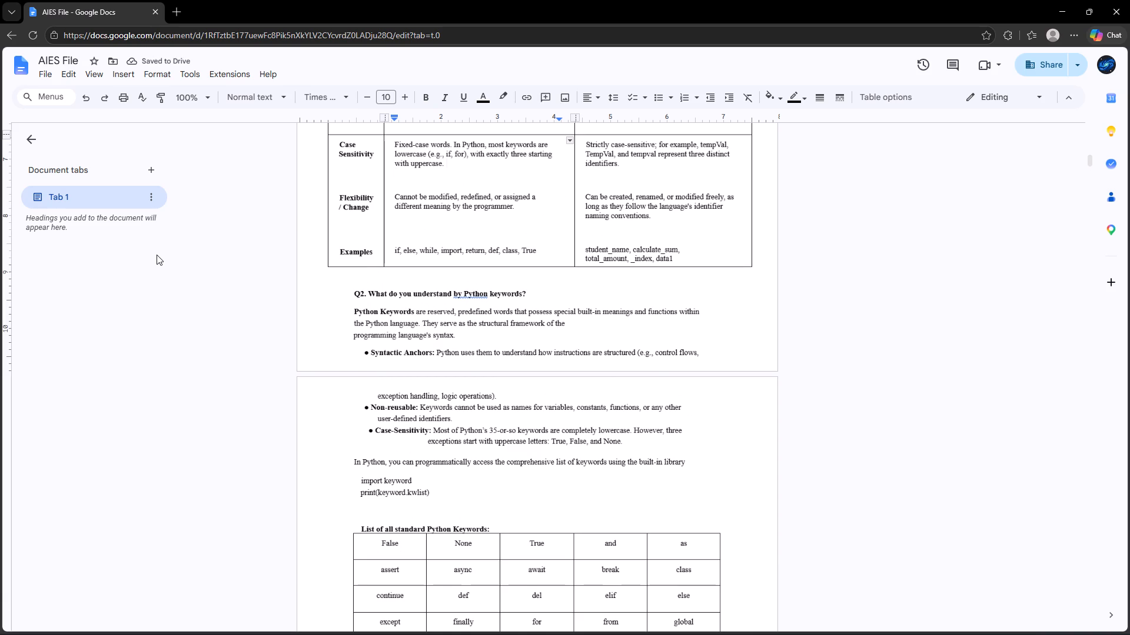
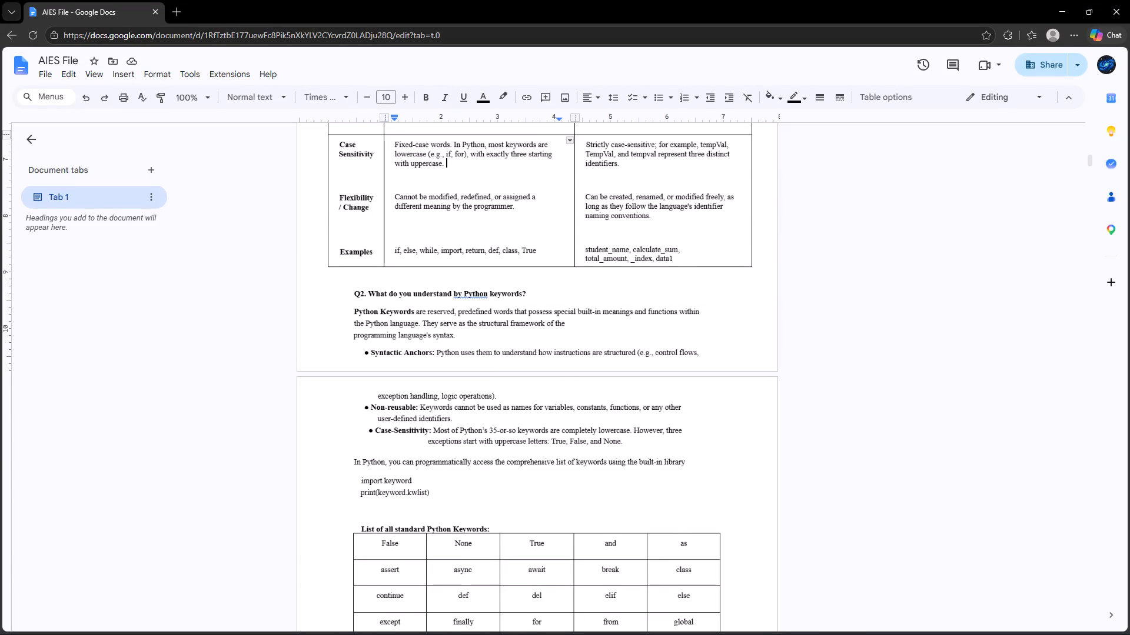
Open the table options for the Q1 keywords and identifiers table.
scroll(583, 235, up, 3)
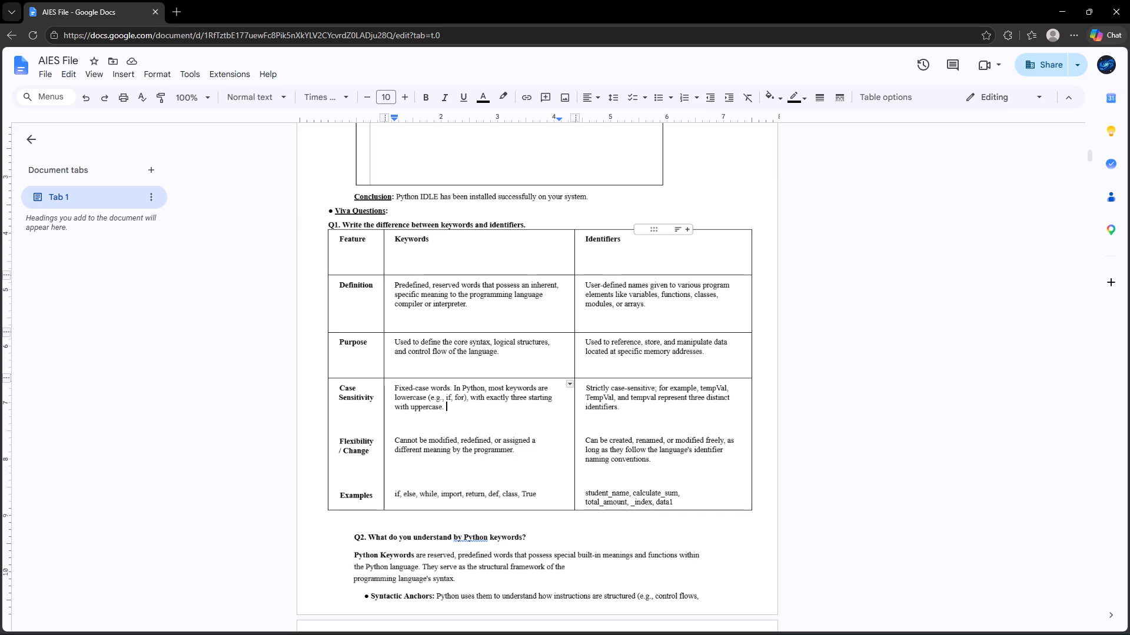
click(879, 106)
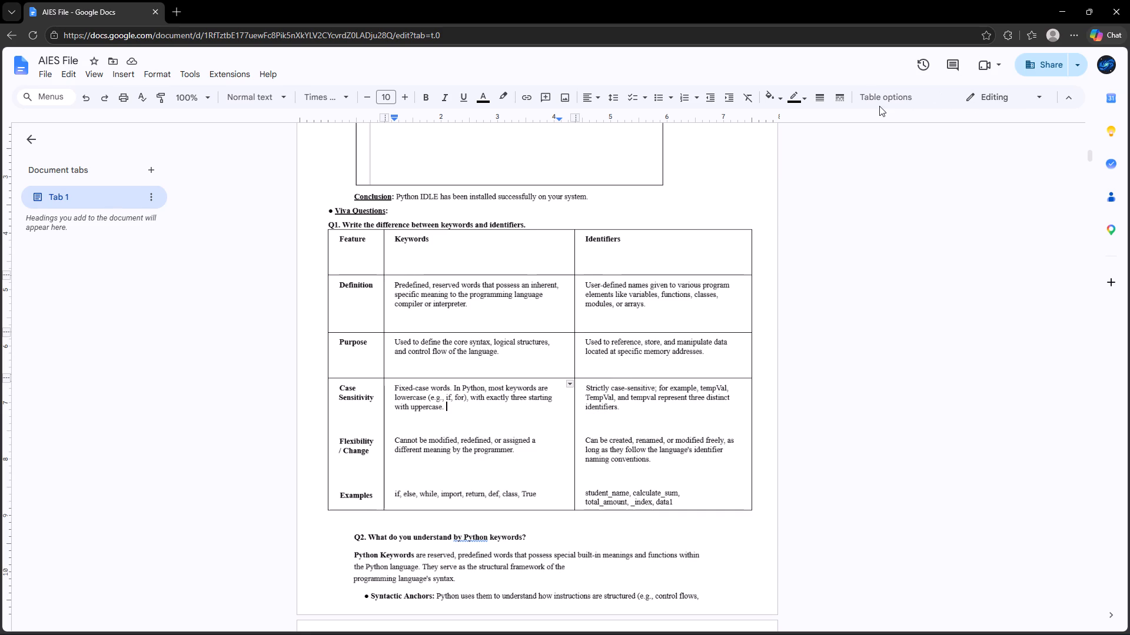
click(878, 104)
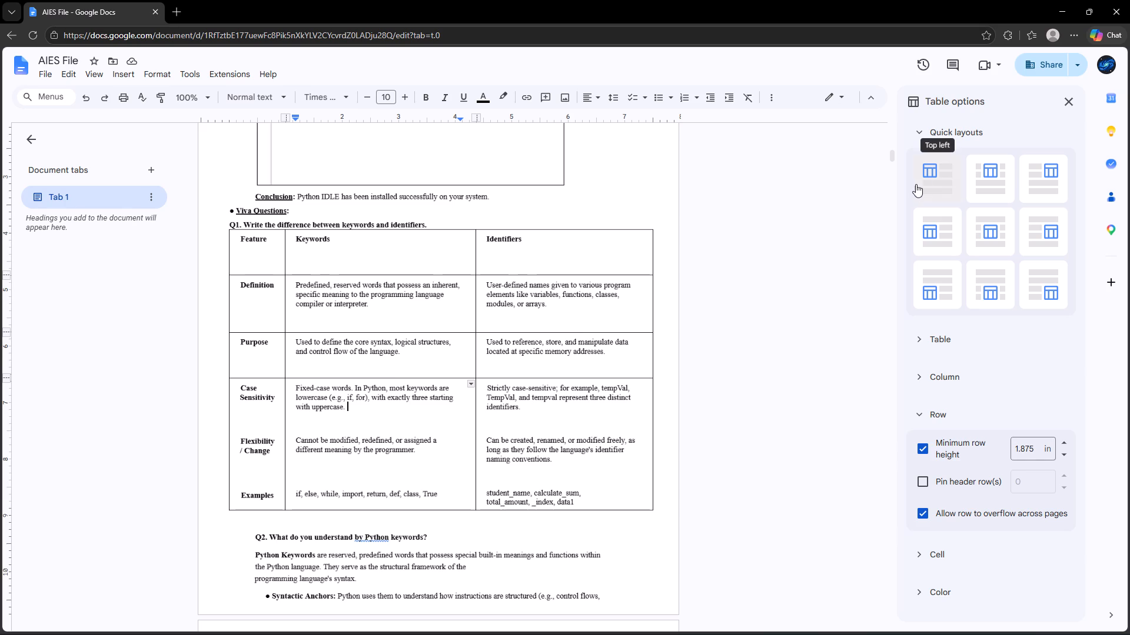
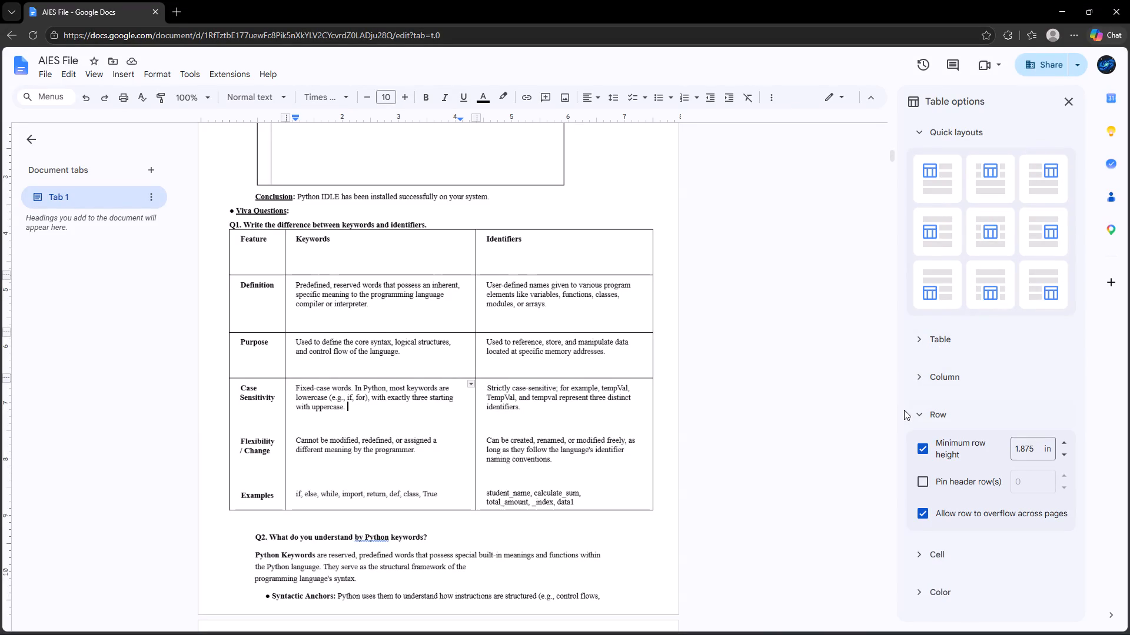
Review the style, alignment and row settings in the Q1 table's options and close them.
click(941, 350)
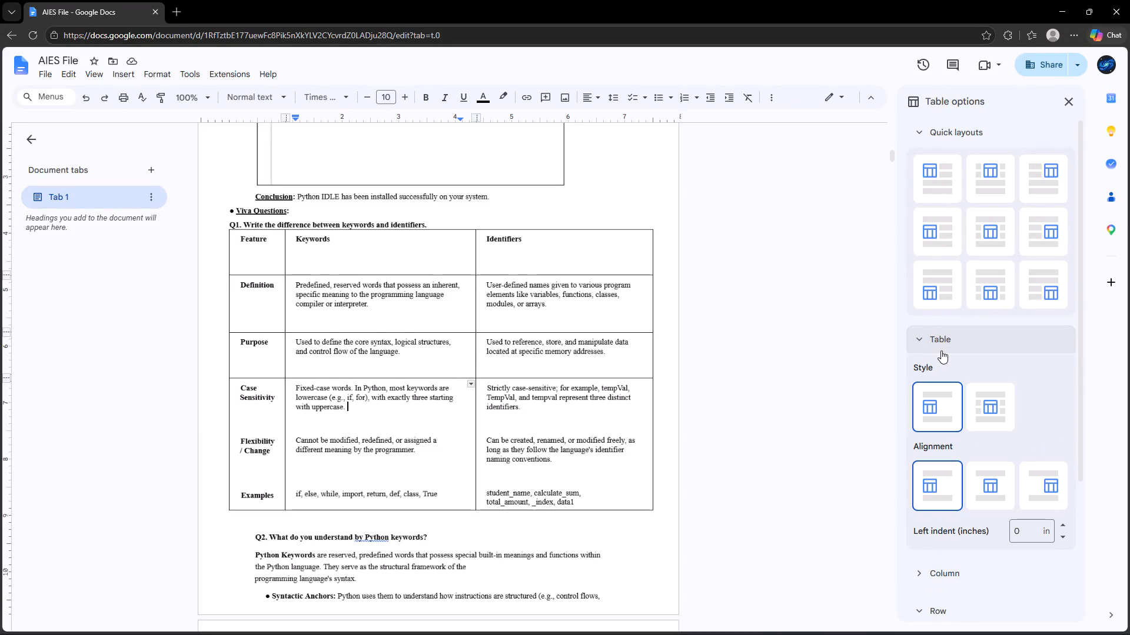
scroll(922, 369, down, 2)
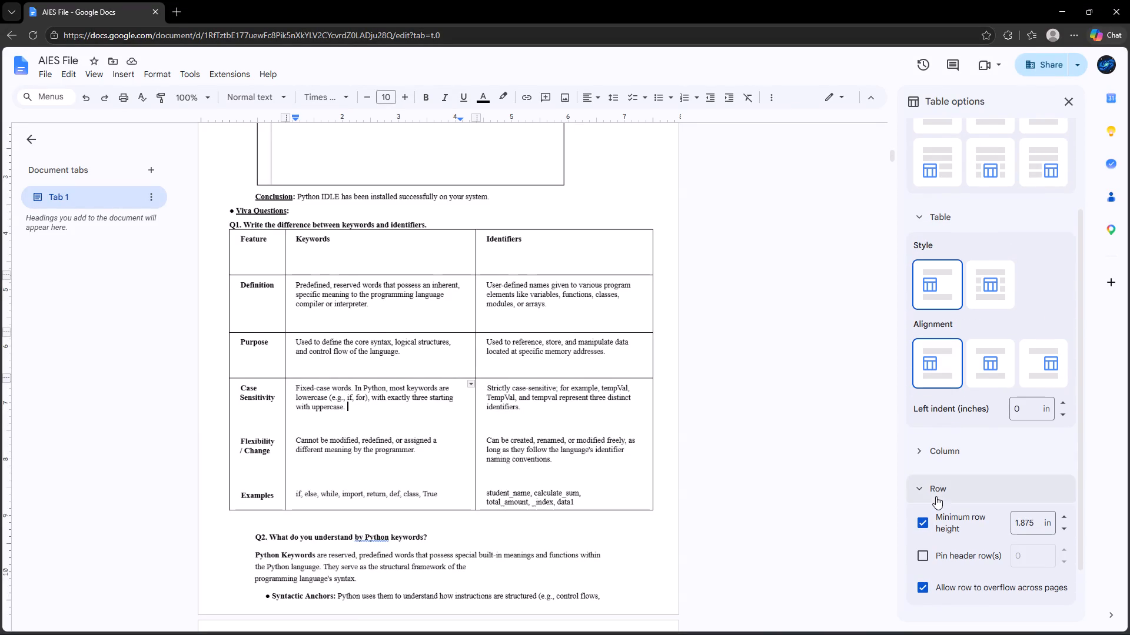
click(925, 489)
scroll(925, 489, down, 3)
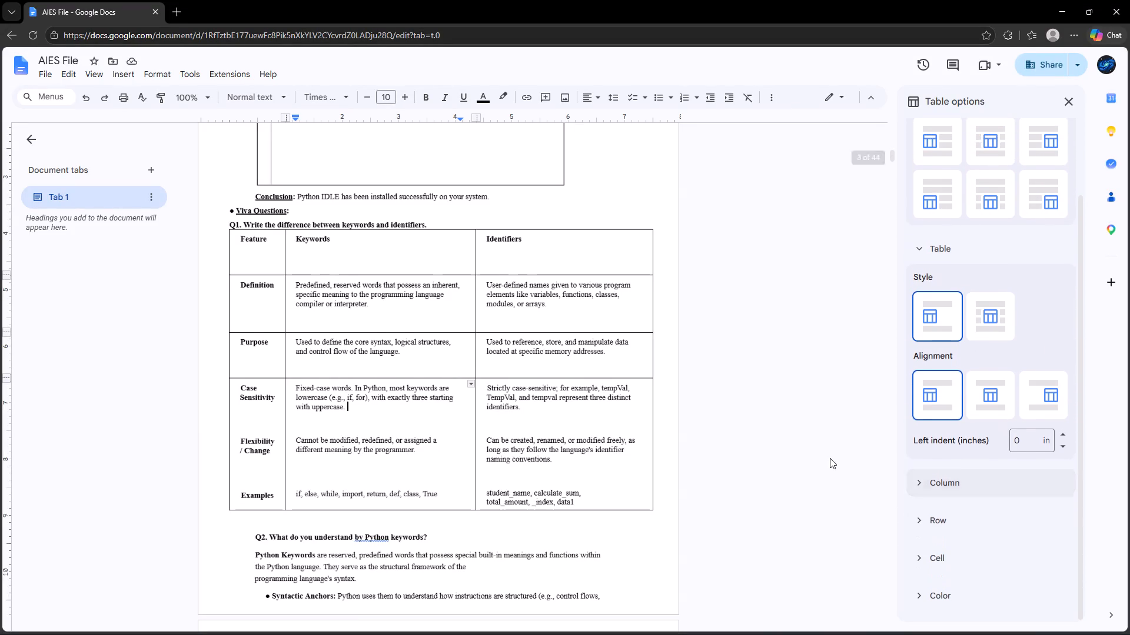
click(1065, 96)
scroll(783, 218, right, 1)
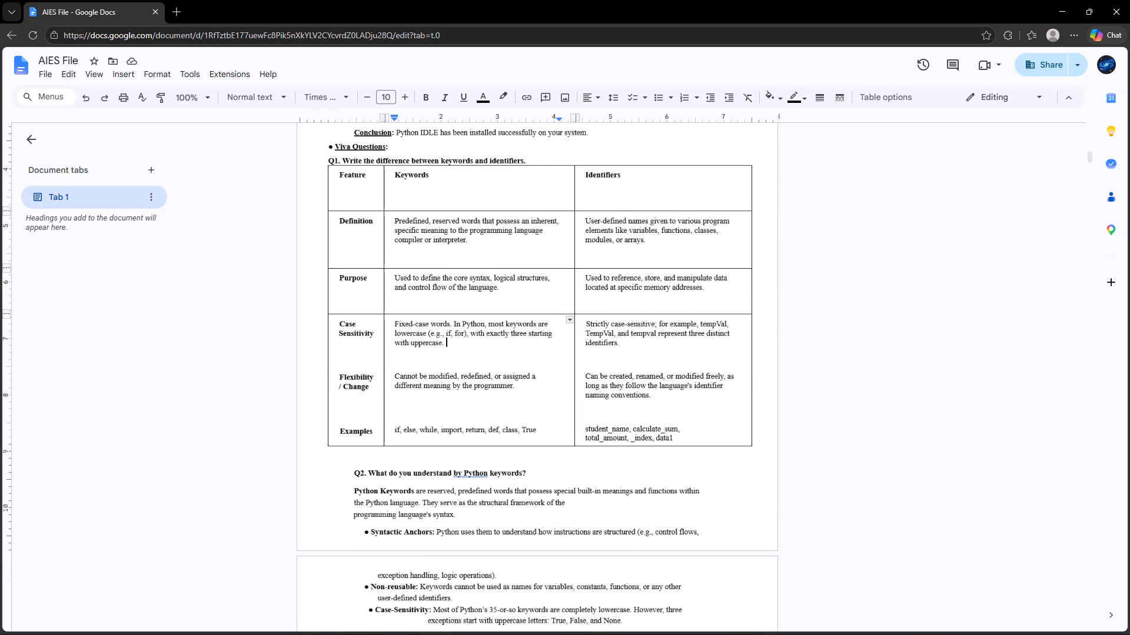
Narrow the Identifiers column very slightly by moving the Q1 table's outer border inward.
click(331, 234)
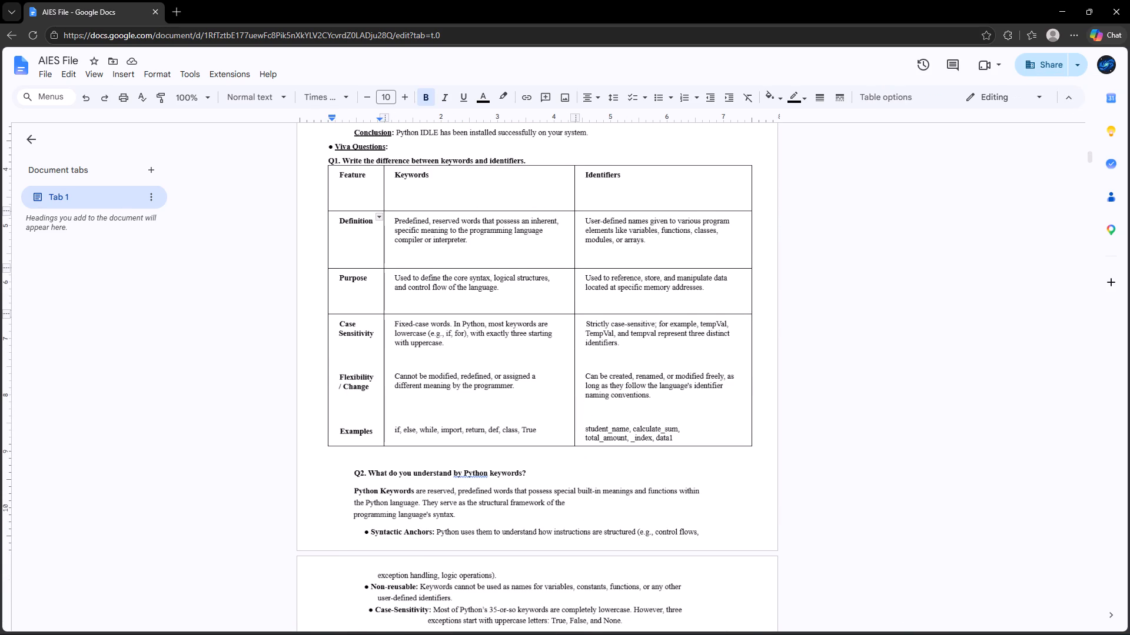
click(325, 185)
click(352, 172)
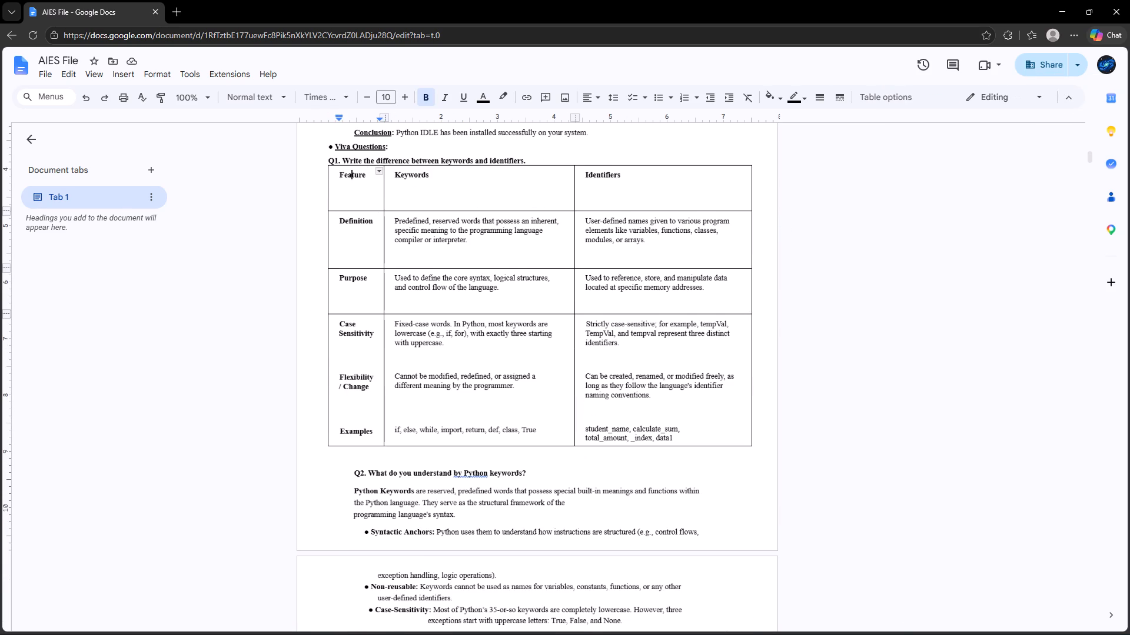
click(328, 168)
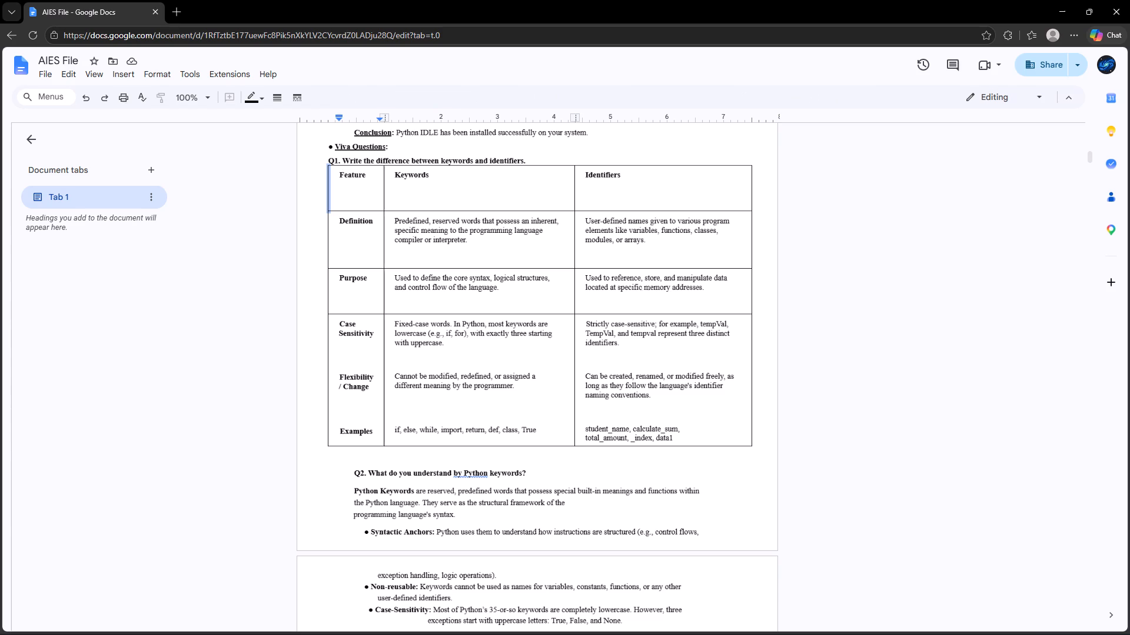
drag(753, 417, 753, 422)
drag(753, 422, 752, 423)
click(737, 464)
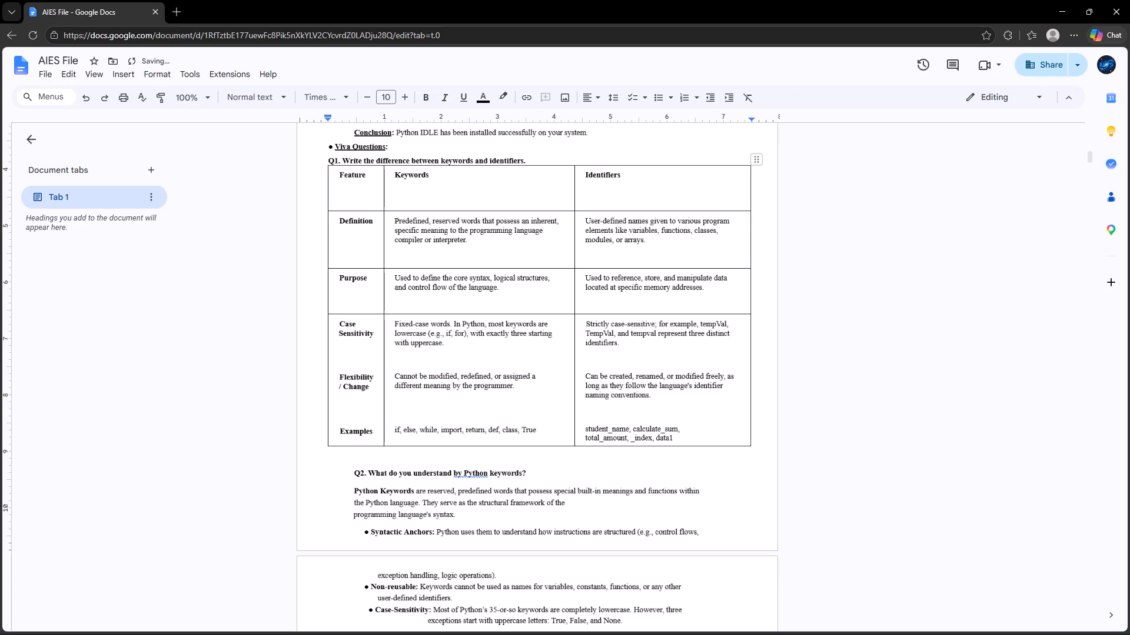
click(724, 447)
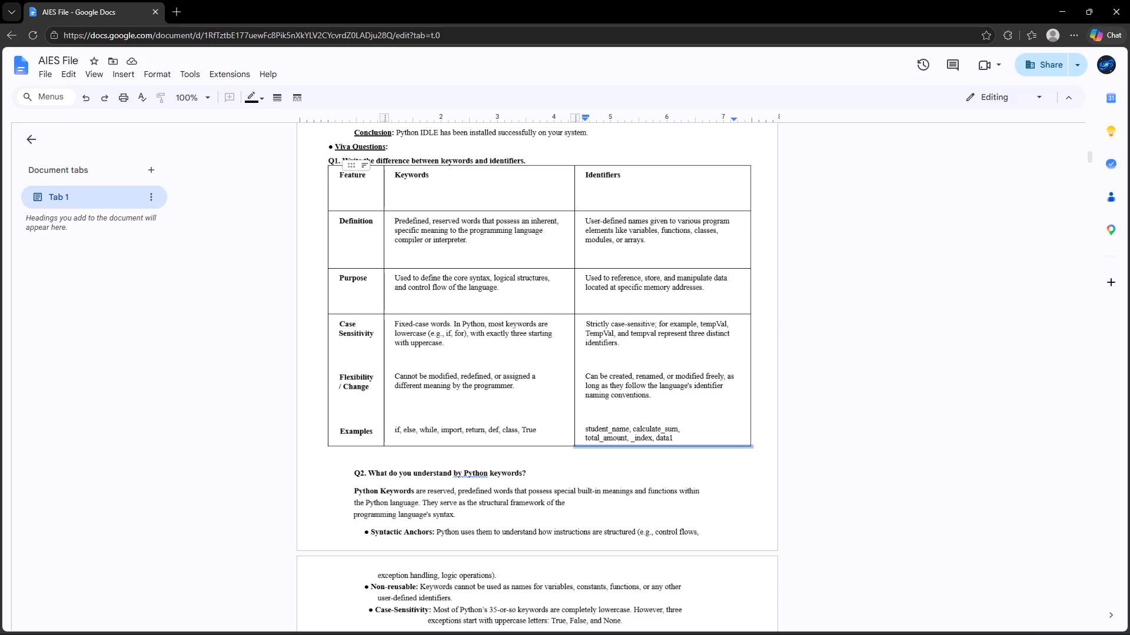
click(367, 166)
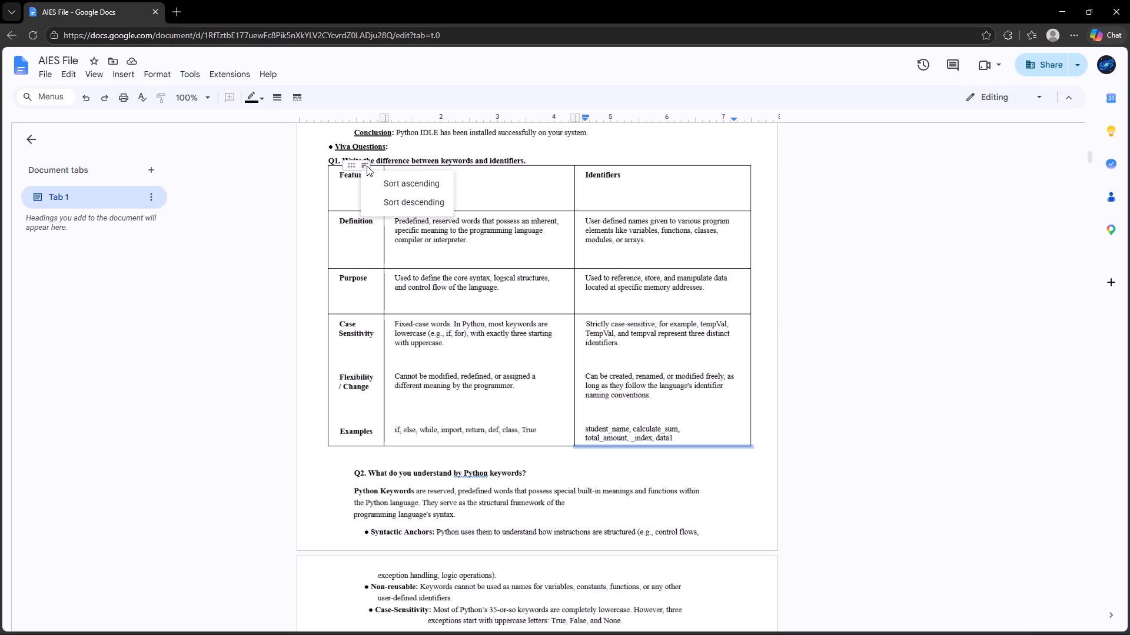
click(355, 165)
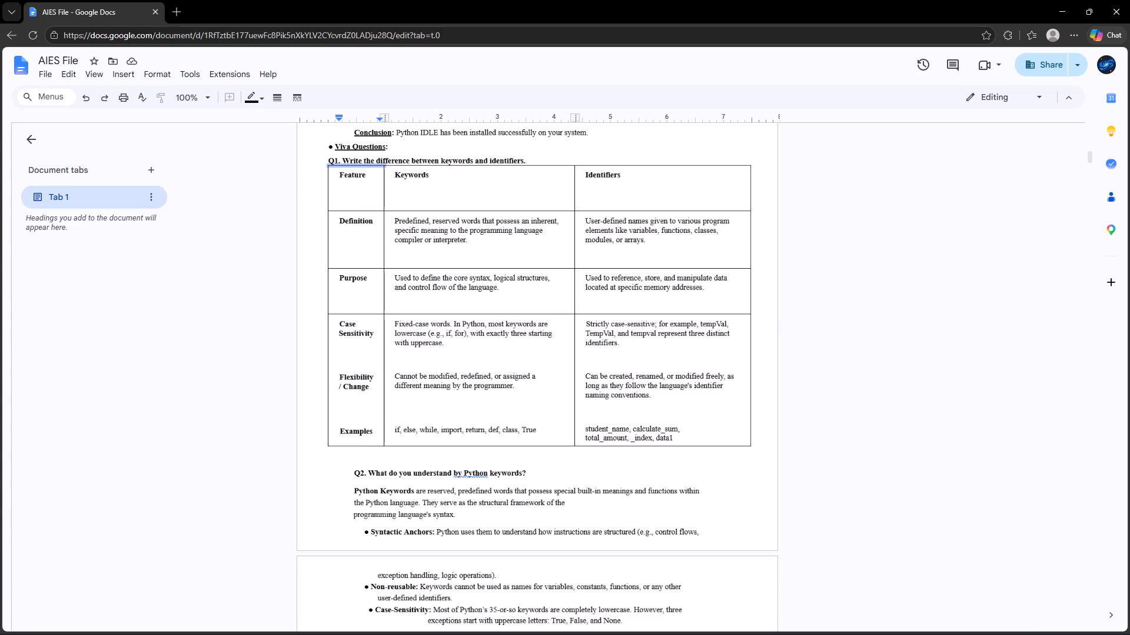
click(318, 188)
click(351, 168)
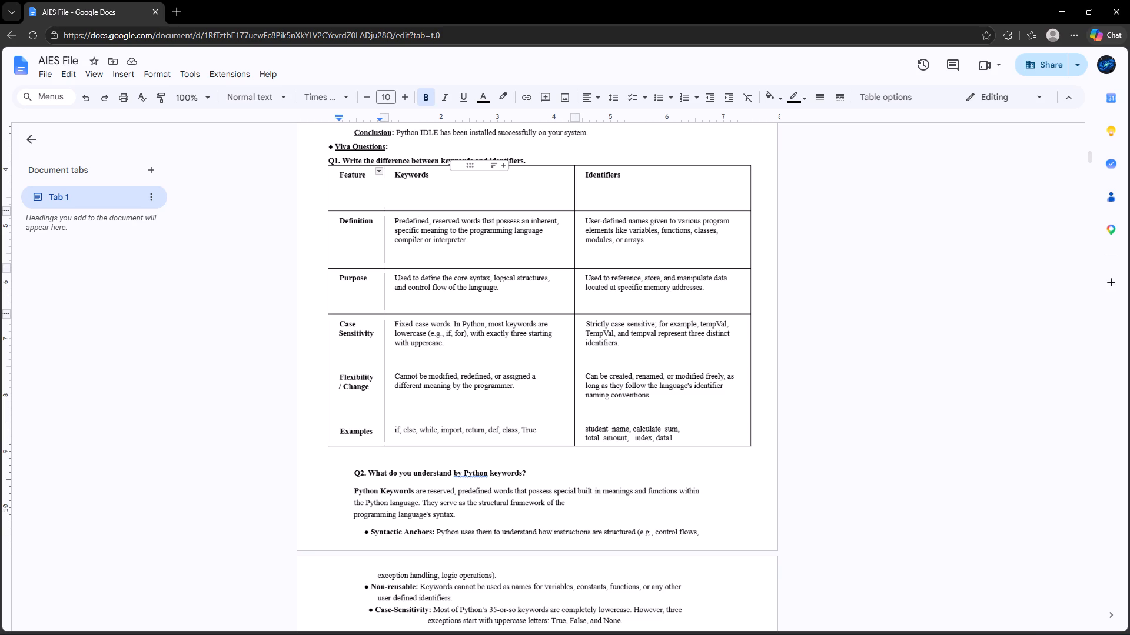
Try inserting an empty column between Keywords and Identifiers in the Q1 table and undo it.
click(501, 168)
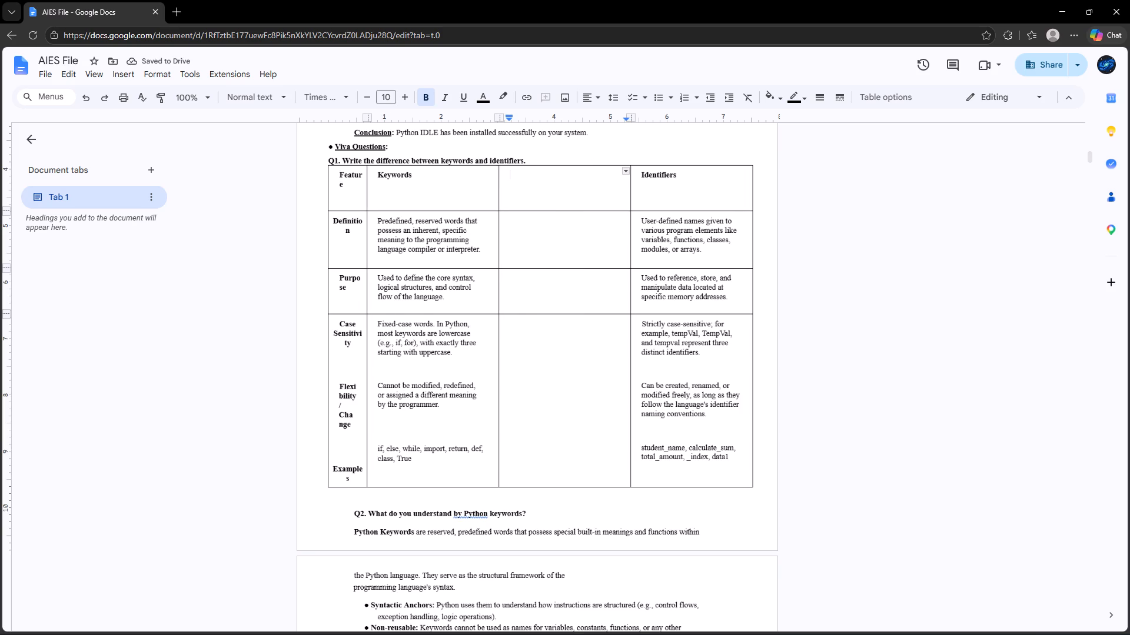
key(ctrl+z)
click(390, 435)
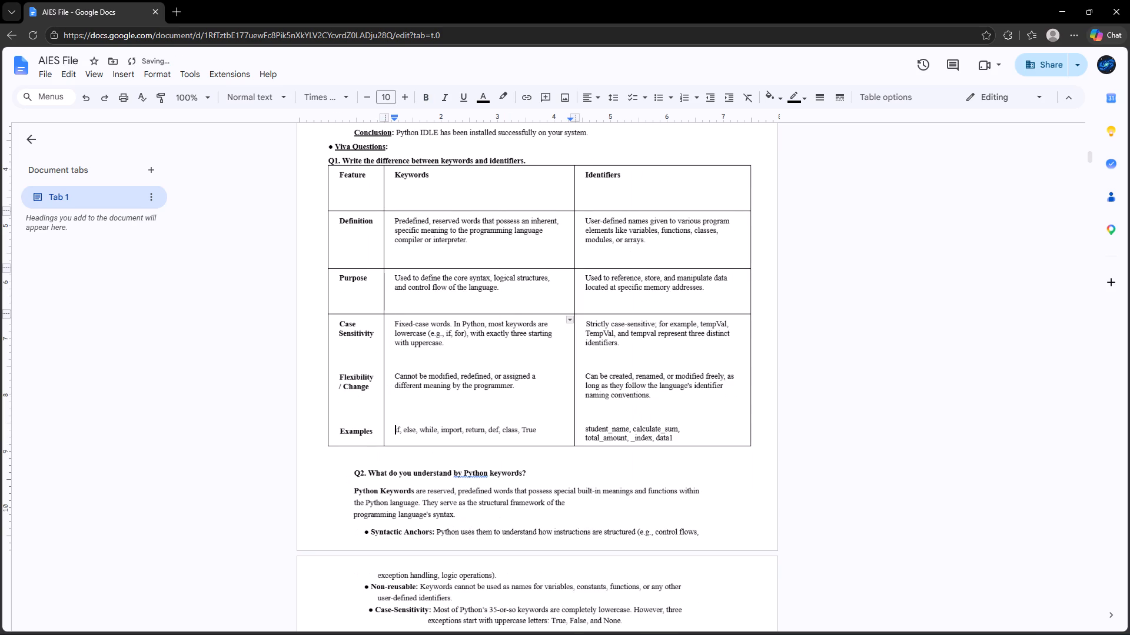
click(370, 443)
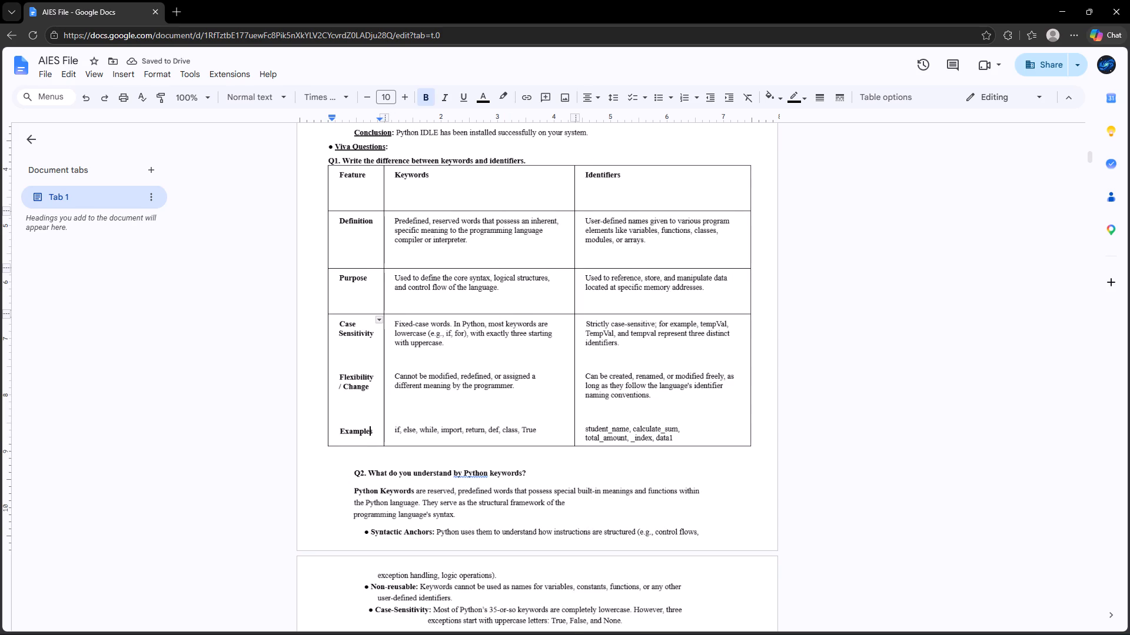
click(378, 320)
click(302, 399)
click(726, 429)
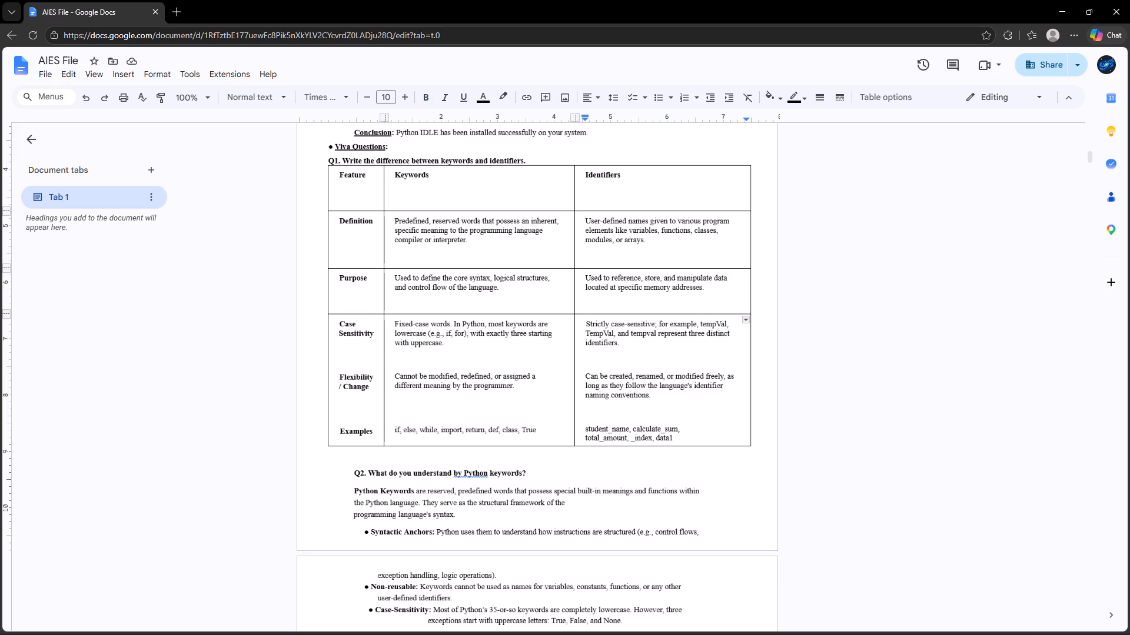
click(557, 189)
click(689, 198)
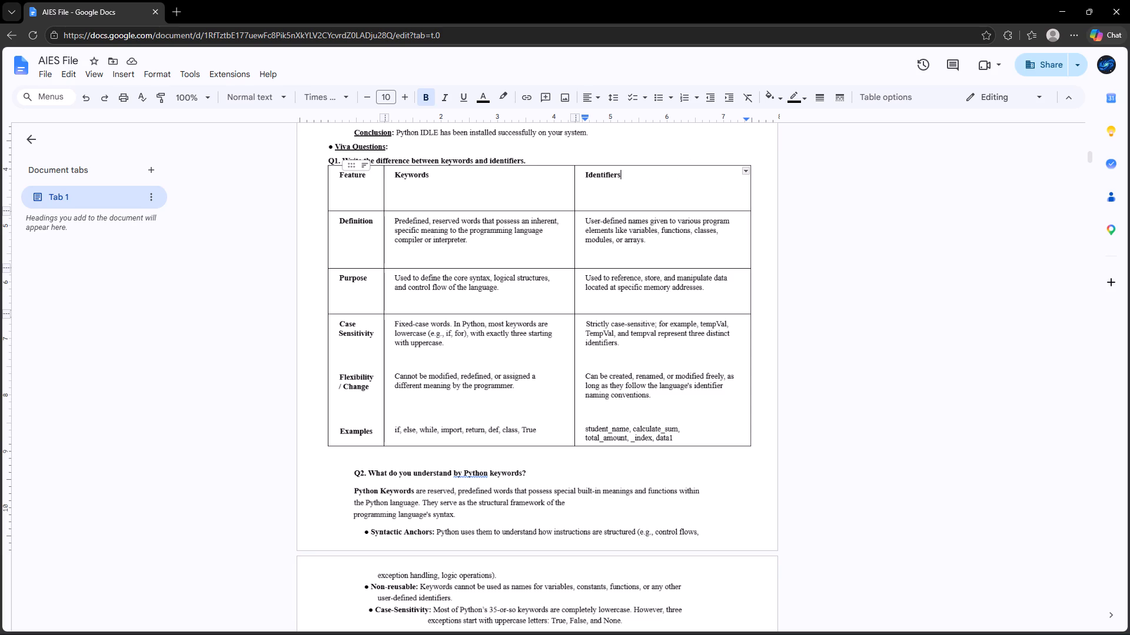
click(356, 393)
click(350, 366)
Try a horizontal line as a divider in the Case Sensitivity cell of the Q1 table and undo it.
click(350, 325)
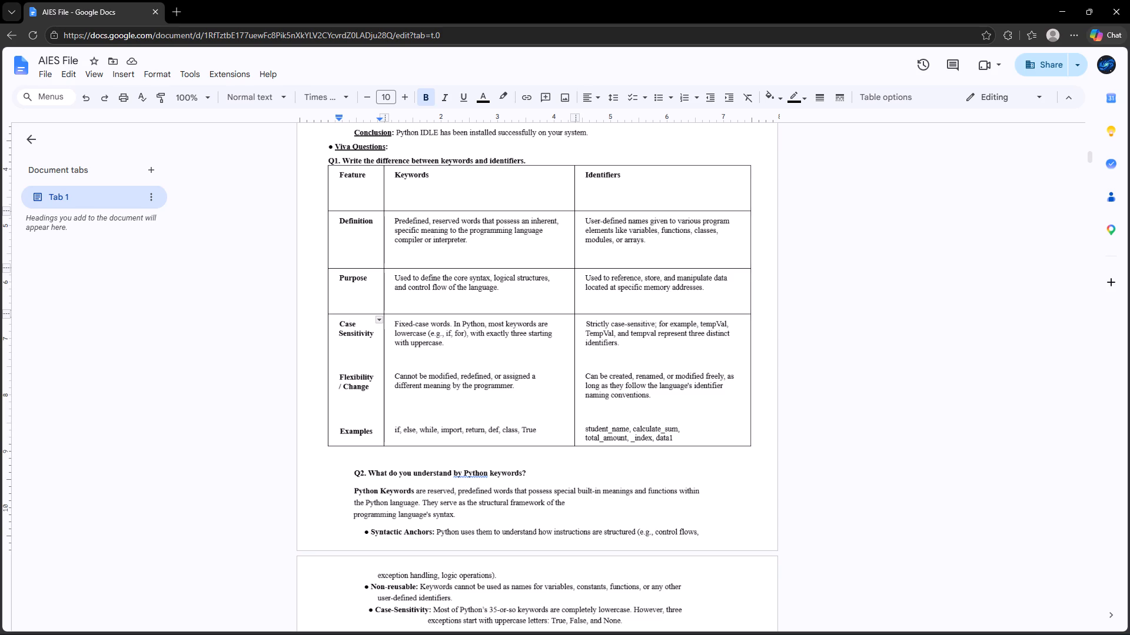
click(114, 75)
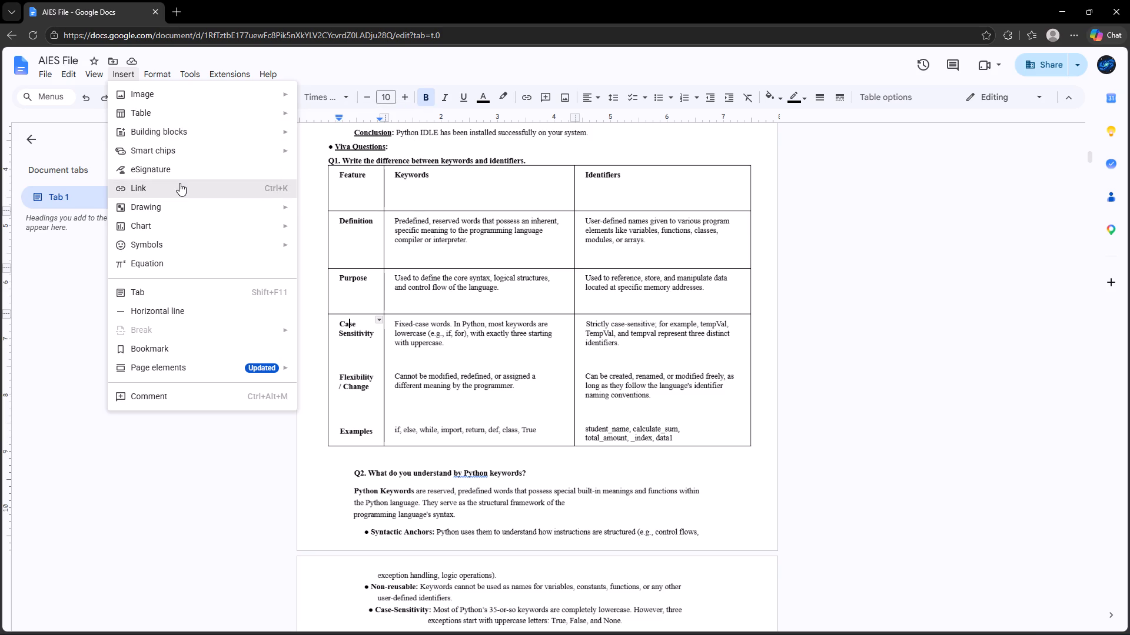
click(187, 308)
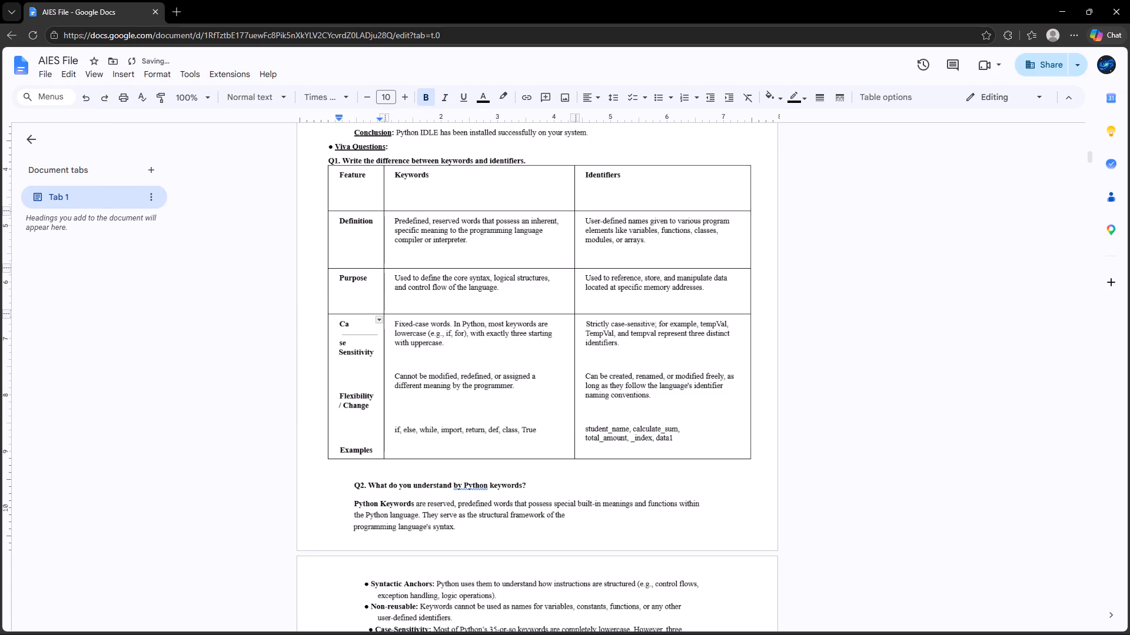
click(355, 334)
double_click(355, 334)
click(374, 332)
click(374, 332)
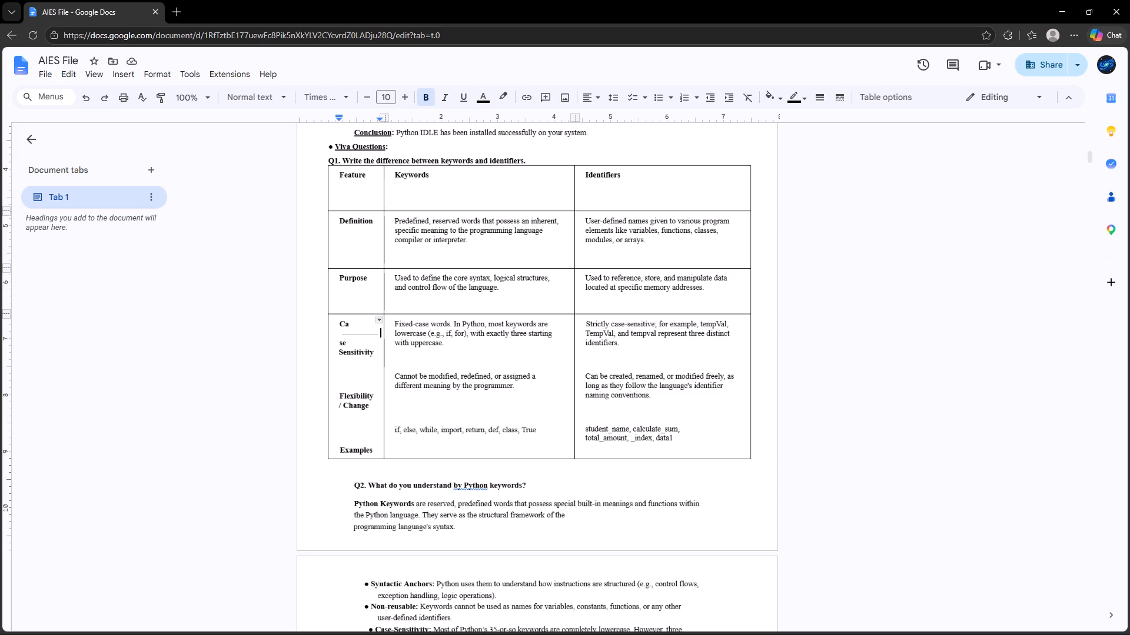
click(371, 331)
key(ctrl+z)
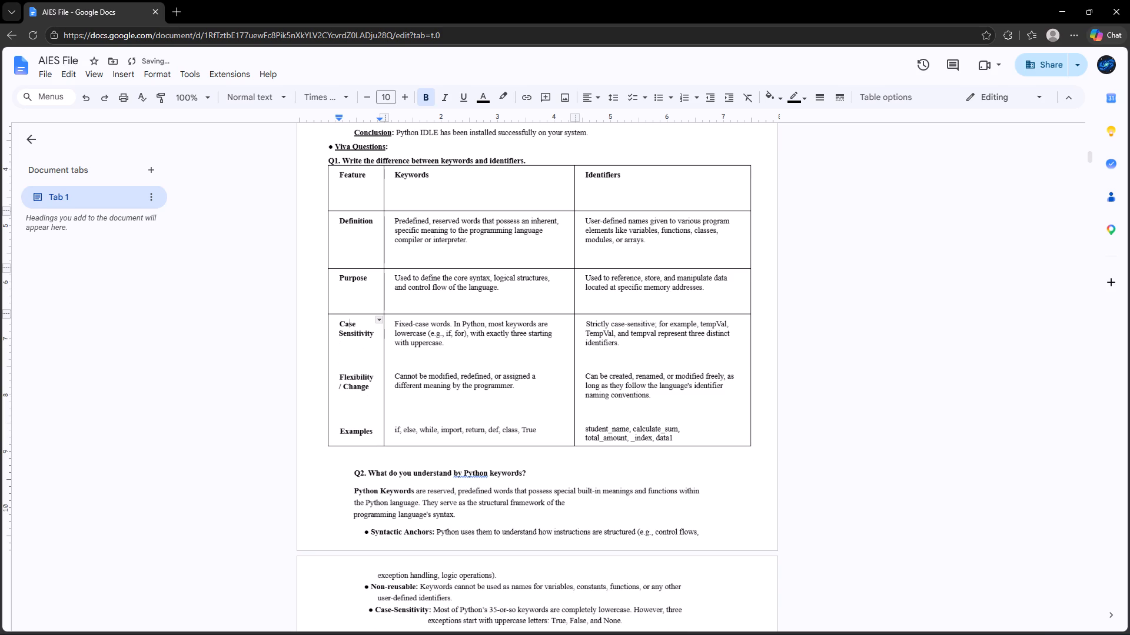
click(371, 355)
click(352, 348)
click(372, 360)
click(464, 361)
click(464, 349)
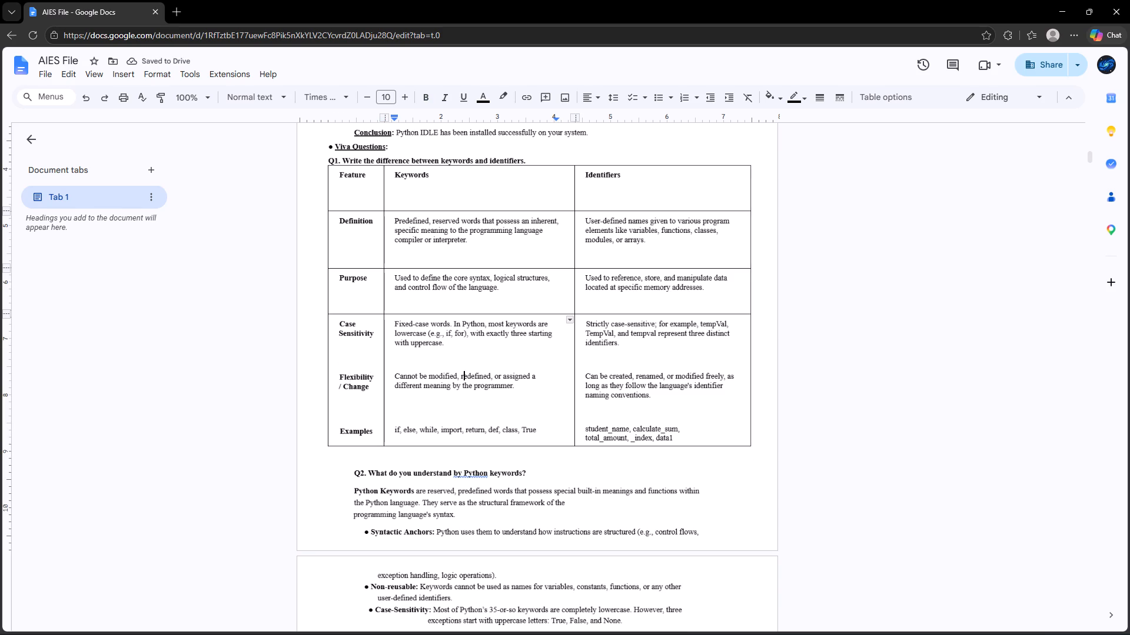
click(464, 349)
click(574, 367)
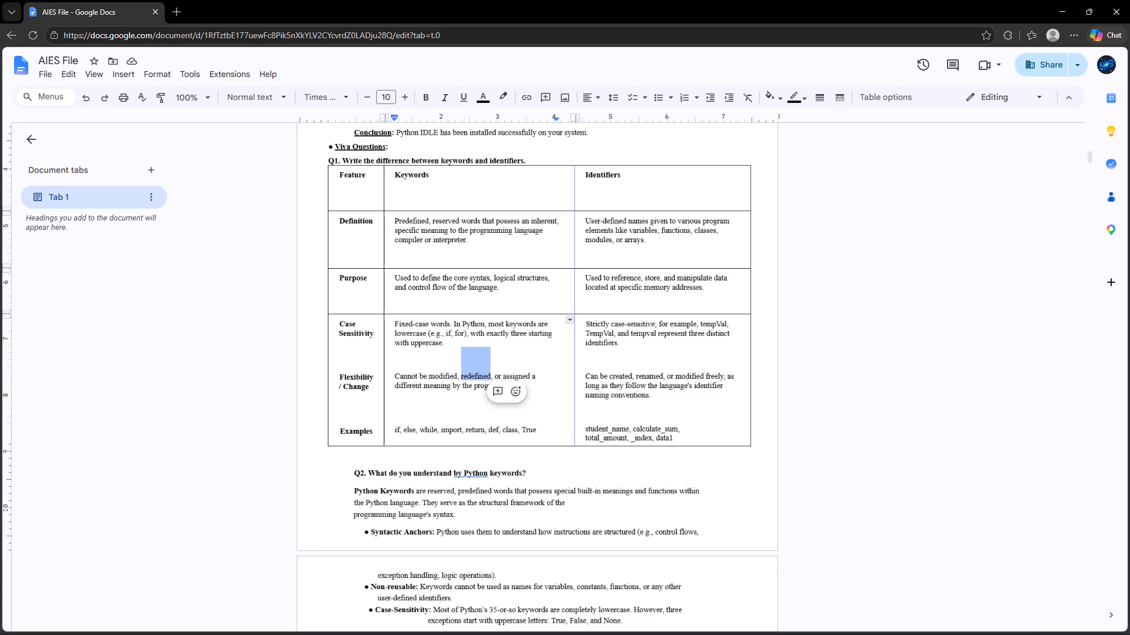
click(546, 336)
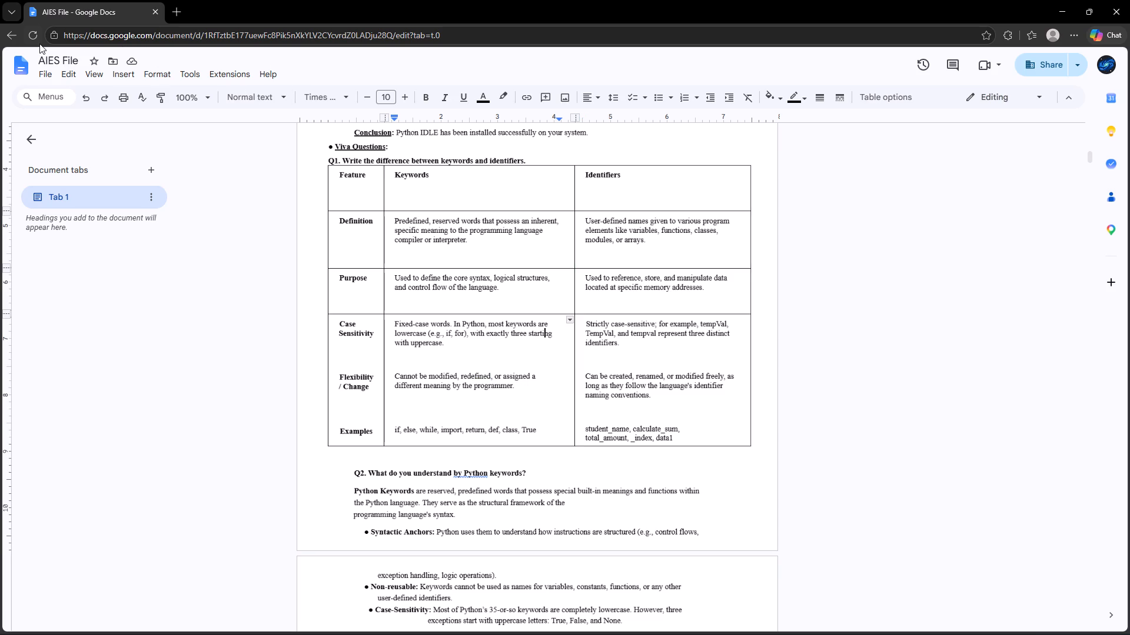
Reload the document and return to the Q1 keywords and identifiers table.
click(39, 44)
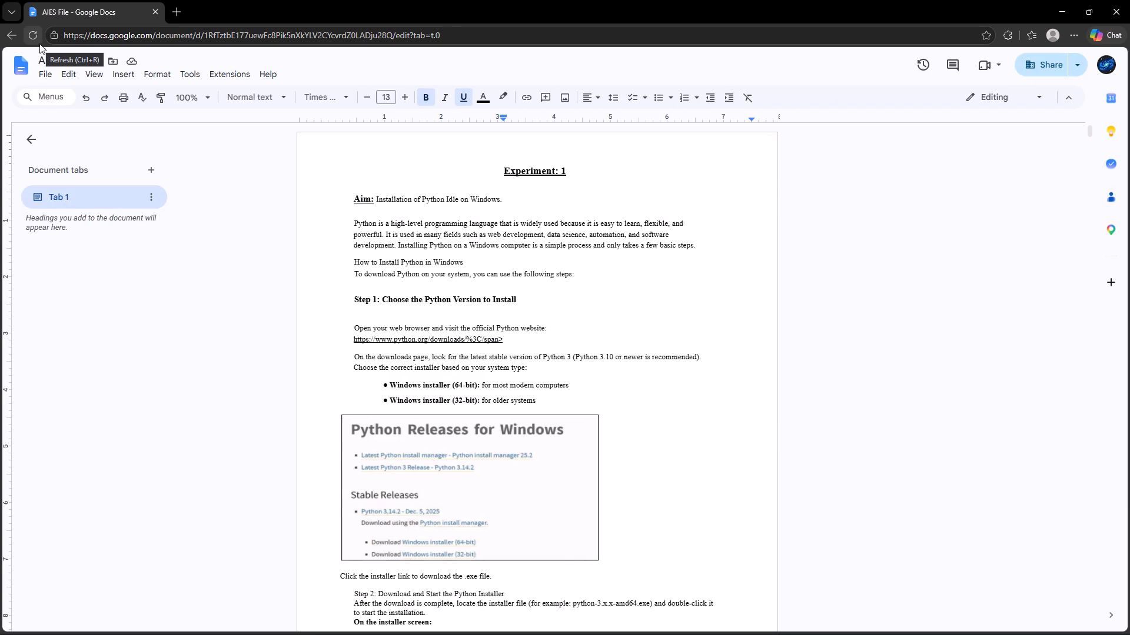
scroll(39, 44, down, 8)
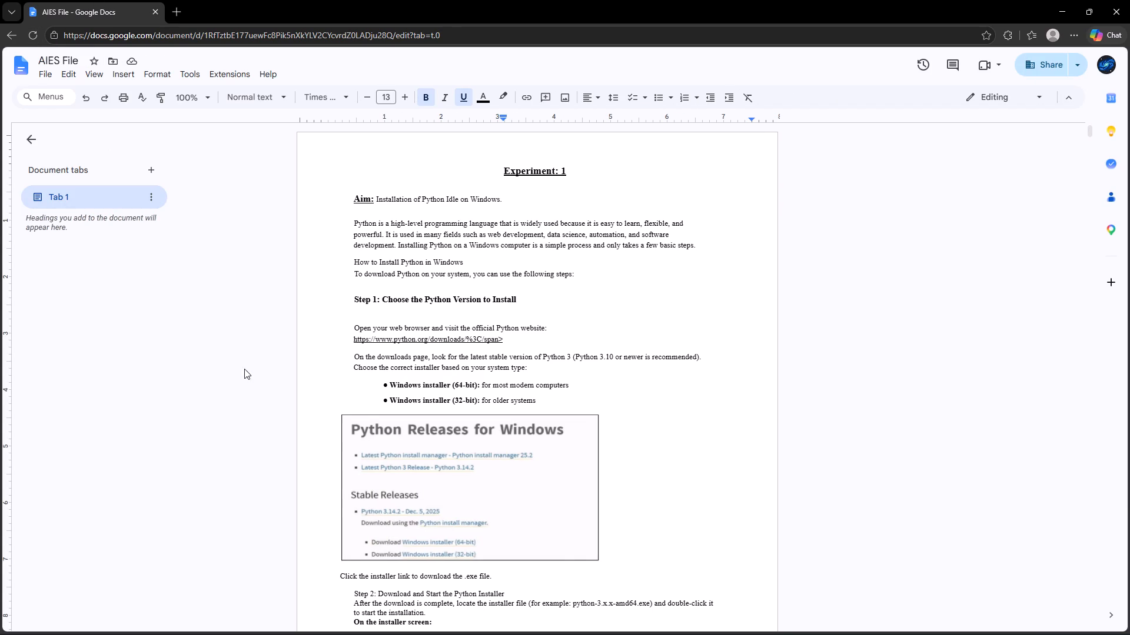
scroll(255, 377, down, 10)
scroll(255, 377, up, 4)
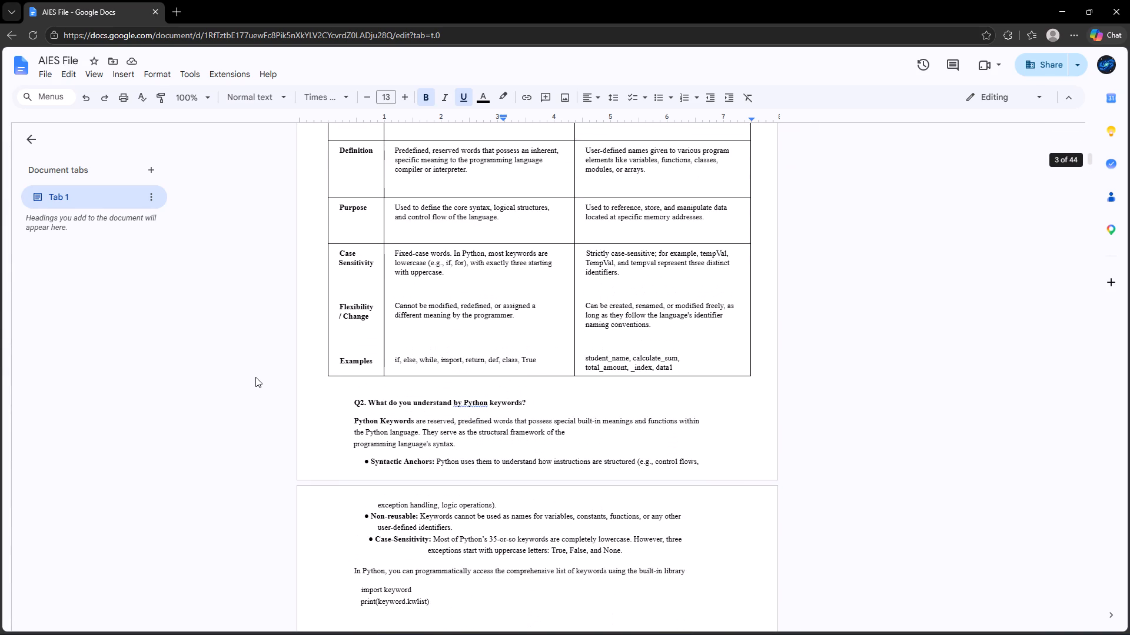
scroll(596, 345, up, 1)
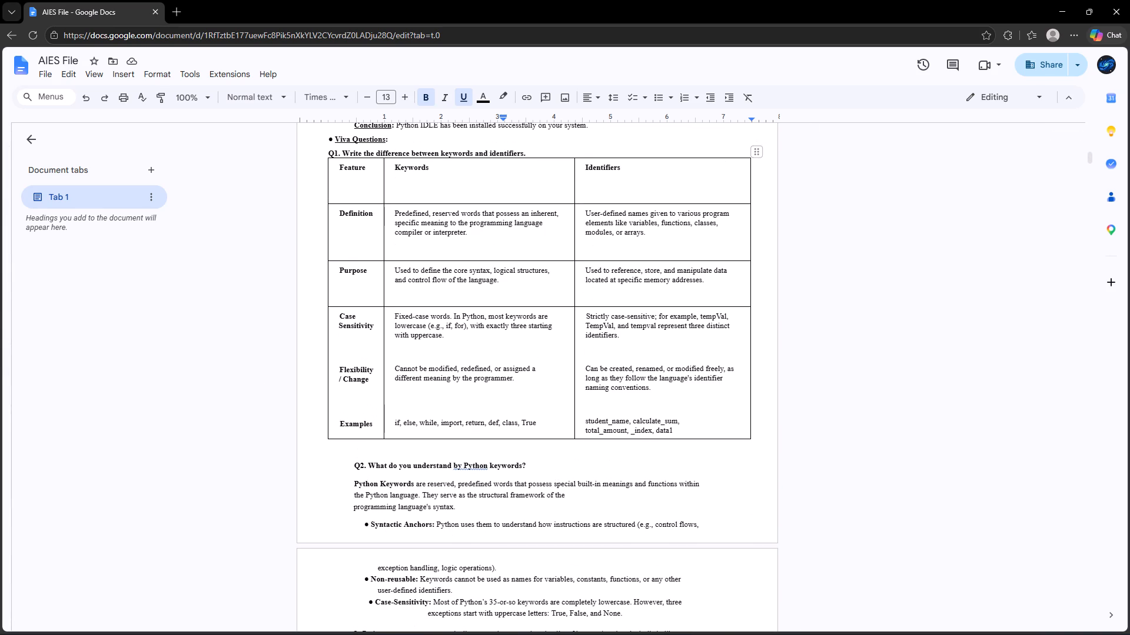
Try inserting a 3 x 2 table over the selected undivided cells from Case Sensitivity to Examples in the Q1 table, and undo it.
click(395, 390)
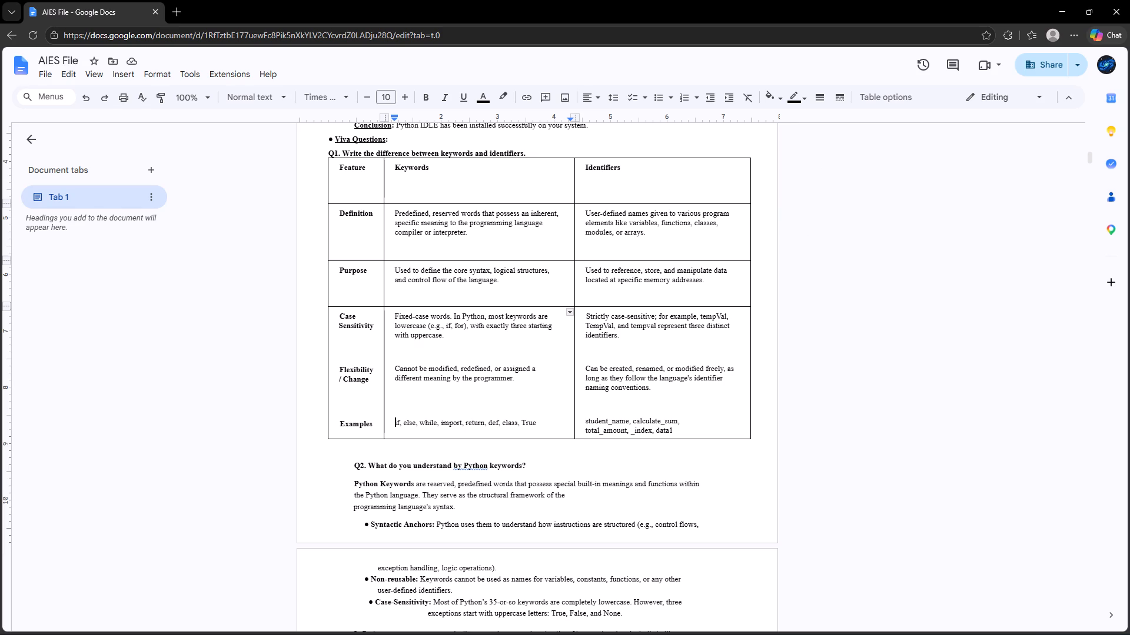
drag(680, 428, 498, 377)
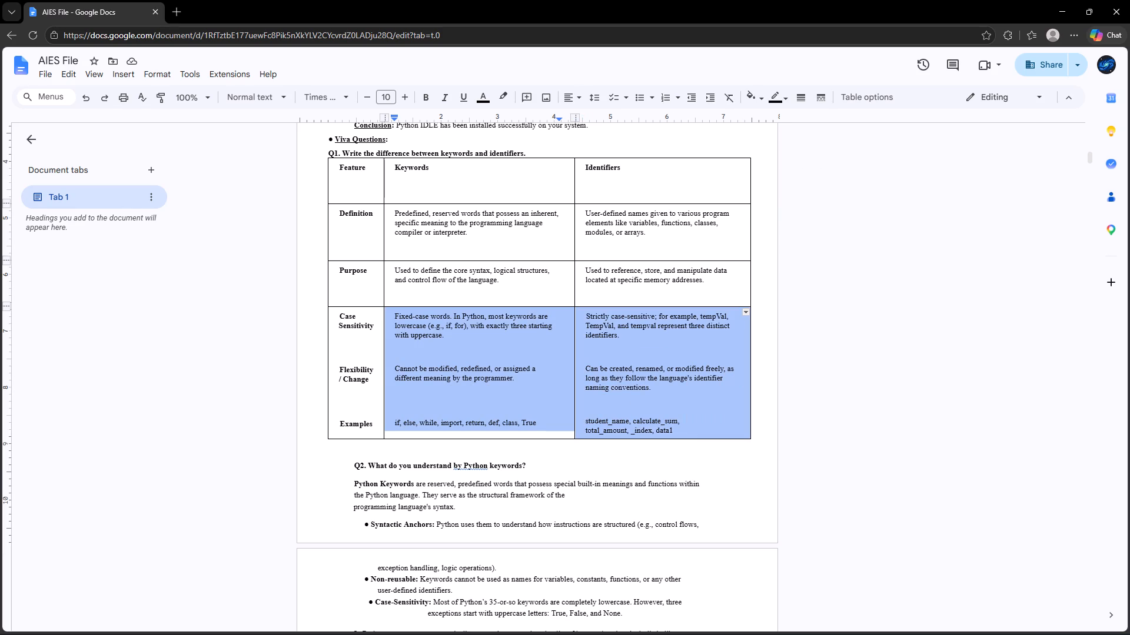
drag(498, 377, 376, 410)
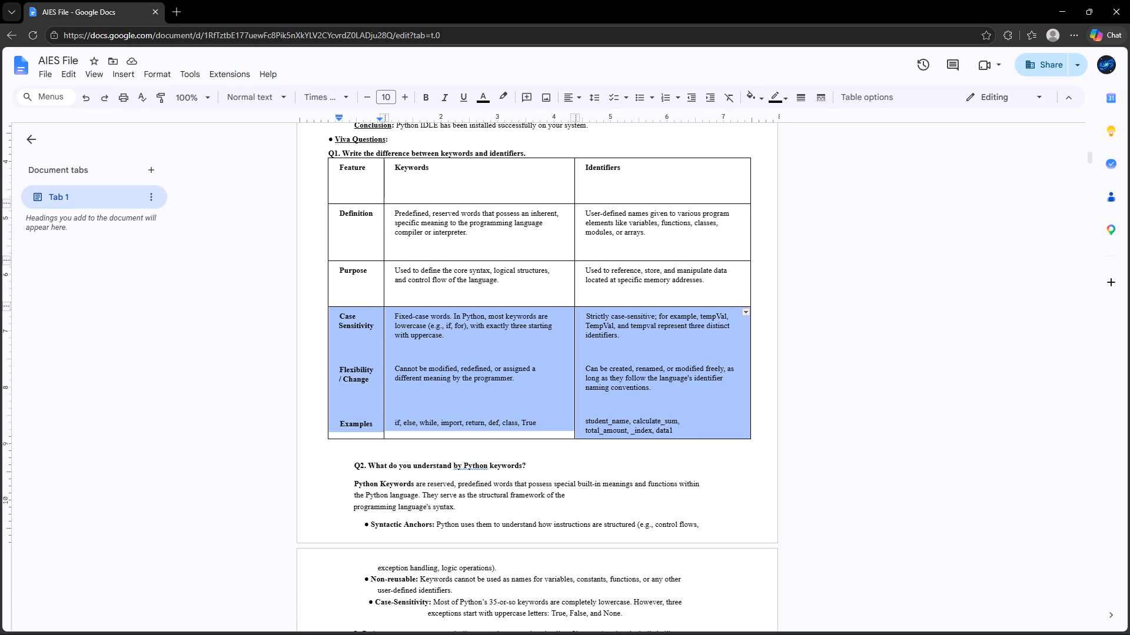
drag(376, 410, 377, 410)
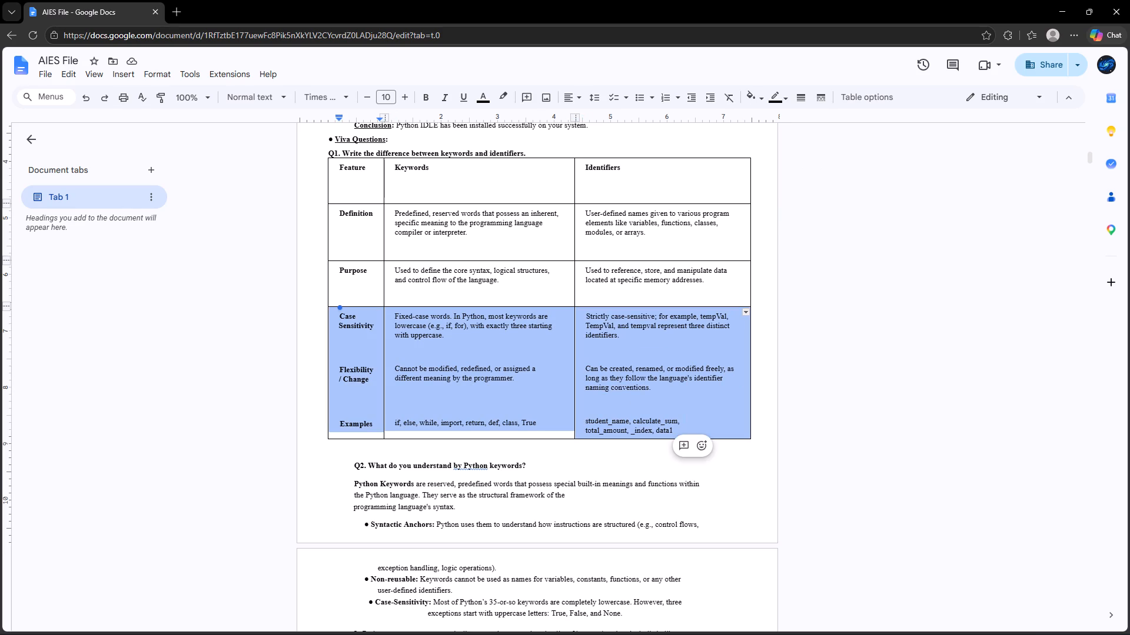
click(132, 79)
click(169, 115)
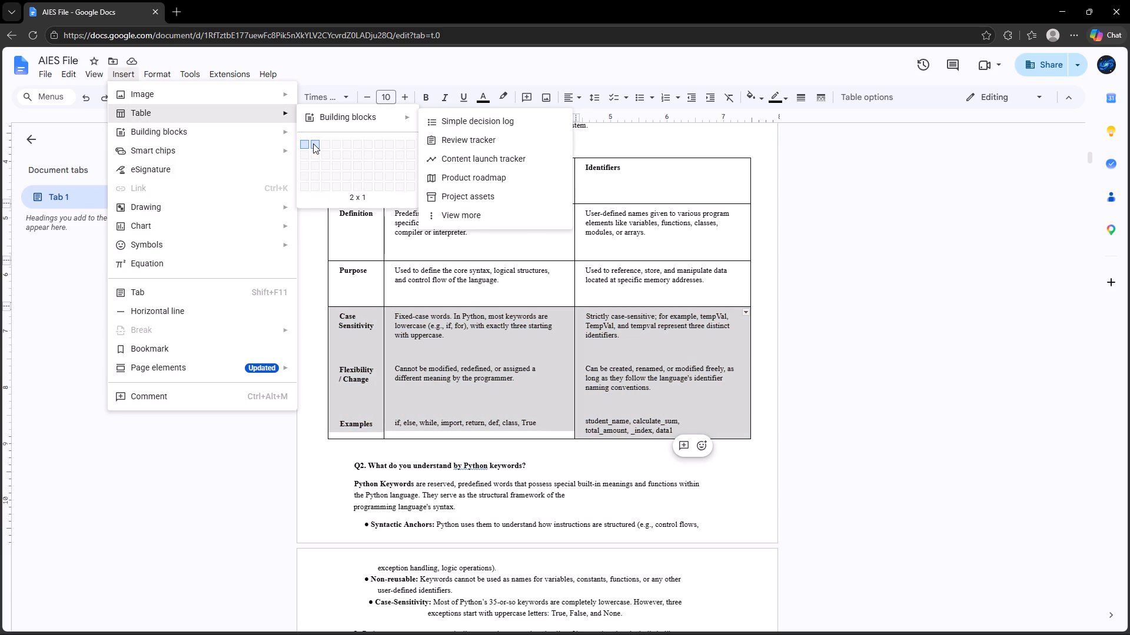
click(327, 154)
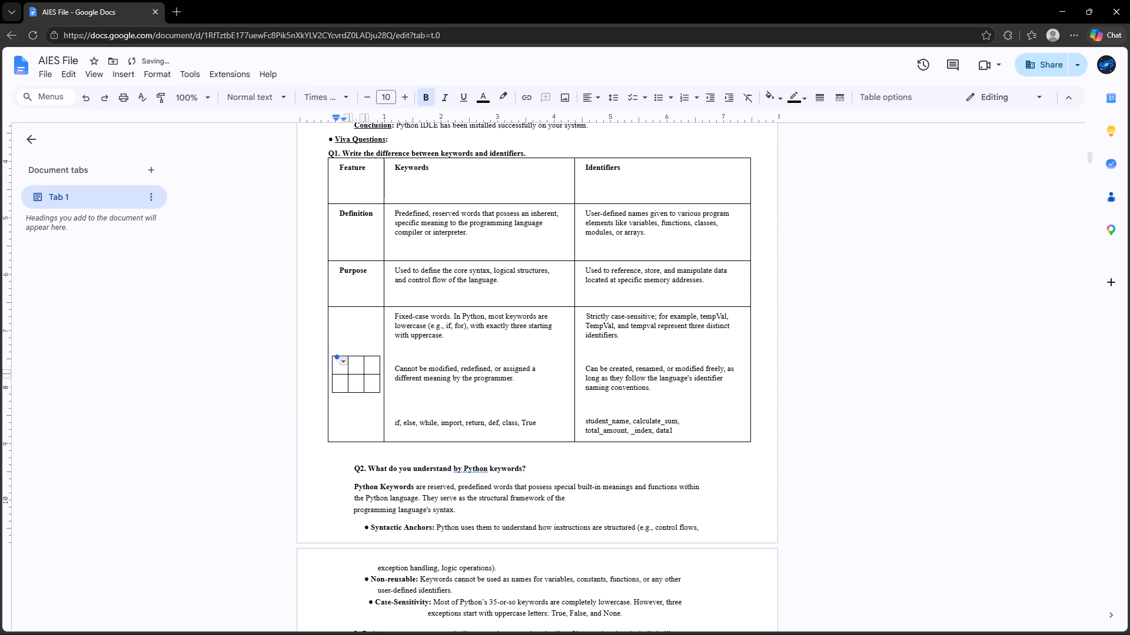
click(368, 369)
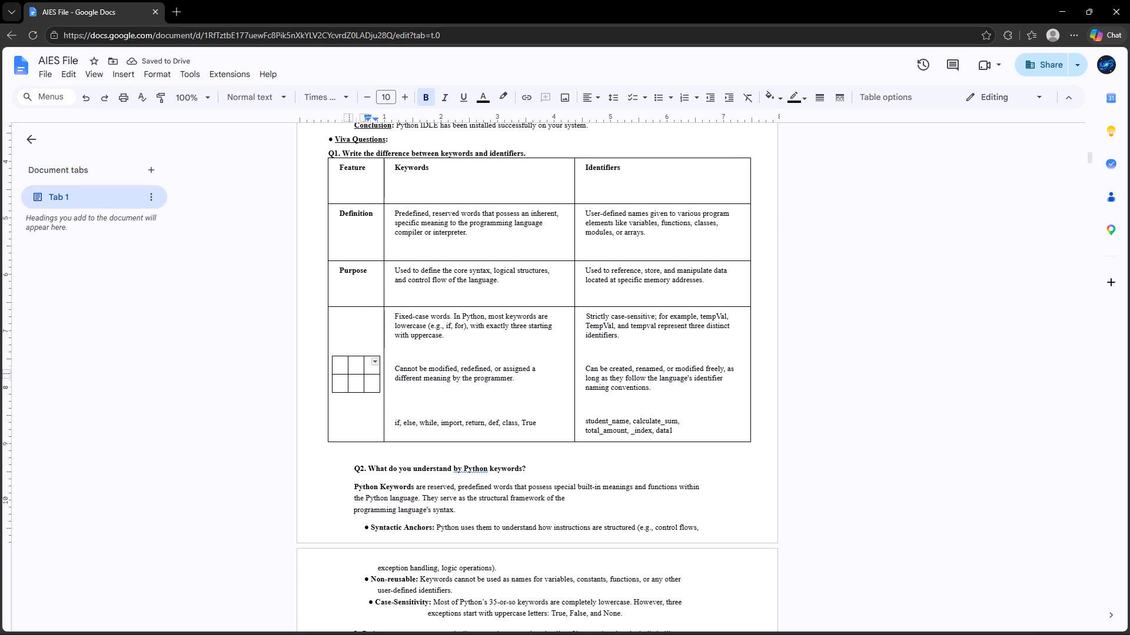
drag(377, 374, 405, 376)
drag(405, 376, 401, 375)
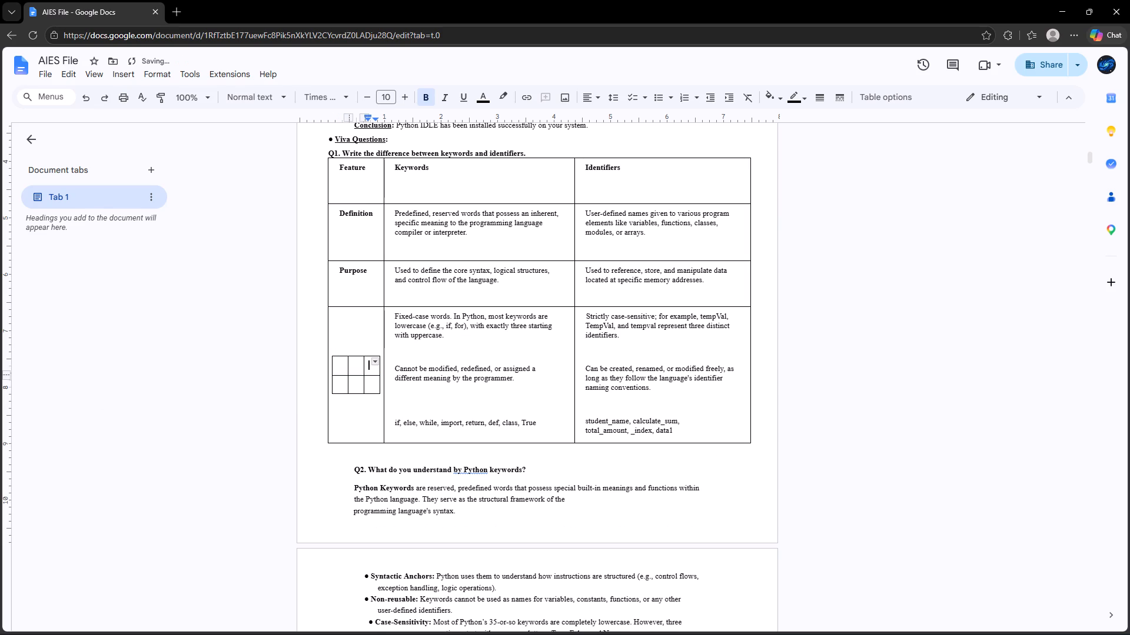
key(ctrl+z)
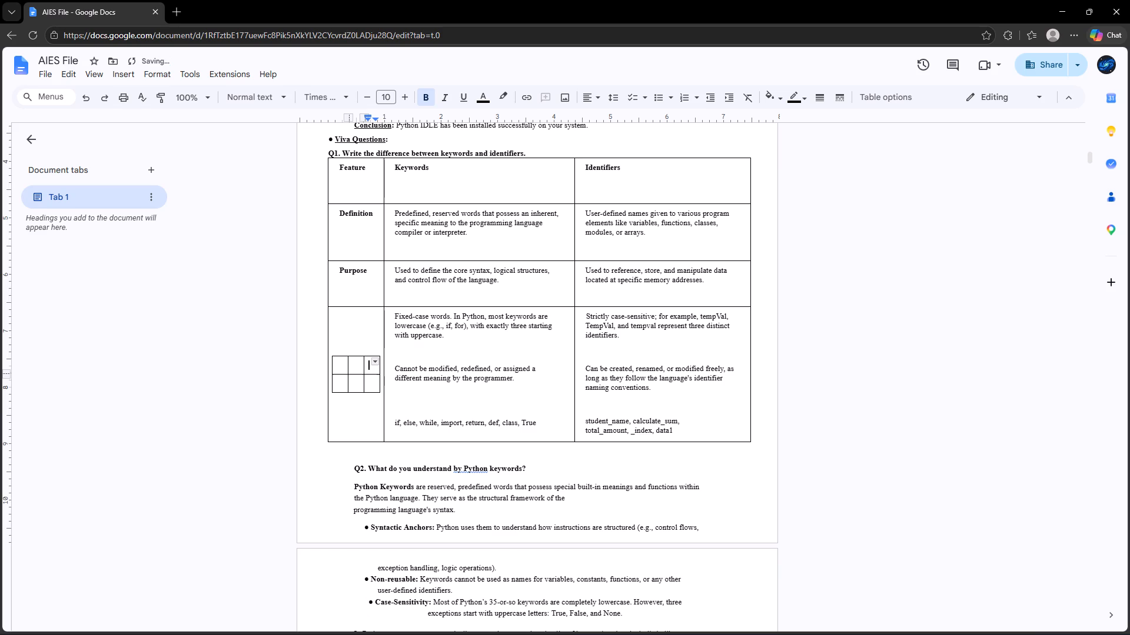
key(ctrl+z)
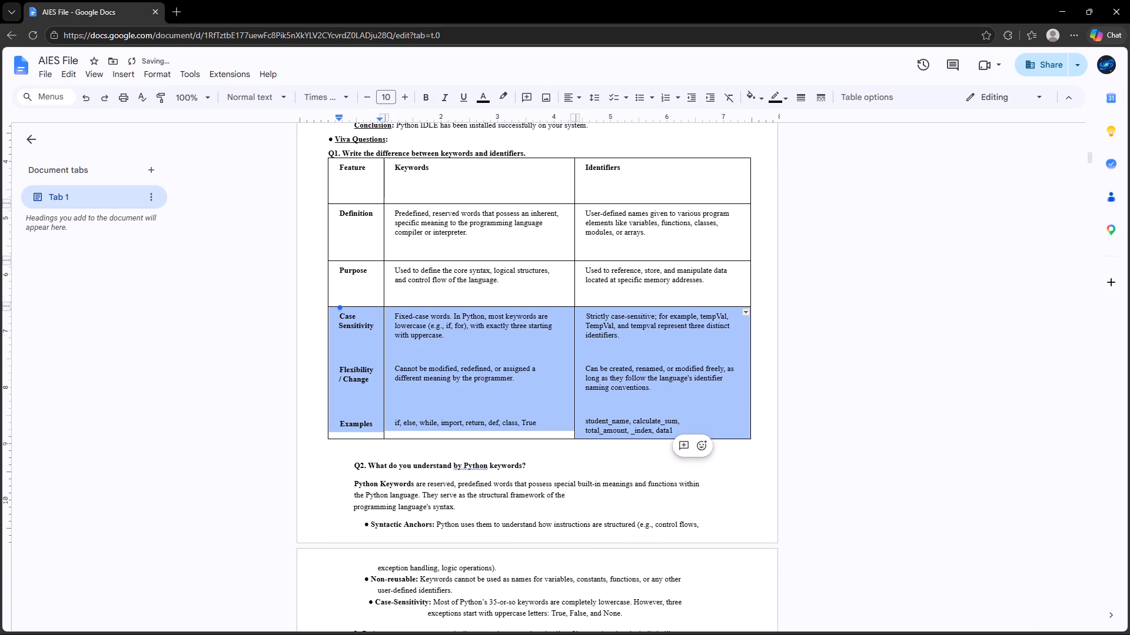
Add seven blank lines between the Q1 table and the Q2 heading.
click(467, 449)
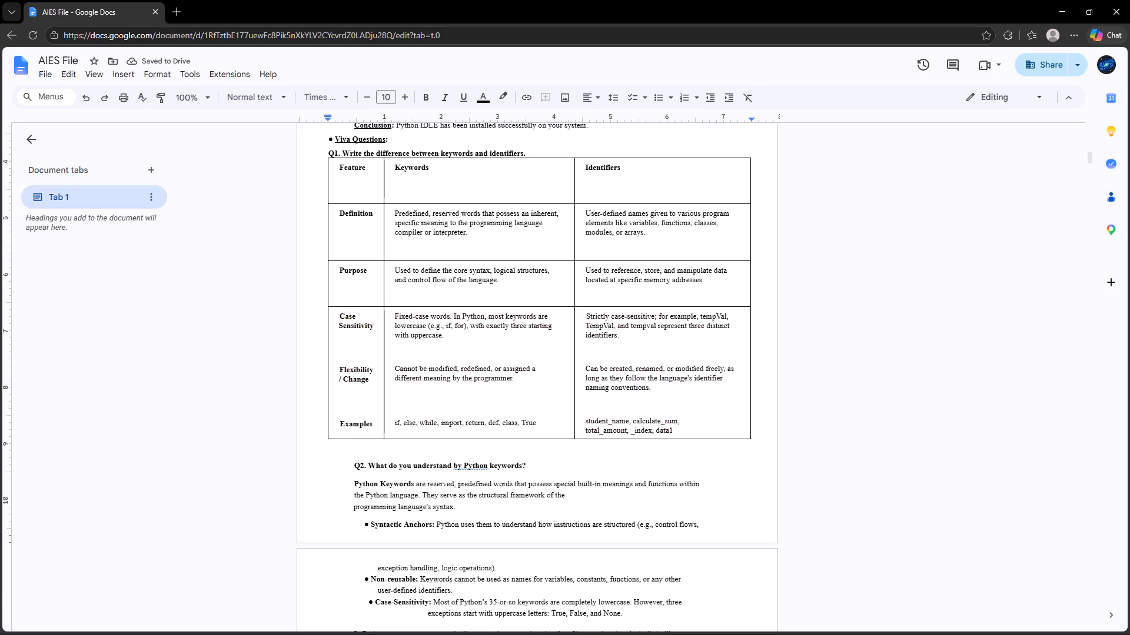
key(Return)
key(Return)
key(Return)
key(Return)
key(Return)
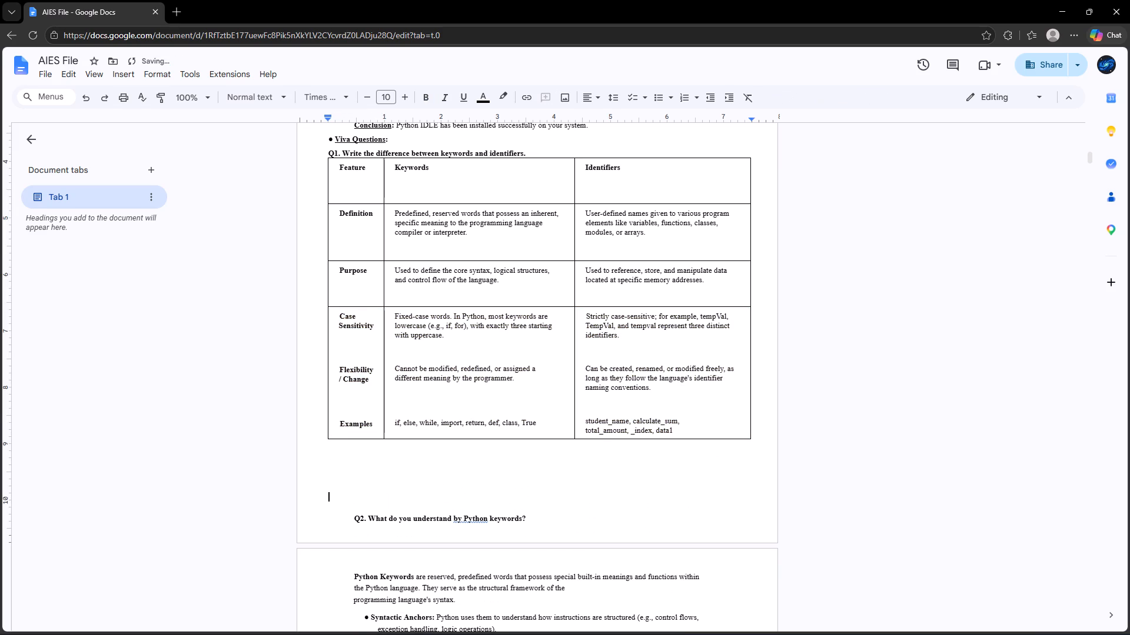
key(Return)
key(Return)
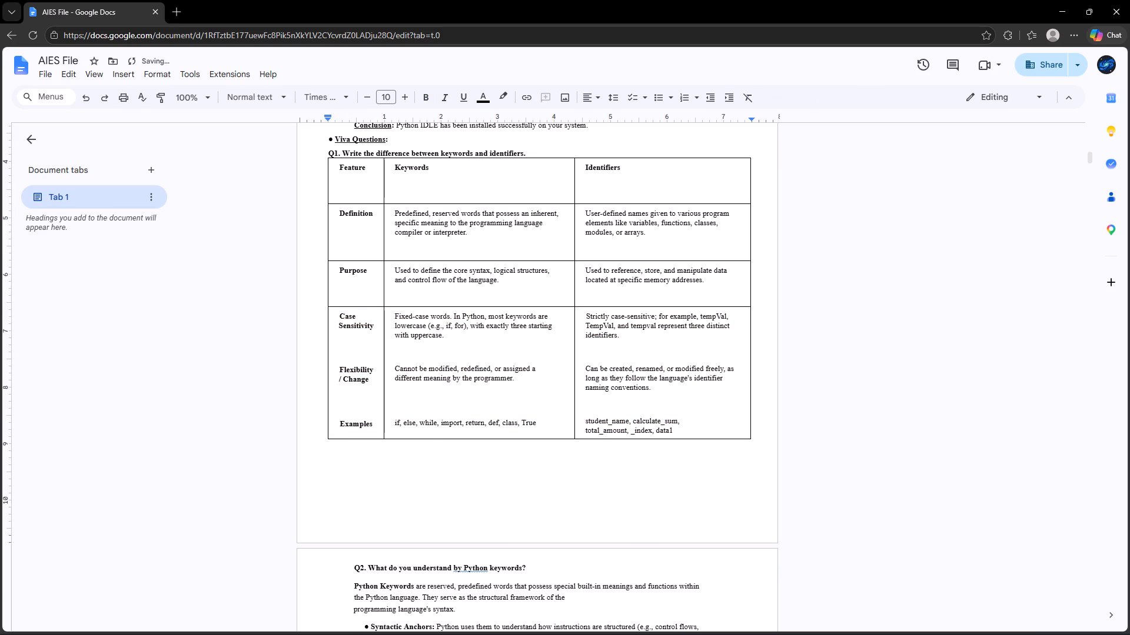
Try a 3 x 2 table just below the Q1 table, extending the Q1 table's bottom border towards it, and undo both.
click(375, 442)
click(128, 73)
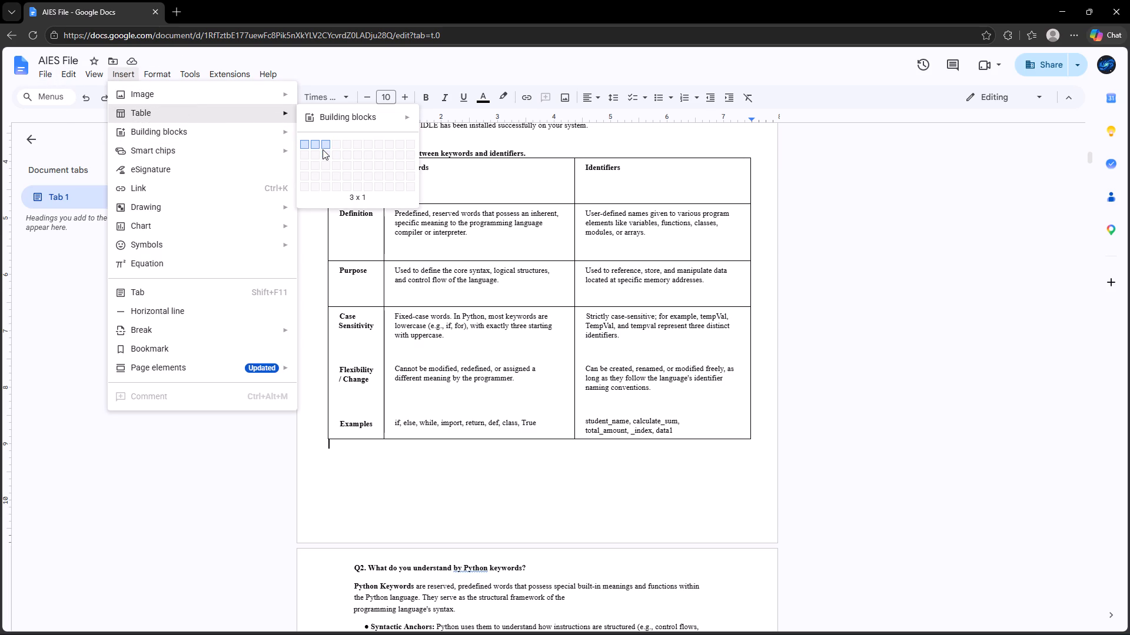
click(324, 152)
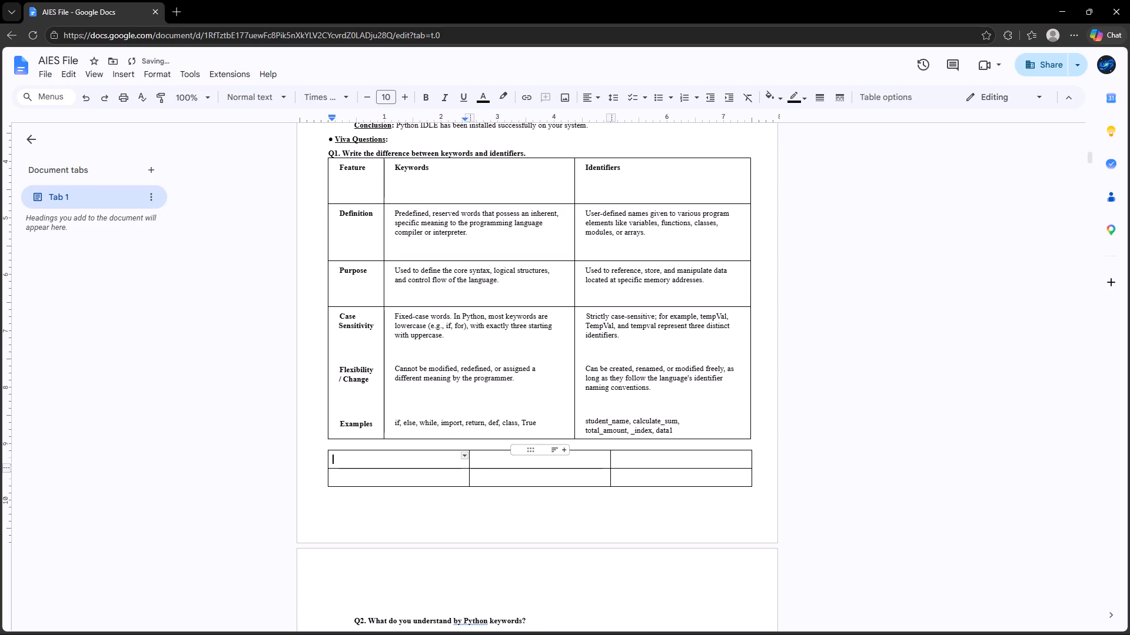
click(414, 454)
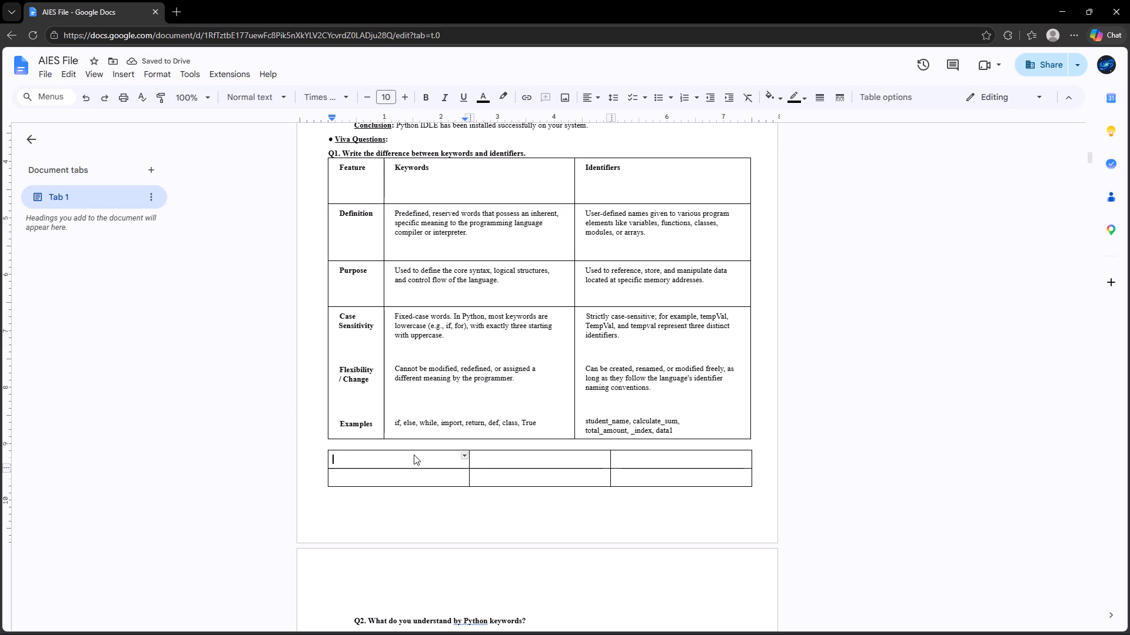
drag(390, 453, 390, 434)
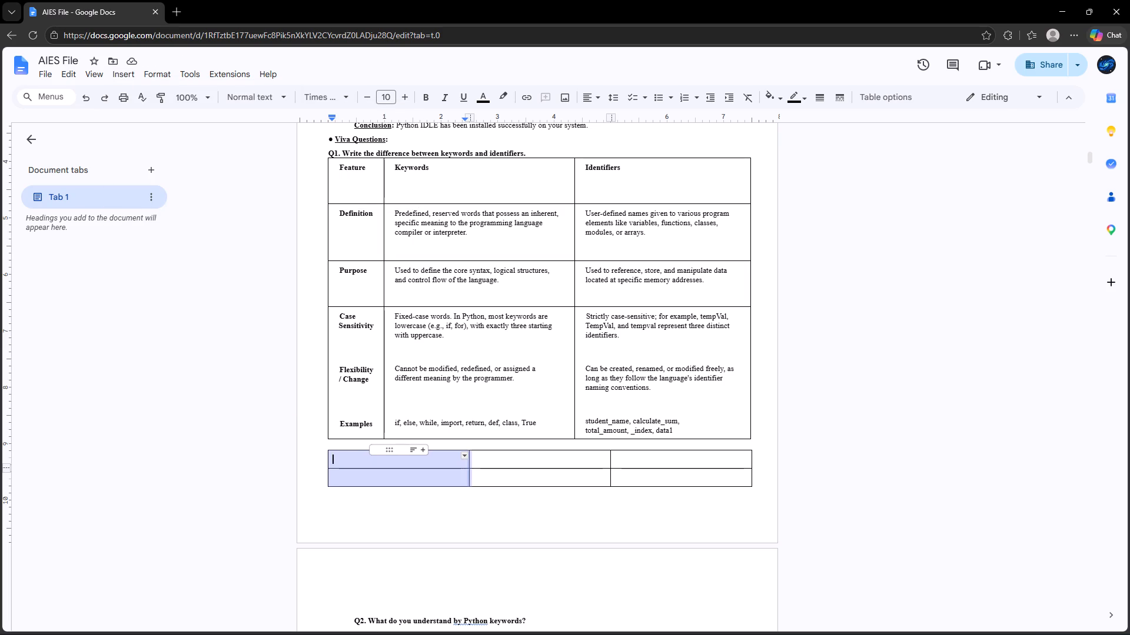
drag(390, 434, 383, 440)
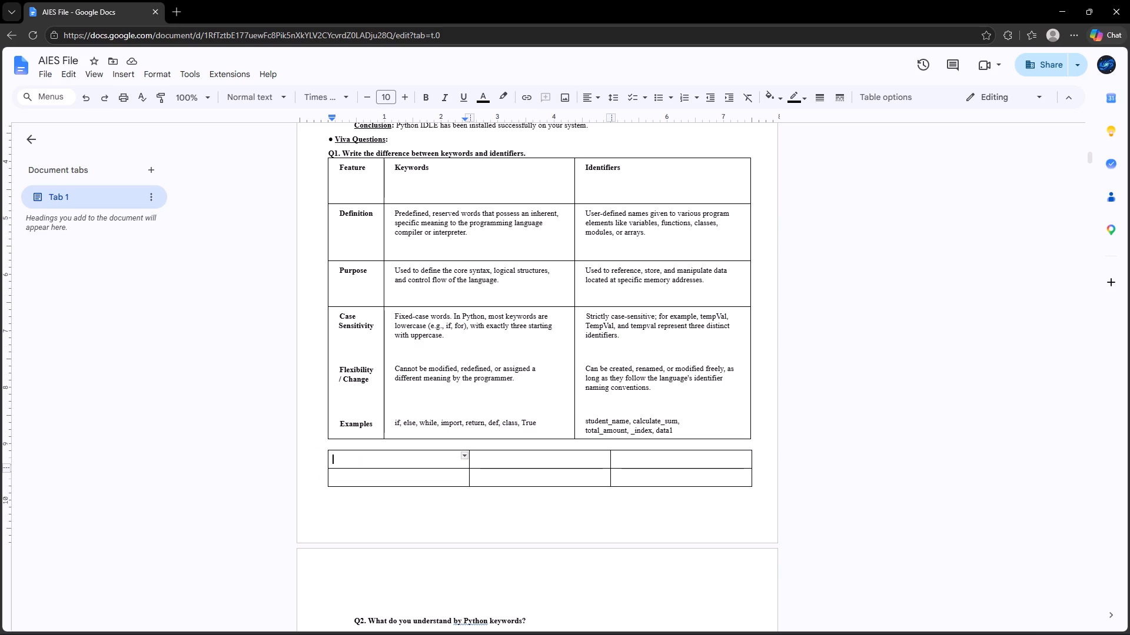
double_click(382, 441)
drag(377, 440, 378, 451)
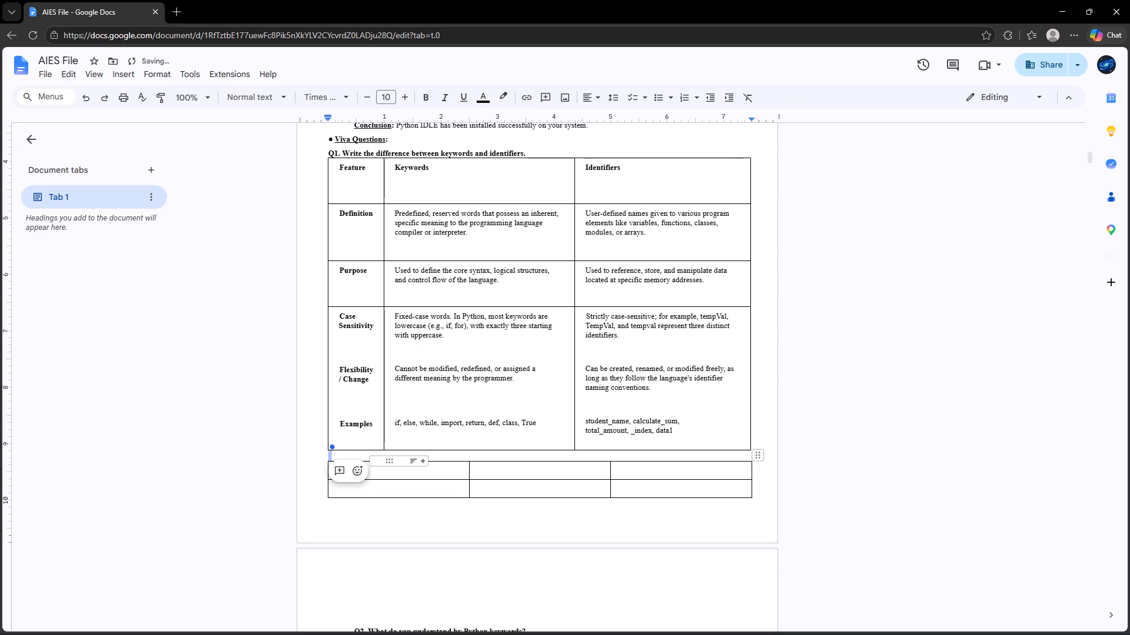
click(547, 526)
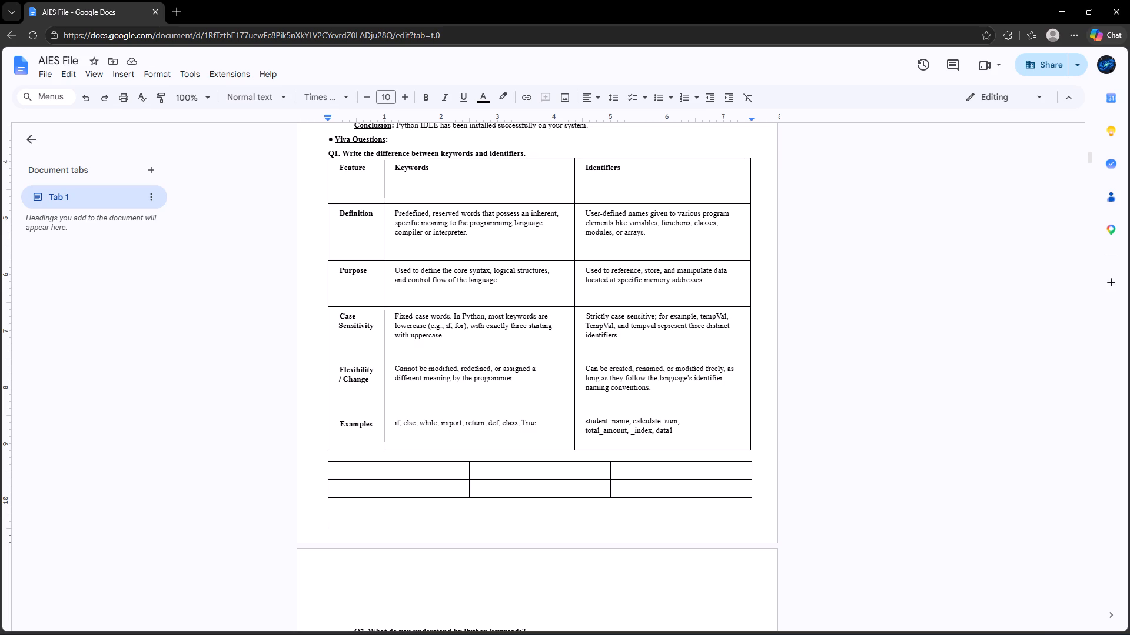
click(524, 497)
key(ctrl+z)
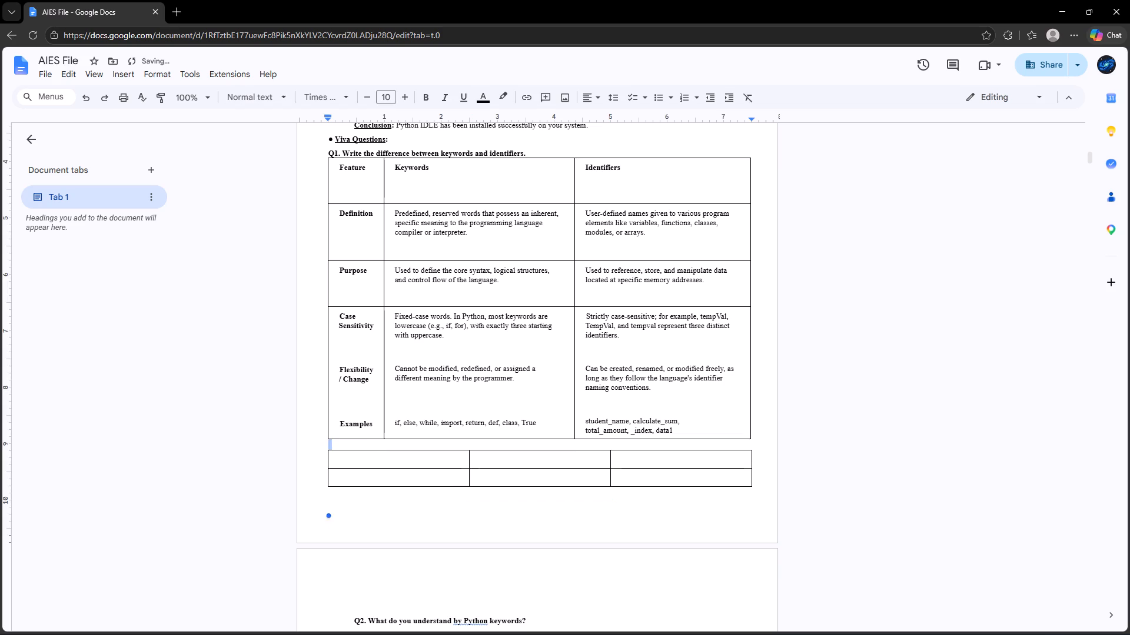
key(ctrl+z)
Add twelve more blank lines below the Q1 table to reach the following page.
scroll(524, 497, down, 1)
scroll(499, 458, up, 6)
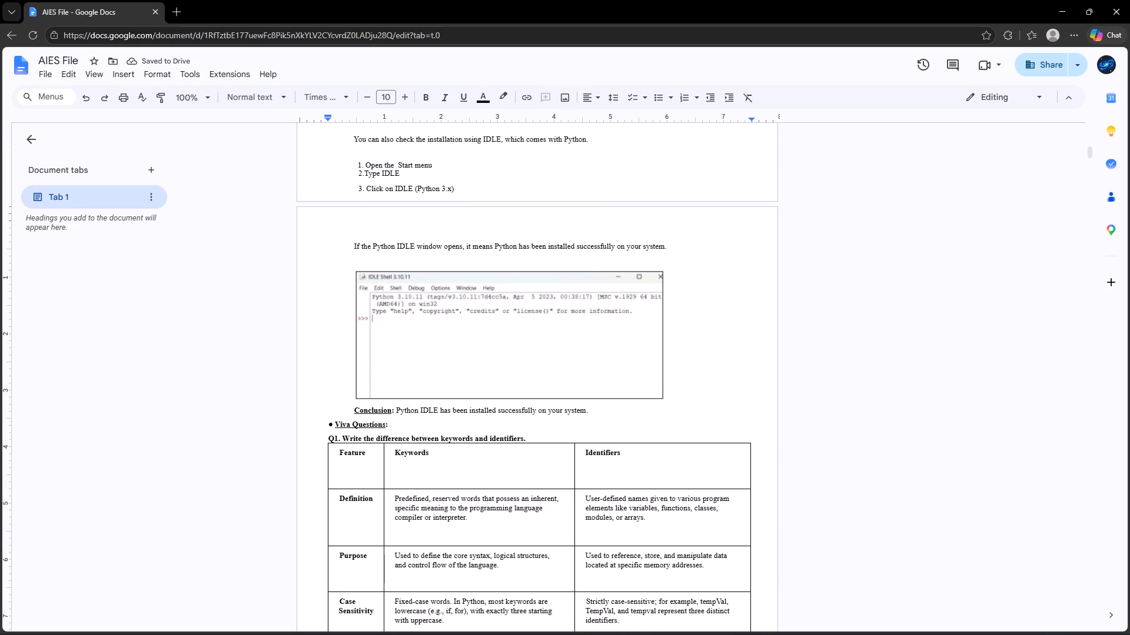
scroll(506, 262, down, 3)
key(Return)
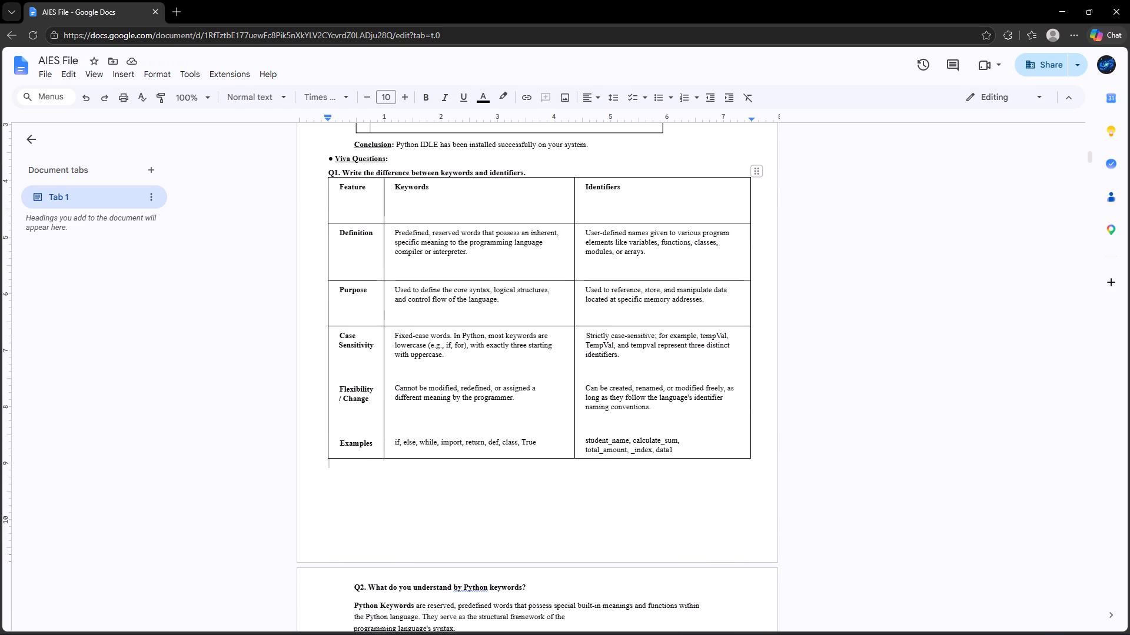
key(Return)
key(Return)
key(Return)
key(Return)
key(Return)
key(Return)
key(Return)
key(Return)
key(Return)
key(Return)
key(Return)
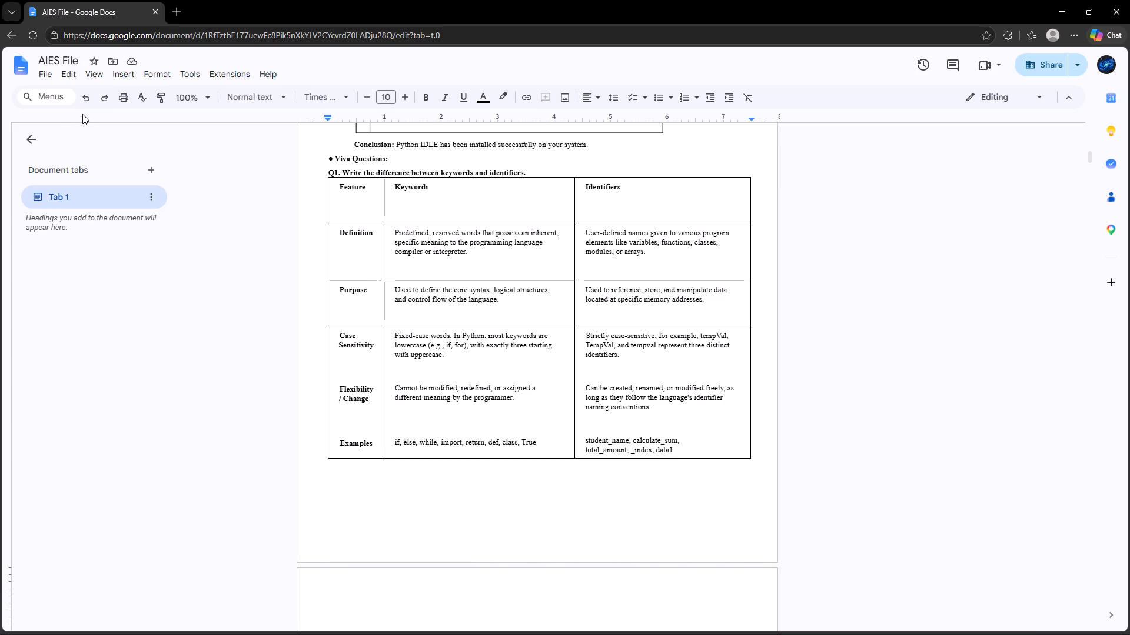
Insert an empty 3 x 6 table on the page after the Q1 table.
click(111, 73)
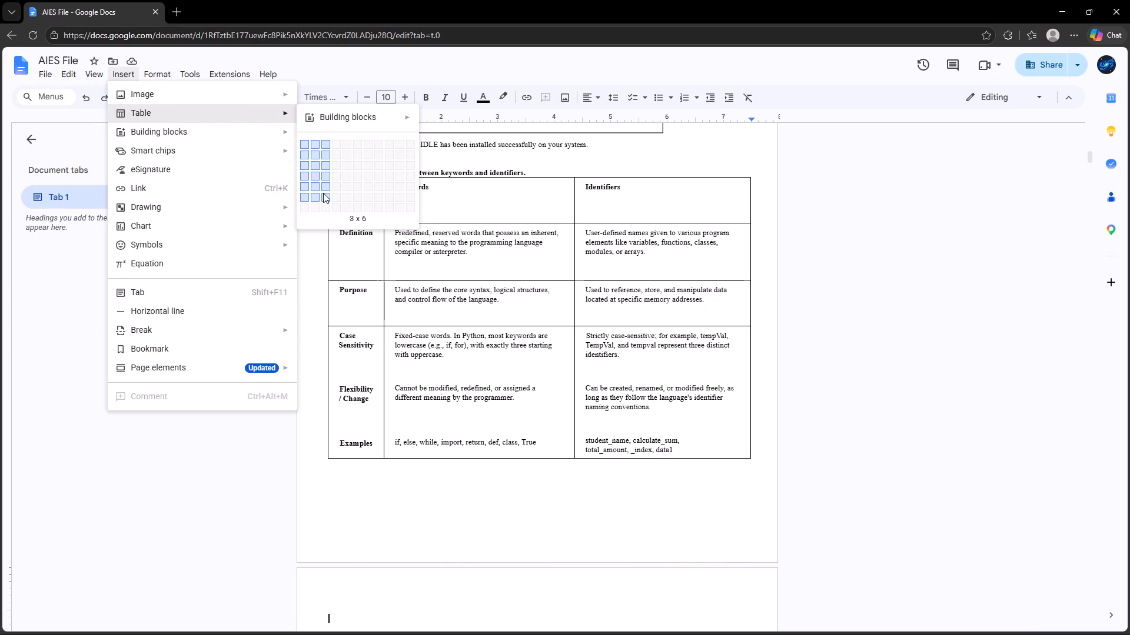
click(323, 193)
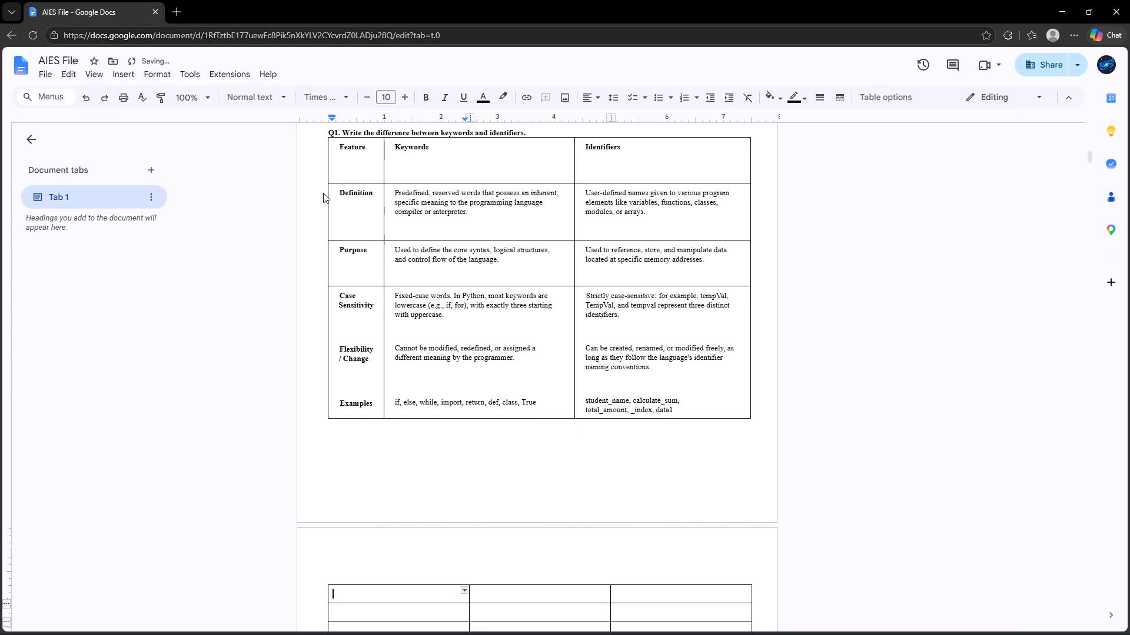
Fill the new table's header row with Feature, Keywords and Identifiers.
scroll(510, 415, down, 3)
scroll(510, 415, up, 3)
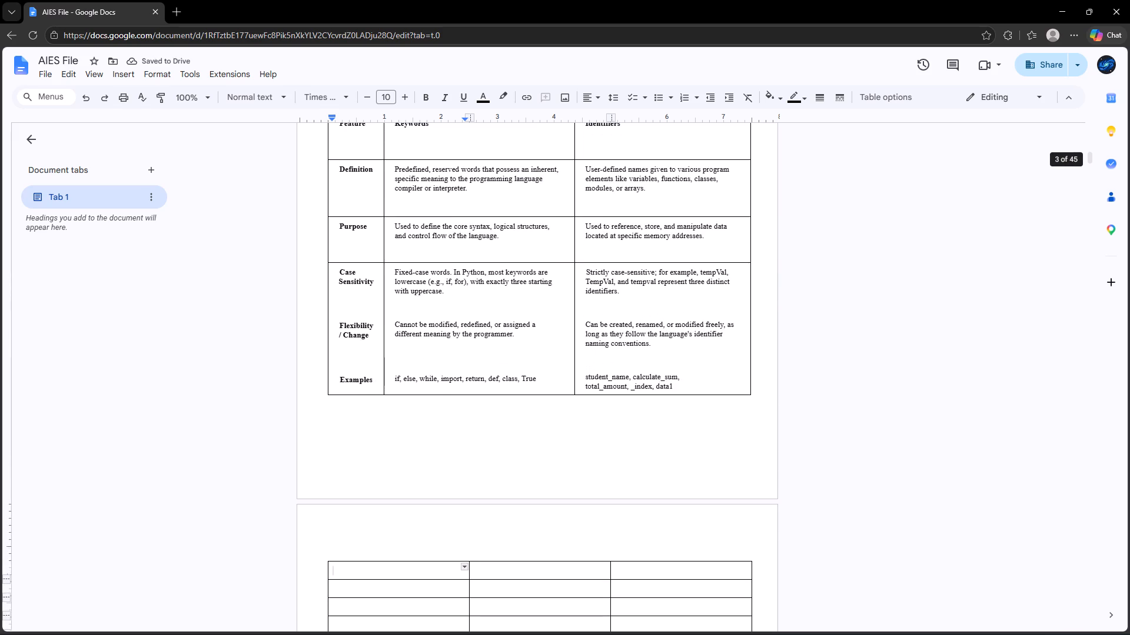
scroll(510, 415, up, 2)
scroll(371, 407, down, 6)
click(383, 414)
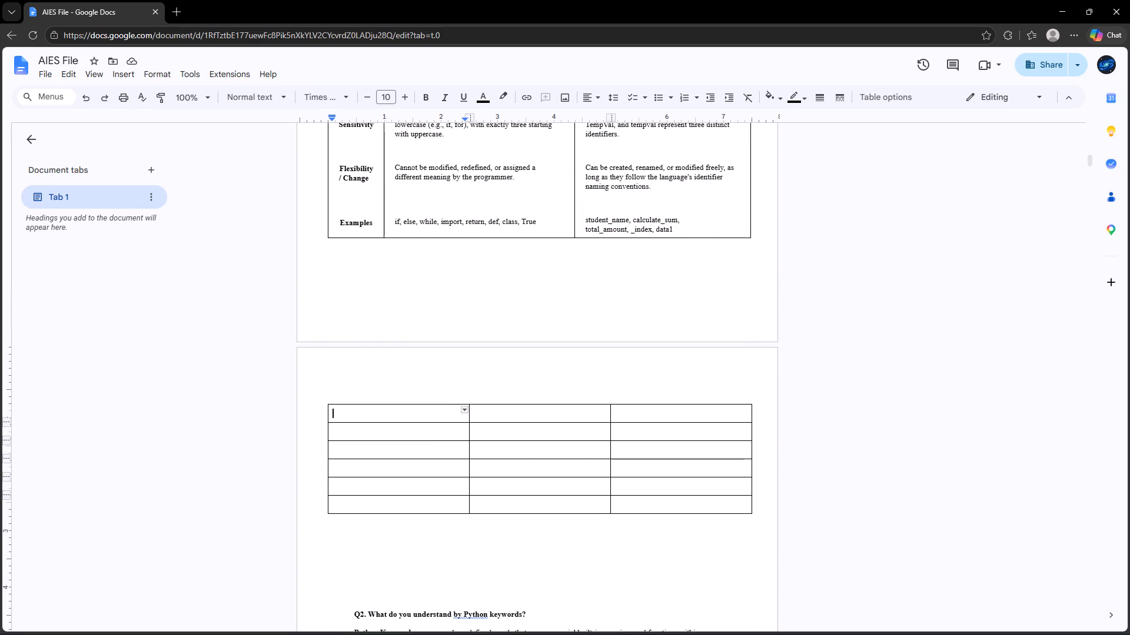
text(Feat)
text(ure)
key(Right)
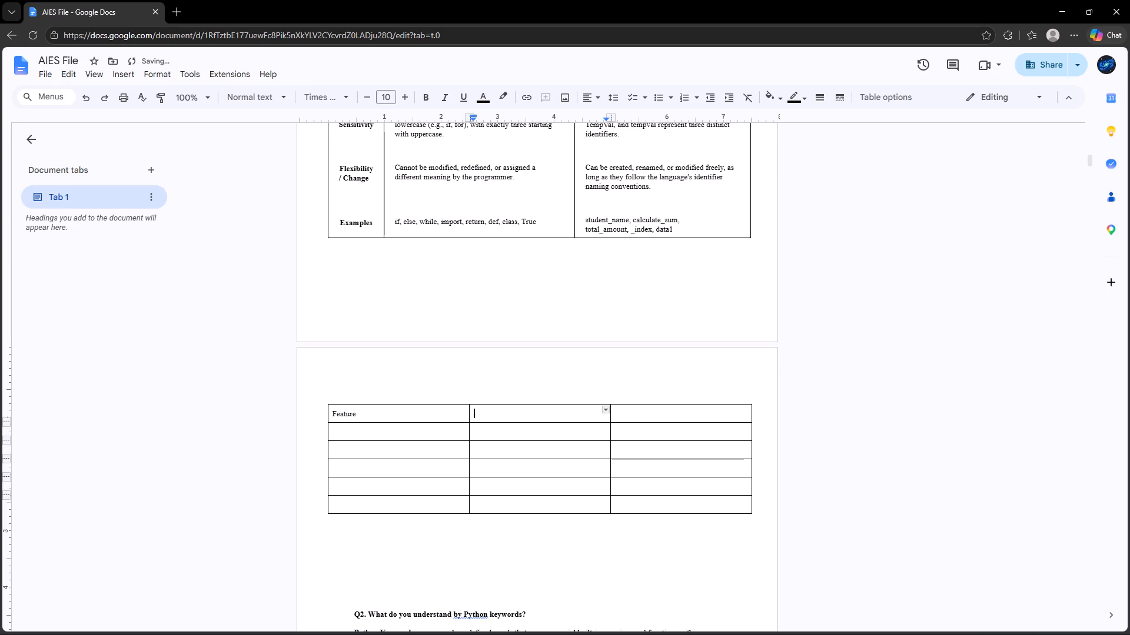
text(Keyword)
key(Up)
key(Left)
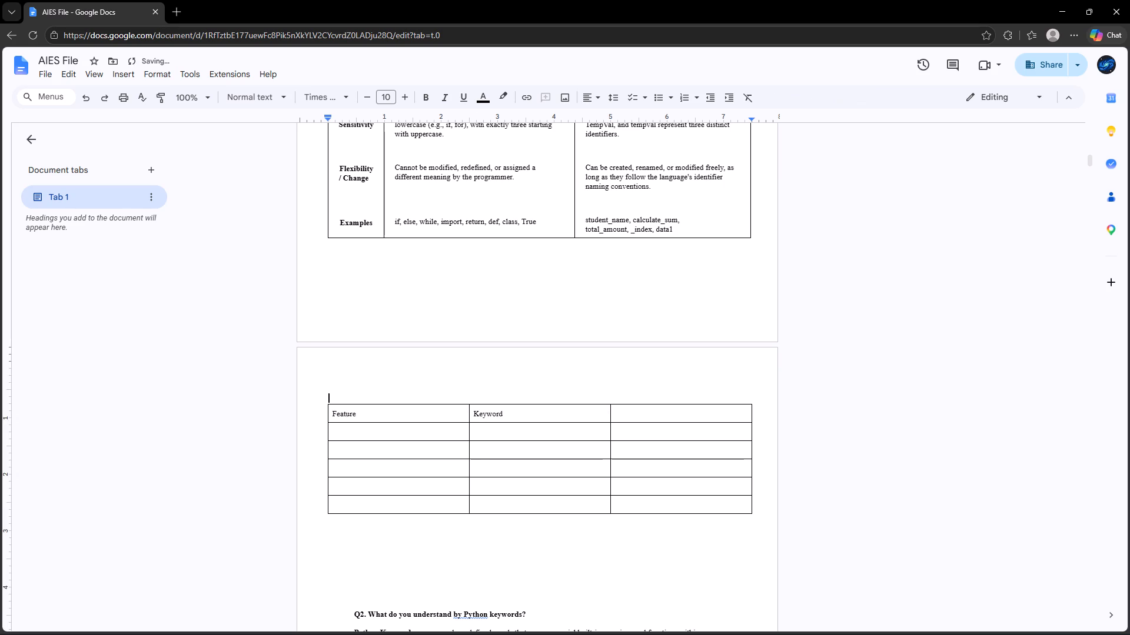
key(Right)
key(Right)
key(Right)
key(Right)
key(Right)
key(Right)
key(Right)
key(Right)
key(Right)
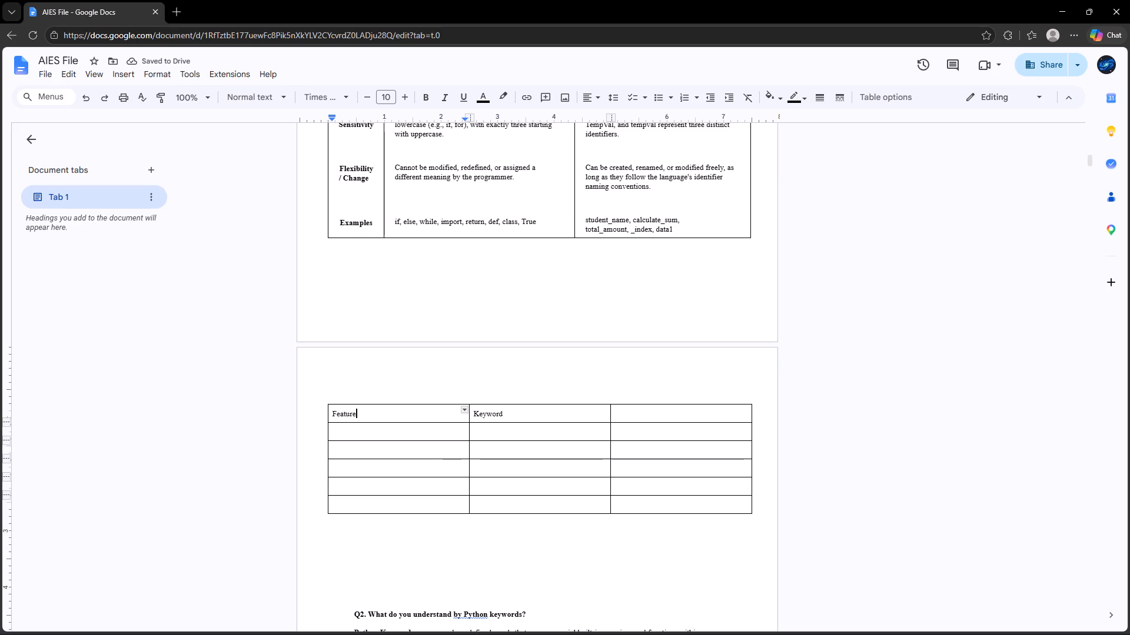
key(Right)
key(Right)
key(Right)
key(Right)
key(Right)
key(Right)
key(Right)
key(Right)
key(Right)
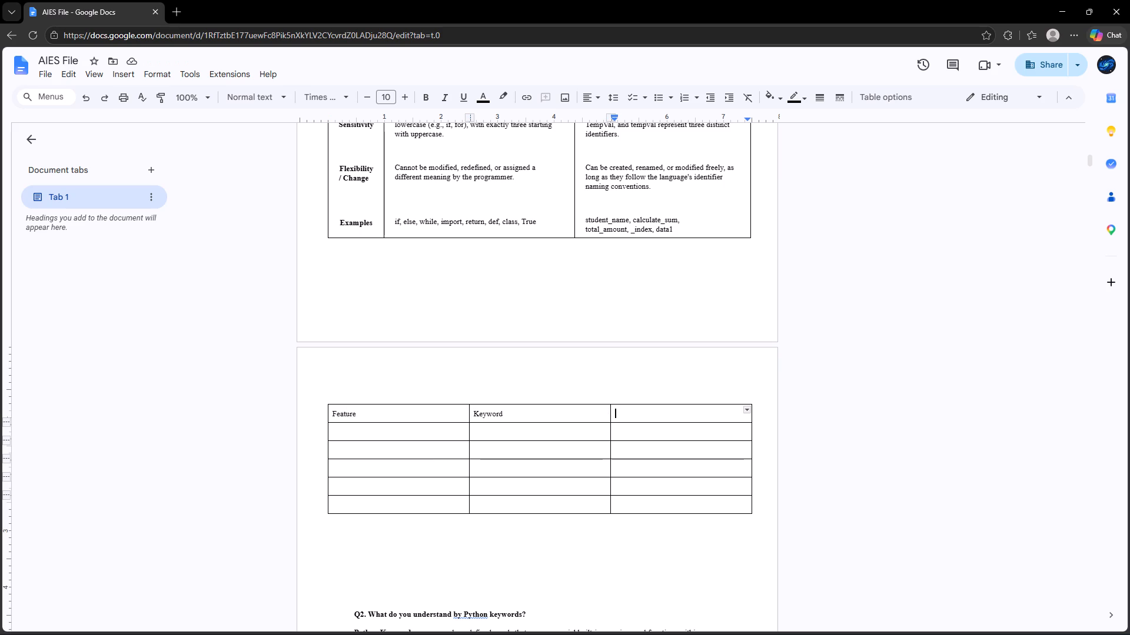
scroll(383, 414, right, 1)
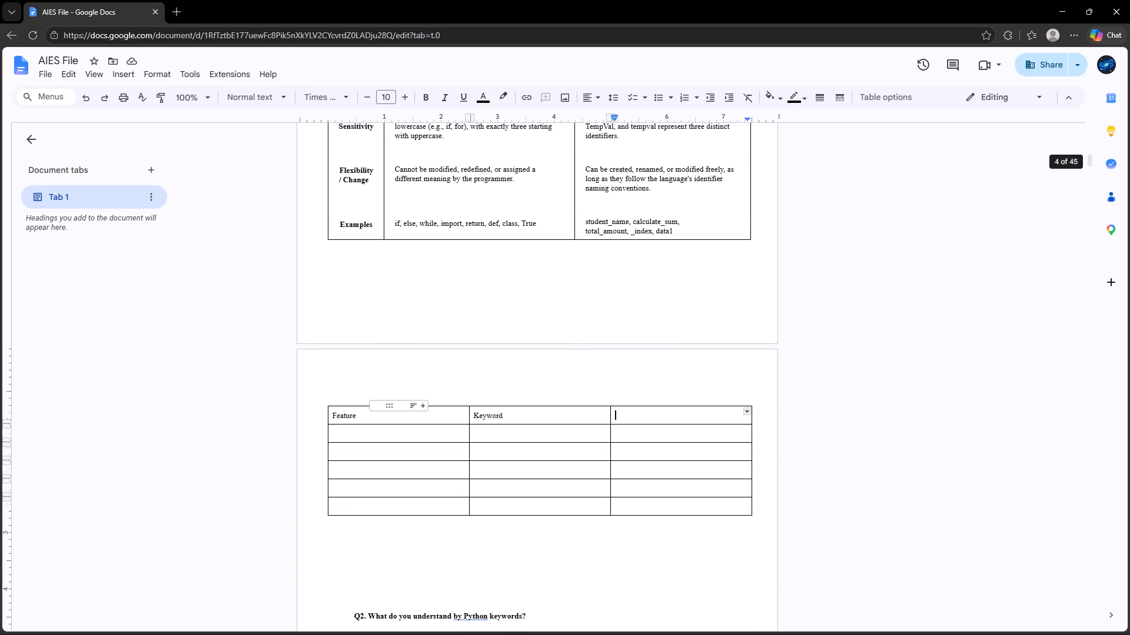
key(Left)
key(s)
key(Right)
scroll(383, 414, up, 1)
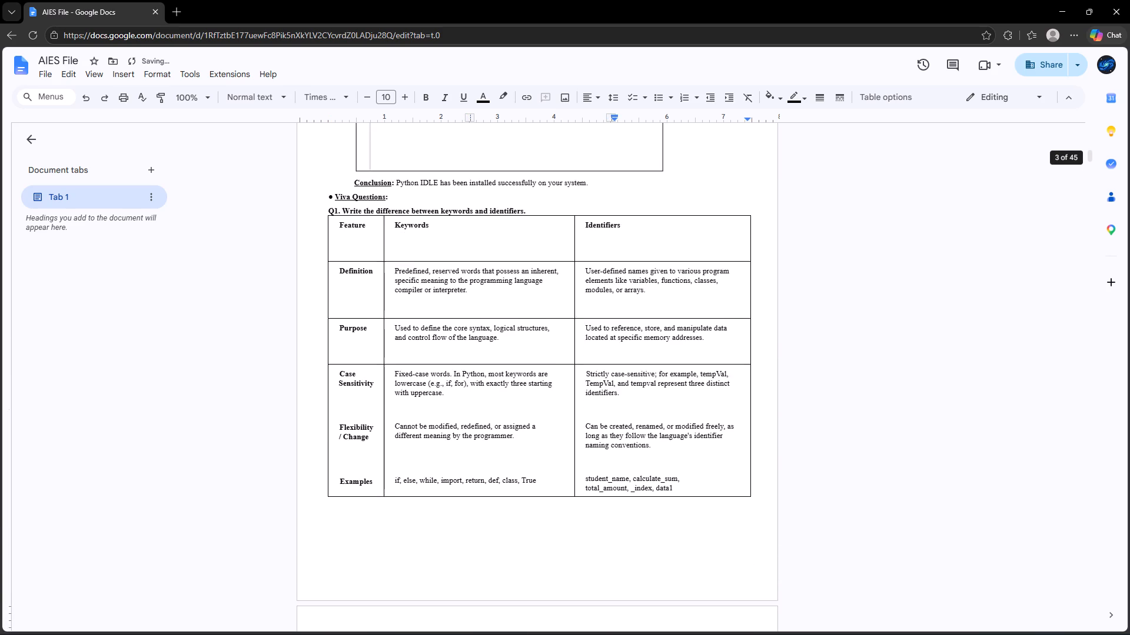
scroll(383, 414, up, 1)
text(Identifiers)
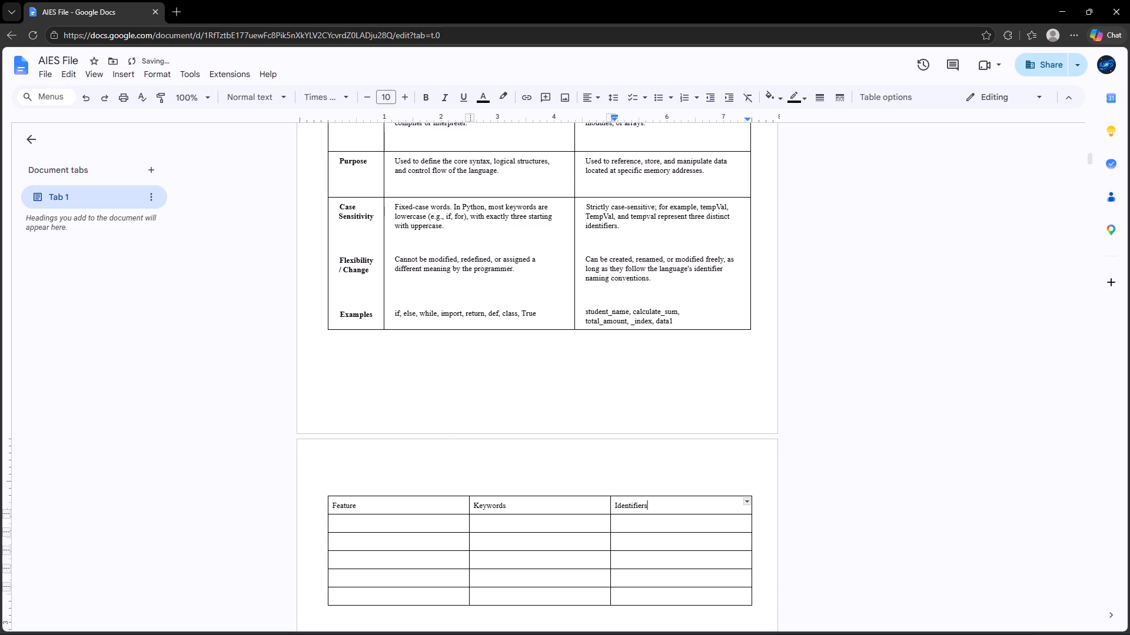
Enter the row labels Definition, Purpose and Case Sensitivity below Feature in the new table's first column.
key(Right)
scroll(383, 414, right, 1)
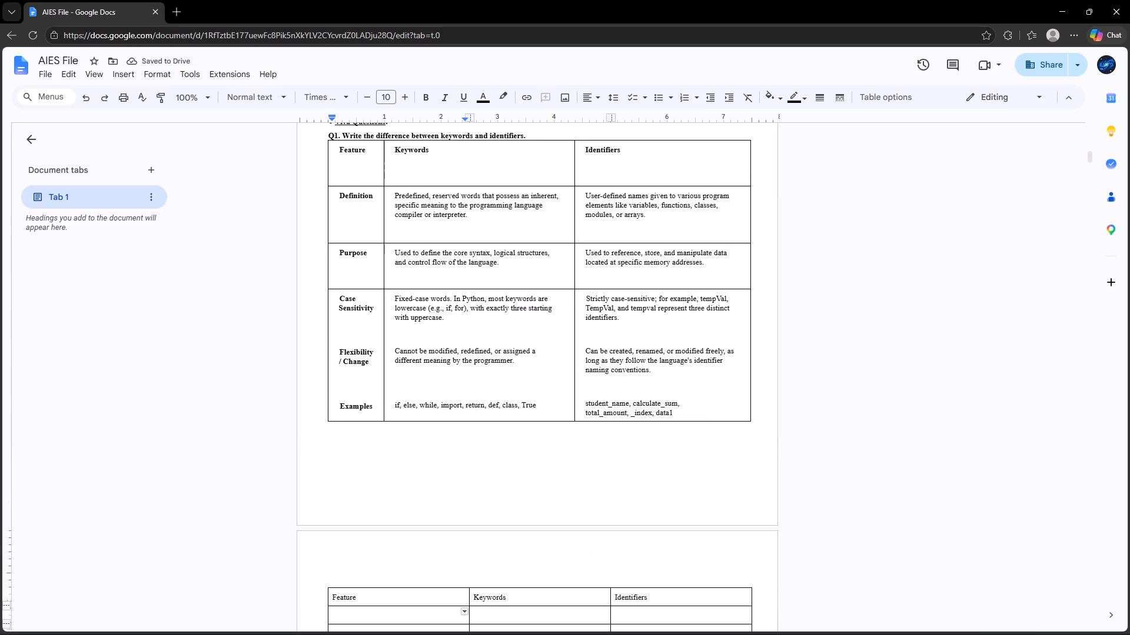
text(Definition)
key(Return)
key(BackSpace)
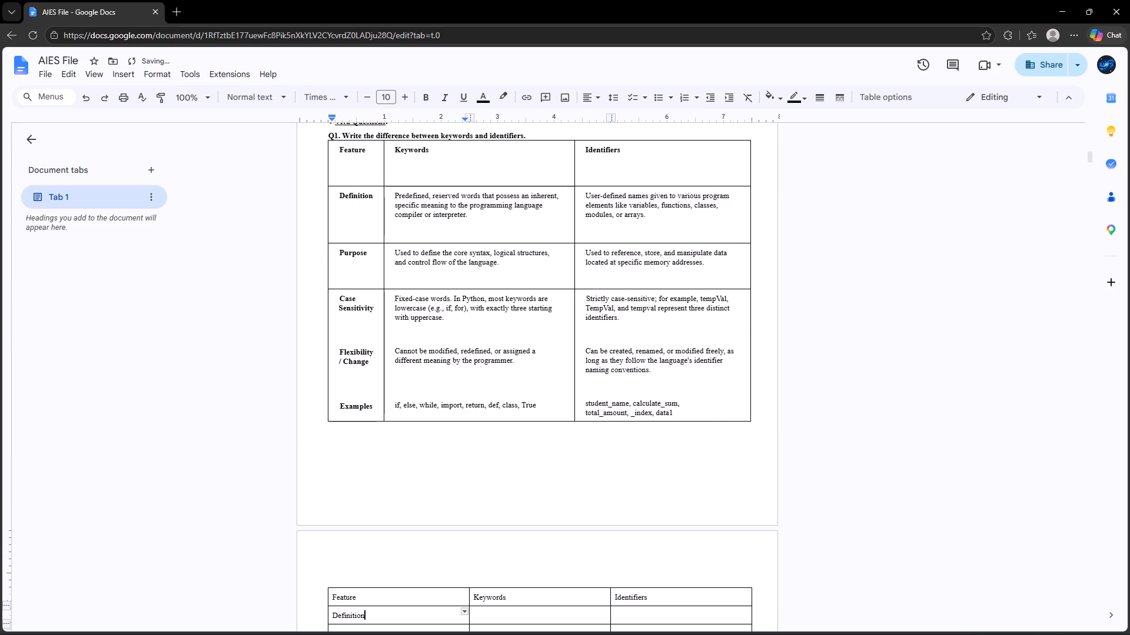
key(Down)
text(Purpose)
key(Down)
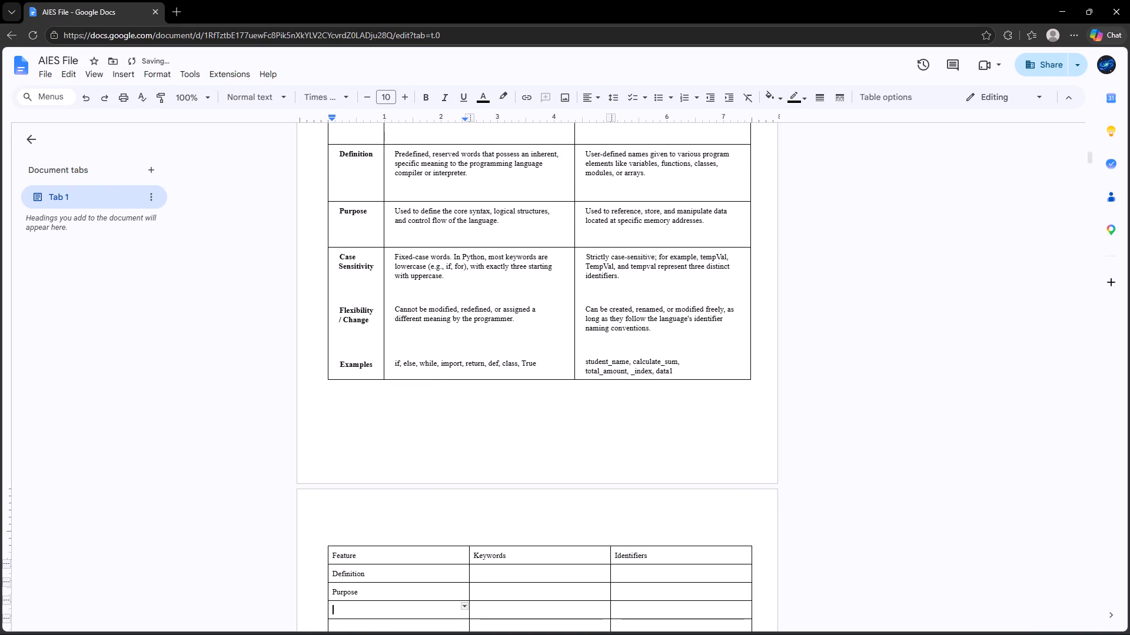
text(Case)
key(space)
text(Sensi)
text(tib)
key(BackSpace)
text(vity)
Enter the row labels Flexibility/Change and Examples in the last two rows of the new table's first column.
key(Down)
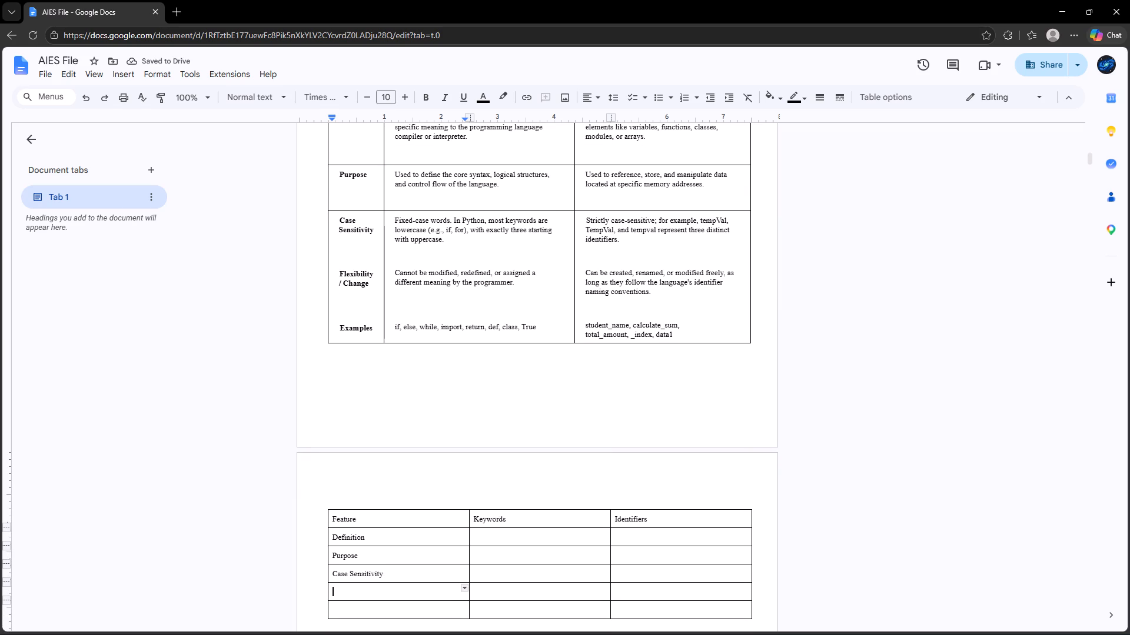
key(shift+f)
text(lexibility)
key(slash)
text(Change)
text(]])
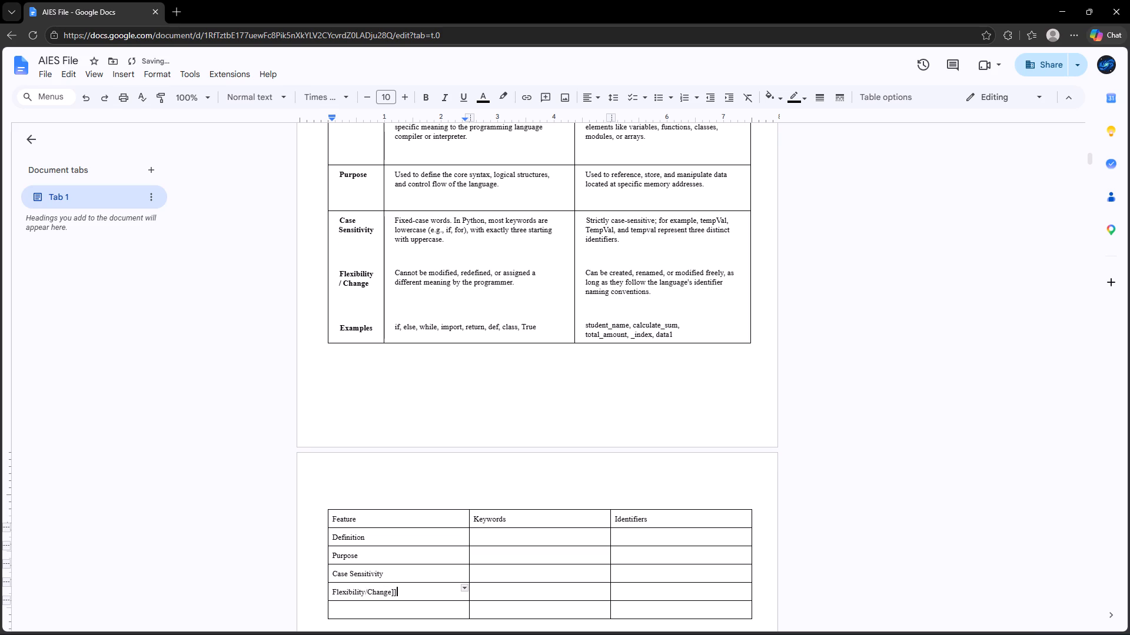
key(3)
key(BackSpace)
key(BackSpace)
key(BackSpace)
key(BackSpace)
key(e)
key(Down)
text(Examples)
Copy the Definition row's Keywords and Identifiers texts from the old Q1 table into the new table's Definition row.
key(Right)
key(Up)
key(Up)
key(Up)
key(Up)
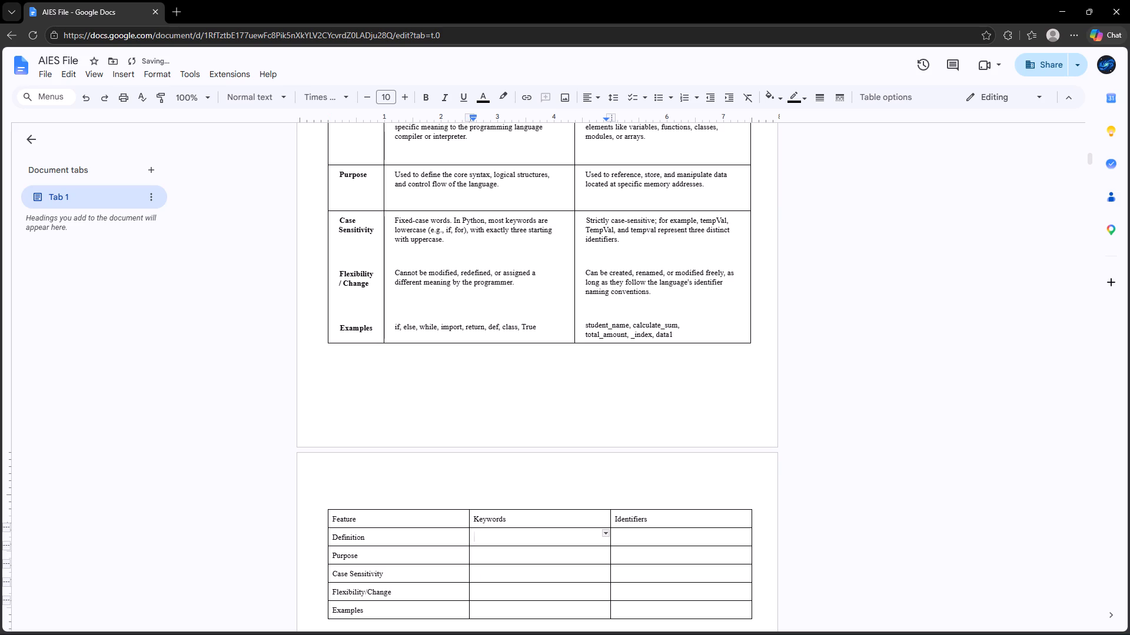
scroll(383, 414, up, 1)
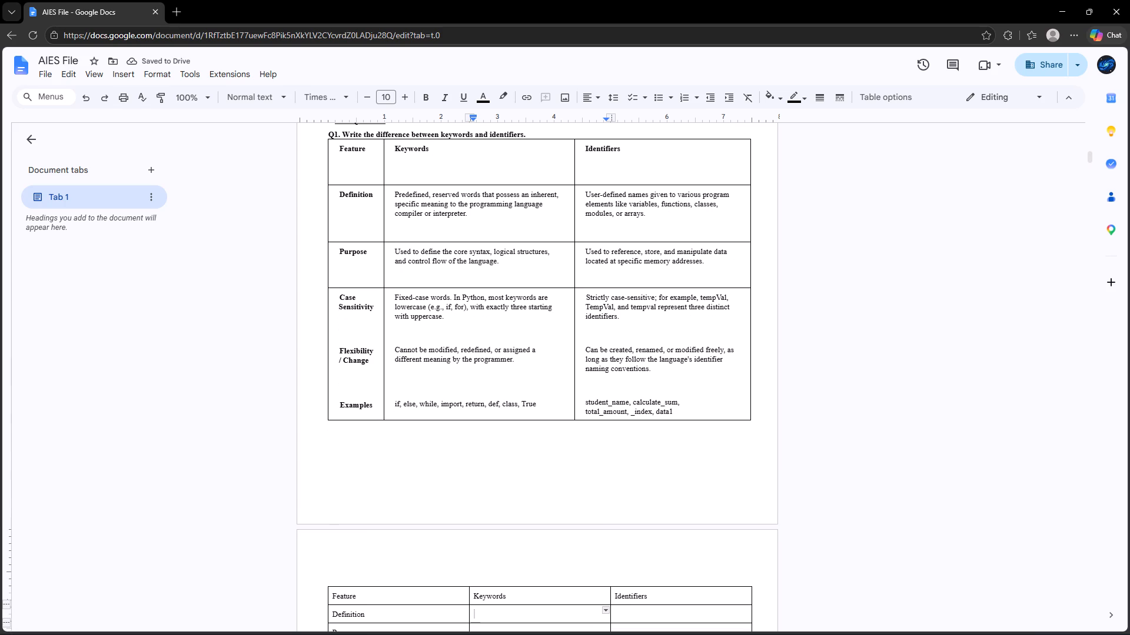
scroll(383, 414, up, 1)
click(393, 188)
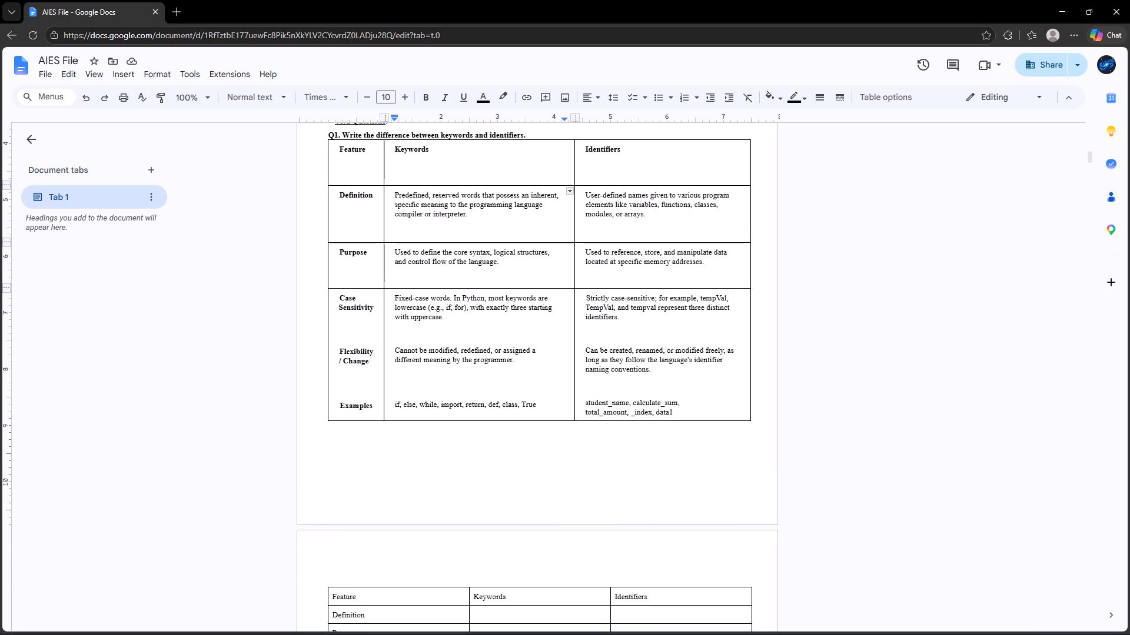
key(ctrl+shift+Down)
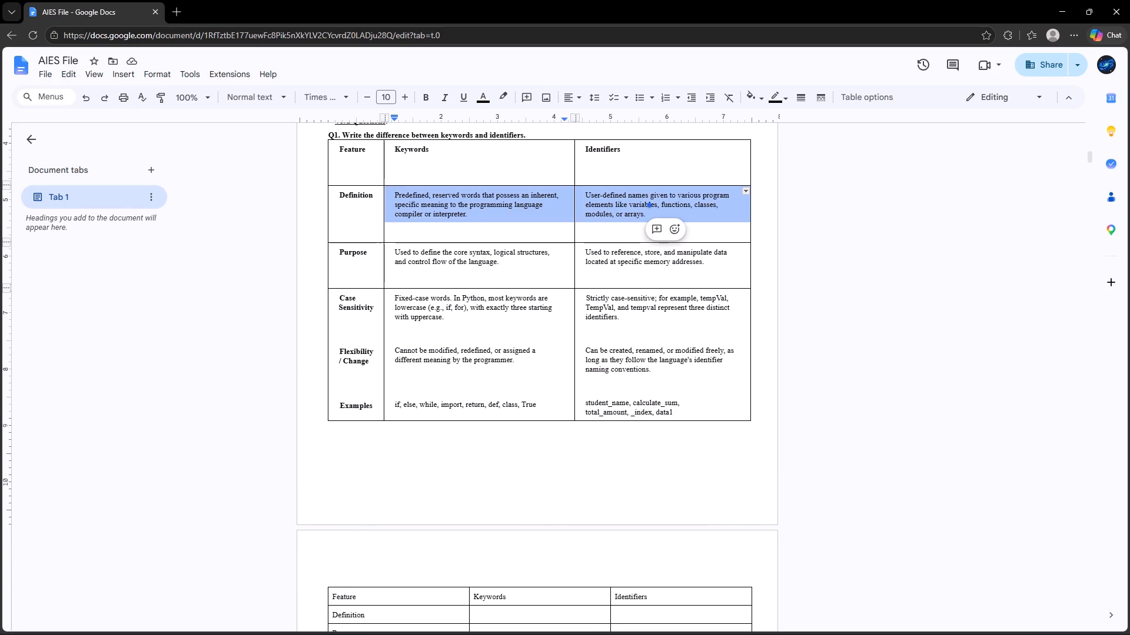
key(ctrl+c)
key(Down)
key(Down)
key(Down)
key(Down)
key(Down)
key(Down)
key(Down)
key(Down)
key(Down)
key(Down)
key(Down)
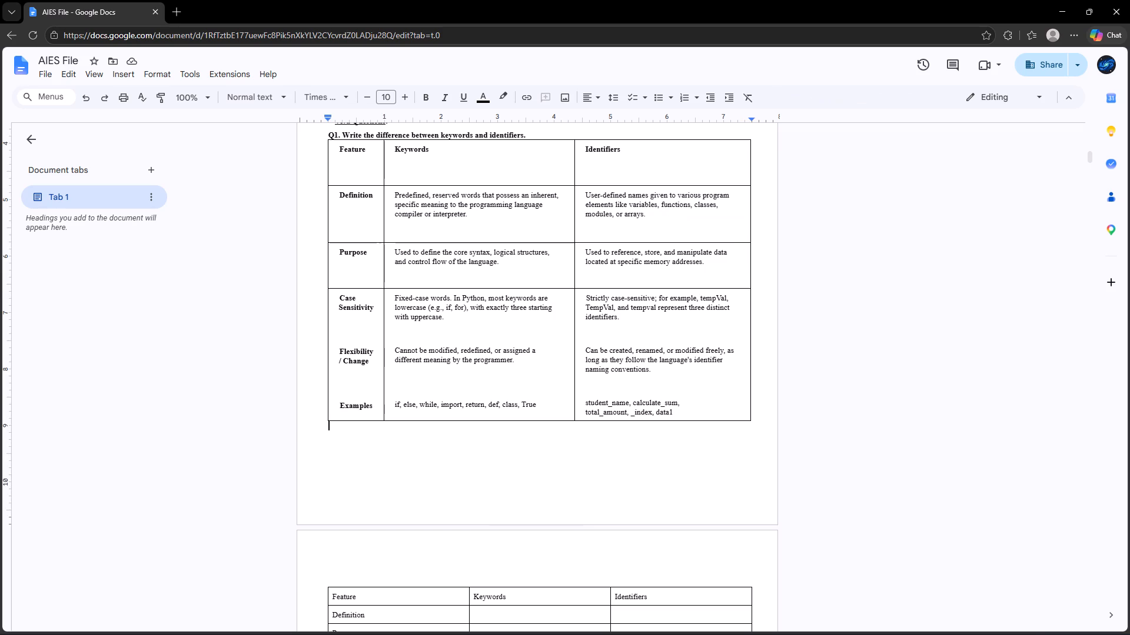
key(Down)
key(Down)
key(Down)
key(Down)
key(Down)
key(Down)
key(Down)
key(Down)
key(Down)
key(Down)
key(Down)
key(Down)
key(Right)
key(Right)
key(Right)
key(Right)
key(Right)
key(Down)
key(Down)
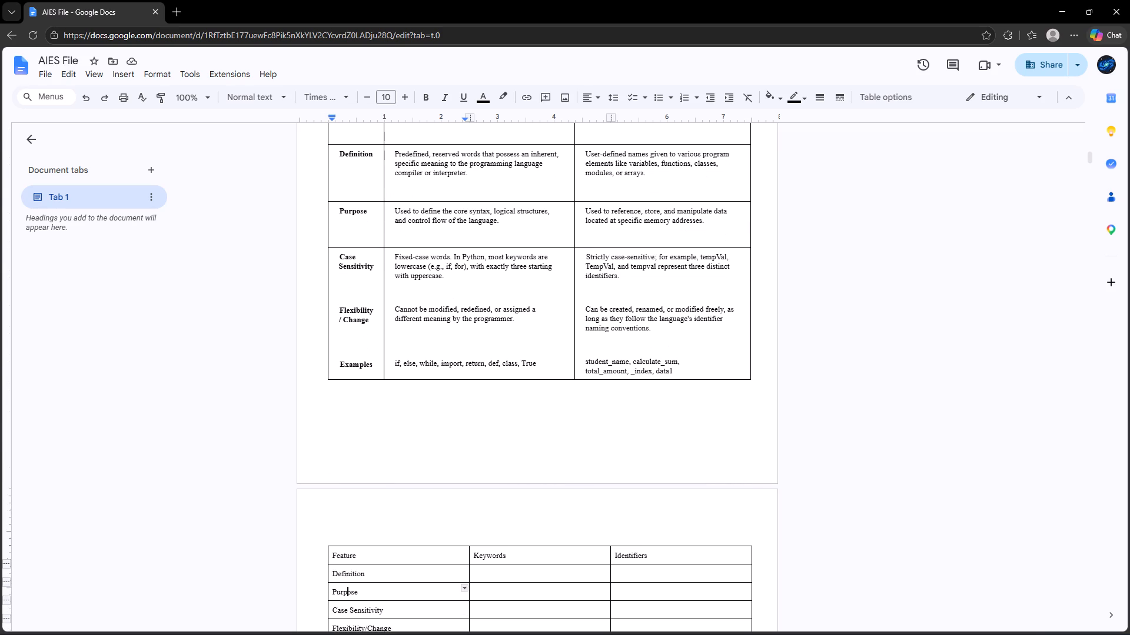
key(Up)
key(ctrl+Right)
key(ctrl+Right)
key(ctrl+v)
click(740, 407)
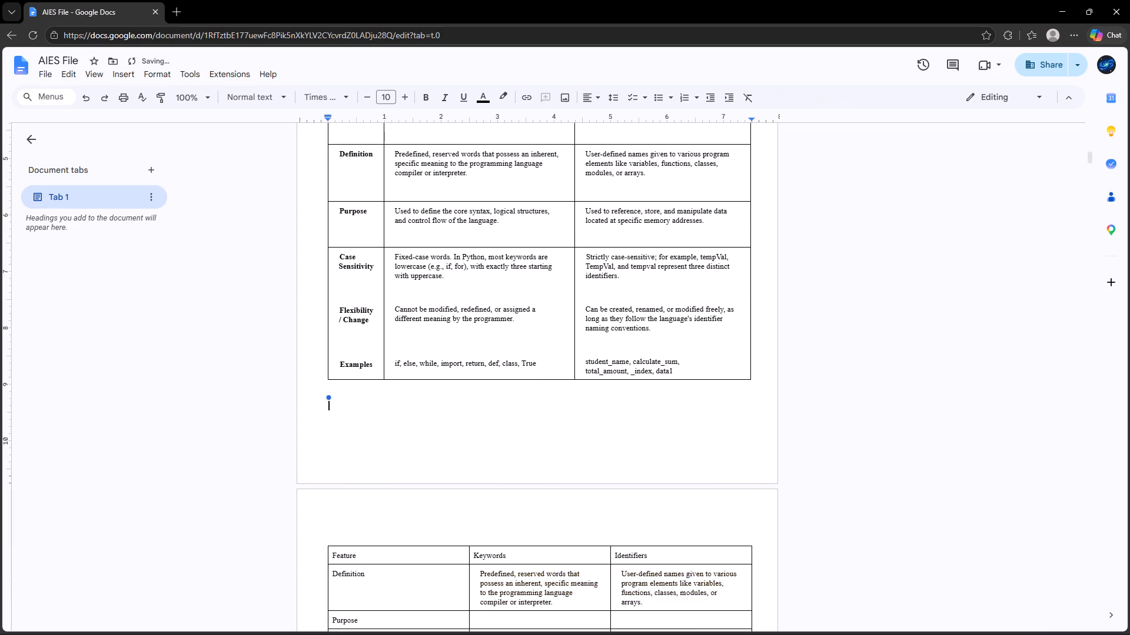
Copy the Purpose row's Keywords and Identifiers texts from the old Q1 table into the new table's Purpose row.
scroll(740, 407, up, 1)
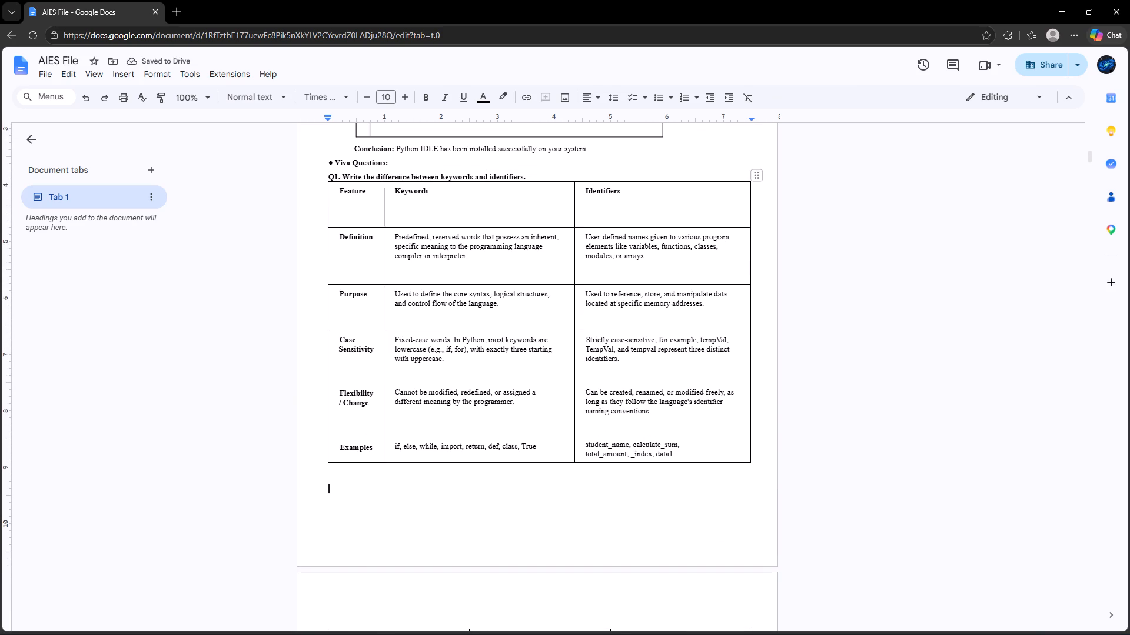
click(386, 291)
click(396, 292)
key(ctrl+shift+Down)
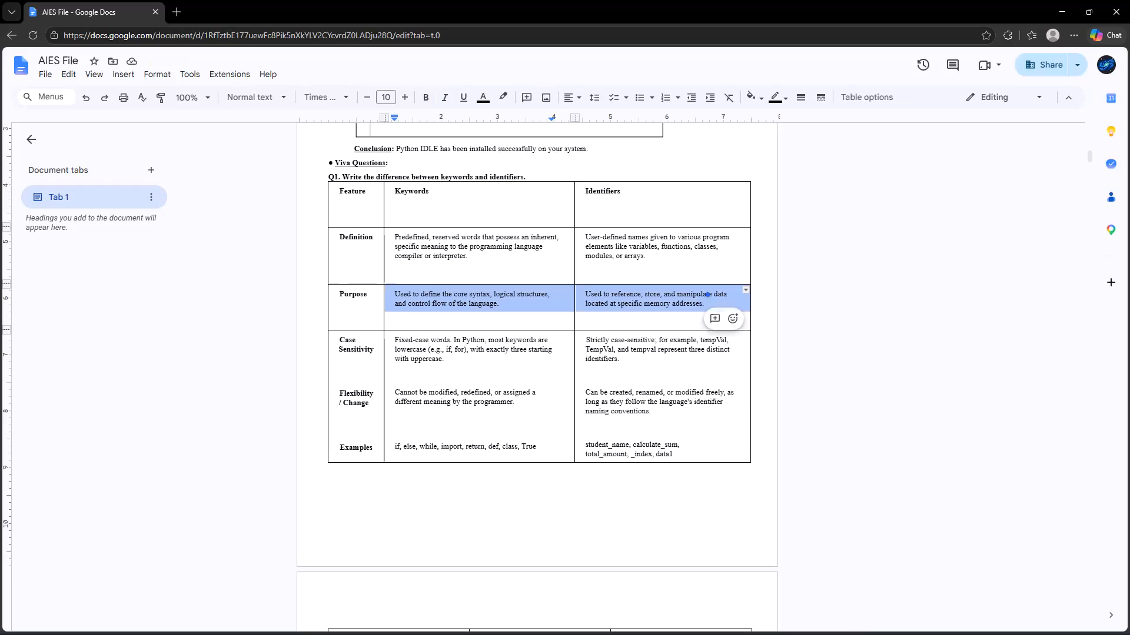
key(ctrl+shift+Down)
key(ctrl+shift+Up)
key(ctrl+c)
scroll(396, 292, down, 4)
click(513, 355)
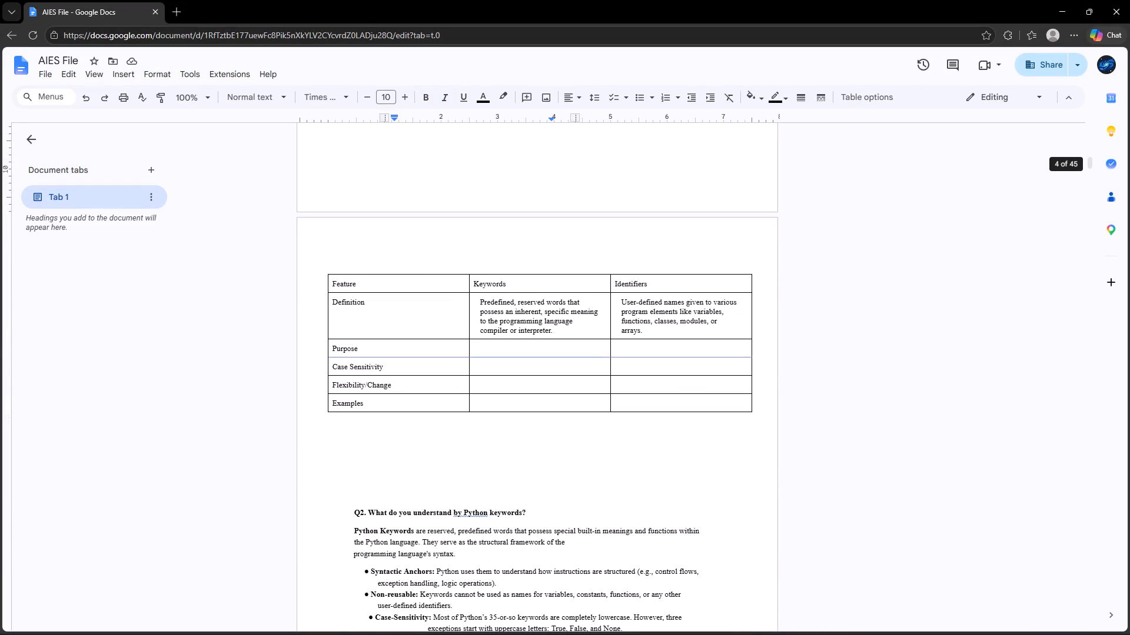
click(511, 346)
key(ctrl+v)
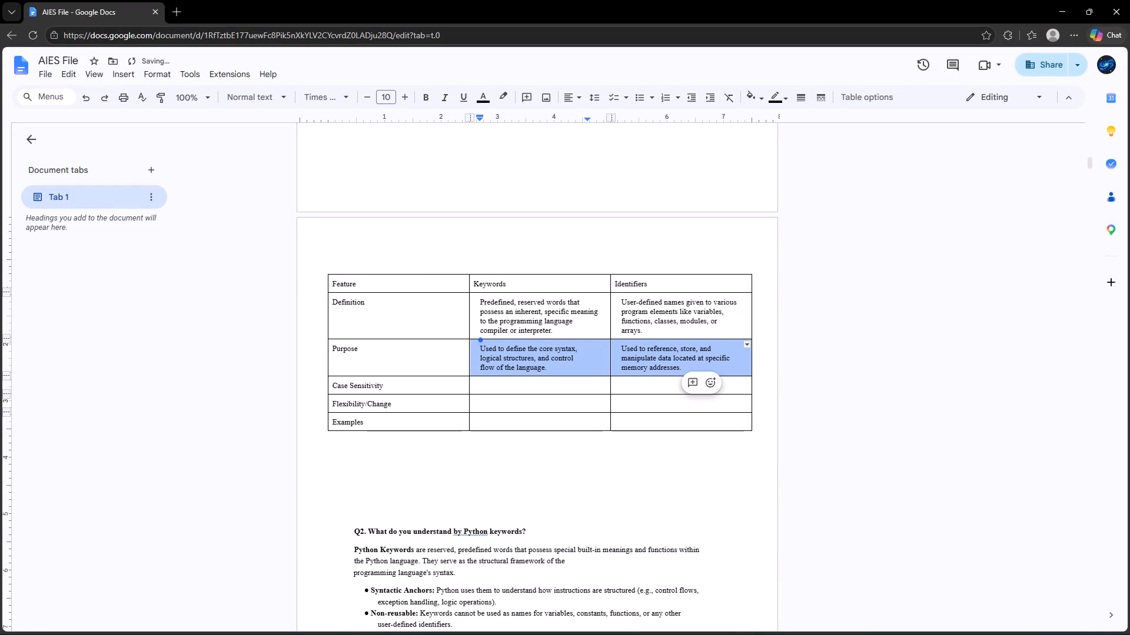
Copy the Case Sensitivity row's Keywords text from the old Q1 table into the matching cell of the new table.
scroll(511, 346, up, 3)
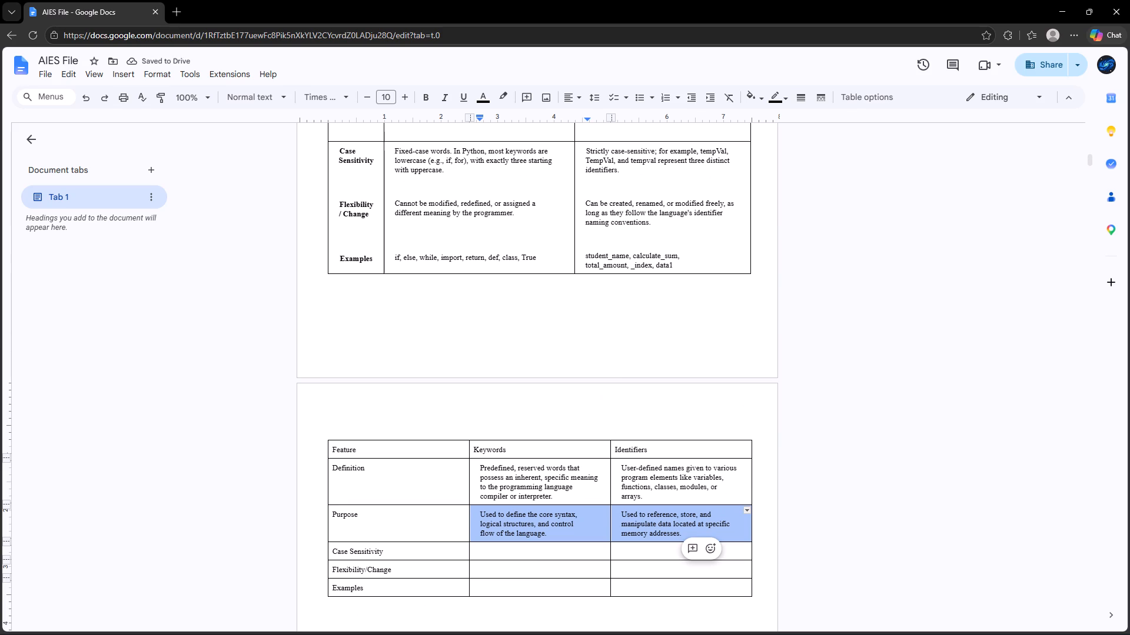
drag(391, 148, 458, 171)
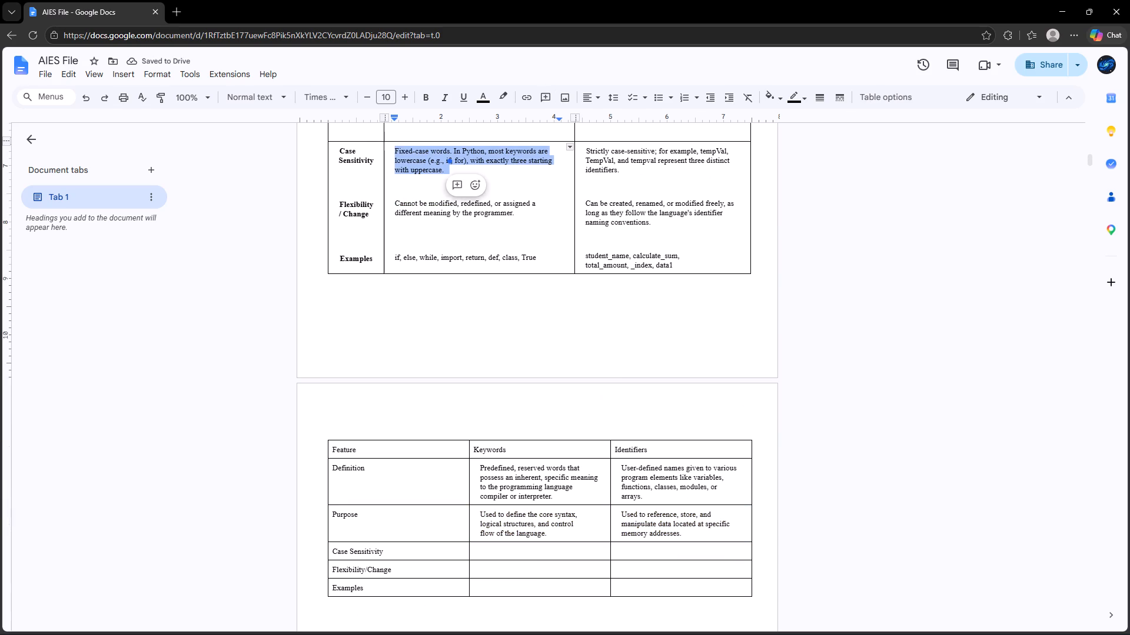
key(ctrl+c)
click(504, 552)
key(ctrl+v)
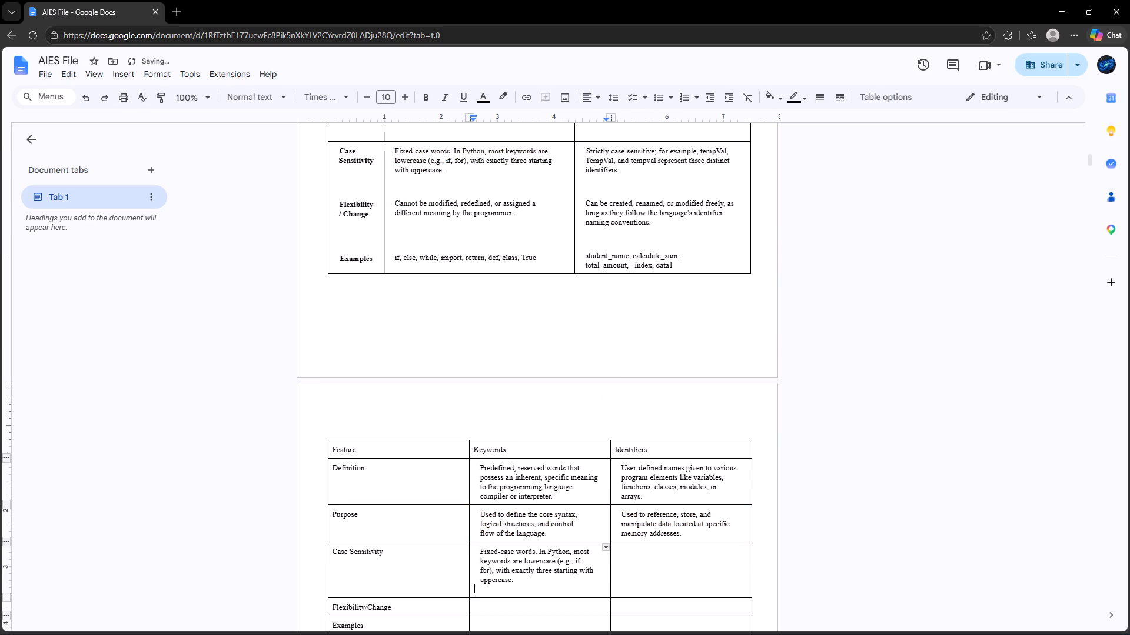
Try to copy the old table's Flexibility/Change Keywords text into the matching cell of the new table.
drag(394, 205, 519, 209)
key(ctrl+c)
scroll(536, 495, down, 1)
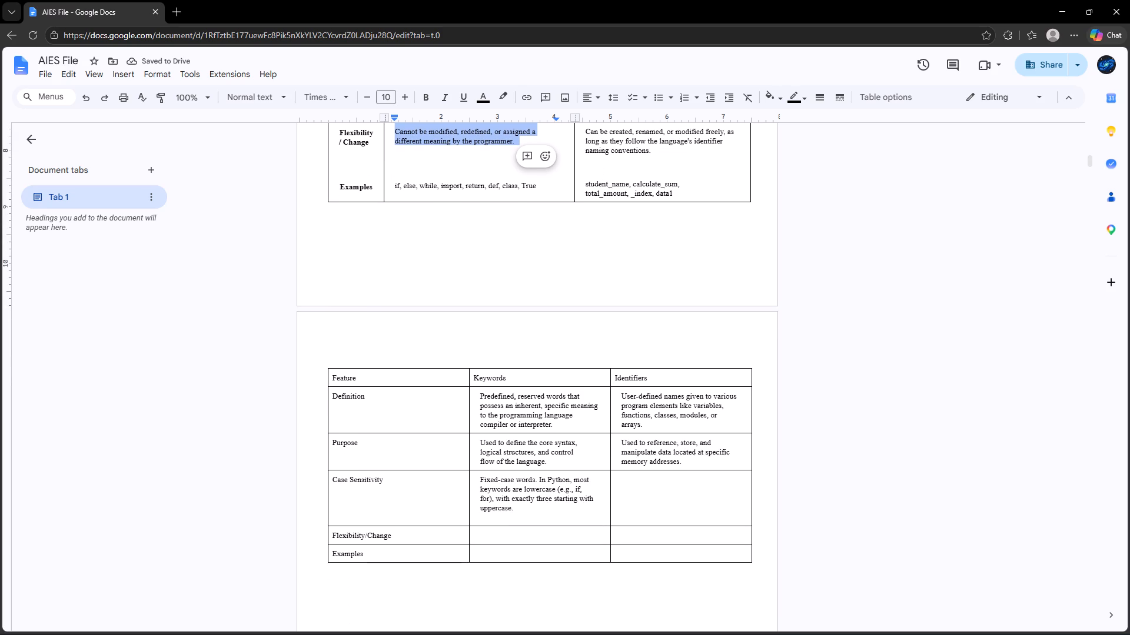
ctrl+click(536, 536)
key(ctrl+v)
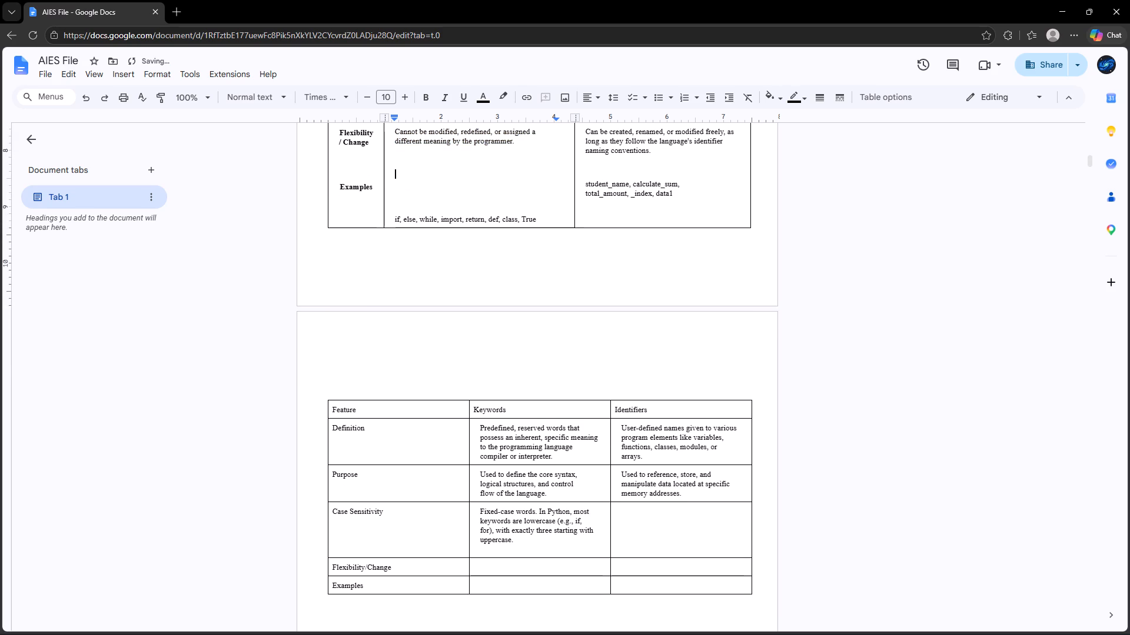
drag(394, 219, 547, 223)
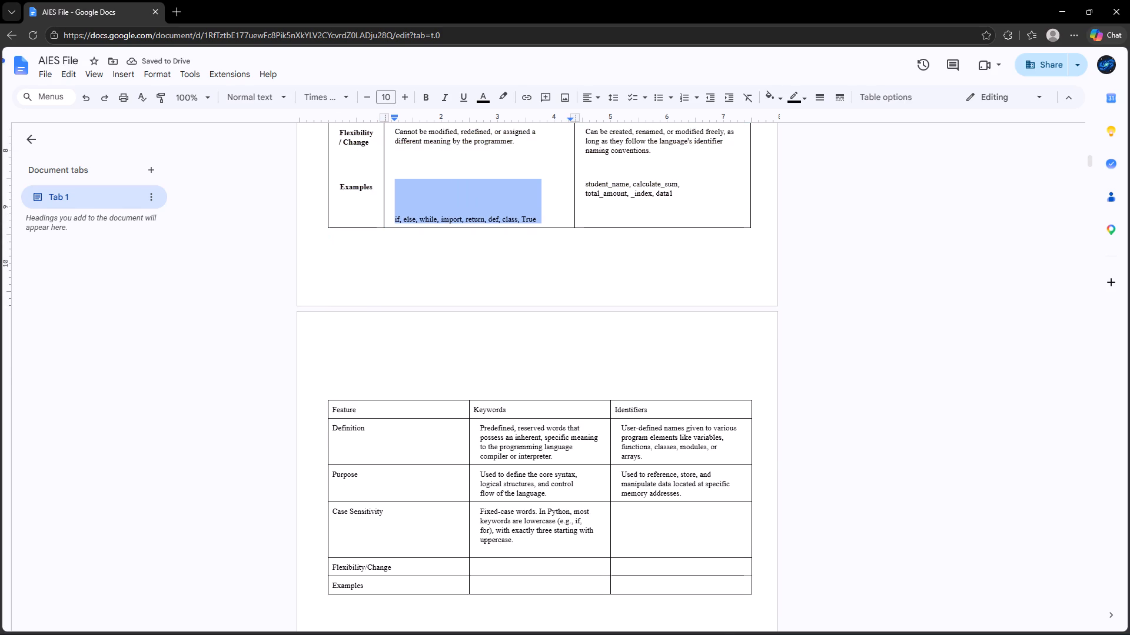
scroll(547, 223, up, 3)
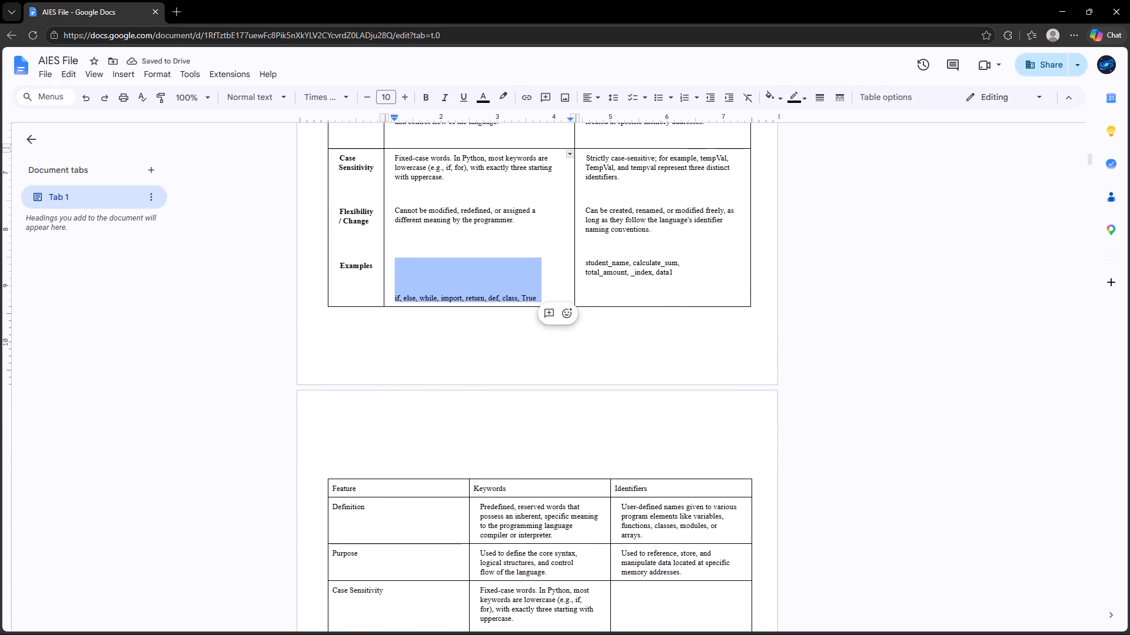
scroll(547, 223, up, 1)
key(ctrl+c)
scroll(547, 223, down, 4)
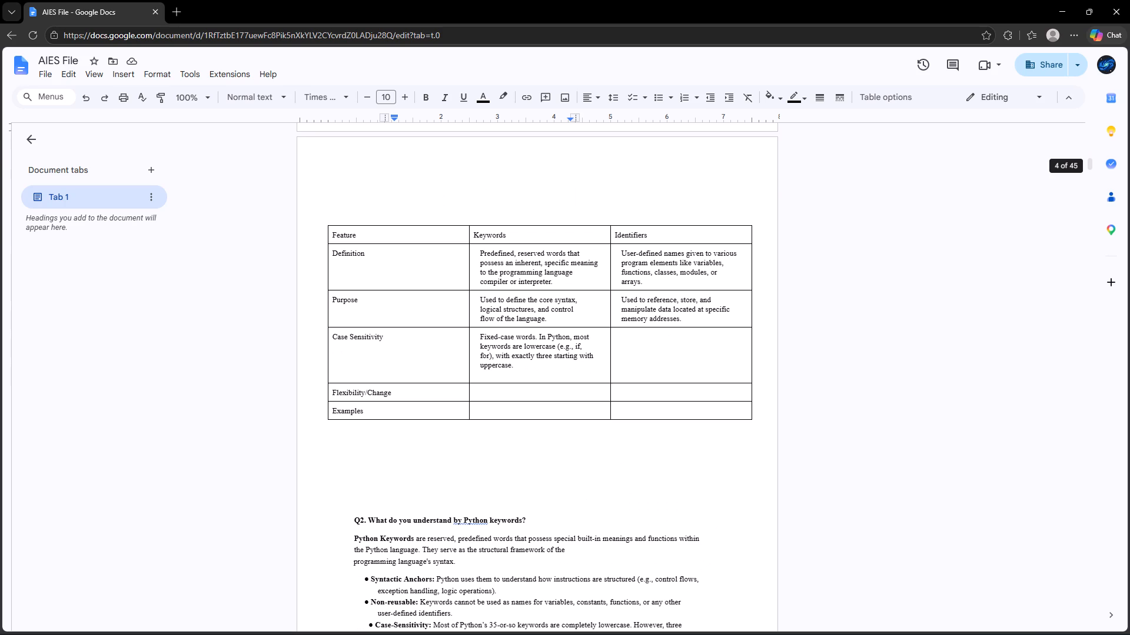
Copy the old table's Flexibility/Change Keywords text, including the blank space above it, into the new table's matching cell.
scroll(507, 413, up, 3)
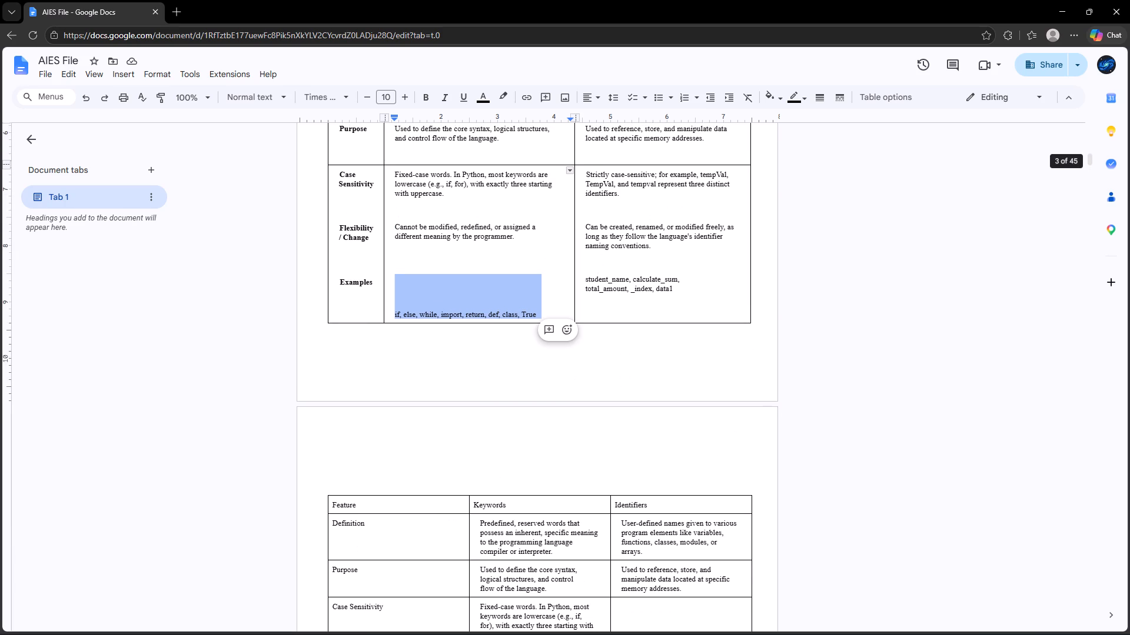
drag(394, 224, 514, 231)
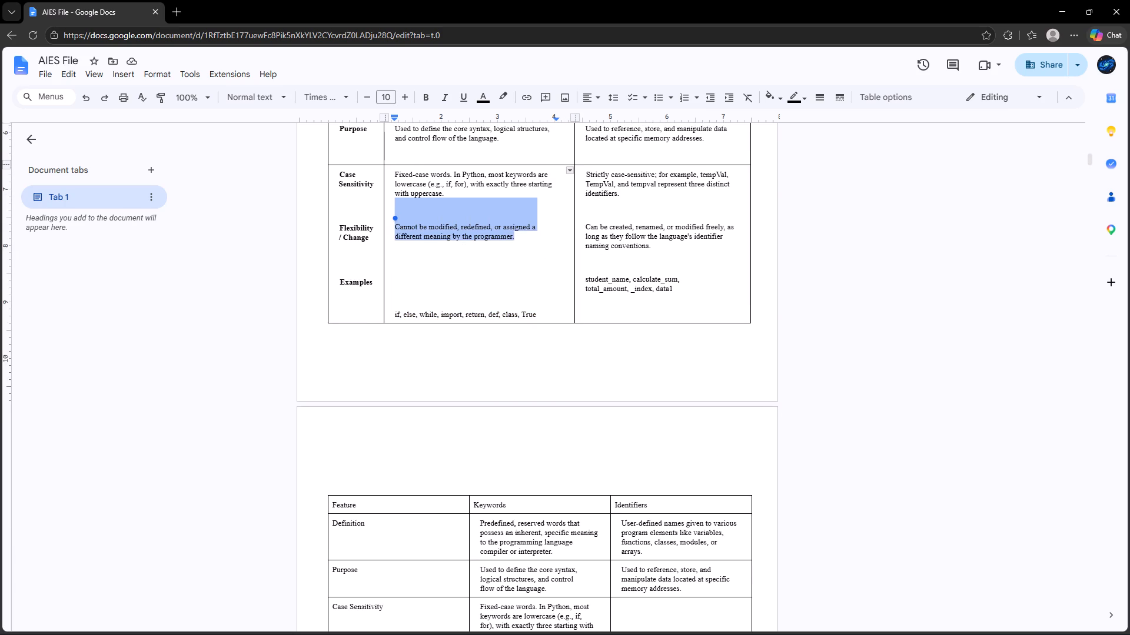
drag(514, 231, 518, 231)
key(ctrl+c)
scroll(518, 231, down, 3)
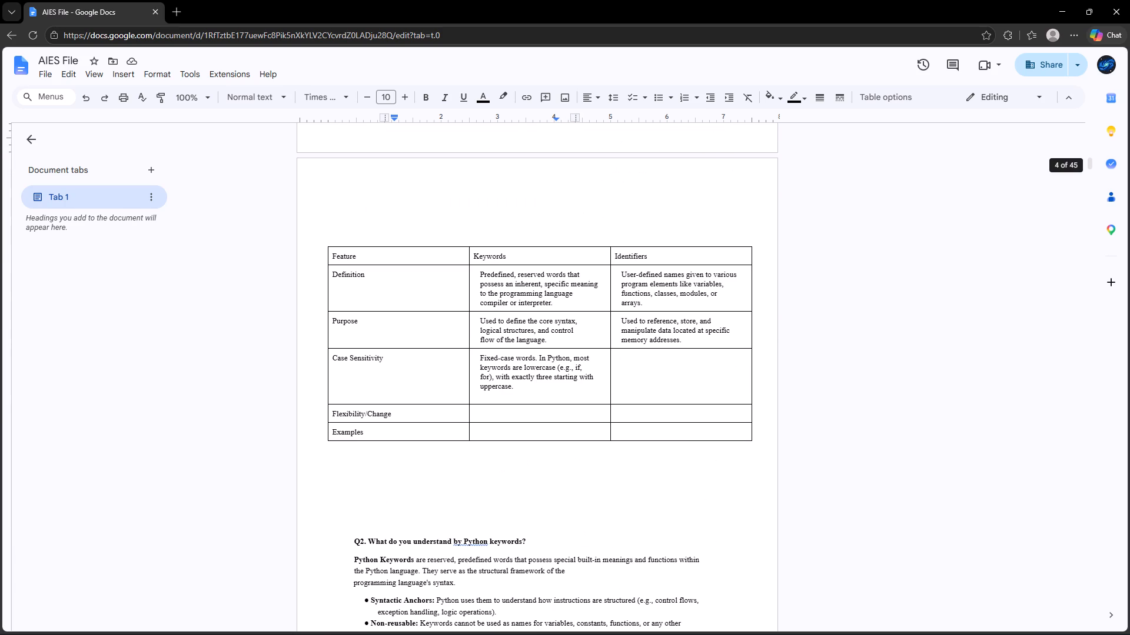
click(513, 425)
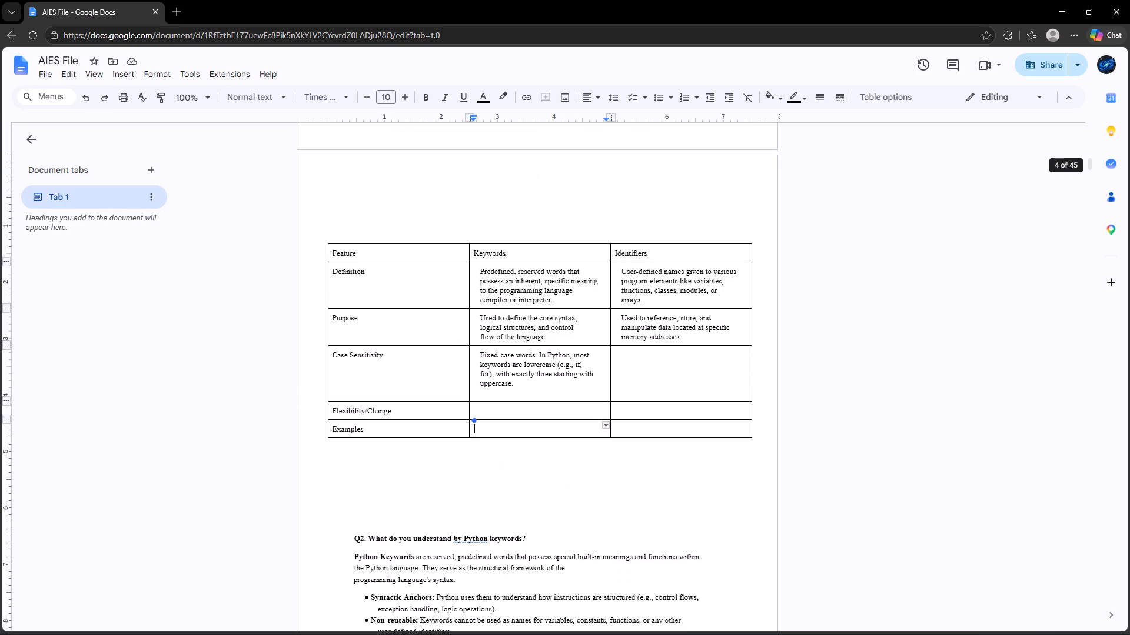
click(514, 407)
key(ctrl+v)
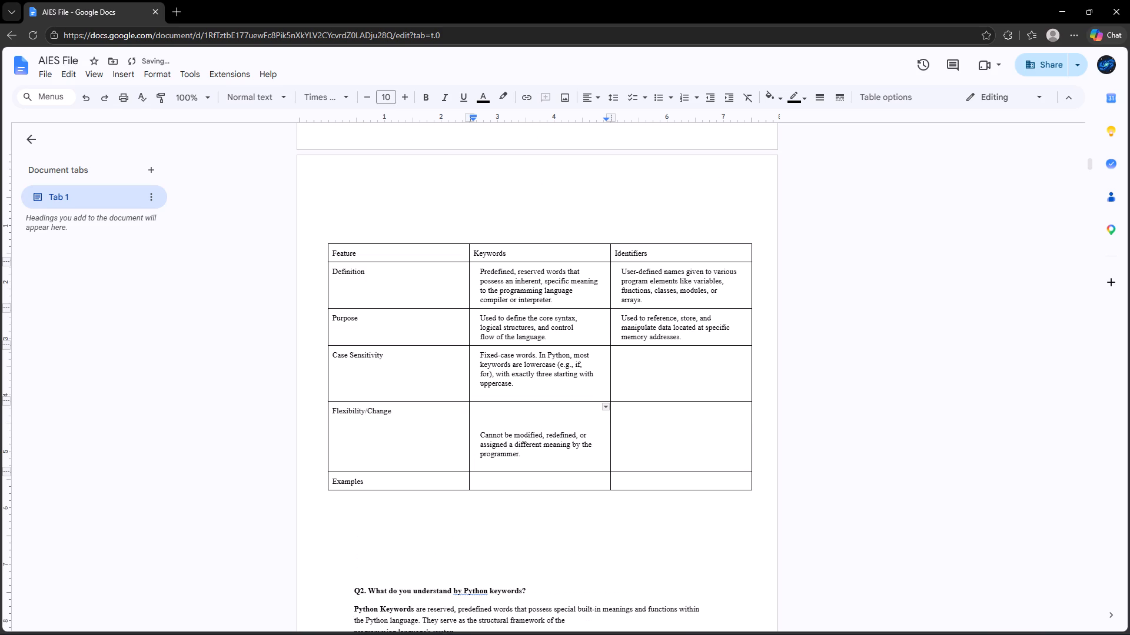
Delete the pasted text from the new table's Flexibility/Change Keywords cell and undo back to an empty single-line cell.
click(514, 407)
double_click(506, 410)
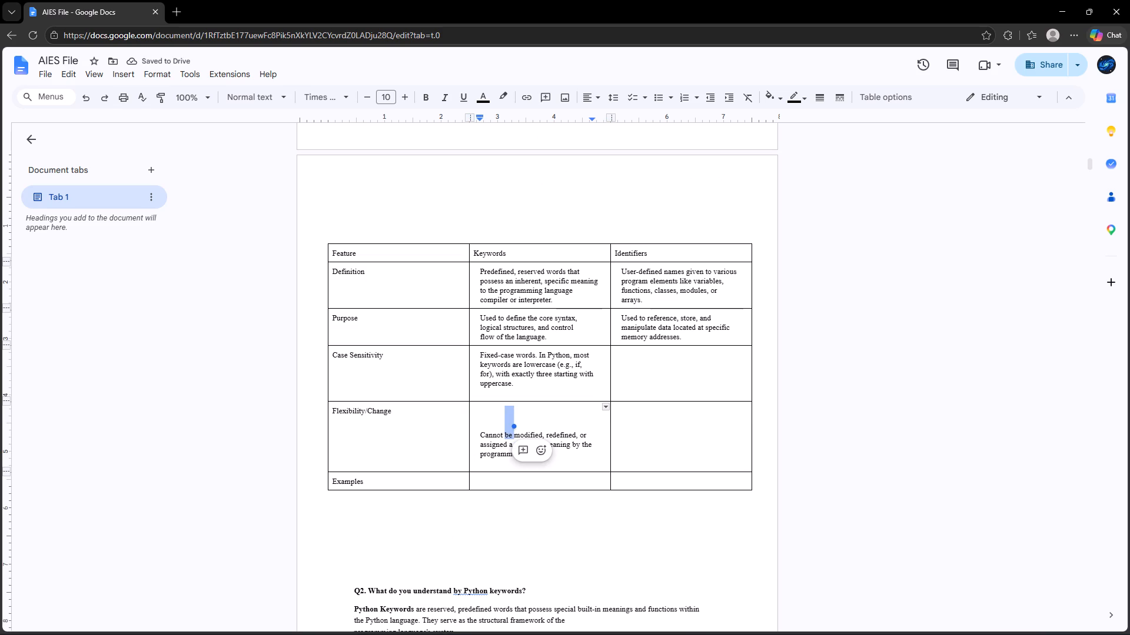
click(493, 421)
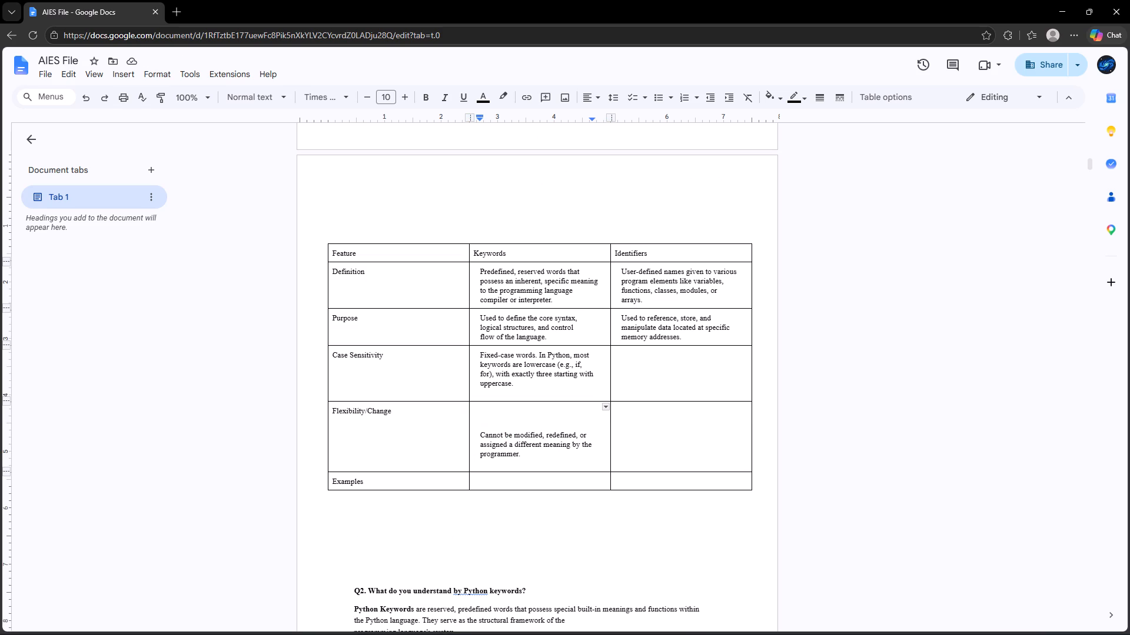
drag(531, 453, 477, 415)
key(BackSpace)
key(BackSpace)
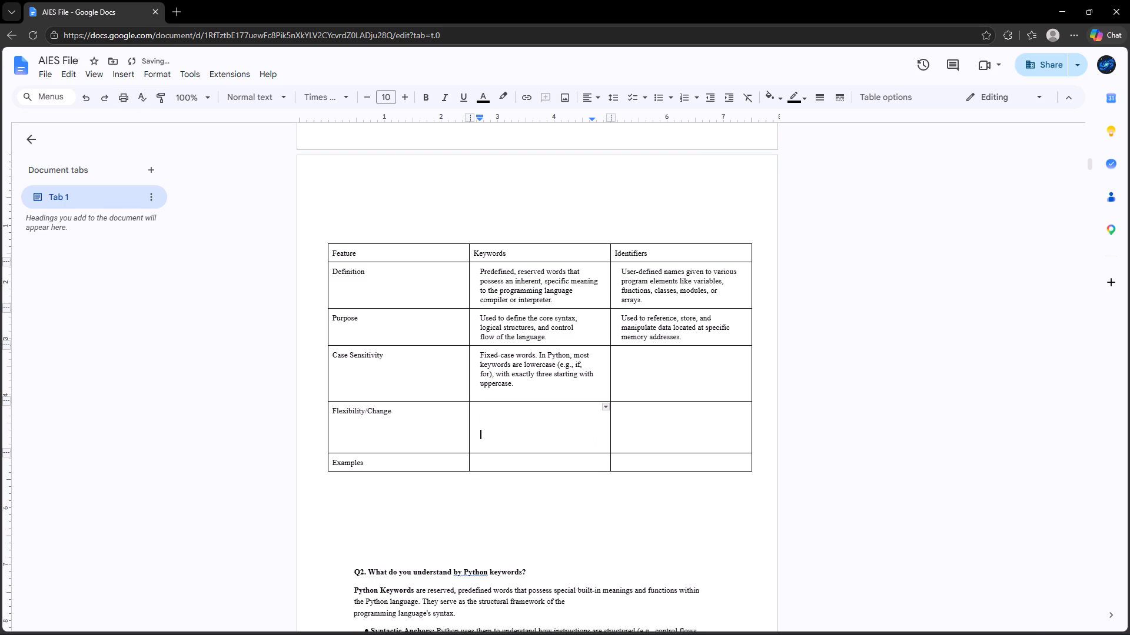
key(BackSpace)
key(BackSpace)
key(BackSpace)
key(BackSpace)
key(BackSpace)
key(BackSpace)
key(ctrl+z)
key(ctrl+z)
Enter "Cannot be modified" in the Keywords cell of the new table's Flexibility/Change row.
key(shift+c)
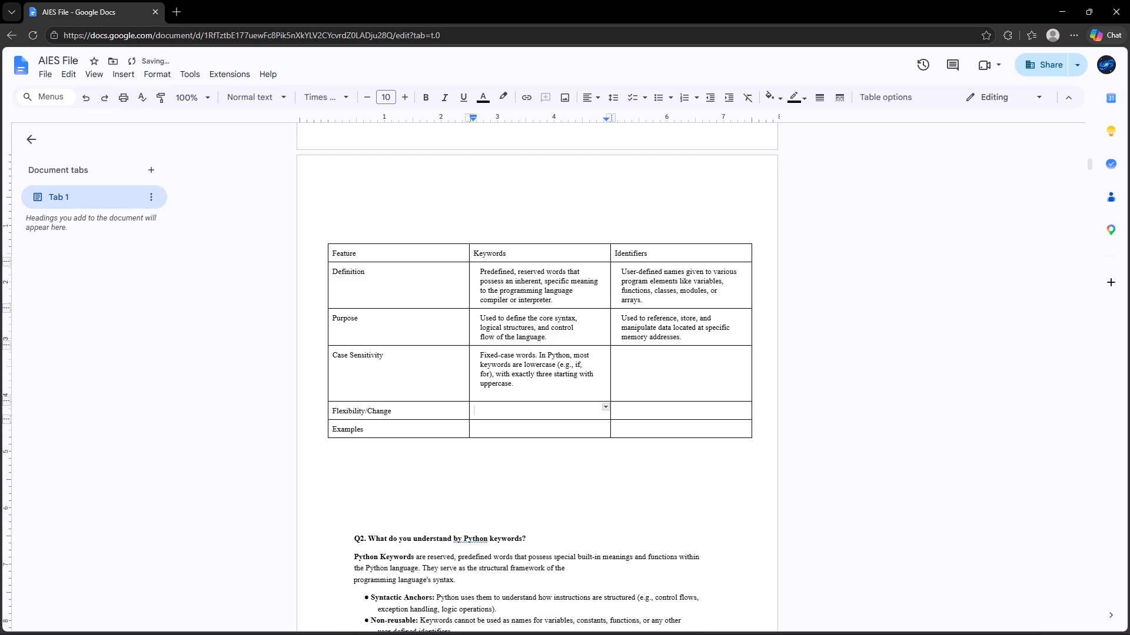
text(annot be)
key(space)
text(modifies)
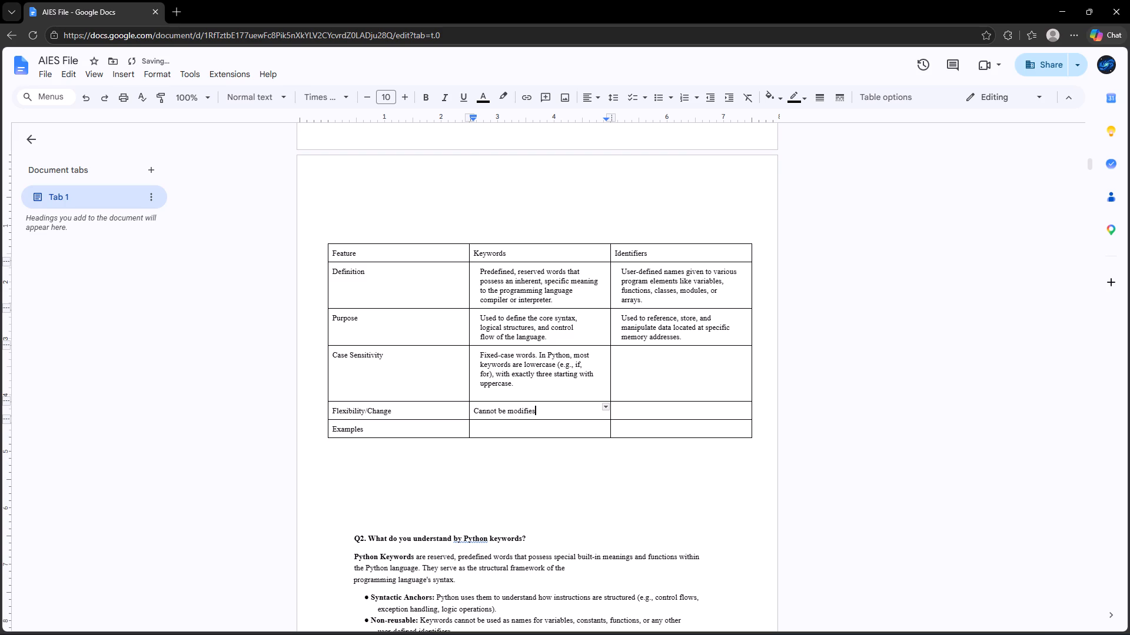
key(BackSpace)
text(d)
key(space)
Dictate "cannot be modified redefined or assigned a different meaning by the programmer" into the same cell with voice typing.
key(super+h)
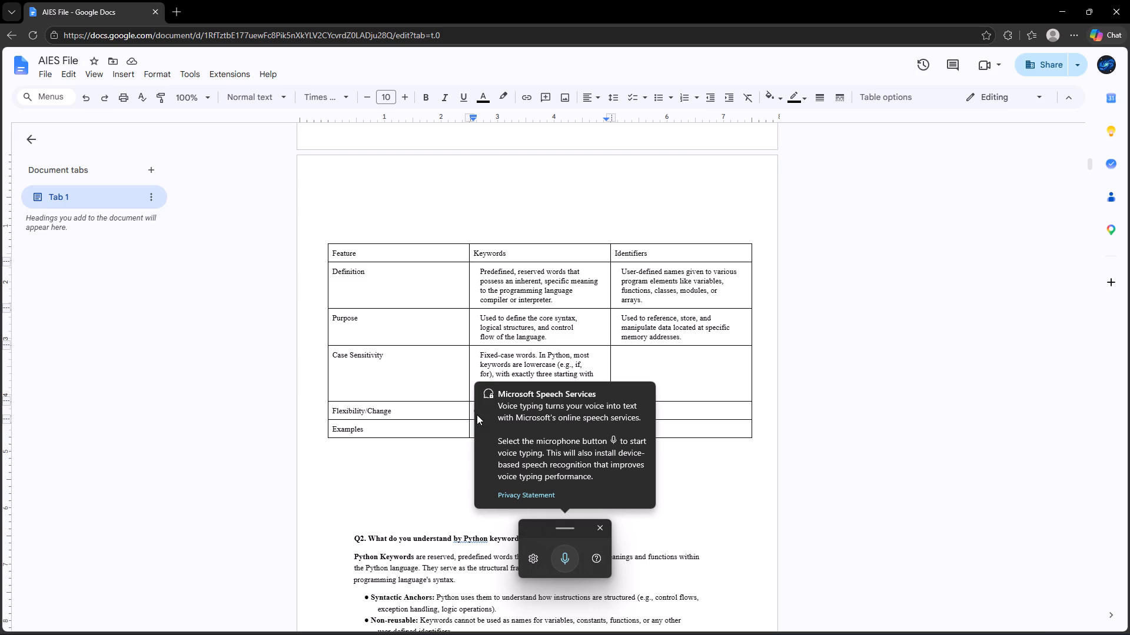
click(561, 559)
scroll(701, 432, up, 1)
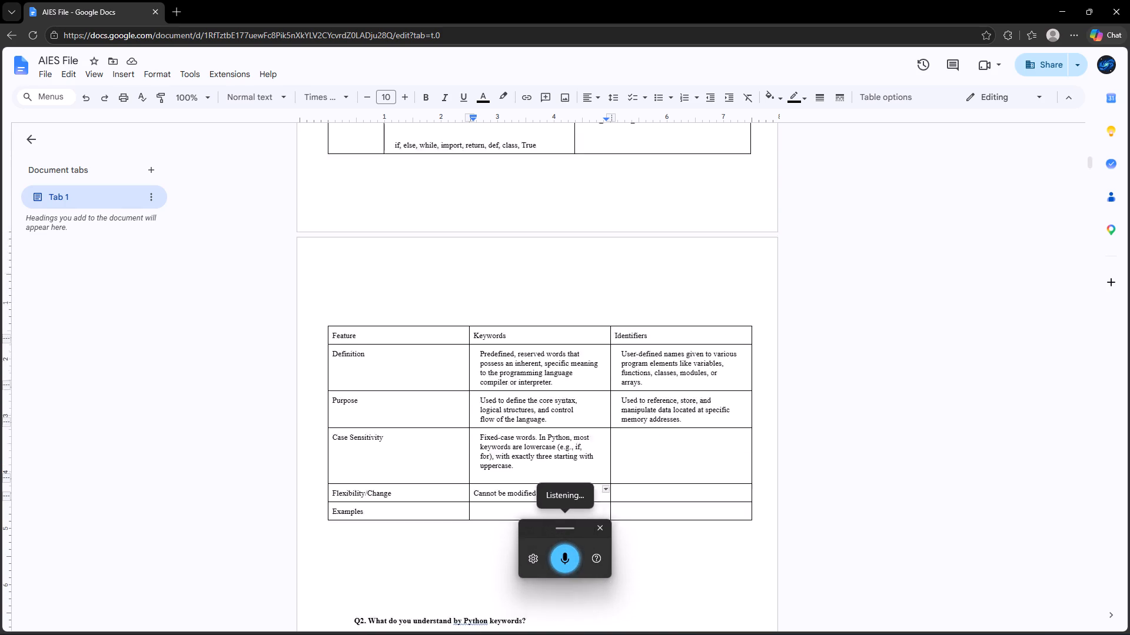
scroll(701, 432, up, 2)
scroll(701, 432, down, 7)
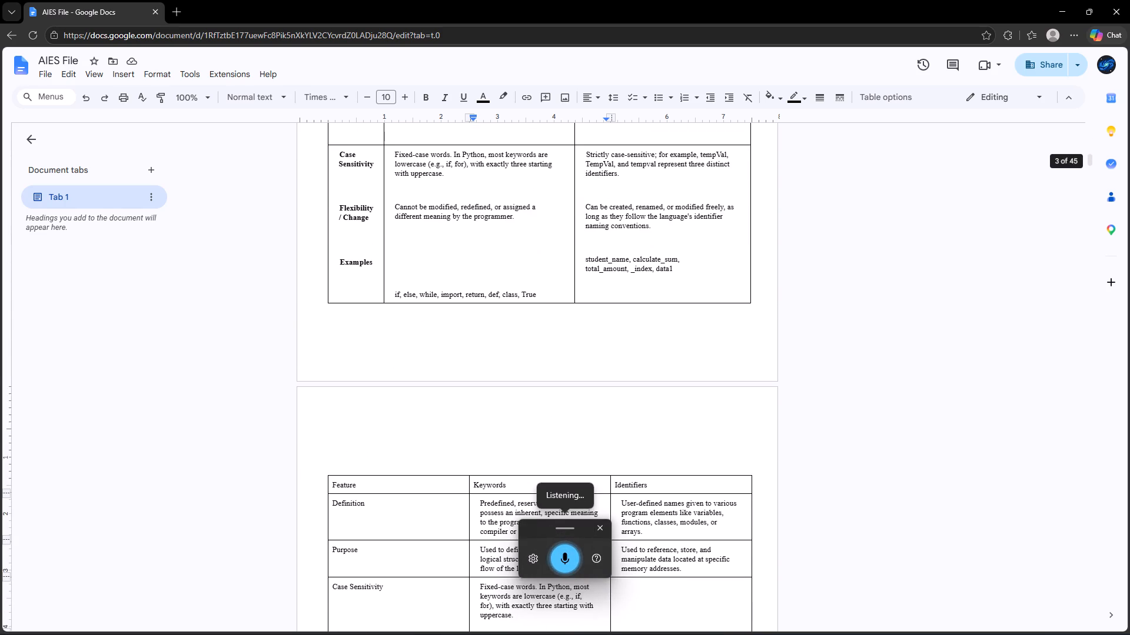
scroll(701, 432, down, 1)
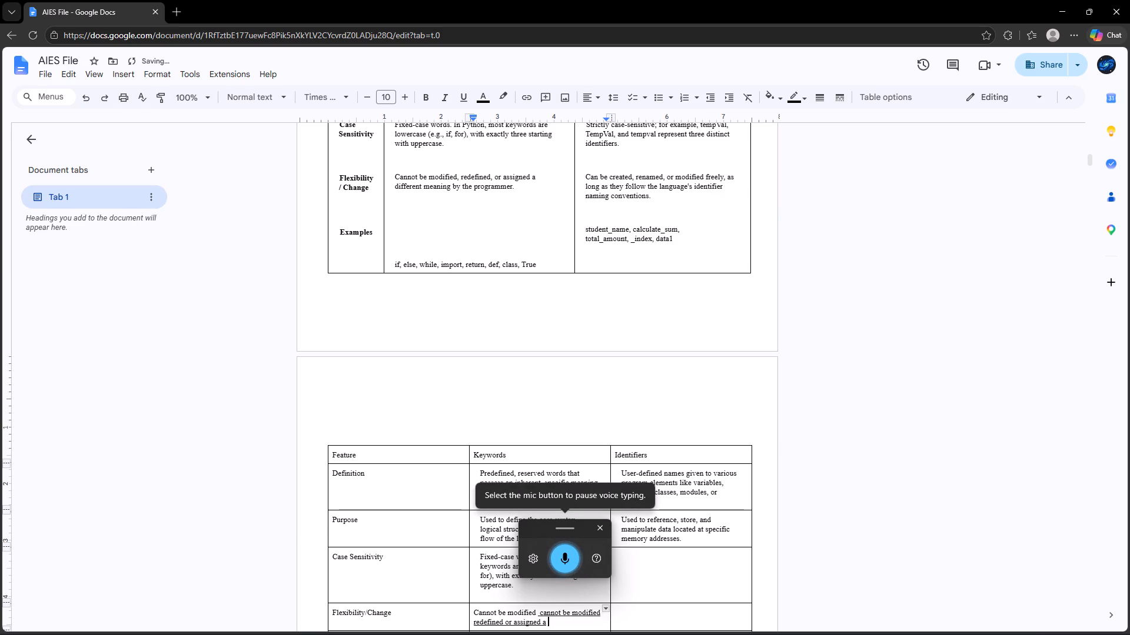
scroll(701, 432, down, 2)
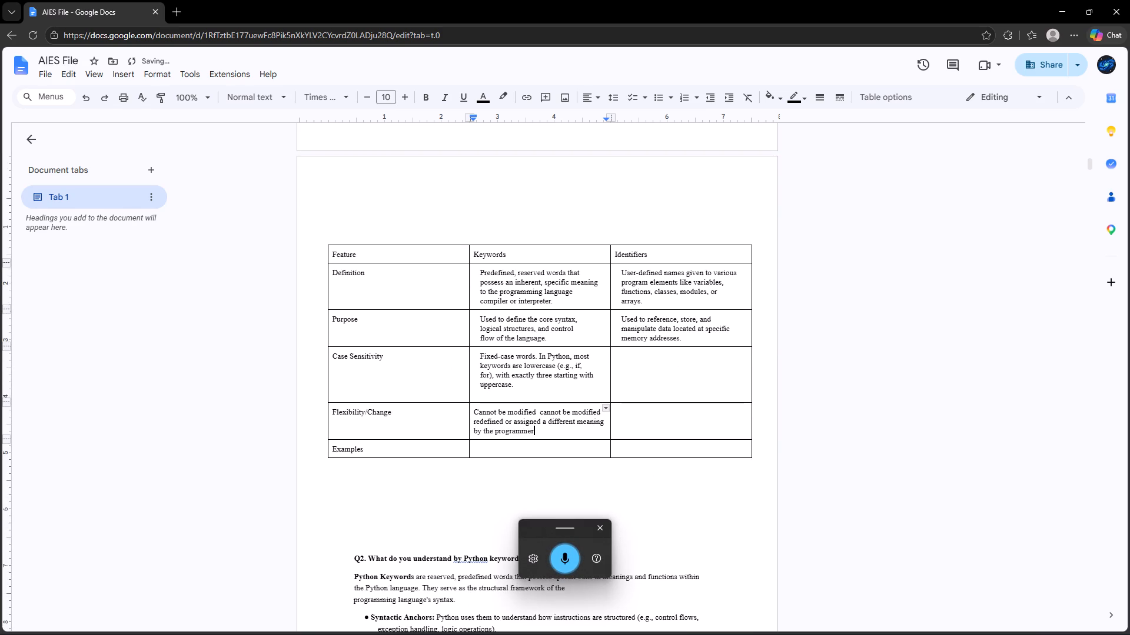
click(600, 525)
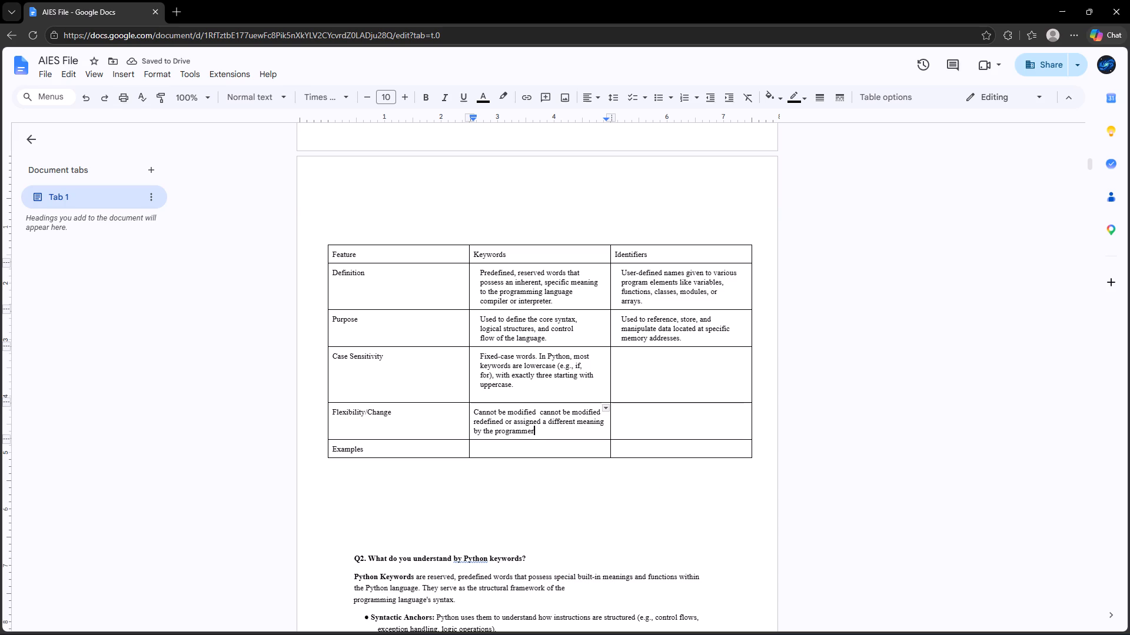
Delete the duplicated words "modified cannot be" from the new table's Flexibility/Change Keywords text.
drag(570, 413, 544, 412)
drag(544, 412, 506, 415)
key(BackSpace)
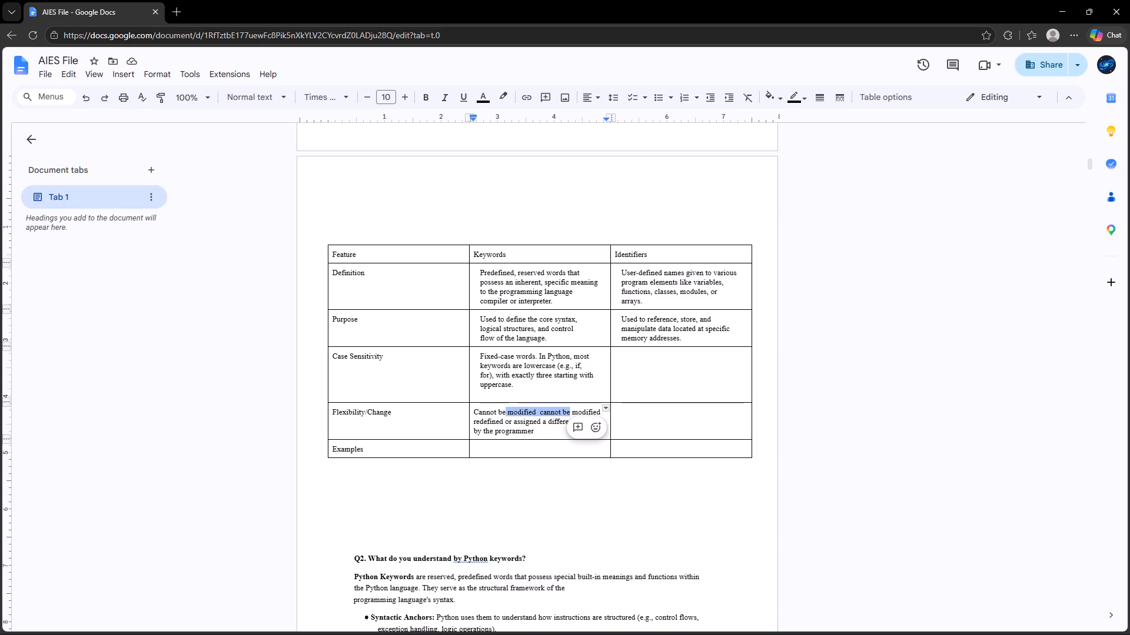
scroll(506, 415, up, 1)
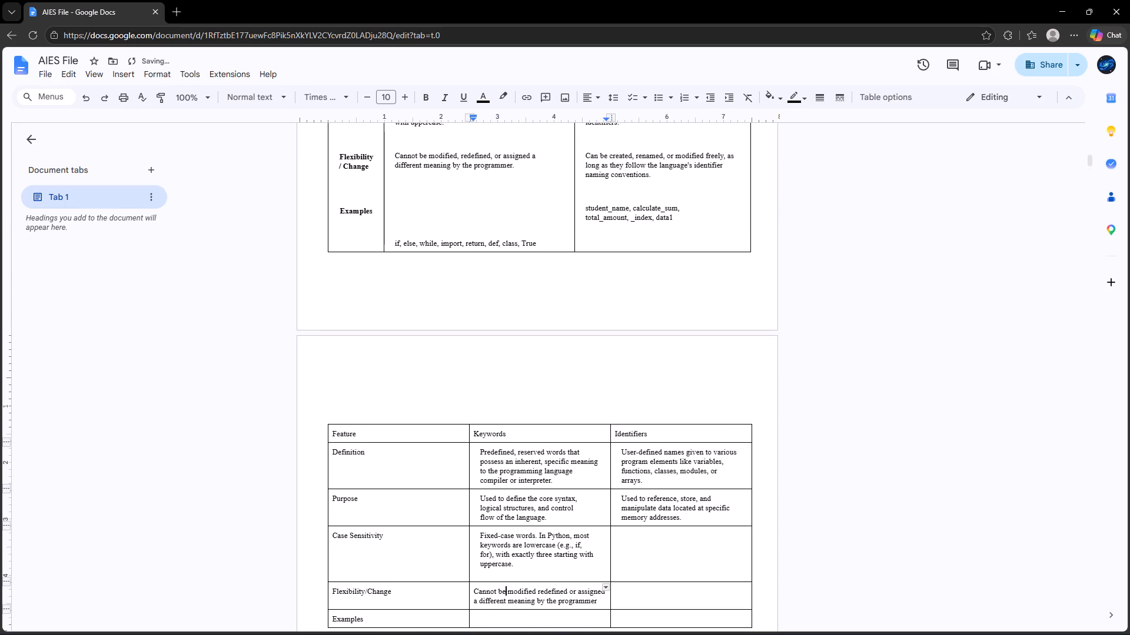
Insert a comma after "modified" in the Keywords cell of the new table's Flexibility/Change row.
scroll(506, 415, up, 2)
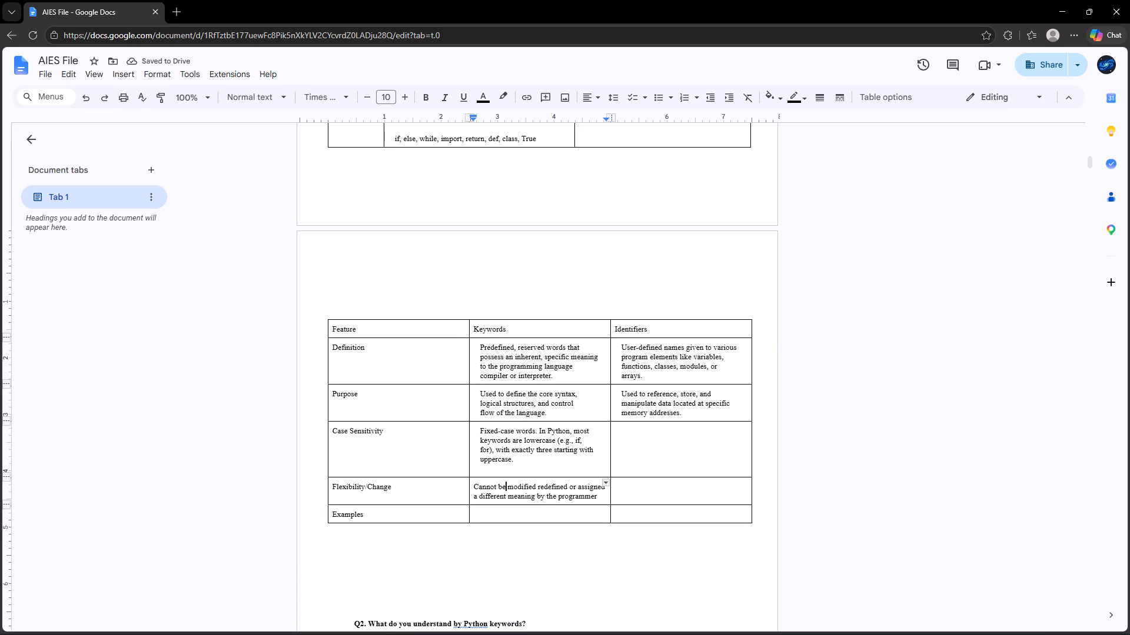
click(534, 487)
key(Right)
key(comma)
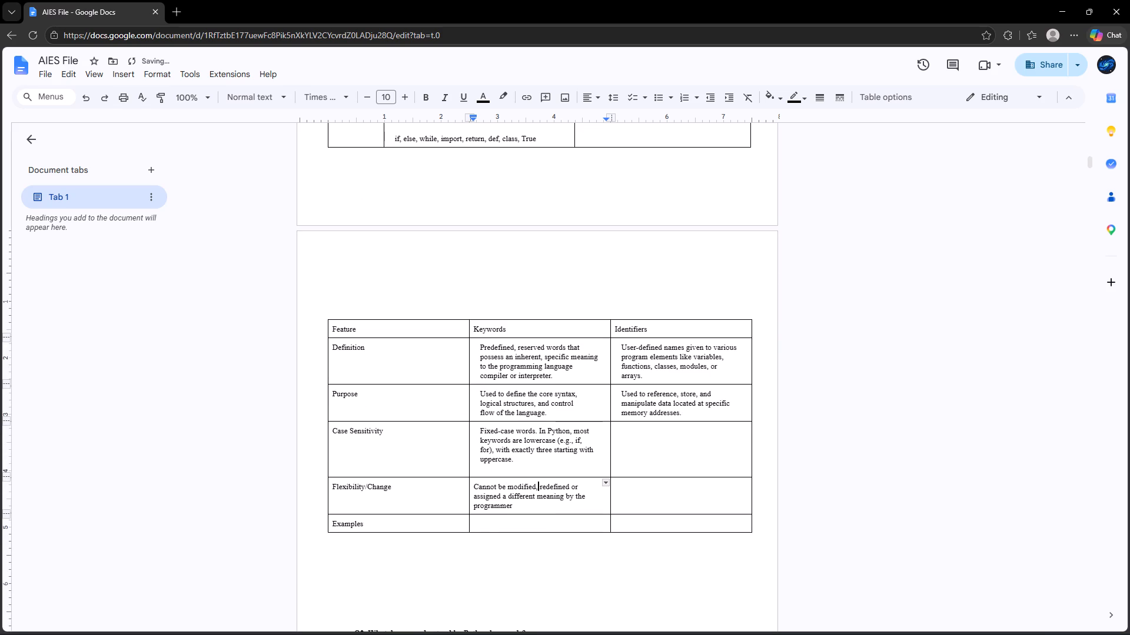
Insert a comma after "redefined" in the new table's Flexibility/Change Keywords text.
key(Right)
key(Right)
key(Right)
key(Right)
key(Right)
key(Right)
key(Right)
key(Up)
key(Up)
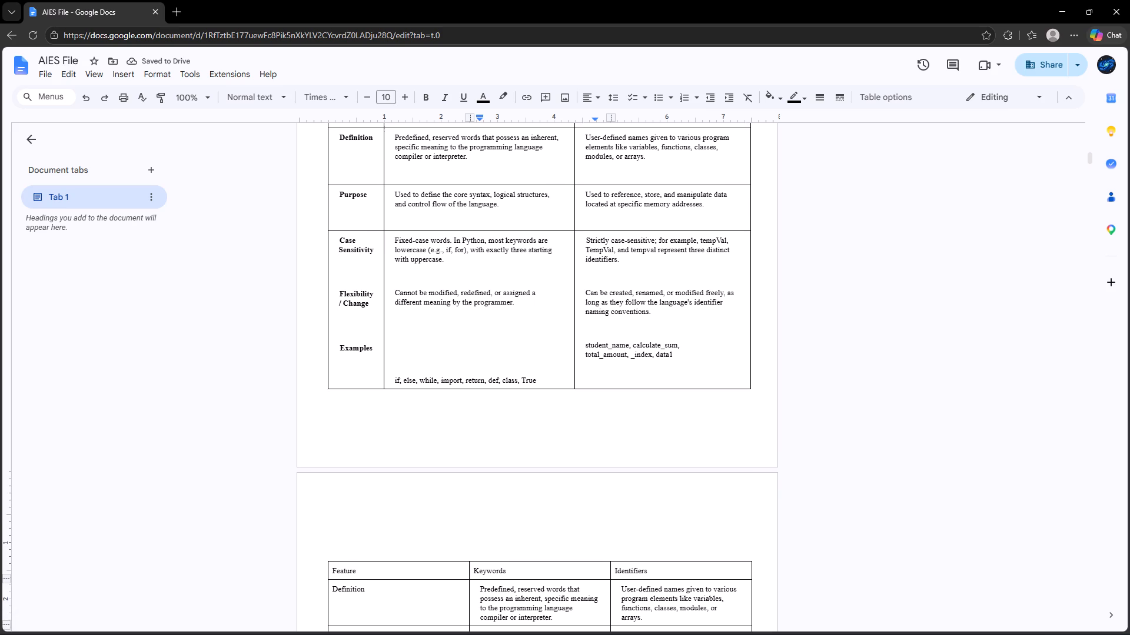
key(Right)
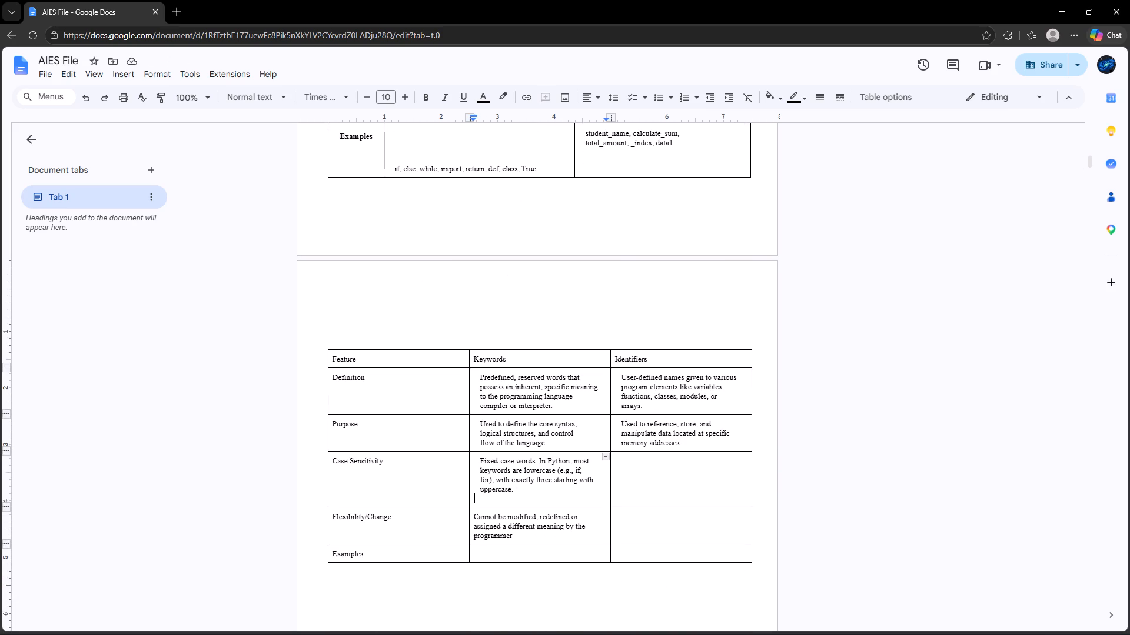
key(Down)
key(Right)
key(Right)
key(Right)
key(Right)
key(Right)
key(Right)
key(Right)
key(Right)
key(Right)
key(Right)
key(Right)
key(Right)
key(Right)
key(Right)
key(Right)
key(Right)
key(Right)
key(Right)
key(Right)
key(Right)
key(Right)
key(Right)
key(Right)
key(Right)
key(Right)
key(comma)
Dictate "If, else, why, import, return, def, class, true" into the Keywords cell of the new table's Examples row with voice typing.
scroll(566, 510, right, 1)
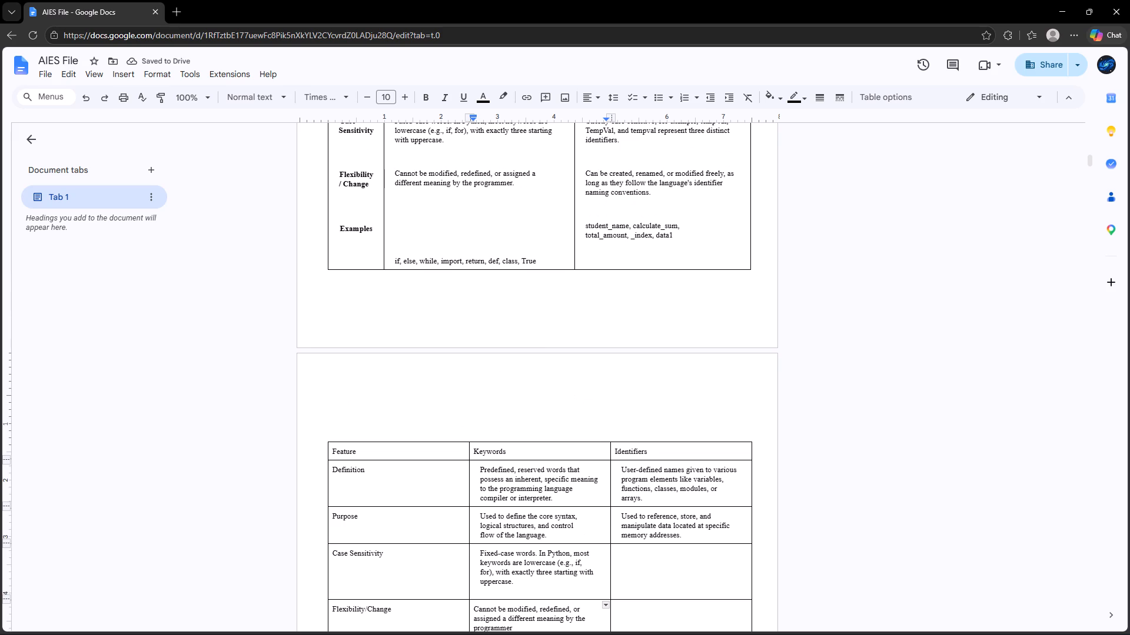
scroll(566, 510, right, 1)
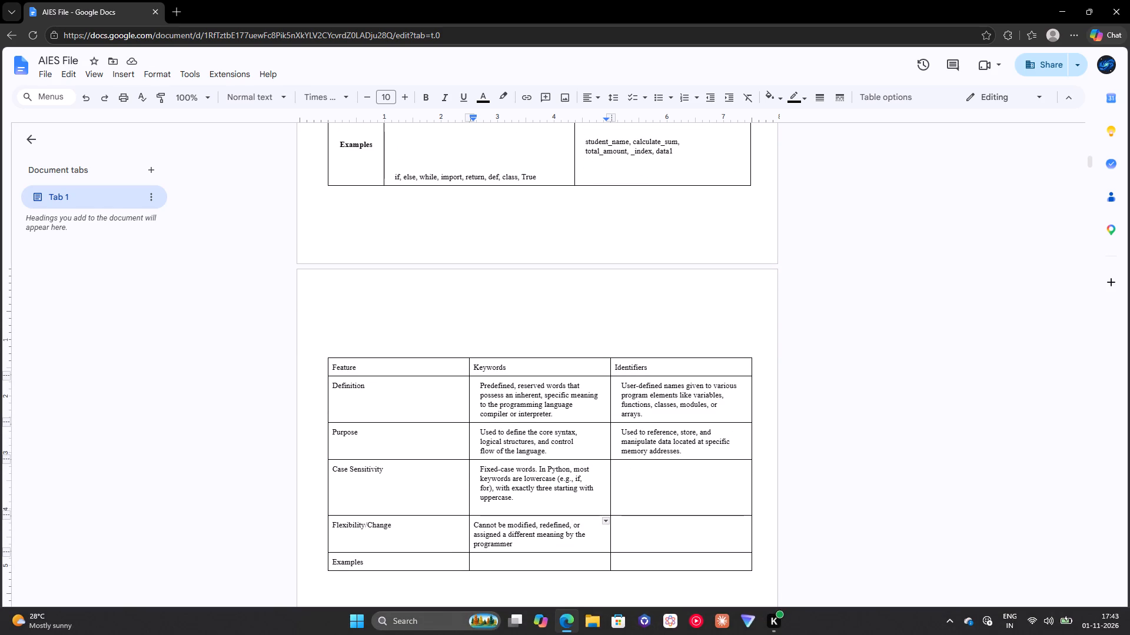
click(487, 562)
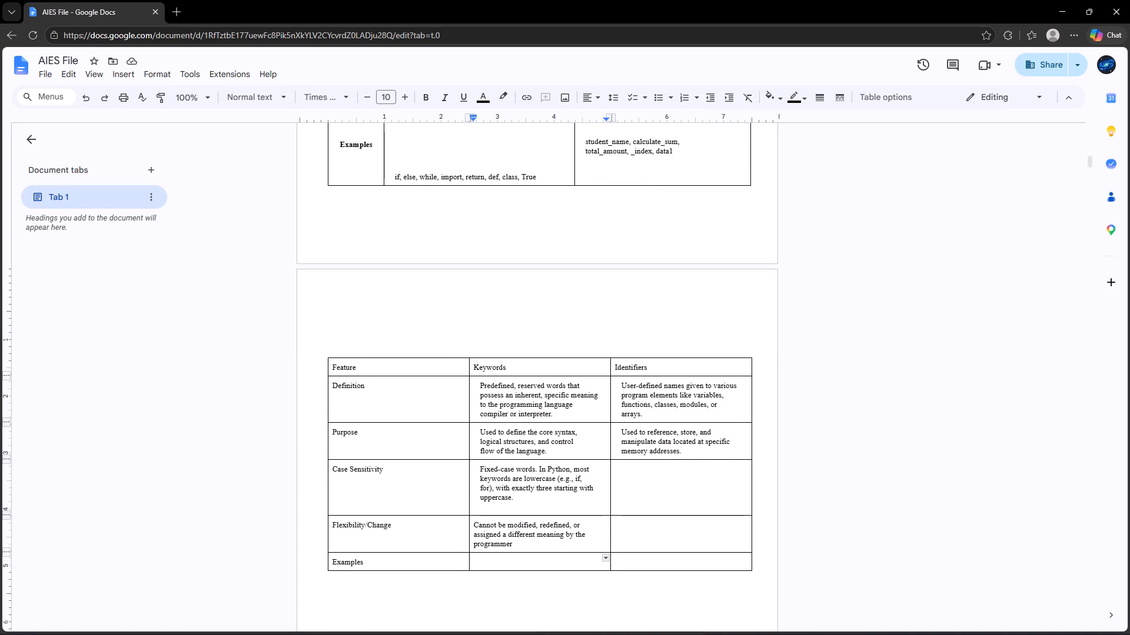
key(super+h)
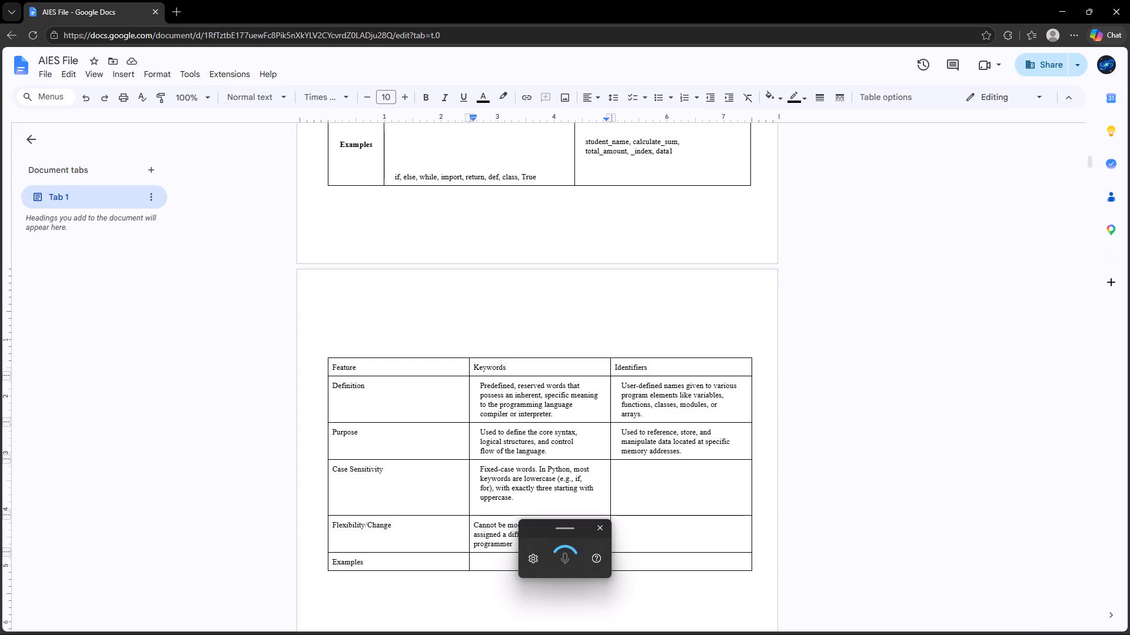
click(570, 557)
click(570, 557)
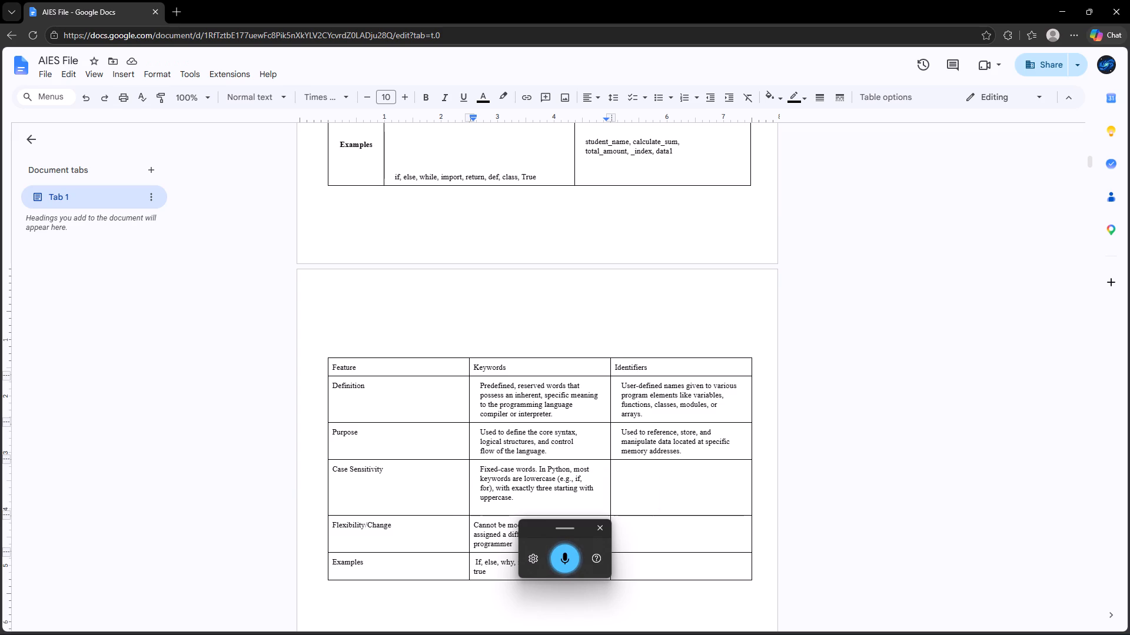
key(Return)
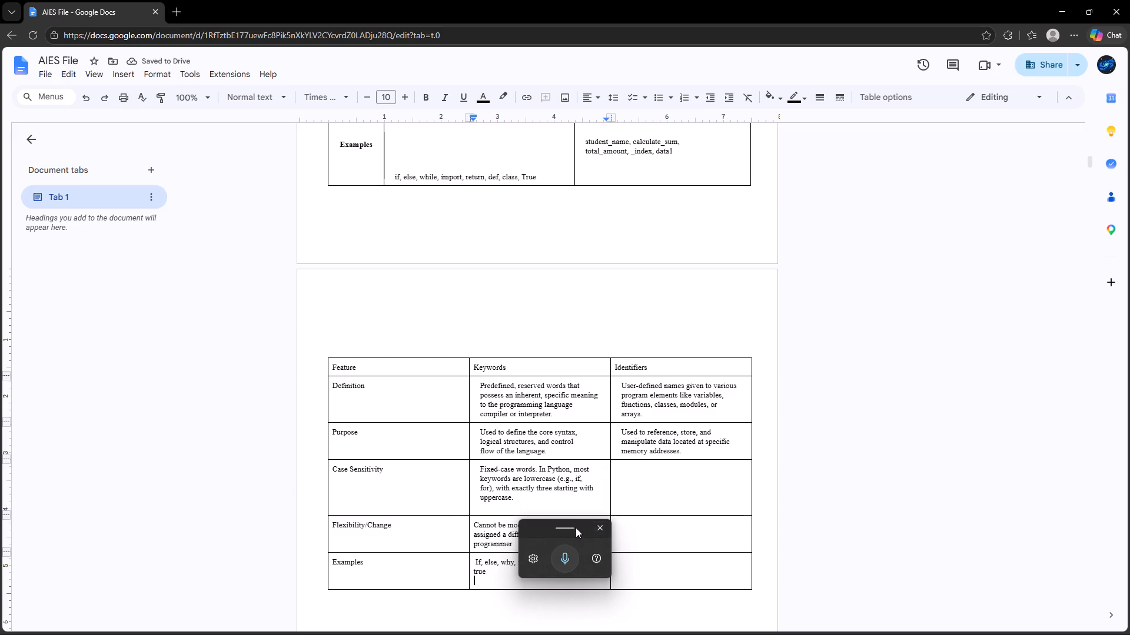
drag(576, 527, 995, 429)
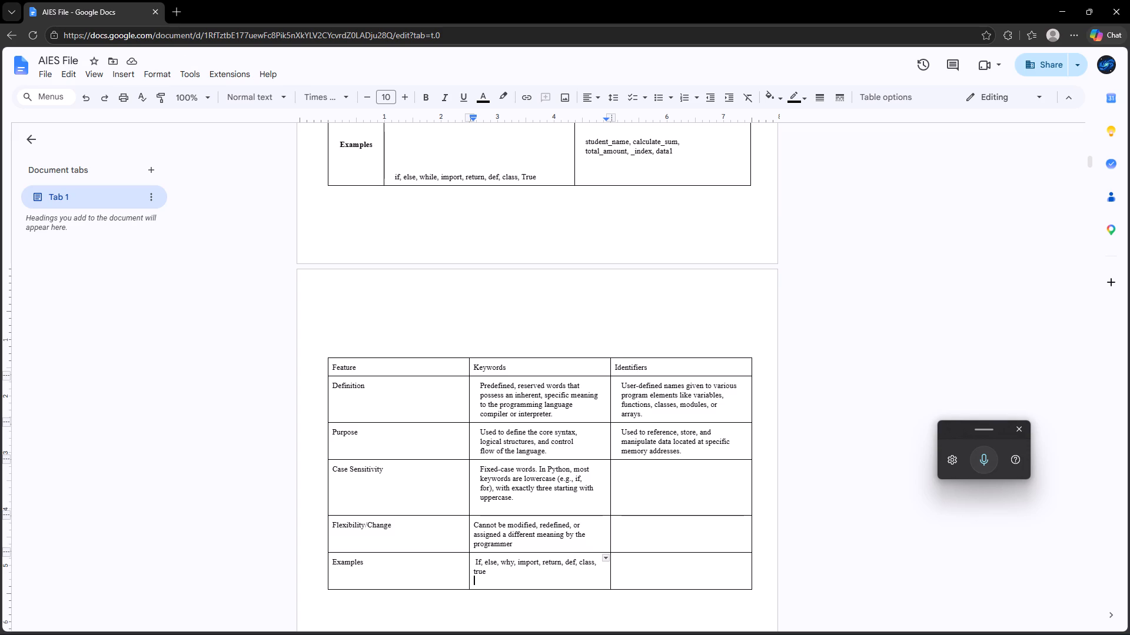
key(BackSpace)
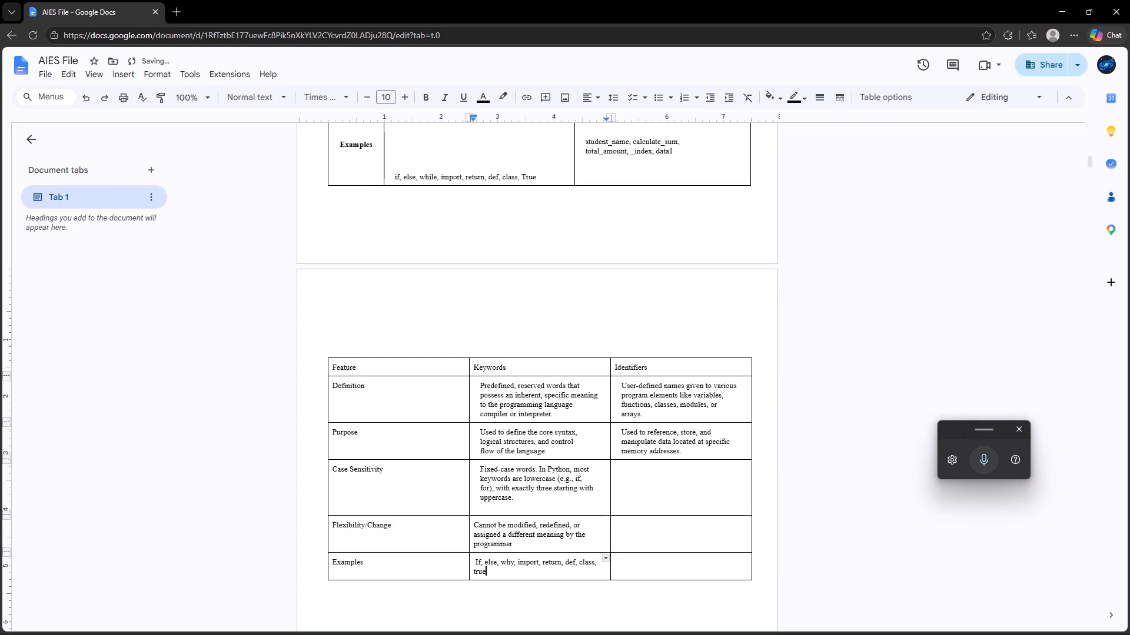
Remove the trailing blank line from the Keywords cell of the new table's Case Sensitivity row.
click(630, 501)
scroll(860, 362, up, 4)
scroll(920, 389, down, 1)
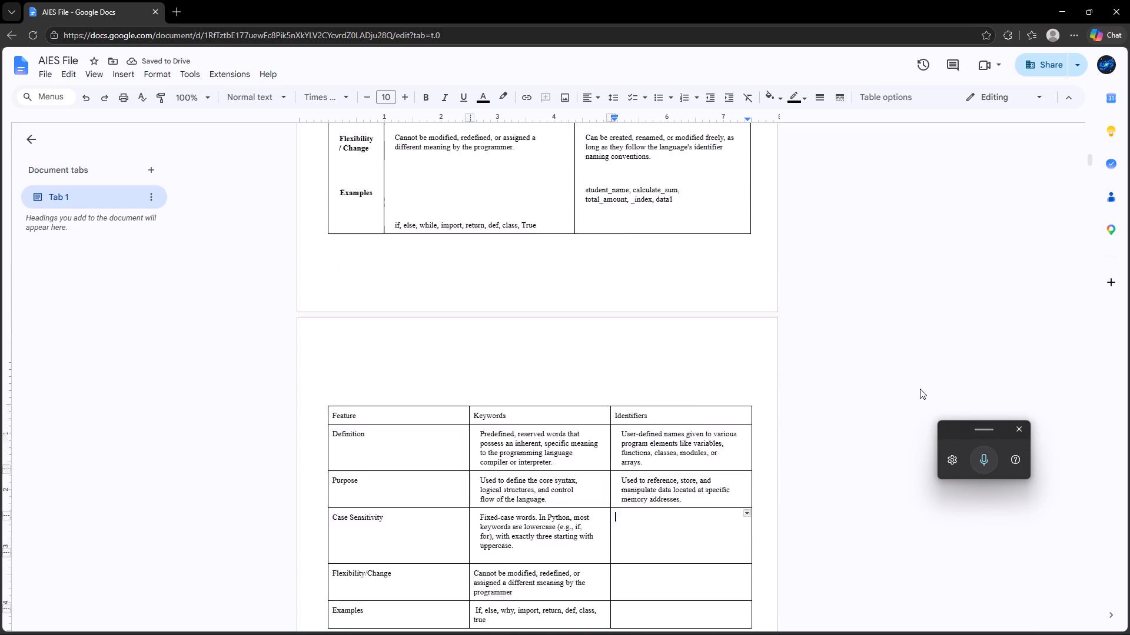
scroll(920, 389, down, 1)
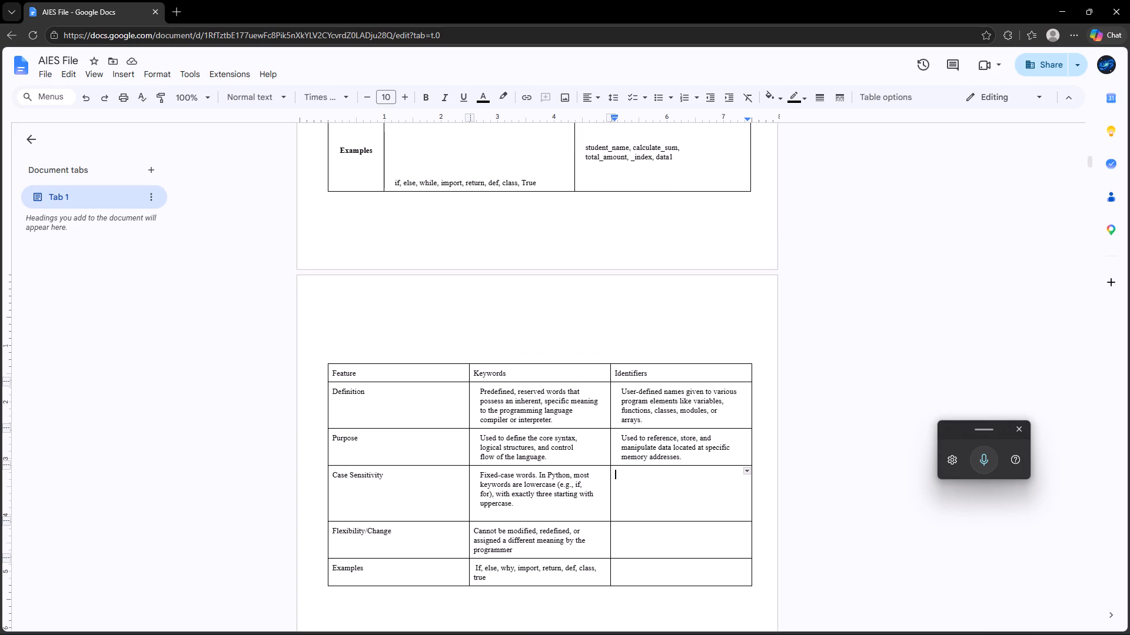
click(576, 506)
click(529, 515)
key(BackSpace)
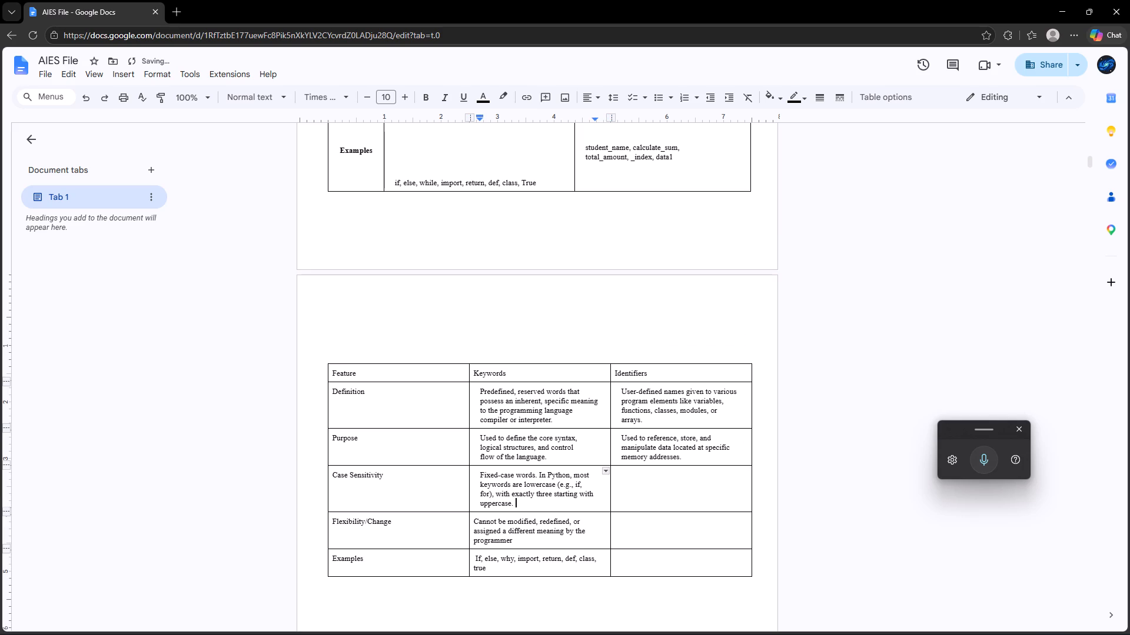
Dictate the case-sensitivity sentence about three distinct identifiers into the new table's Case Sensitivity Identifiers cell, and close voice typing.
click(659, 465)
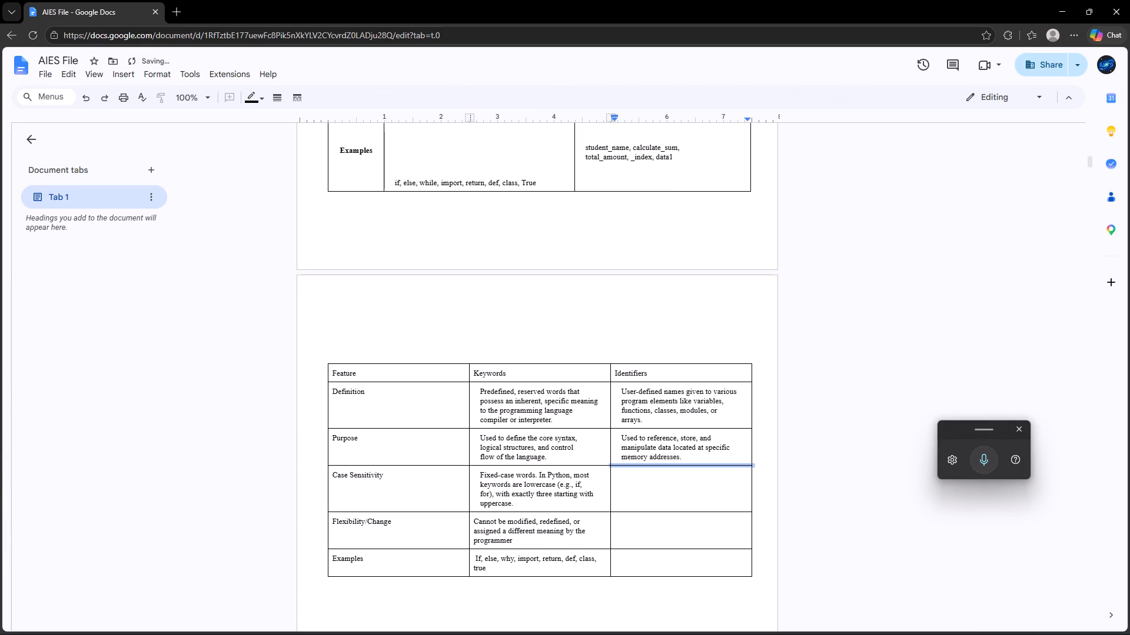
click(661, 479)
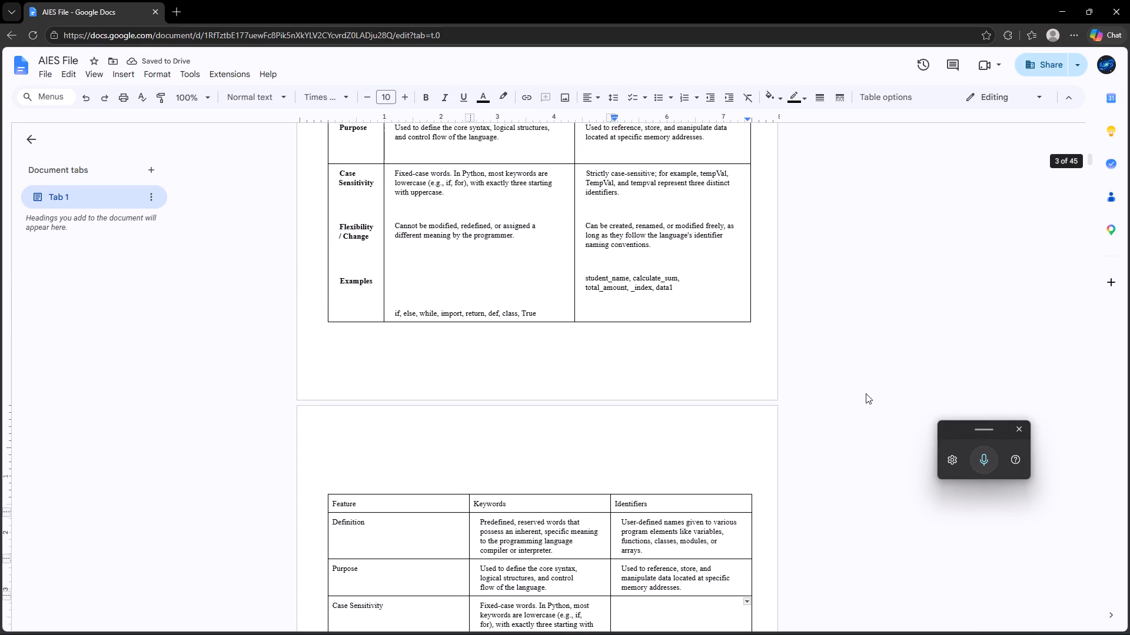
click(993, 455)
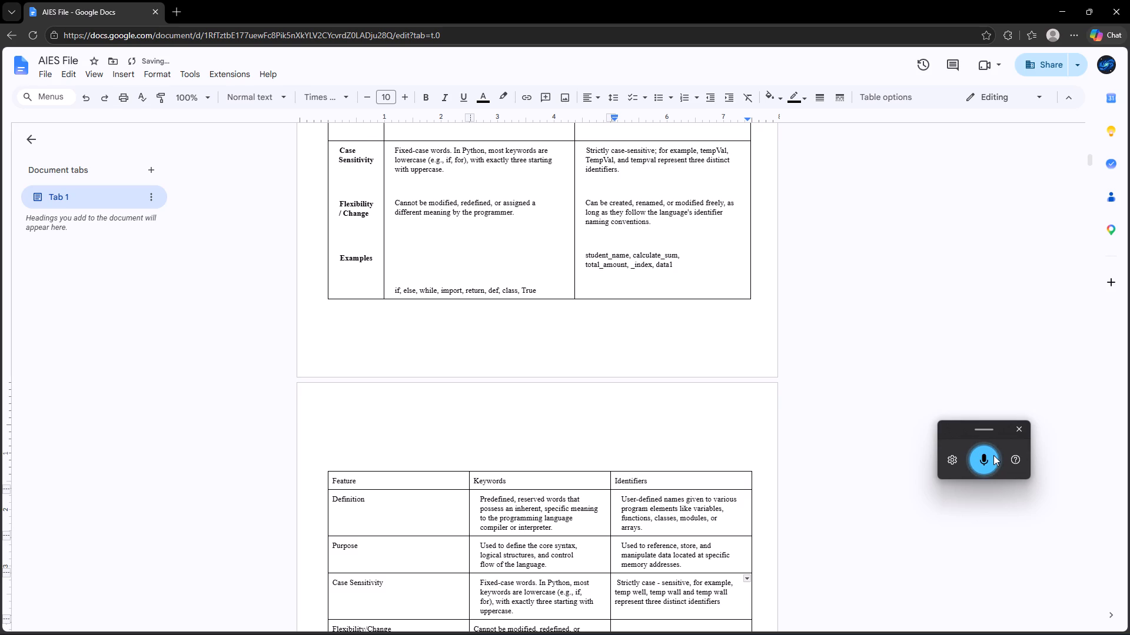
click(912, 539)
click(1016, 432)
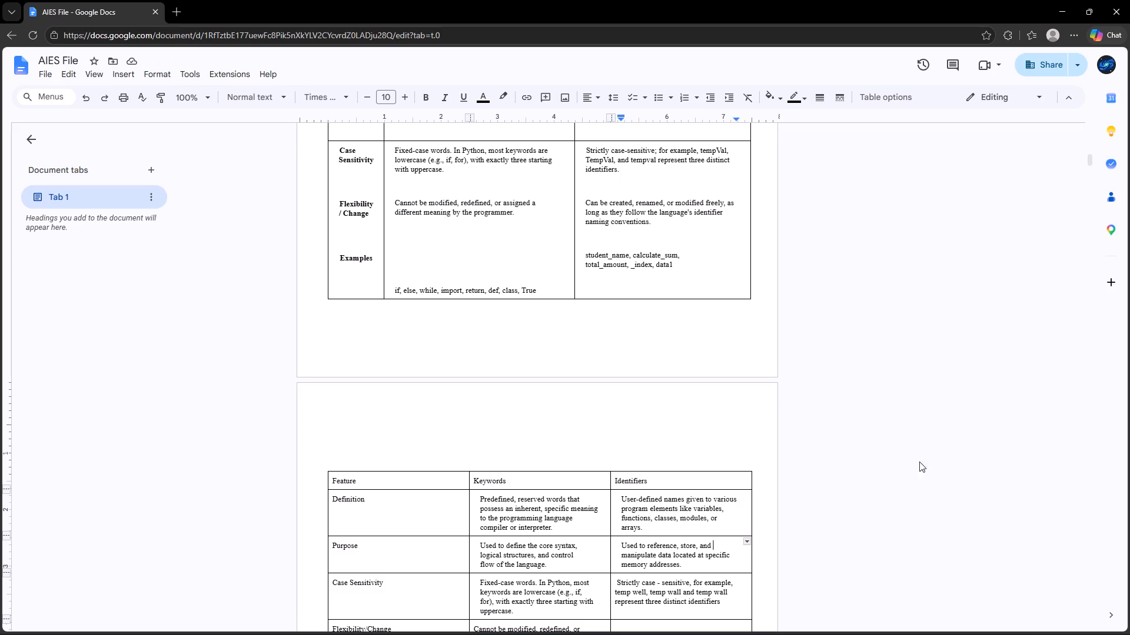
Replace the dictated Case Sensitivity Identifiers text in the new table with the "Strictly case-sensitive" sentence copied from the old table.
drag(584, 149, 626, 169)
key(ctrl+c)
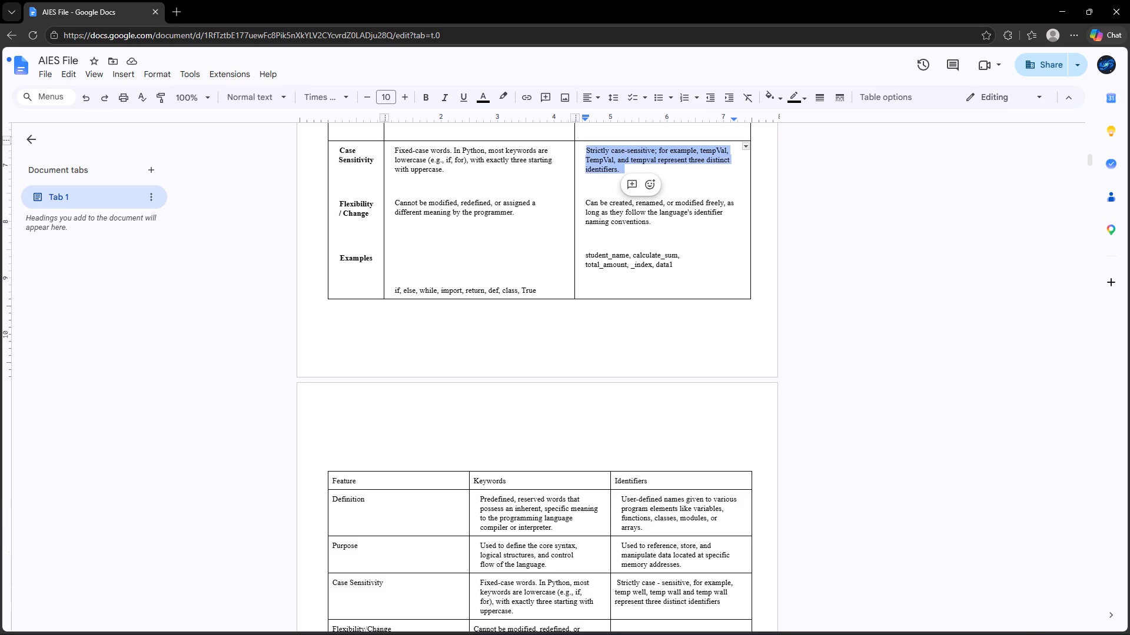
scroll(626, 169, down, 1)
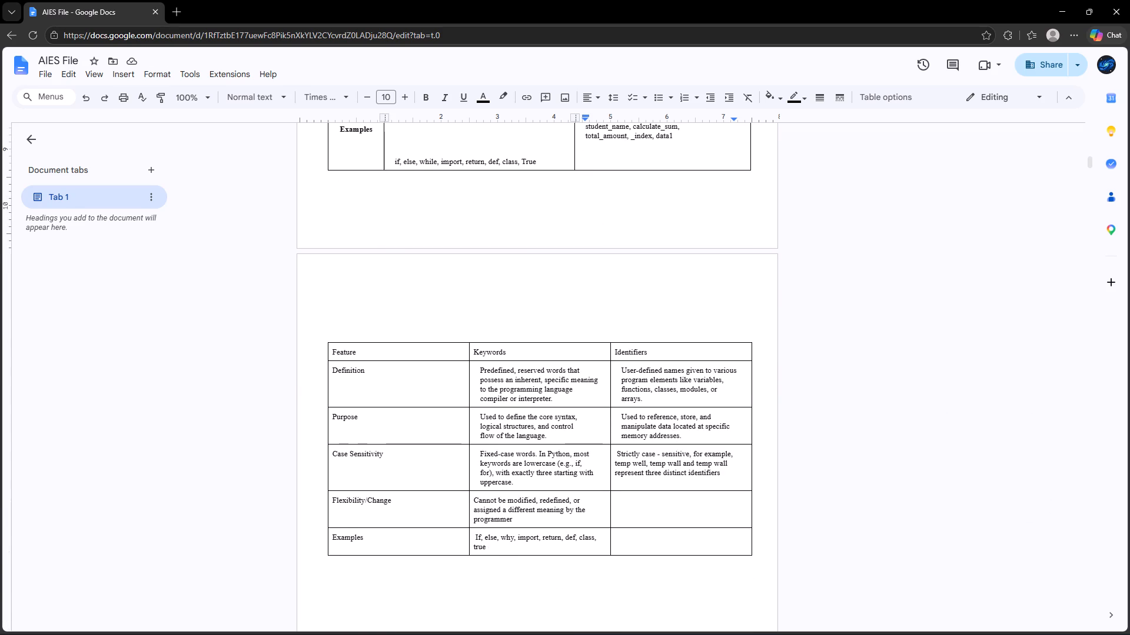
click(616, 453)
key(ctrl+a)
click(616, 453)
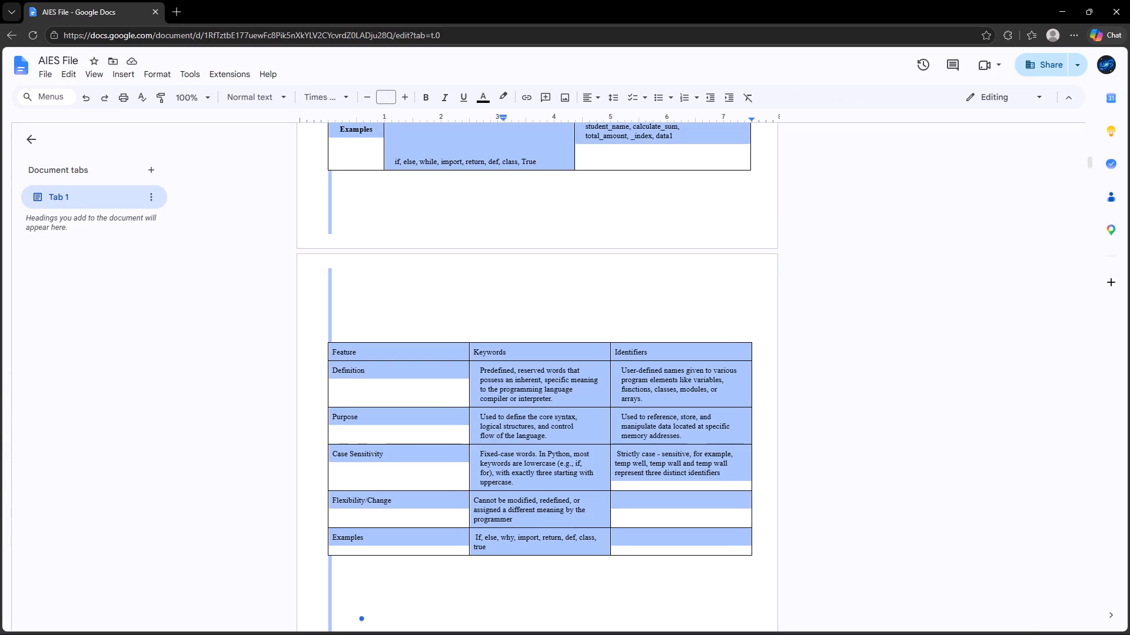
click(616, 453)
double_click(616, 453)
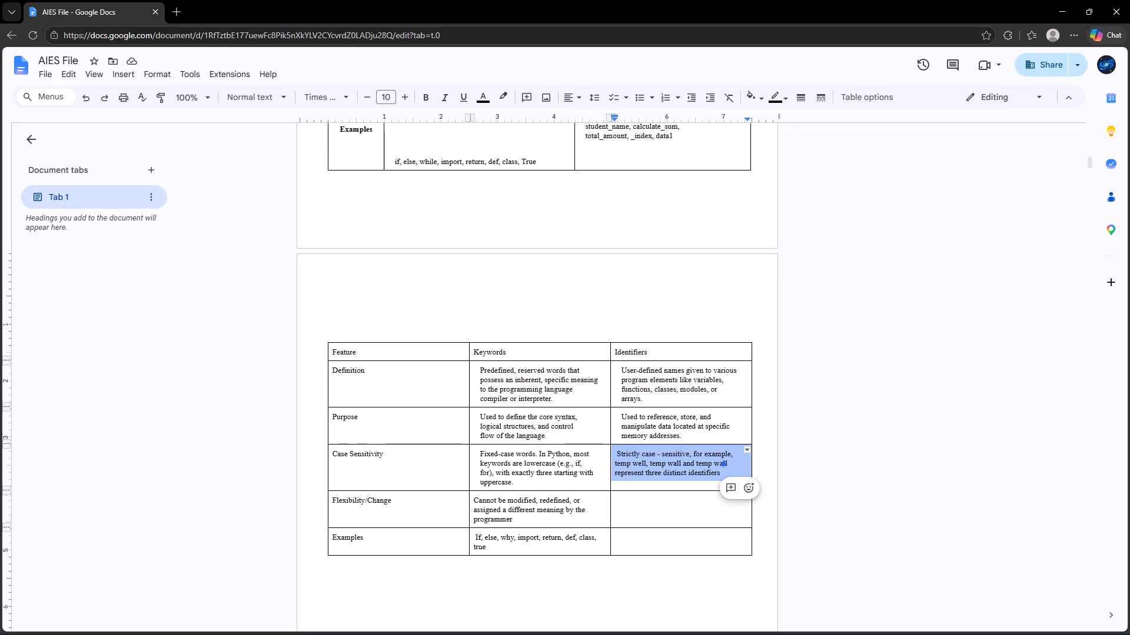
key(ctrl+v)
click(868, 407)
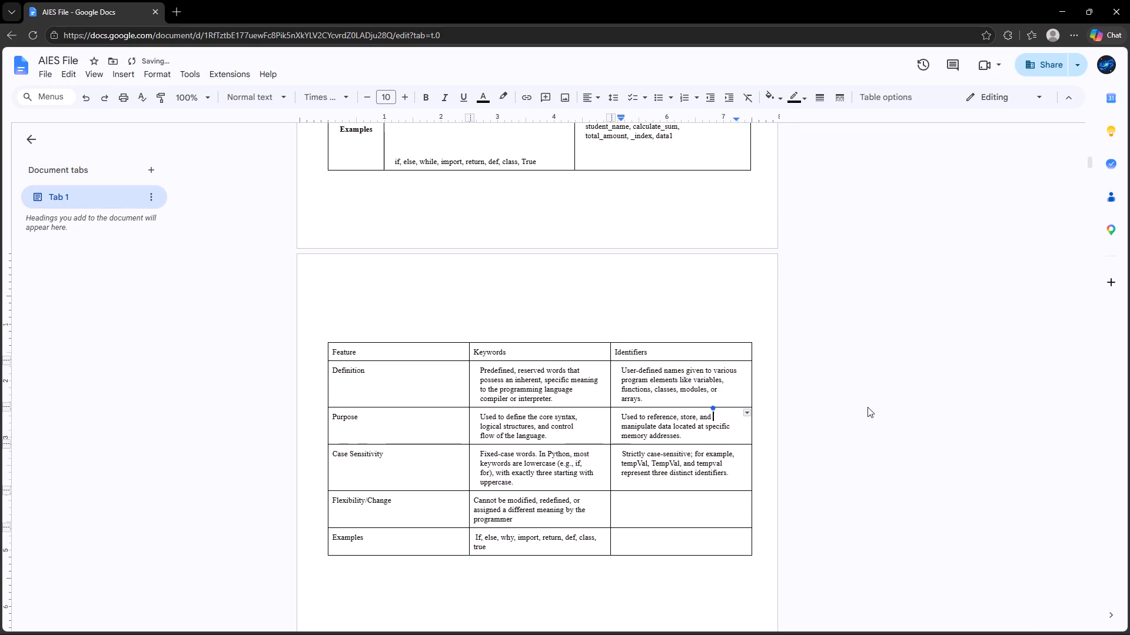
Dictate "Can be created, renamed, or modified freely, as long as they follow the languages identifier naming conventions." into the Flexibility/Change Identifiers cell using voice typing.
scroll(703, 295, up, 1)
scroll(703, 295, down, 1)
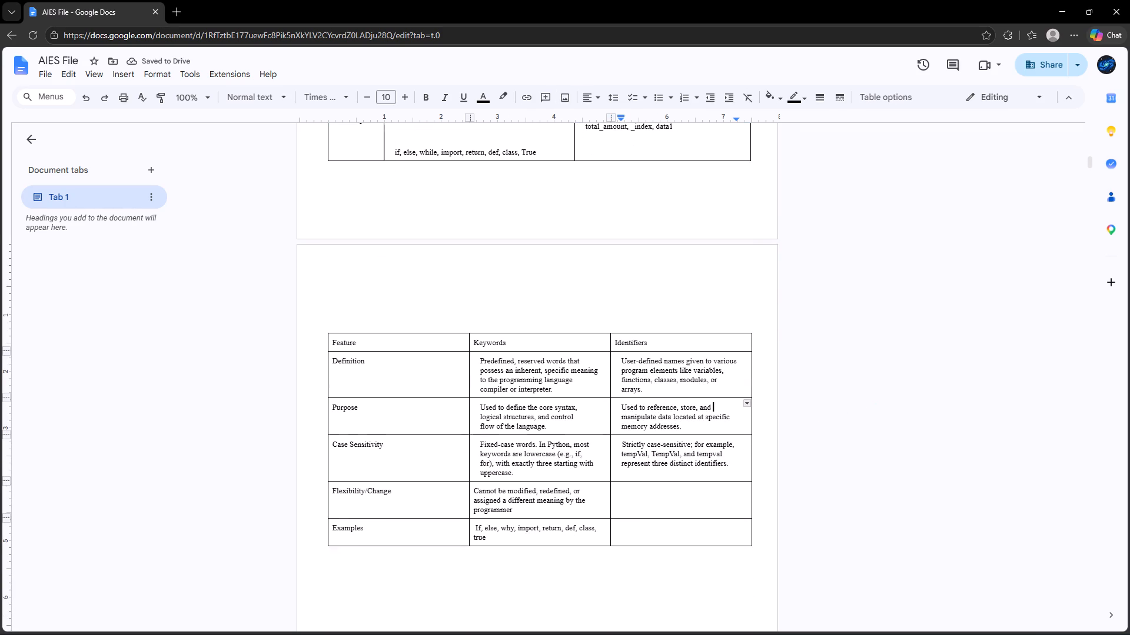
click(673, 494)
scroll(811, 282, up, 1)
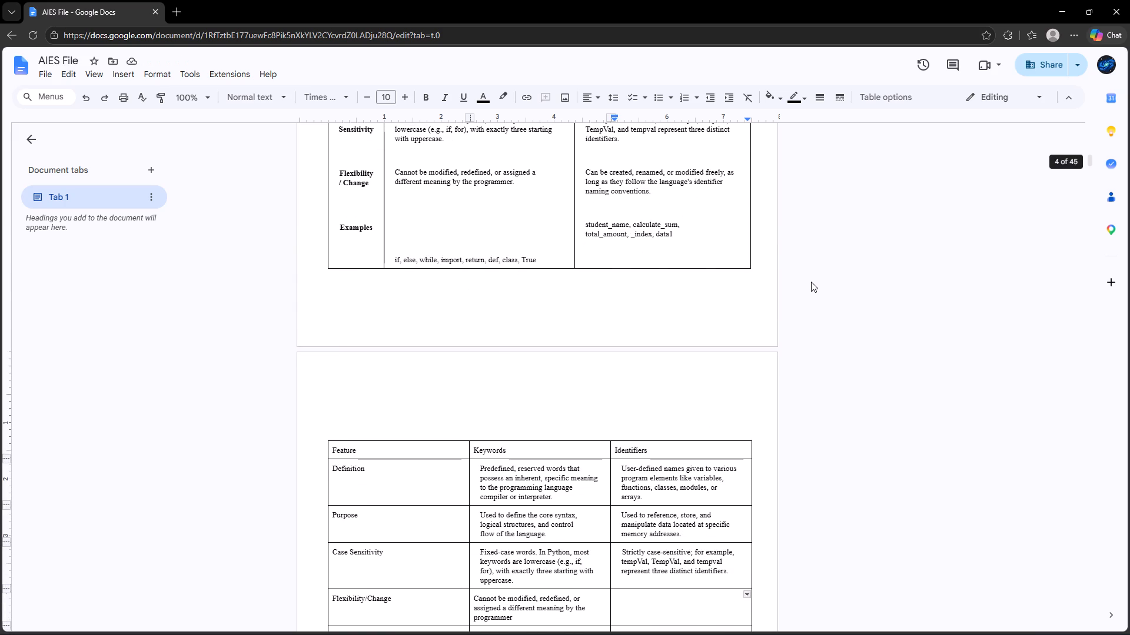
key(super+h)
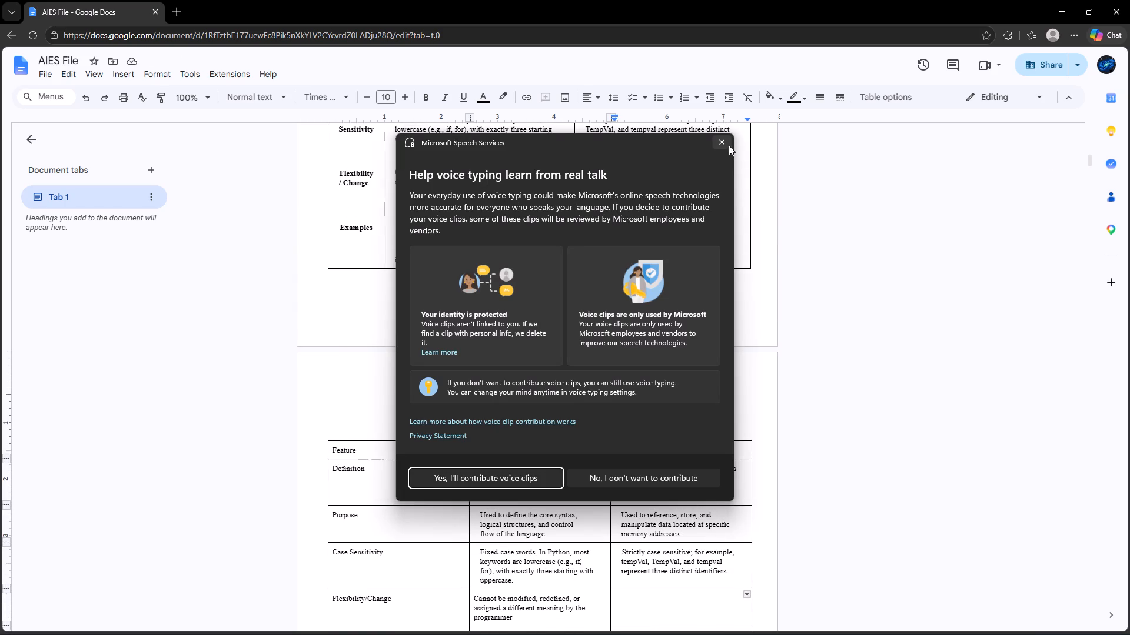
click(491, 470)
click(529, 460)
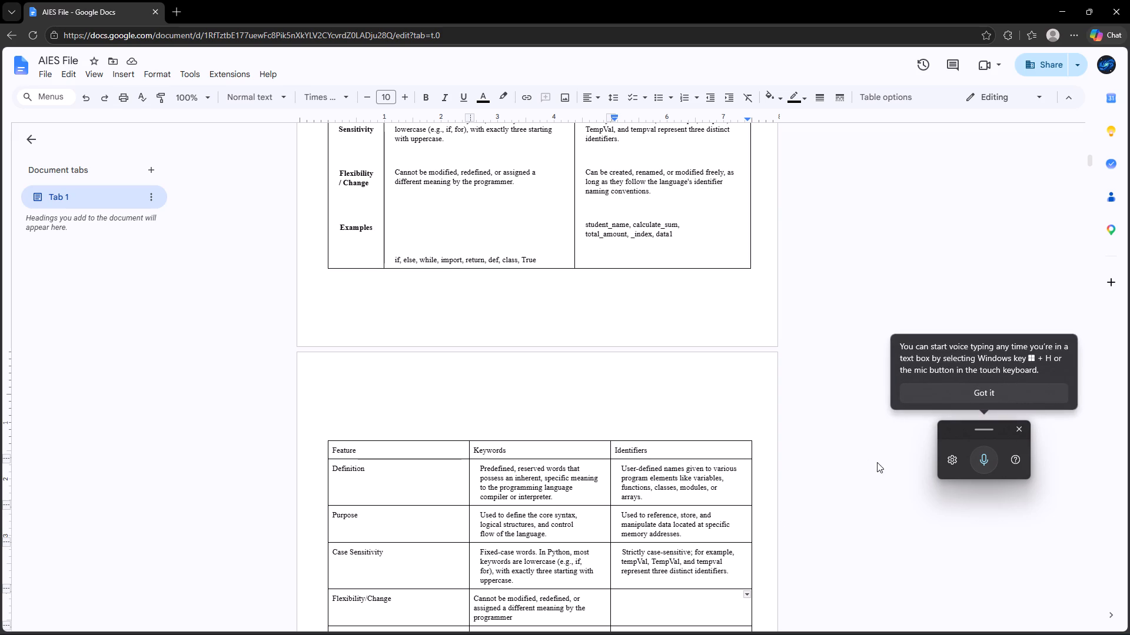
click(971, 390)
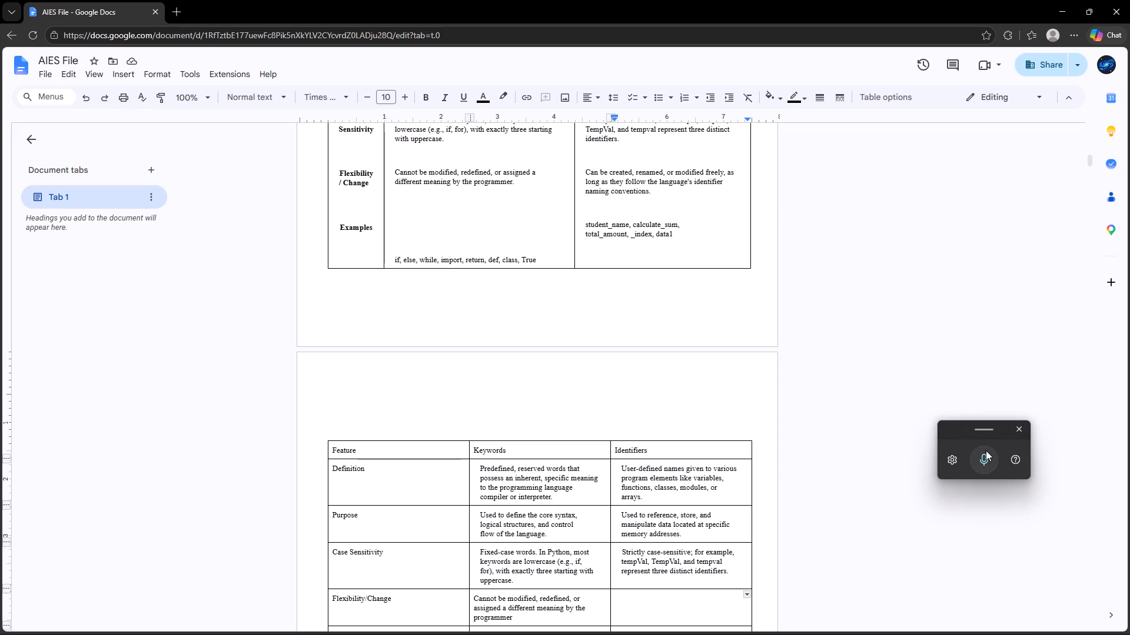
click(986, 452)
click(993, 450)
click(1028, 425)
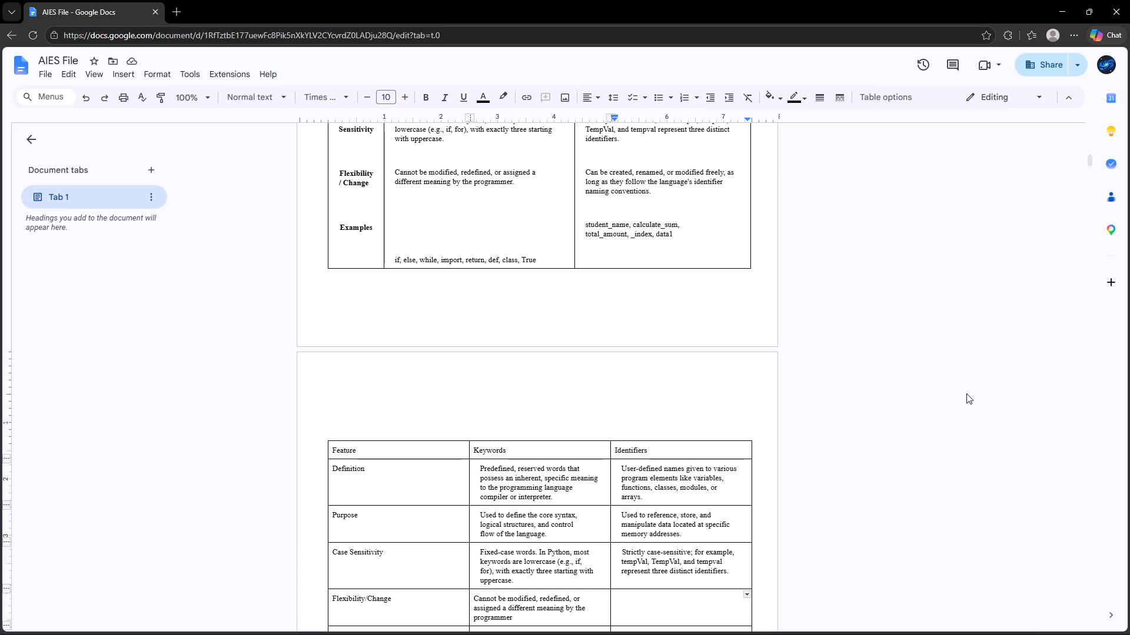
key(super+h)
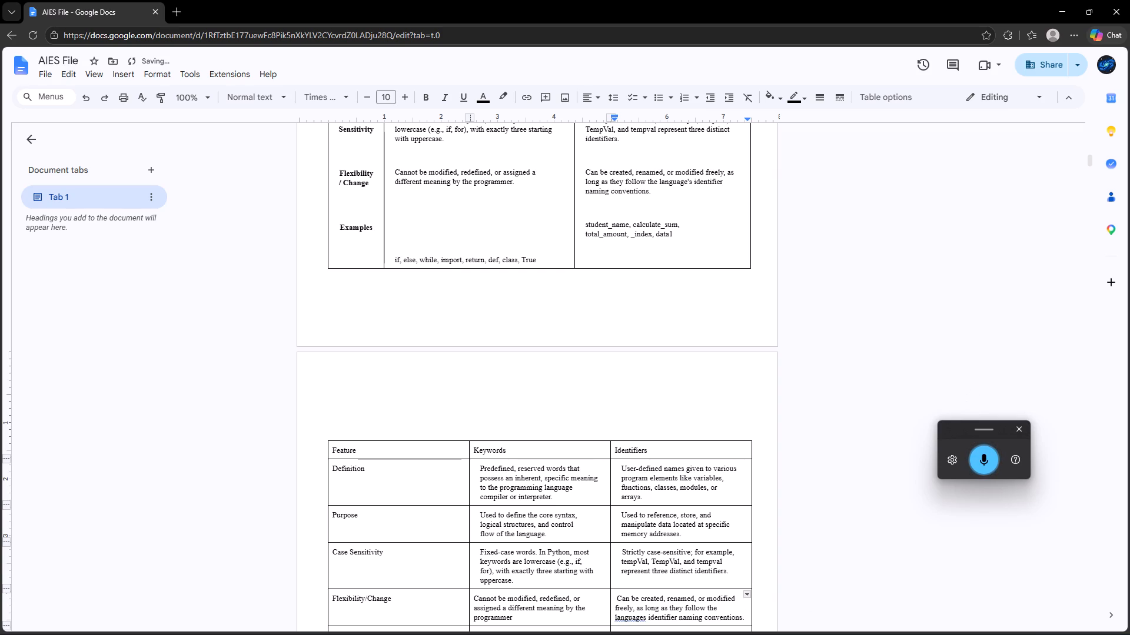
Correct "languages" to "language's" in the new table's Flexibility/Change Identifiers cell using the spelling suggestion.
click(646, 617)
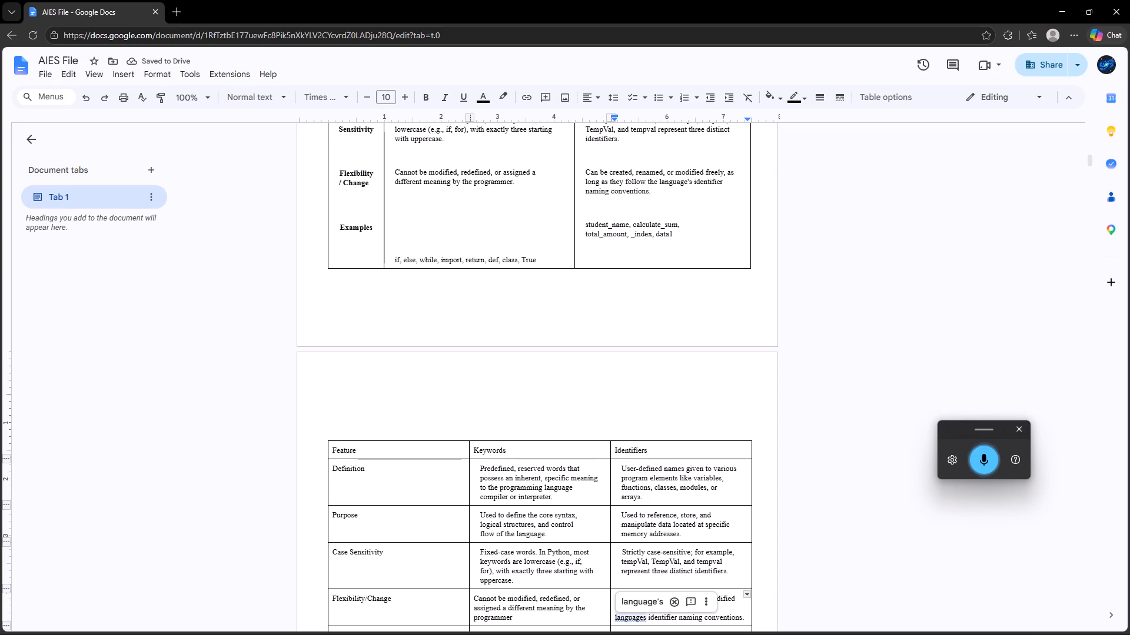
click(647, 605)
Place the cursor in the new table's empty Examples Identifiers cell and refer to the old table's identifier examples for dictation.
scroll(800, 512, down, 1)
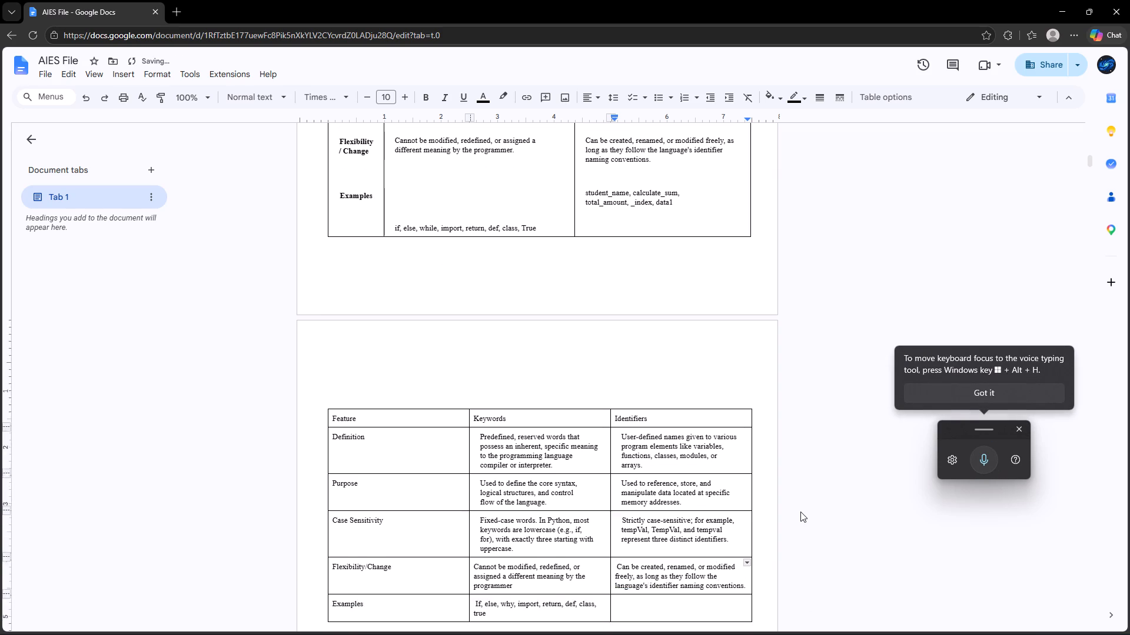
scroll(800, 512, down, 1)
click(693, 516)
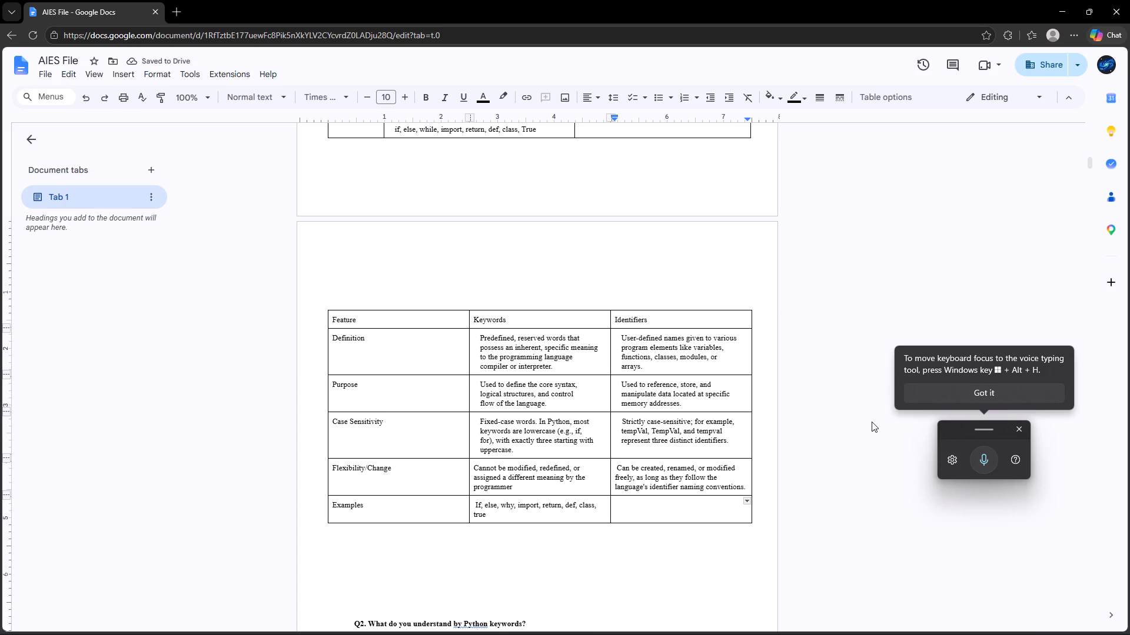
scroll(872, 422, up, 1)
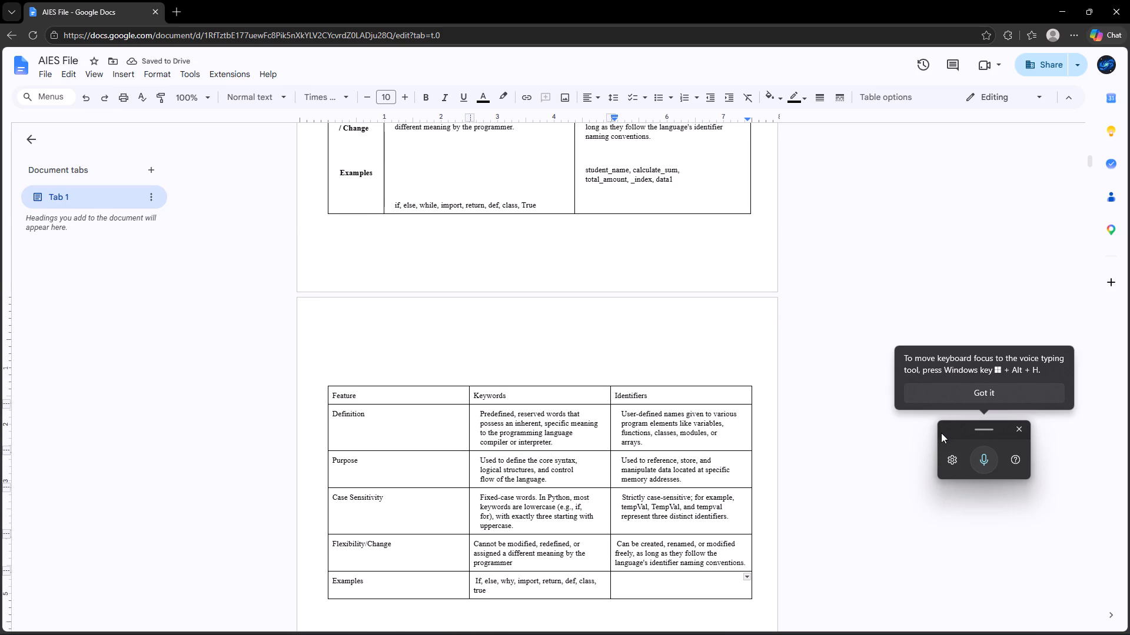
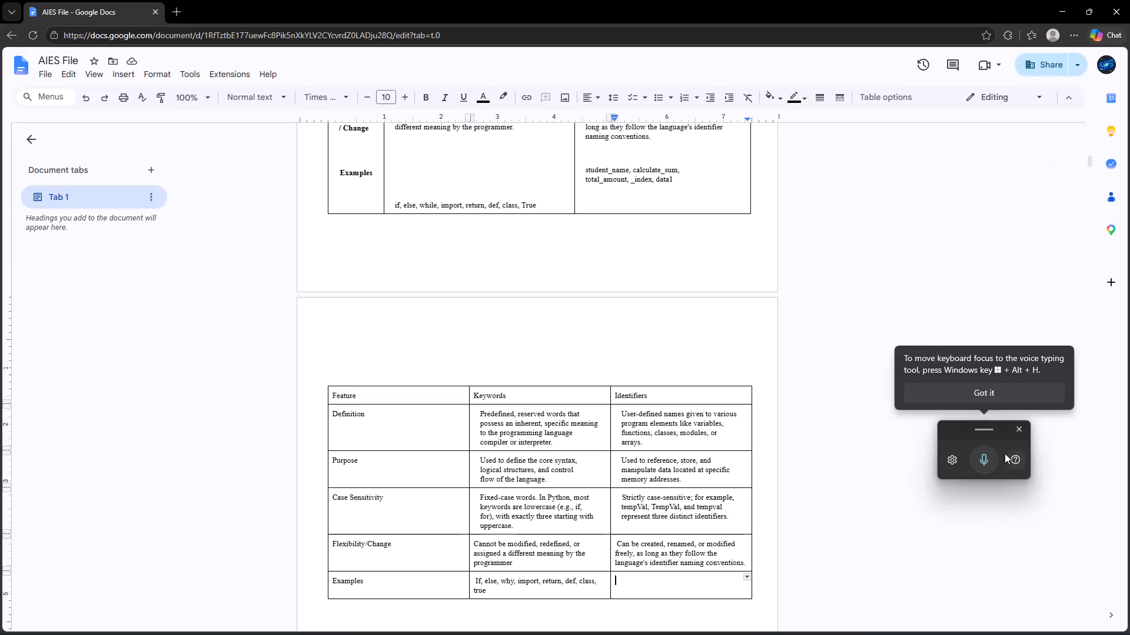
Dictate the example identifiers student_name, calculate_sum, total_amount, _index and data 1 into the new table's Examples Identifiers cell using voice typing.
click(983, 454)
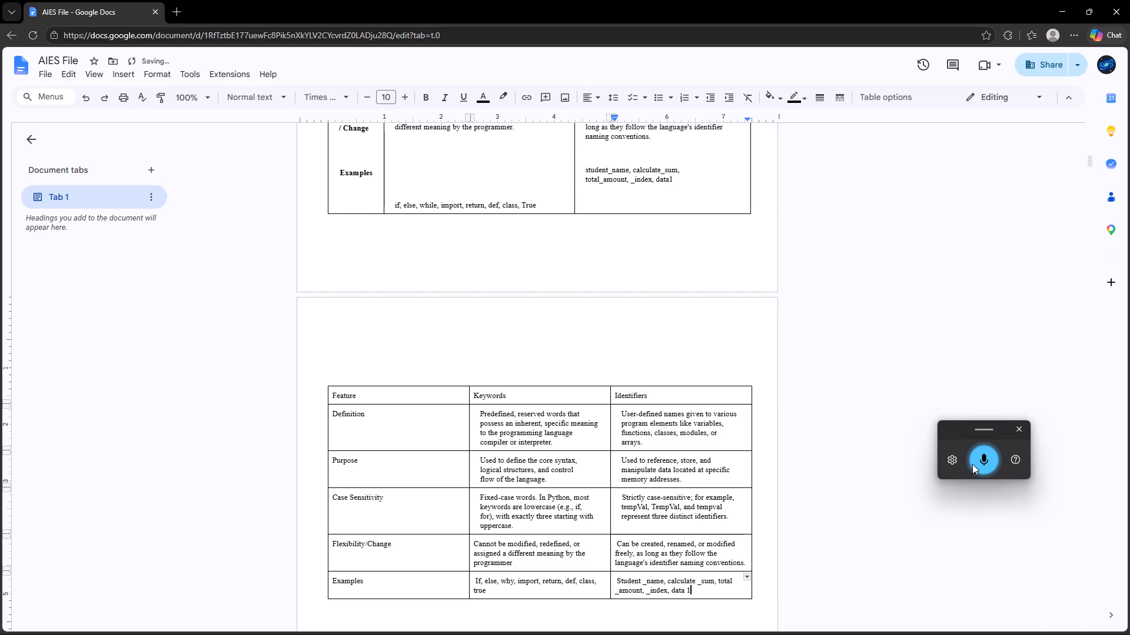
click(984, 462)
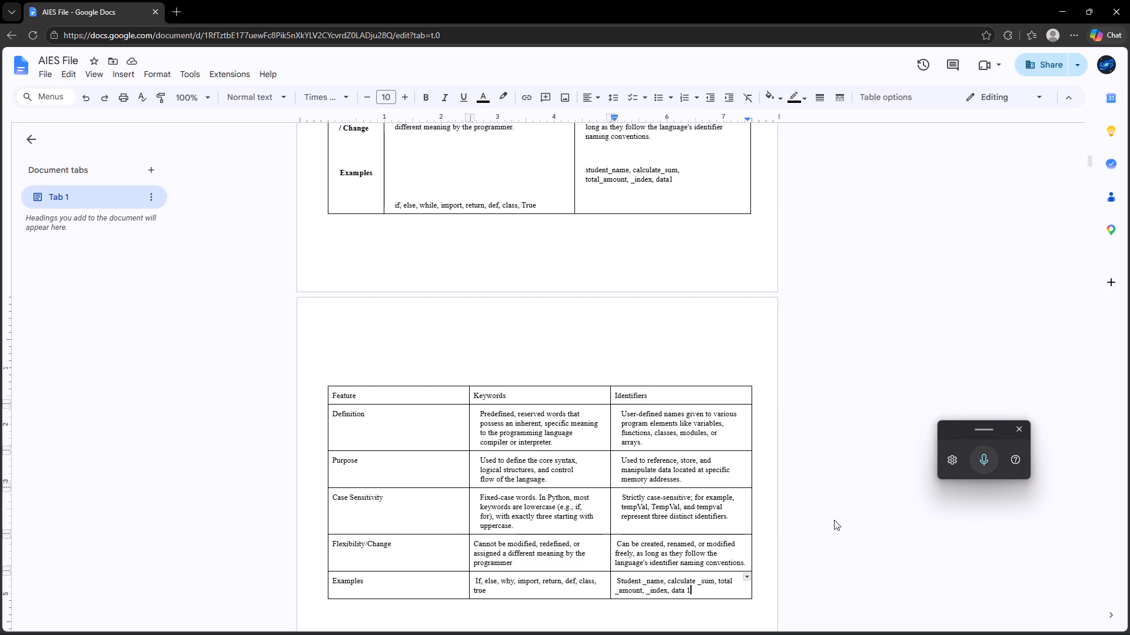
Remove the stray space before the underscore in calculate_sum in the Examples Identifiers cell.
click(699, 579)
key(BackSpace)
Remove the stray space before the underscore in Student_name in the Examples Identifiers cell.
key(Left)
key(Left)
key(Left)
key(Left)
key(Left)
key(Left)
key(Left)
key(Left)
key(Left)
key(Left)
key(Left)
key(Left)
key(Left)
key(Left)
key(Left)
key(Left)
key(Left)
key(Left)
key(Down)
key(Up)
key(Right)
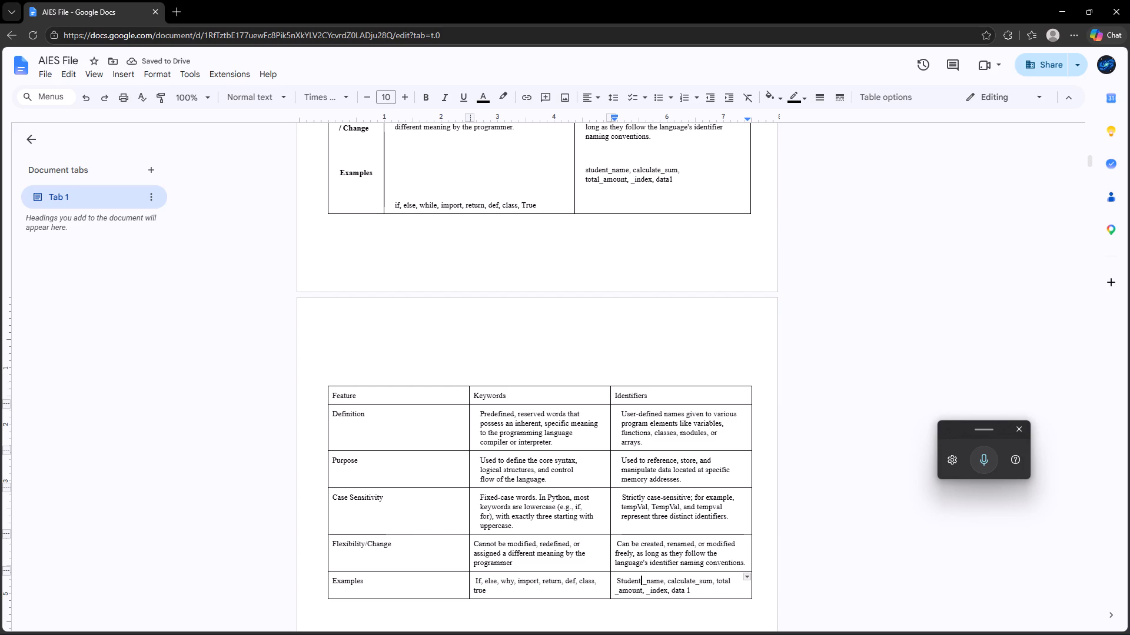
key(BackSpace)
key(t)
key(Down)
key(Up)
key(Right)
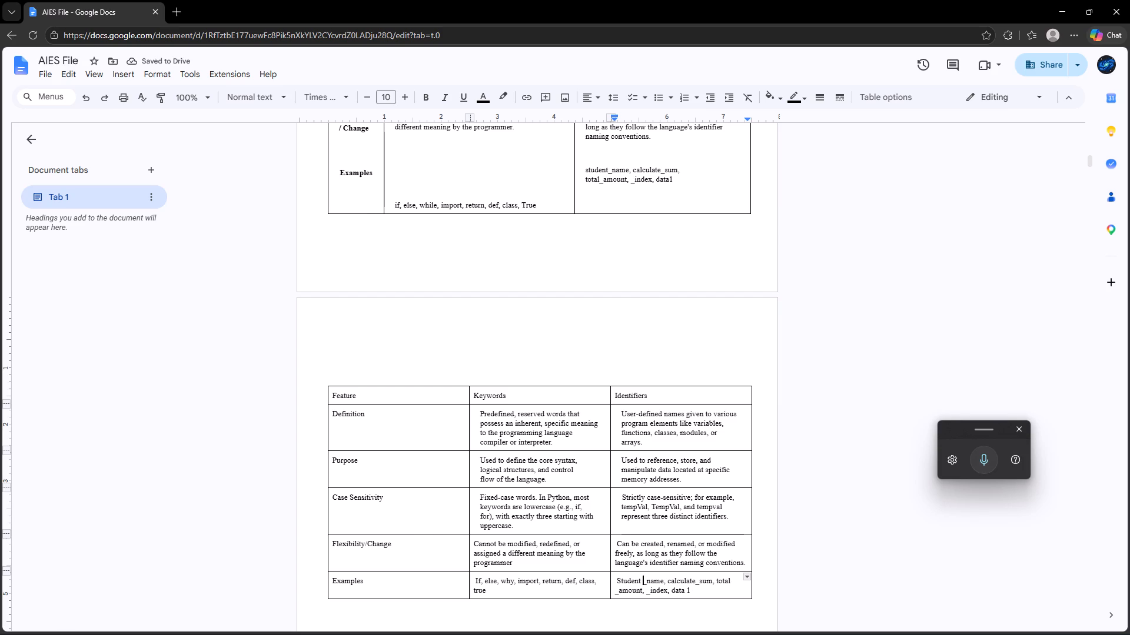
key(BackSpace)
Remove the stray space before the underscore in total_amount in the Examples Identifiers cell.
key(Down)
key(Right)
key(Left)
key(Left)
key(Left)
key(Left)
key(Left)
key(Left)
key(Left)
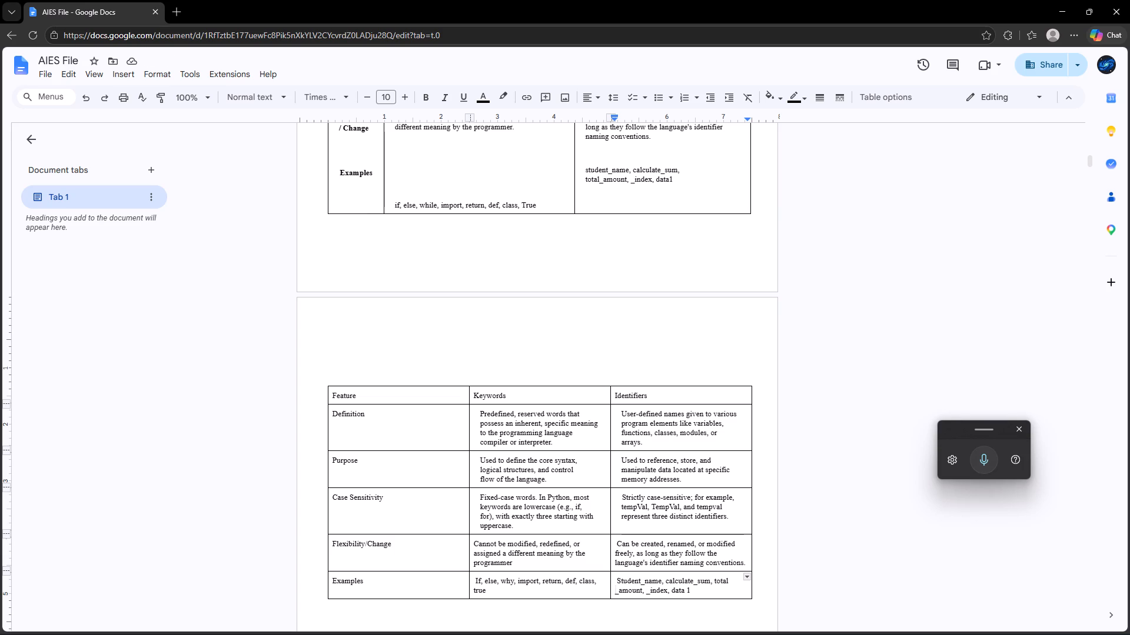
key(BackSpace)
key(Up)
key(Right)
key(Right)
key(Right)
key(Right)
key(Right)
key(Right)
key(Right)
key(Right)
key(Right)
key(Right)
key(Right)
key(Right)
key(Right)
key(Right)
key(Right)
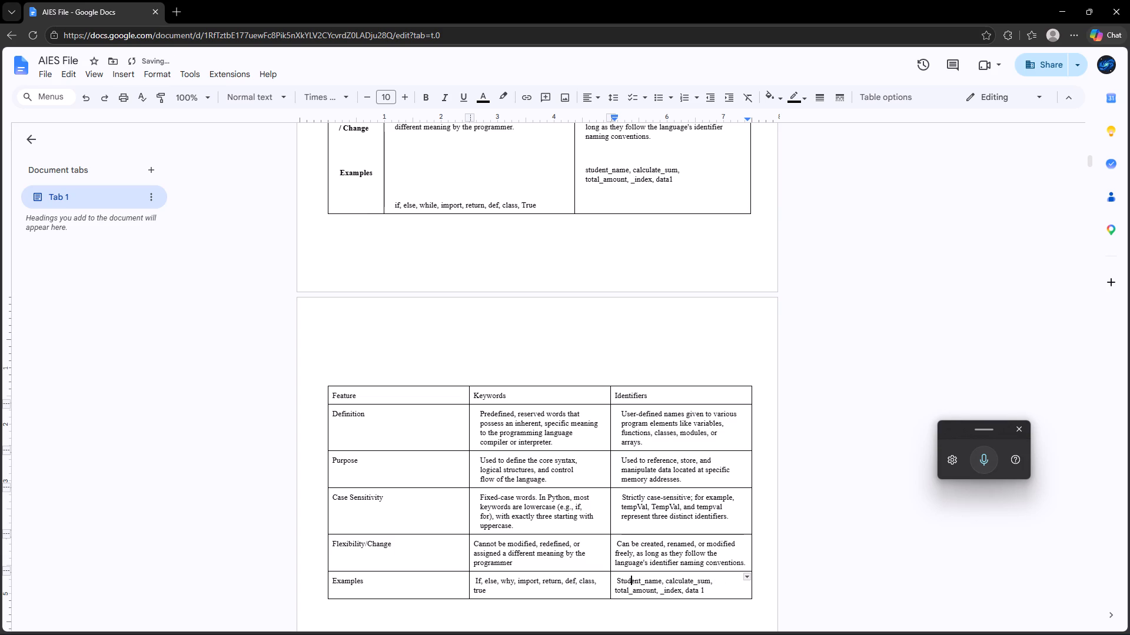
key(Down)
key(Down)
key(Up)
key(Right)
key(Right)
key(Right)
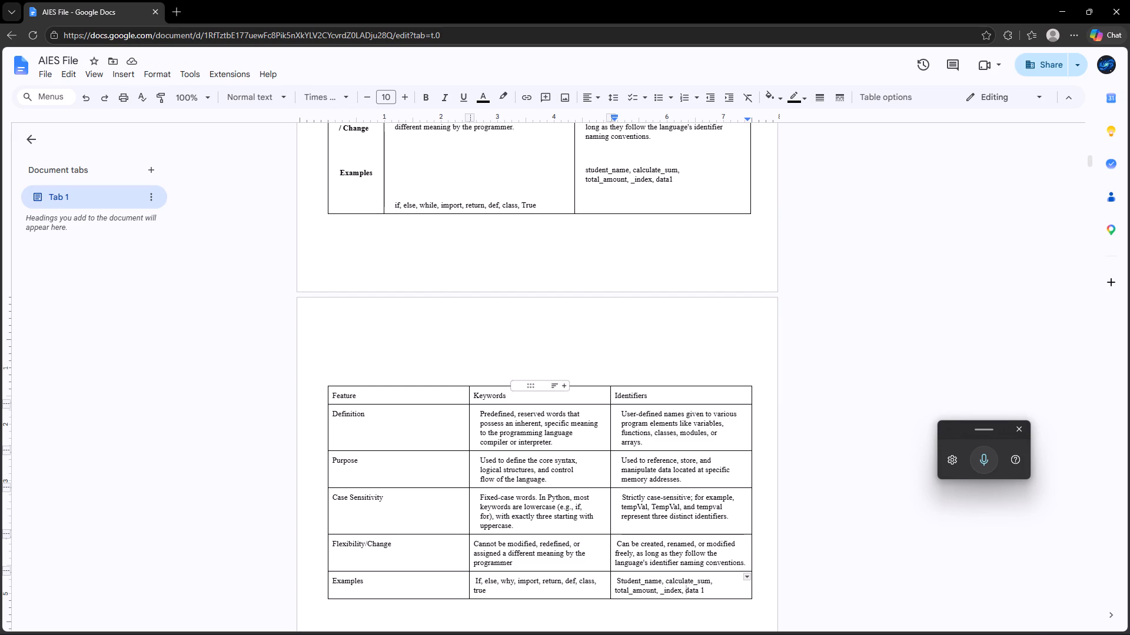
Resize the new table by narrowing the Feature column, widening the Identifiers column and pulling its outer Feature-side border slightly inward from the margin.
scroll(576, 380, right, 1)
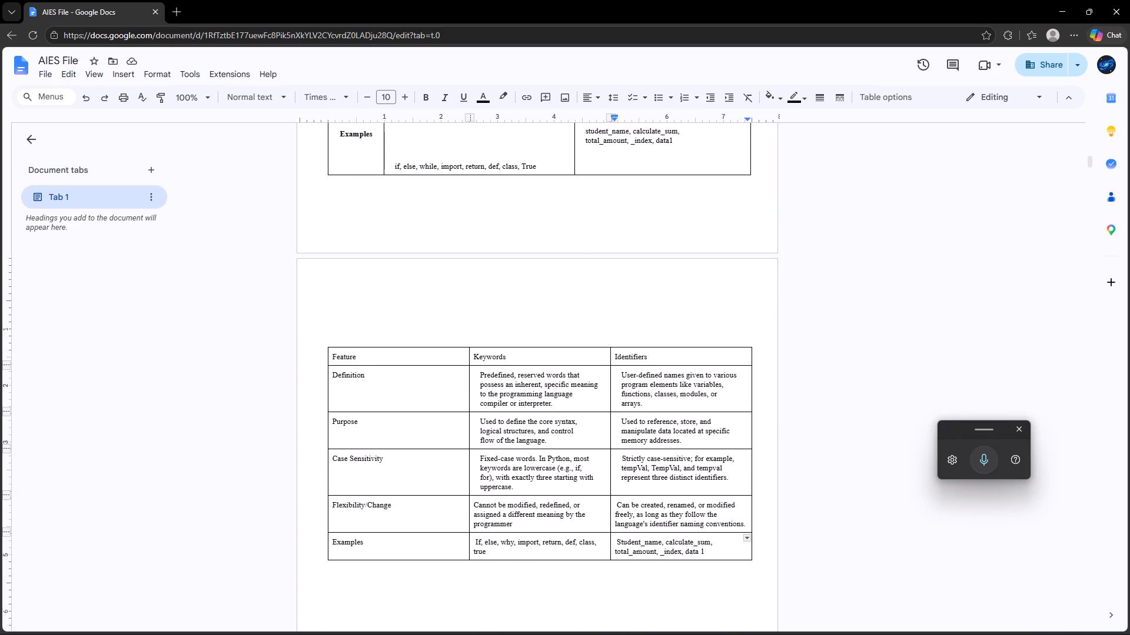
drag(470, 375, 420, 381)
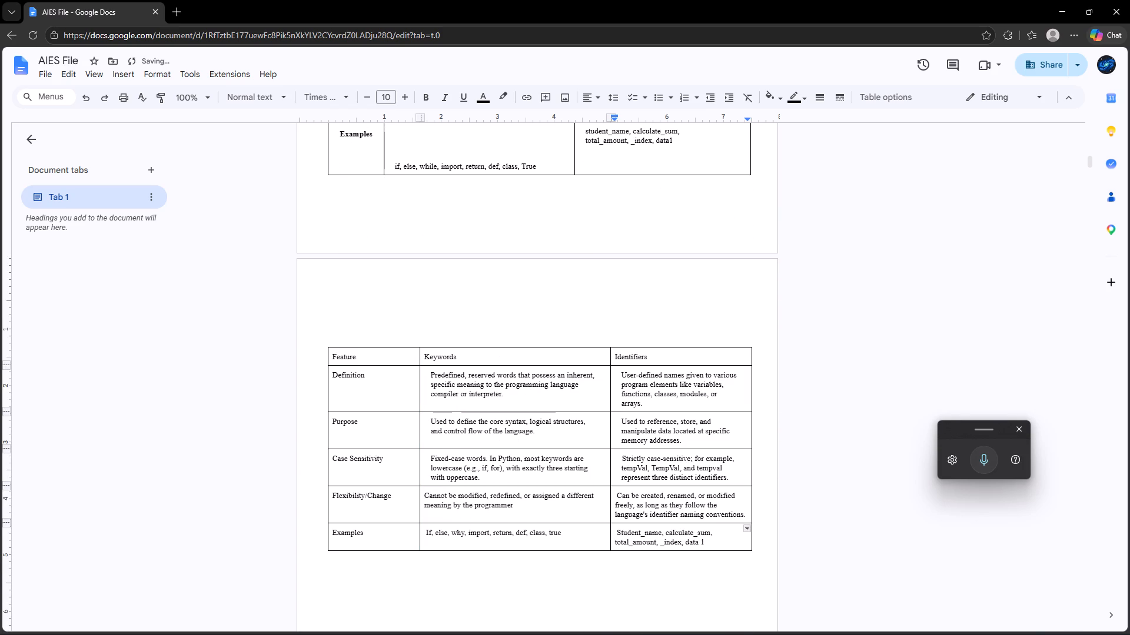
drag(610, 388, 580, 390)
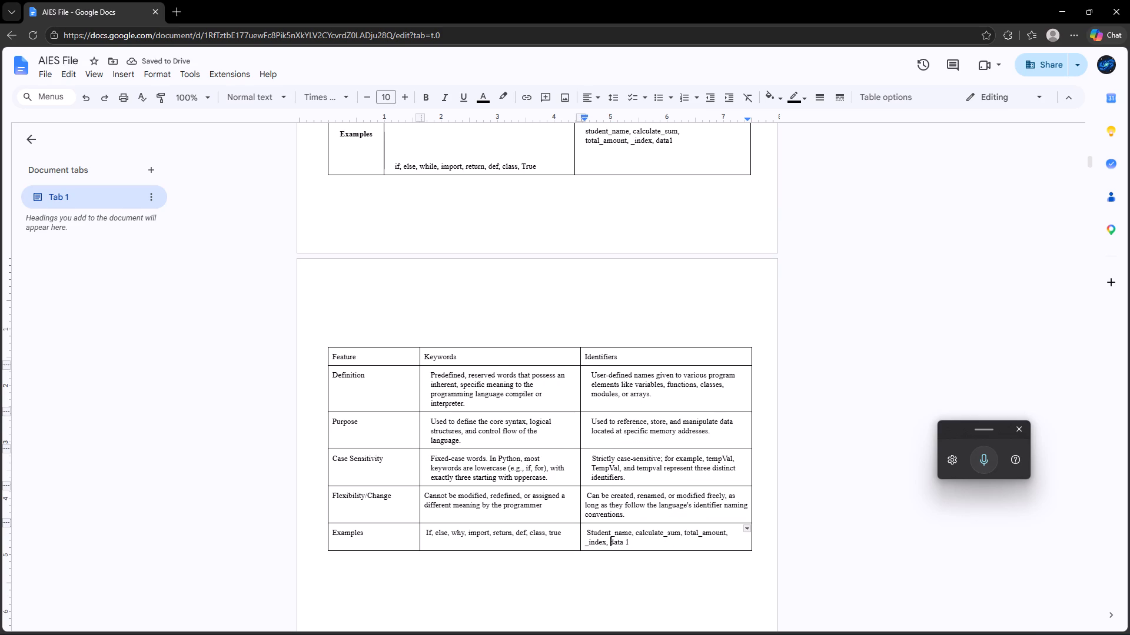
drag(329, 397, 363, 393)
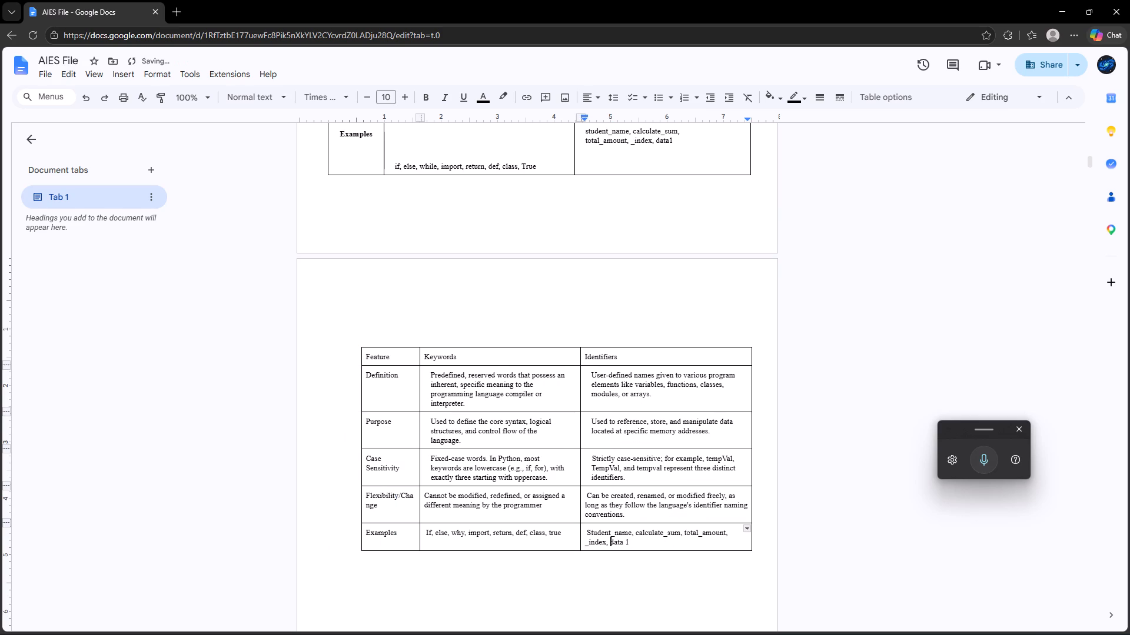
drag(363, 390, 353, 393)
Delete the entire old keywords and identifiers table under Q1.
scroll(464, 275, up, 2)
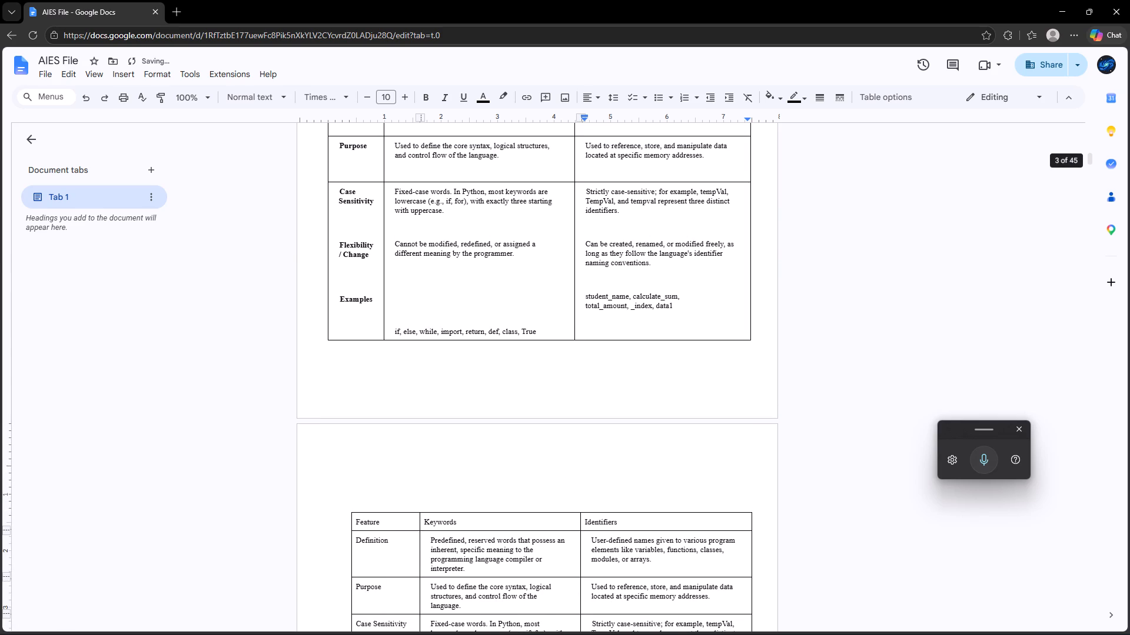
drag(523, 346, 418, 195)
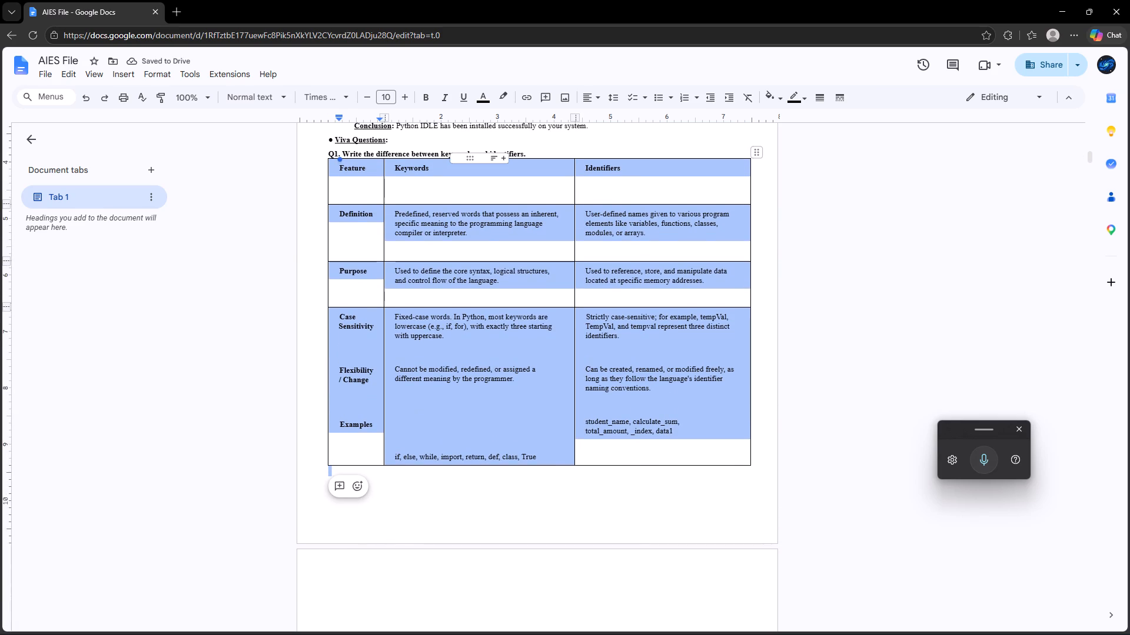
key(BackSpace)
Remove the empty lines between the Q1 heading and the new table so the table sits directly below the question.
click(389, 223)
key(BackSpace)
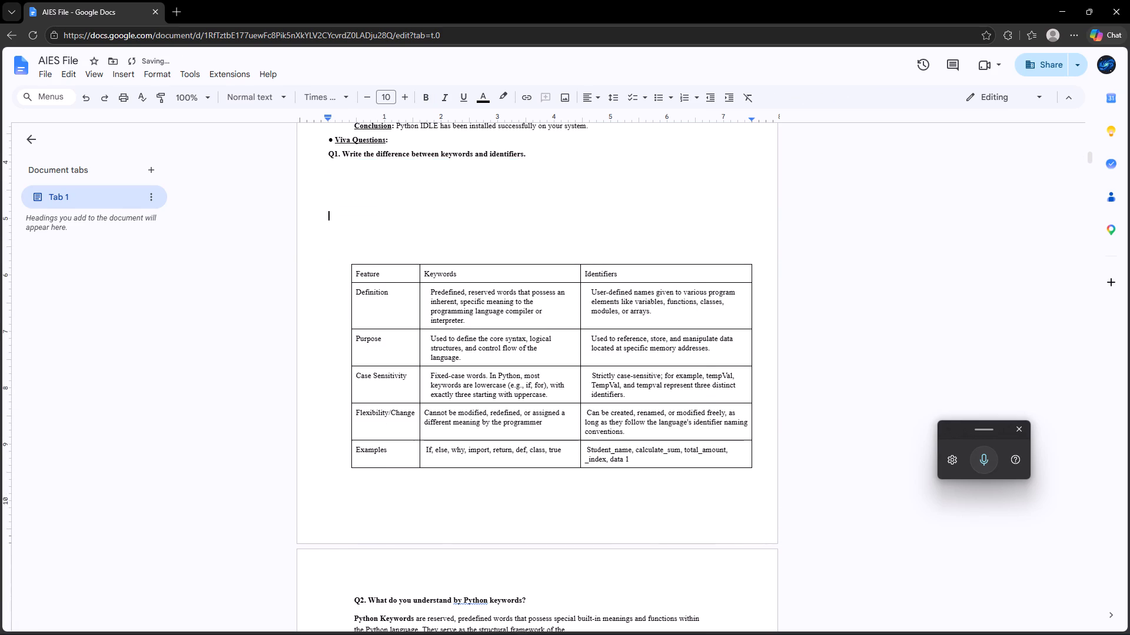
key(BackSpace)
key(BackSpace)
key(Down)
key(Down)
key(Down)
key(Down)
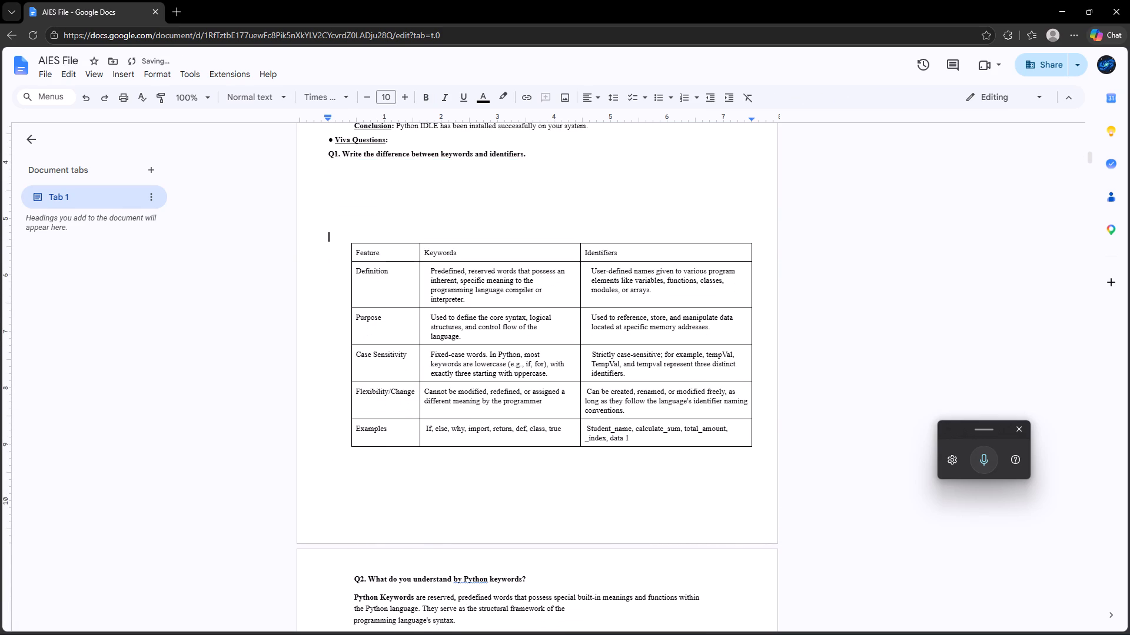
key(BackSpace)
key(BackSpace)
key(BackSpace)
key(BackSpace)
key(BackSpace)
key(BackSpace)
key(BackSpace)
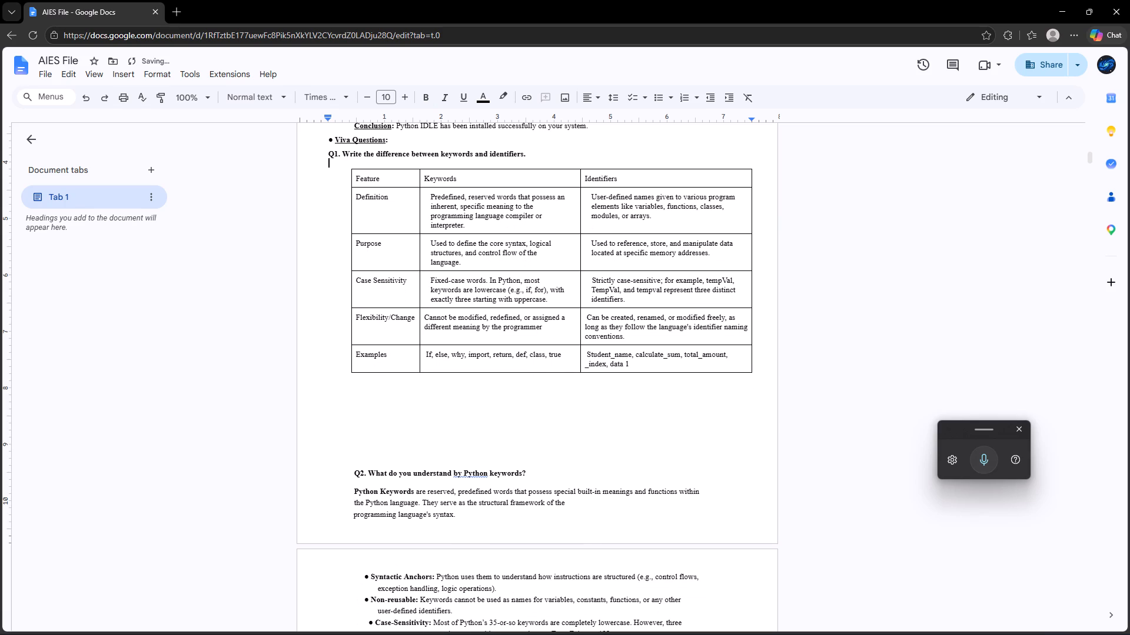
Narrow the Identifiers column slightly by pulling in its outer border.
key(Down)
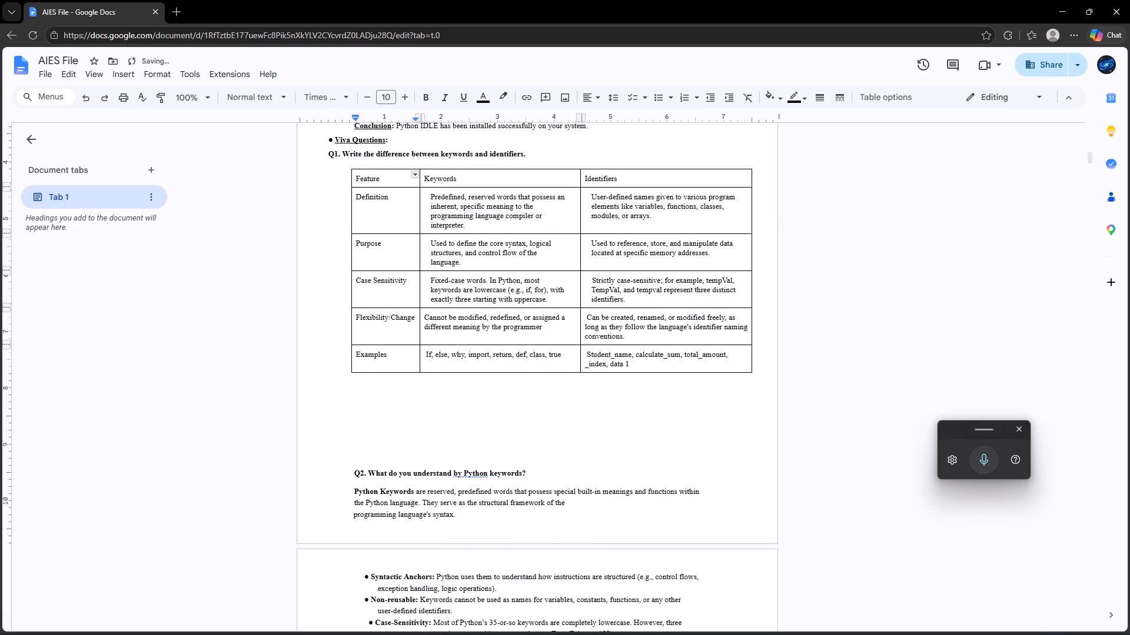
drag(753, 233, 736, 233)
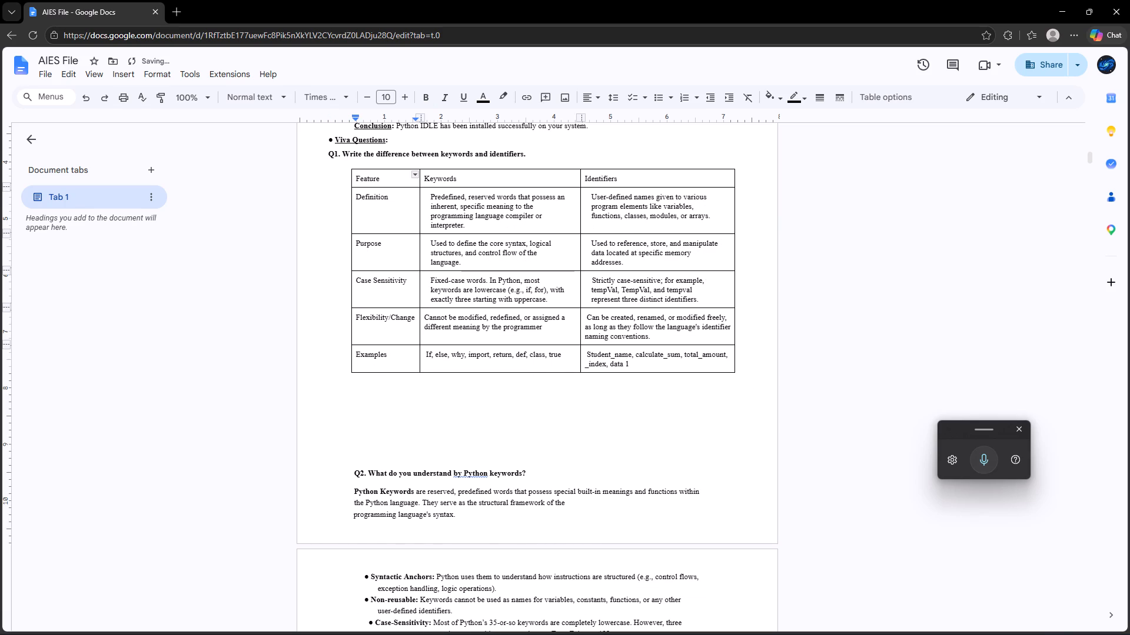
Bold the table's Feature column labels and the Keywords and Identifiers column headings.
drag(395, 182, 406, 369)
key(ctrl+b)
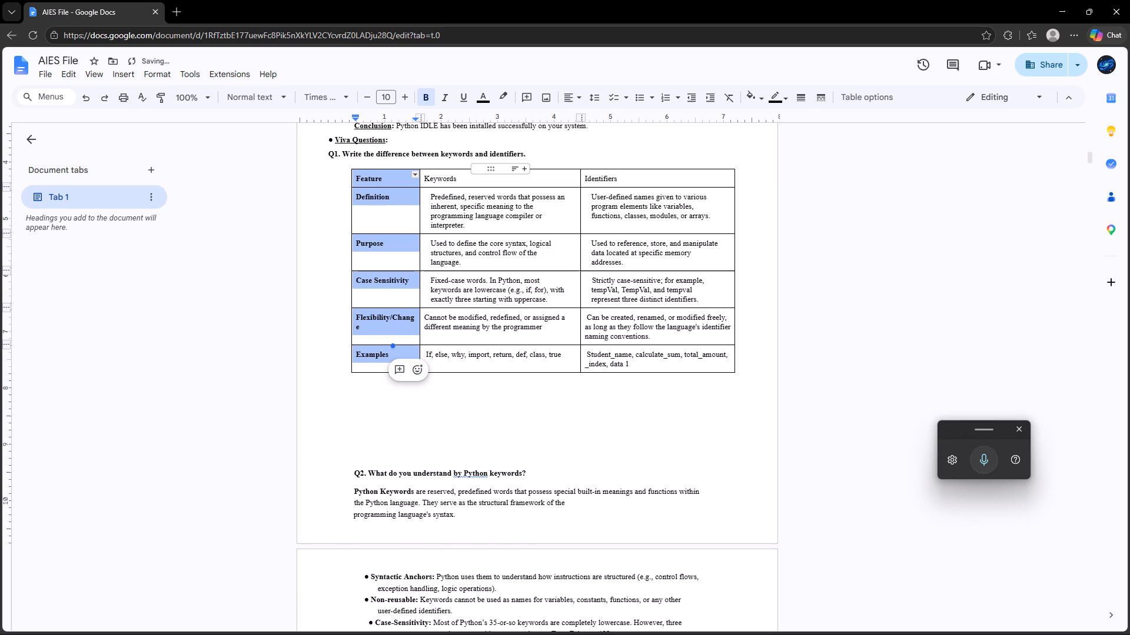
drag(423, 178, 643, 179)
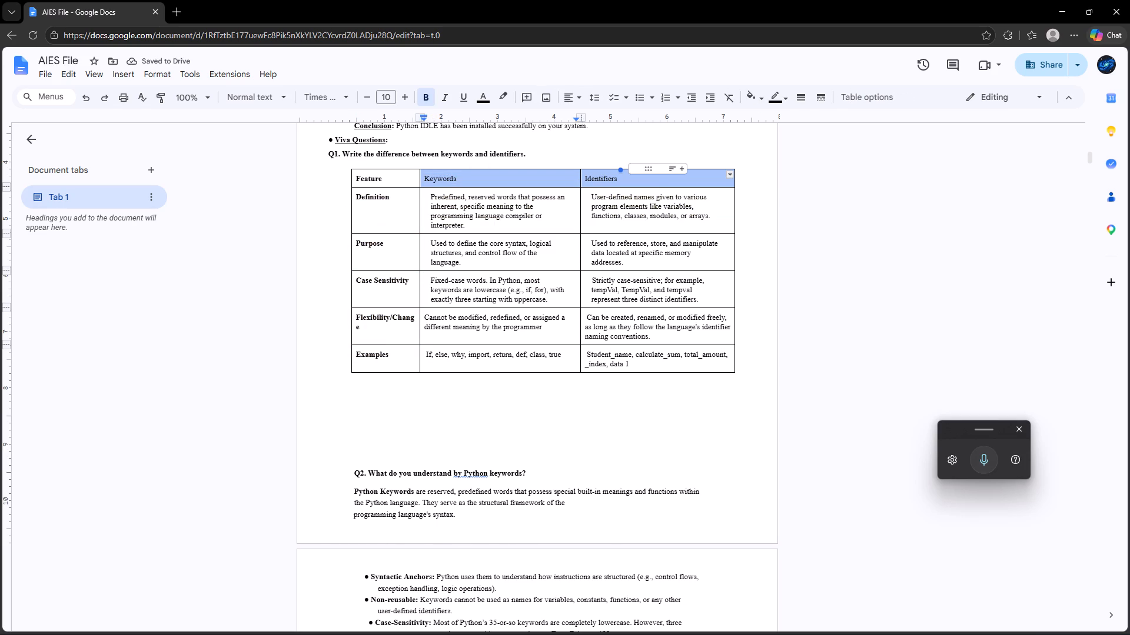
key(ctrl+b)
click(872, 287)
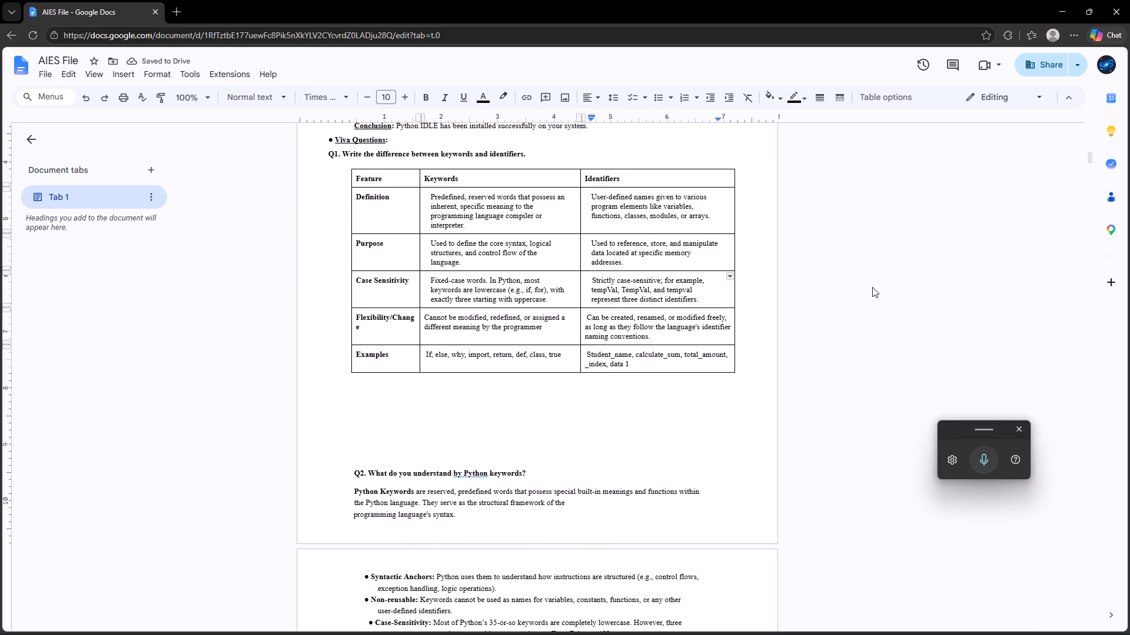
Delete the surplus empty lines between the new table and the Q2 heading.
click(502, 411)
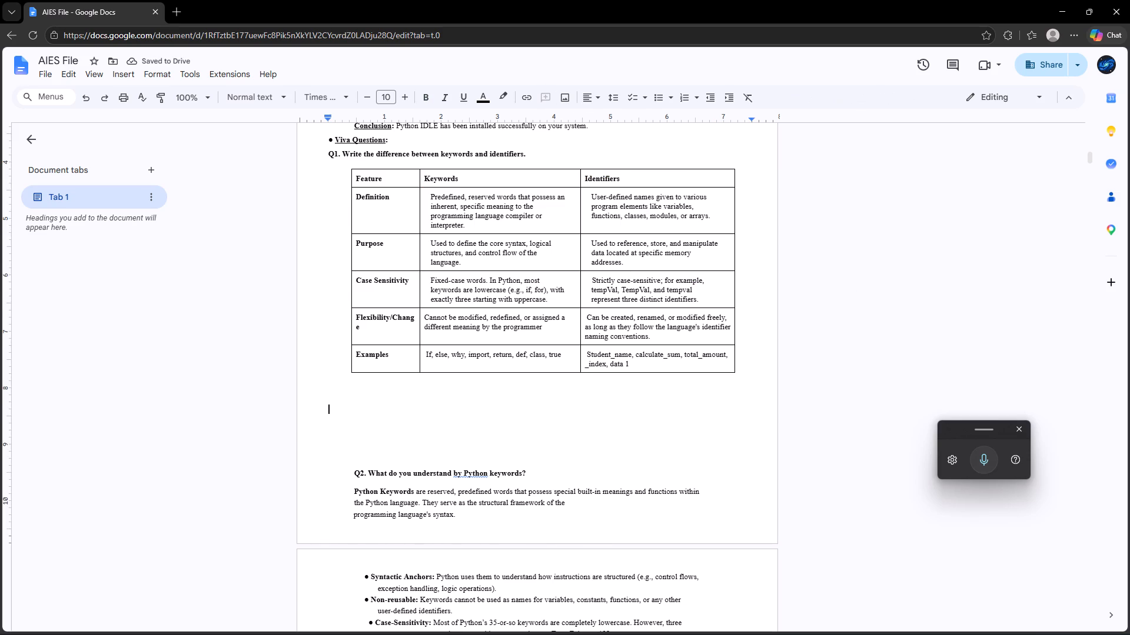
click(440, 435)
drag(356, 460, 356, 453)
drag(356, 453, 345, 386)
key(BackSpace)
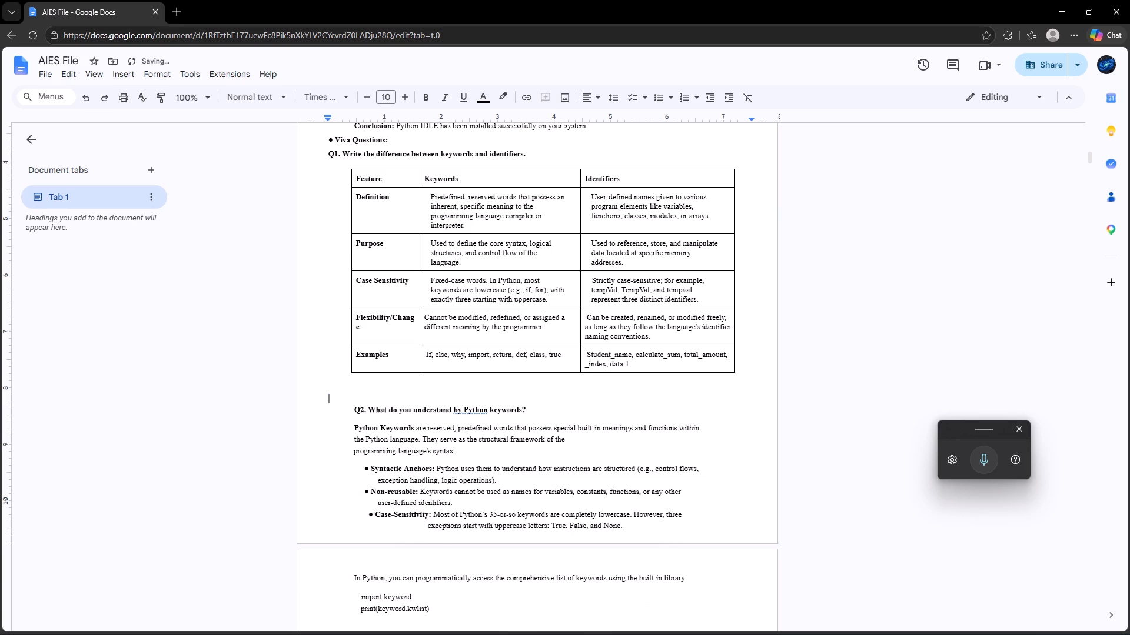
key(BackSpace)
key(BackSpace)
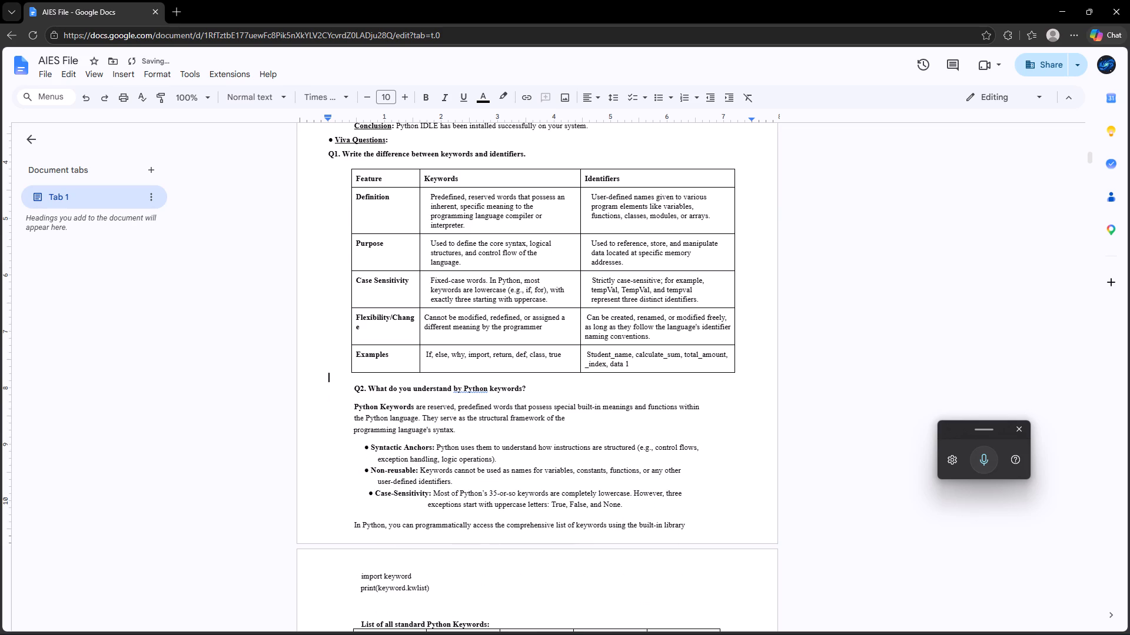
Insert an empty line between the keywords and identifiers table and the Q2 heading.
scroll(345, 386, down, 2)
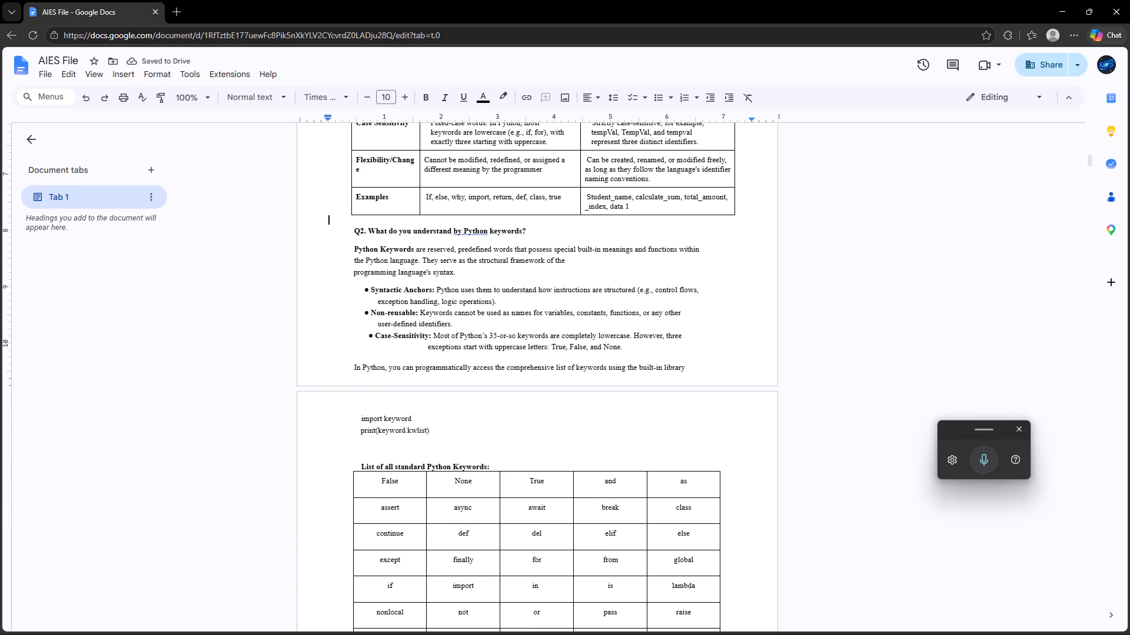
click(477, 356)
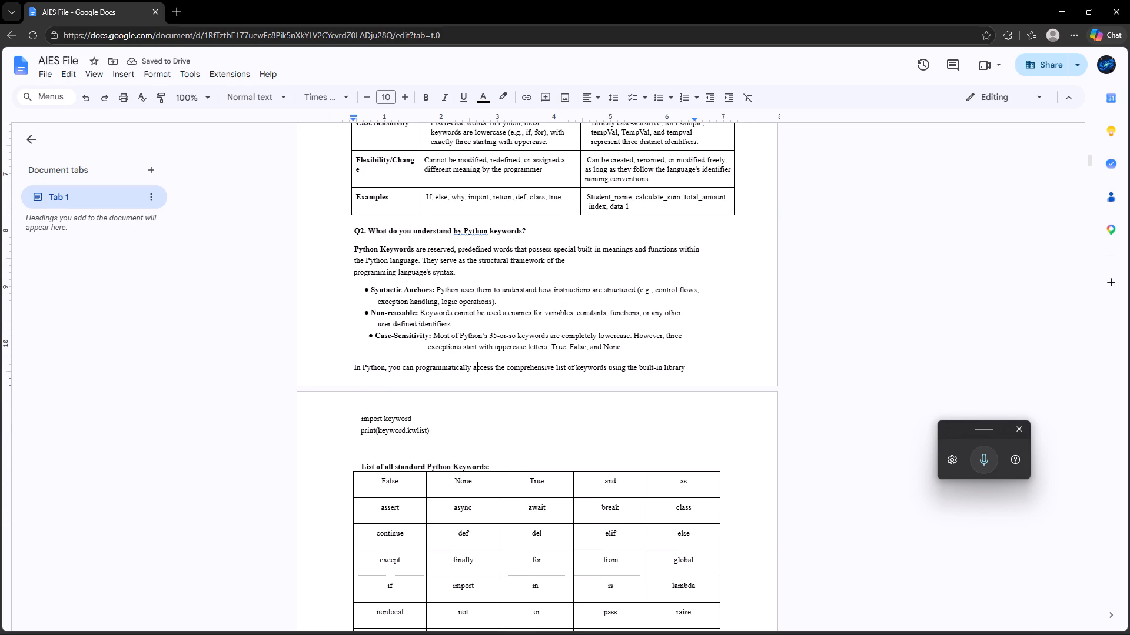
scroll(444, 386, down, 2)
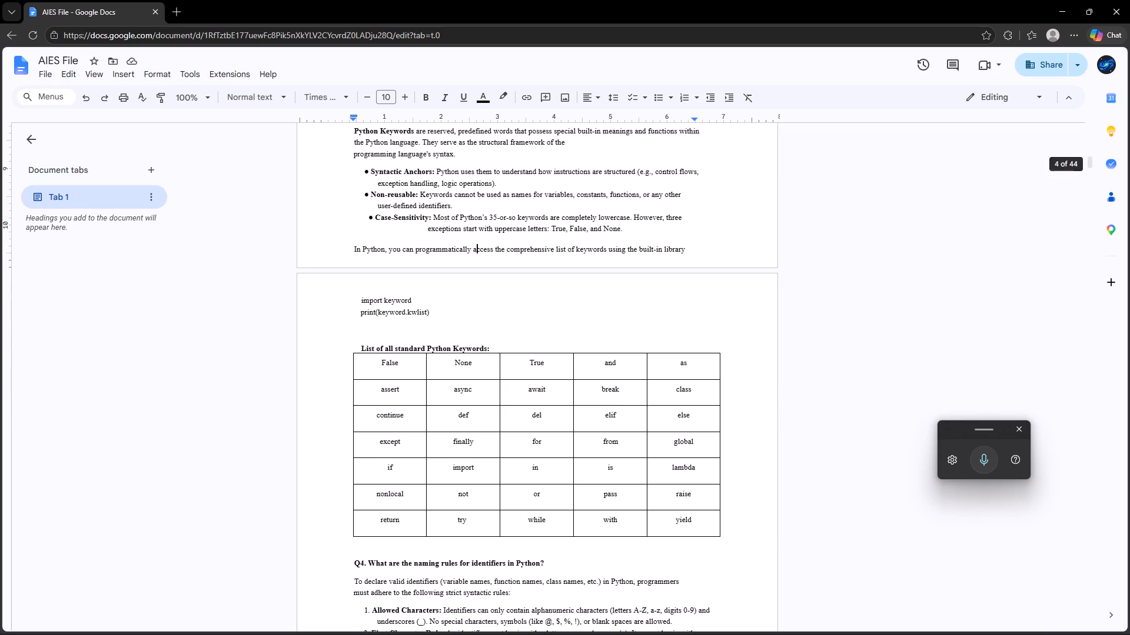
click(414, 337)
click(390, 329)
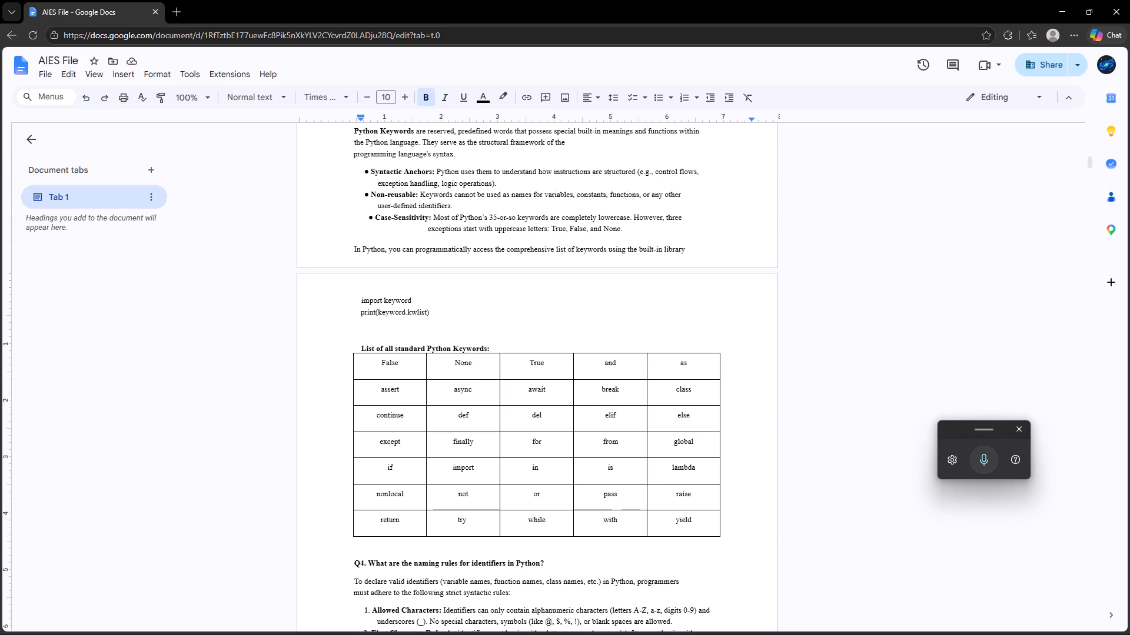
click(358, 228)
scroll(358, 228, up, 2)
click(348, 256)
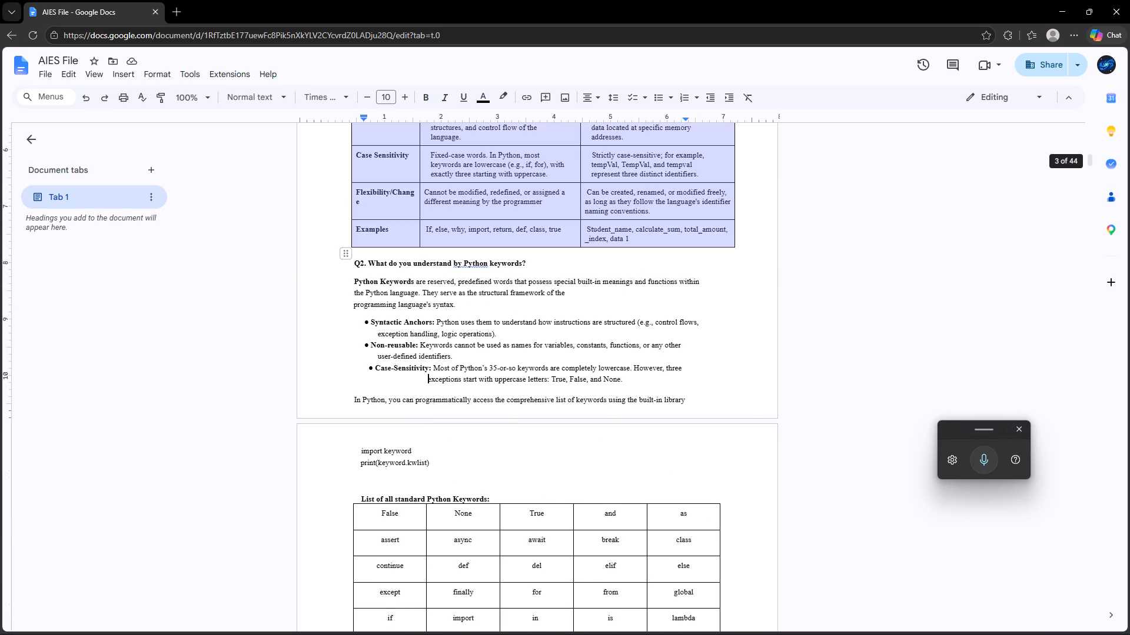
click(366, 255)
key(Return)
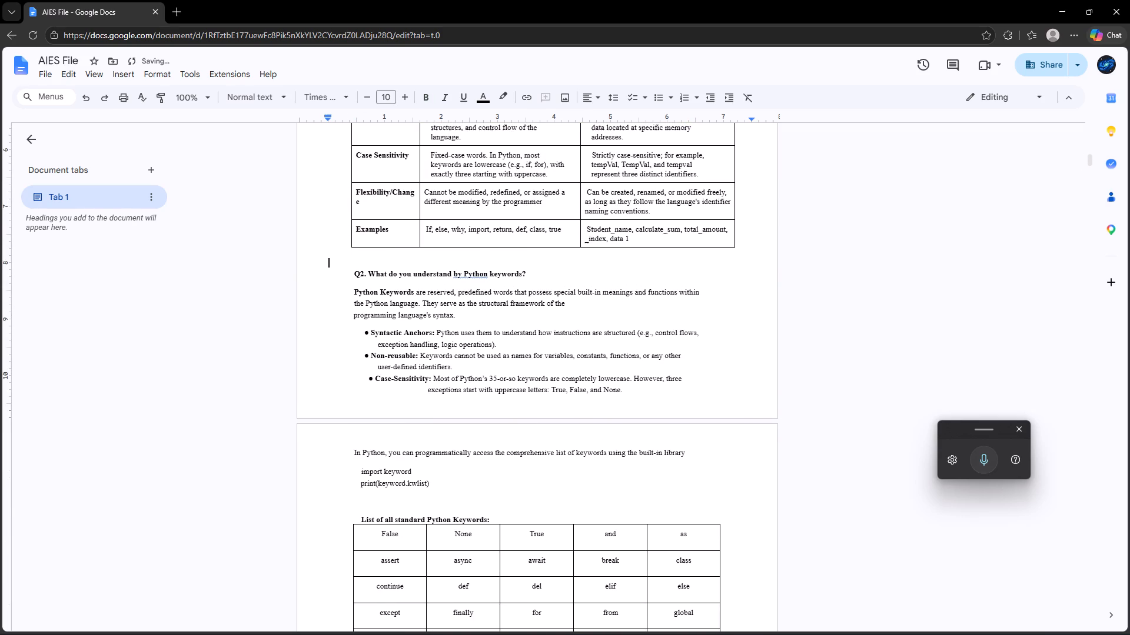
Move the whole Q5 Python execution modes section to a new line after the Q4 naming rules list, ahead of the compiler and interpreter question.
scroll(359, 467, down, 3)
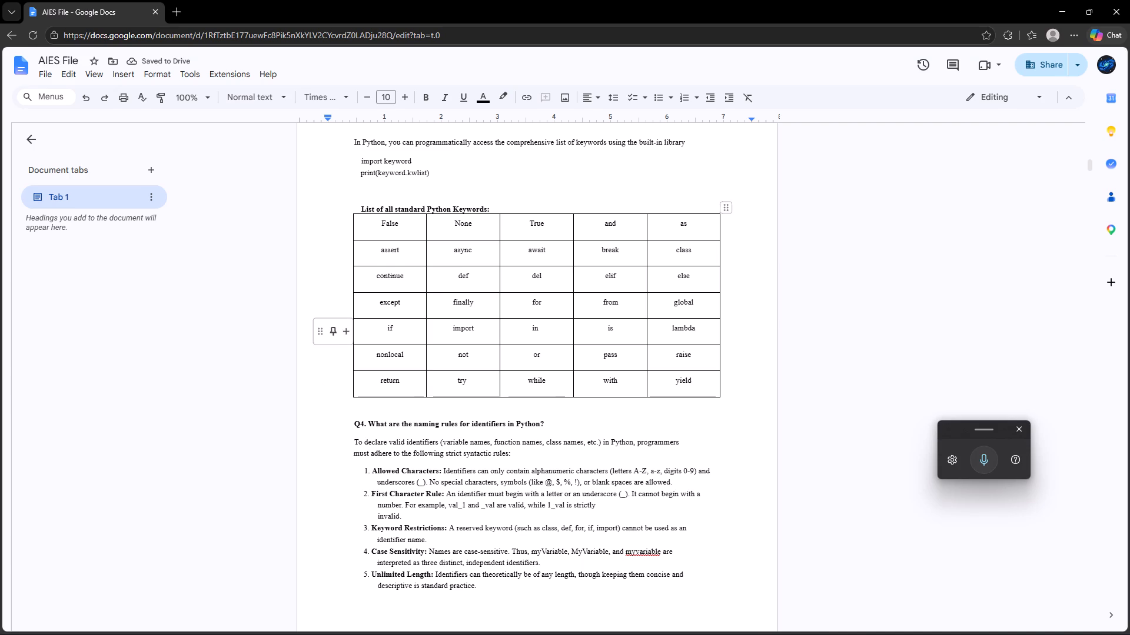
scroll(407, 423, down, 3)
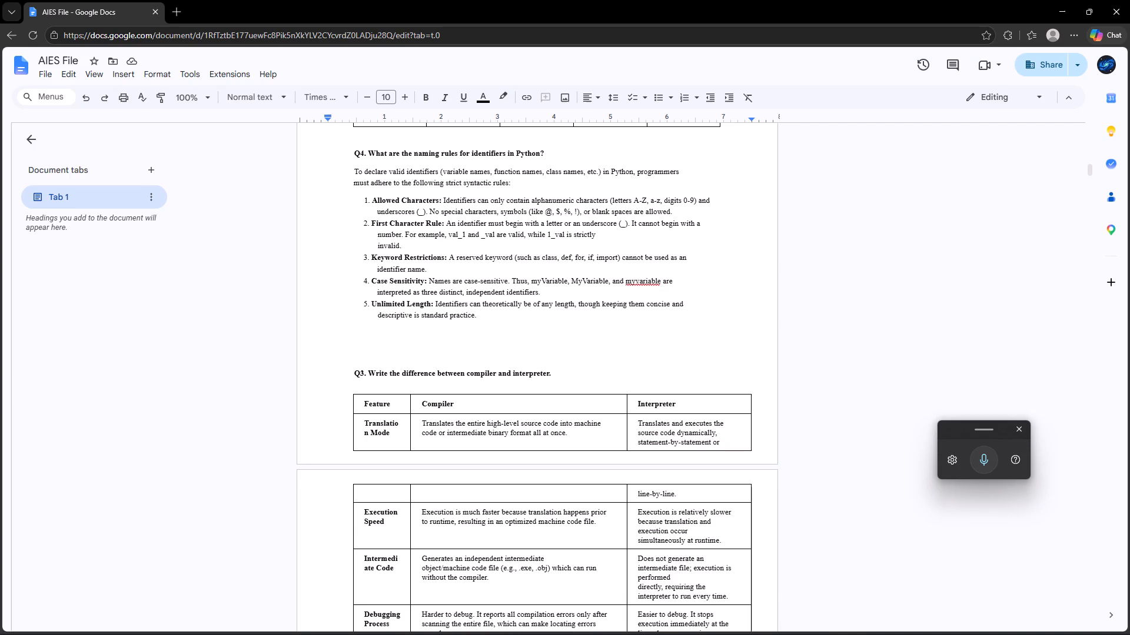
scroll(394, 369, up, 2)
scroll(394, 369, down, 1)
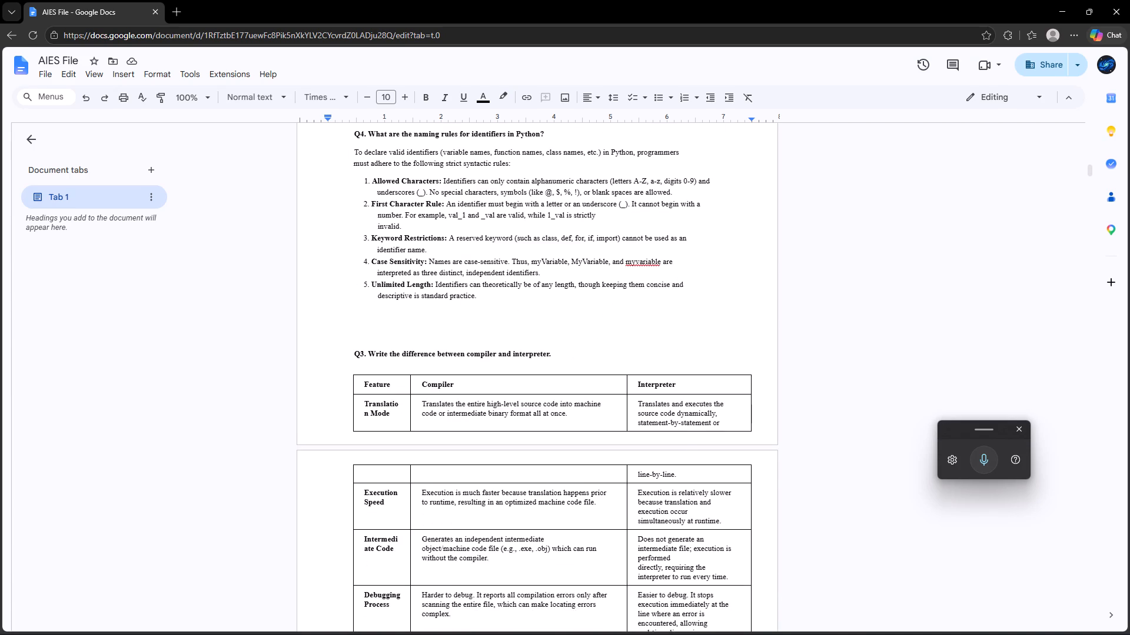
scroll(394, 369, up, 1)
scroll(394, 369, right, 1)
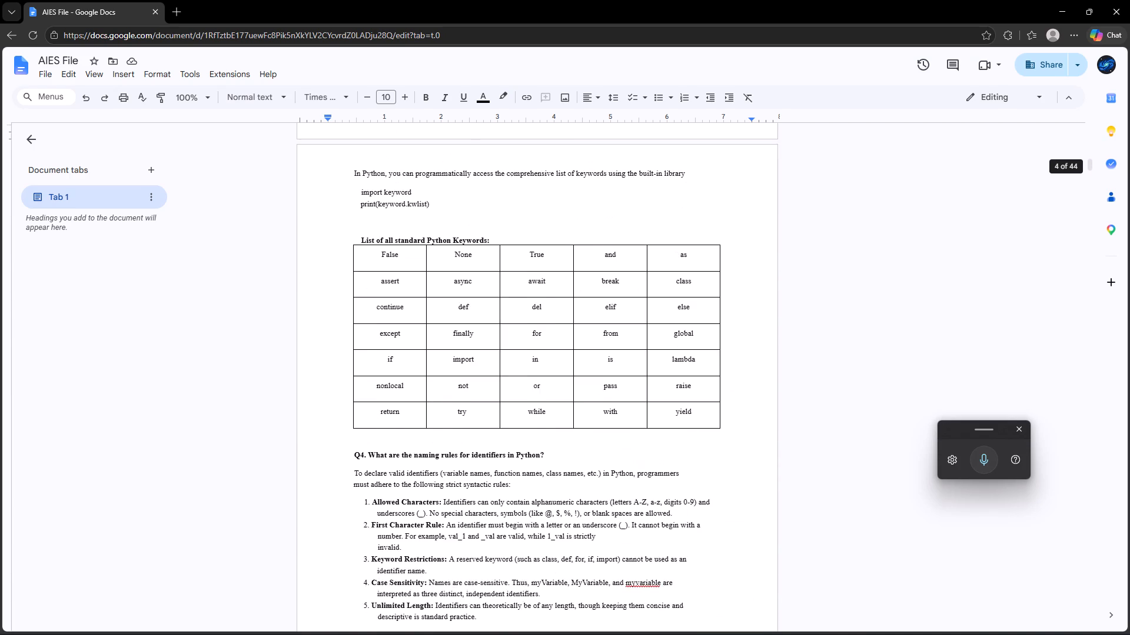
scroll(394, 369, right, 1)
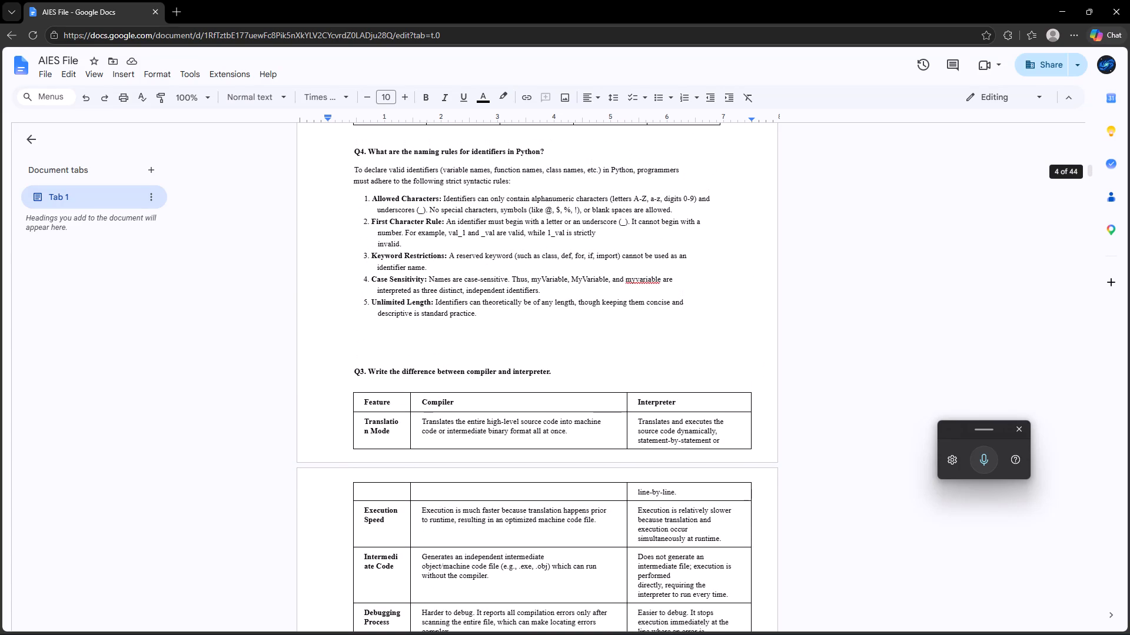
scroll(384, 350, down, 5)
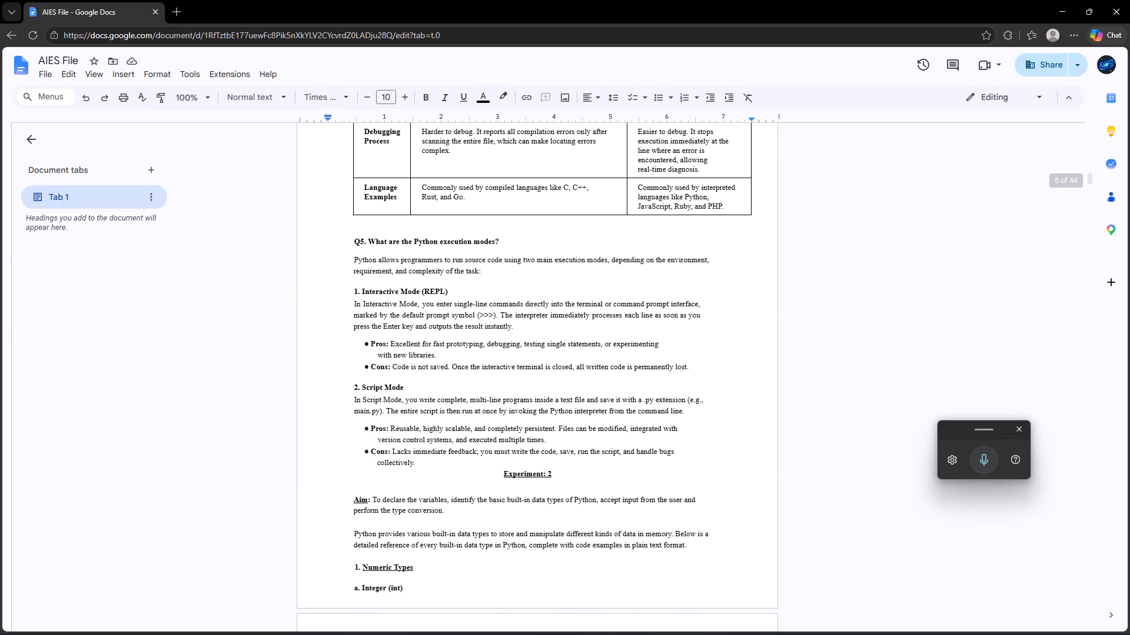
scroll(384, 350, up, 1)
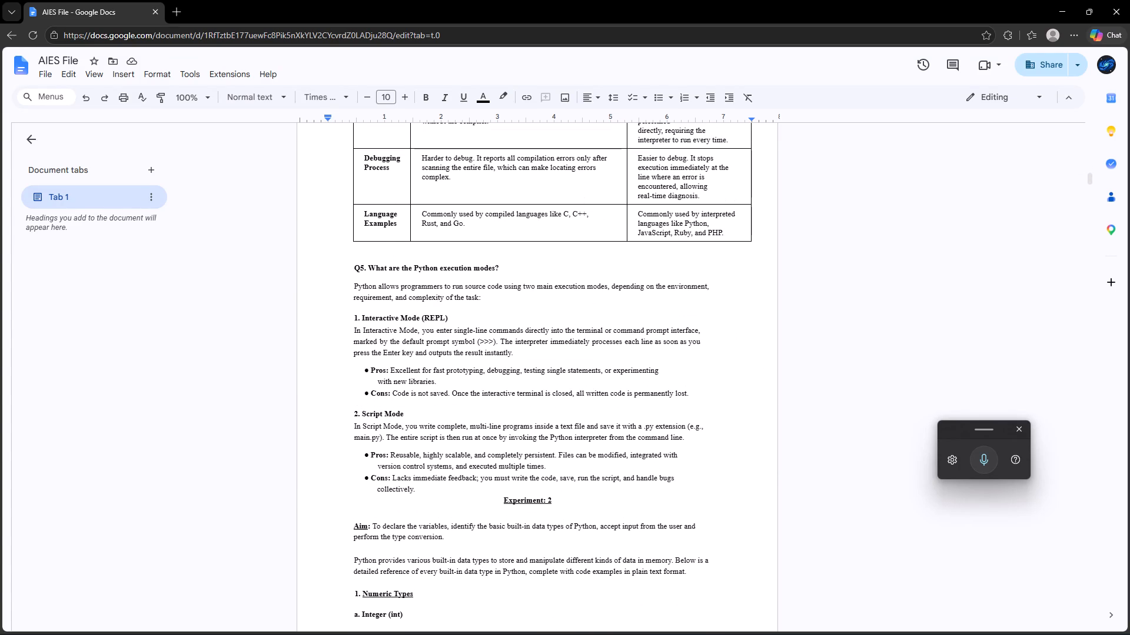
drag(420, 489, 340, 271)
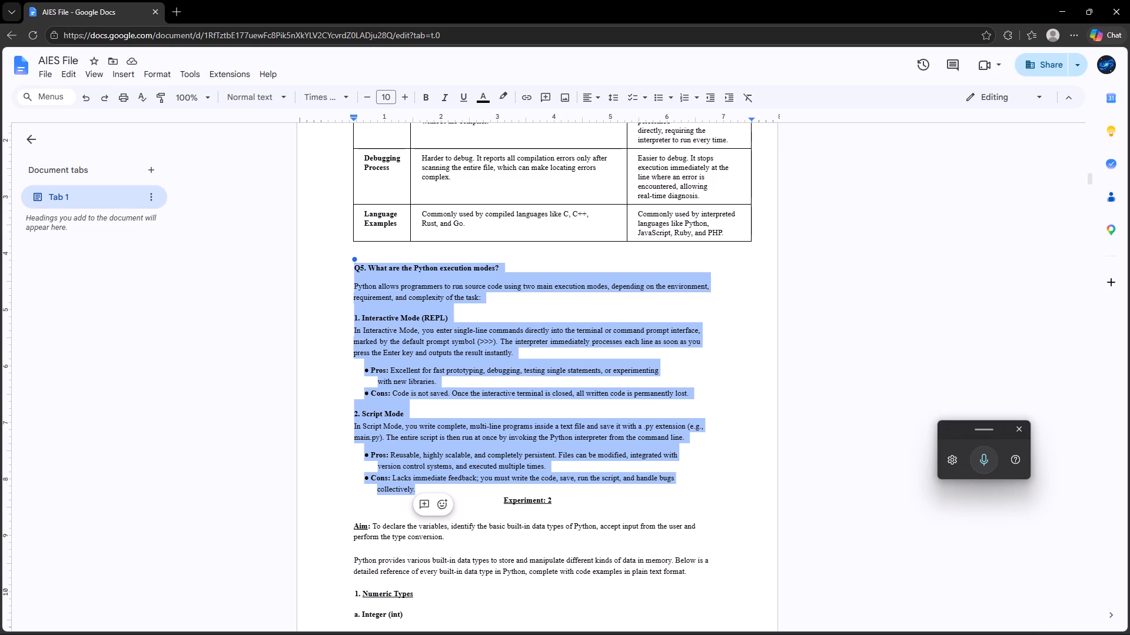
scroll(340, 271, up, 2)
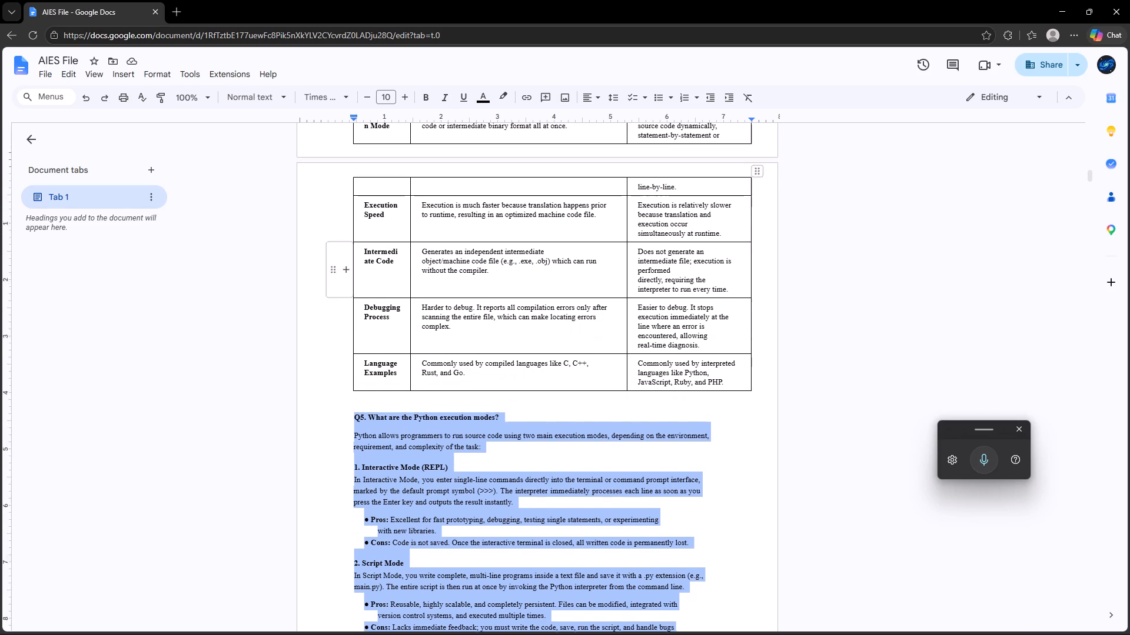
scroll(340, 271, up, 1)
key(ctrl+x)
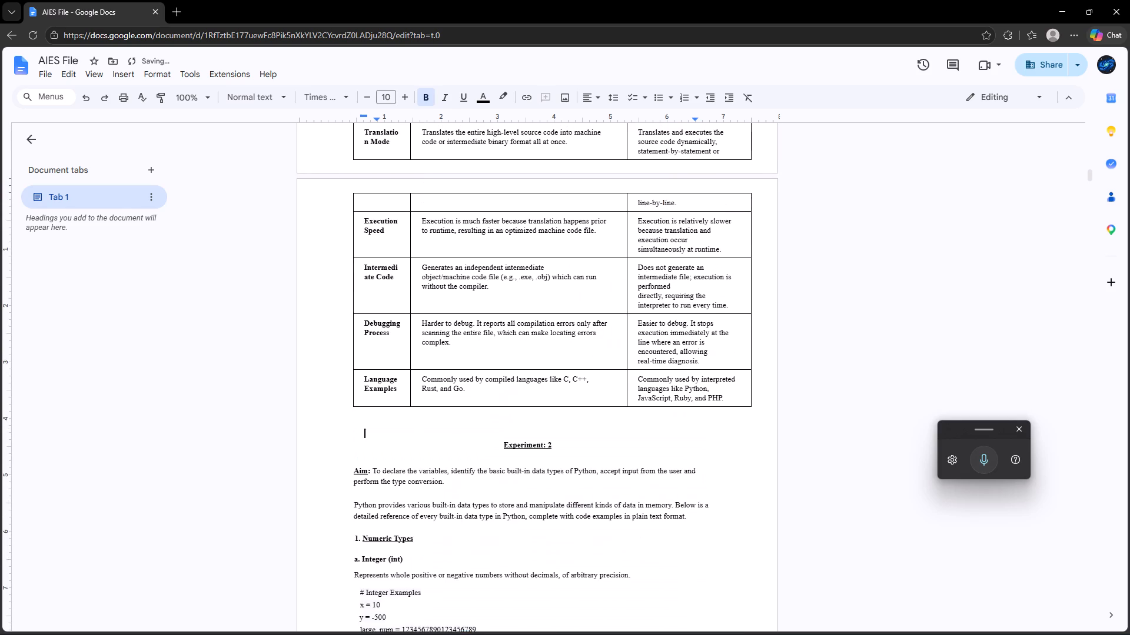
scroll(340, 271, up, 5)
click(395, 366)
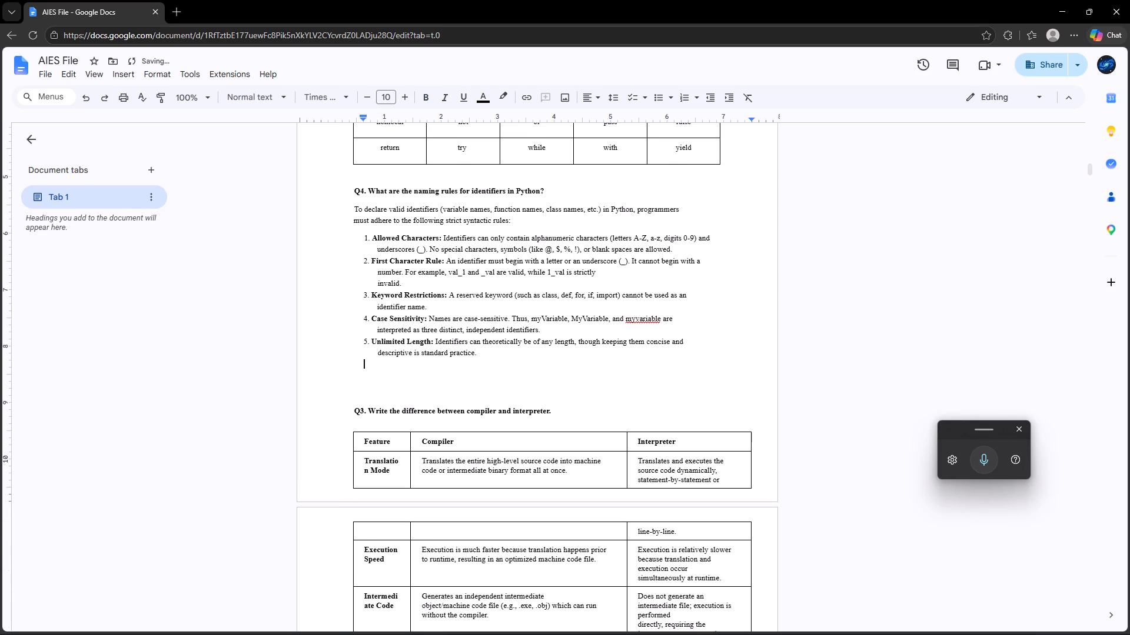
key(Return)
key(ctrl+v)
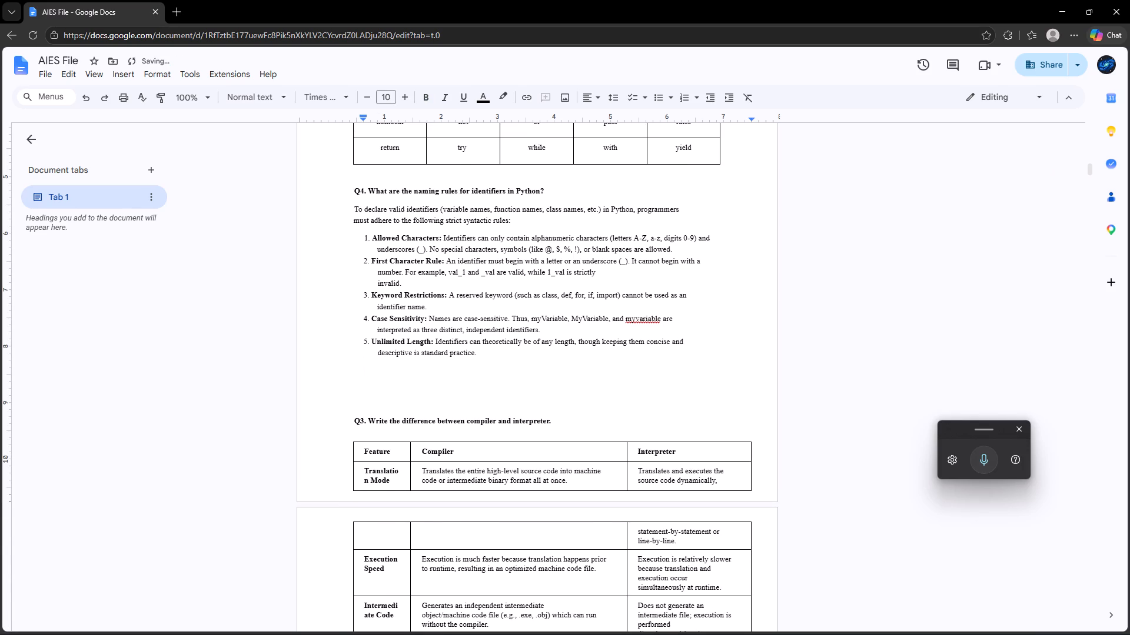
Review the viva question order and page layout around the moved Python execution modes section.
scroll(395, 366, up, 1)
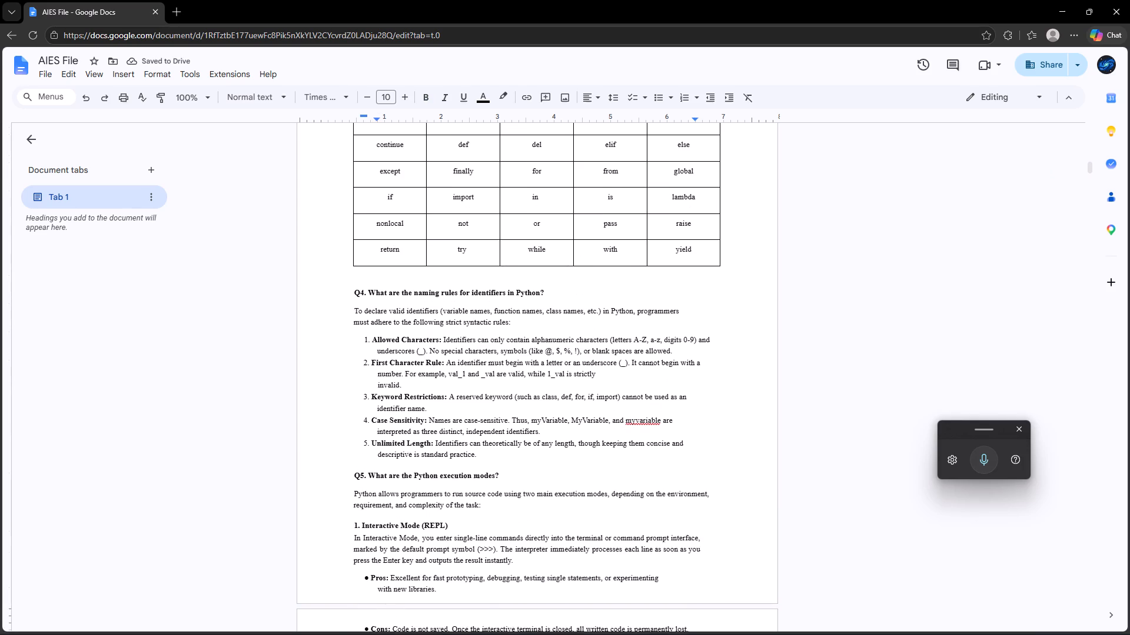
scroll(387, 391, down, 3)
scroll(366, 483, down, 3)
scroll(366, 483, up, 1)
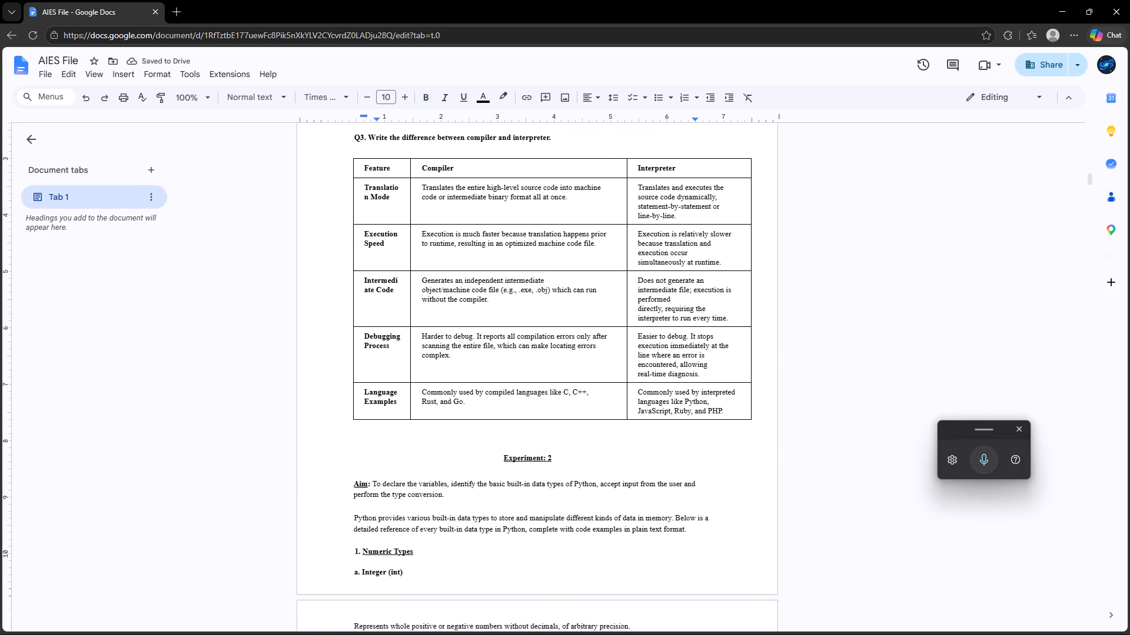
scroll(366, 483, up, 1)
scroll(366, 483, down, 1)
scroll(366, 483, up, 4)
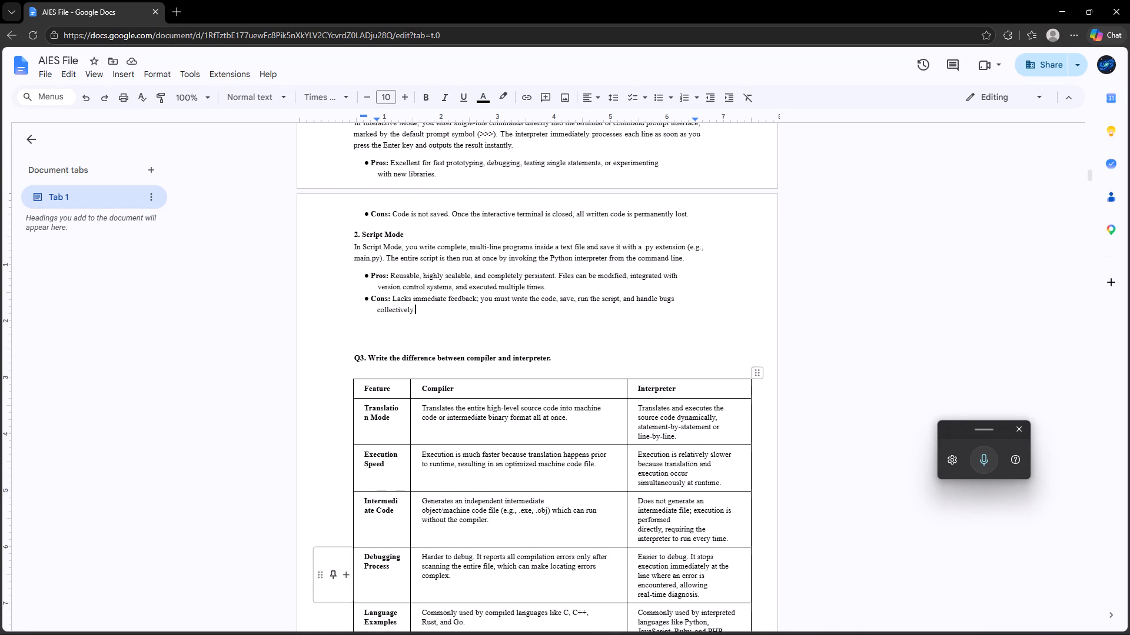
scroll(440, 527, up, 3)
scroll(434, 385, up, 1)
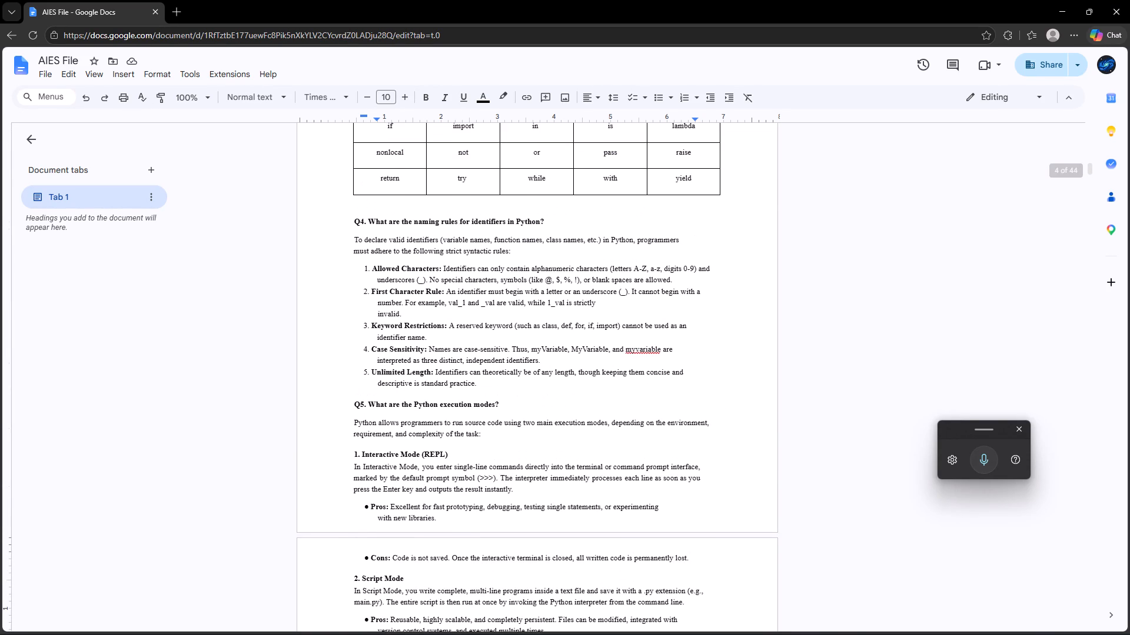
scroll(424, 346, down, 1)
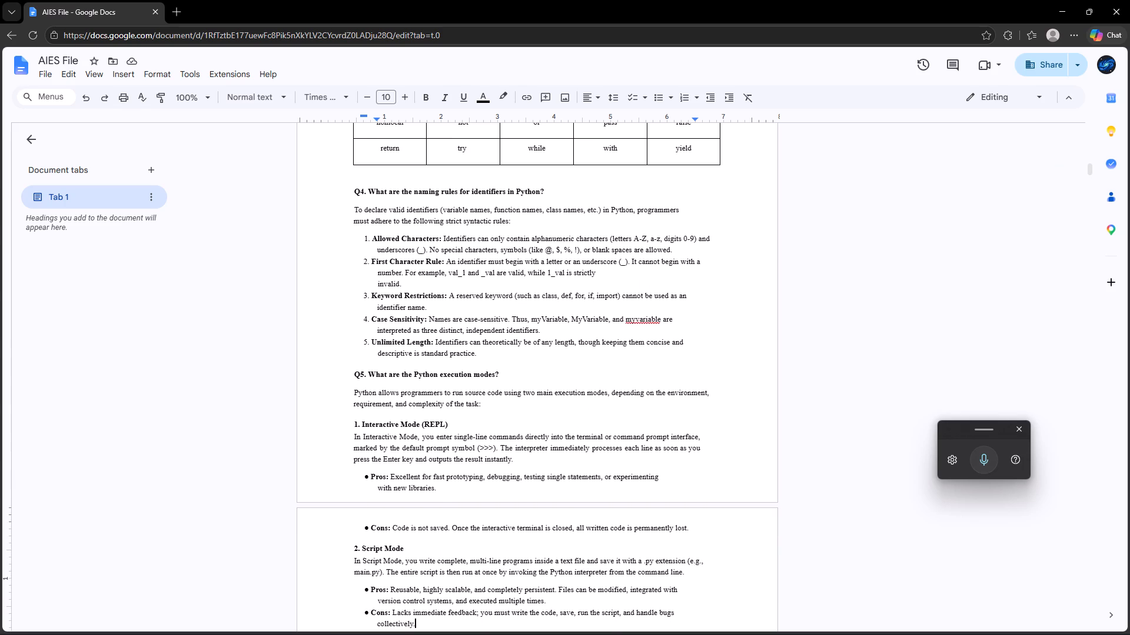
Delete the surplus empty lines between the Script Mode points and the compiler and interpreter question heading.
click(401, 387)
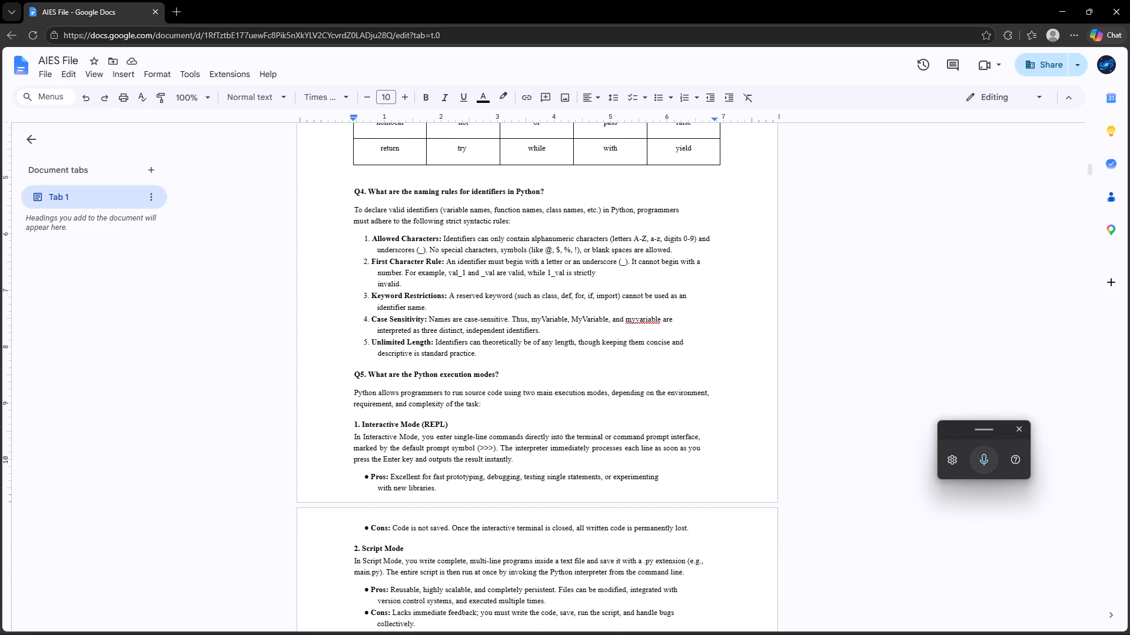
scroll(361, 366, down, 3)
click(361, 366)
scroll(361, 366, up, 2)
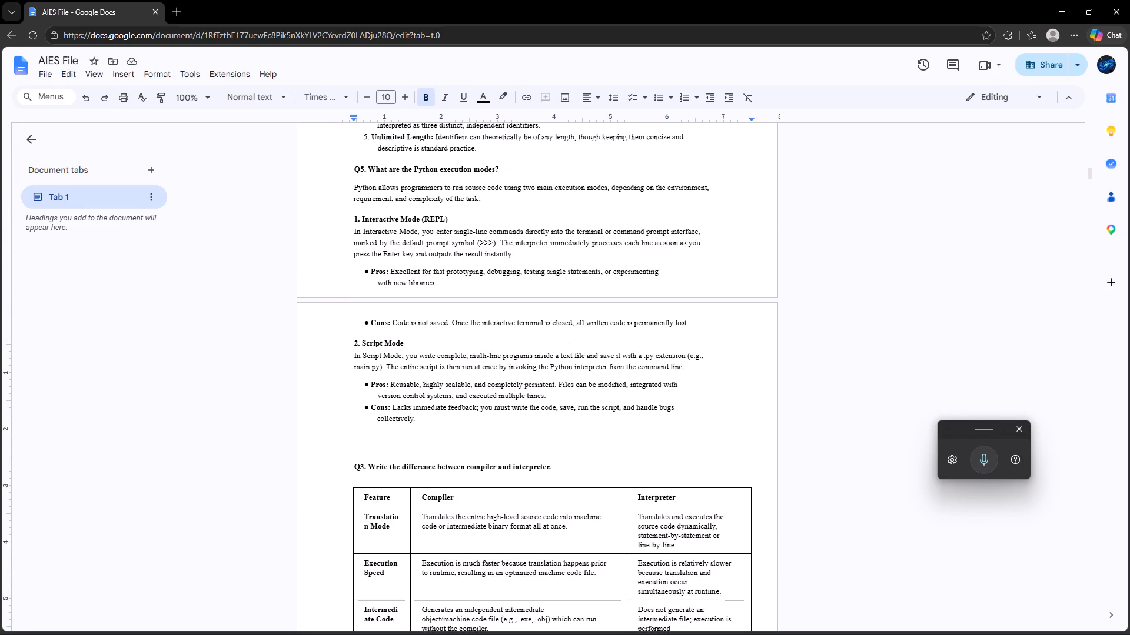
click(359, 453)
key(BackSpace)
key(BackSpace)
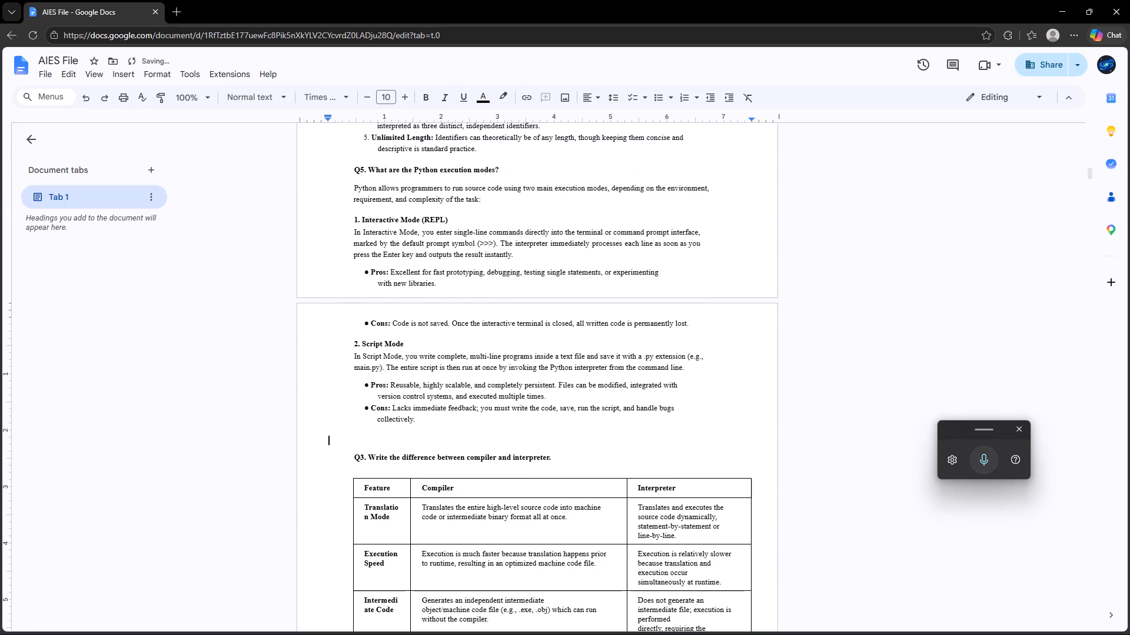
key(BackSpace)
key(Down)
key(Up)
key(BackSpace)
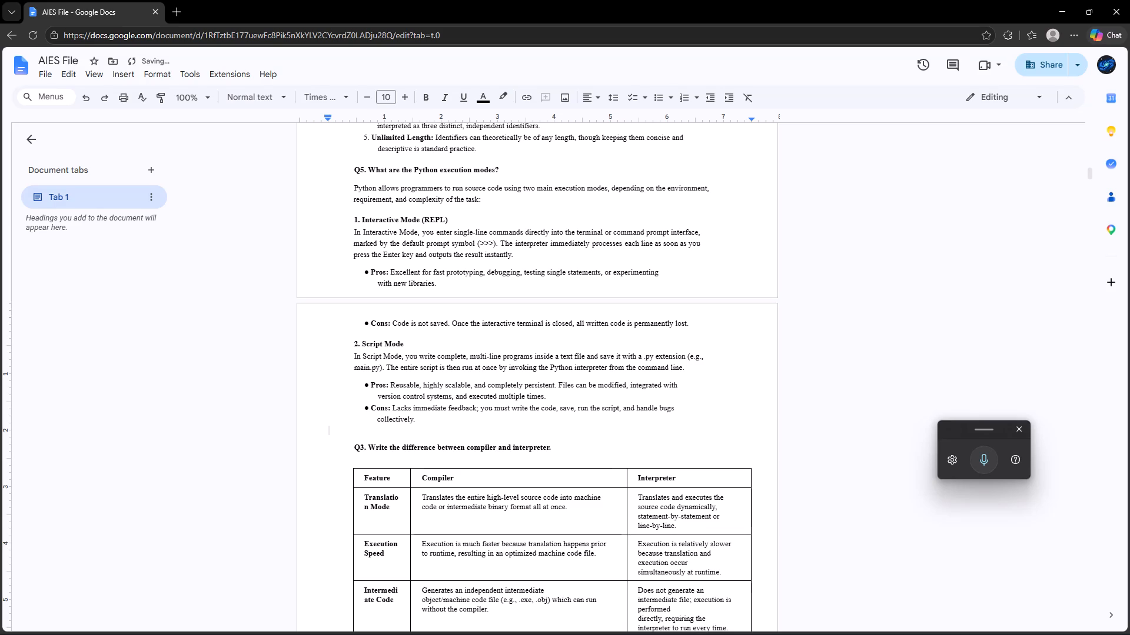
Renumber the "Write the difference between compiler and interpreter" heading as Q5.
key(Down)
key(Left)
key(Left)
key(Left)
key(Left)
key(Left)
key(Left)
key(Left)
key(Left)
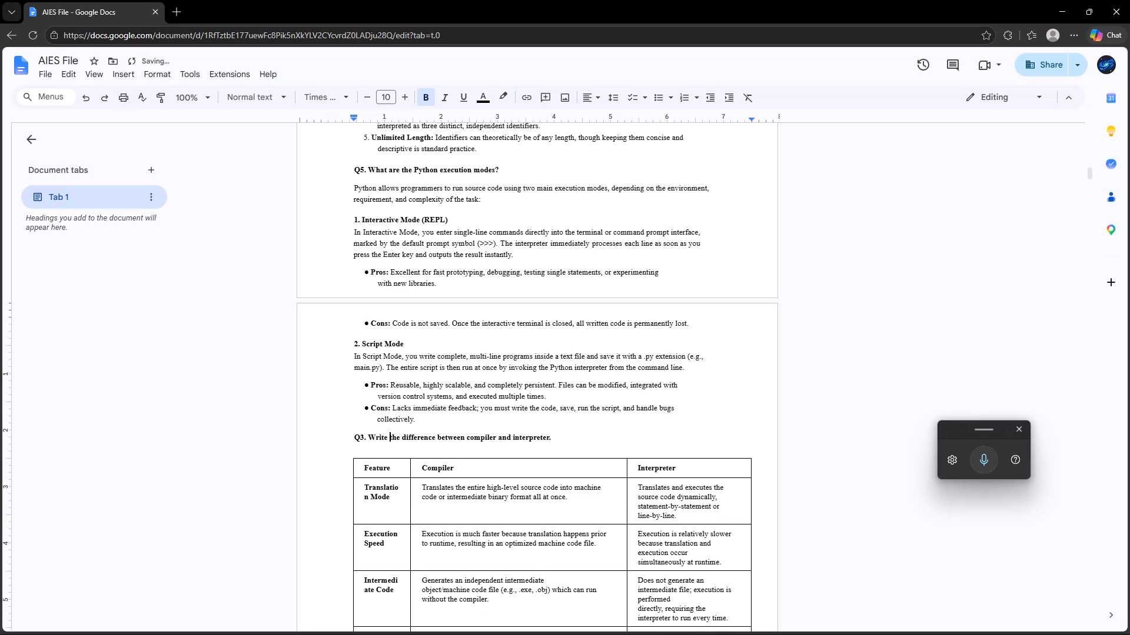
key(Left)
key(Left)
key(Left)
key(Left)
key(Left)
key(Left)
key(Left)
key(Left)
key(BackSpace)
key(5)
Renumber the "What are the naming rules for identifiers in Python?" heading as Q3.
scroll(359, 453, up, 3)
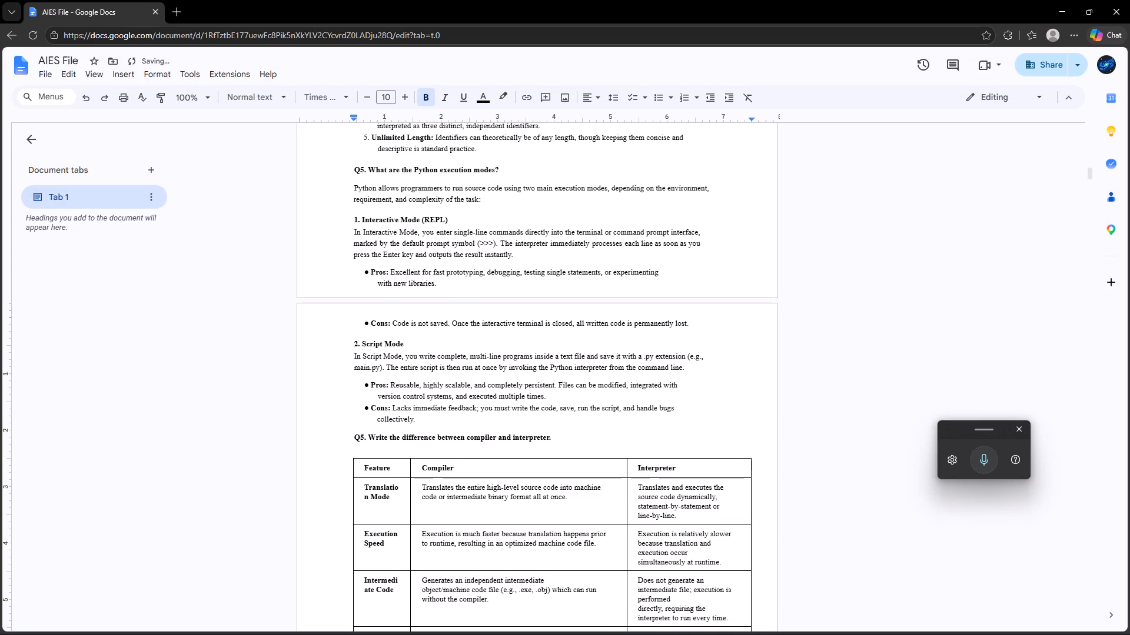
scroll(437, 262, up, 3)
scroll(378, 352, up, 4)
scroll(378, 352, down, 1)
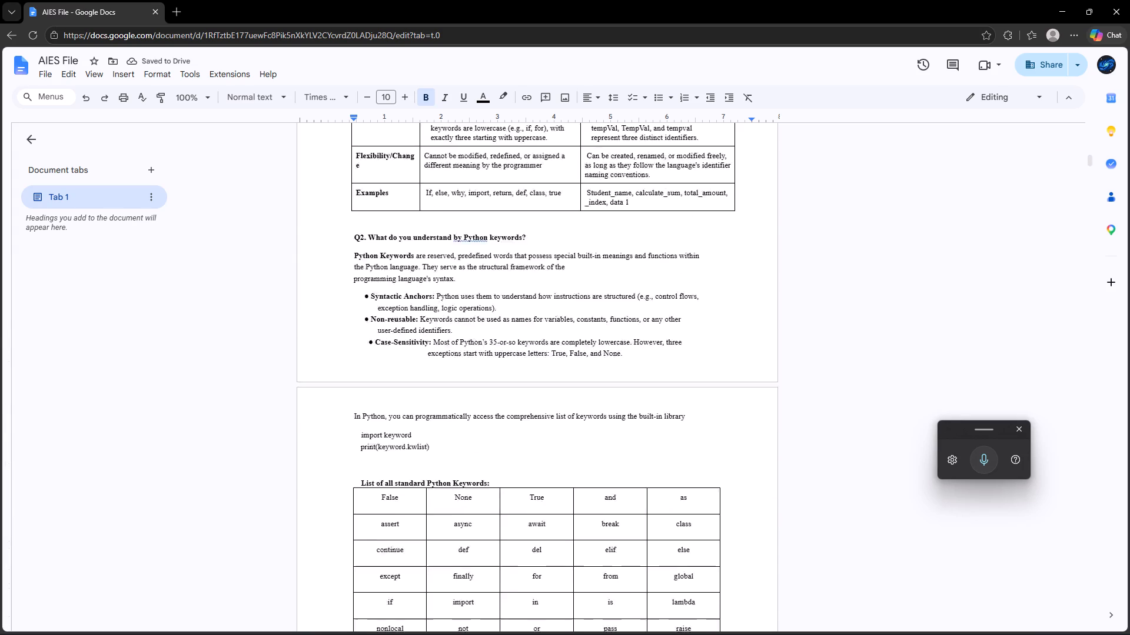
scroll(378, 352, down, 1)
scroll(378, 352, up, 2)
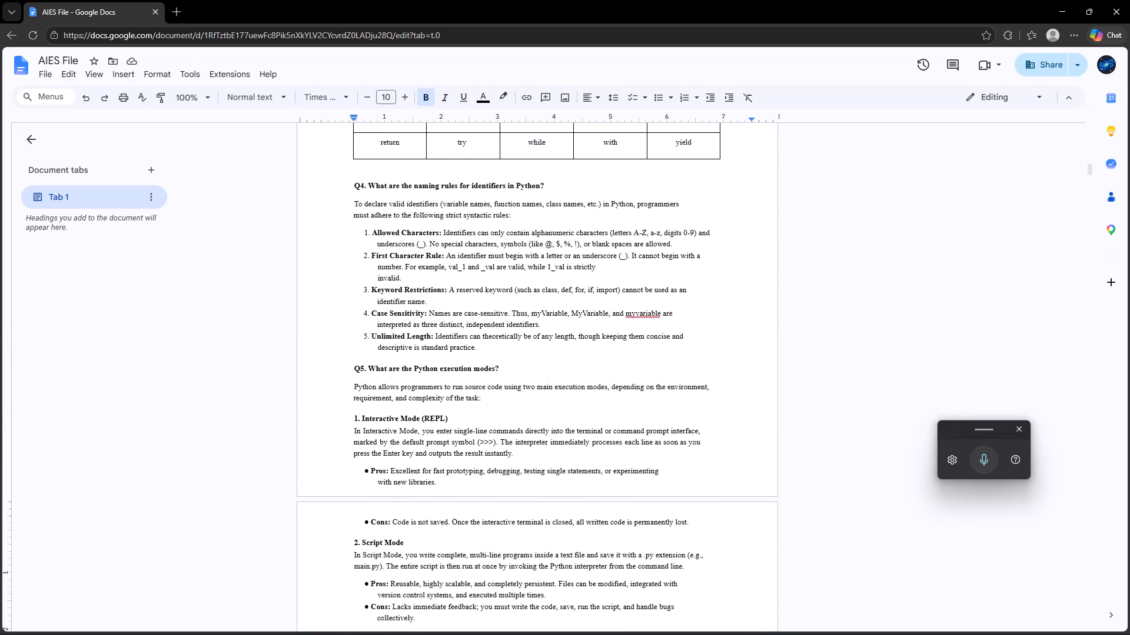
scroll(378, 352, up, 2)
click(366, 302)
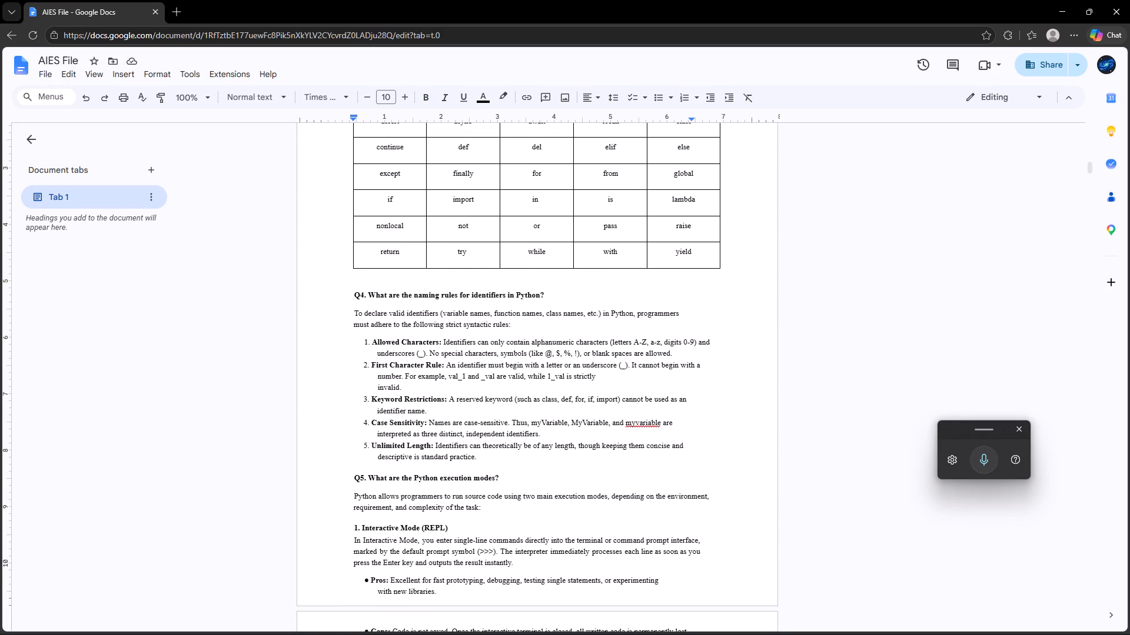
key(Up)
key(Left)
key(Right)
key(BackSpace)
key(3)
Renumber the "What are the Python execution modes?" heading as Q4.
key(Down)
key(Down)
key(Down)
key(Down)
key(Down)
key(Down)
key(Down)
key(Down)
key(Down)
key(Down)
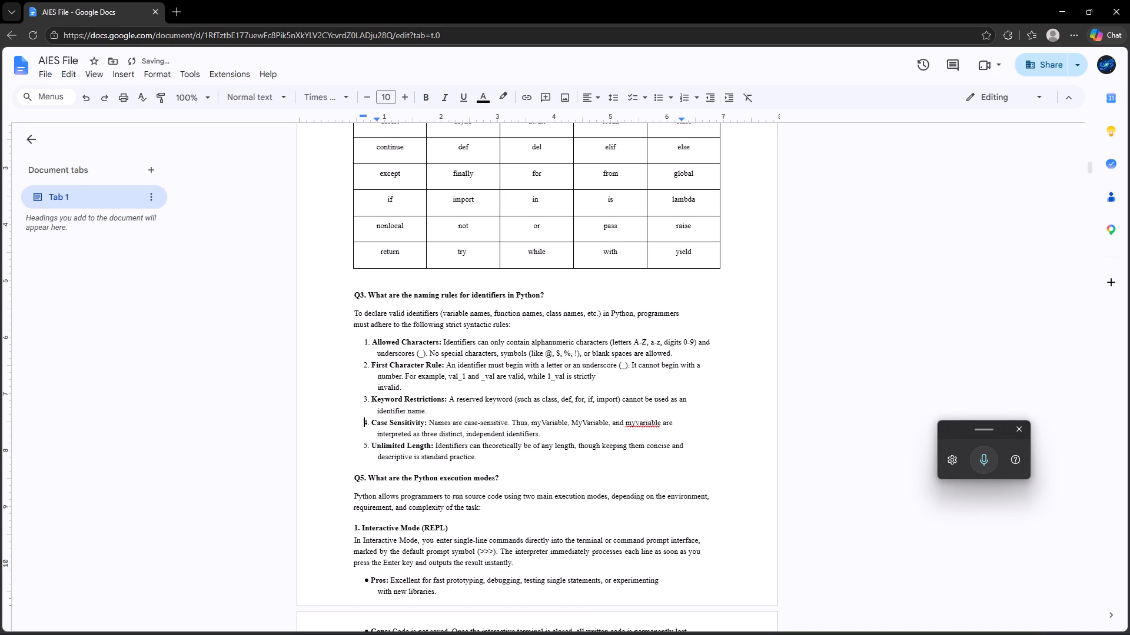
key(Down)
key(Down)
key(Down)
key(Down)
key(Down)
key(BackSpace)
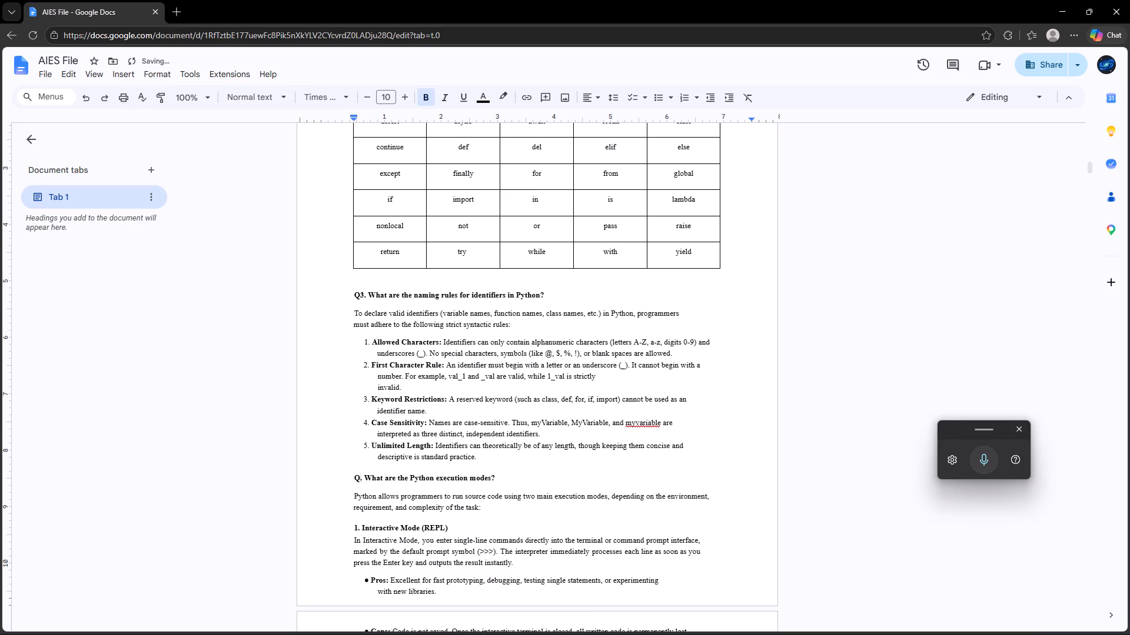
key(4)
Insert empty lines below the compiler and interpreter table to push the Experiment 2 heading onto a new page.
scroll(366, 302, down, 3)
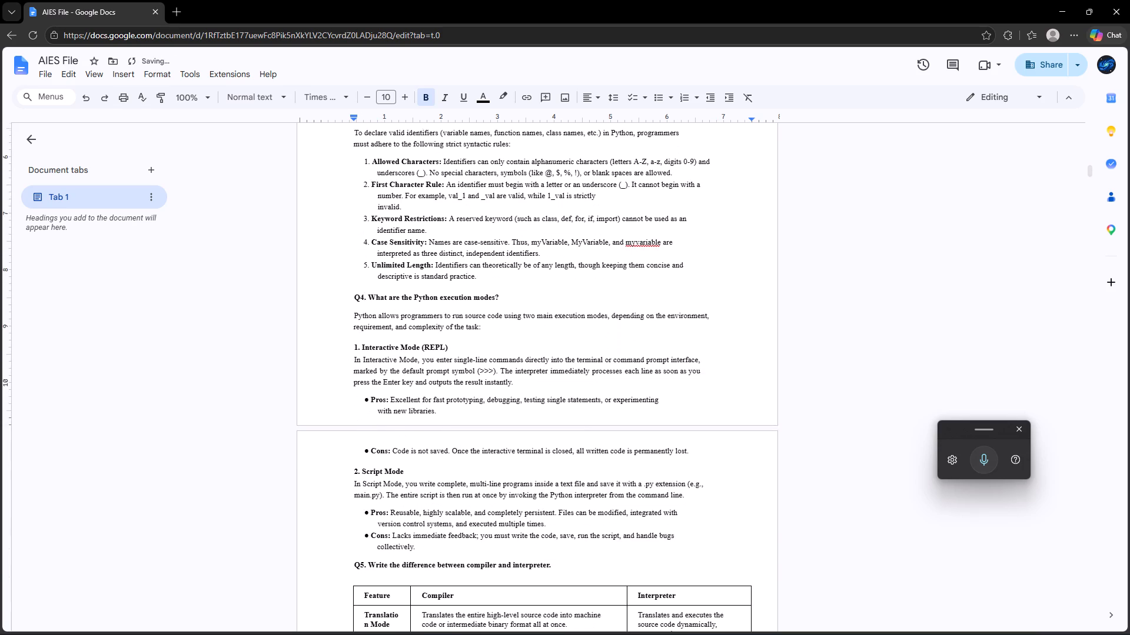
scroll(366, 302, down, 2)
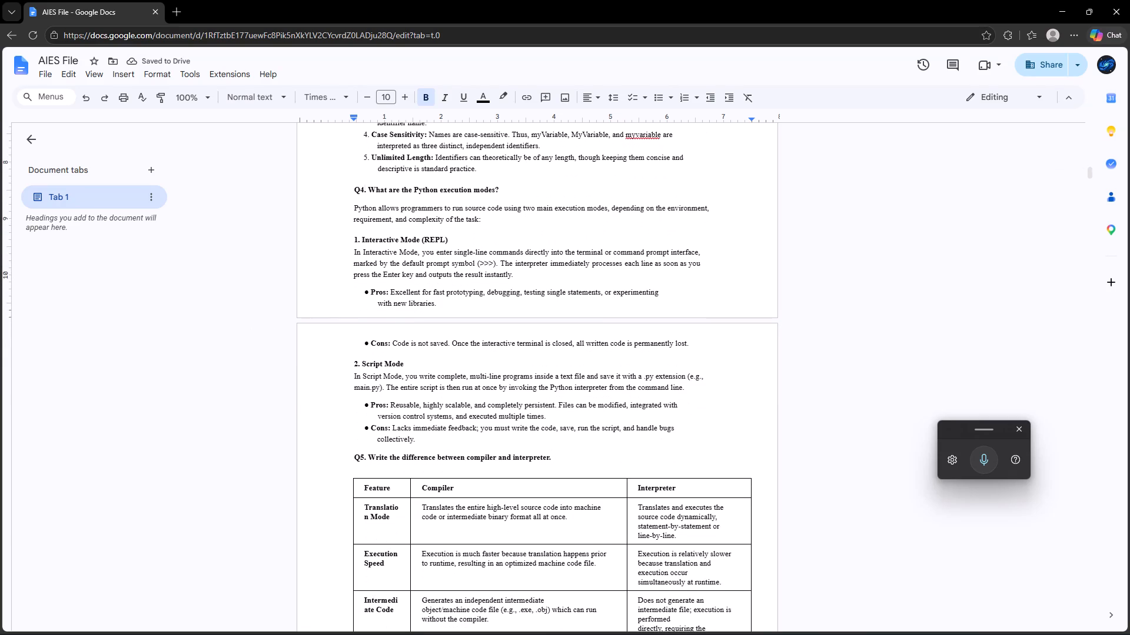
click(360, 228)
click(352, 228)
scroll(474, 212, down, 3)
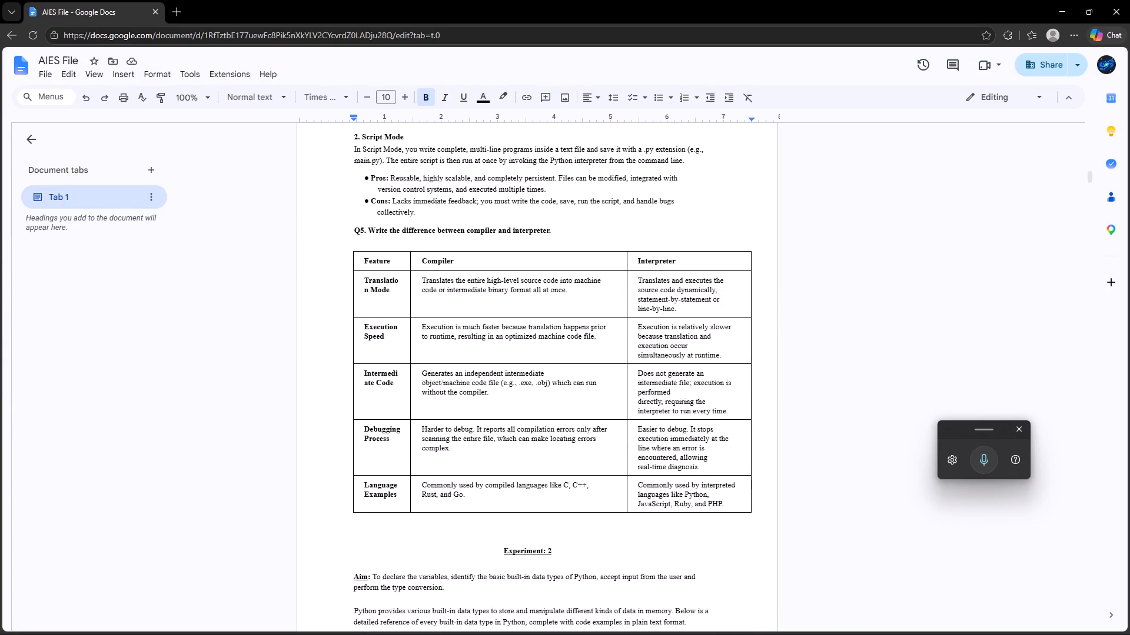
scroll(474, 212, down, 1)
click(470, 364)
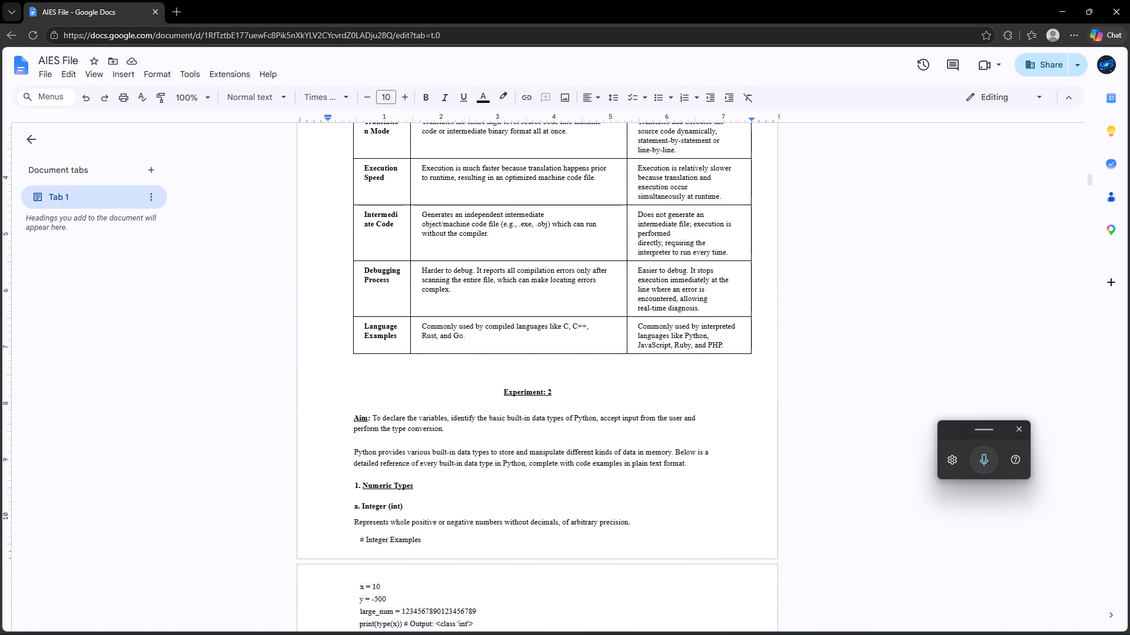
key(Return)
key(Return)
key(Return)
key(Return)
key(Return)
key(Return)
key(Return)
key(Return)
key(Return)
key(Return)
key(Return)
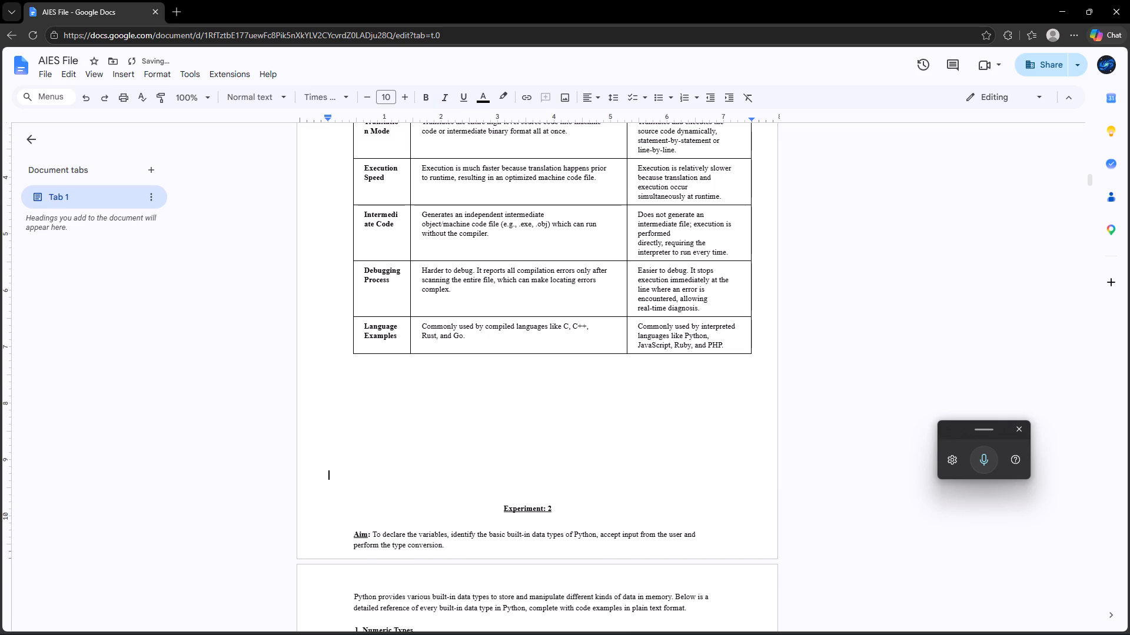
key(Return)
key(Return)
key(Return)
key(Return)
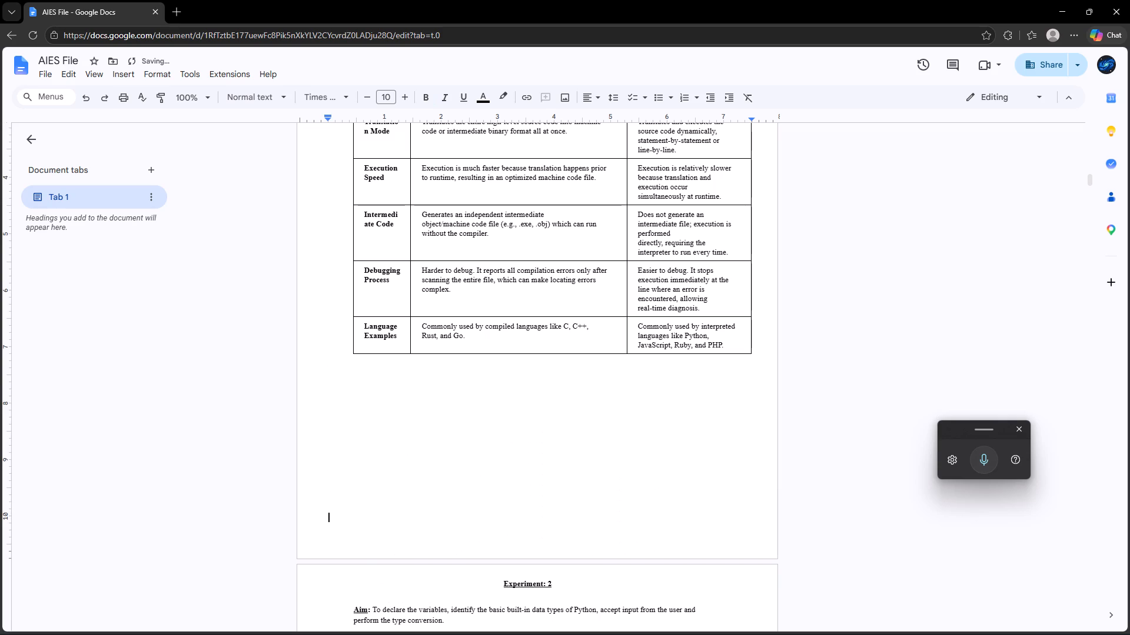
Enlarge the "Experiment: 2" heading to 13 pt and compare its size with the Experiment 1 heading.
scroll(653, 356, down, 2)
click(490, 450)
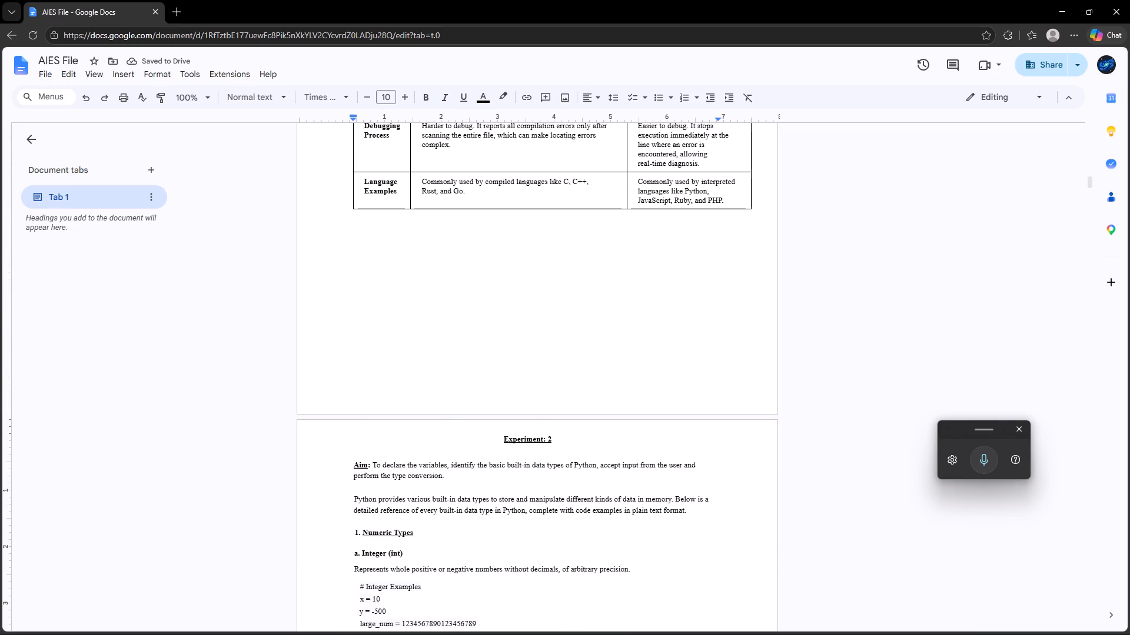
click(490, 433)
key(ctrl+shift+Down)
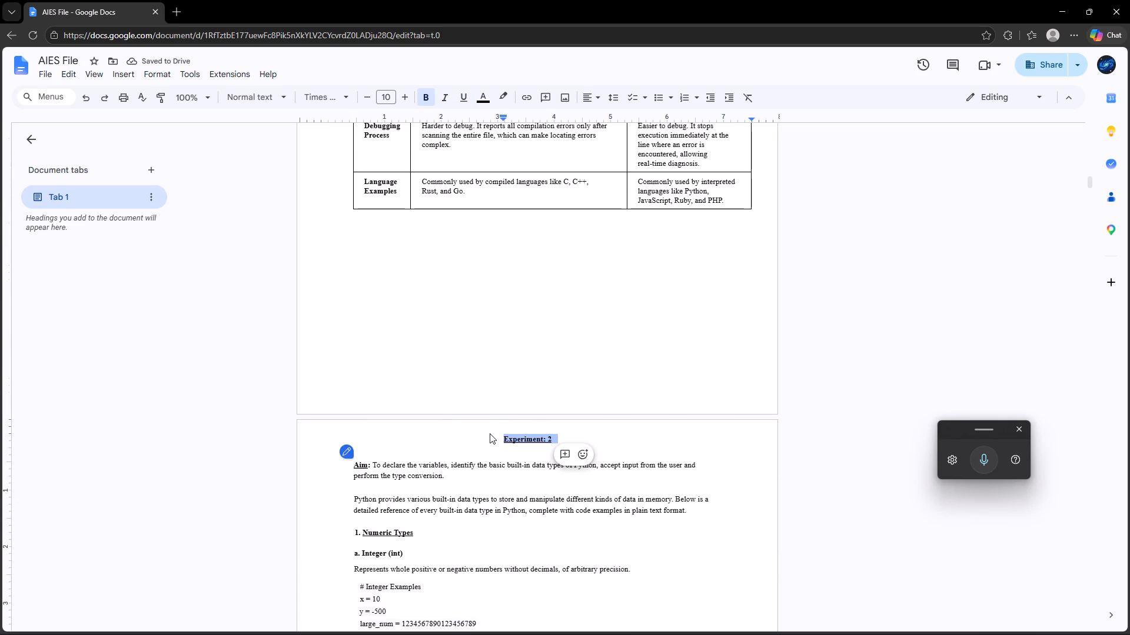
key(ctrl+shift+period)
key(ctrl+shift+period)
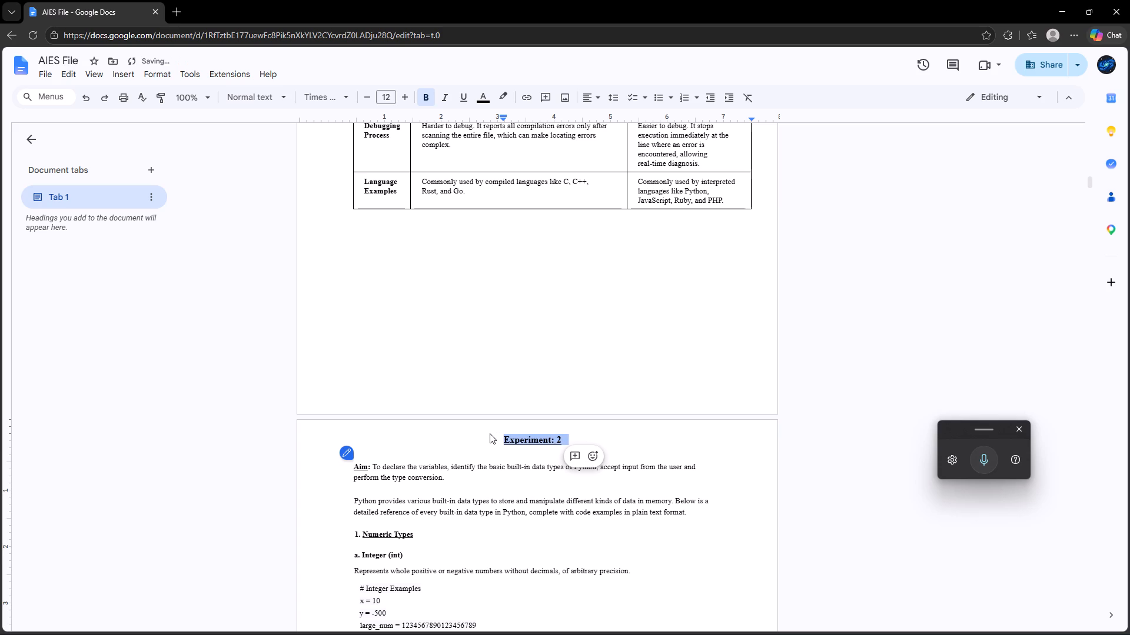
key(ctrl+shift+period)
scroll(490, 433, up, 19)
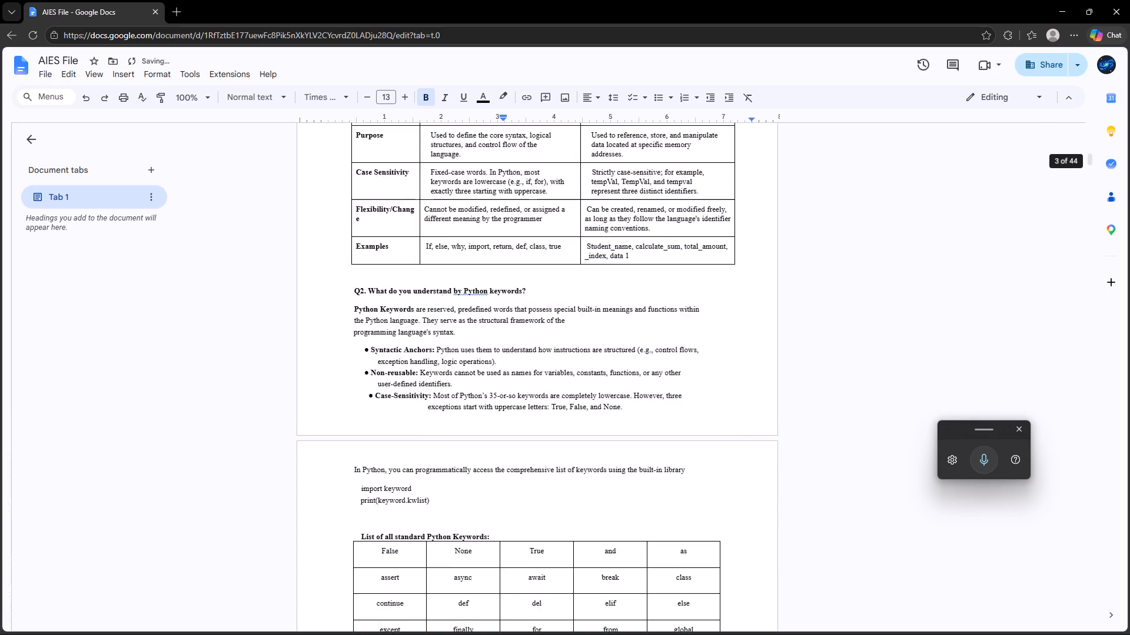
scroll(490, 433, up, 5)
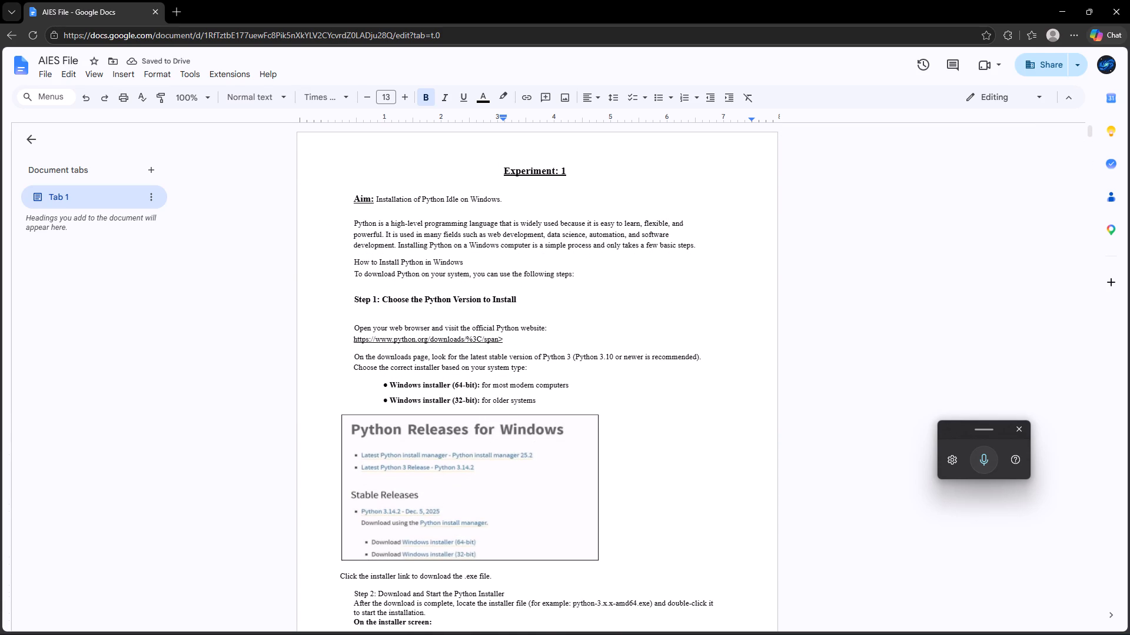
click(534, 172)
scroll(534, 172, down, 14)
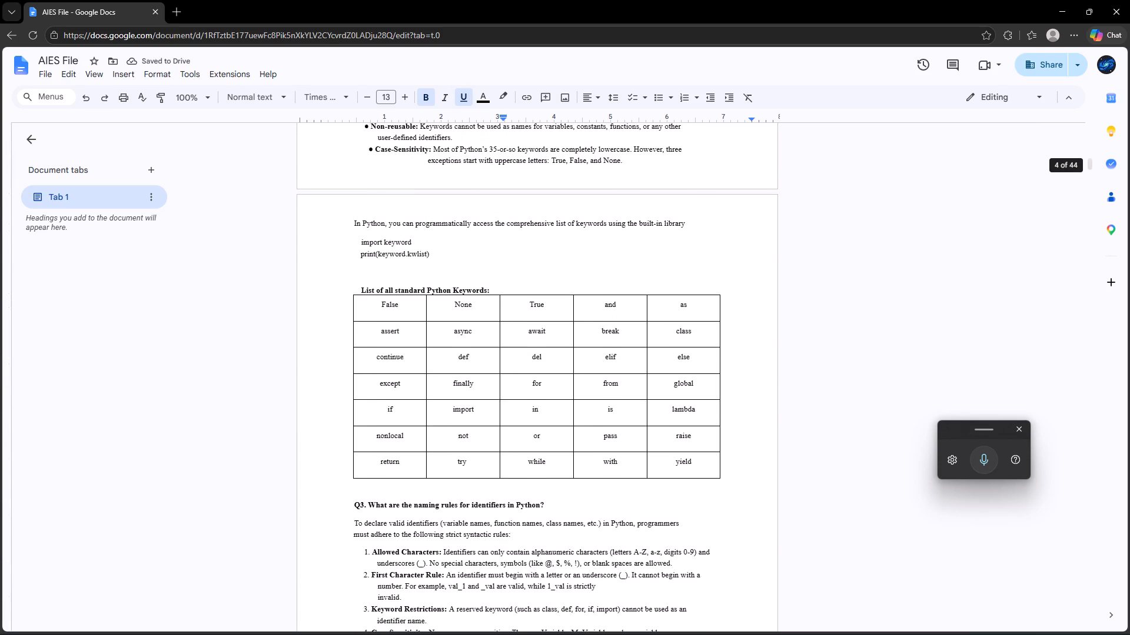
scroll(534, 172, down, 12)
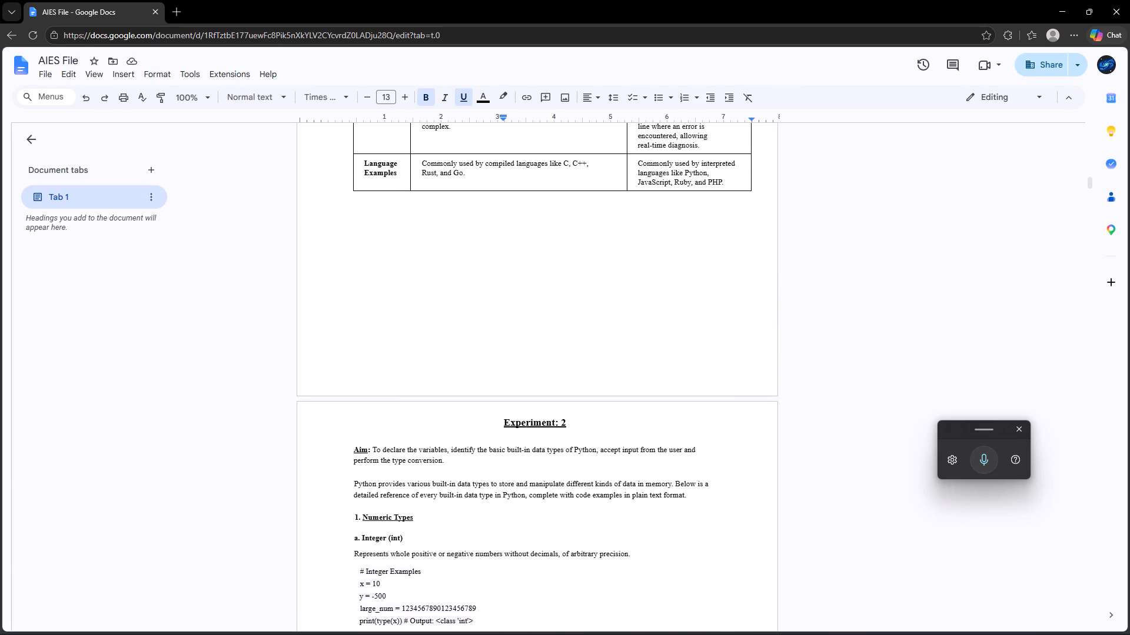
click(480, 428)
Enlarge the "Aim:" label under Experiment 2 to 12 pt.
scroll(480, 428, down, 1)
click(345, 357)
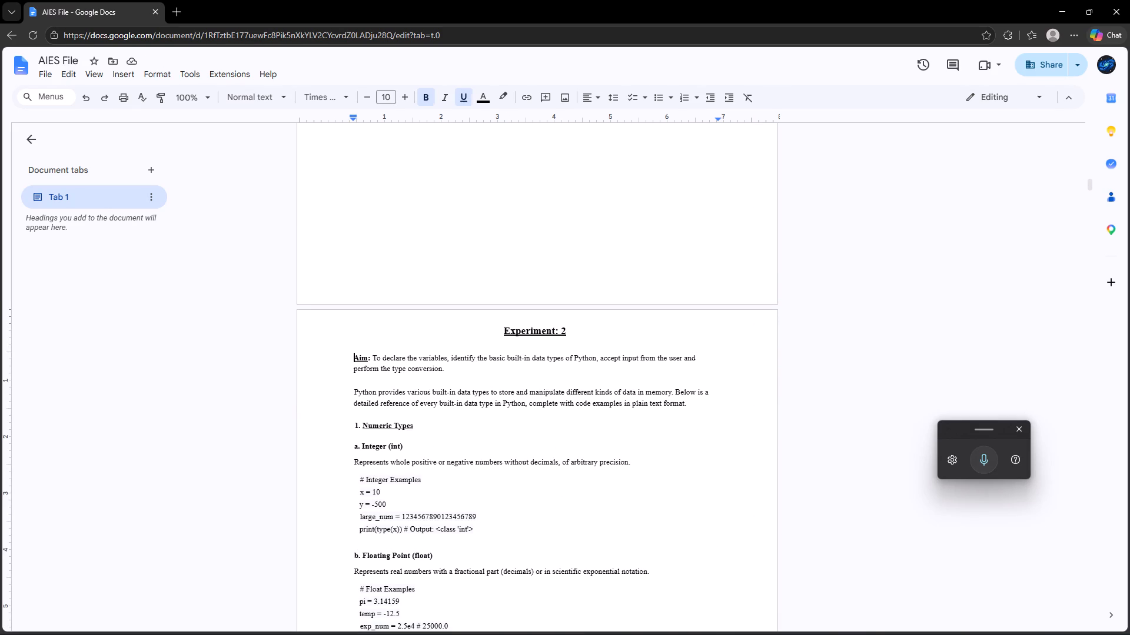
key(ctrl+shift+Right)
key(ctrl+shift+Right)
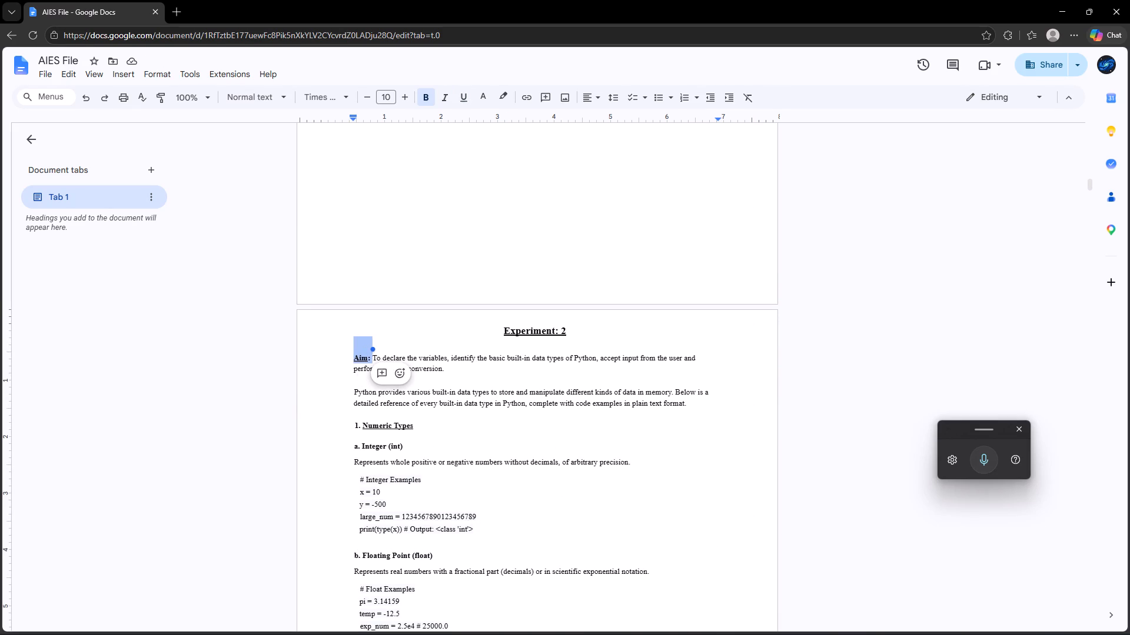
key(ctrl+shift+period)
key(ctrl+shift+period)
Enlarge the "1. Numeric Types" heading in Experiment 2 to 12 pt.
key(Down)
key(Down)
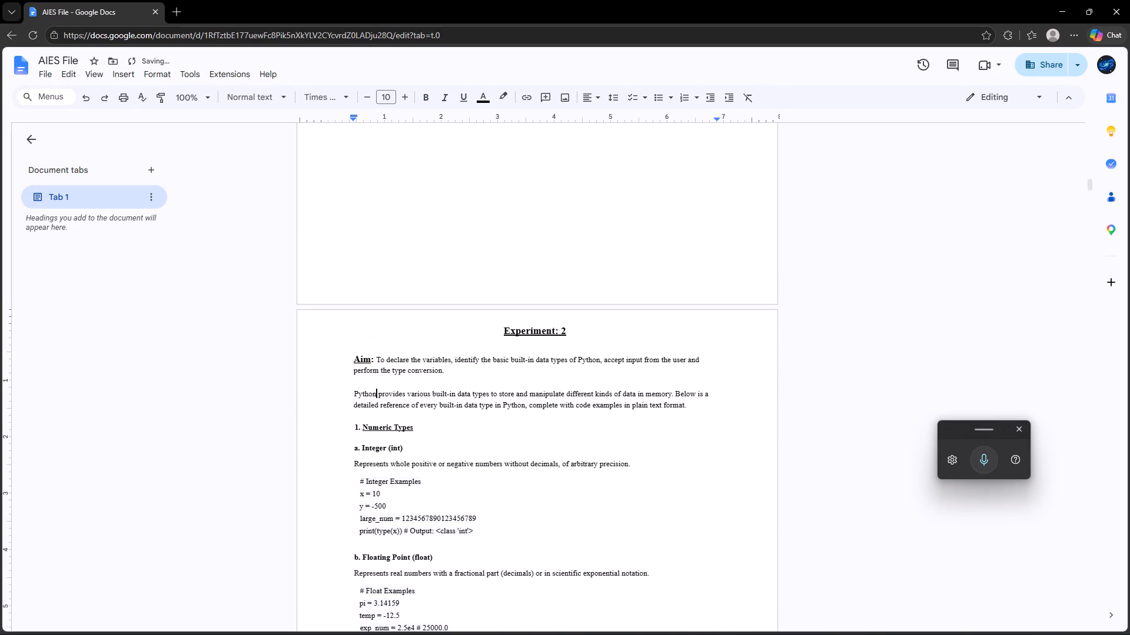
key(Down)
key(Down)
key(Left)
key(Left)
key(Left)
key(Left)
key(Left)
key(Left)
key(ctrl+shift+Down)
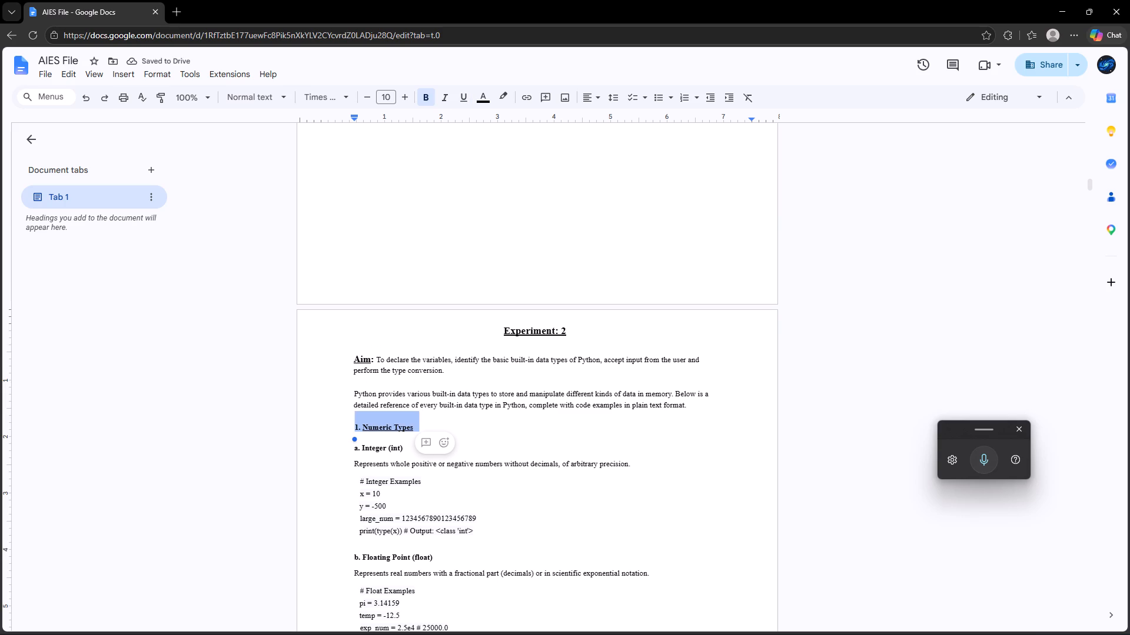
key(ctrl+shift+period)
key(ctrl+shift+period)
key(Down)
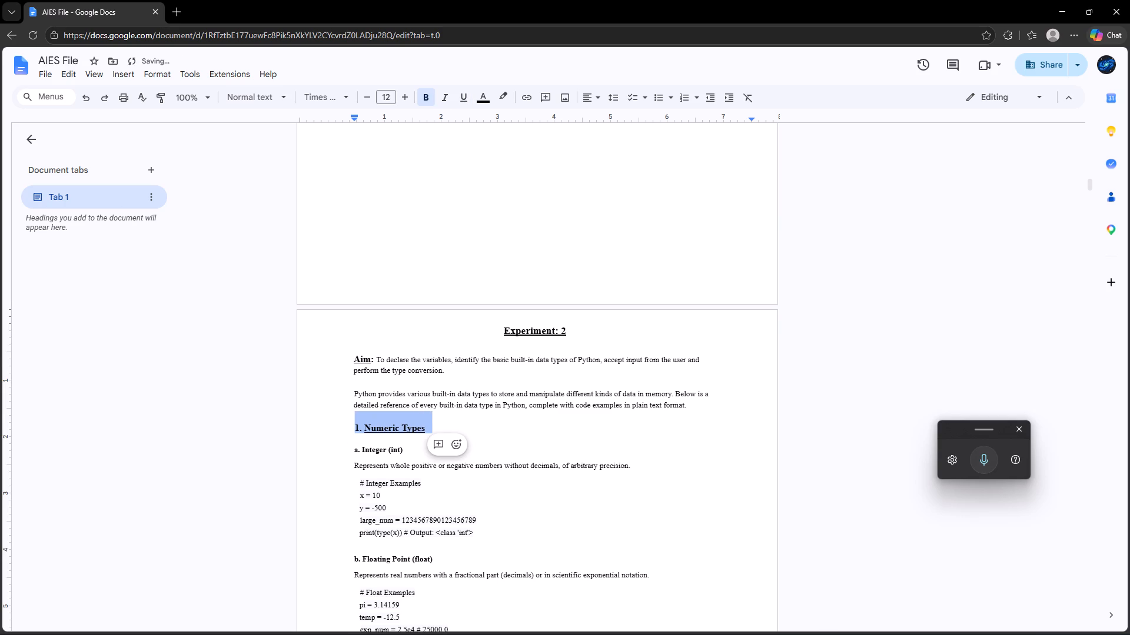
click(387, 363)
click(399, 374)
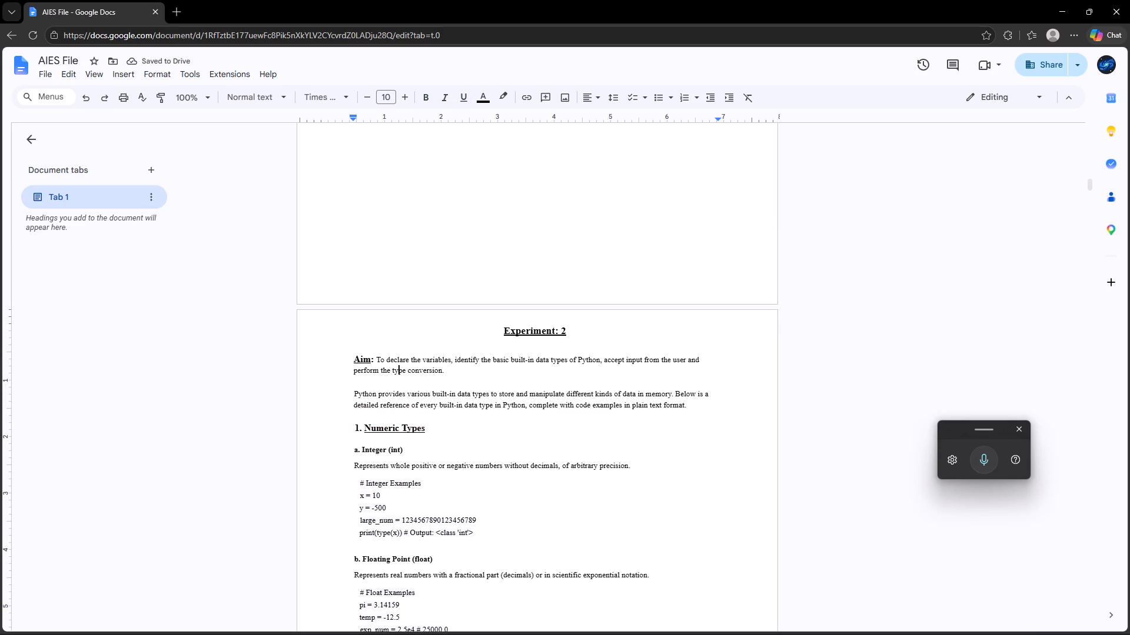
Increase the top page margin slightly so the Experiment 2 heading sits a little lower on its page.
scroll(399, 374, up, 1)
scroll(344, 362, down, 1)
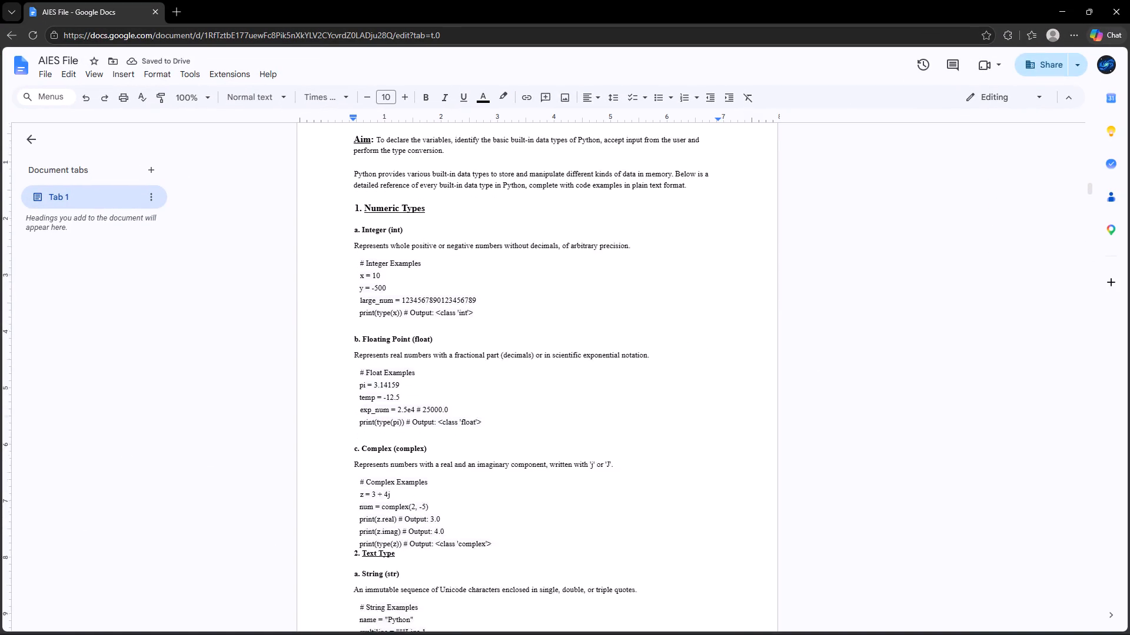
scroll(344, 362, down, 1)
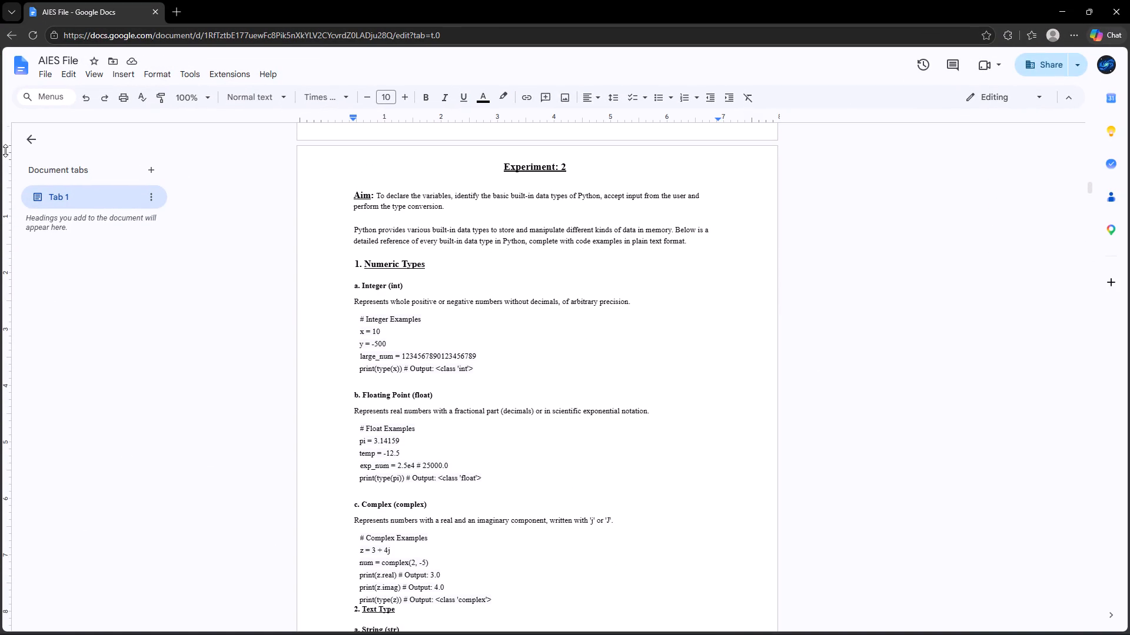
drag(5, 151, 8, 167)
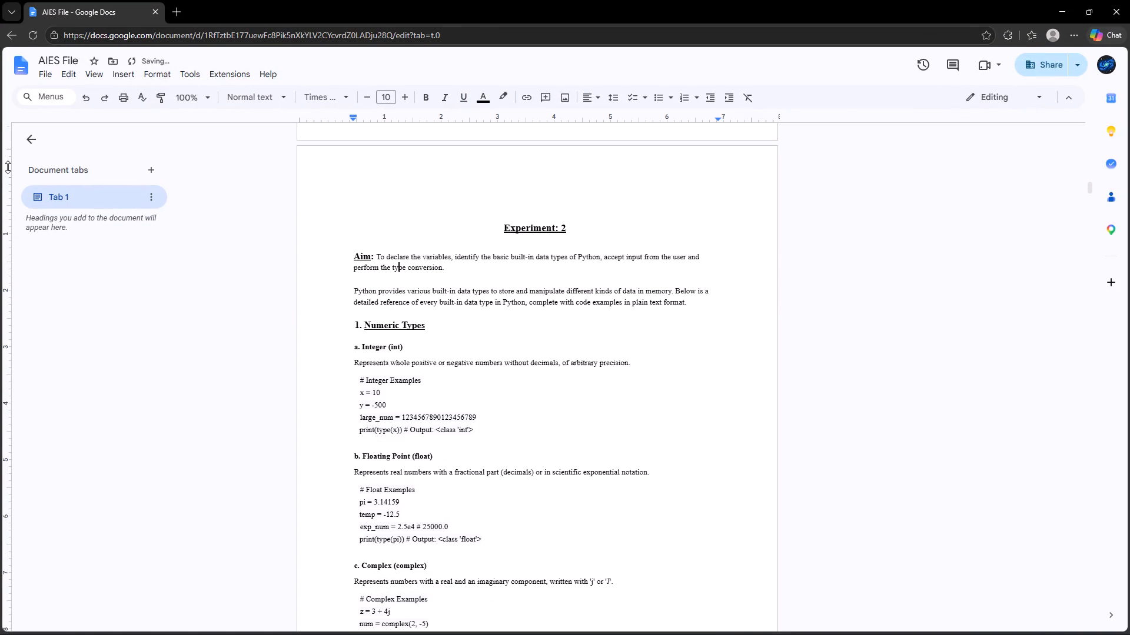
drag(8, 166, 7, 159)
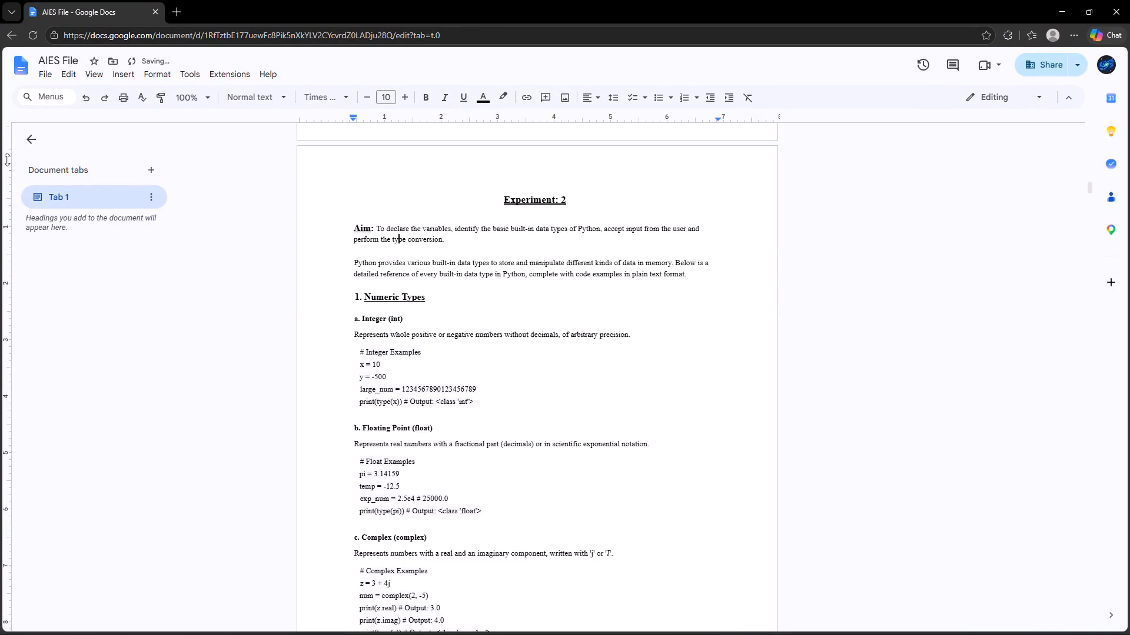
click(7, 159)
drag(9, 164, 9, 158)
click(9, 158)
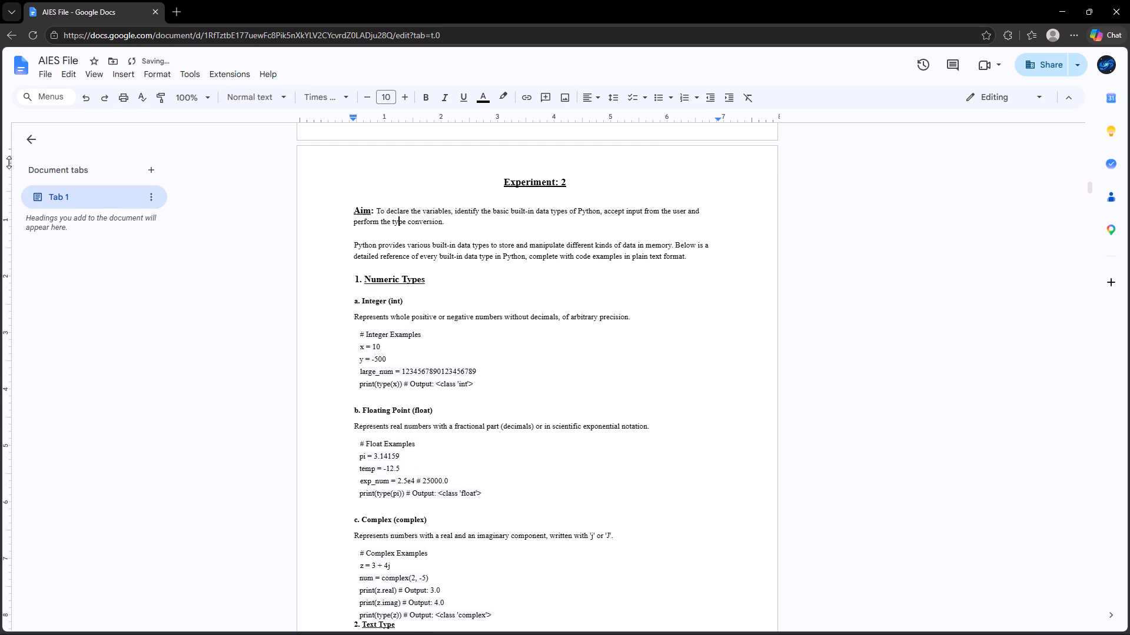
Reduce the "1. Numeric Types" heading in Experiment 2 to 11 pt.
scroll(392, 360, down, 1)
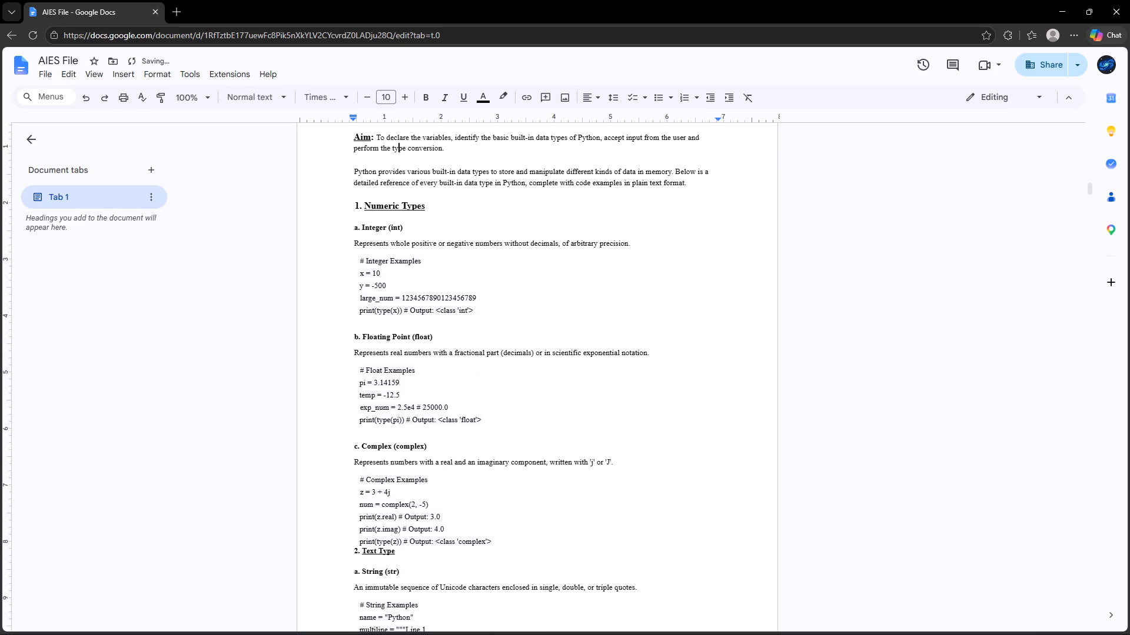
click(377, 323)
scroll(377, 323, down, 3)
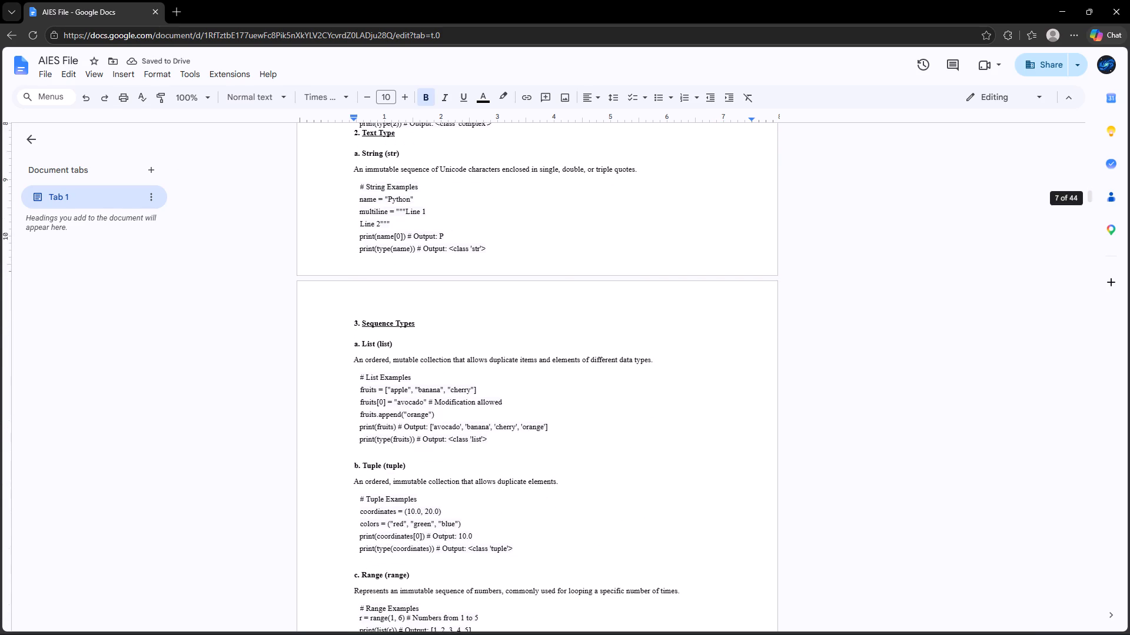
scroll(377, 323, down, 1)
scroll(377, 323, up, 4)
scroll(377, 323, down, 1)
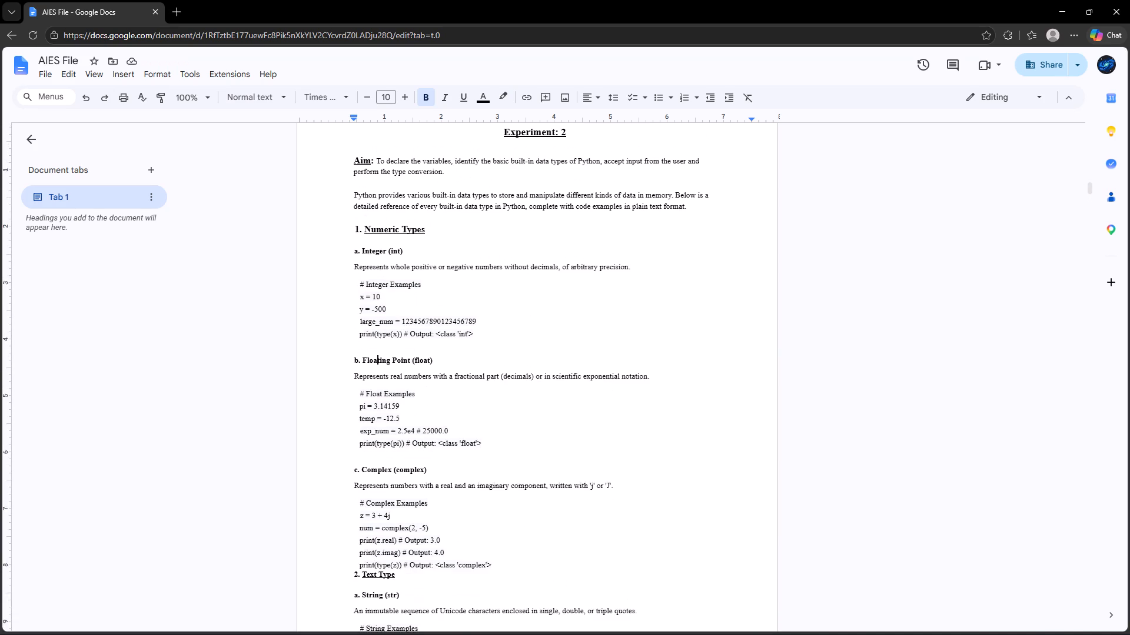
scroll(377, 323, down, 1)
click(352, 218)
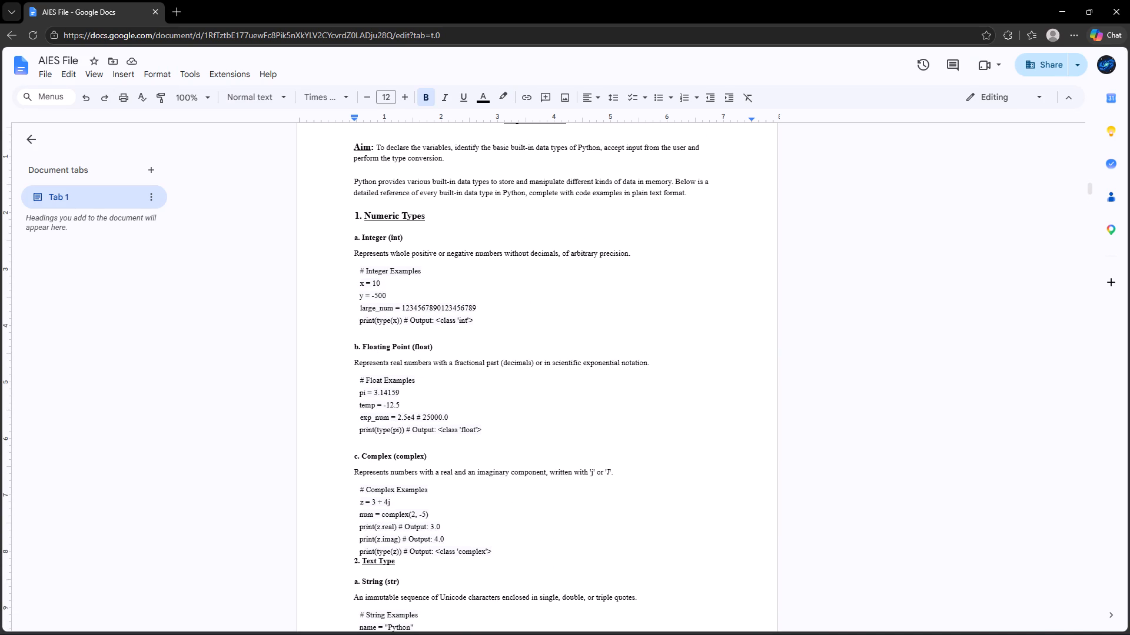
key(ctrl+shift+Right)
key(ctrl+shift+Down)
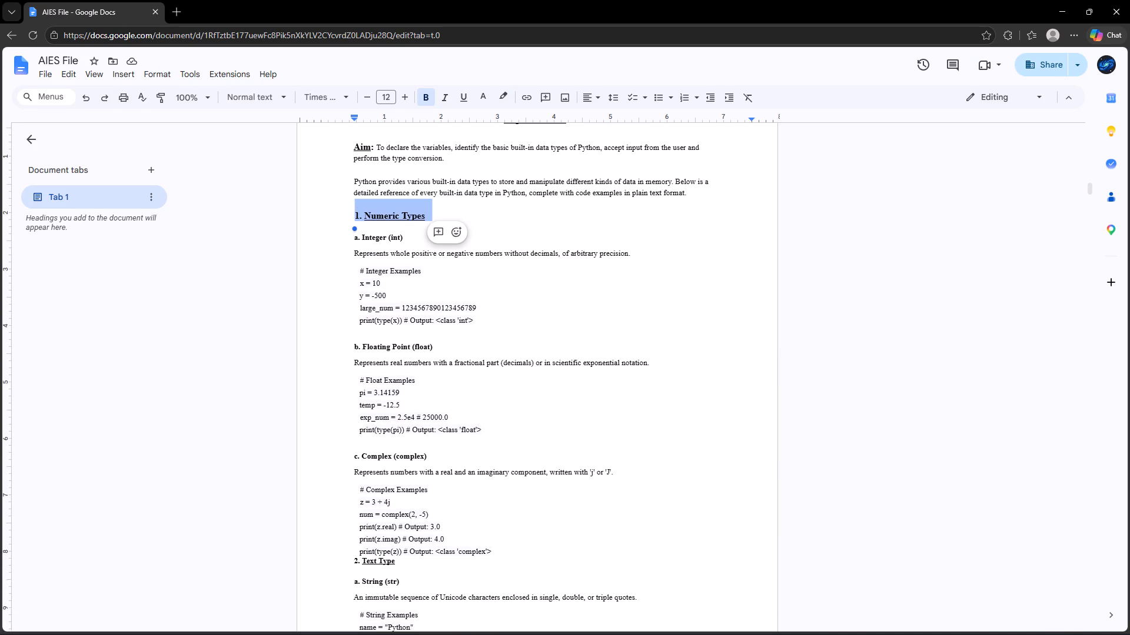
key(ctrl+shift+comma)
Enlarge the "2. Text Type" heading in Experiment 2 to 11 pt.
scroll(352, 218, down, 1)
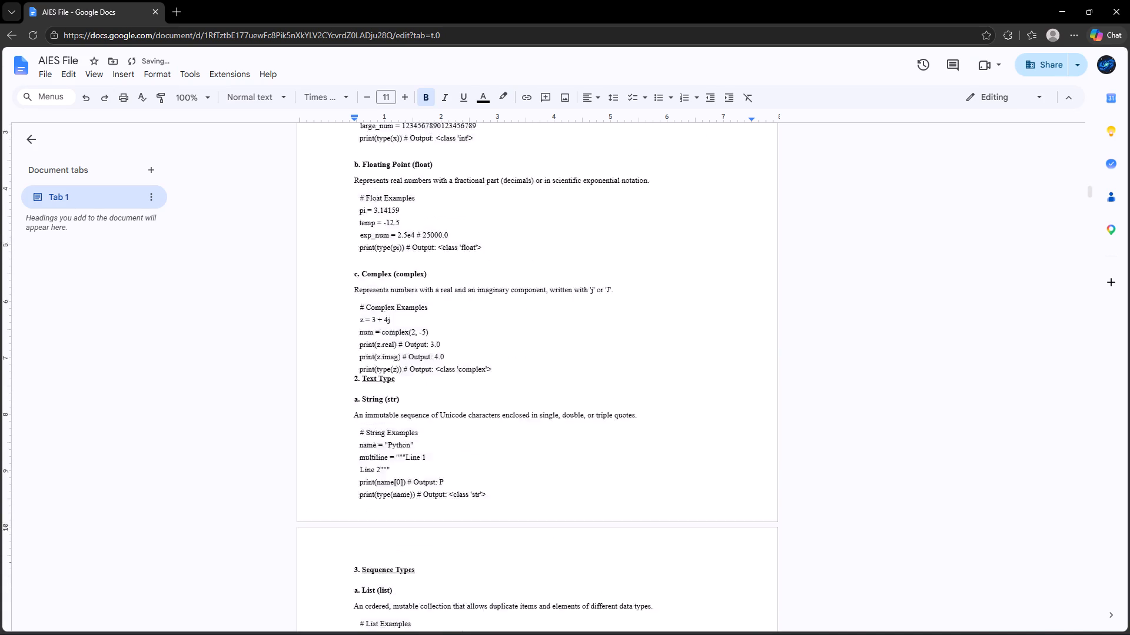
scroll(352, 218, down, 4)
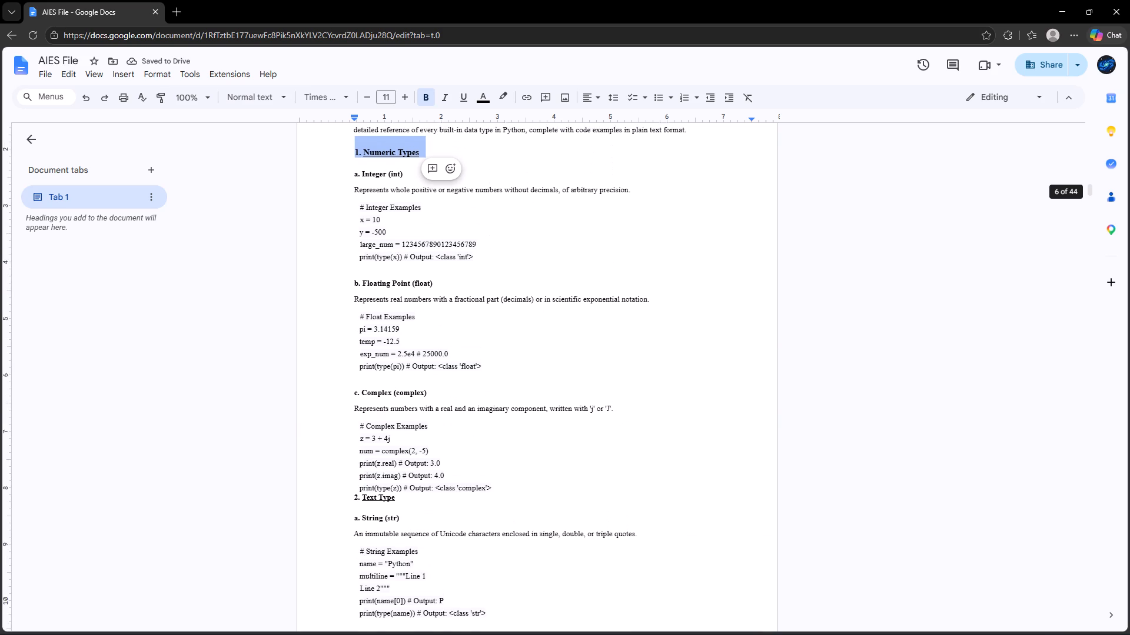
scroll(352, 218, down, 2)
click(349, 243)
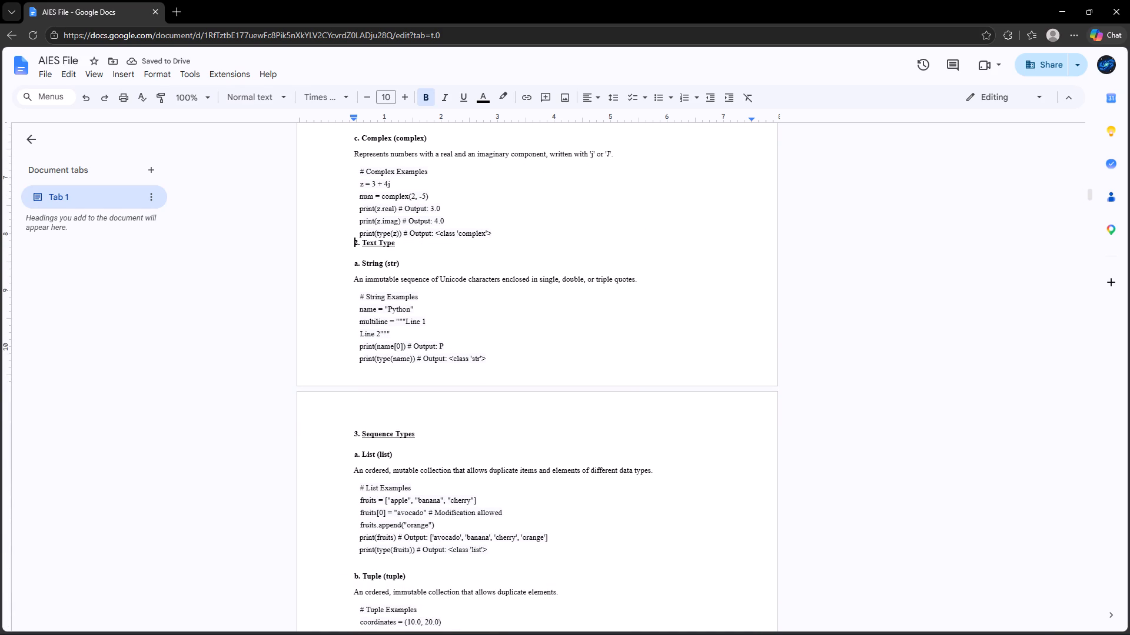
key(ctrl+shift+Down)
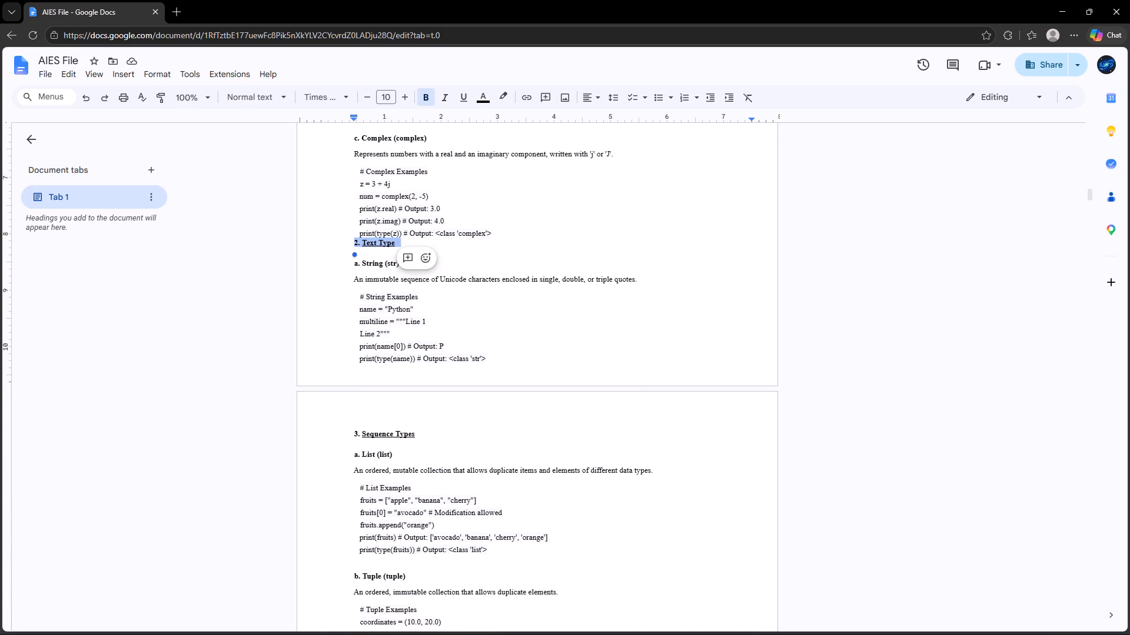
key(ctrl+shift+period)
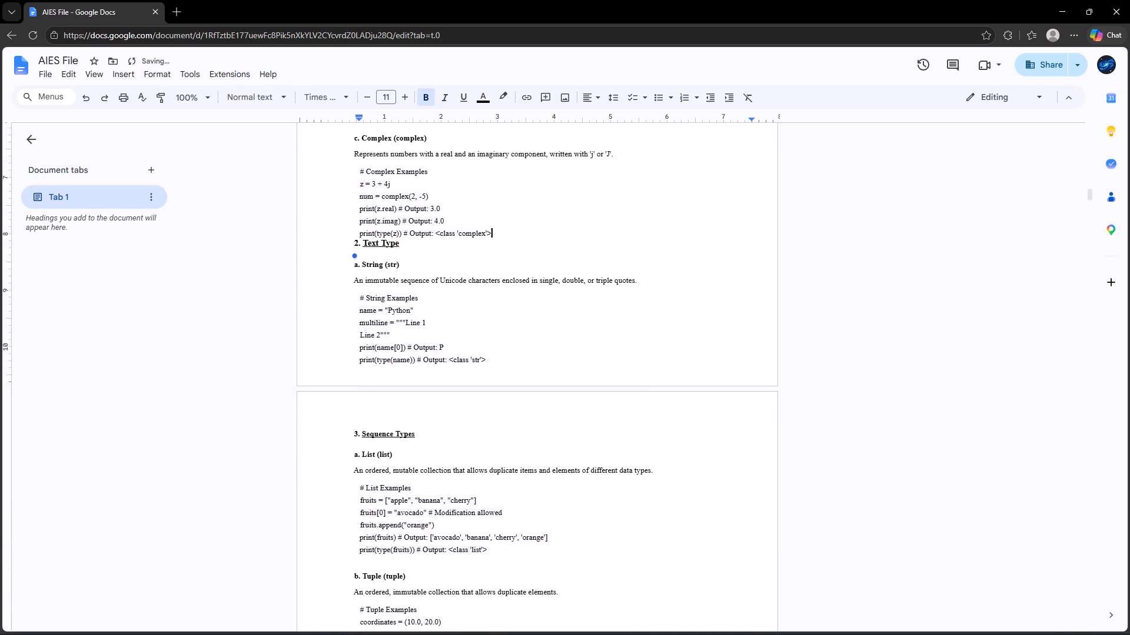
Insert a blank line between the Complex Examples code and the "2. Text Type" heading.
click(491, 230)
key(Return)
Enlarge the "3. Sequence Types" heading in Experiment 2 to 11 pt.
scroll(491, 230, down, 1)
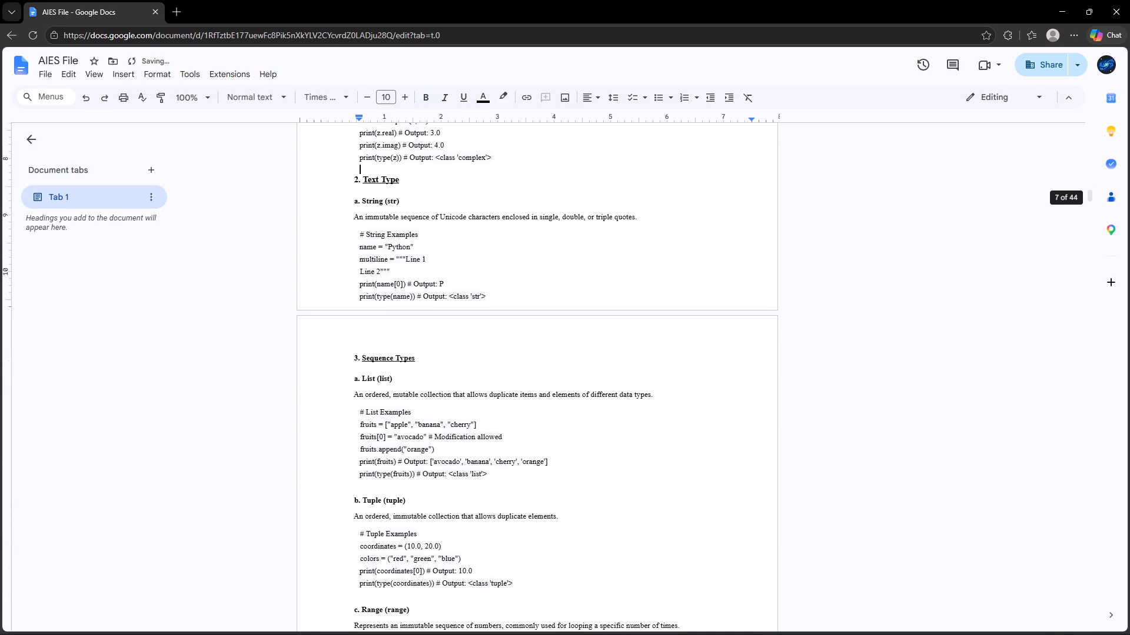
click(351, 357)
key(ctrl+shift+Down)
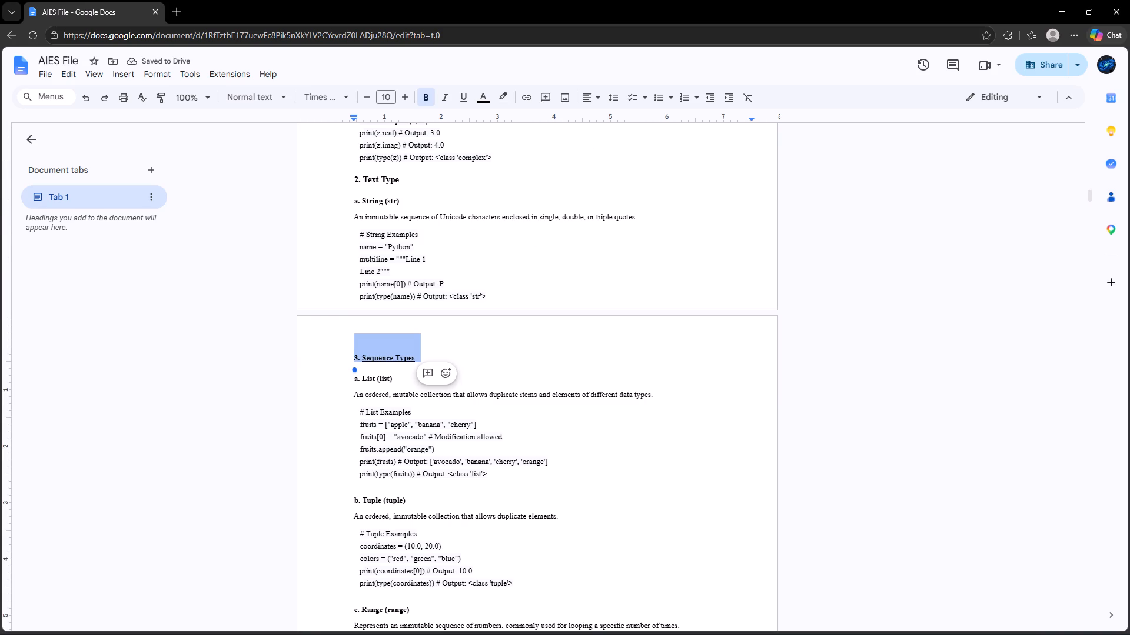
key(ctrl+shift+period)
Enlarge the "4. Mapping Type" heading, which follows the Range examples, to 11 pt.
key(Down)
key(Down)
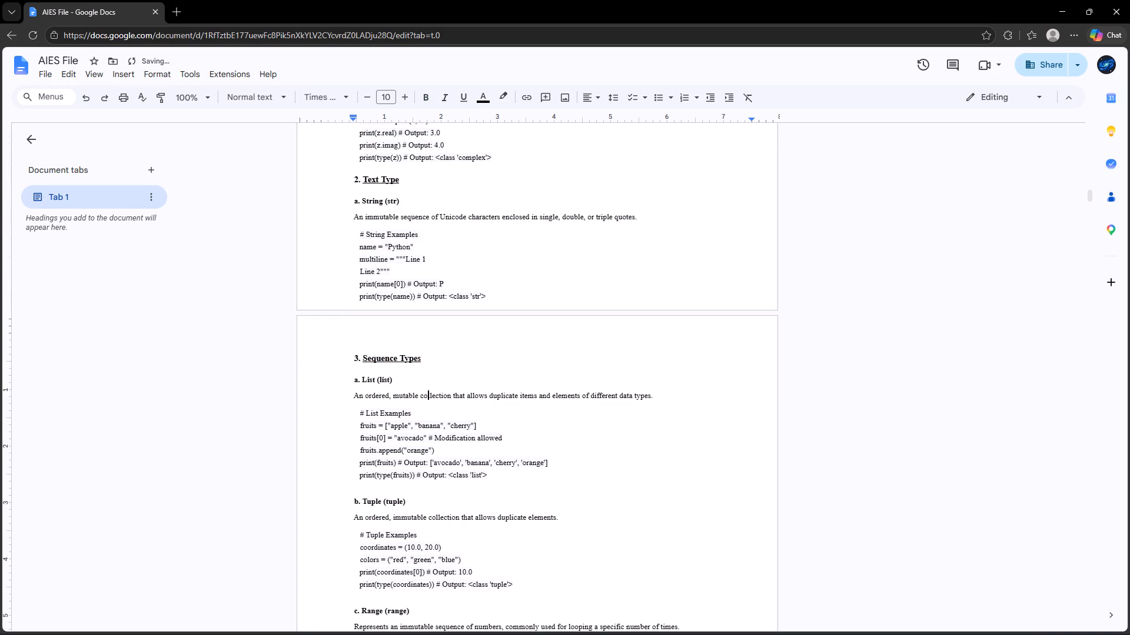
key(Down)
key(Down)
key(Down)
key(Down)
key(Down)
key(Down)
key(Down)
key(Down)
key(Down)
key(Down)
key(Down)
key(Down)
key(Down)
key(Down)
key(Down)
key(Down)
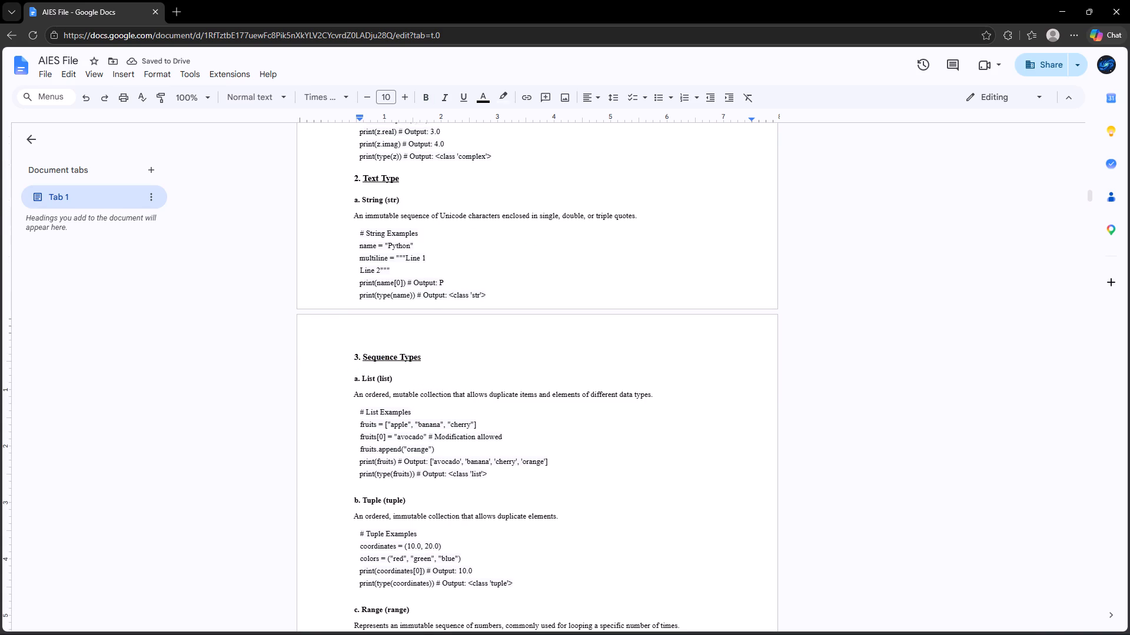
key(Down)
key(Down)
key(Down)
key(Down)
key(Down)
key(Down)
key(Down)
key(Down)
key(Up)
key(Up)
key(Up)
key(Up)
key(Up)
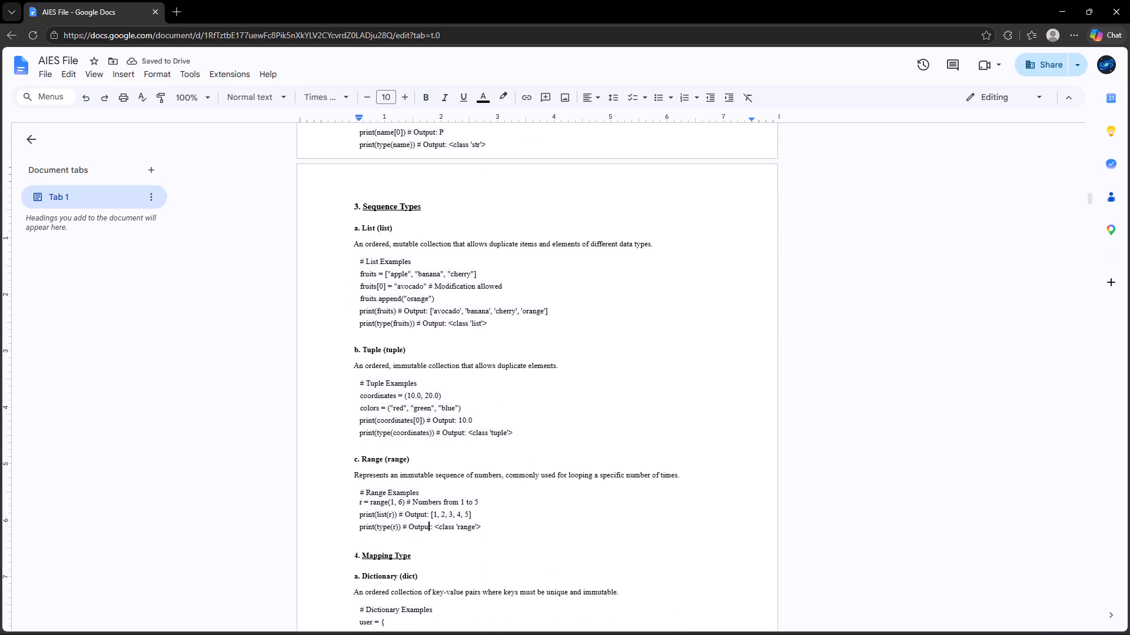
key(Down)
key(ctrl+shift+Up)
key(ctrl+shift+period)
Enlarge the "5. Set Types" heading, which follows the Dictionary examples, to 11 pt.
key(Down)
key(Down)
key(Down)
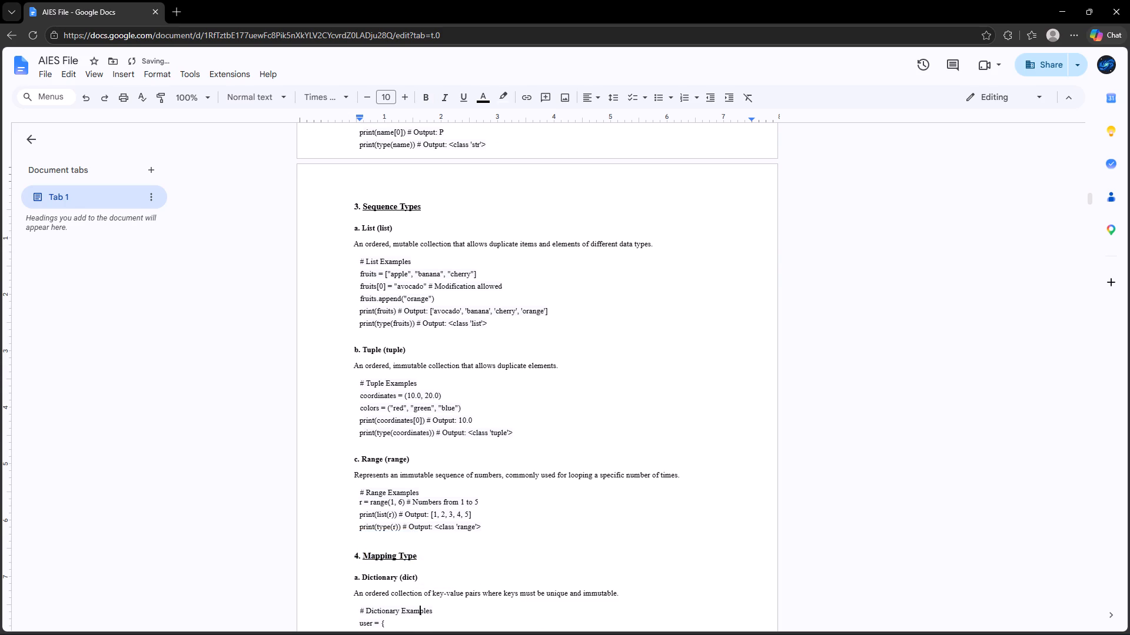
key(Down)
key(Down)
key(Down)
key(Down)
key(Down)
key(Down)
key(Down)
key(Down)
key(Down)
key(Down)
key(Down)
key(Up)
key(Up)
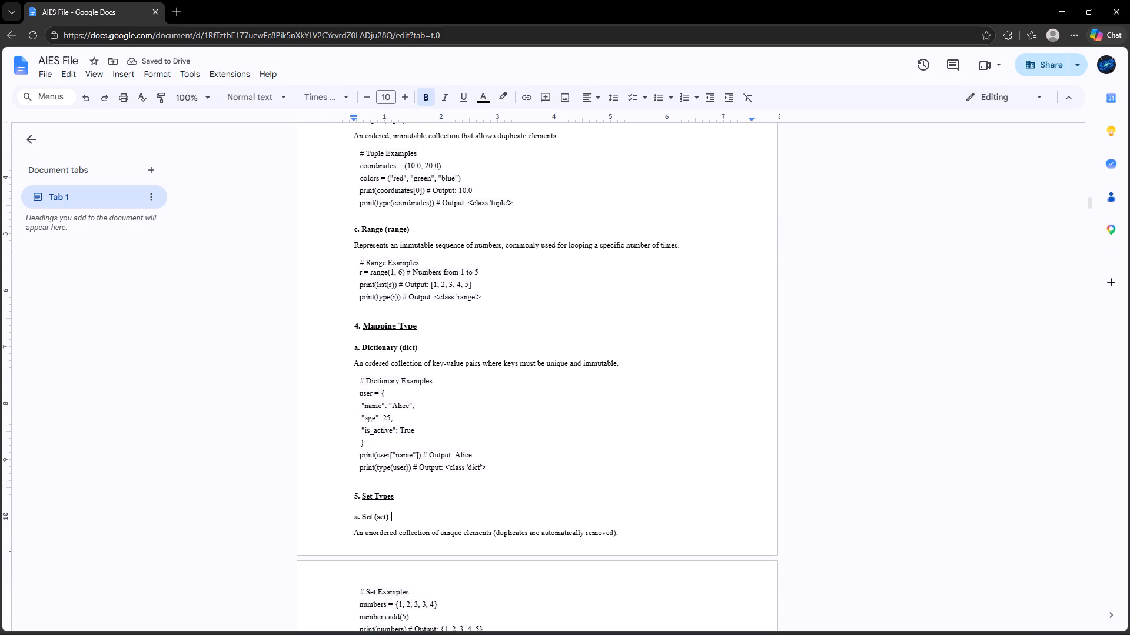
key(Up)
key(ctrl+shift+Up)
key(ctrl+shift+period)
Insert a blank line between the last Frozenset Examples code line and the "6. Boolean Type" heading.
key(Down)
key(Down)
key(Down)
key(Down)
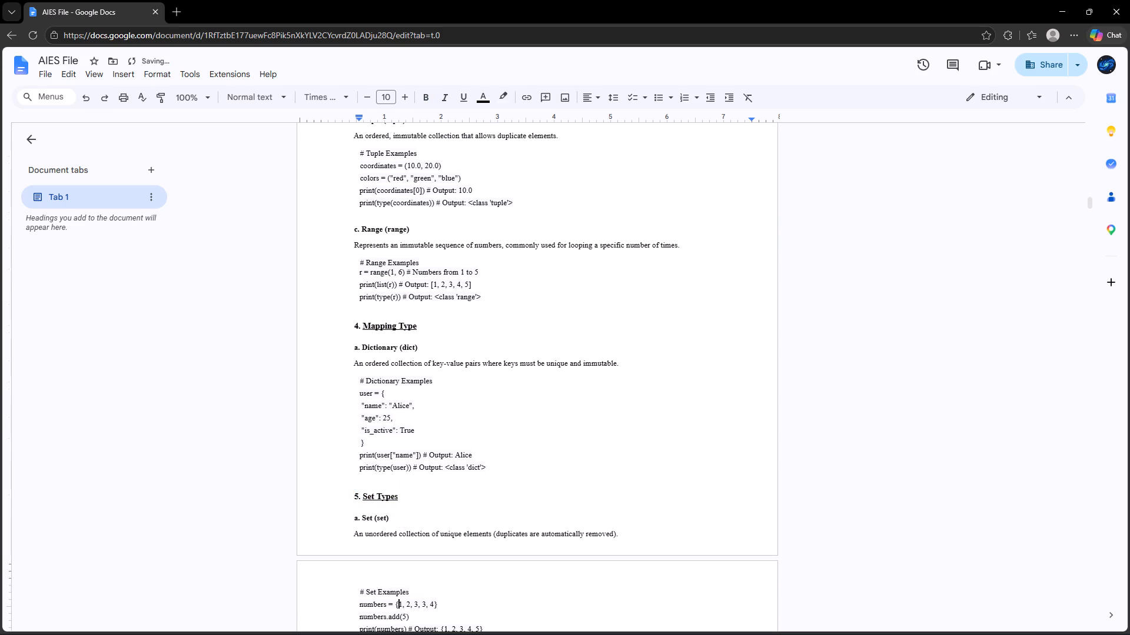
key(Down)
key(Down)
key(Down)
key(Down)
key(Down)
key(Down)
key(Down)
key(Down)
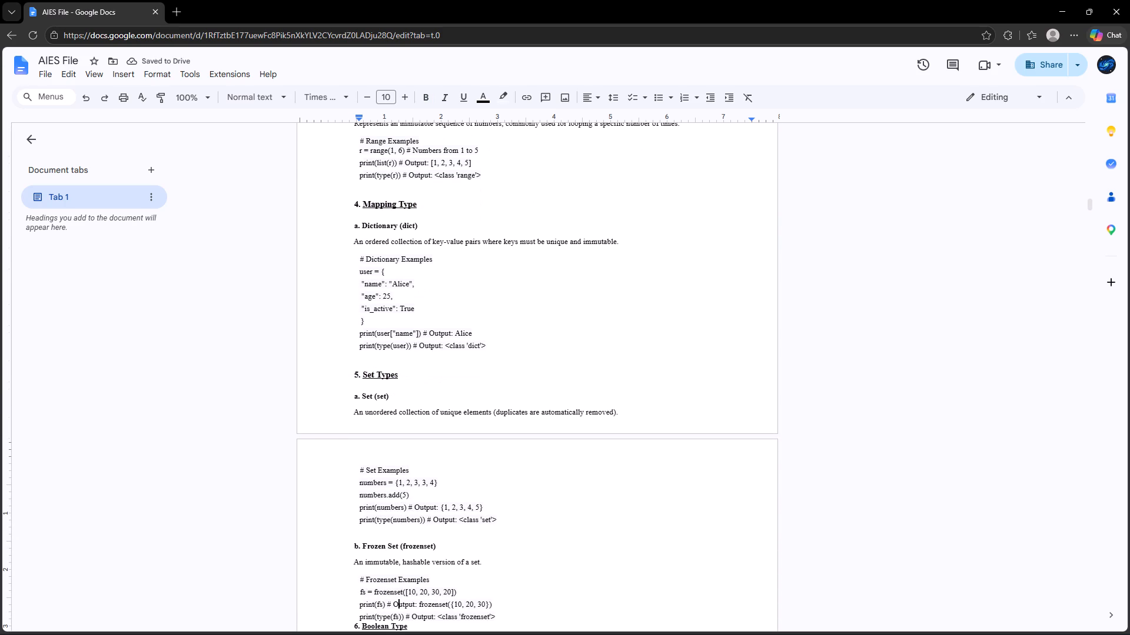
key(Down)
key(Down)
key(Down)
click(351, 357)
key(Down)
key(Down)
key(Down)
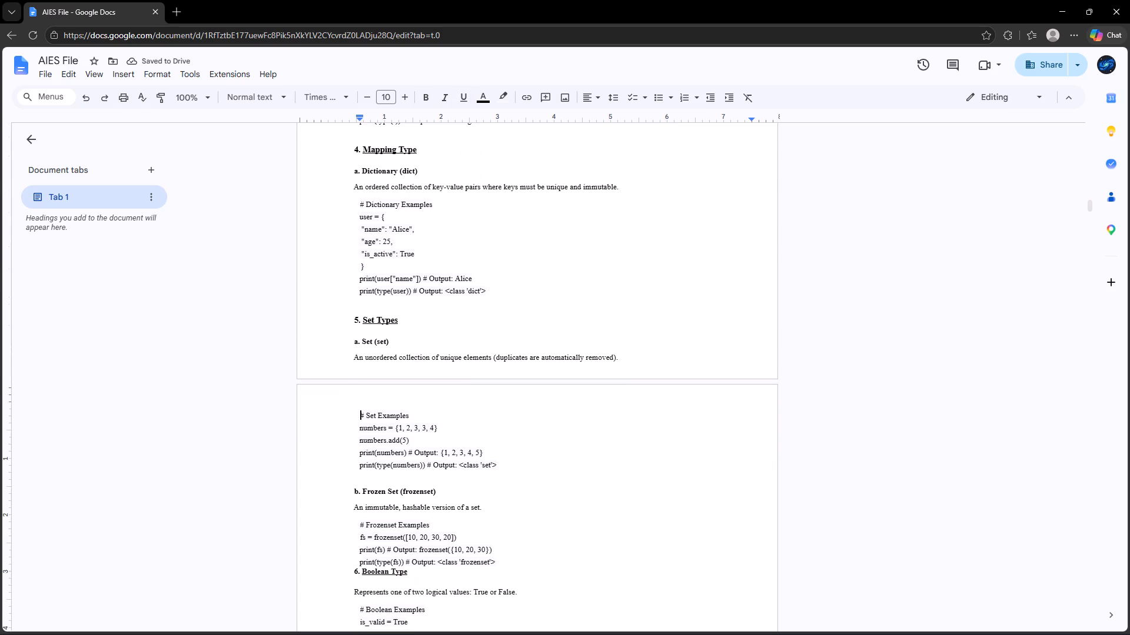
key(Down)
key(Down)
key(Down)
key(Down)
key(Down)
key(Down)
key(Down)
key(Down)
key(Down)
key(Down)
key(Down)
key(Down)
key(Down)
key(Down)
key(Down)
key(Down)
key(Down)
key(Down)
key(Down)
key(Down)
key(Down)
key(Down)
key(Down)
key(Down)
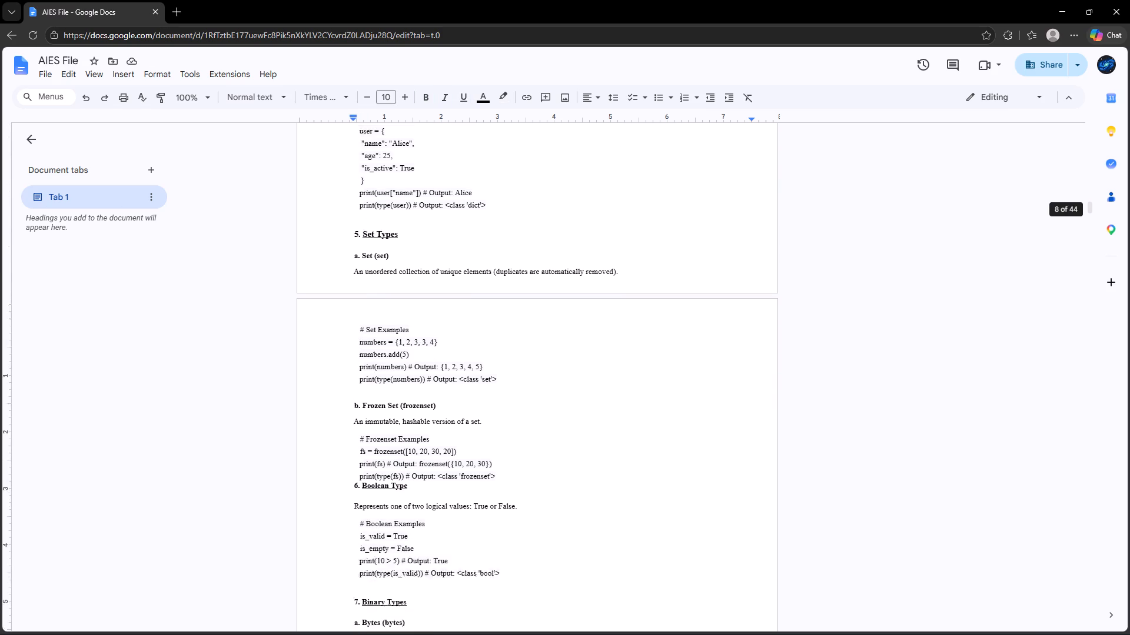
key(Down)
key(Down)
key(Down)
key(Down)
key(Up)
key(Up)
key(Up)
key(Up)
key(Up)
key(Up)
key(Up)
key(Up)
key(Up)
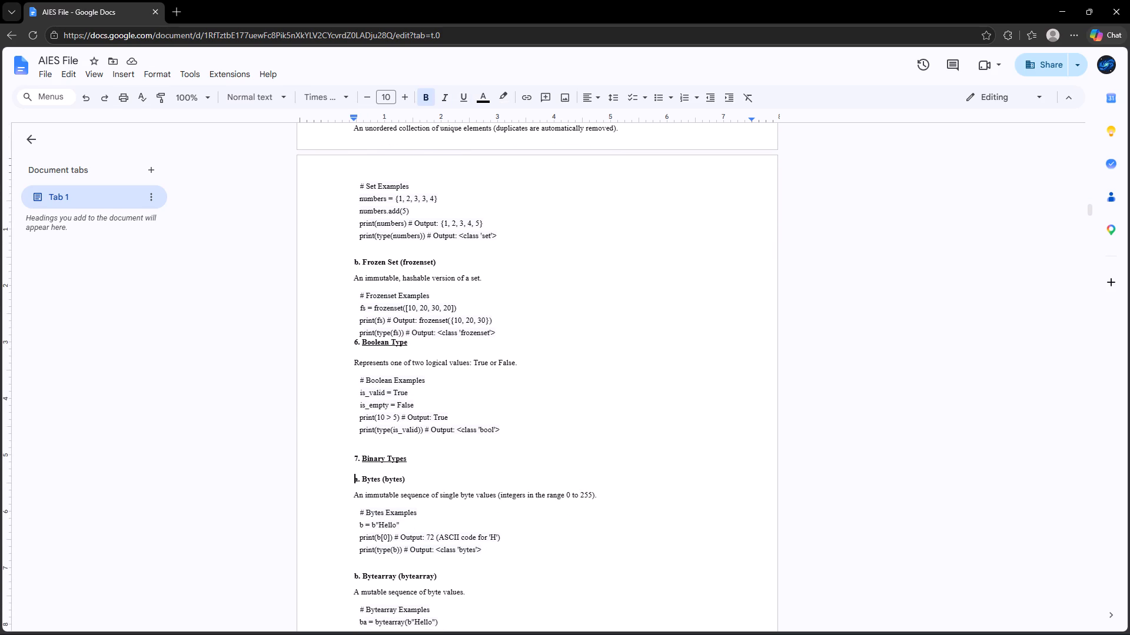
key(Up)
key(Up)
key(Up)
key(Up)
key(Up)
key(Up)
key(Up)
key(Up)
key(Up)
key(Up)
key(Down)
key(ctrl+Right)
key(ctrl+Right)
key(ctrl+Right)
key(ctrl+Right)
key(ctrl+Right)
key(ctrl+Right)
key(ctrl+Right)
key(ctrl+Right)
key(ctrl+Right)
key(ctrl+Right)
key(ctrl+Right)
key(ctrl+Right)
key(ctrl+Right)
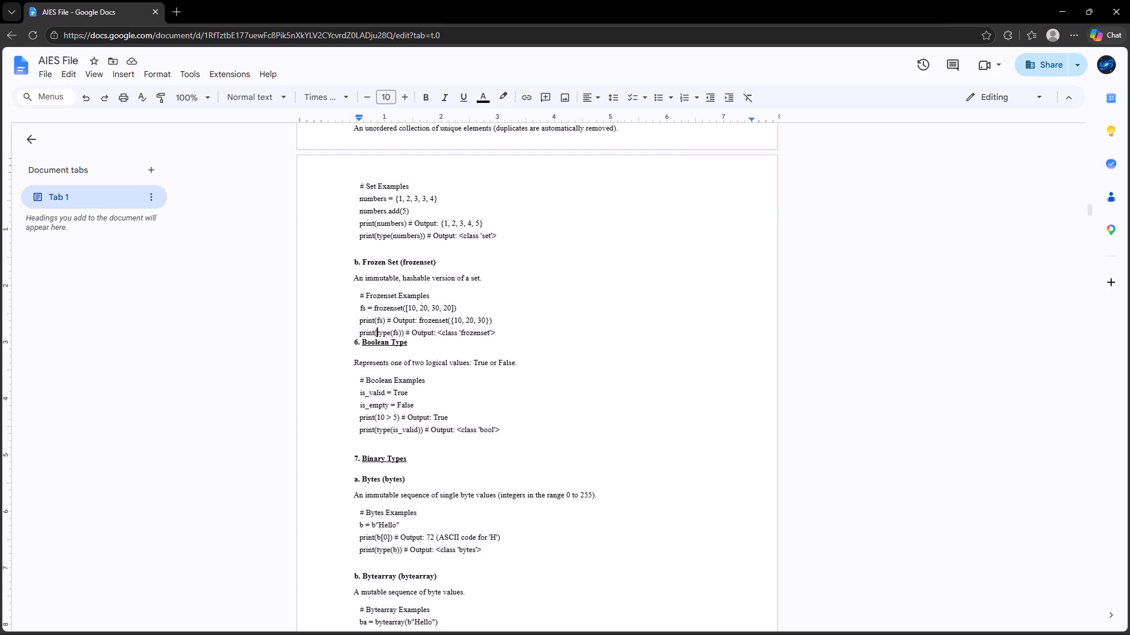
key(Right)
key(Right)
key(Return)
Enlarge the "6. Boolean Type" heading in Experiment 2 to 11 pt.
key(Left)
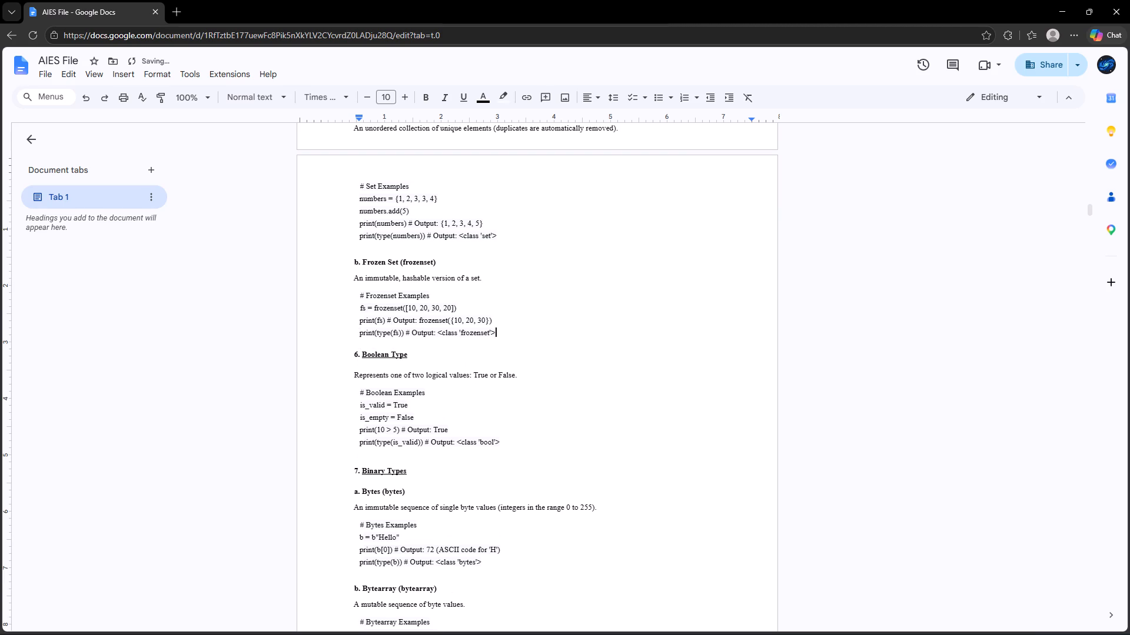
key(Down)
key(Left)
key(Right)
key(Right)
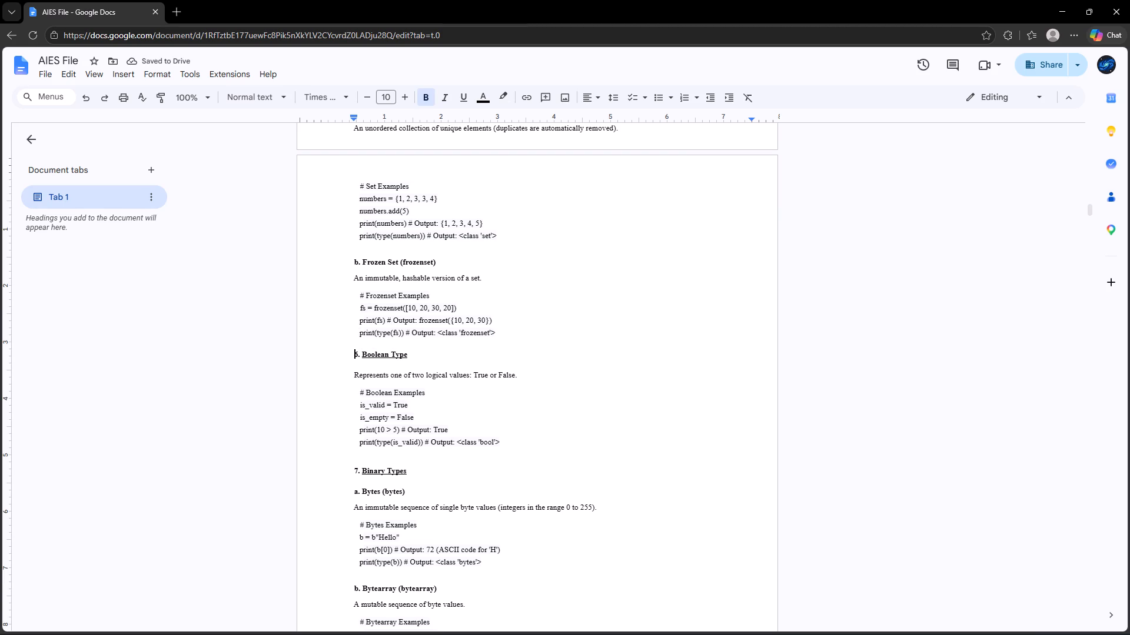
key(ctrl+shift+Down)
key(ctrl+shift+period)
key(Down)
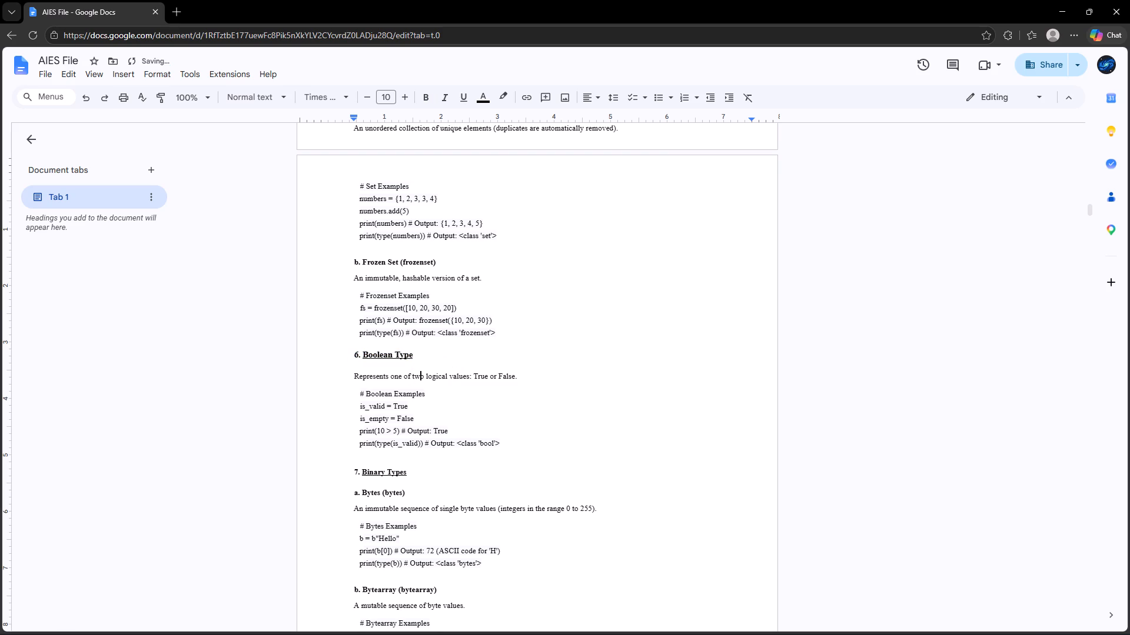
Enlarge the "7. Binary Types" heading, which follows the Boolean Examples, to 11 pt.
key(Up)
key(Down)
key(Down)
key(Down)
key(Down)
key(Down)
key(Down)
key(Down)
key(Down)
key(Up)
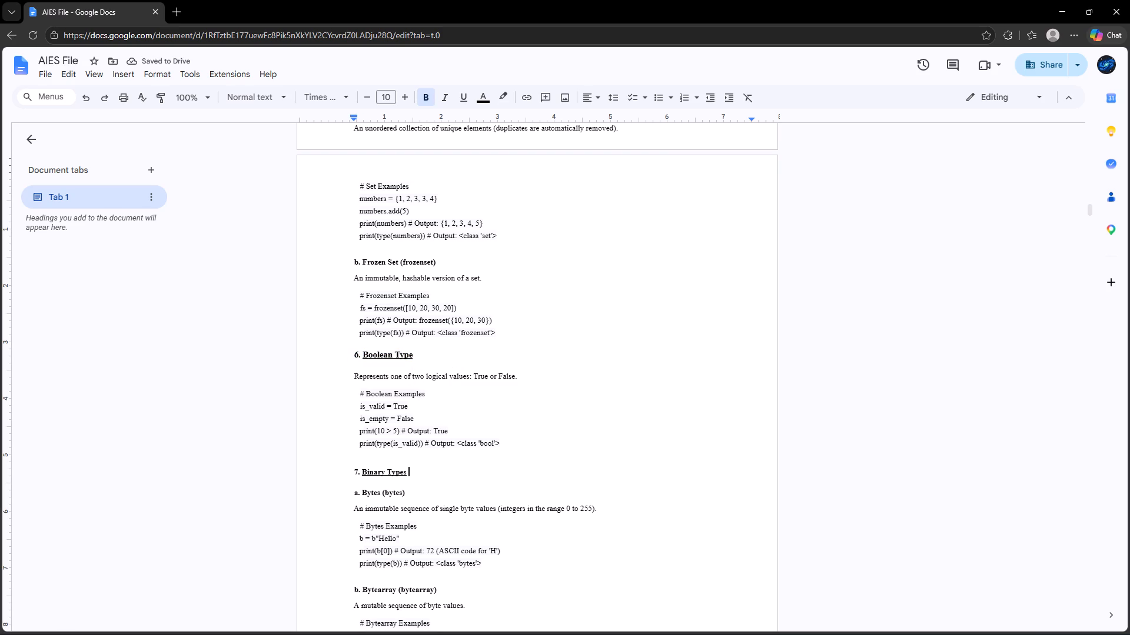
key(ctrl+shift+Up)
key(ctrl+shift+period)
key(Down)
key(Up)
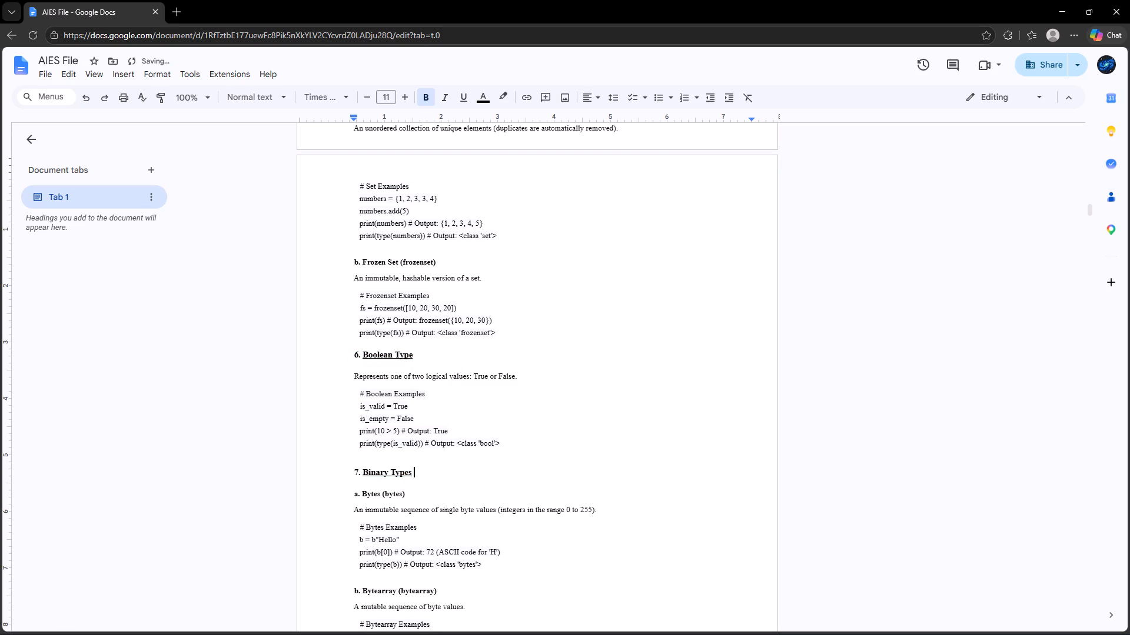
Insert a blank line between the last Memoryview Examples code line and the "8. None Type" heading.
key(Down)
key(Down)
key(Down)
key(Down)
key(Down)
key(Down)
key(Down)
key(Down)
key(Down)
key(Down)
key(Down)
key(Down)
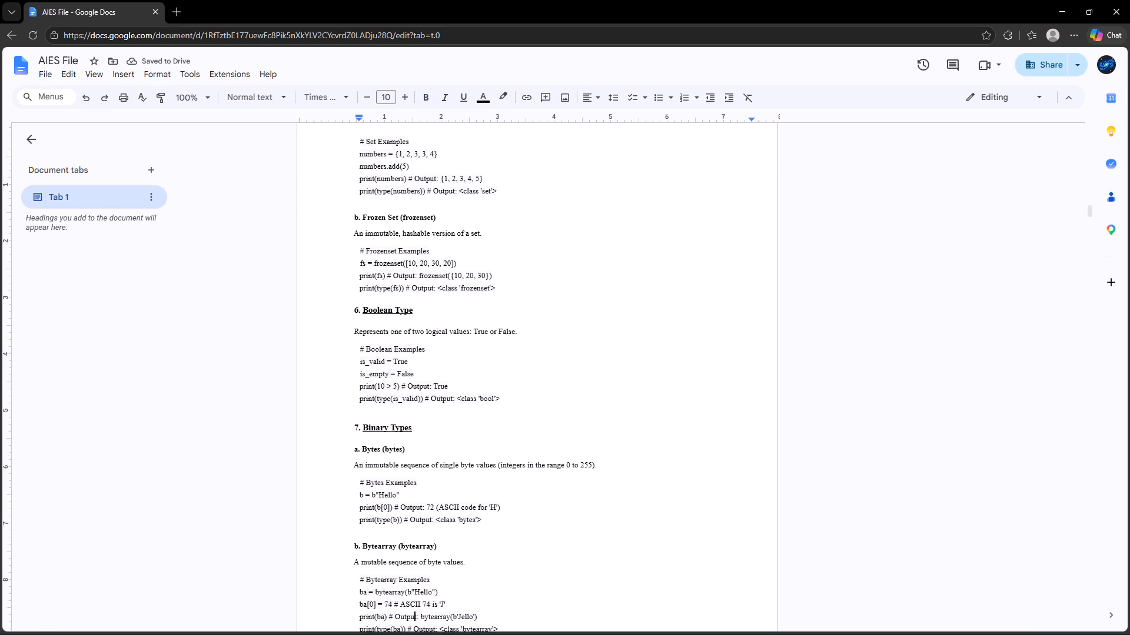
key(Down)
key(Down)
key(Down)
key(Down)
key(Down)
key(Down)
key(Down)
key(Down)
key(Down)
key(Down)
key(Down)
key(Down)
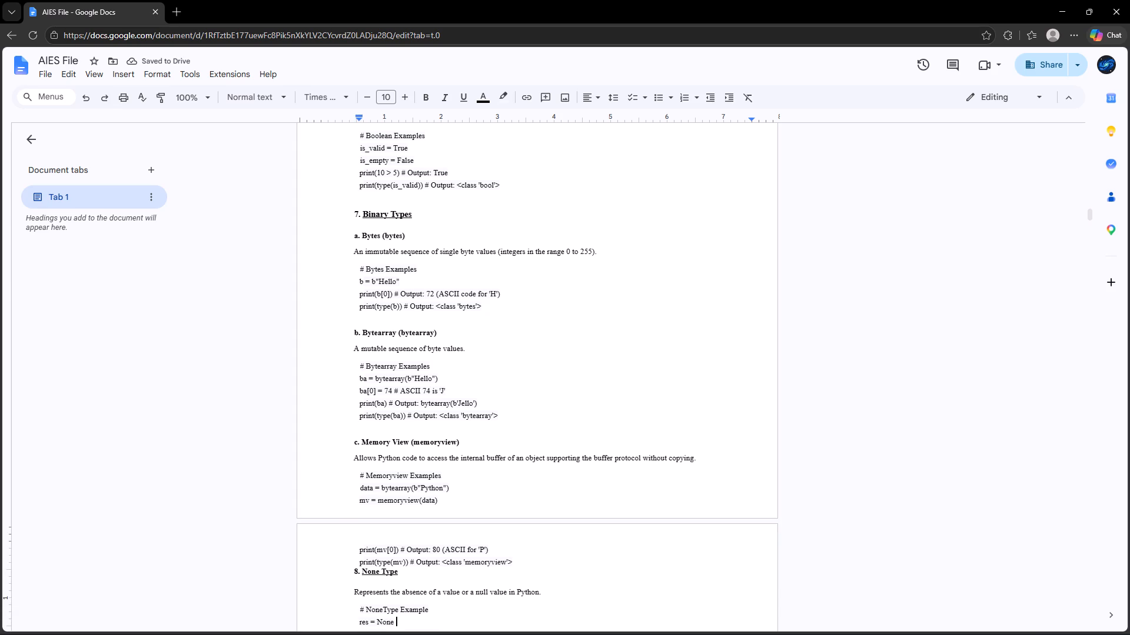
key(Up)
key(Up)
key(Up)
key(Up)
key(Down)
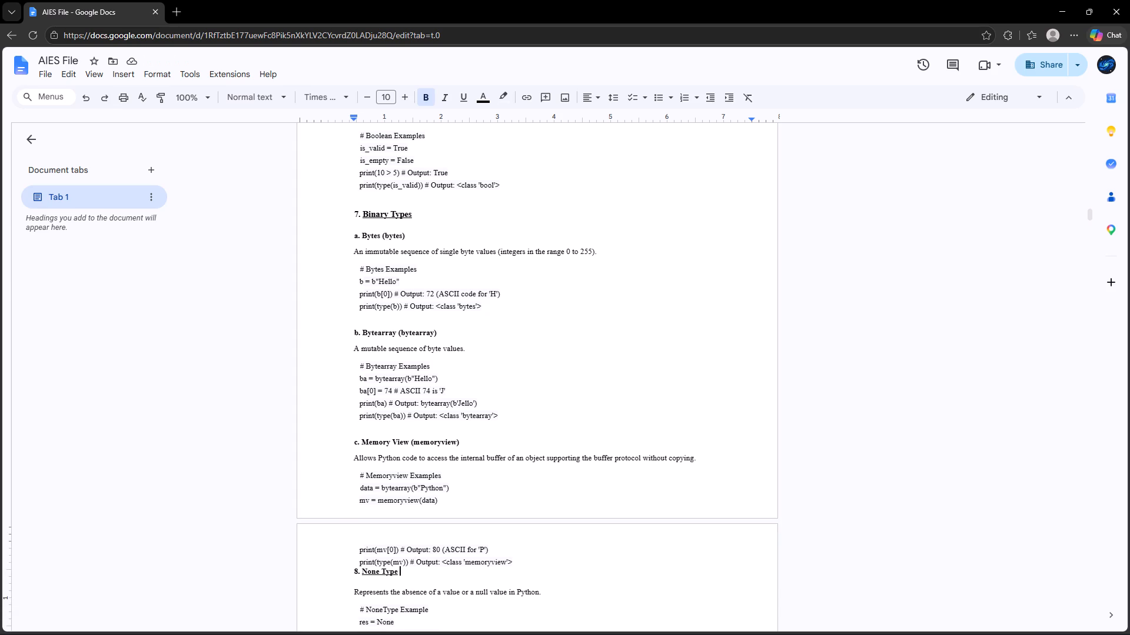
key(ctrl+Left)
key(ctrl+Left)
key(ctrl+Left)
key(ctrl+Left)
key(Left)
key(Return)
Enlarge the "8. None Type" heading text in Experiment 2 to 11 pt.
key(Down)
key(Left)
key(ctrl+shift+Down)
key(ctrl+shift+period)
key(Down)
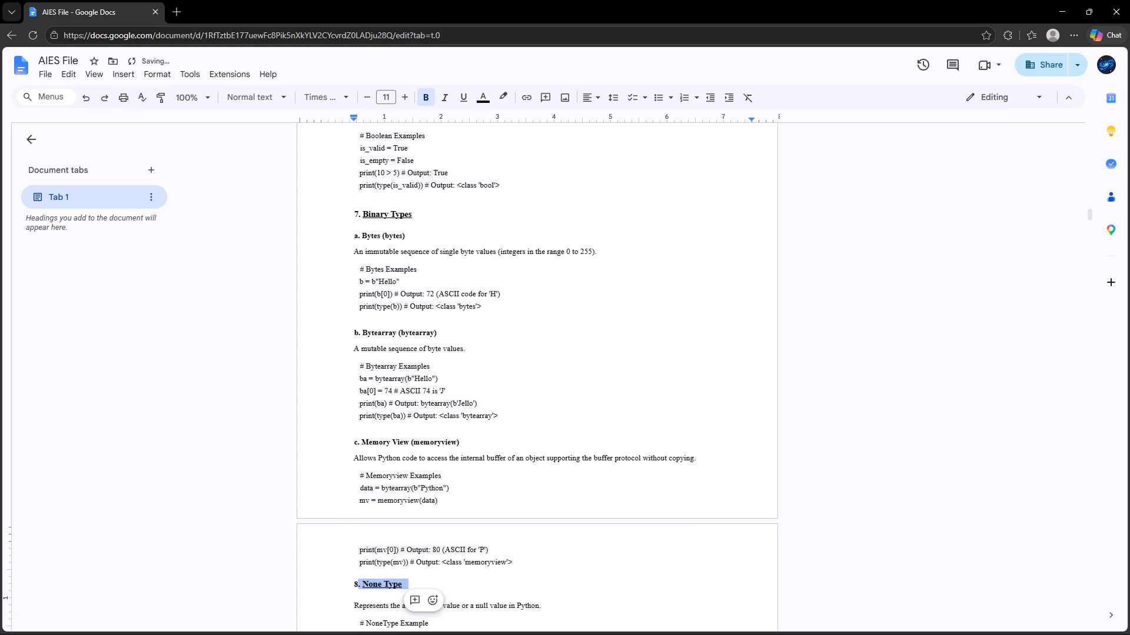
Set the highlight colour to none for all "Python Program (All Data Types Included)" code, from "# 1. Numeric Types" through the NoneType print line.
key(Down)
key(Down)
key(Down)
key(Down)
key(Down)
key(Down)
key(Down)
key(Down)
key(Down)
key(Up)
key(Down)
key(Down)
key(Down)
key(Down)
key(Down)
key(Down)
key(Down)
key(Down)
key(Down)
key(Down)
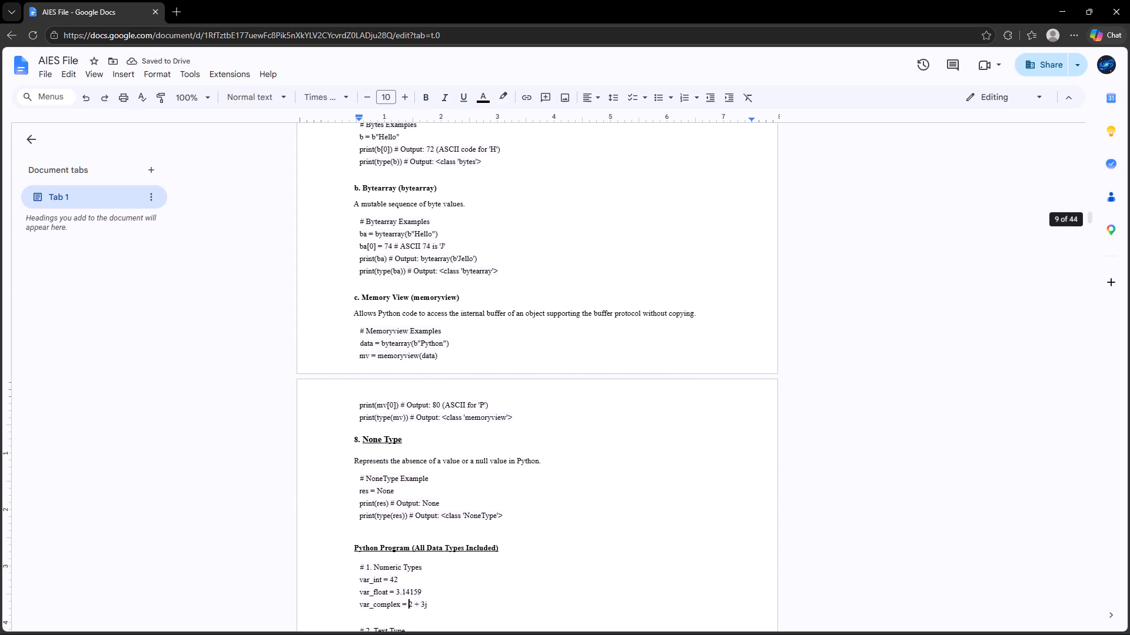
key(Down)
key(Down)
key(Down)
key(Down)
key(Down)
key(Down)
key(Down)
key(Down)
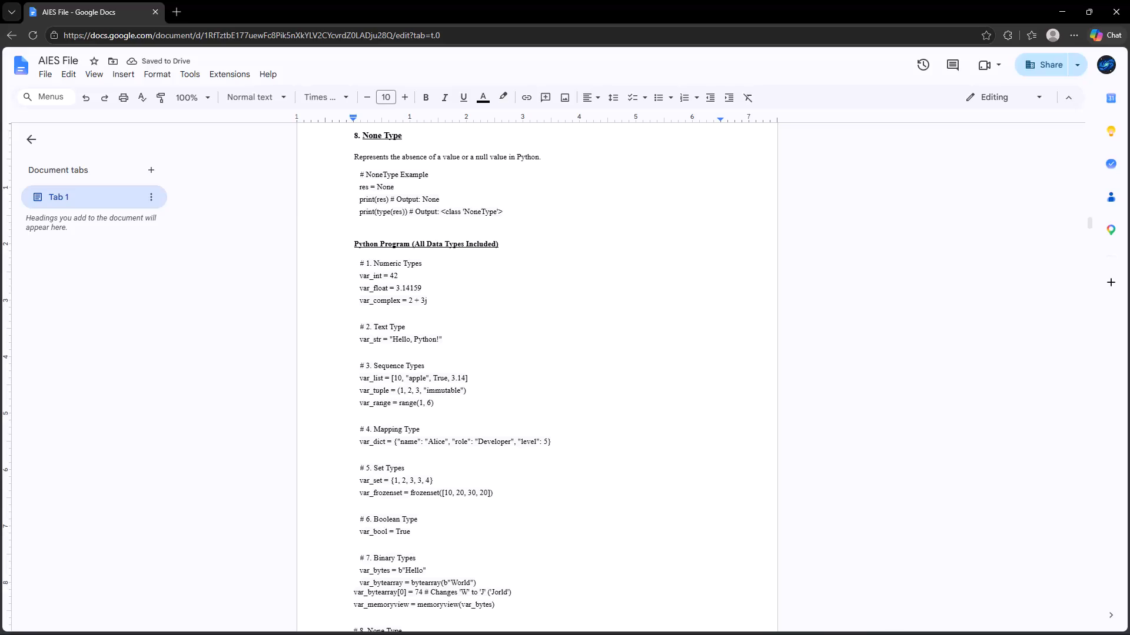
click(353, 265)
key(ctrl+shift+Down)
key(ctrl+shift+Down)
key(ctrl+shift+Down)
key(ctrl+shift+Down)
key(ctrl+shift+Down)
key(ctrl+shift+Down)
key(ctrl+shift+Down)
key(ctrl+shift+Down)
key(ctrl+shift+Down)
key(ctrl+shift+Down)
key(ctrl+shift+Down)
key(ctrl+shift+Down)
key(ctrl+shift+Down)
key(ctrl+shift+Down)
key(ctrl+shift+Down)
key(ctrl+shift+Down)
key(ctrl+shift+Down)
key(ctrl+shift+Down)
key(ctrl+shift+Down)
key(ctrl+shift+Down)
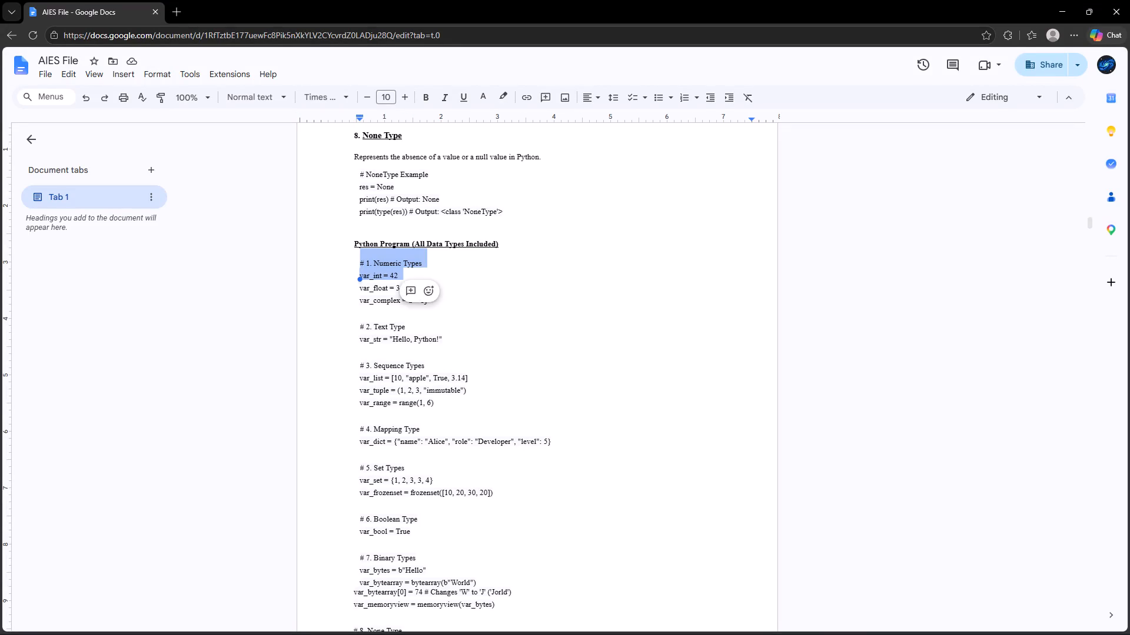
key(ctrl+shift+Down)
key(ctrl+shift+Down)
key(ctrl+shift+Down)
key(ctrl+shift+Down)
key(ctrl+shift+Down)
key(ctrl+shift+Down)
key(ctrl+shift+Down)
key(ctrl+shift+Down)
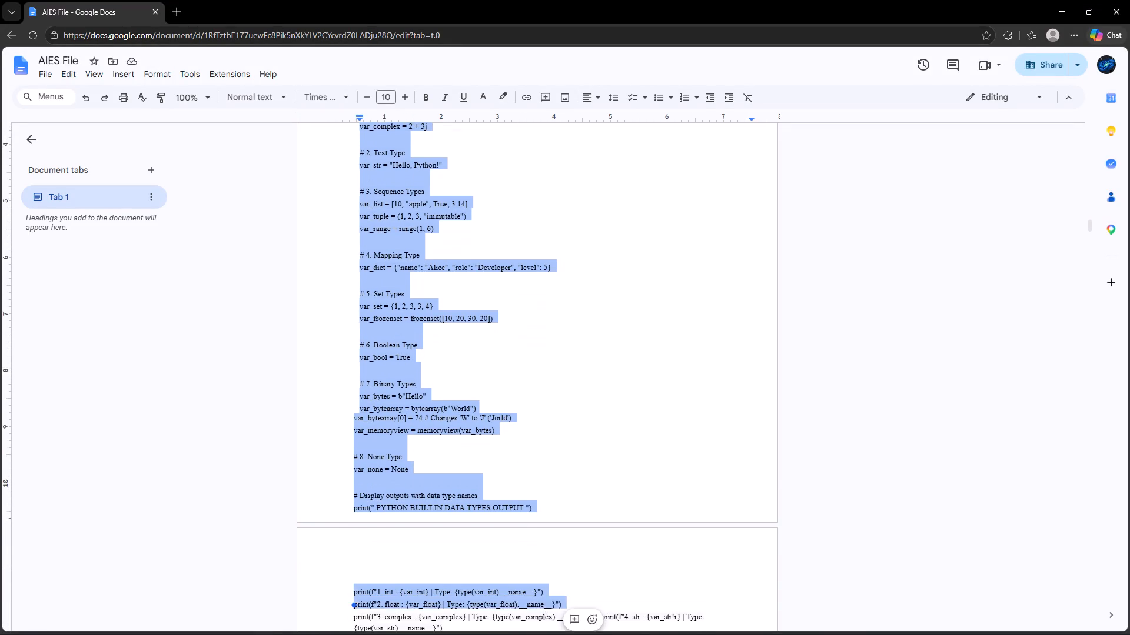
key(ctrl+shift+Down)
key(ctrl+shift+Down)
key(ctrl+shift+Down)
key(ctrl+shift+Down)
key(ctrl+shift+Down)
key(ctrl+shift+Down)
key(ctrl+shift+Down)
key(ctrl+shift+Down)
key(ctrl+shift+Down)
key(ctrl+shift+Down)
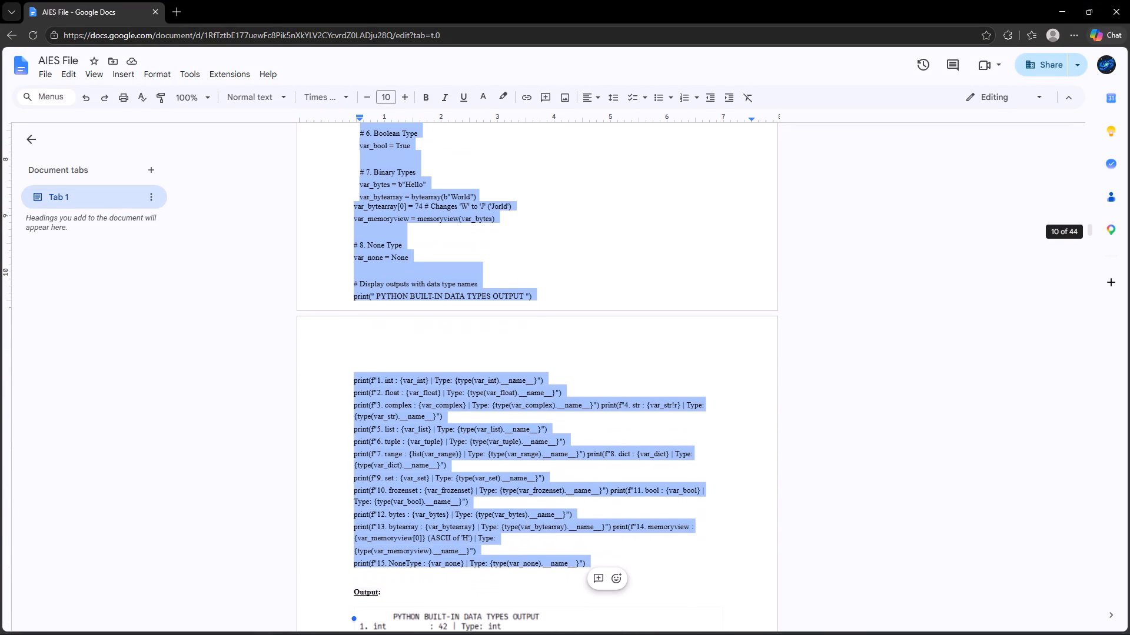
click(499, 95)
click(517, 115)
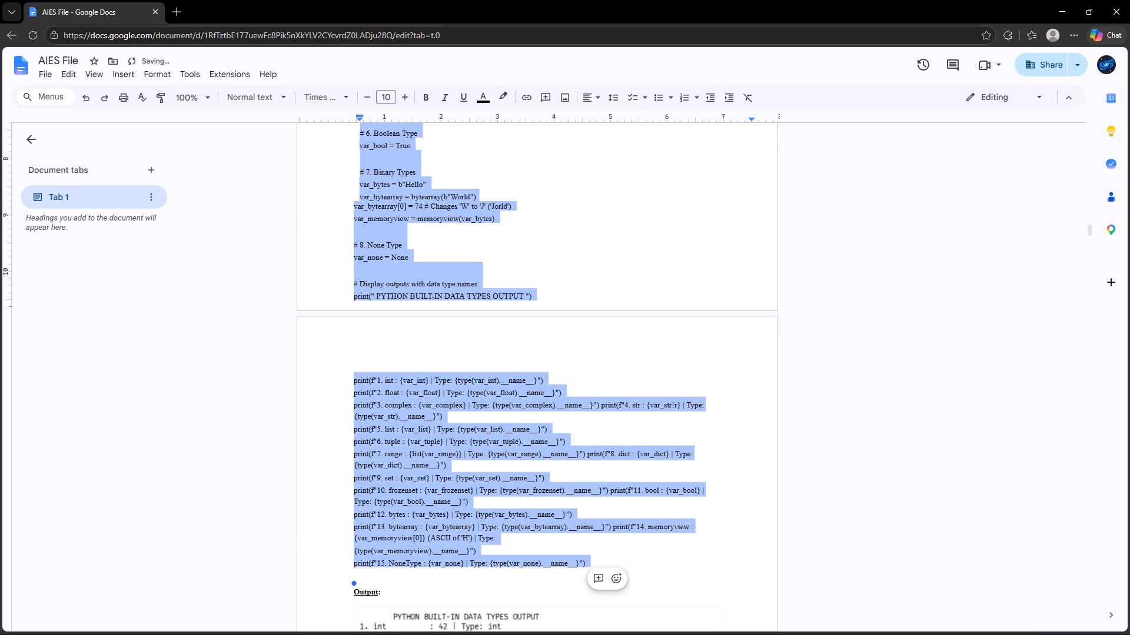
click(539, 179)
Add a thin black border around the Experiment 2 output image showing the Python built-in data types.
scroll(436, 346, down, 2)
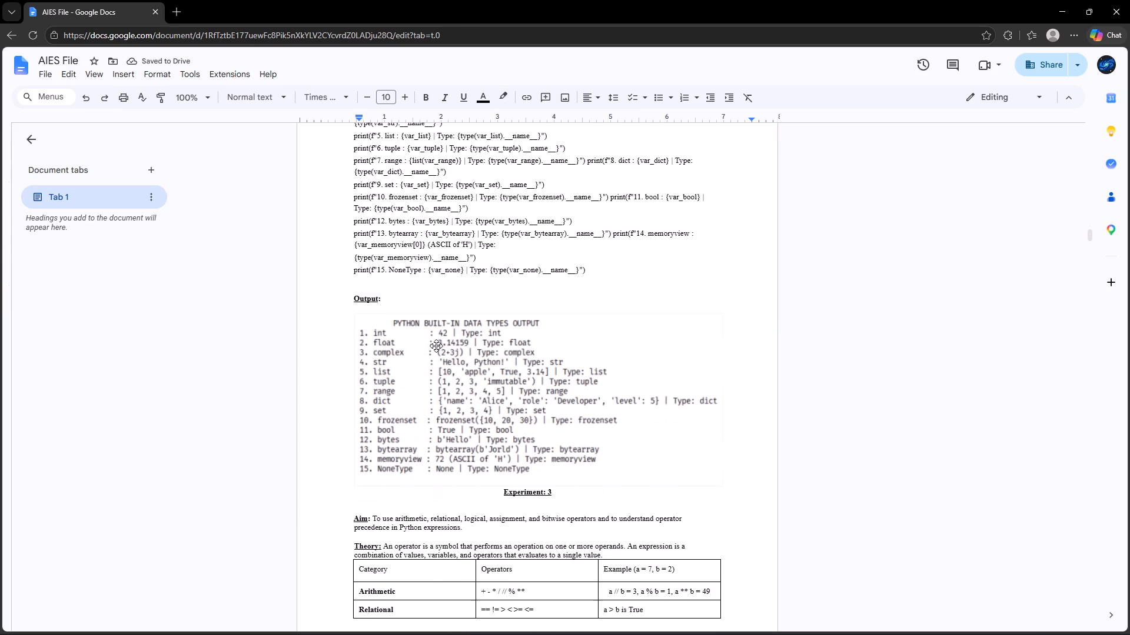
scroll(436, 346, down, 1)
click(436, 346)
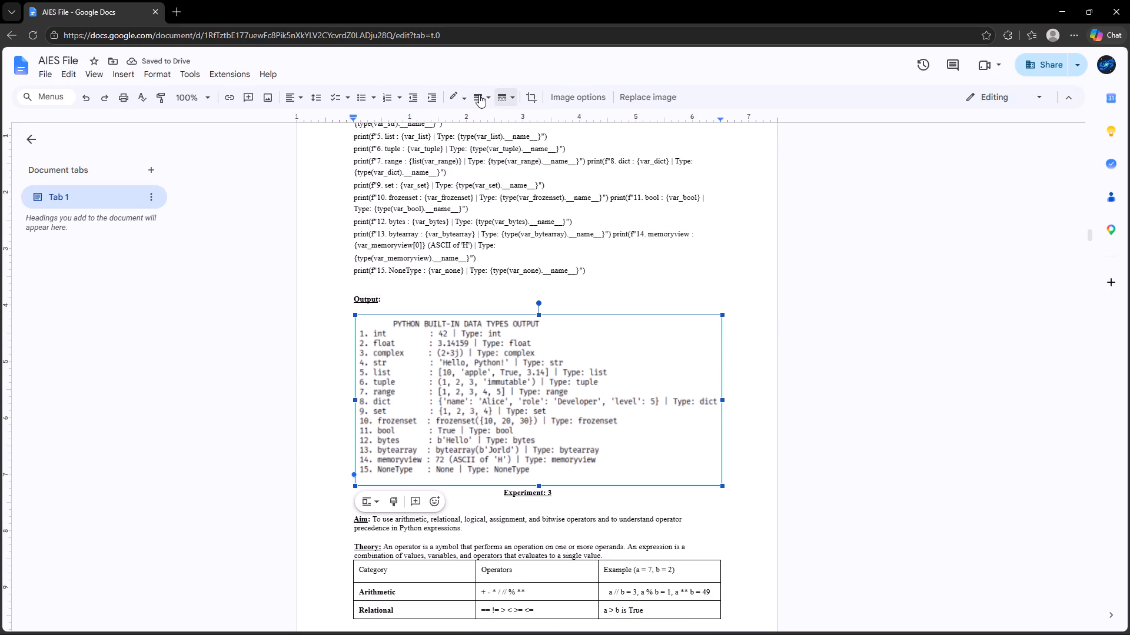
click(479, 95)
click(495, 112)
click(730, 245)
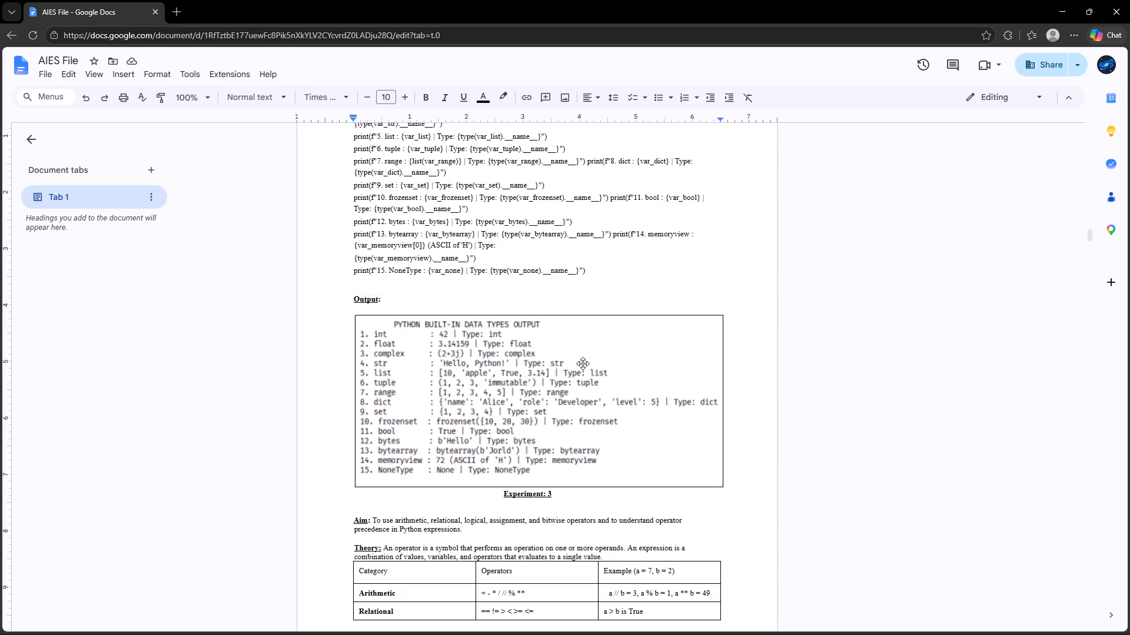
Look through the formatting of Experiment 3 and the following experiments' code, exercises and sample runs.
scroll(583, 363, down, 12)
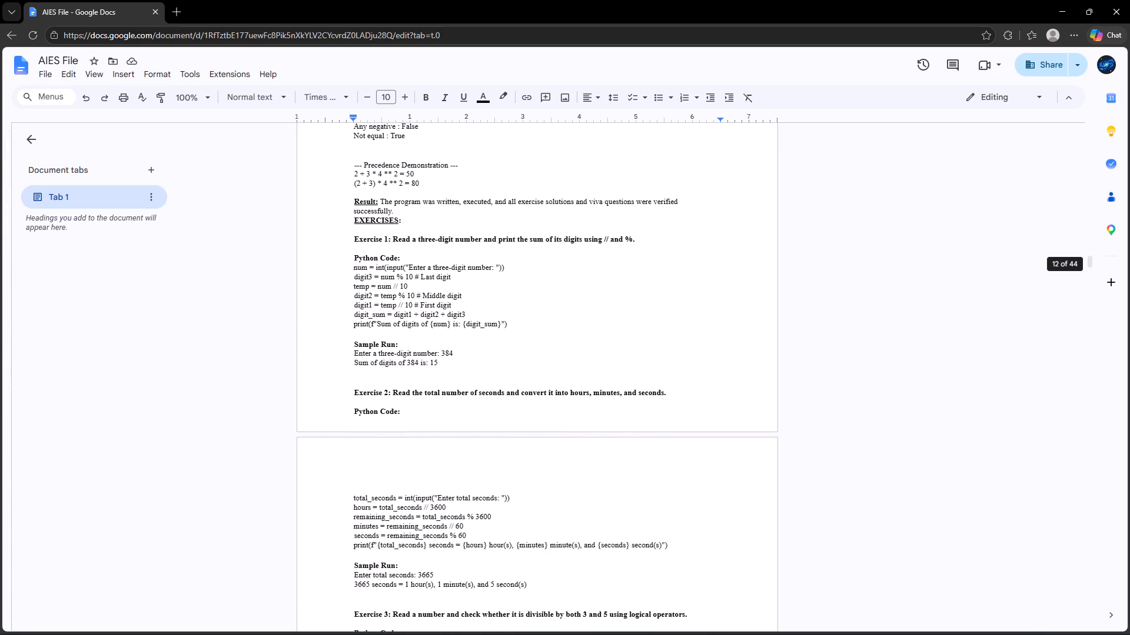
scroll(583, 363, down, 14)
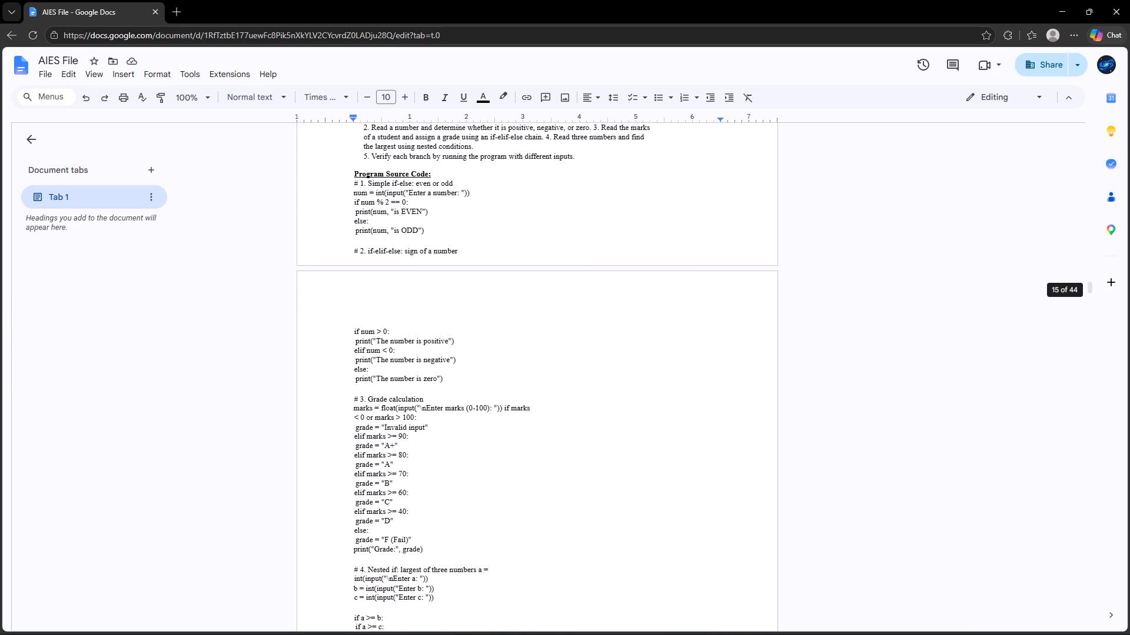
scroll(583, 363, down, 10)
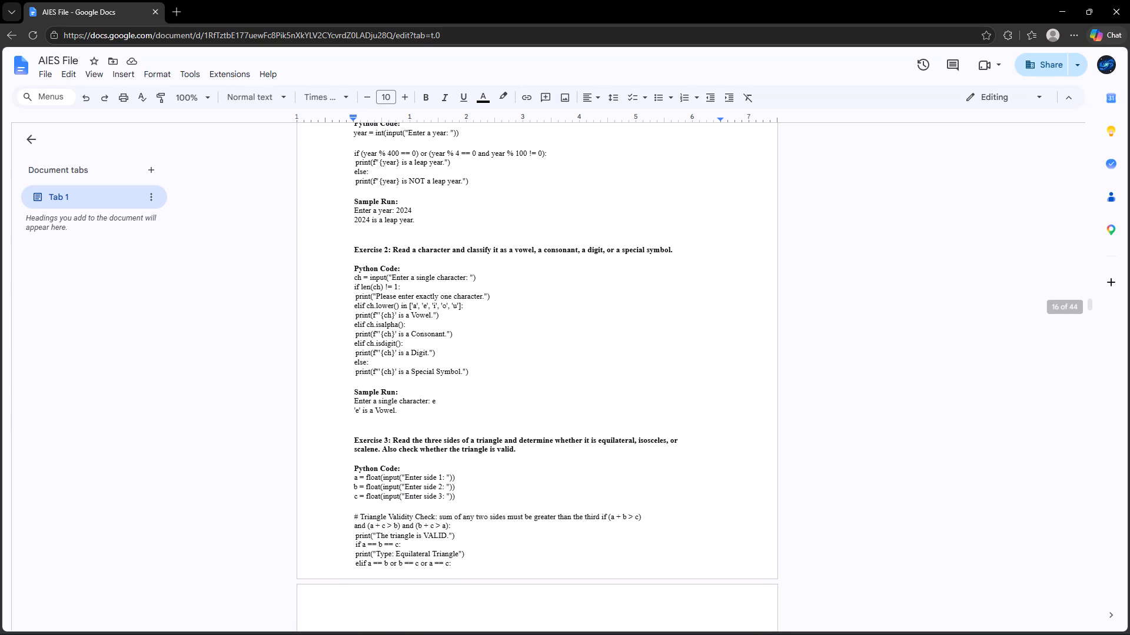
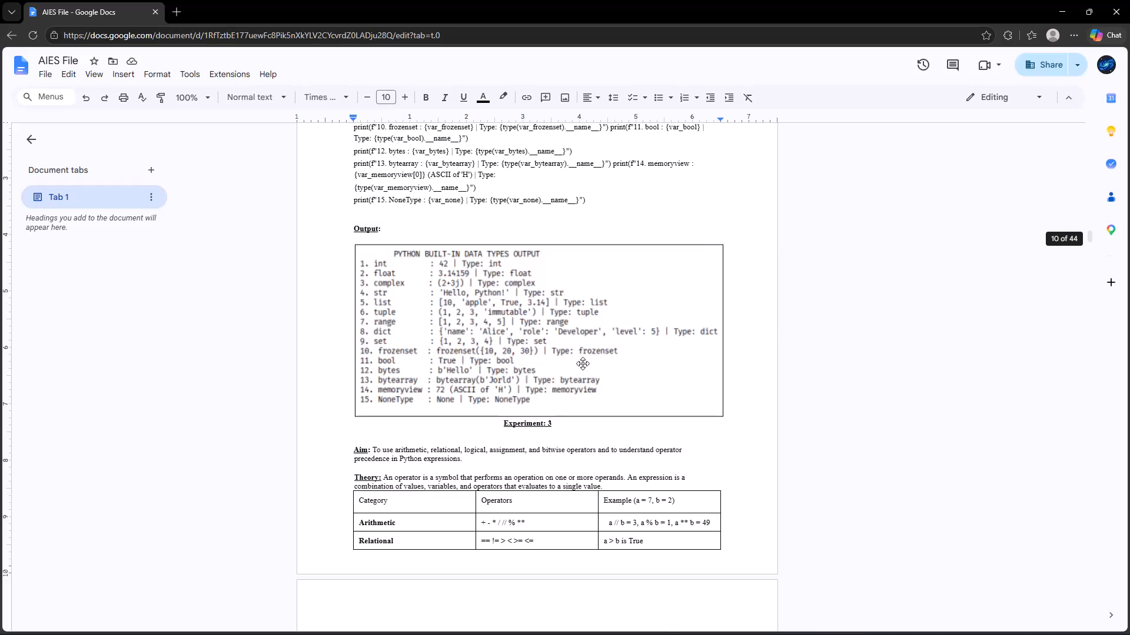
Insert blank lines after the Experiment 2 output image so the "Experiment: 3" heading starts on a new page.
scroll(607, 372, down, 1)
click(727, 359)
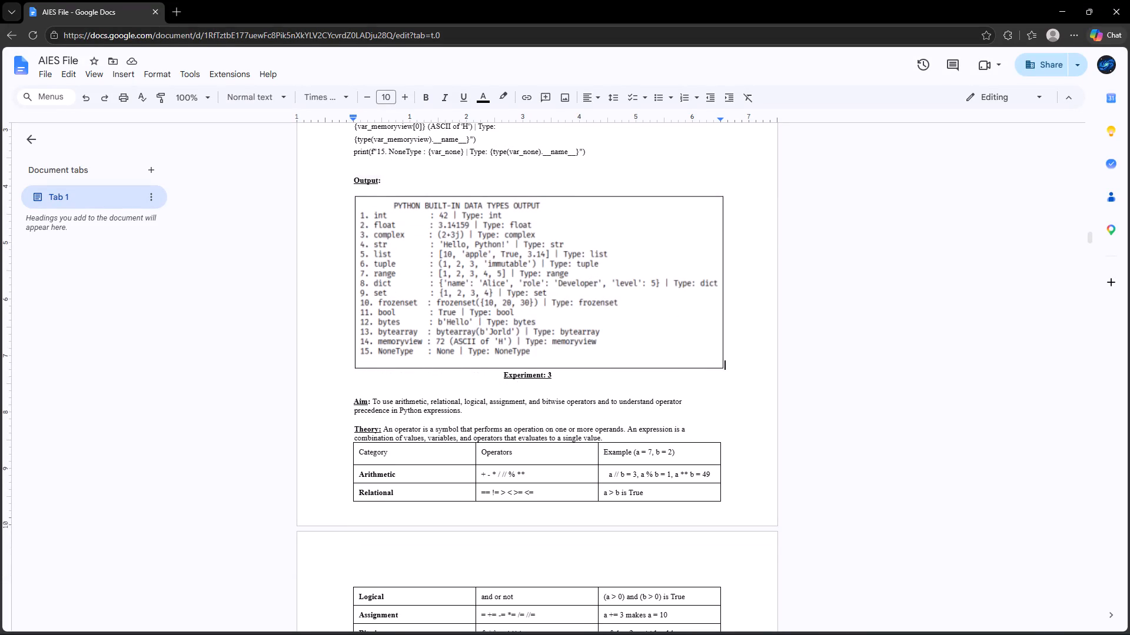
key(Return)
key(Return)
key(Return)
key(Return)
key(Return)
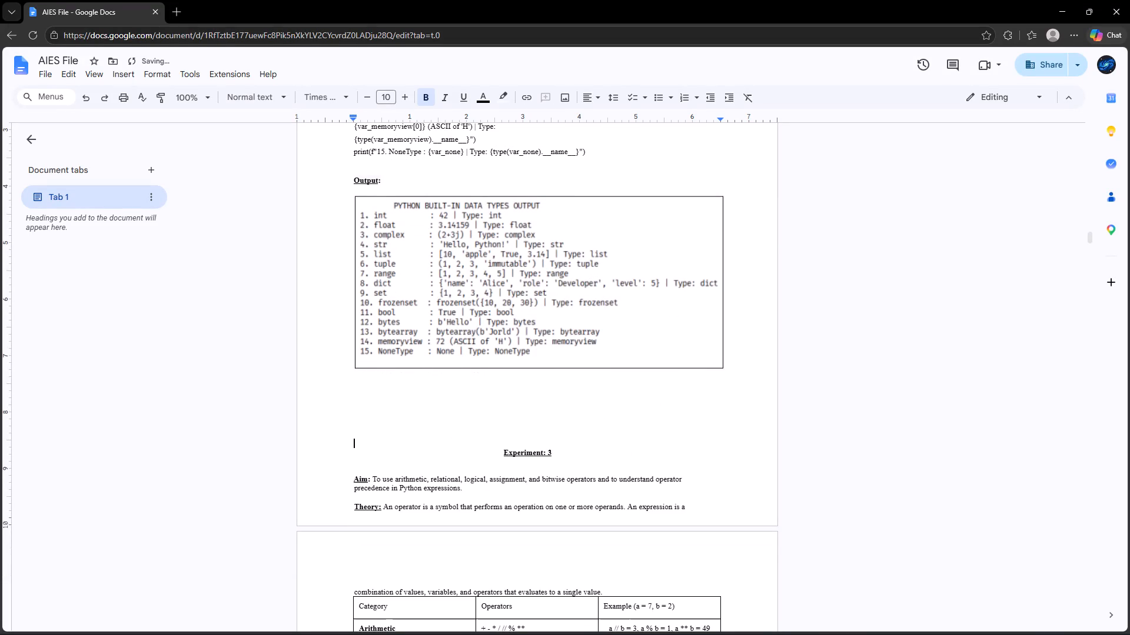
key(Return)
key(Return)
key(Return)
scroll(727, 359, down, 1)
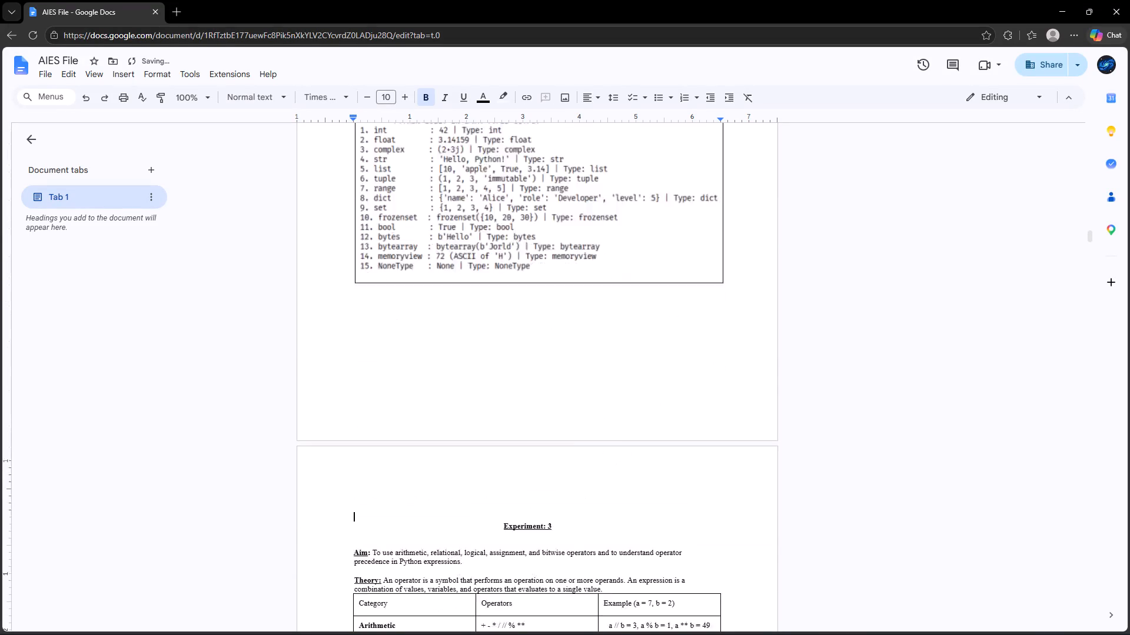
scroll(727, 359, down, 1)
click(585, 400)
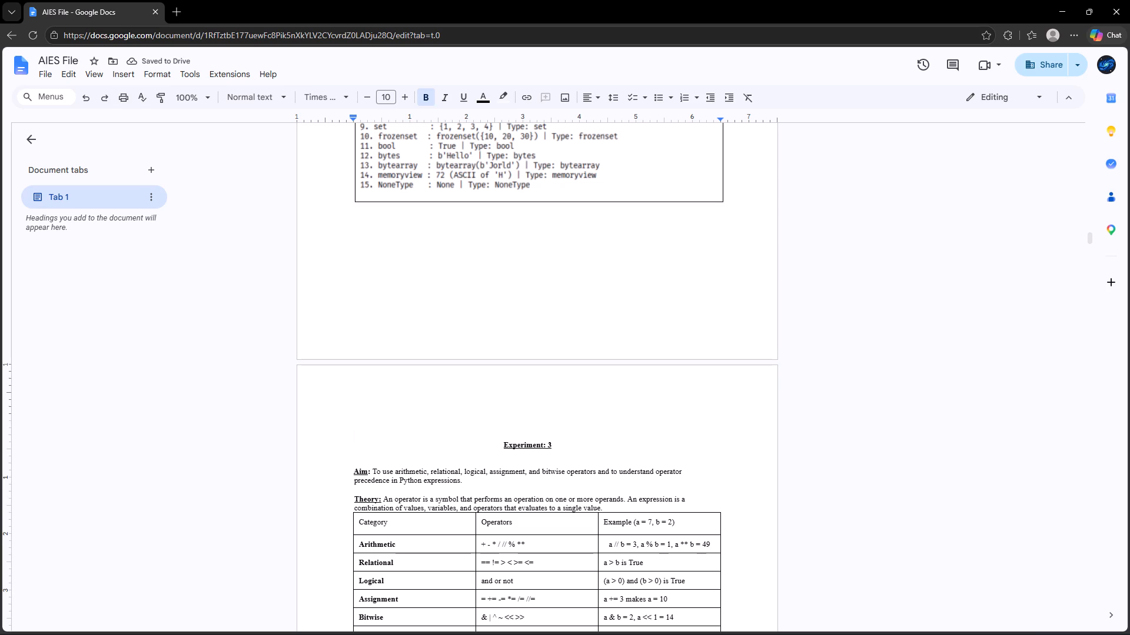
Review the Experiment 2 data types program code against its output image.
scroll(467, 375, up, 6)
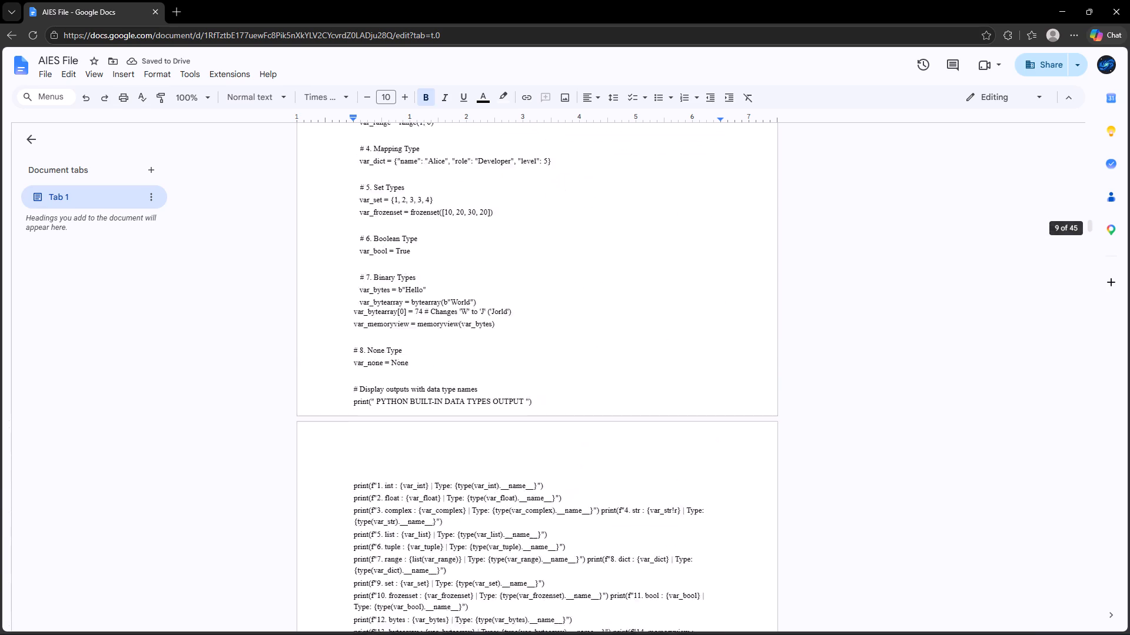
scroll(467, 375, up, 3)
scroll(467, 375, down, 2)
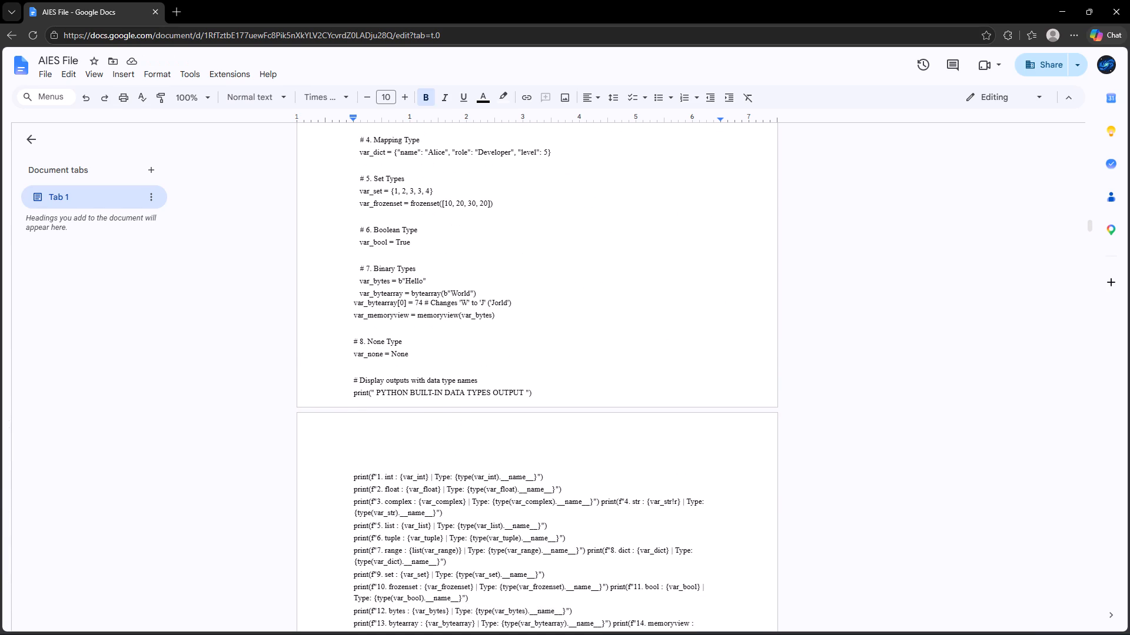
scroll(467, 375, down, 3)
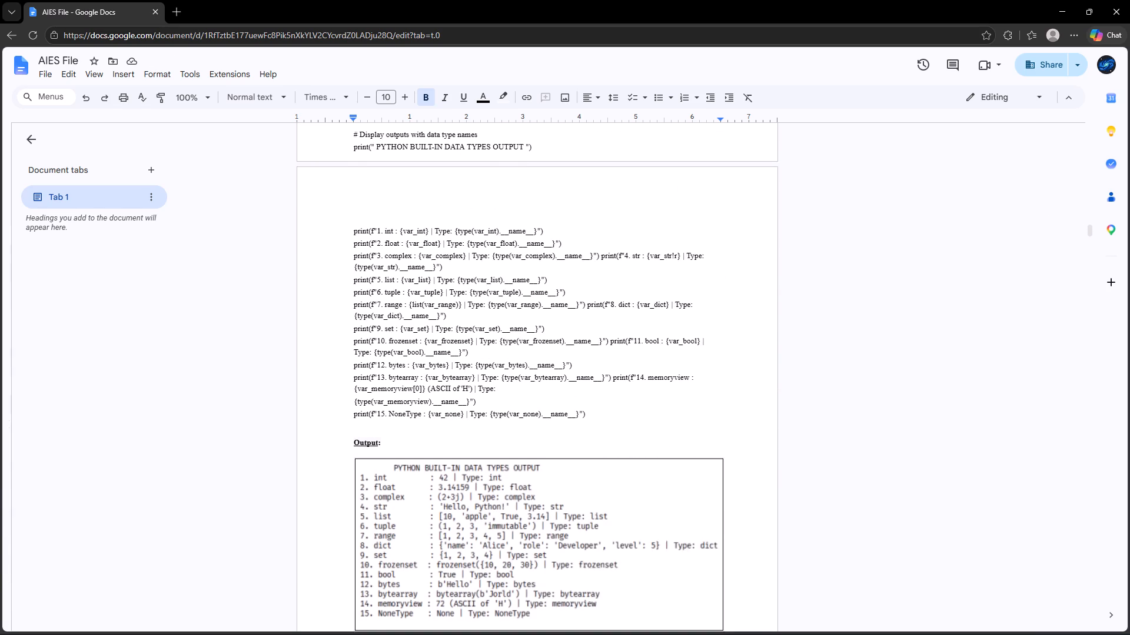
scroll(467, 375, down, 2)
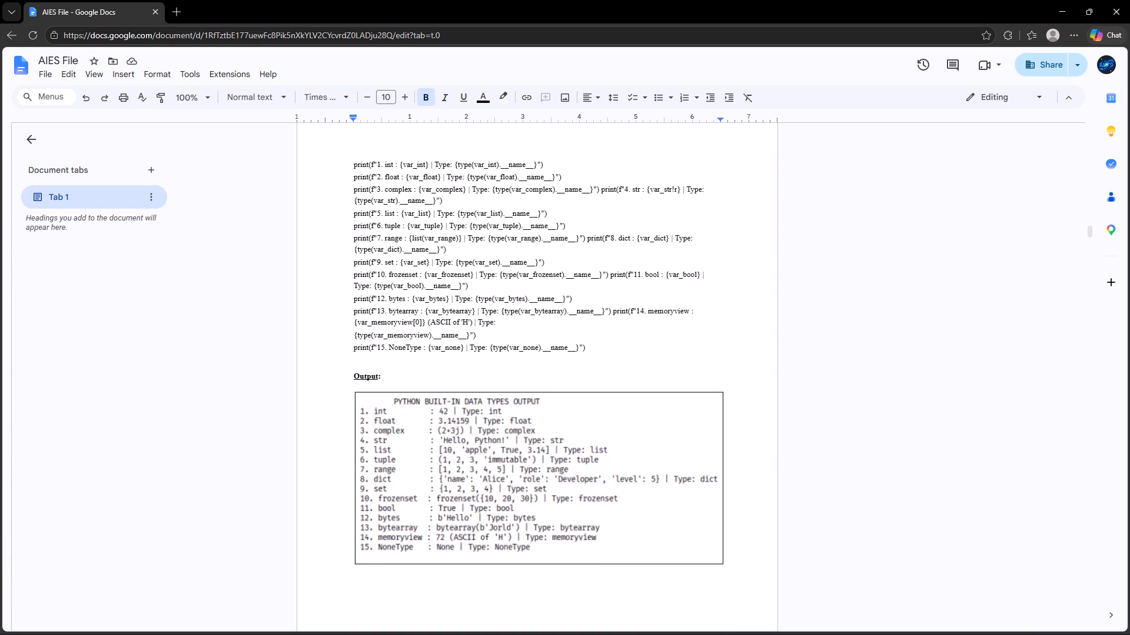
scroll(467, 375, up, 3)
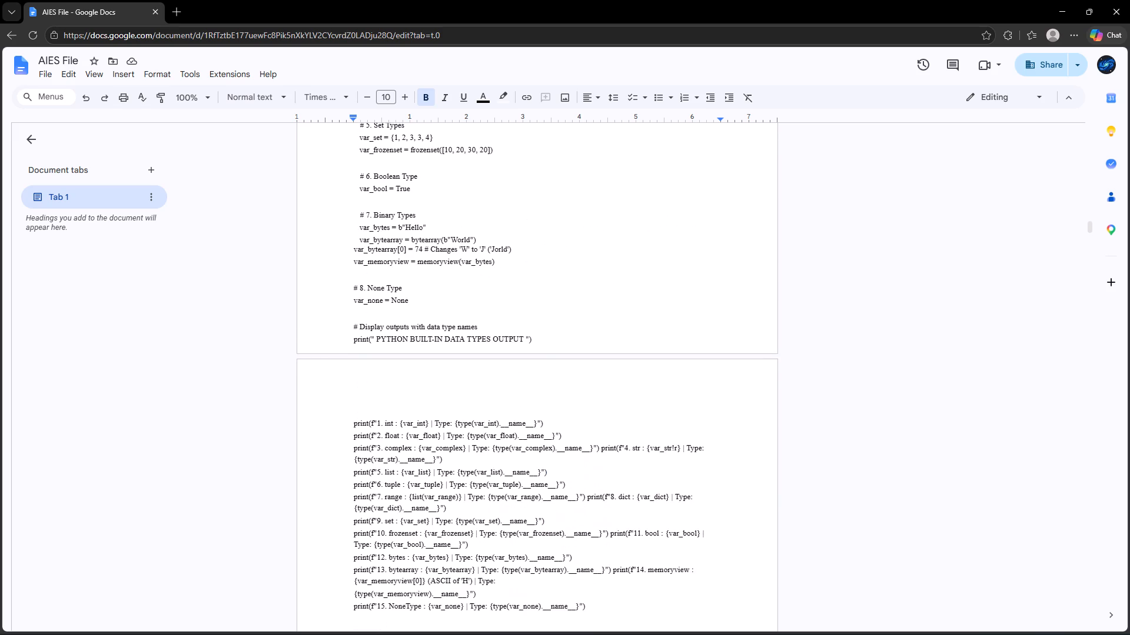
Copy the full "Python Program (All Data Types Included)" code, from "# 1. Numeric Types" through the NoneType print line.
scroll(467, 375, up, 5)
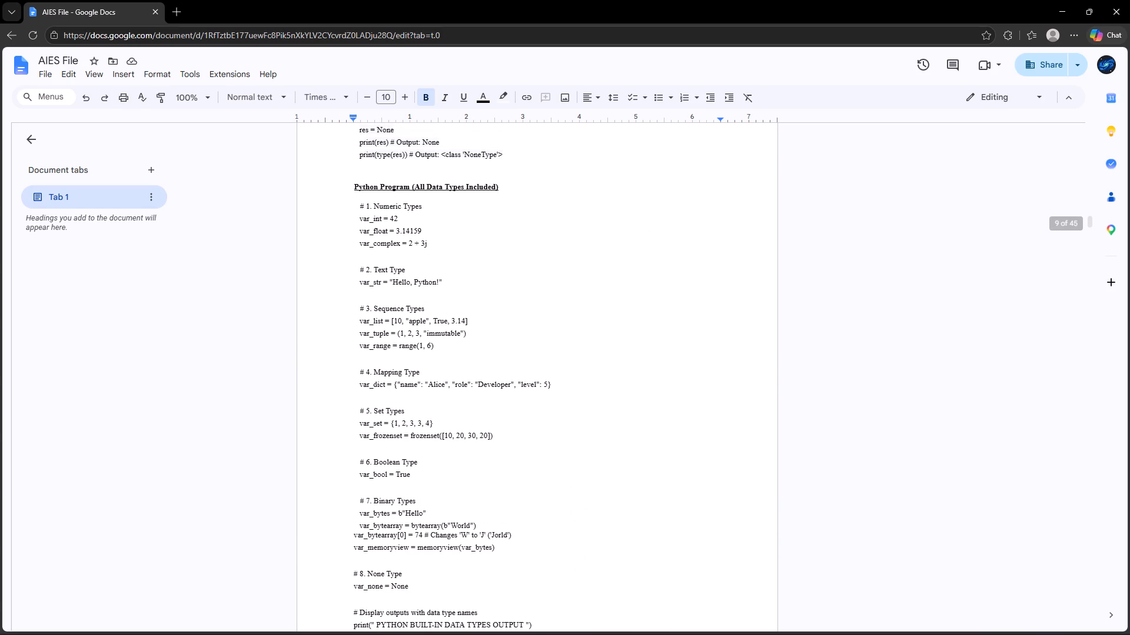
drag(354, 204, 534, 571)
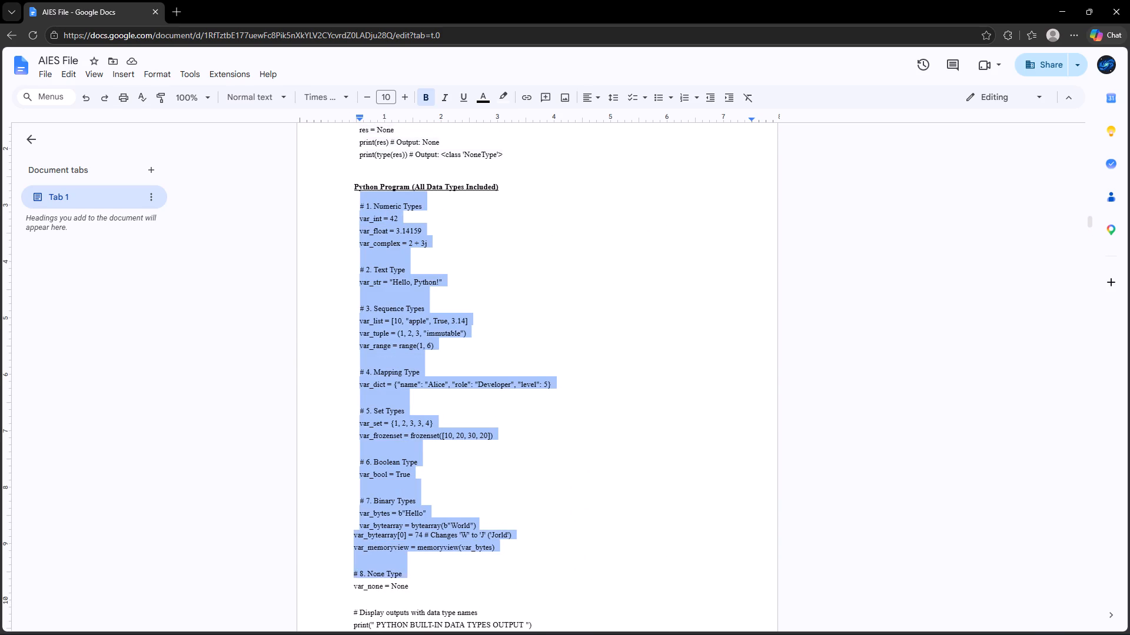
drag(534, 571, 606, 552)
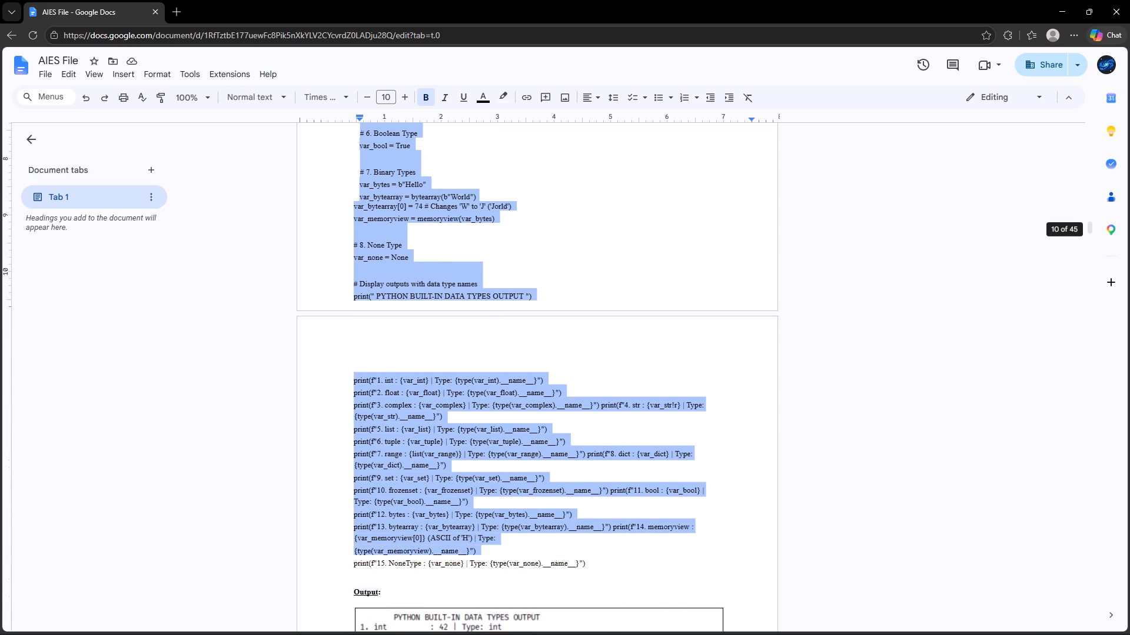
drag(606, 552, 604, 560)
key(ctrl+c)
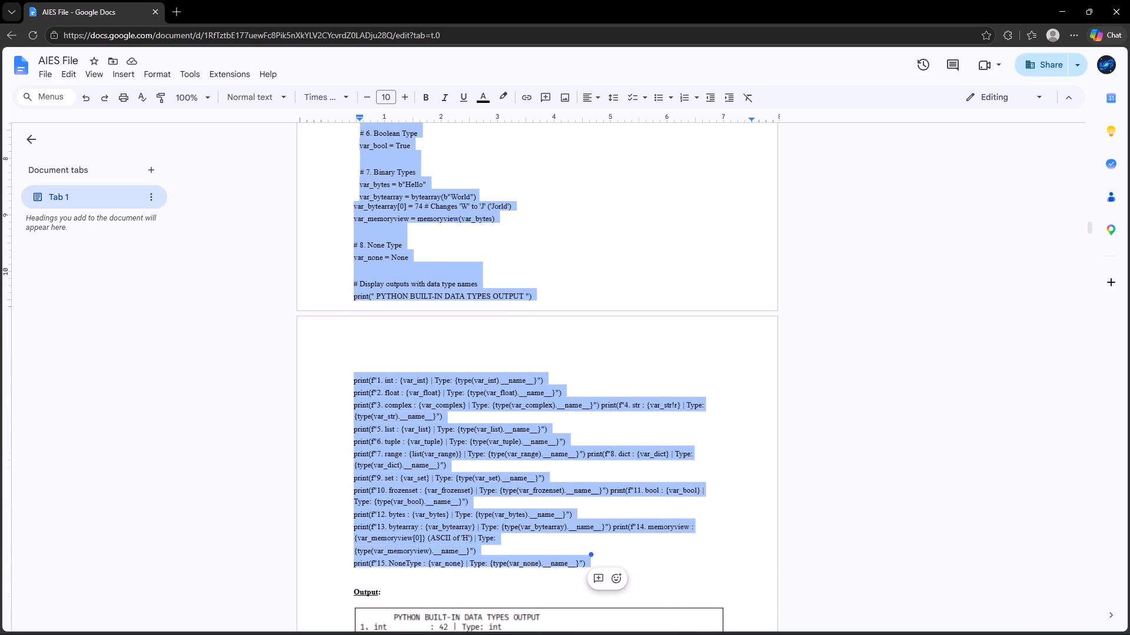
Search the web for "online python compiler" in a new browser tab and open Programiz's compiler, keeping only its tab beside the document.
click(184, 2)
text(online python compiler])
key(BackSpace)
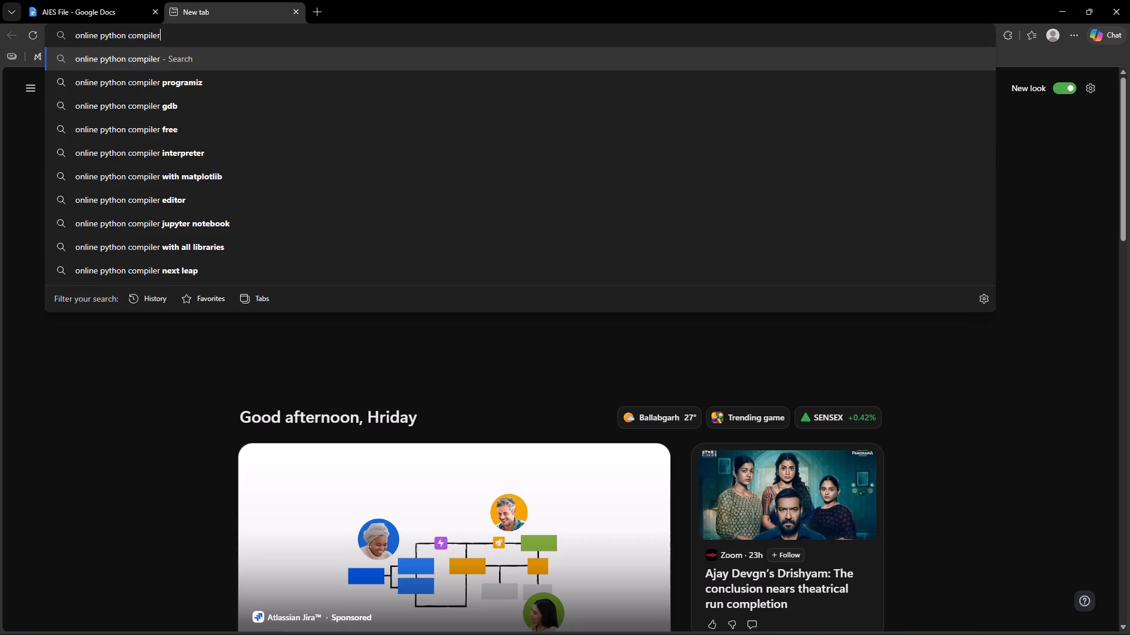
key(Return)
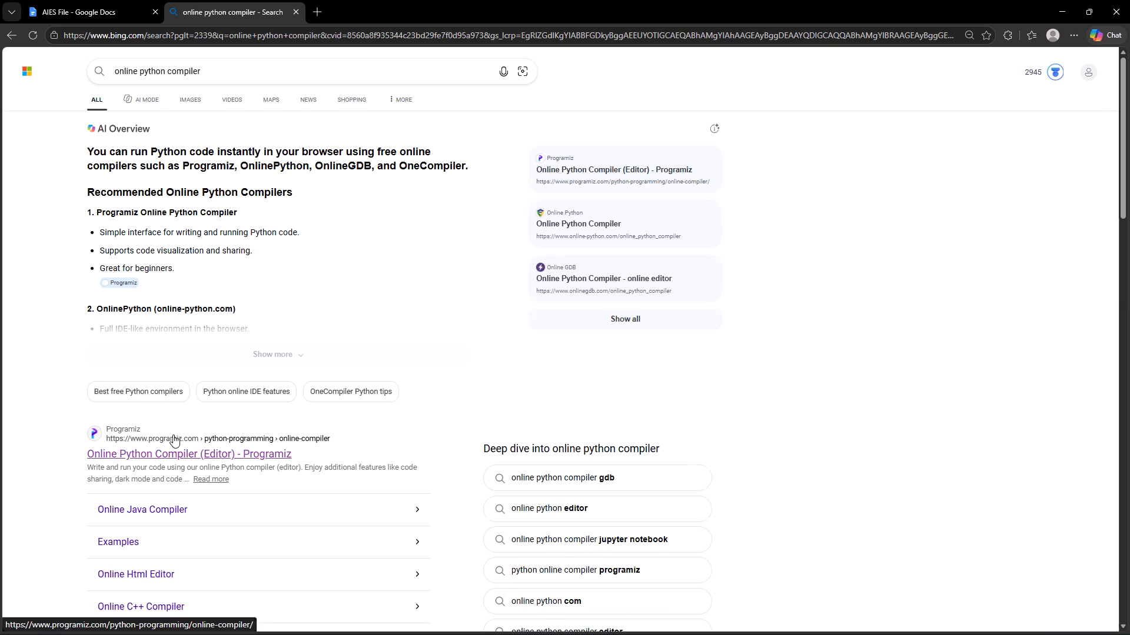
click(177, 446)
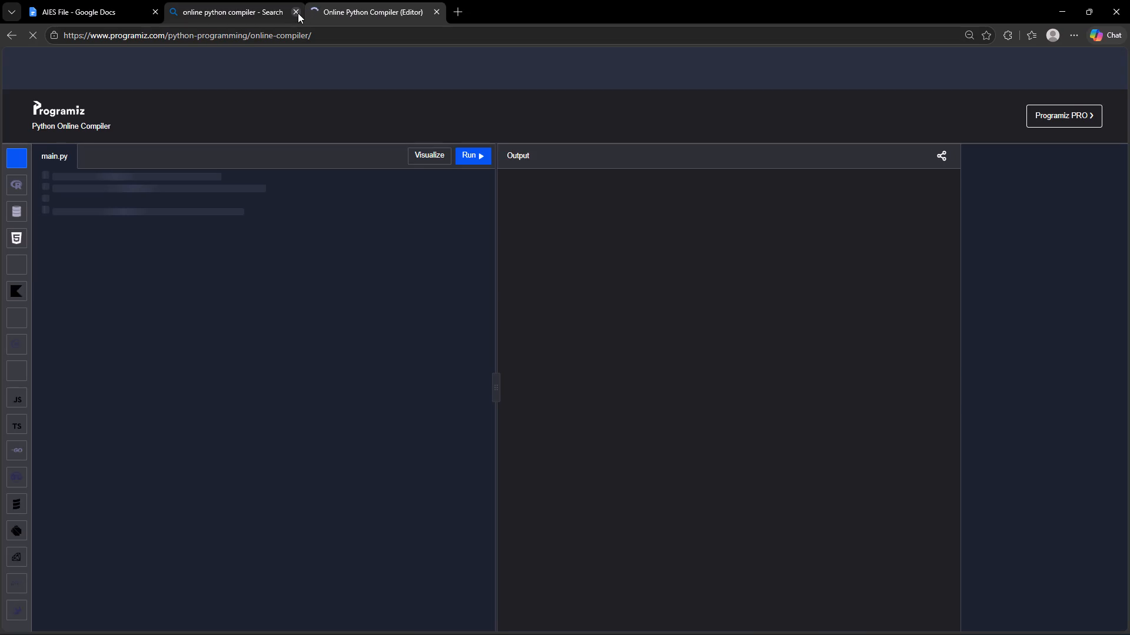
click(298, 13)
Replace the contents of main.py with the copied data types program, dismiss the Visualize tip, run the code and review the result.
click(306, 258)
key(ctrl+a)
key(ctrl+v)
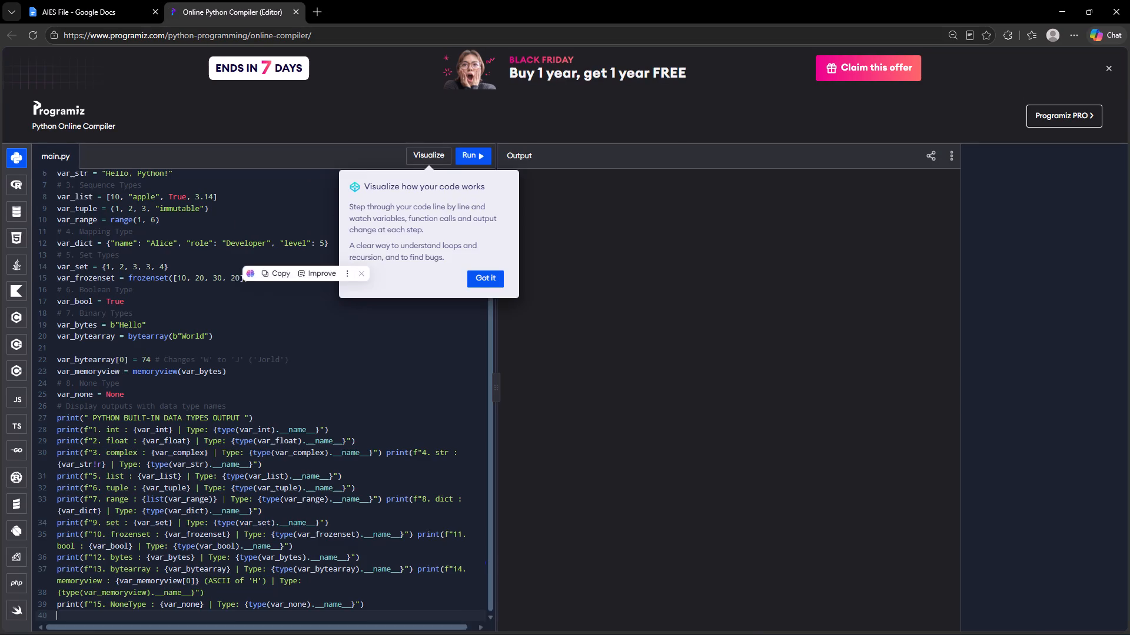
click(484, 271)
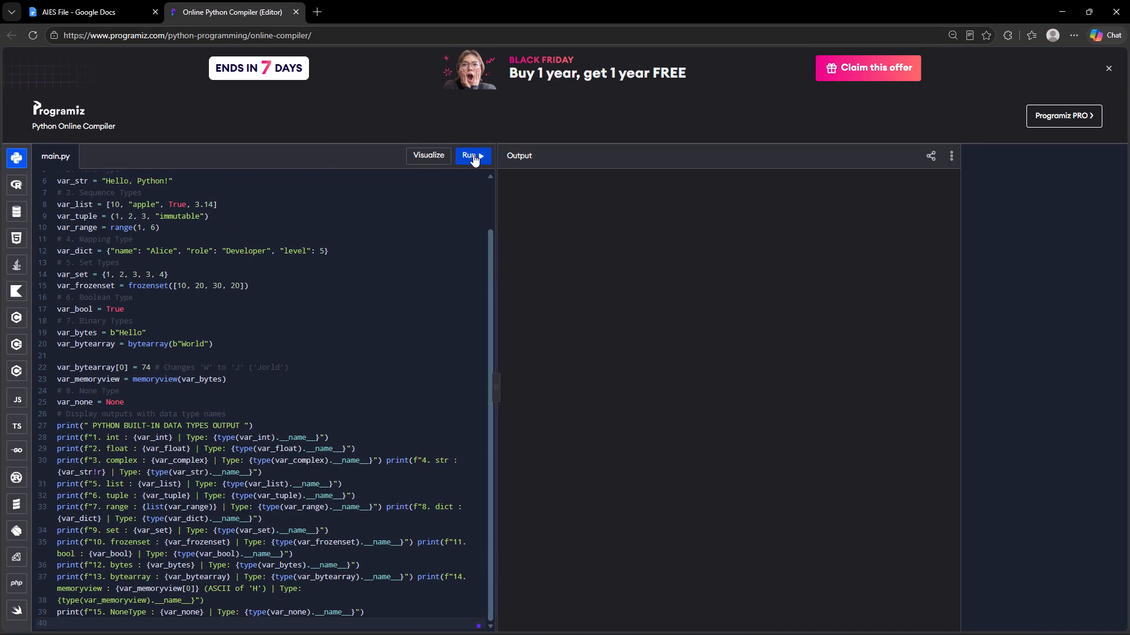
click(473, 154)
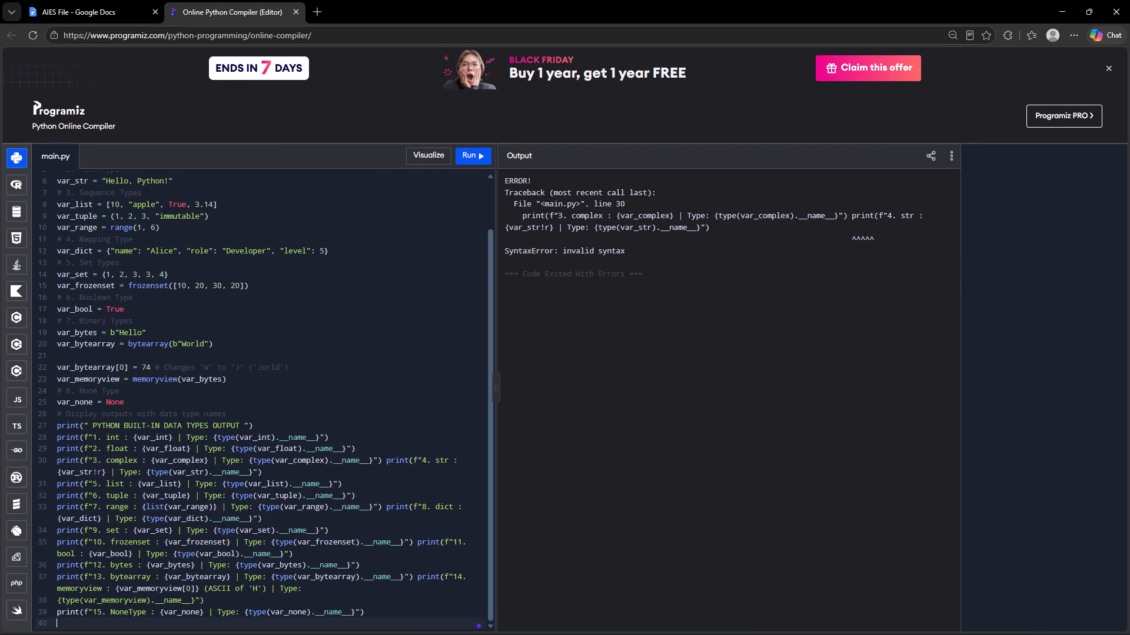
scroll(363, 497, down, 3)
scroll(363, 497, up, 8)
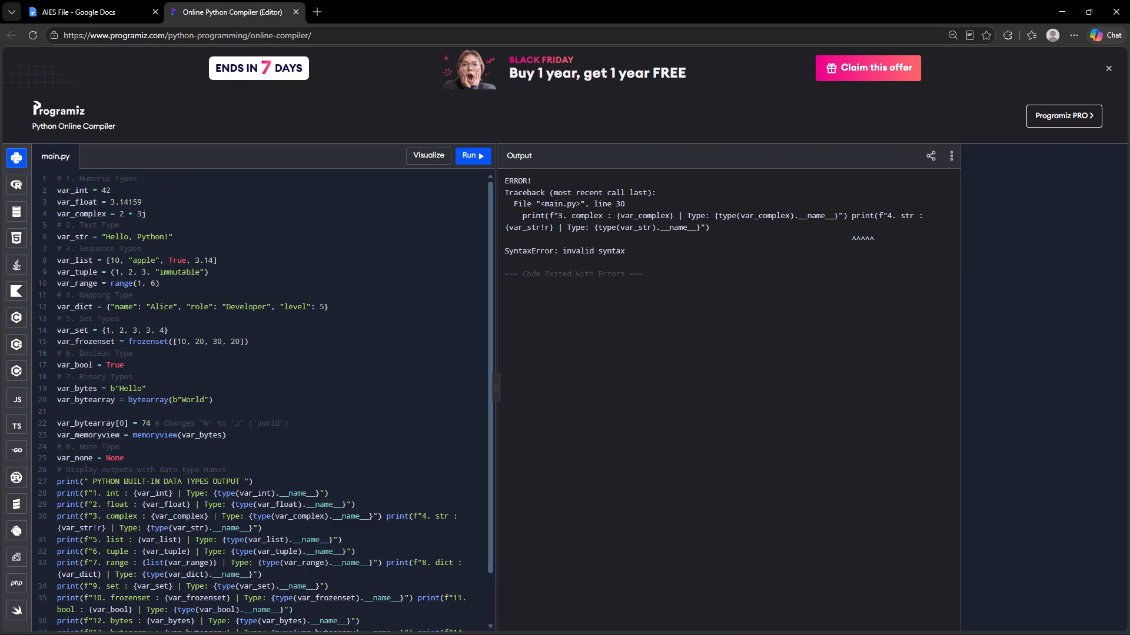
scroll(363, 497, down, 2)
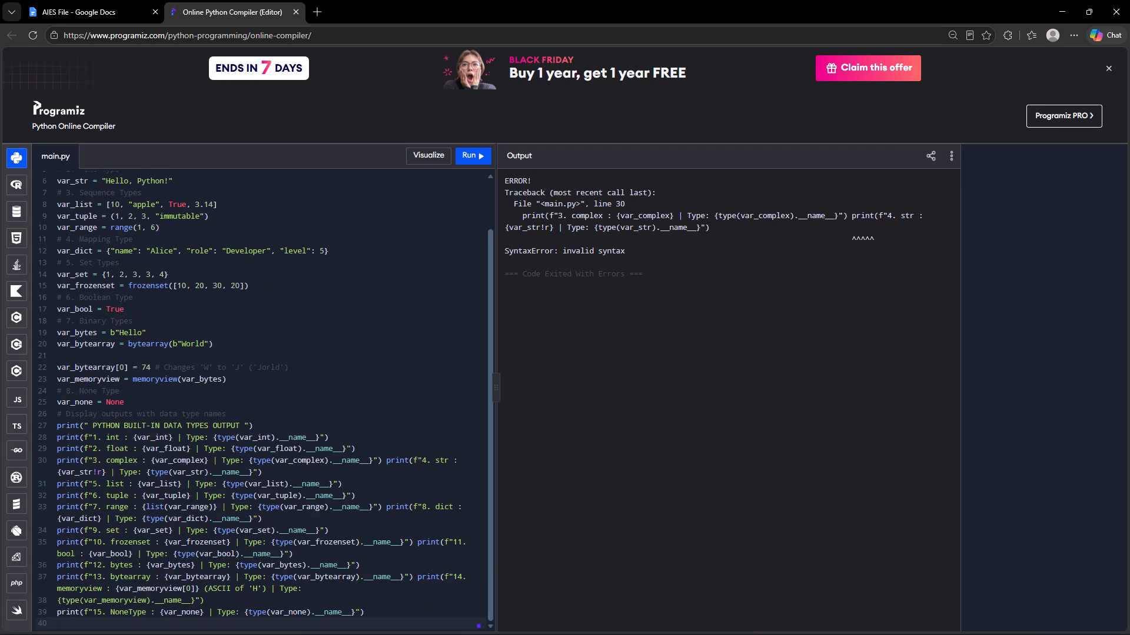
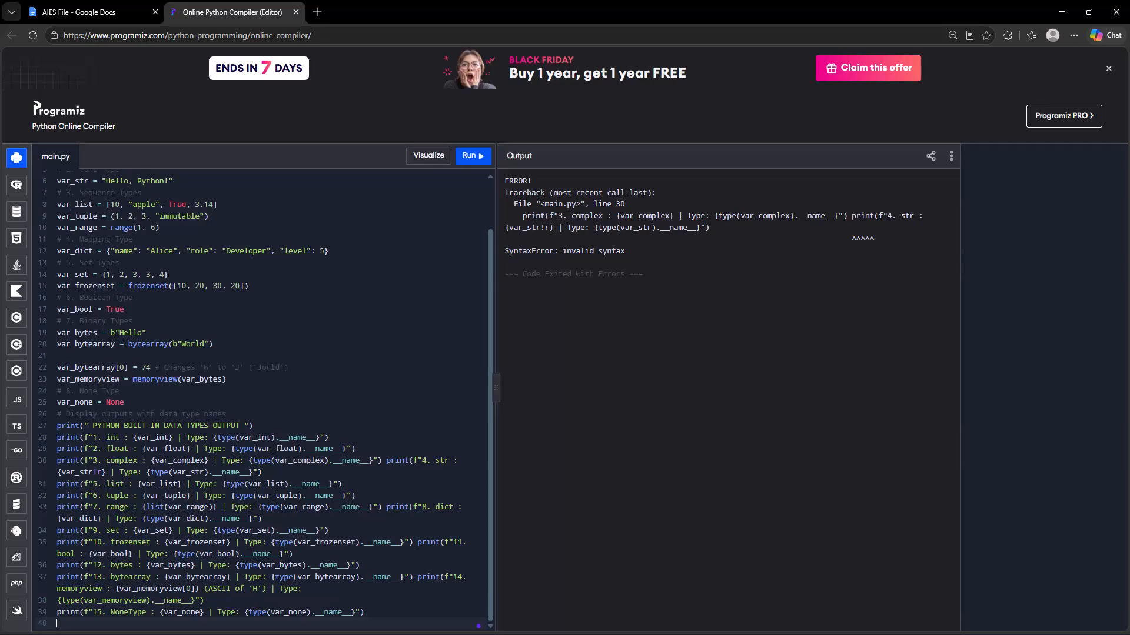
Return to the AIES File document and look over the "Python Program (All Data Types Included)" code and its print lines.
click(121, 0)
click(436, 321)
scroll(436, 321, up, 1)
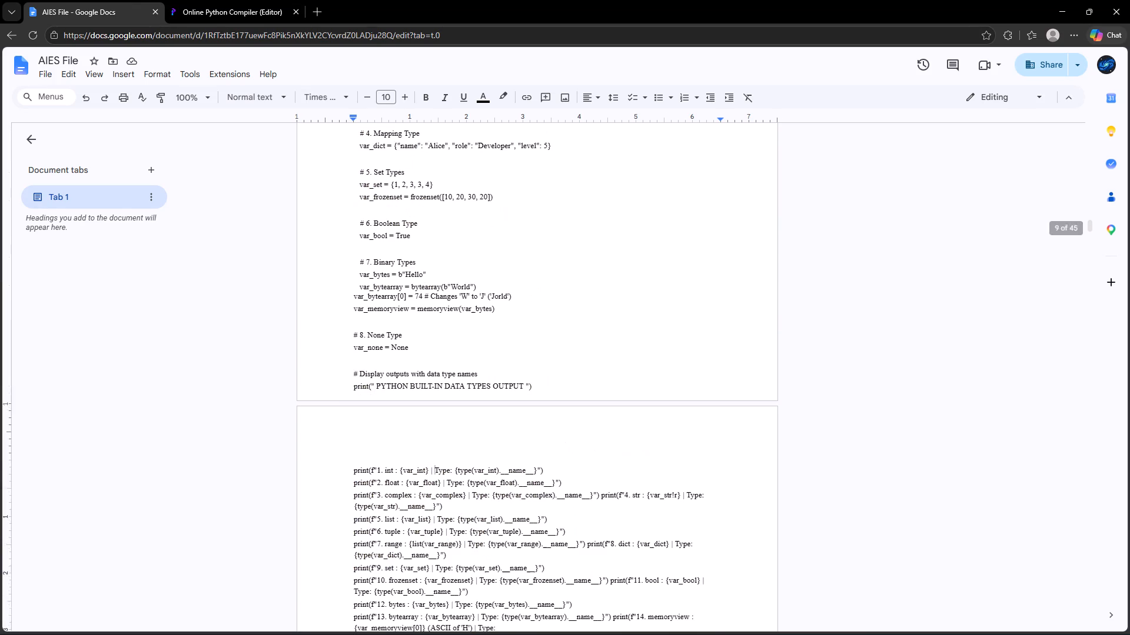
scroll(436, 321, up, 2)
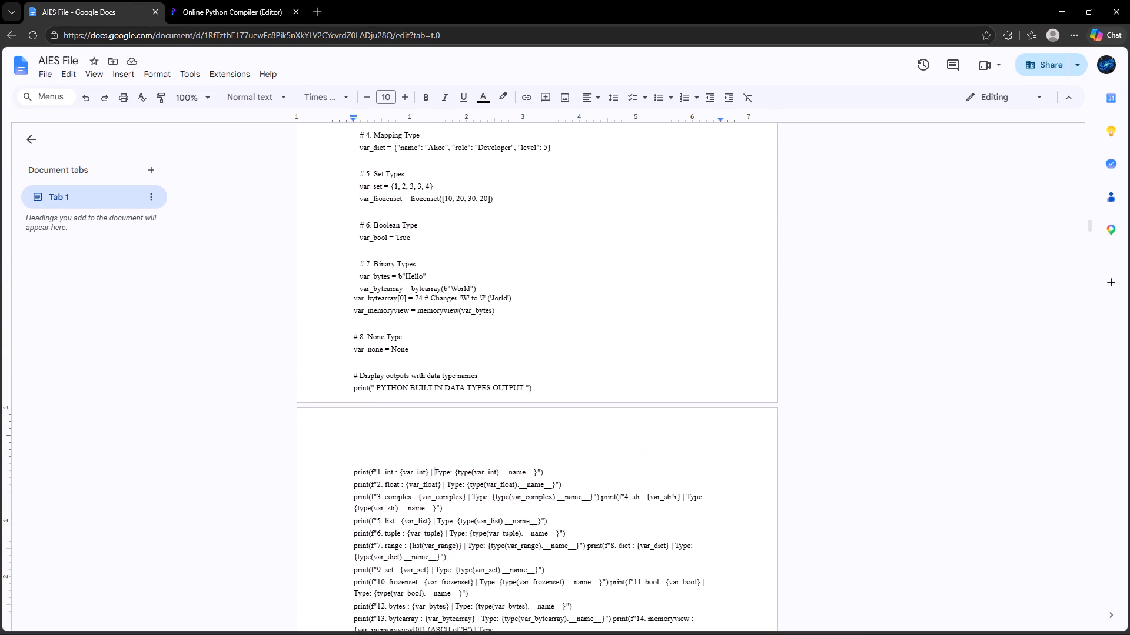
scroll(431, 332, up, 1)
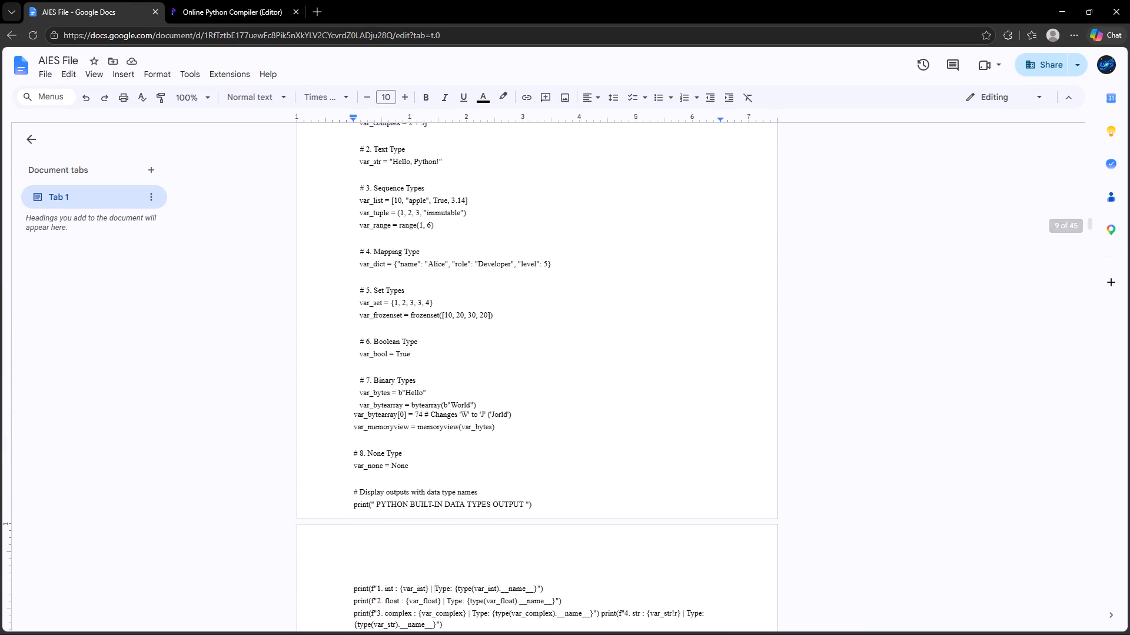
scroll(431, 332, up, 2)
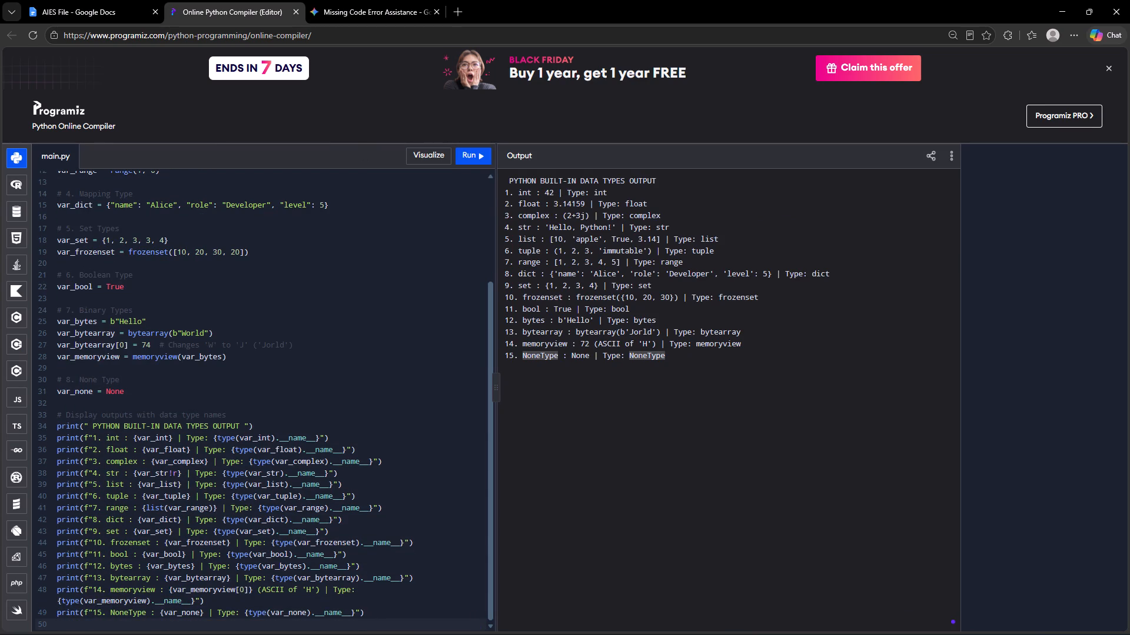
click(600, 390)
scroll(358, 419, up, 6)
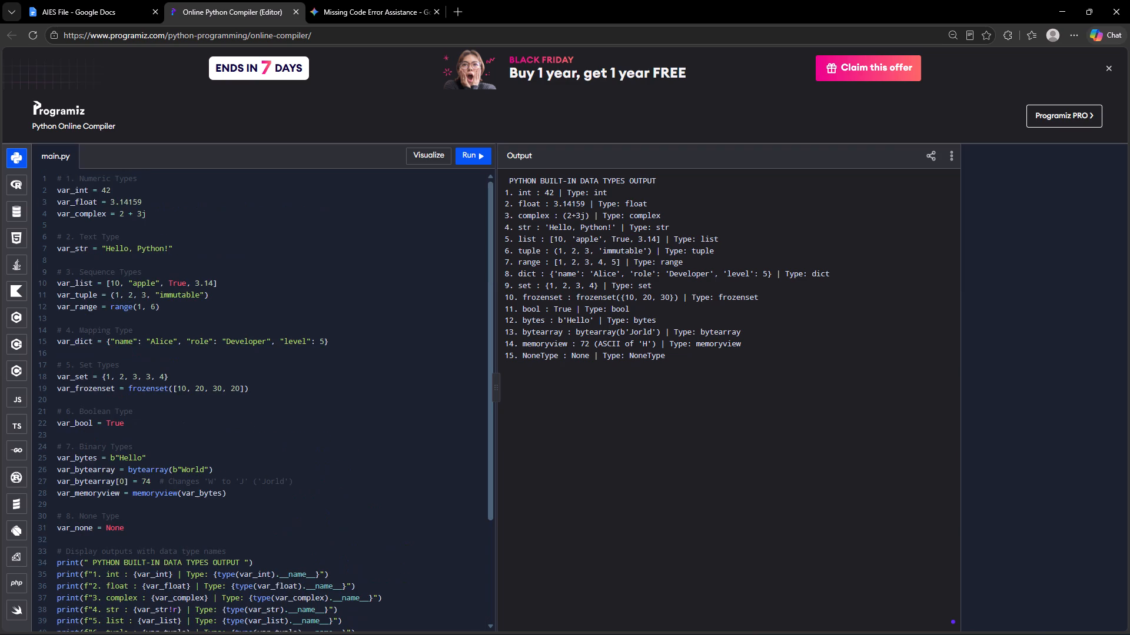
In the AIES File document, replace the whole all-data-types program, from "# 1. Numeric Types" through the NoneType print line, with the corrected code.
click(148, 0)
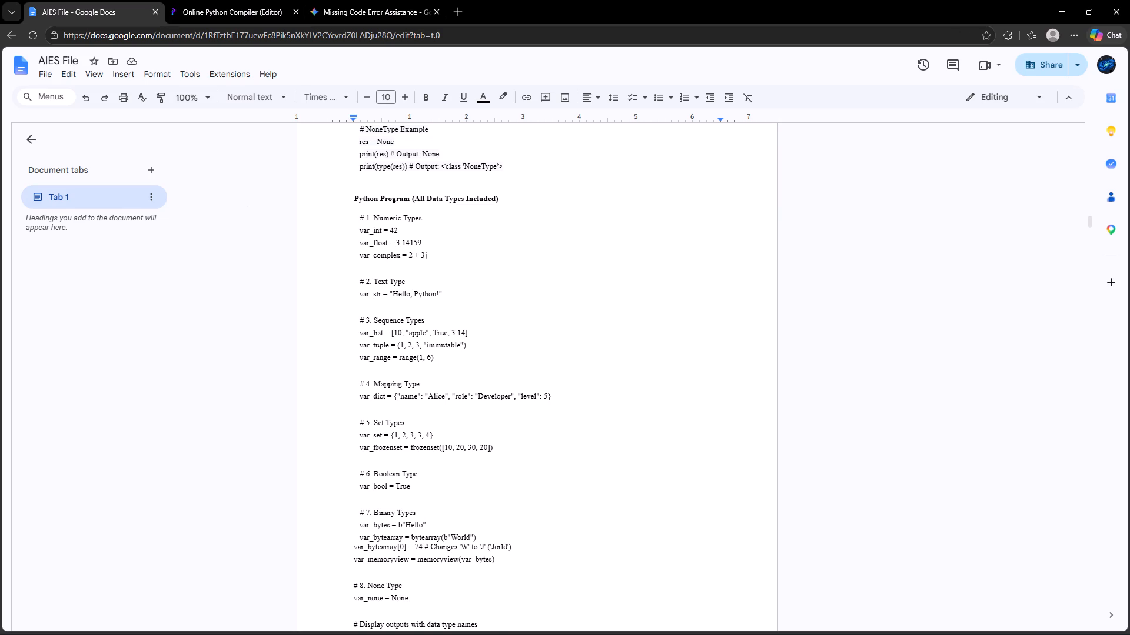
click(340, 520)
scroll(340, 520, down, 3)
scroll(464, 567, down, 1)
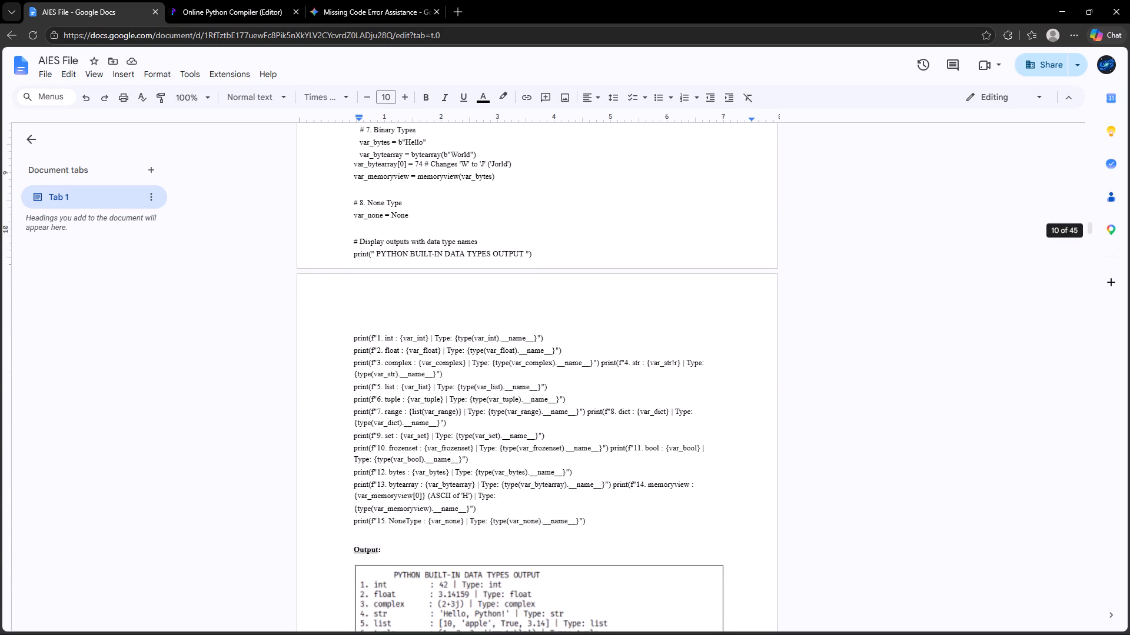
click(594, 532)
click(590, 516)
key(ctrl+shift+Up)
key(ctrl+shift+Up)
key(ctrl+shift+Up)
key(ctrl+shift+Up)
key(ctrl+shift+Up)
key(ctrl+shift+Up)
key(ctrl+shift+Up)
key(ctrl+shift+Up)
key(ctrl+shift+Up)
key(ctrl+shift+Up)
key(ctrl+shift+Up)
key(ctrl+shift+Up)
key(ctrl+shift+Up)
key(ctrl+shift+Up)
key(ctrl+shift+Up)
key(ctrl+shift+Up)
key(ctrl+shift+Up)
key(ctrl+shift+Up)
key(ctrl+shift+Up)
key(ctrl+shift+Up)
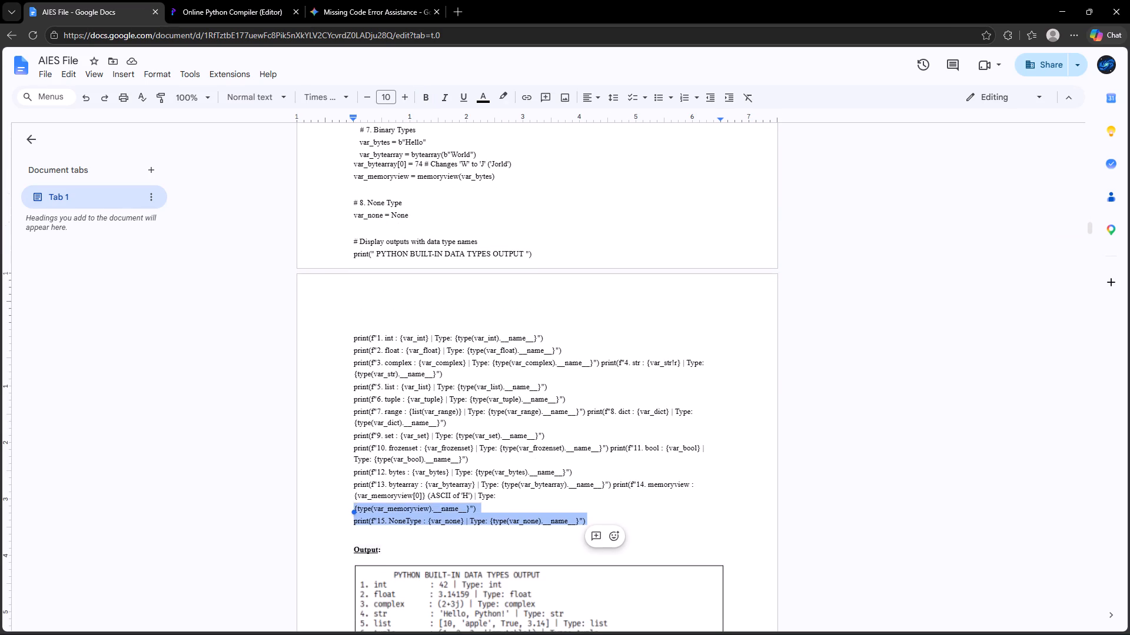
key(ctrl+shift+Down)
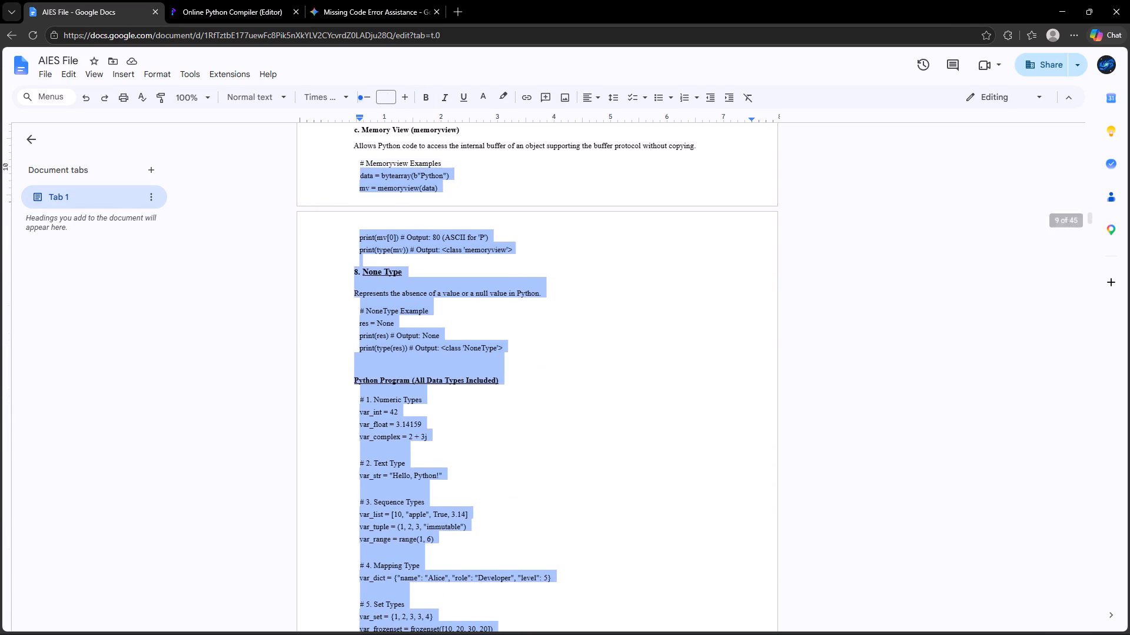
key(ctrl+shift+Down)
key(ctrl+shift+Down)
key(ctrl+shift+Down)
key(ctrl+shift+Down)
key(ctrl+shift+Down)
key(ctrl+shift+Down)
key(ctrl+shift+Down)
key(ctrl+shift+Down)
key(ctrl+shift+Down)
key(ctrl+shift+Down)
key(ctrl+shift+Down)
key(ctrl+shift+Down)
key(ctrl+shift+Down)
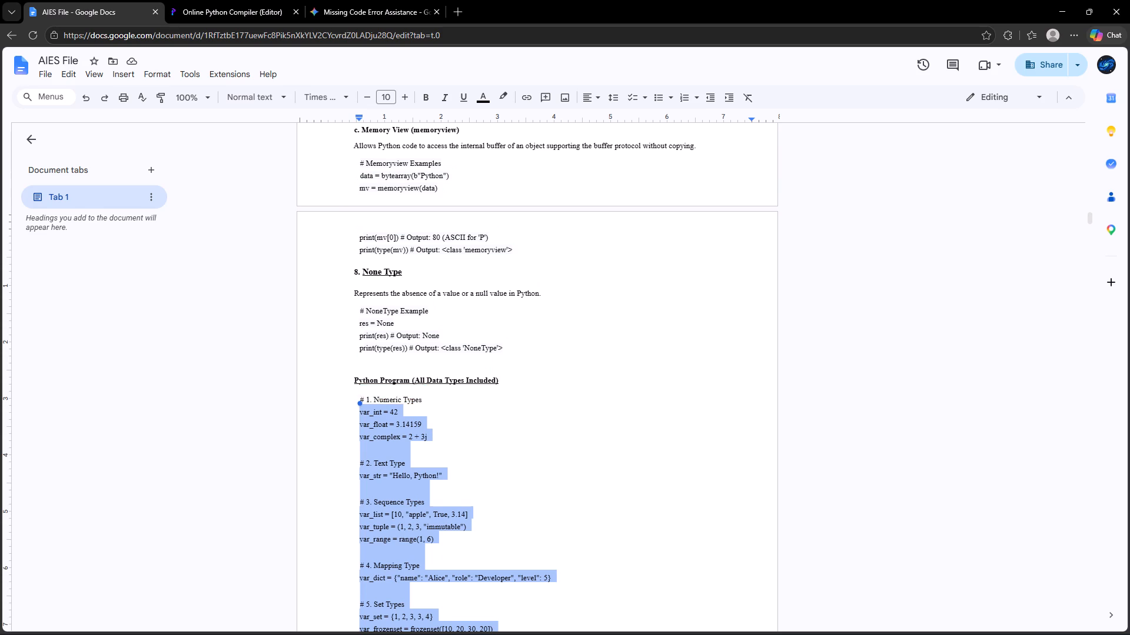
key(ctrl+shift+Up)
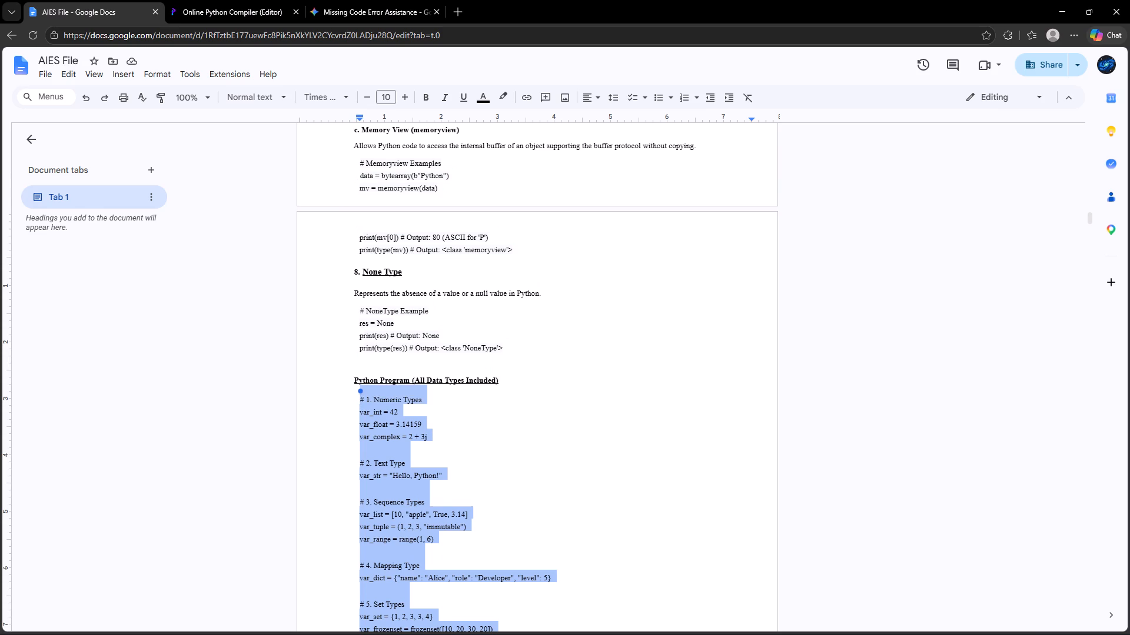
key(ctrl+v)
Remove the left indent from the "Python Program (All Data Types Included)" heading and look over the replaced code.
scroll(590, 516, up, 6)
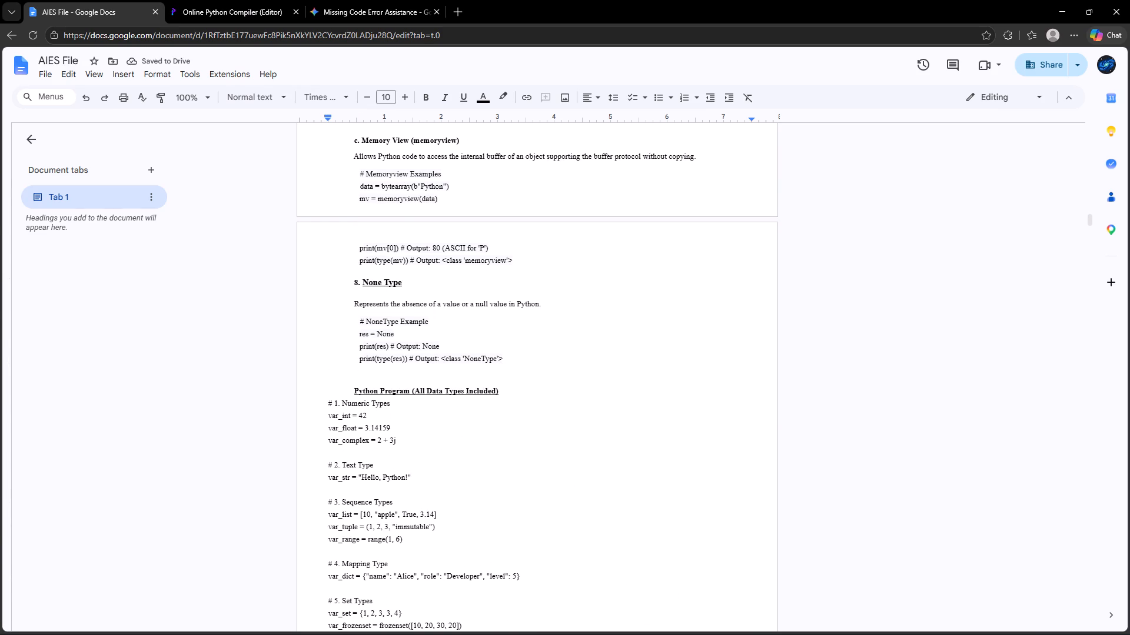
click(318, 393)
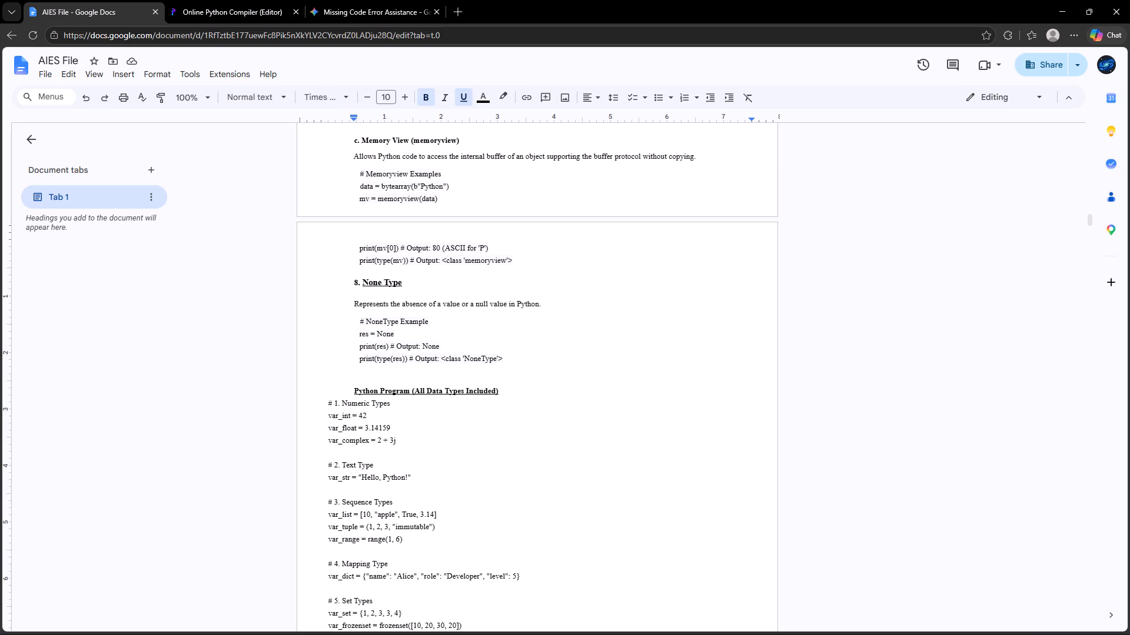
click(318, 402)
click(325, 379)
key(BackSpace)
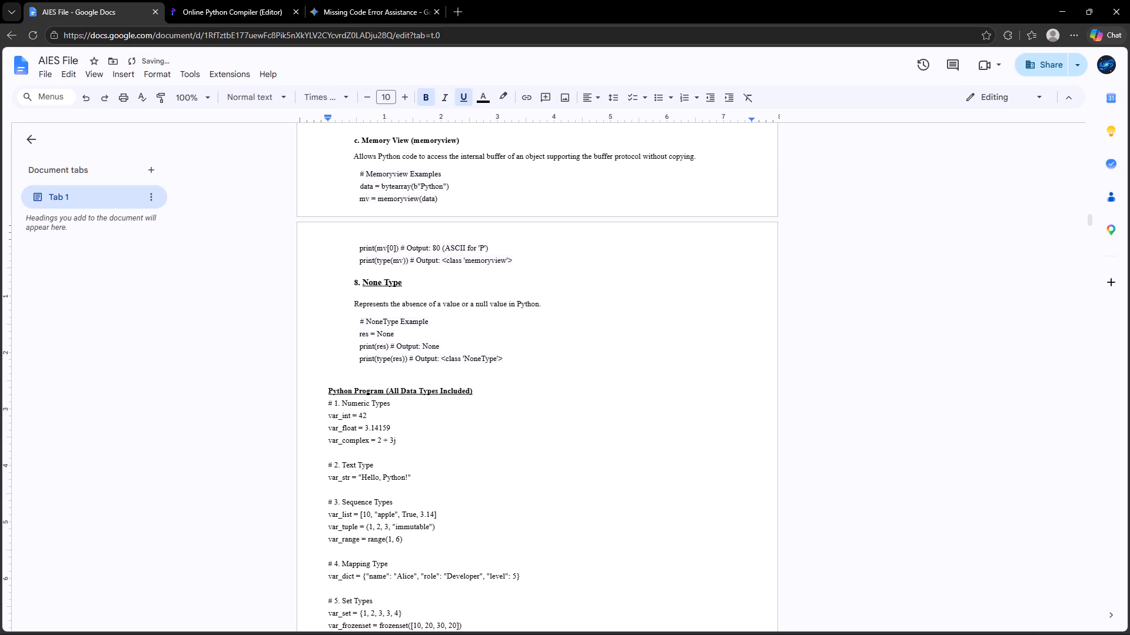
scroll(345, 281, right, 1)
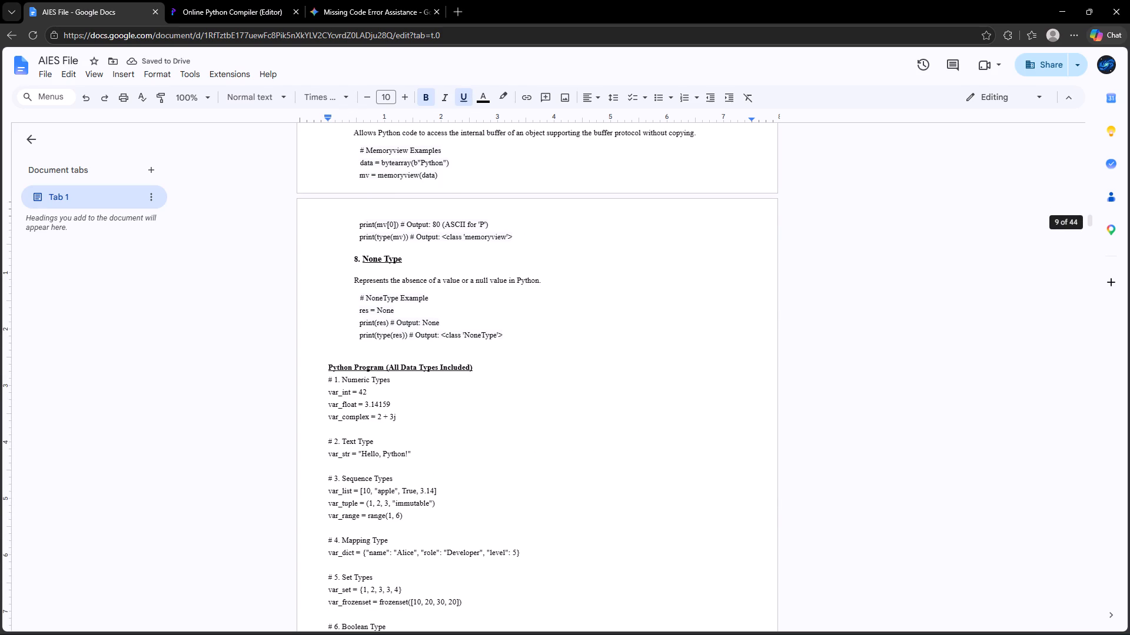
scroll(316, 381, down, 1)
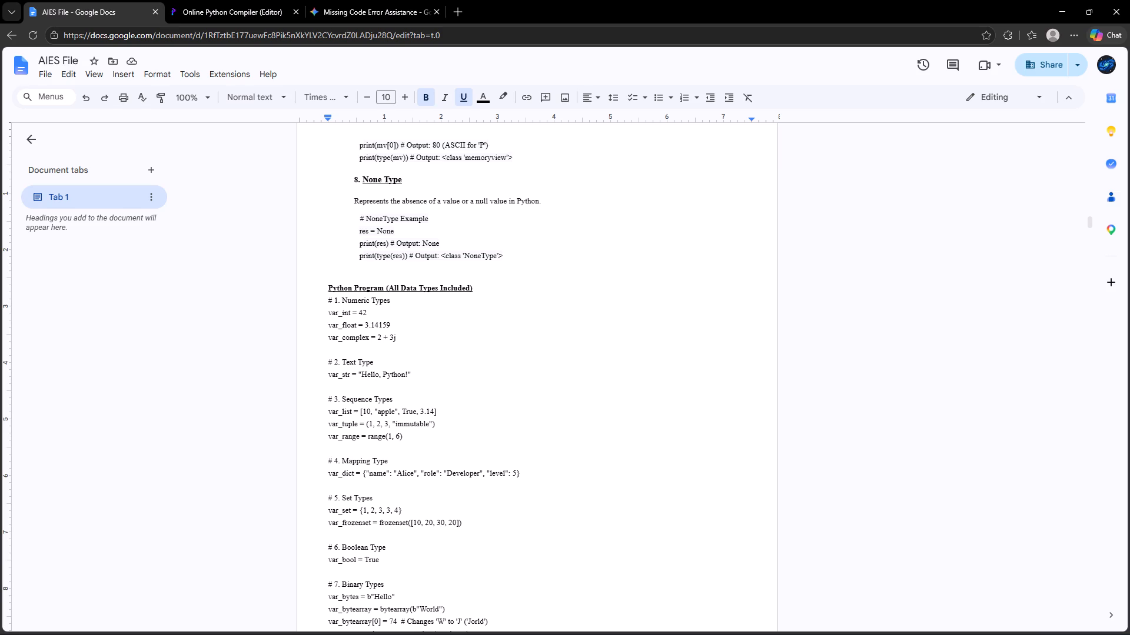
Prefix the "Python Program (All Data Types Included)" heading with a # character.
key(shift+greater)
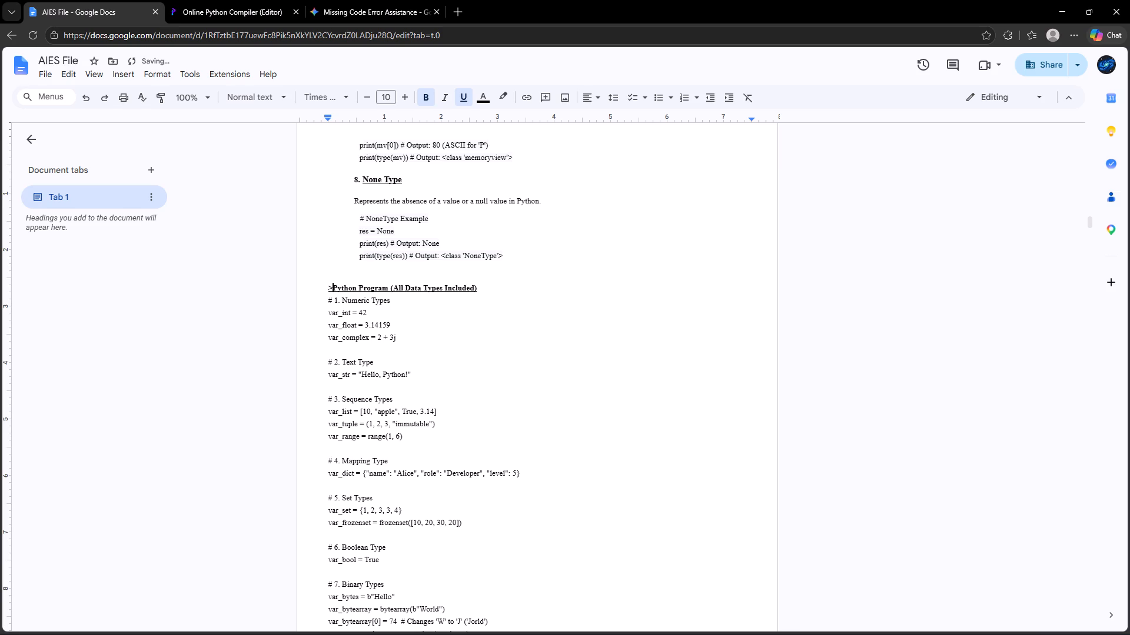
key(BackSpace)
key(shift+numbersign)
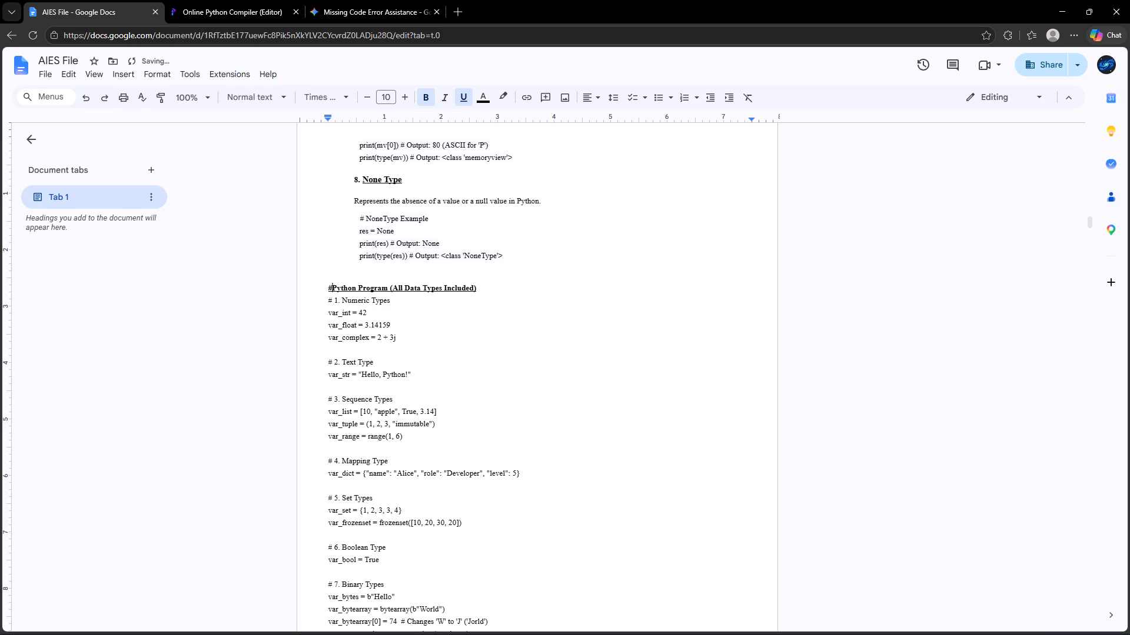
Delete the old output screenshot beneath the all-data-types program's Output heading.
scroll(389, 319, down, 1)
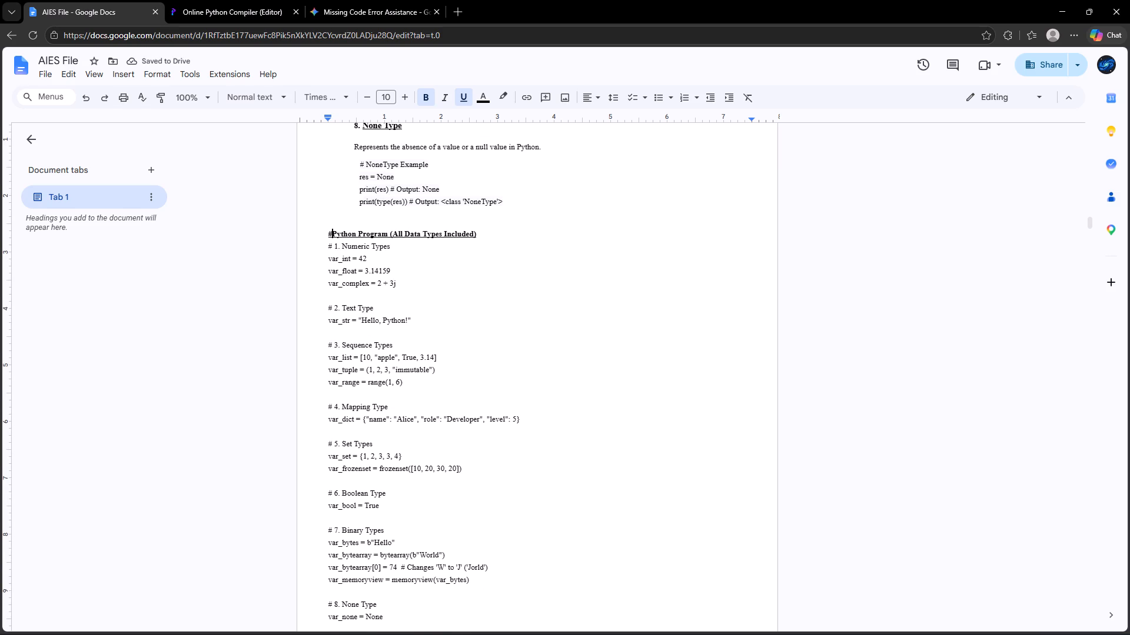
scroll(416, 320, down, 8)
scroll(416, 320, up, 1)
click(414, 333)
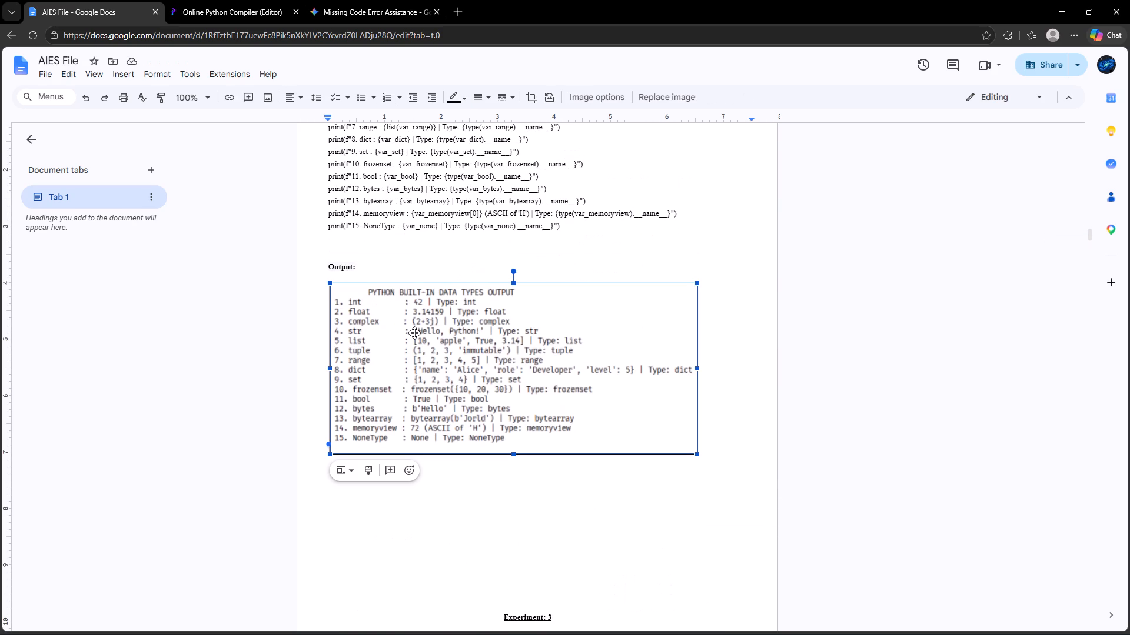
key(Delete)
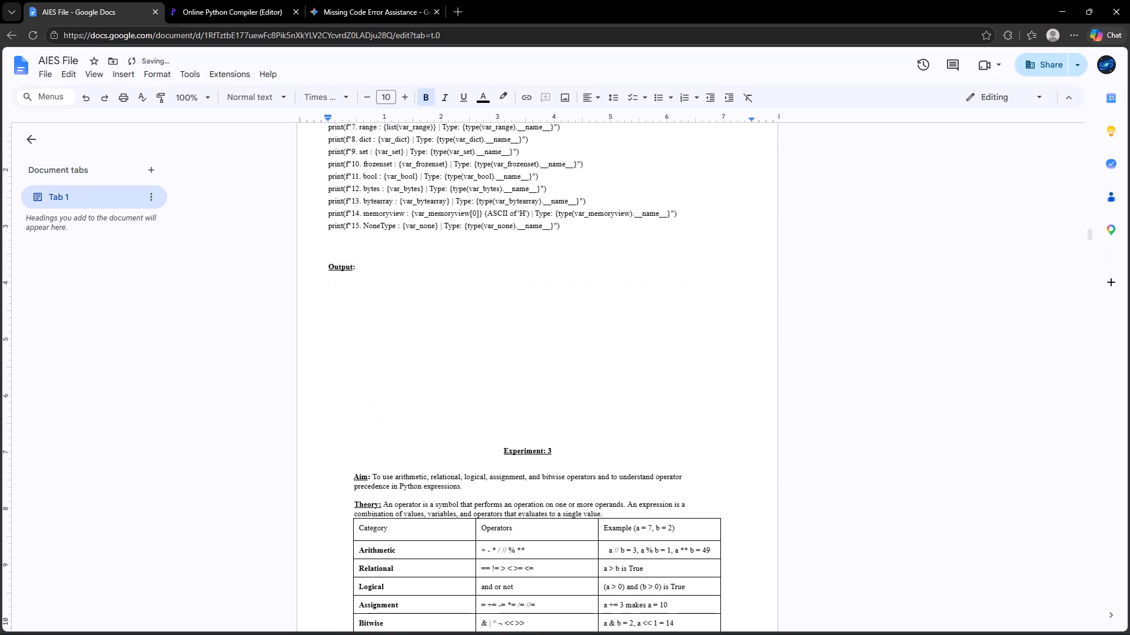
Copy the program's entire output from Programiz, from the title line through NoneType, and paste it under the Output heading in AIES File.
click(395, 0)
click(276, 0)
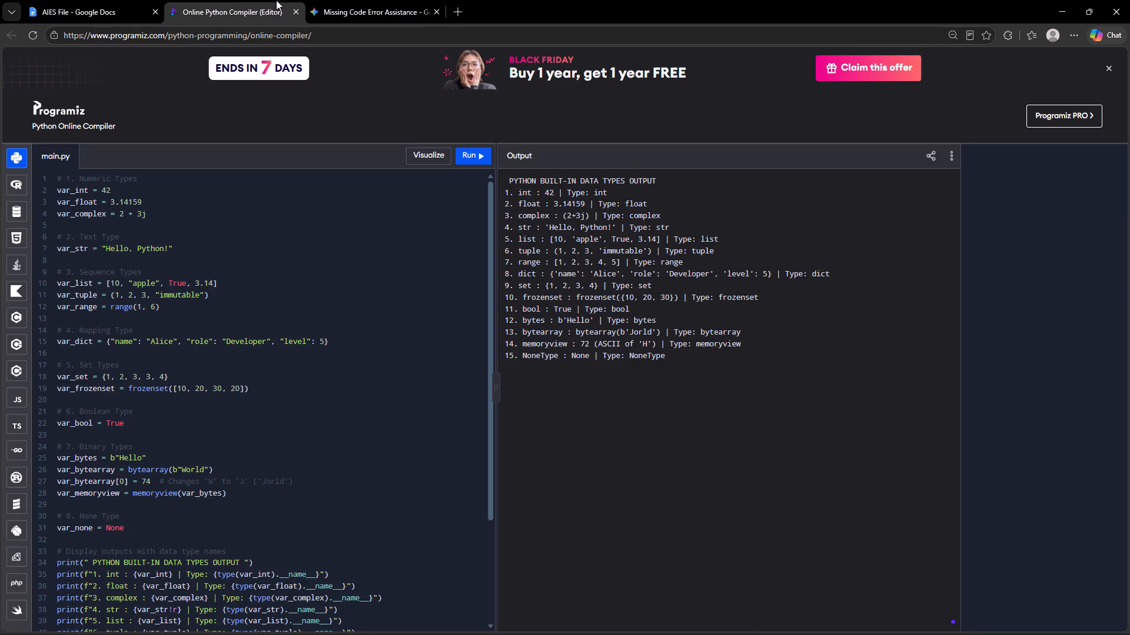
drag(511, 182, 711, 321)
drag(711, 321, 643, 270)
click(504, 178)
drag(504, 178, 662, 283)
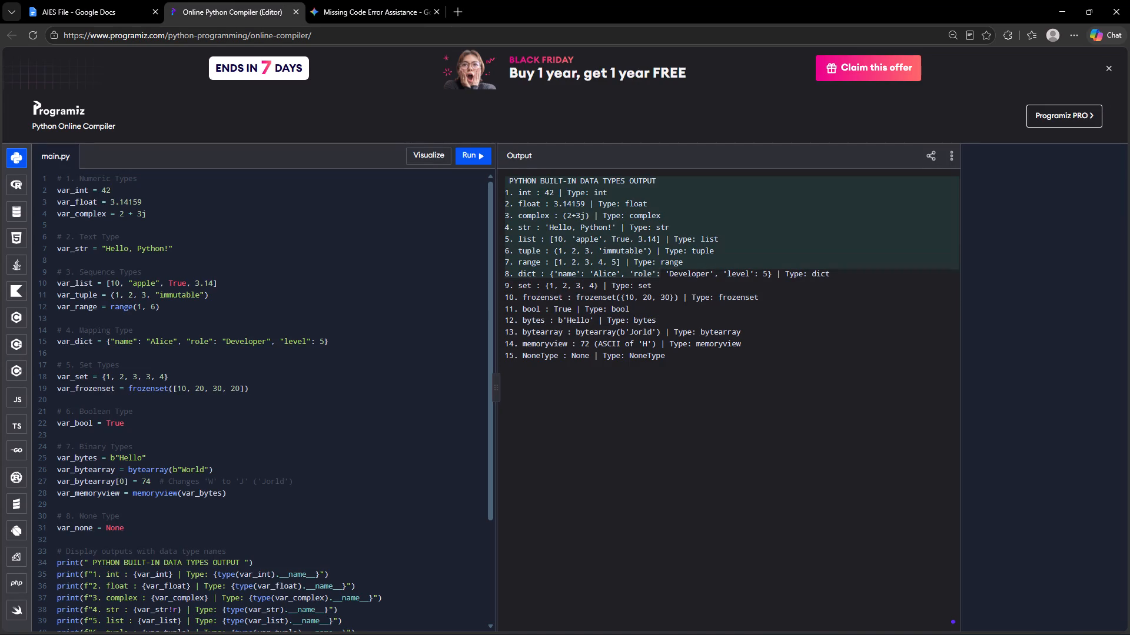
drag(662, 283, 670, 358)
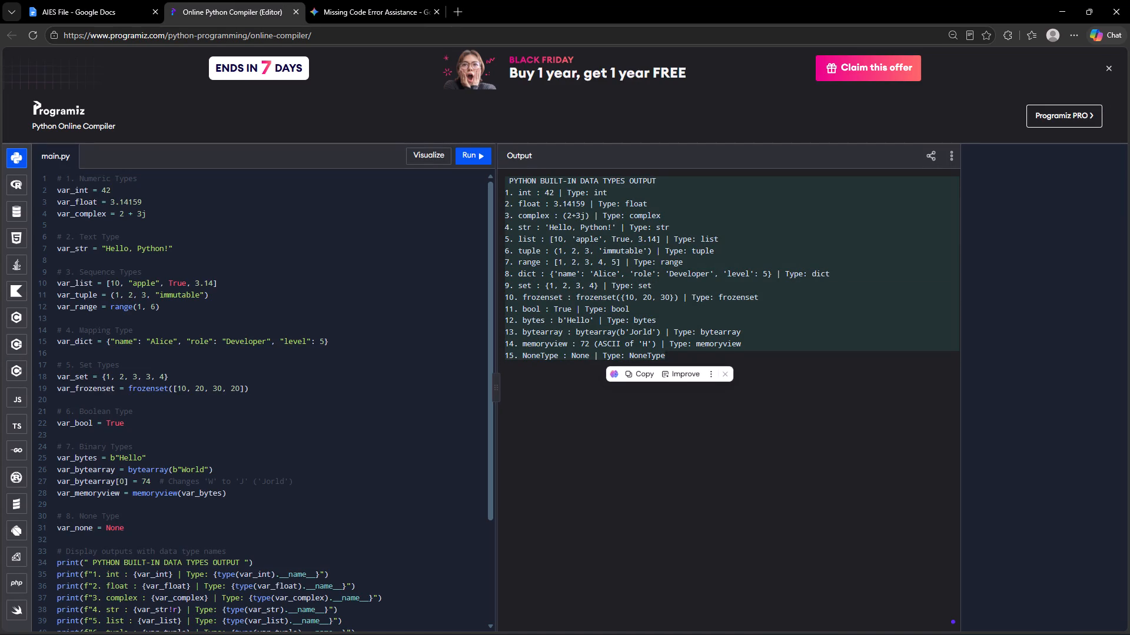
key(ctrl+c)
click(59, 0)
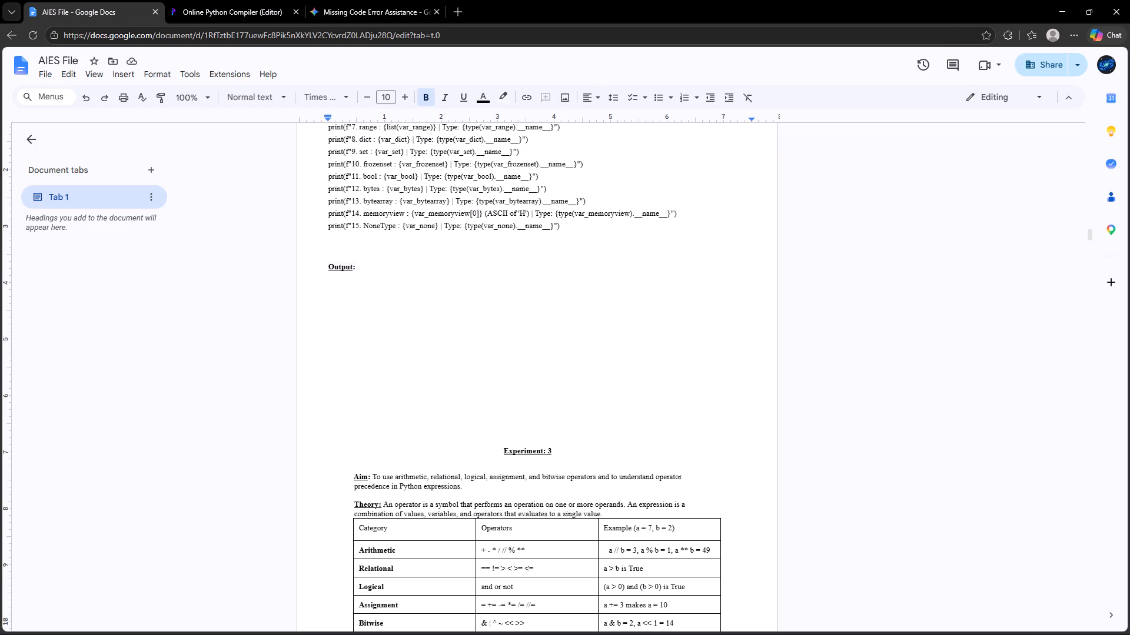
key(ctrl+v)
Remove the highlight colour and the bold formatting from all the pasted output lines, from the title through 15. NoneType.
scroll(420, 409, down, 1)
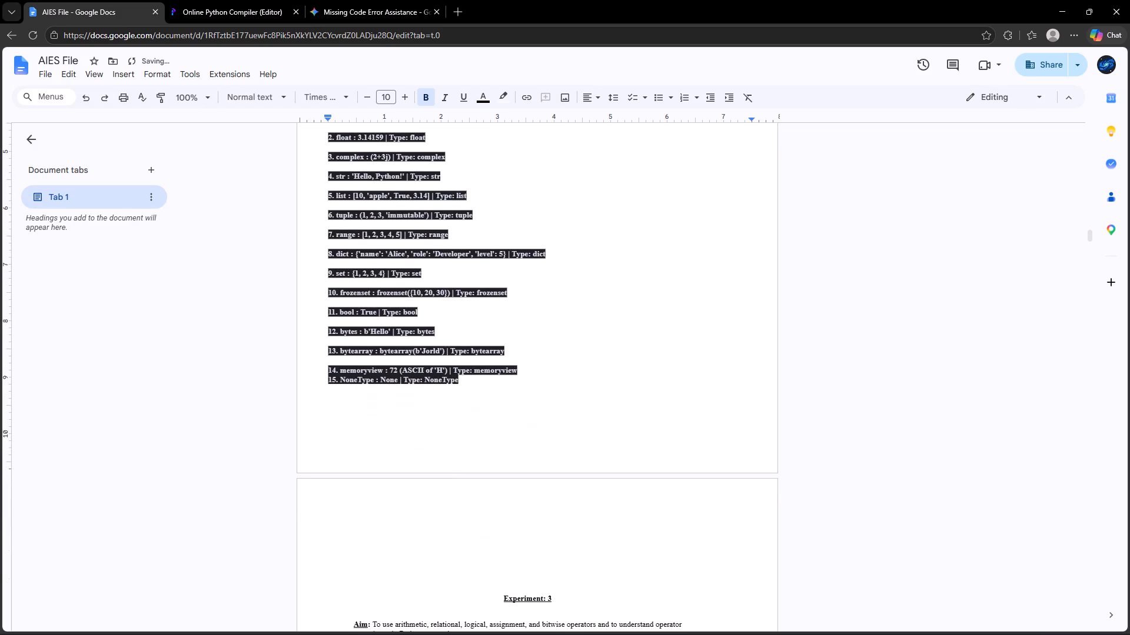
scroll(420, 409, down, 1)
drag(467, 386, 300, 113)
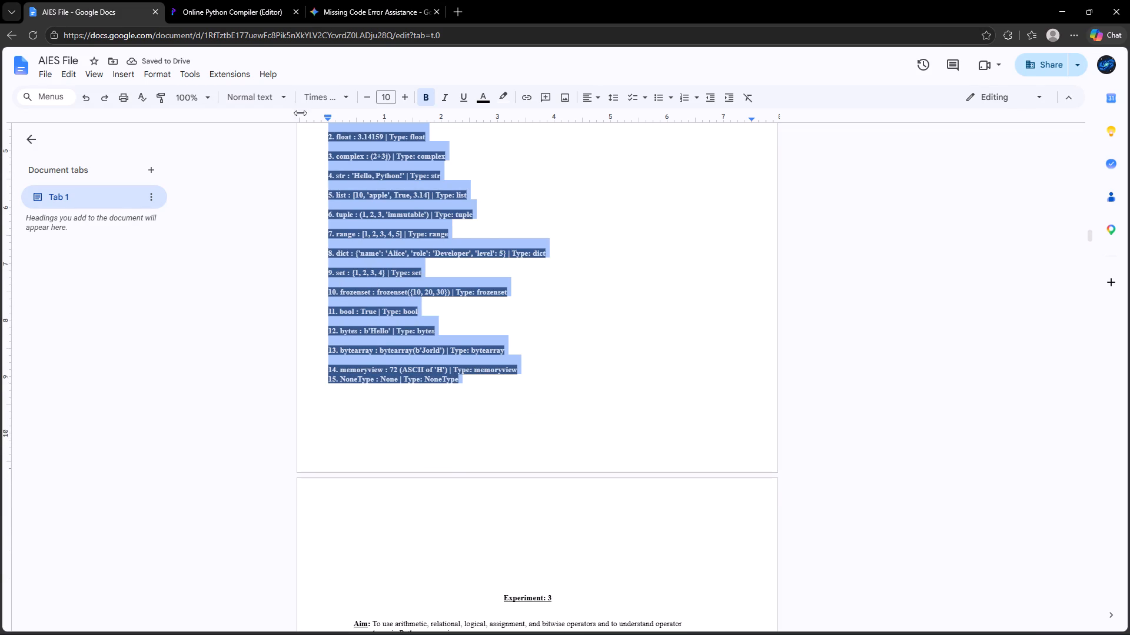
drag(300, 113, 323, 168)
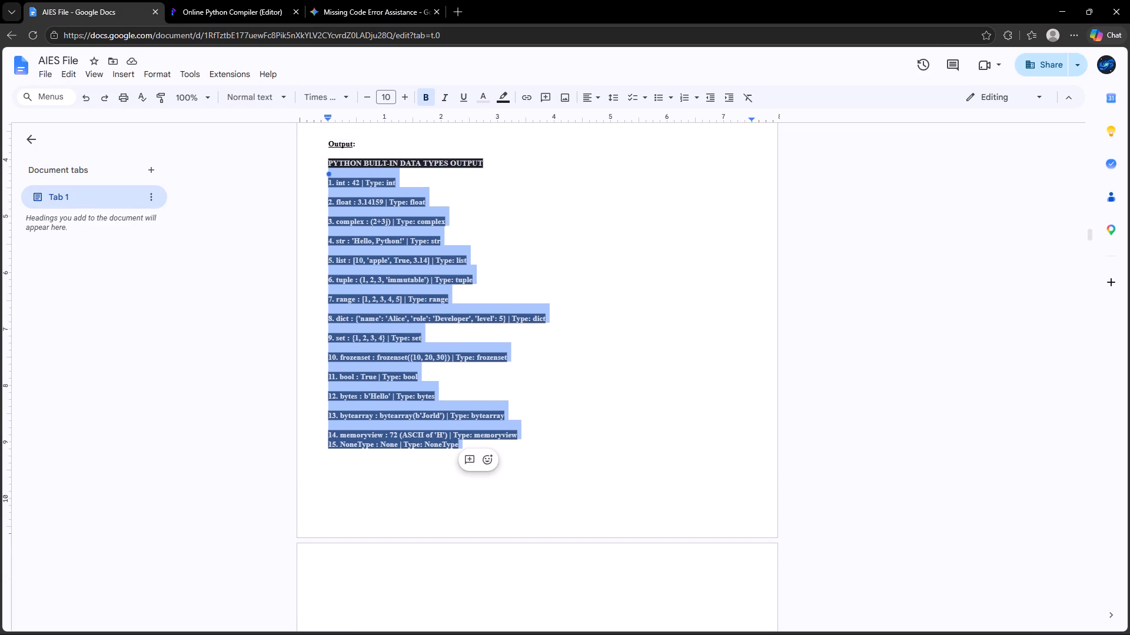
click(330, 153)
key(ctrl+shift+Down)
key(ctrl+shift+Down)
key(ctrl+shift+Down)
key(ctrl+shift+Down)
key(ctrl+shift+Down)
key(ctrl+shift+Down)
key(ctrl+shift+Down)
key(ctrl+shift+Down)
key(ctrl+shift+Down)
key(ctrl+shift+Down)
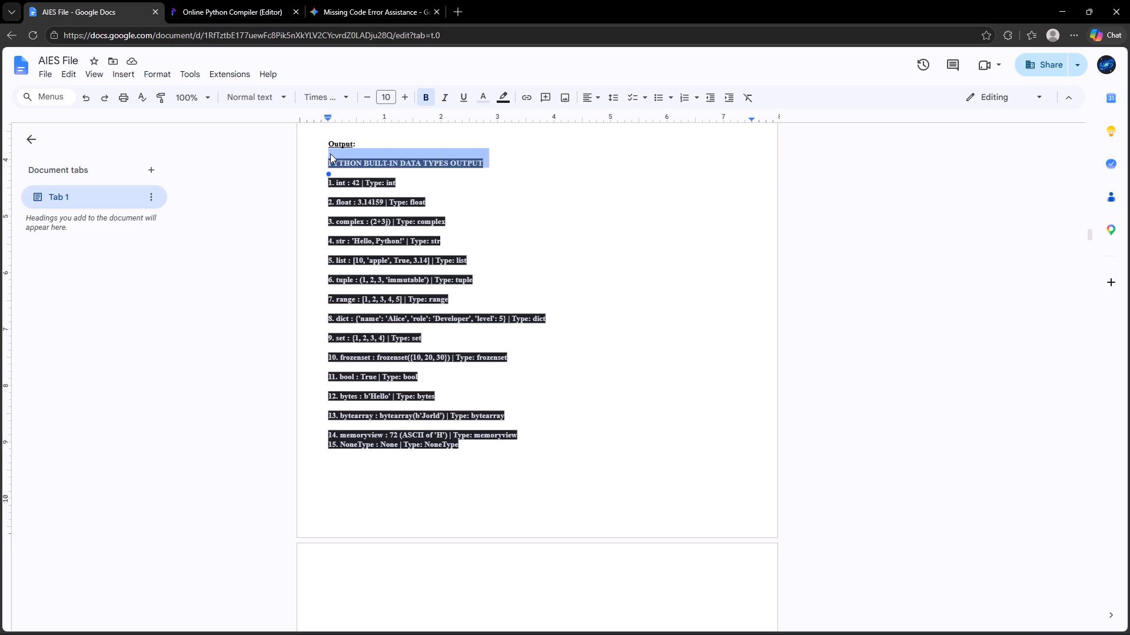
key(ctrl+shift+Down)
key(ctrl+shift+Down)
key(ctrl+shift+Down)
key(ctrl+shift+Down)
key(ctrl+shift+Down)
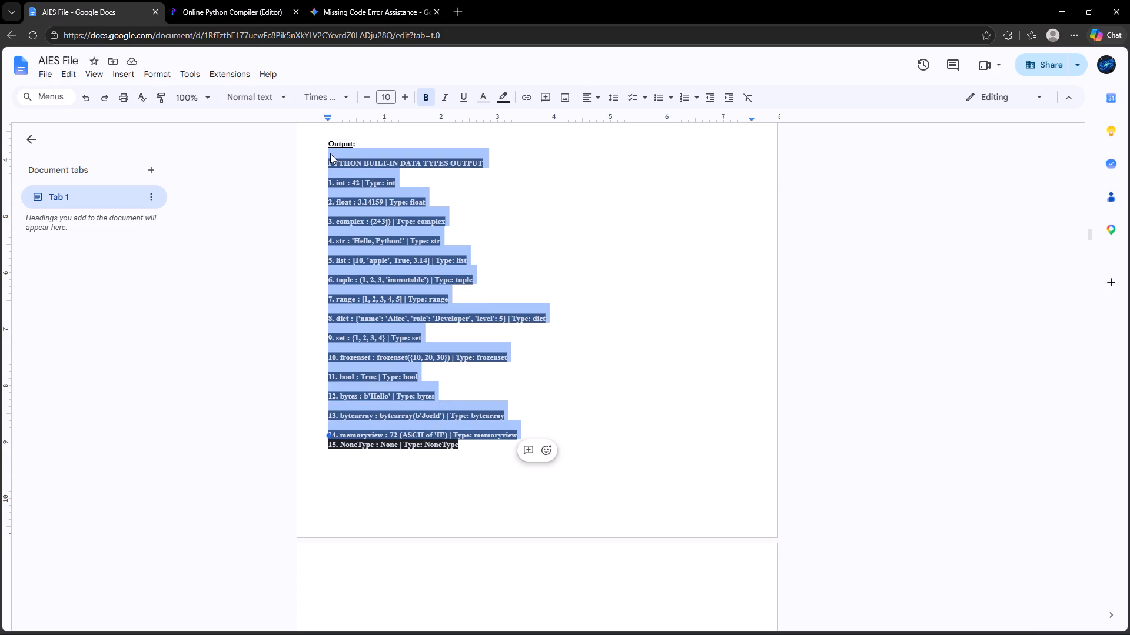
key(ctrl+shift+Down)
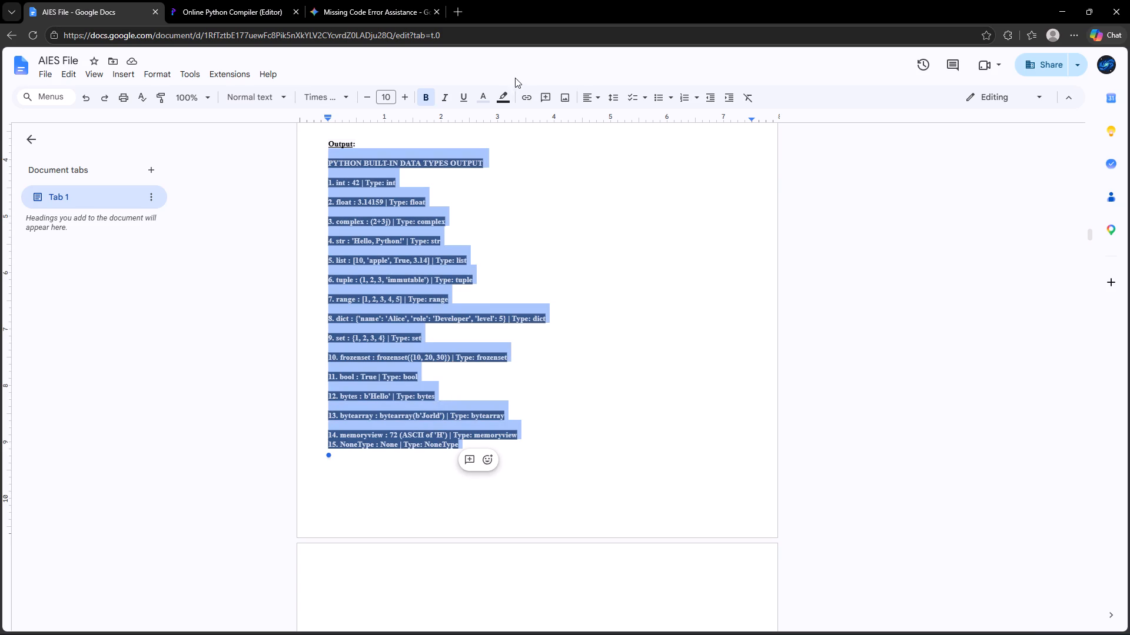
click(508, 87)
click(505, 96)
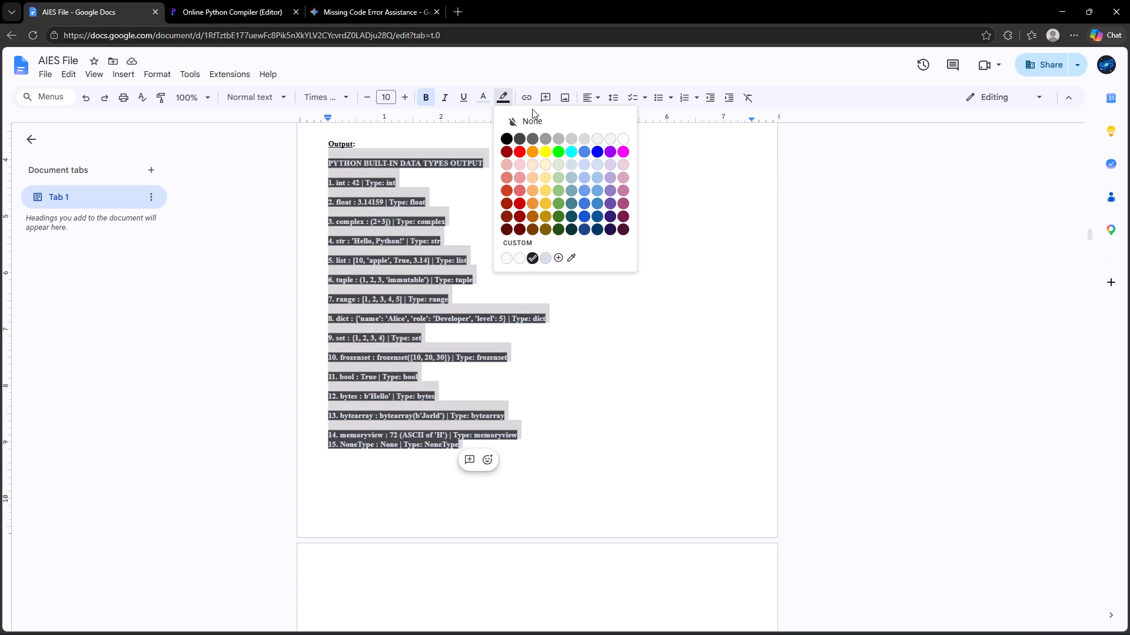
click(533, 115)
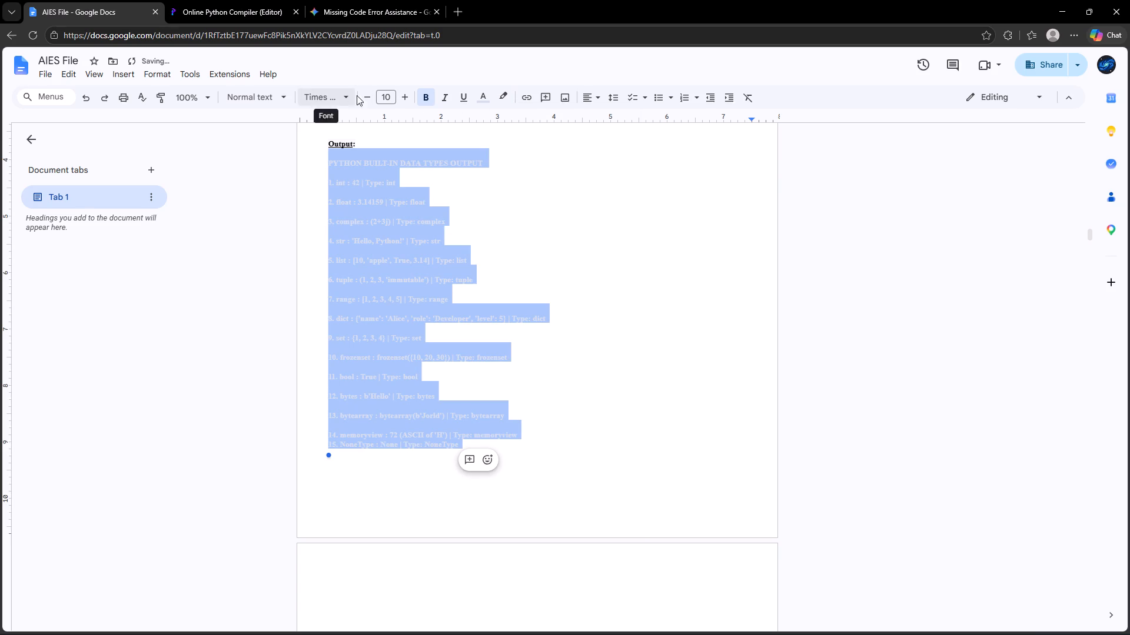
click(431, 99)
click(501, 141)
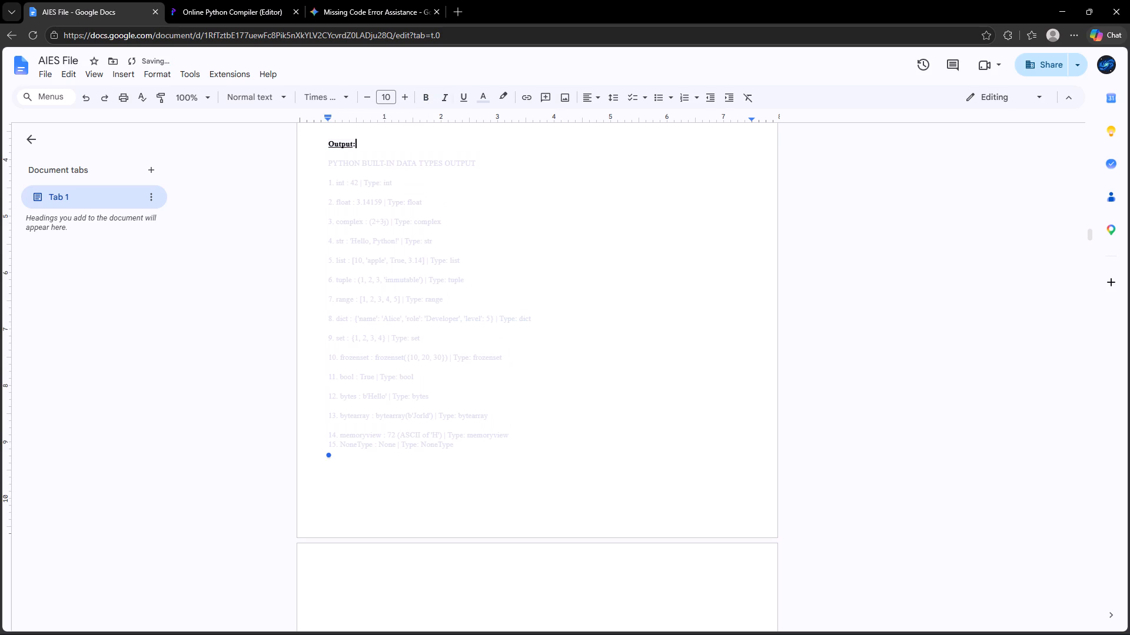
Set the text colour of the whole pasted output block to black.
drag(324, 162, 470, 452)
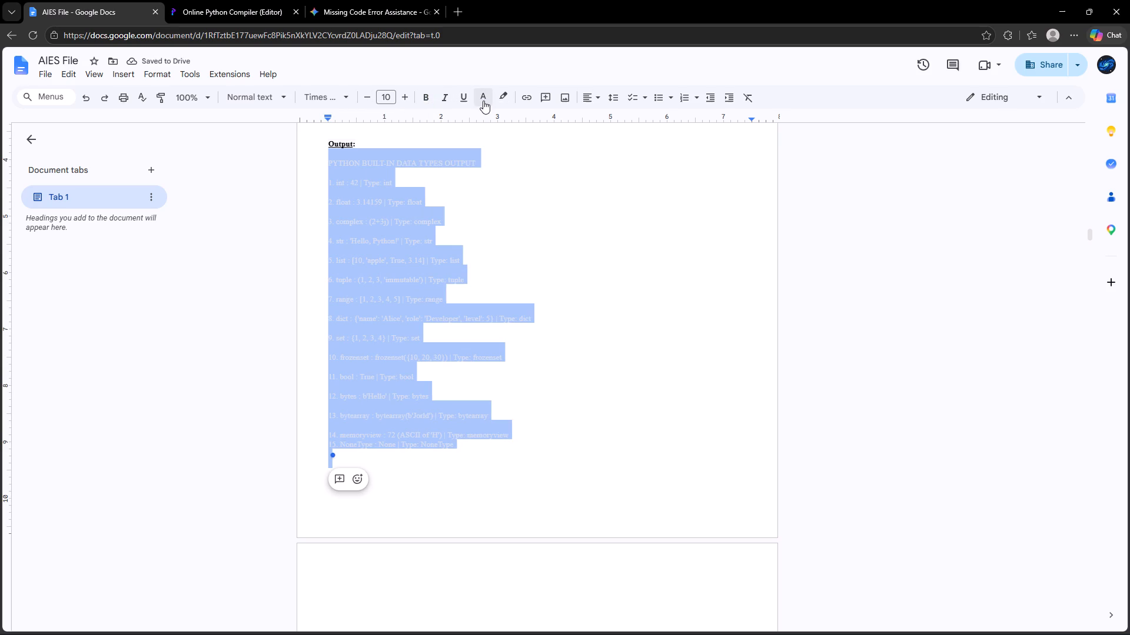
click(484, 100)
click(489, 113)
click(497, 168)
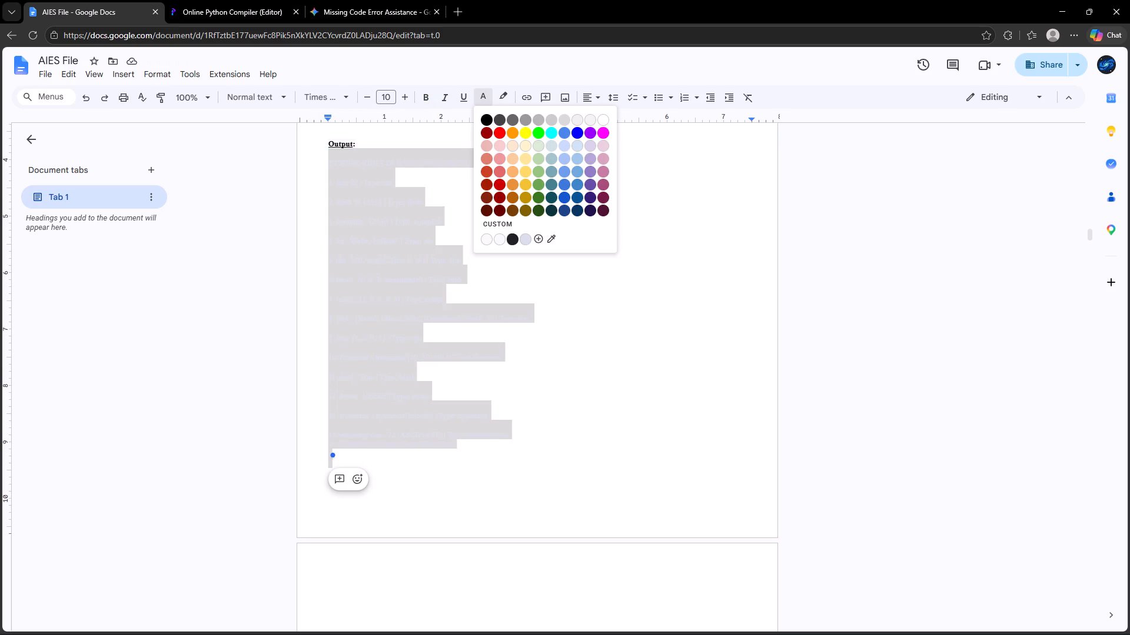
scroll(479, 282, up, 3)
scroll(479, 282, down, 3)
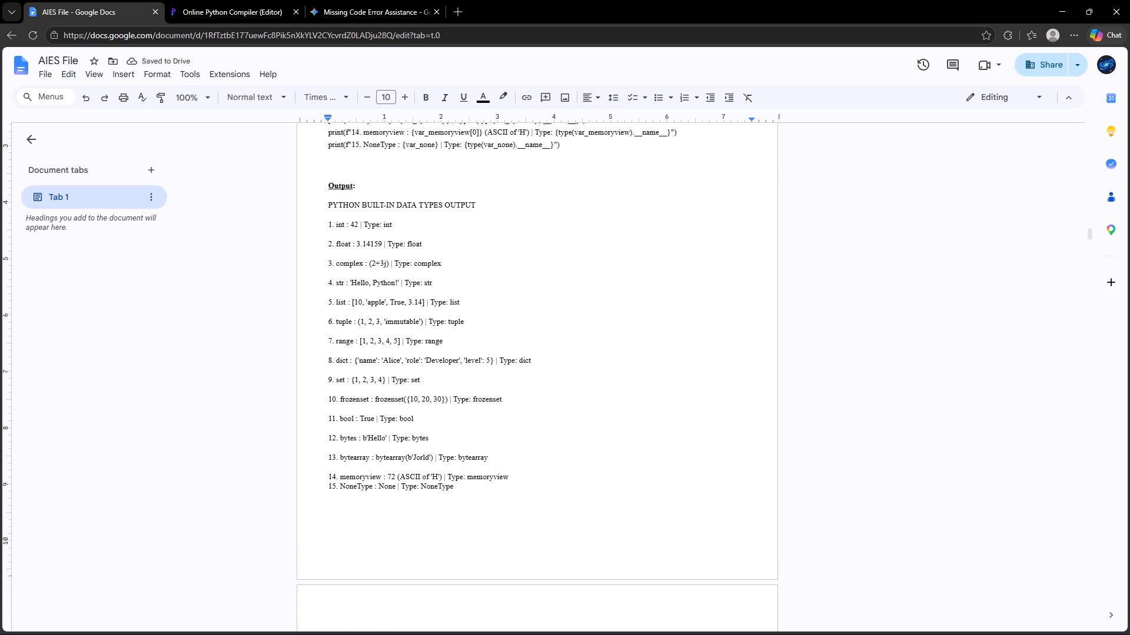
click(361, 226)
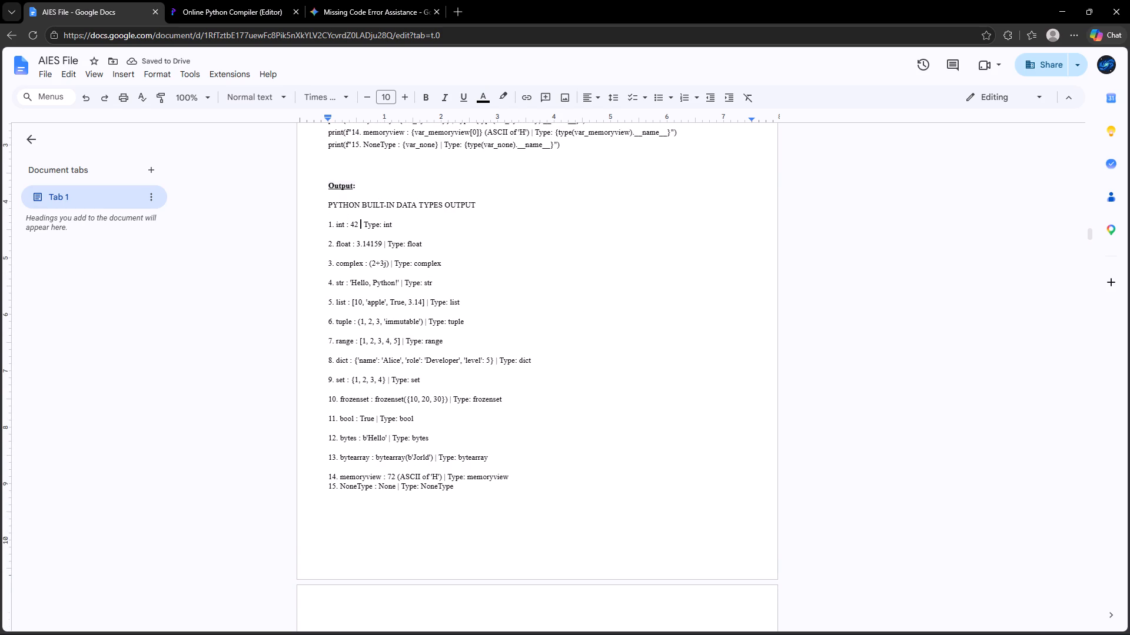
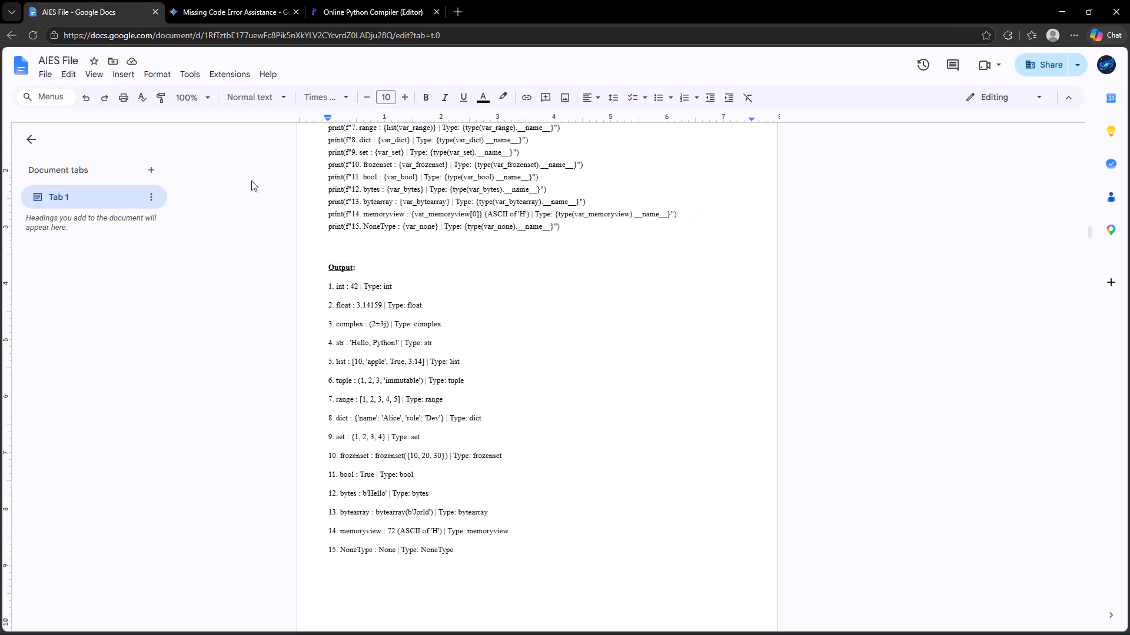
click(366, 273)
click(393, 263)
key(Return)
key(ctrl+v)
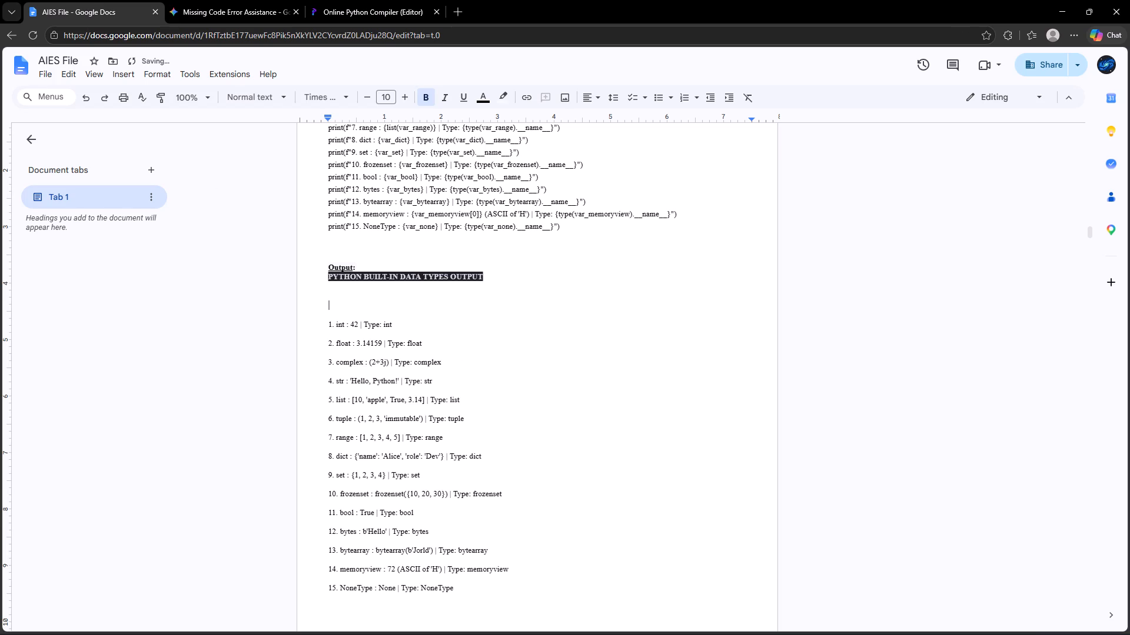
key(BackSpace)
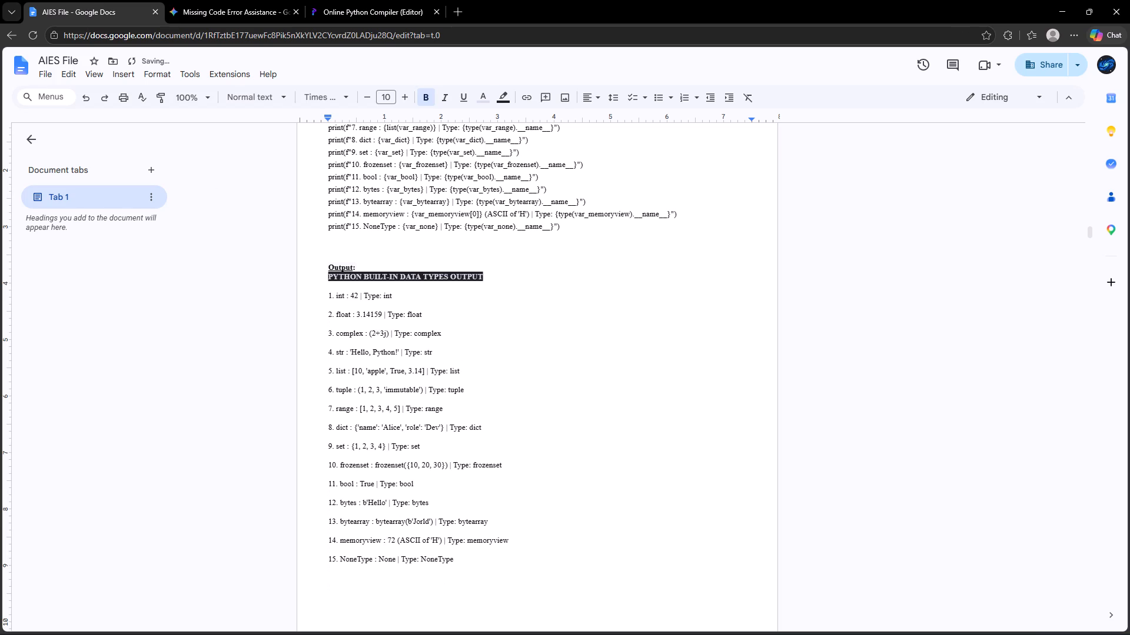
Remove the dark highlight from the pasted PYTHON BUILT-IN DATA TYPES OUTPUT title and set its text colour to black.
key(ctrl+shift+Up)
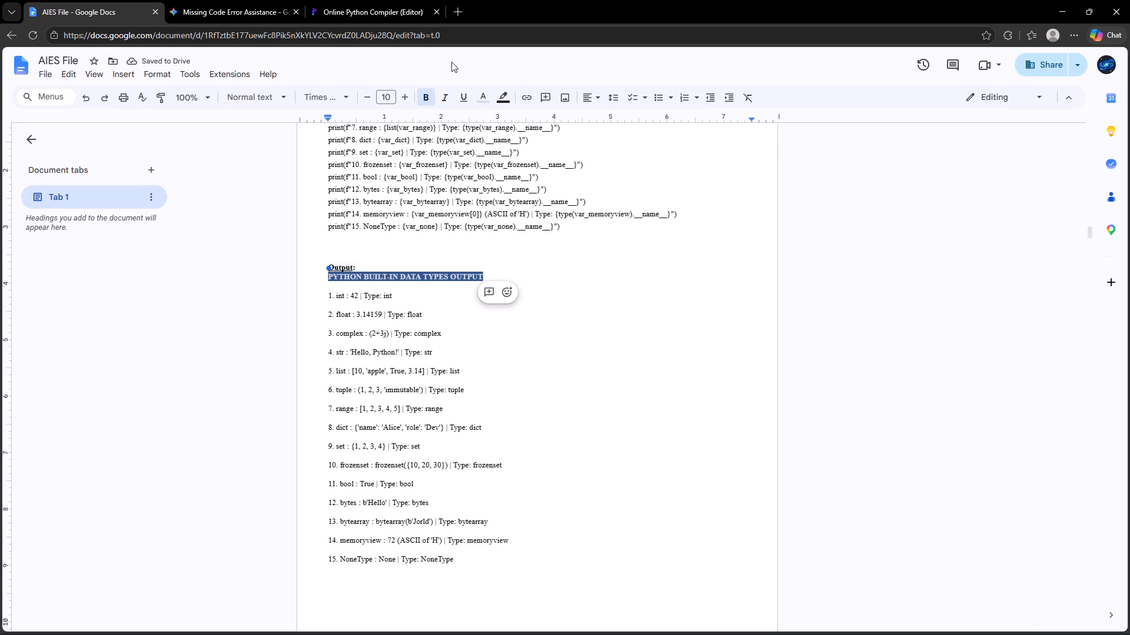
click(502, 97)
click(520, 117)
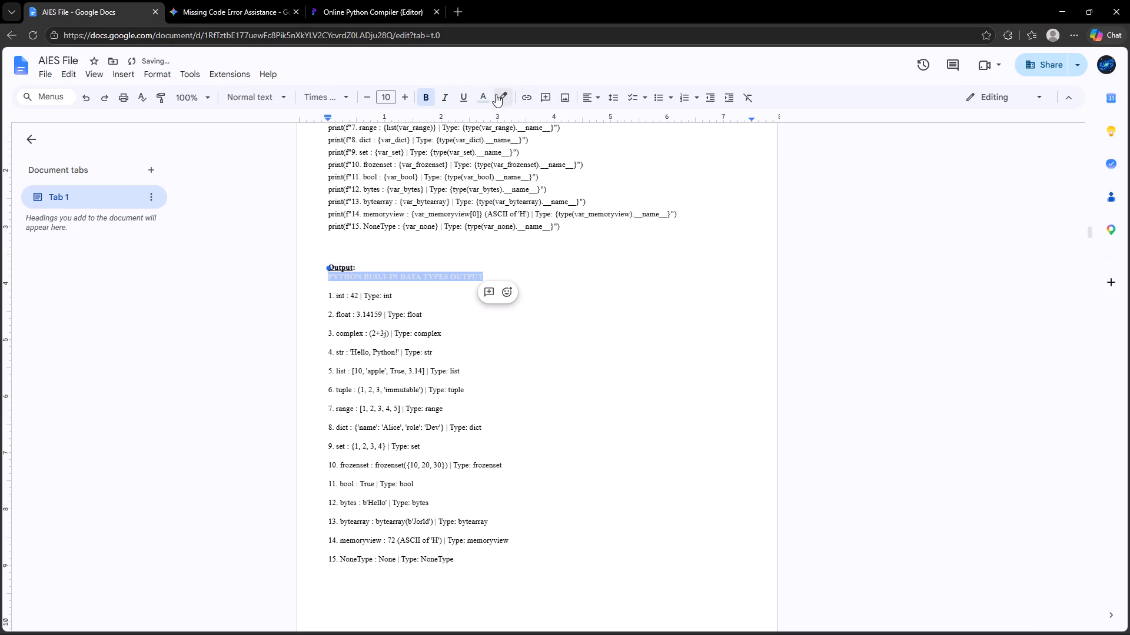
click(489, 96)
click(483, 118)
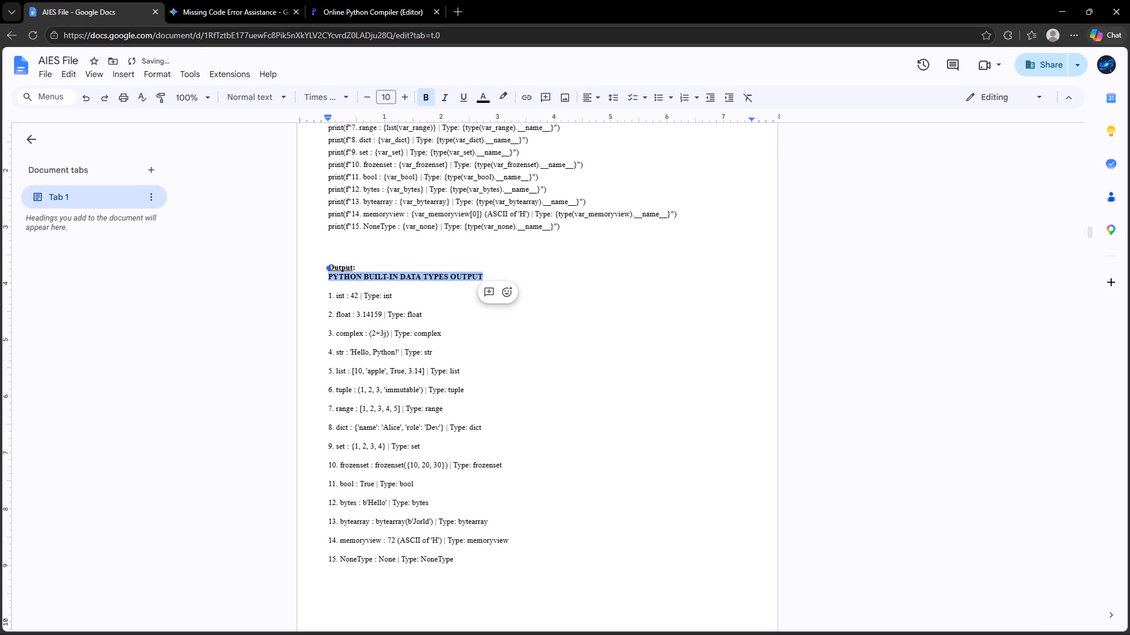
click(550, 288)
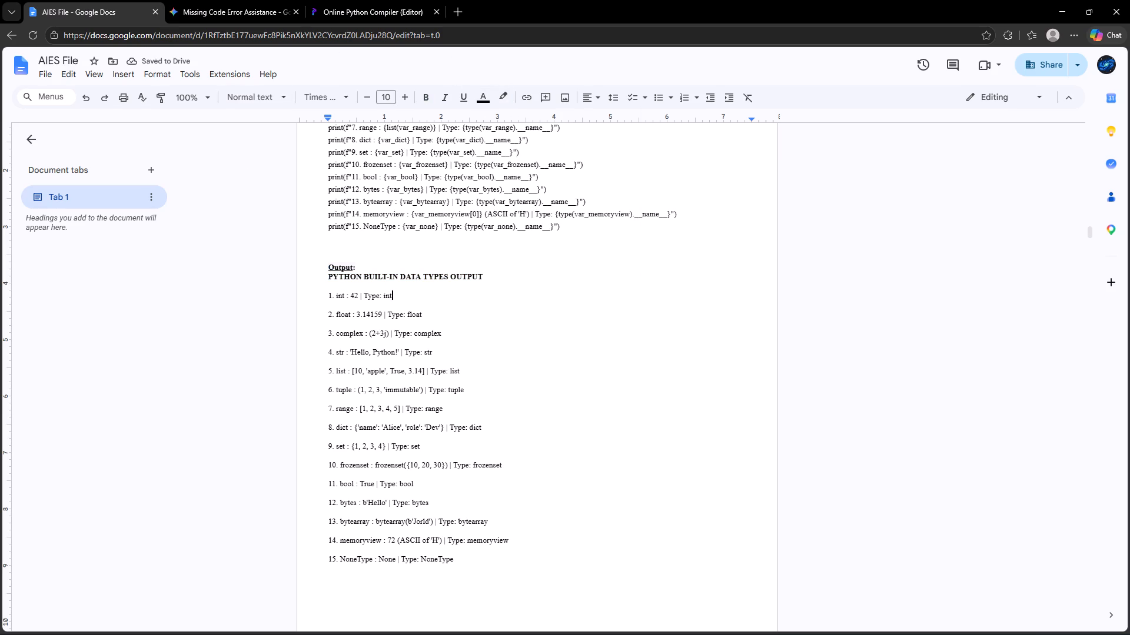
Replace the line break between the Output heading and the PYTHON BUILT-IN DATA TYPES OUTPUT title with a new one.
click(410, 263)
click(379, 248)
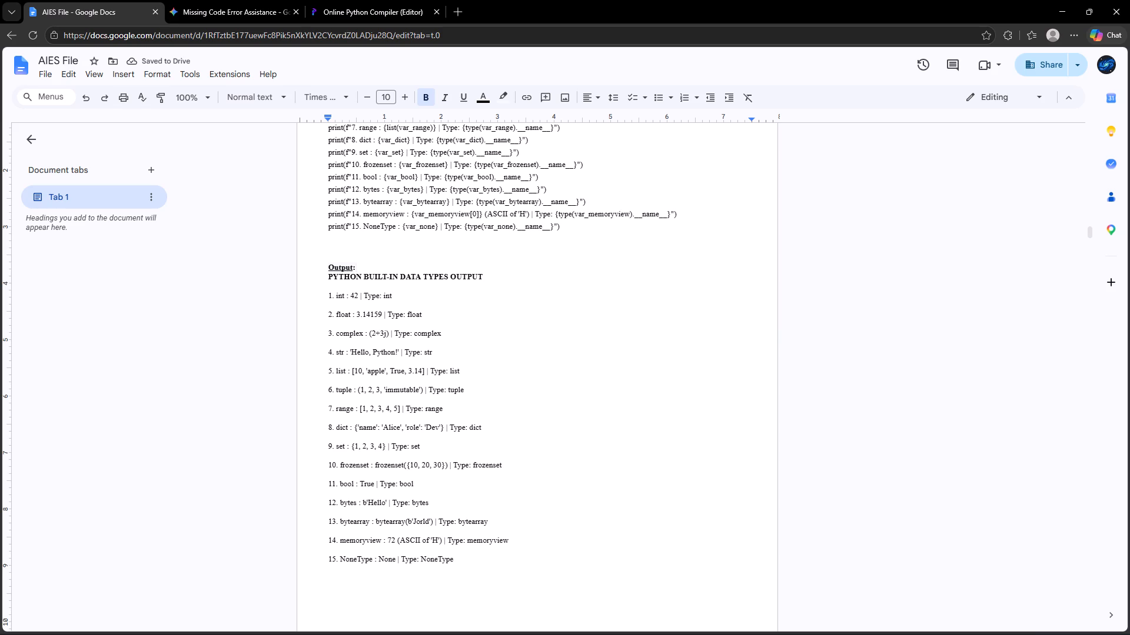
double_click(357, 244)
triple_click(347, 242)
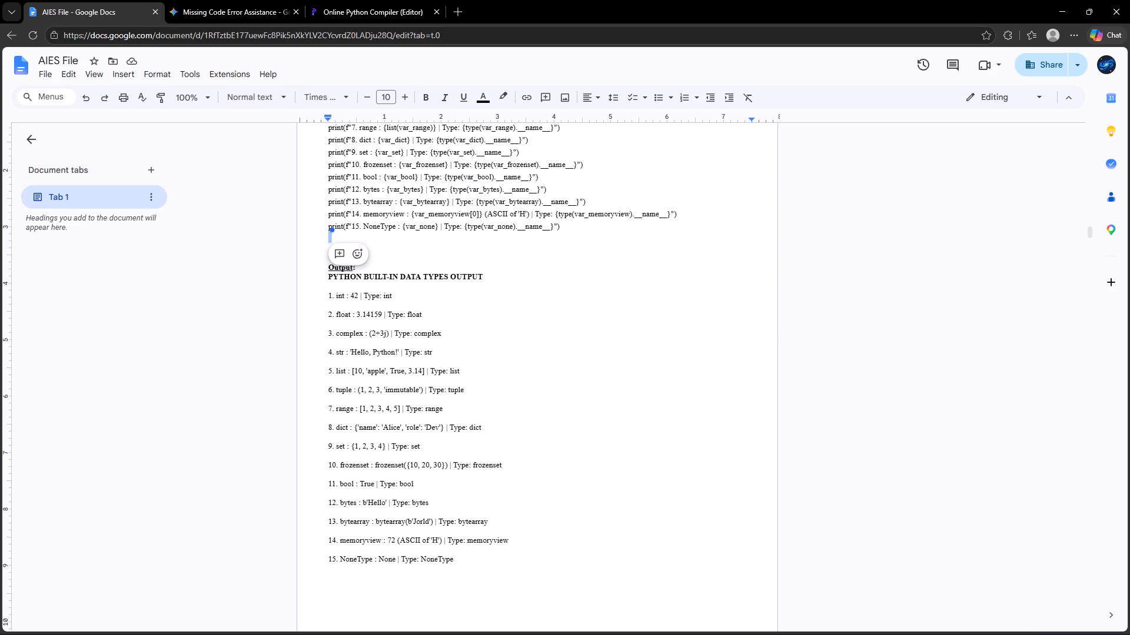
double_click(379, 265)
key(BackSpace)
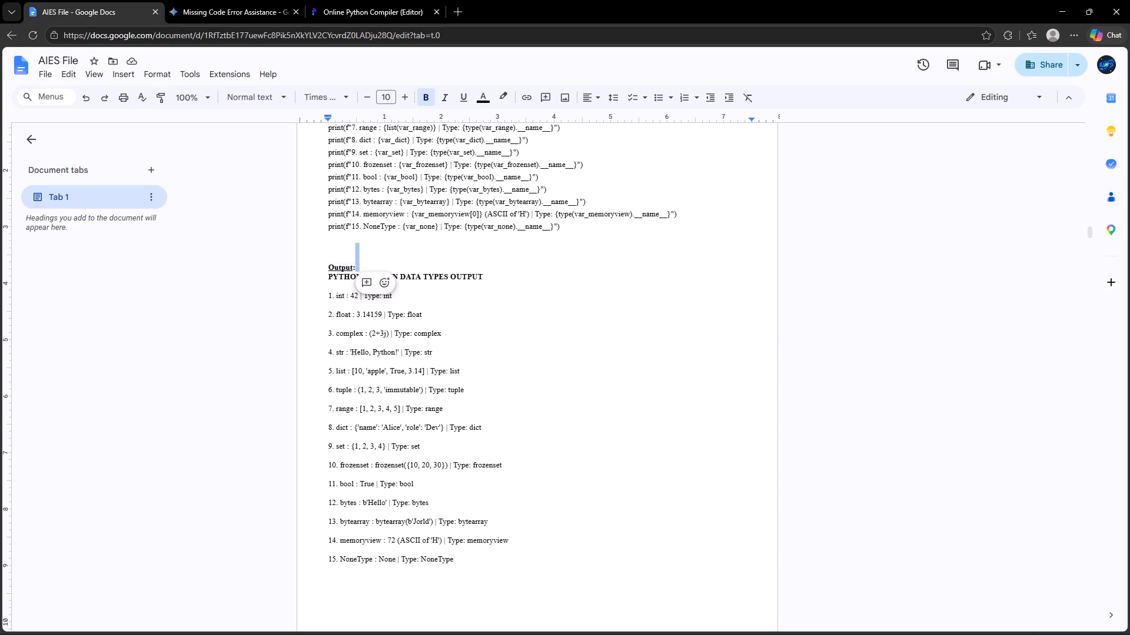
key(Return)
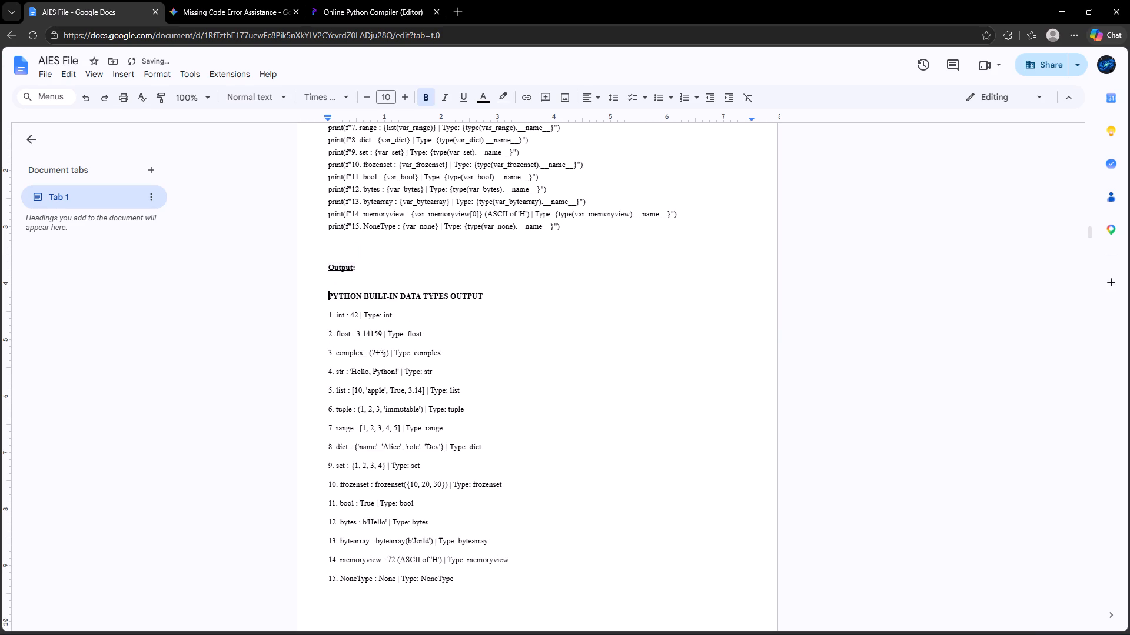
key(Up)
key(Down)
Join the PYTHON BUILT-IN DATA TYPES OUTPUT title to the Output heading line and delete one empty line above it.
key(BackSpace)
key(Up)
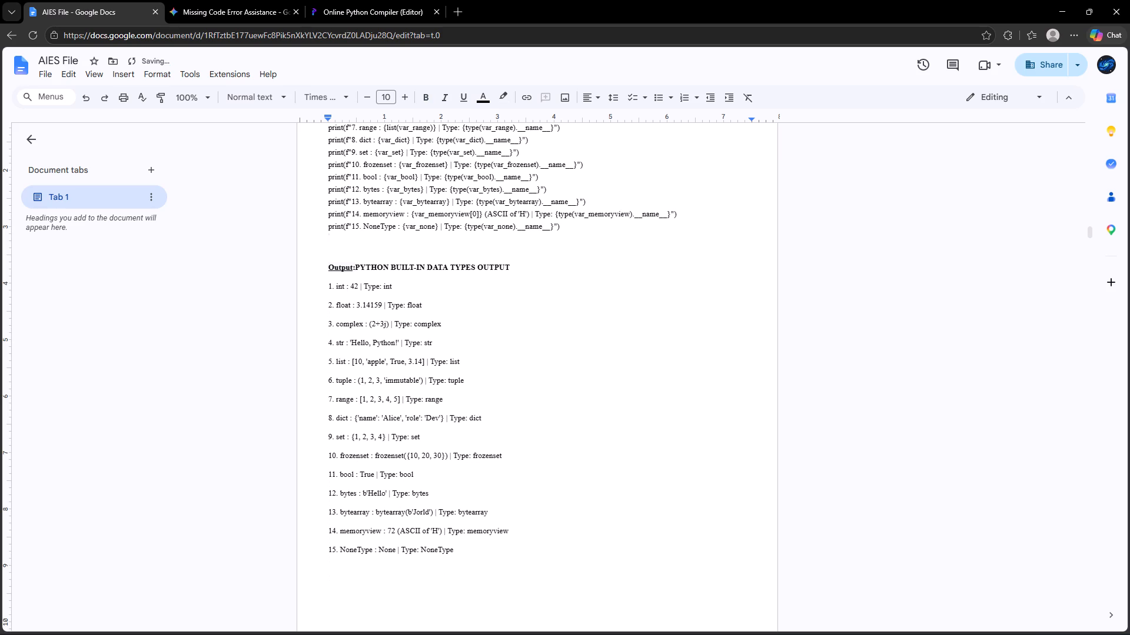
key(Down)
key(Up)
key(BackSpace)
key(Up)
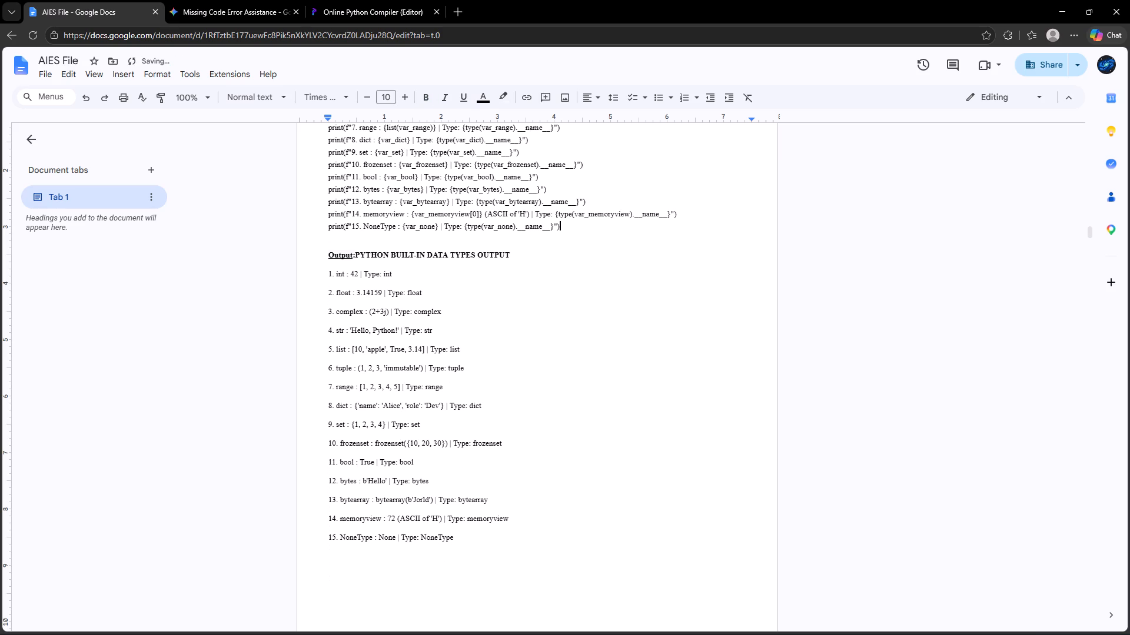
Split the PYTHON BUILT-IN DATA TYPES OUTPUT title onto its own line below the Output heading.
key(Down)
key(Down)
key(Down)
key(Up)
key(Up)
key(Down)
key(Right)
key(Up)
key(Right)
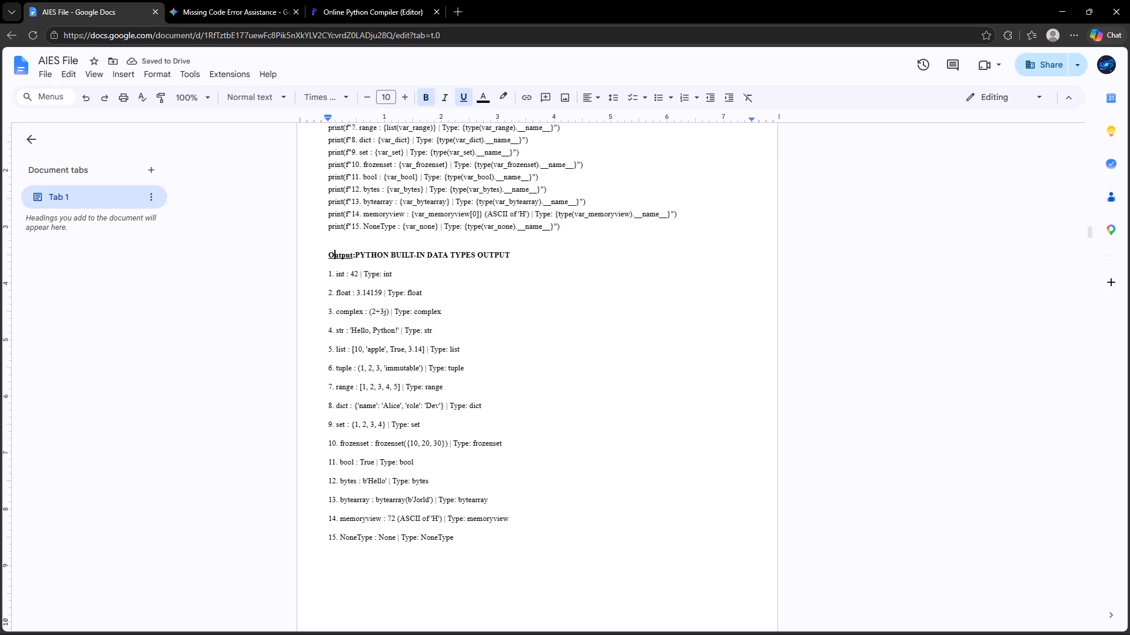
key(Right)
key(Right)
key(Right)
key(Right)
key(Right)
key(Right)
key(Return)
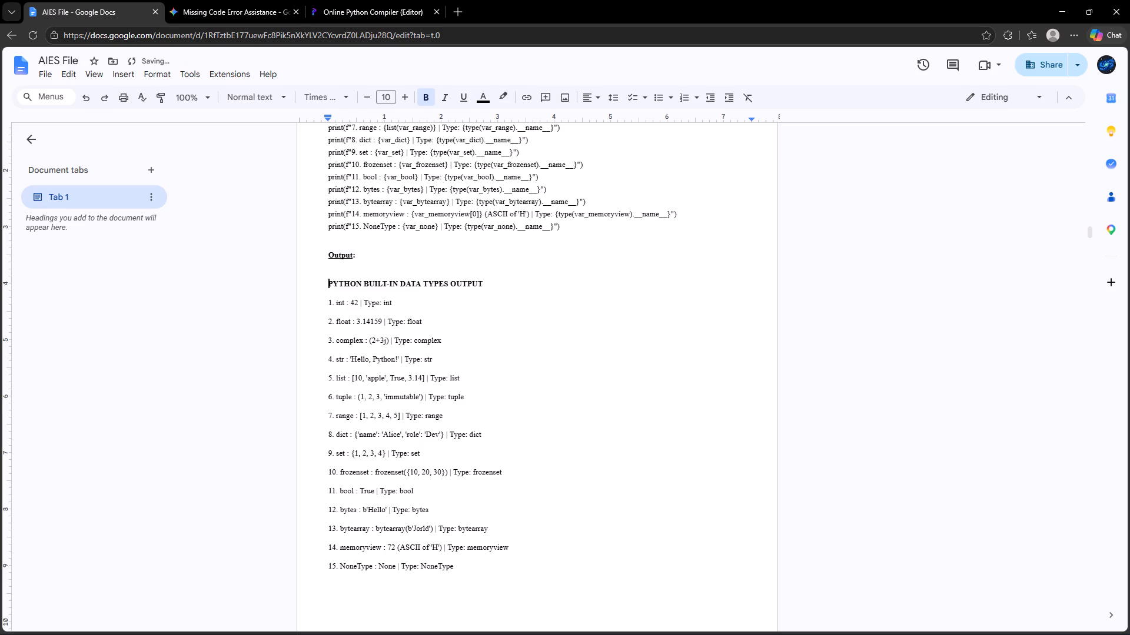
Delete the Output heading line above the PYTHON BUILT-IN DATA TYPES OUTPUT title.
key(Up)
key(Down)
key(Up)
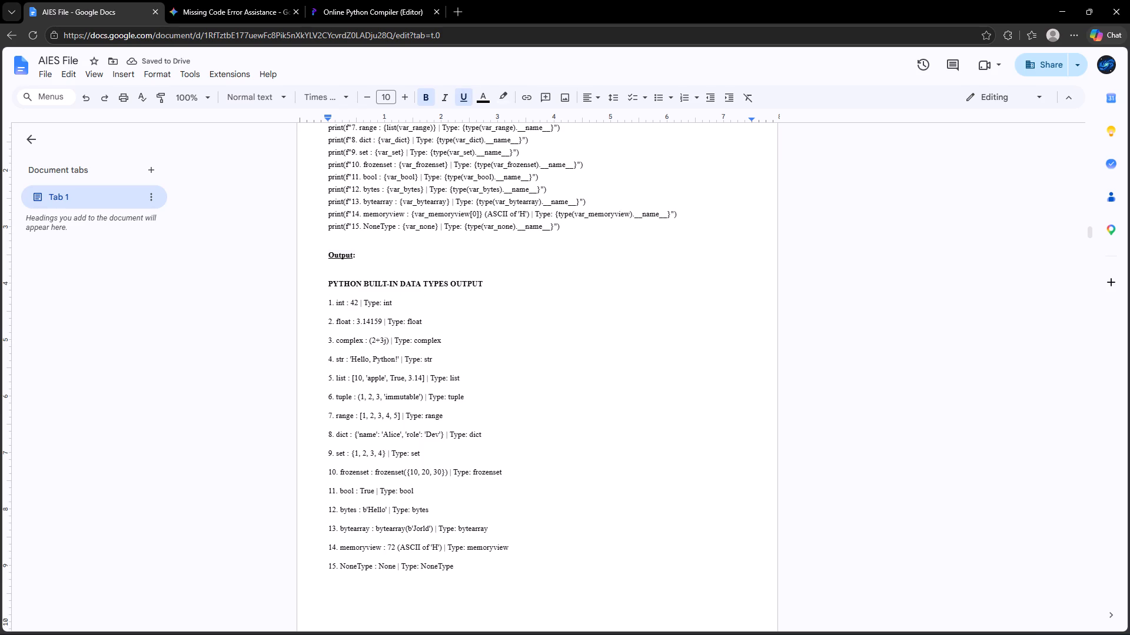
key(ctrl+shift+Down)
key(BackSpace)
Add an empty line and a new heading OUTPUT between the NoneType print statement and the PYTHON BUILT-IN DATA TYPES OUTPUT title.
key(Up)
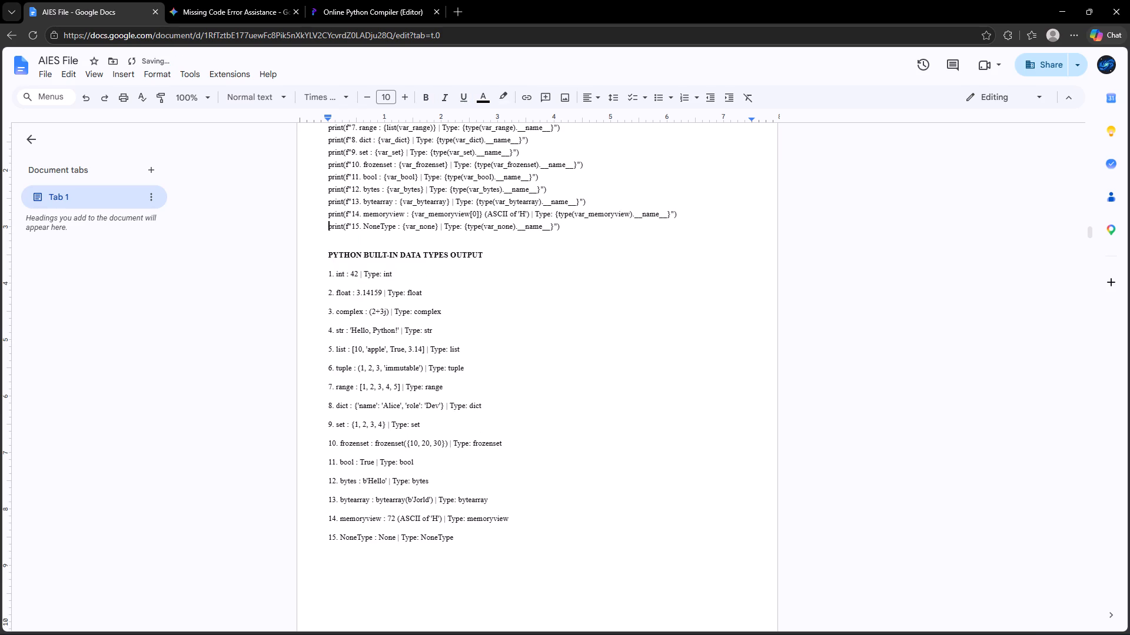
key(Down)
key(Up)
key(Down)
key(Up)
key(Right)
key(Right)
key(Right)
key(Right)
key(Right)
key(Right)
key(Right)
key(Right)
key(Right)
key(Right)
key(Right)
key(Right)
key(Right)
key(Right)
key(Right)
key(Right)
key(Right)
key(Right)
key(Right)
key(Right)
key(Right)
key(Return)
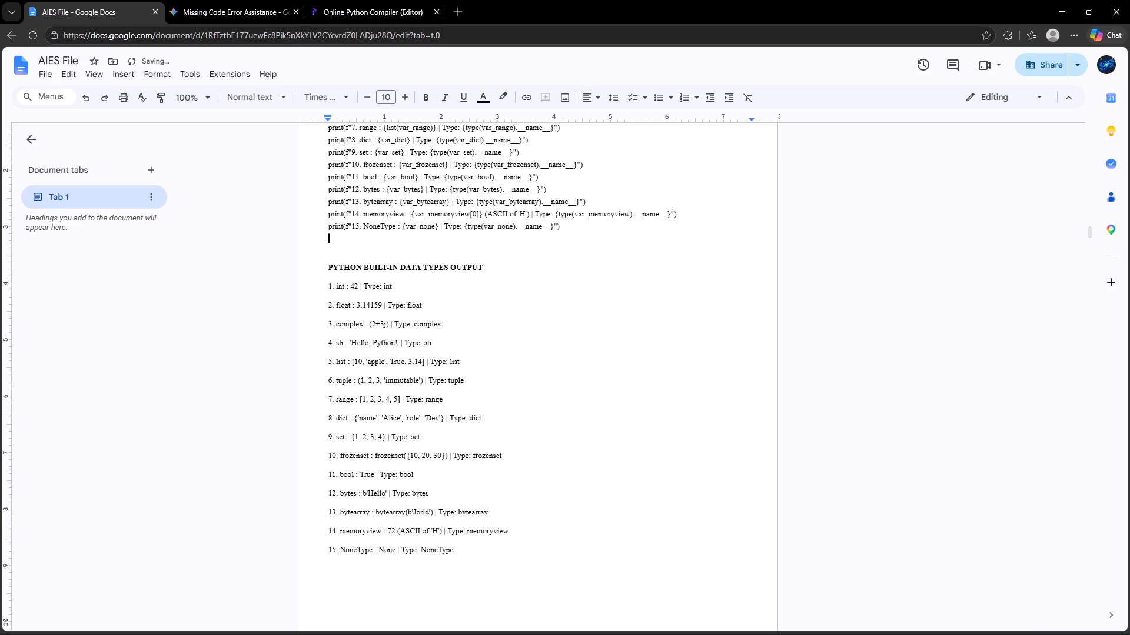
key(Return)
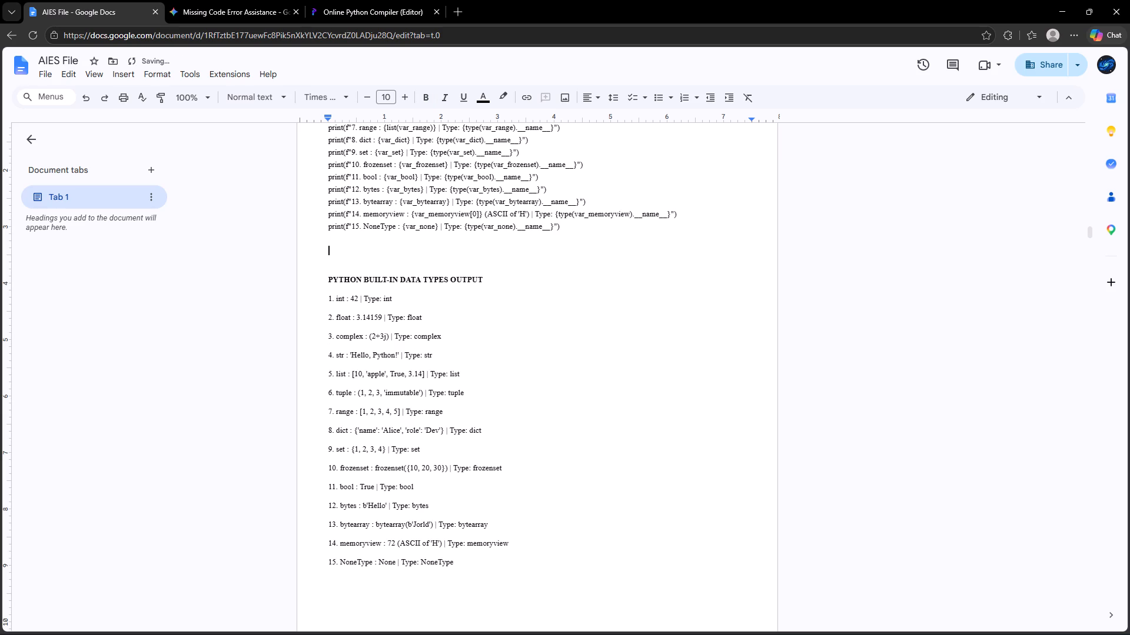
key(BackSpace)
key(Return)
text(OUTPUT)
Make the new OUTPUT heading bold and underlined.
key(ctrl+Up)
key(ctrl+shift+Down)
key(ctrl+b)
key(ctrl+u)
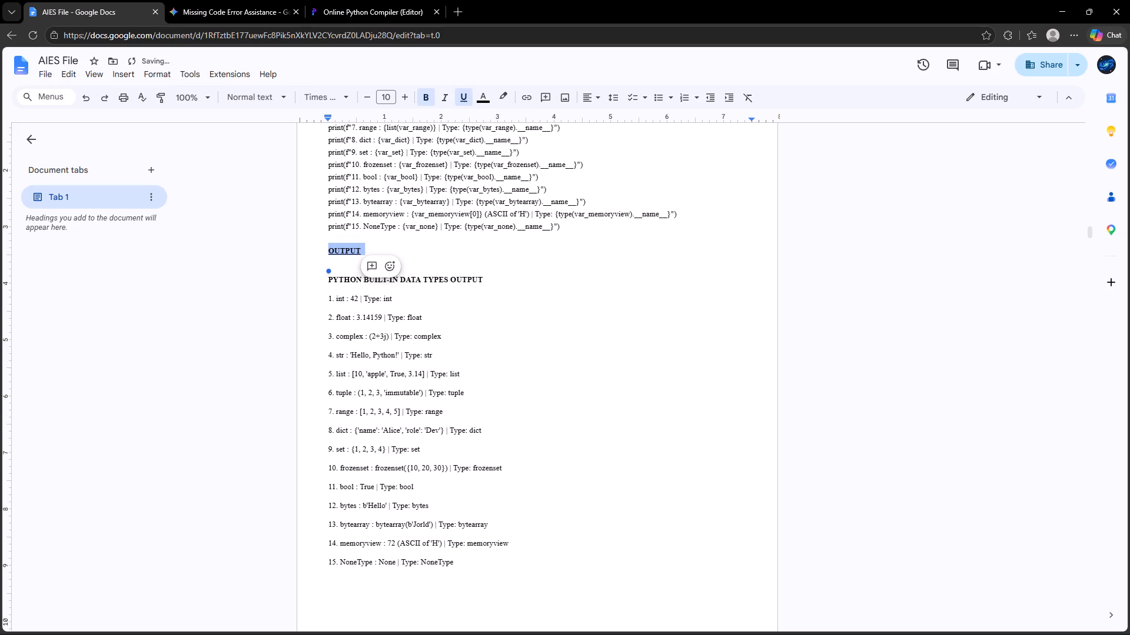
click(493, 244)
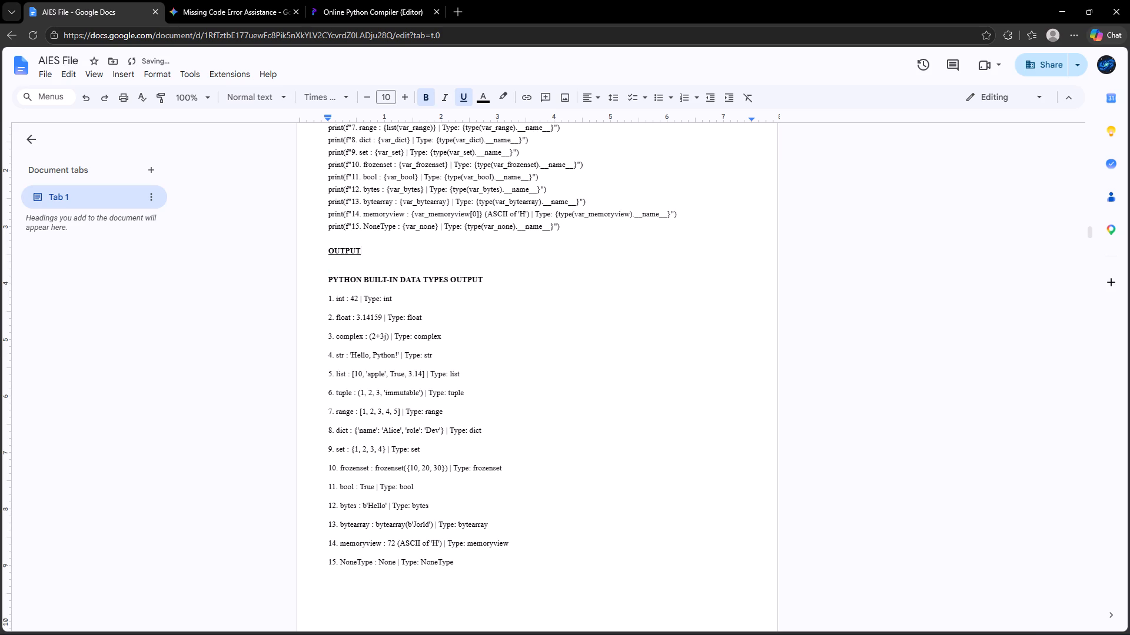
double_click(337, 269)
click(520, 308)
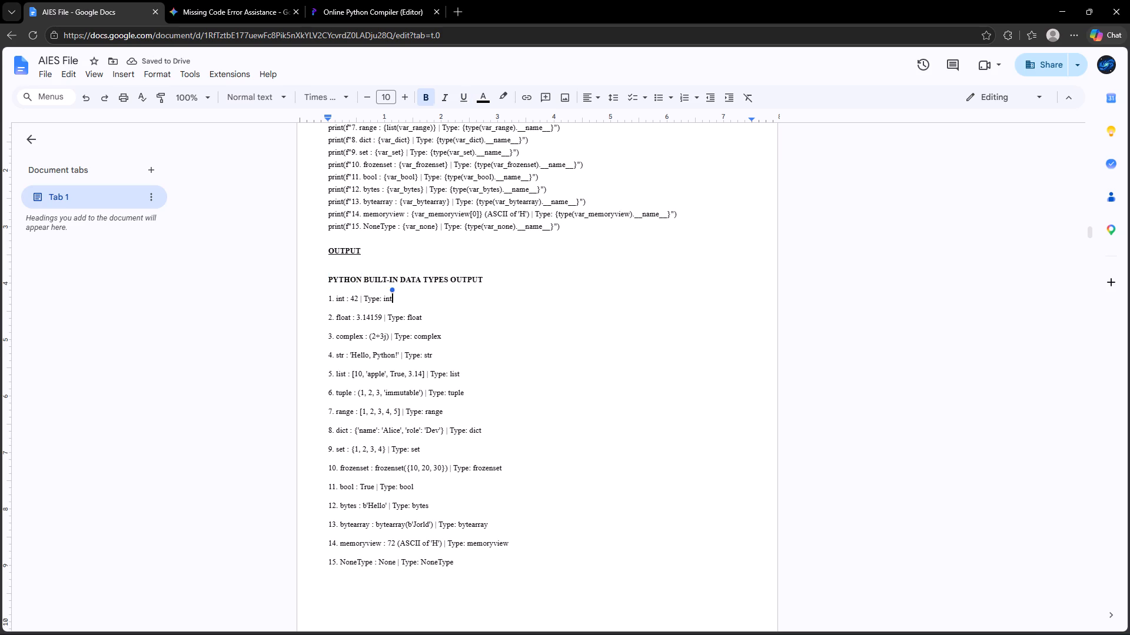
Delete the block of empty lines above the Experiment: 3 heading at the top of its page.
scroll(520, 308, down, 4)
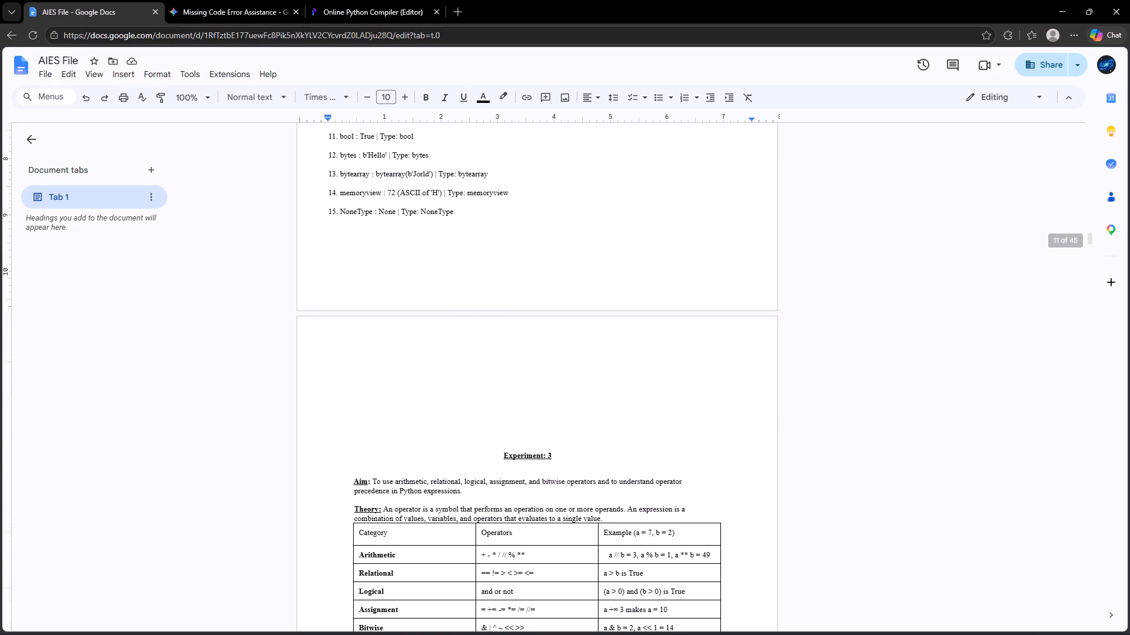
drag(518, 438, 488, 323)
key(BackSpace)
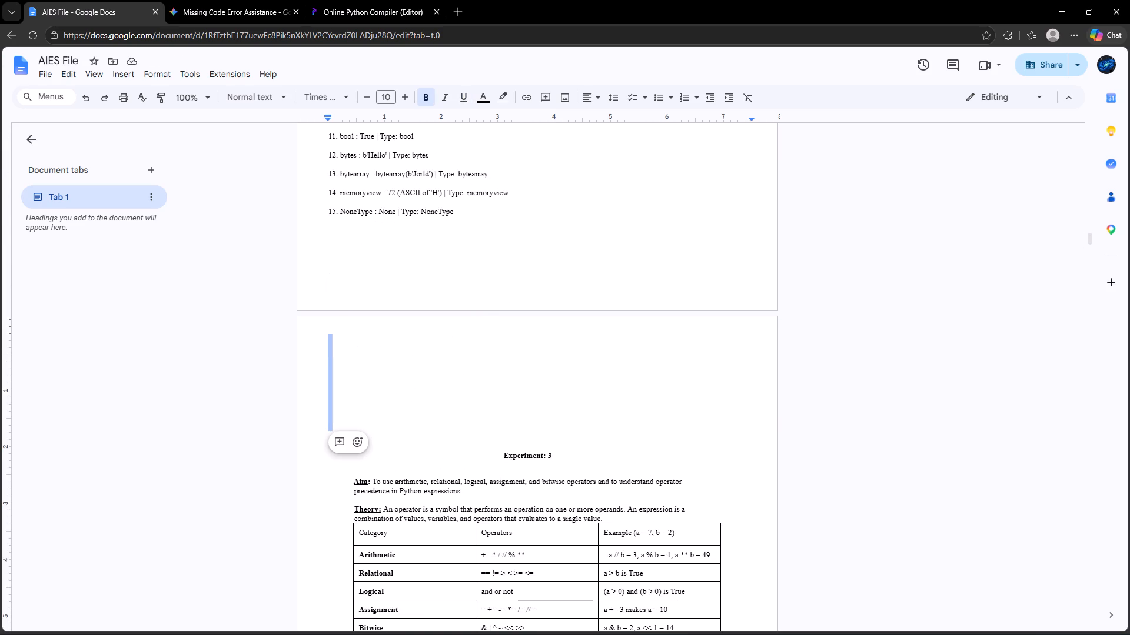
Increase the font size of the Experiment: 3 heading to 13.
double_click(511, 356)
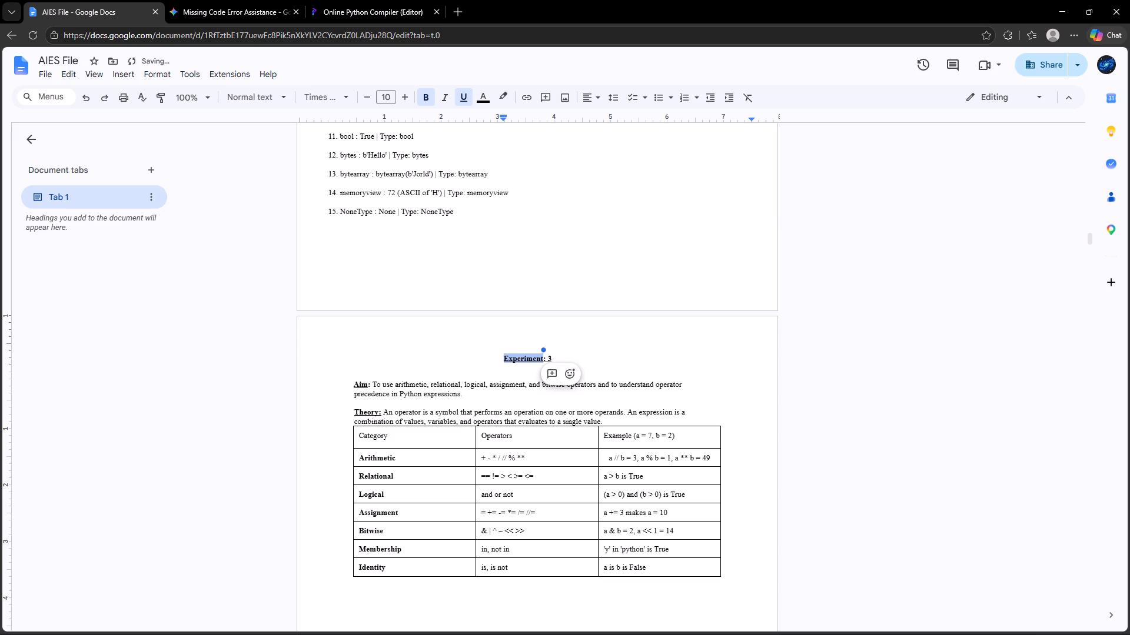
key(ctrl+Left)
key(ctrl+shift+Down)
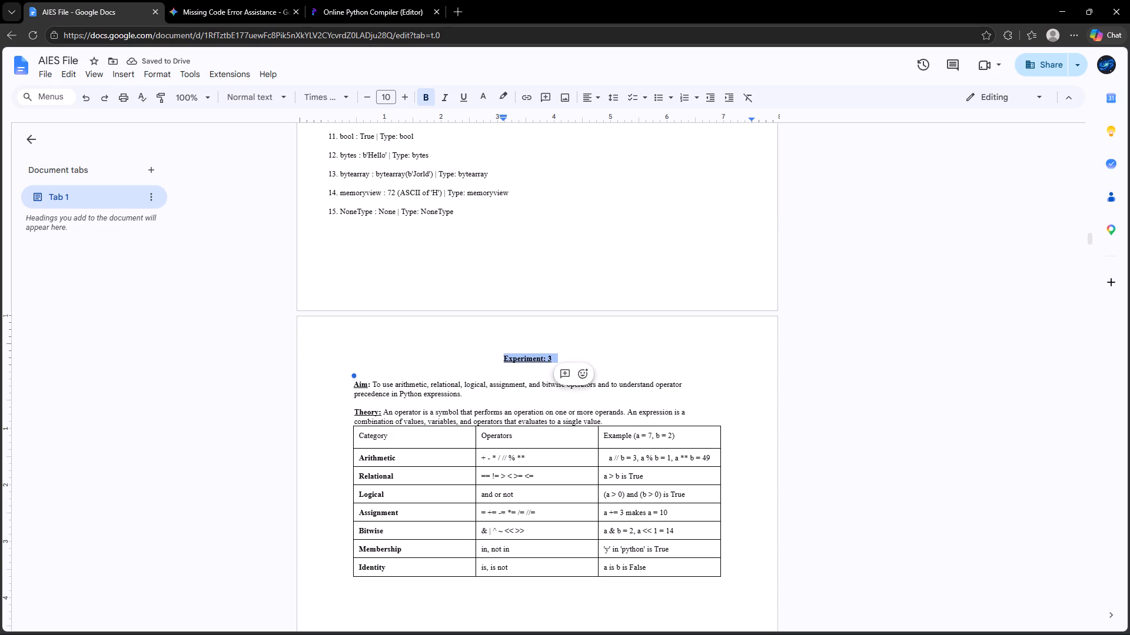
key(ctrl+shift+period)
key(ctrl+shift+period)
key(ctrl+shift+period)
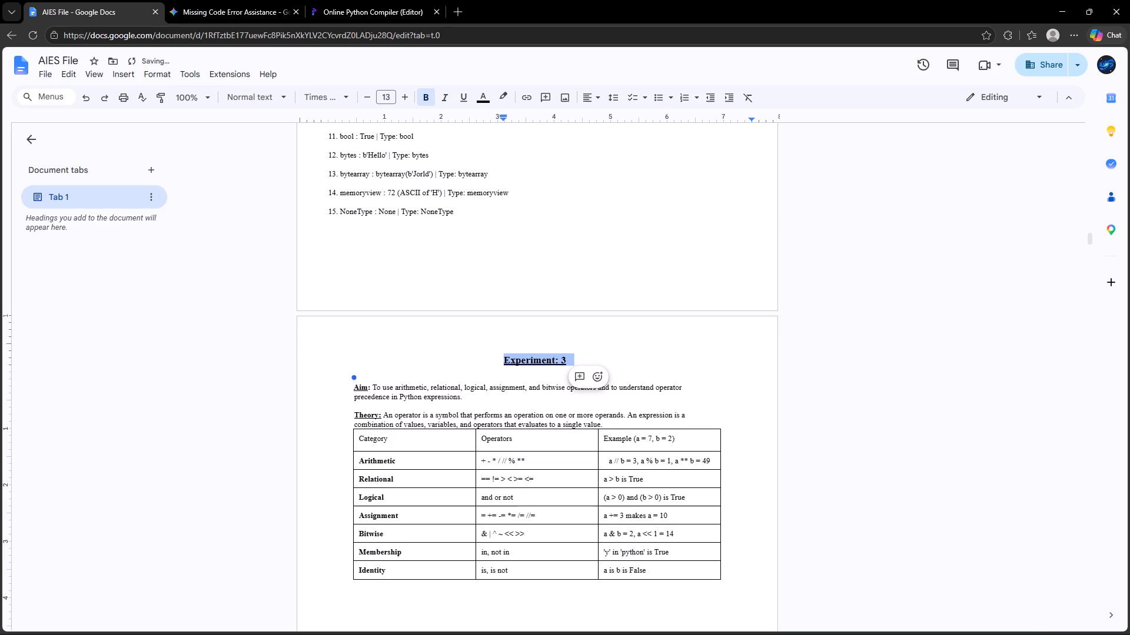
Increase the font size of the Aim: label under the Experiment: 3 heading to 12.
double_click(359, 389)
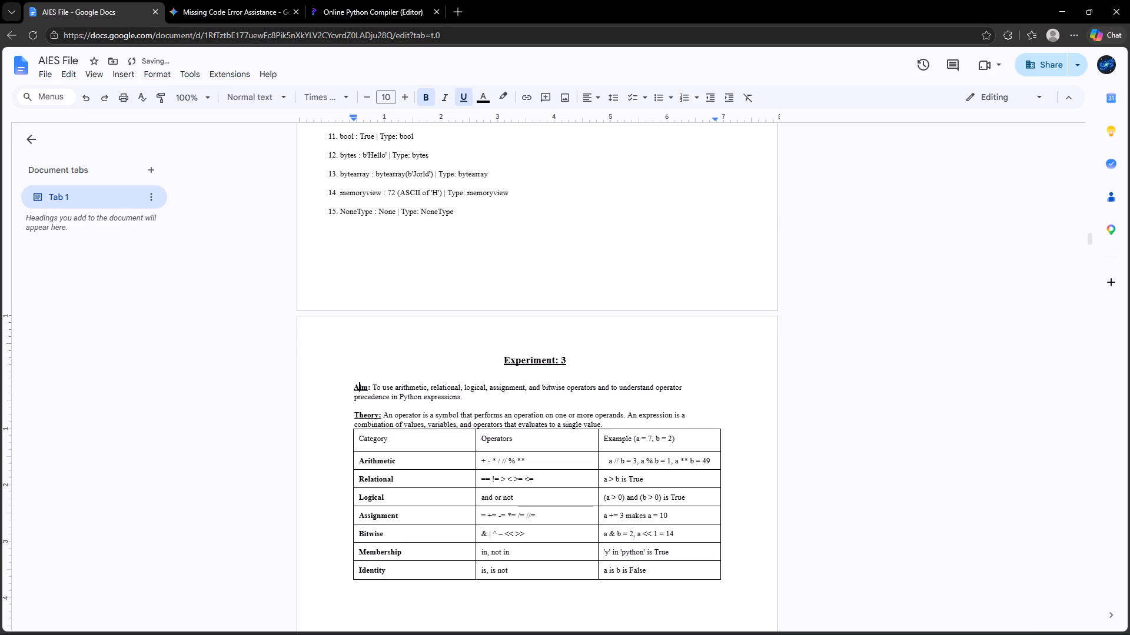
key(ctrl+shift+Right)
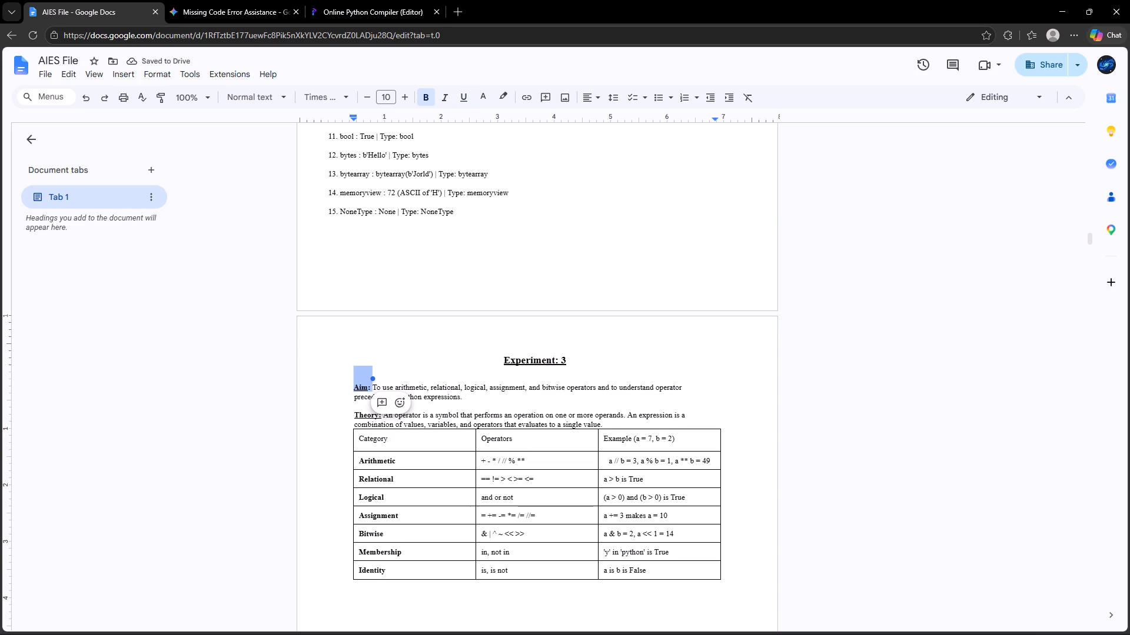
key(ctrl+shift+period)
key(ctrl+shift+period)
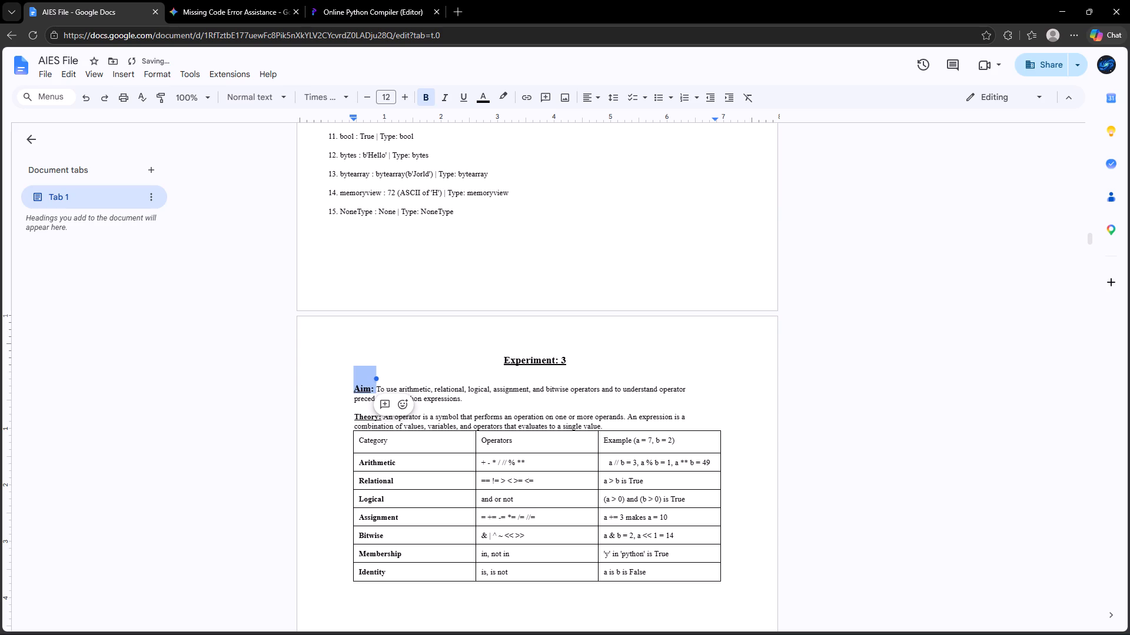
Increase the font size of only the Theory: label in Experiment 3 to 11.
key(Down)
key(Down)
key(Left)
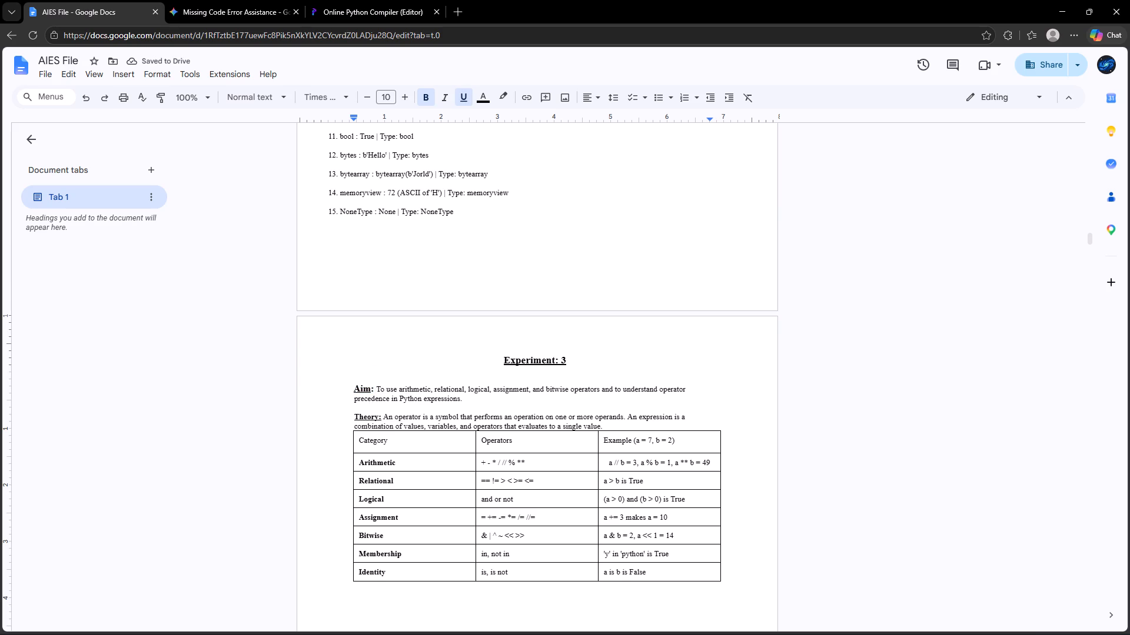
key(ctrl+Left)
key(ctrl+shift+Down)
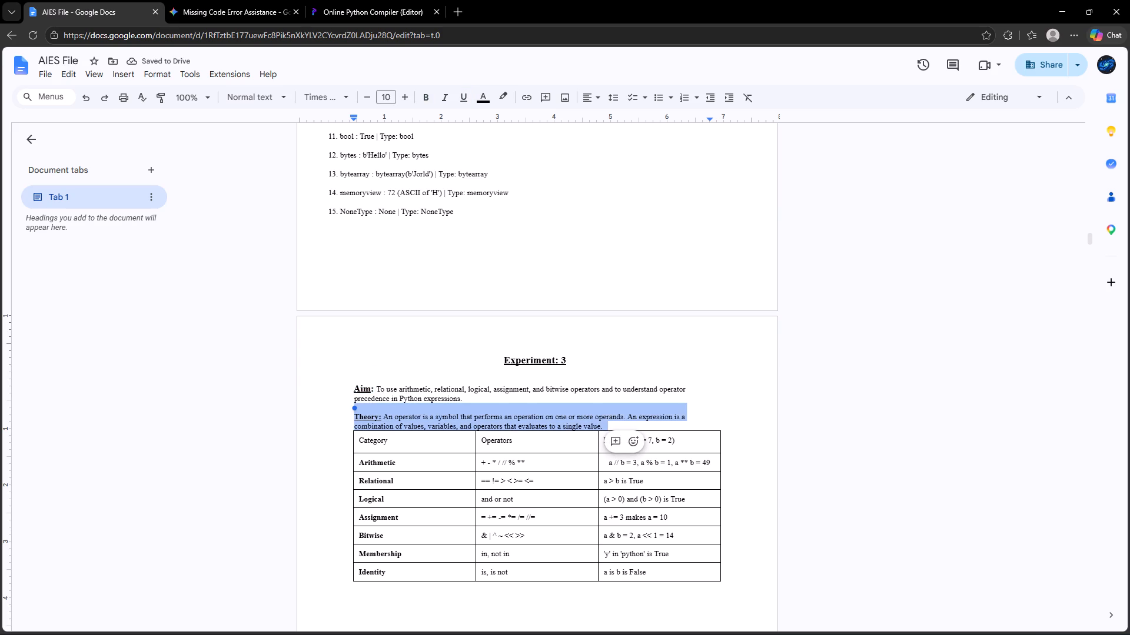
key(Left)
key(ctrl+shift+Down)
key(Left)
key(ctrl+shift+Right)
key(ctrl+shift+Right)
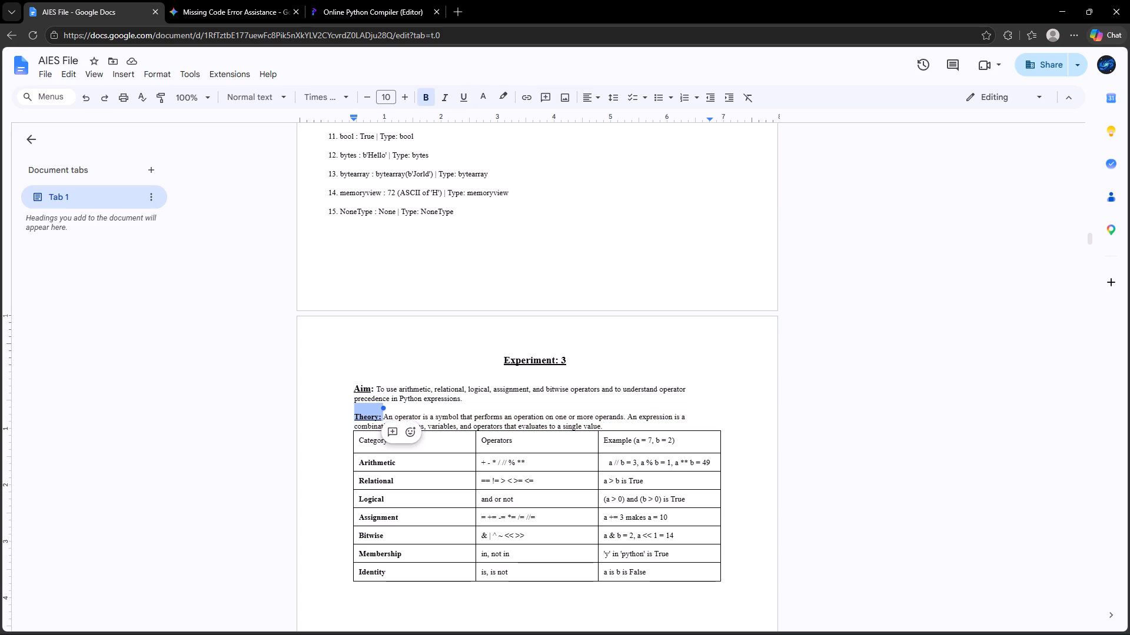
key(ctrl+shift+period)
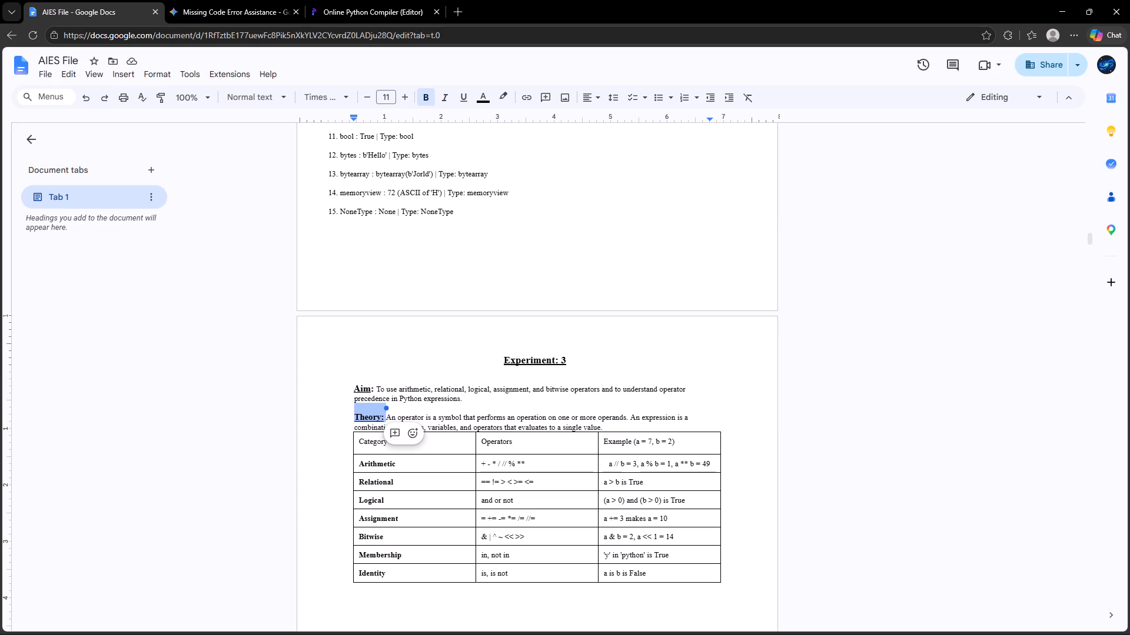
Check the font sizes of the Aim: label and section headings in Experiment 2 against the Theory: label in Experiment 3.
scroll(359, 389, up, 4)
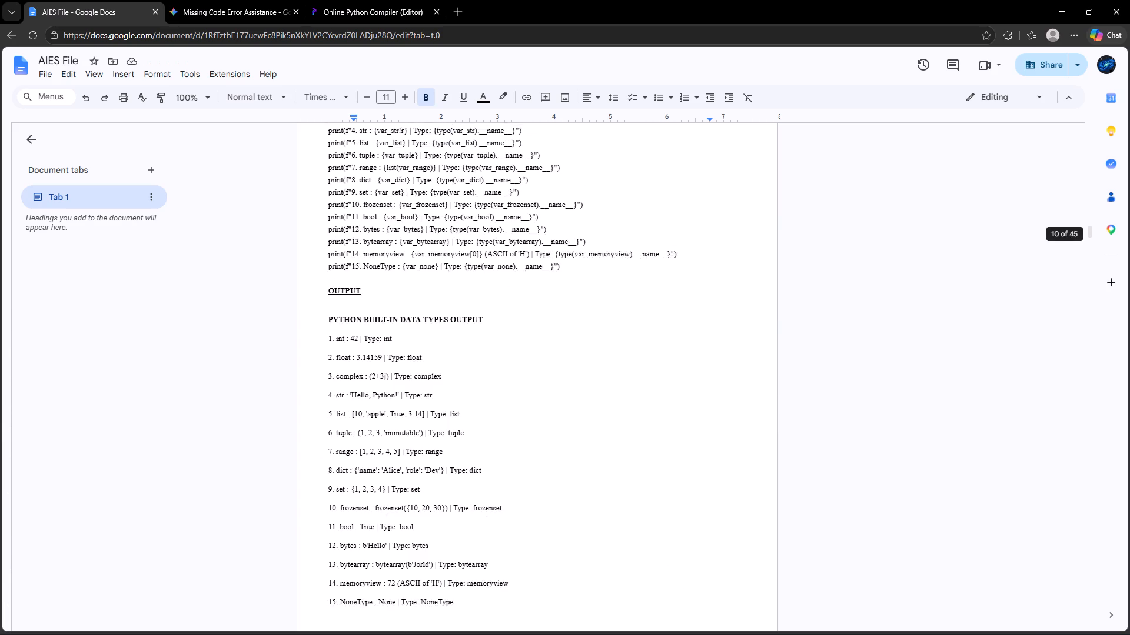
scroll(359, 389, up, 9)
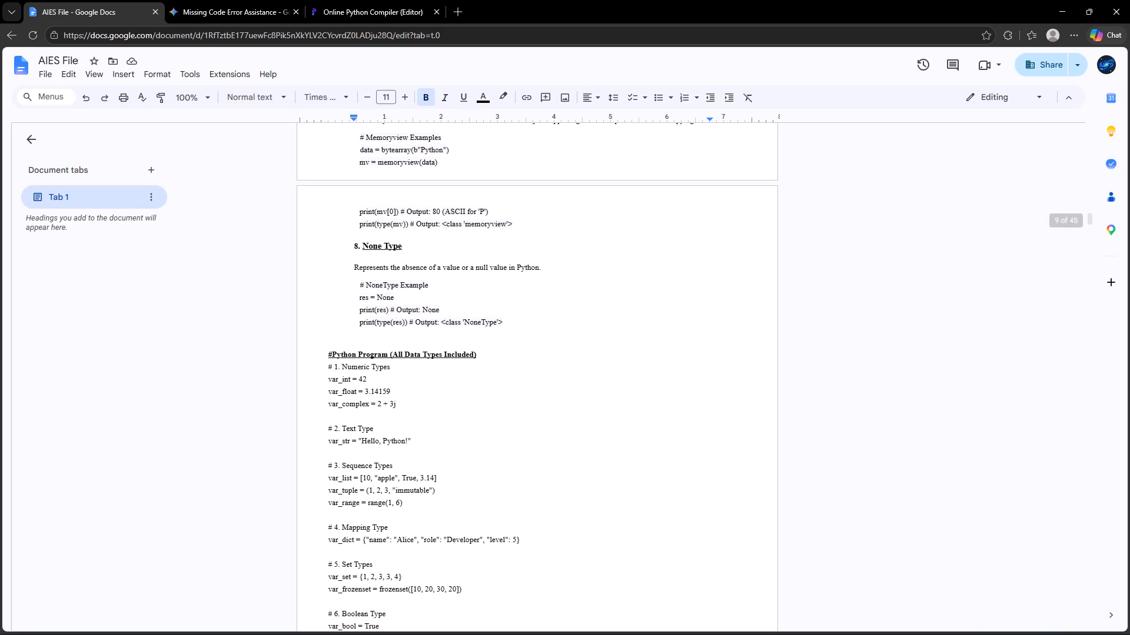
click(385, 246)
scroll(385, 246, up, 10)
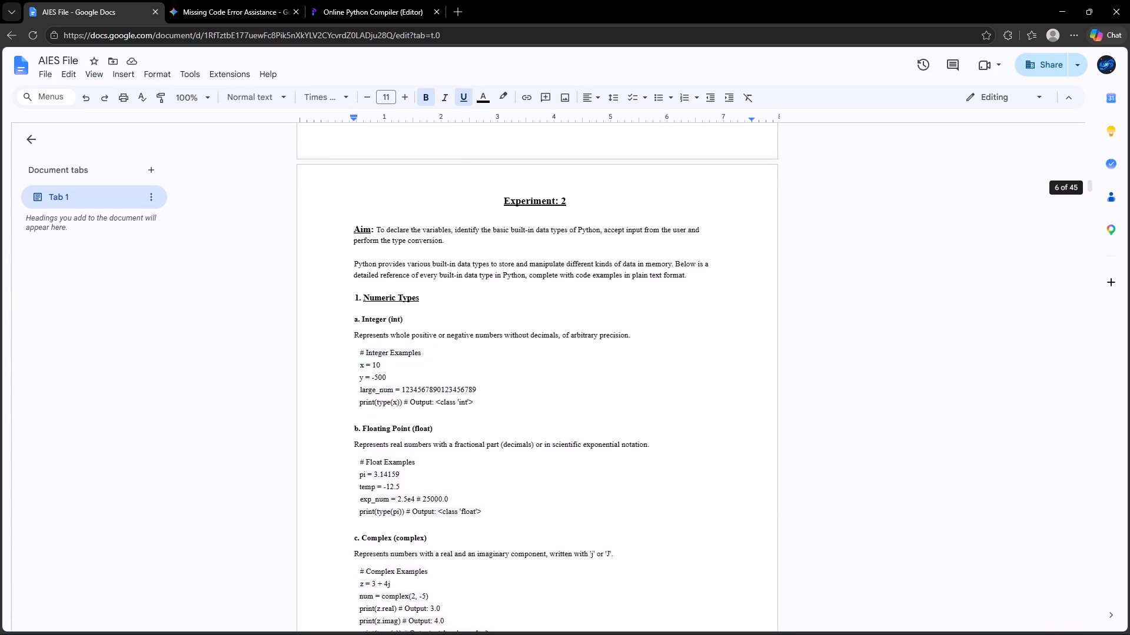
scroll(385, 246, up, 2)
click(364, 226)
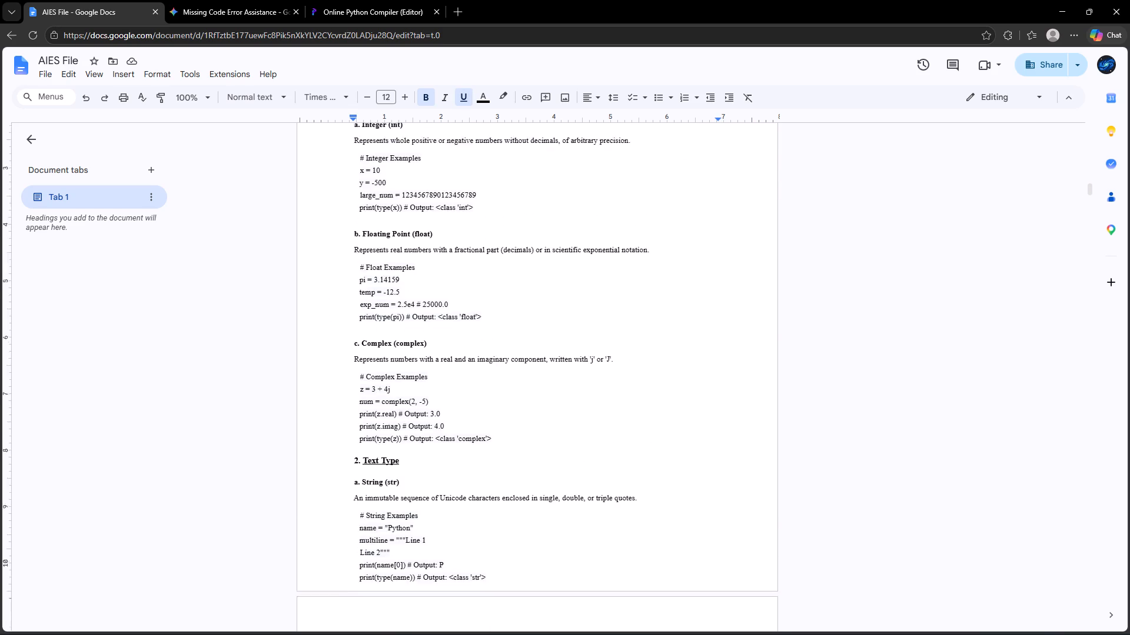
click(380, 213)
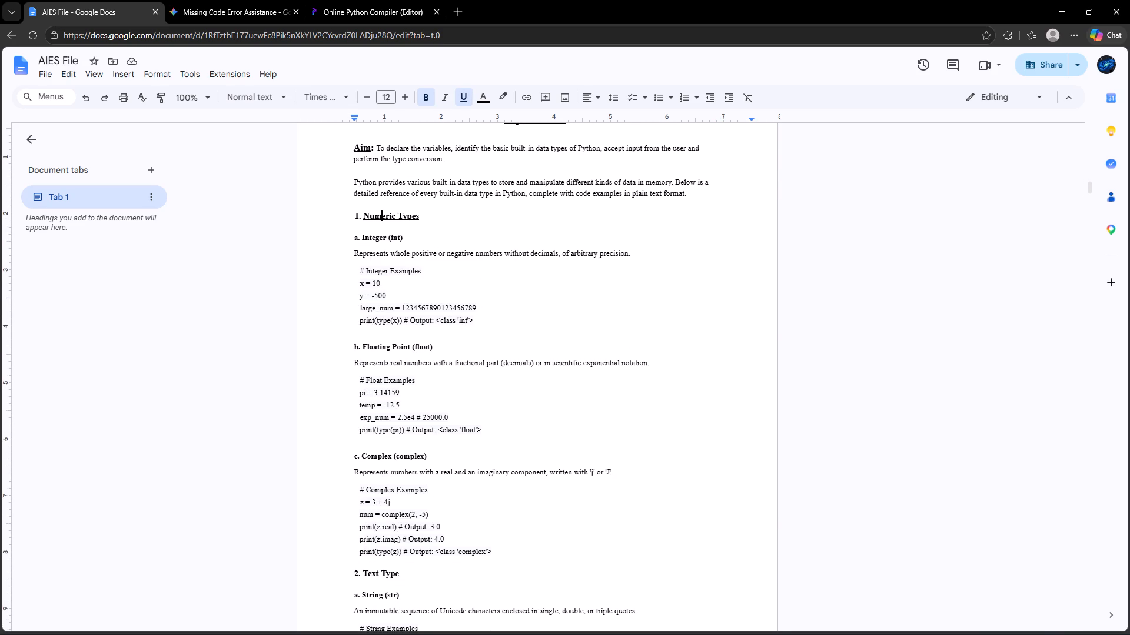
scroll(380, 213, down, 10)
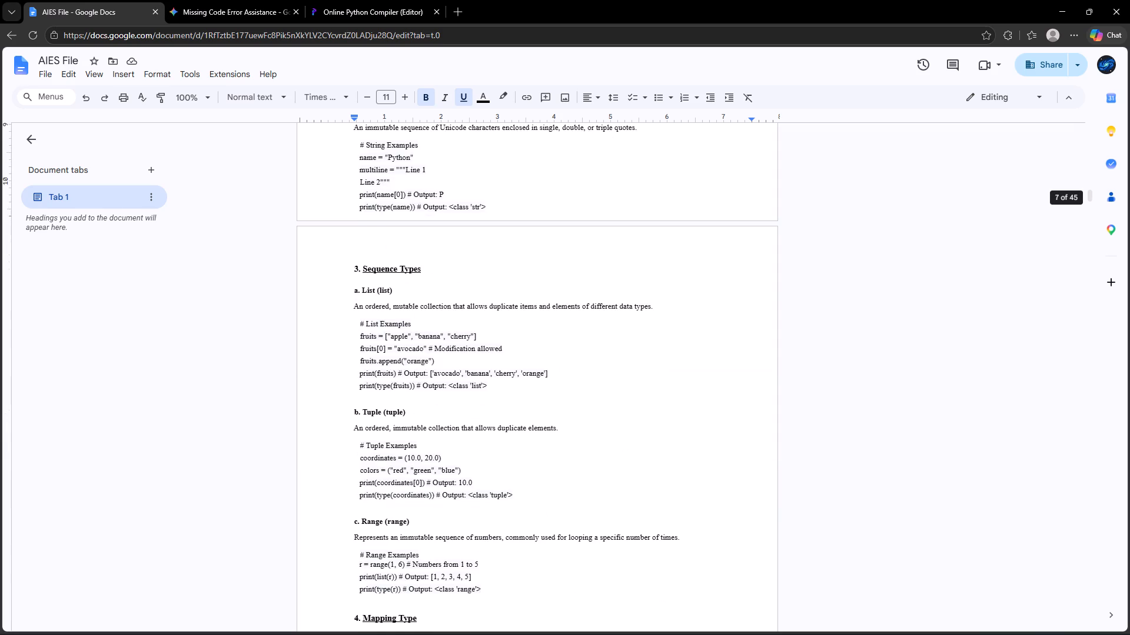
scroll(380, 213, down, 14)
scroll(380, 213, up, 1)
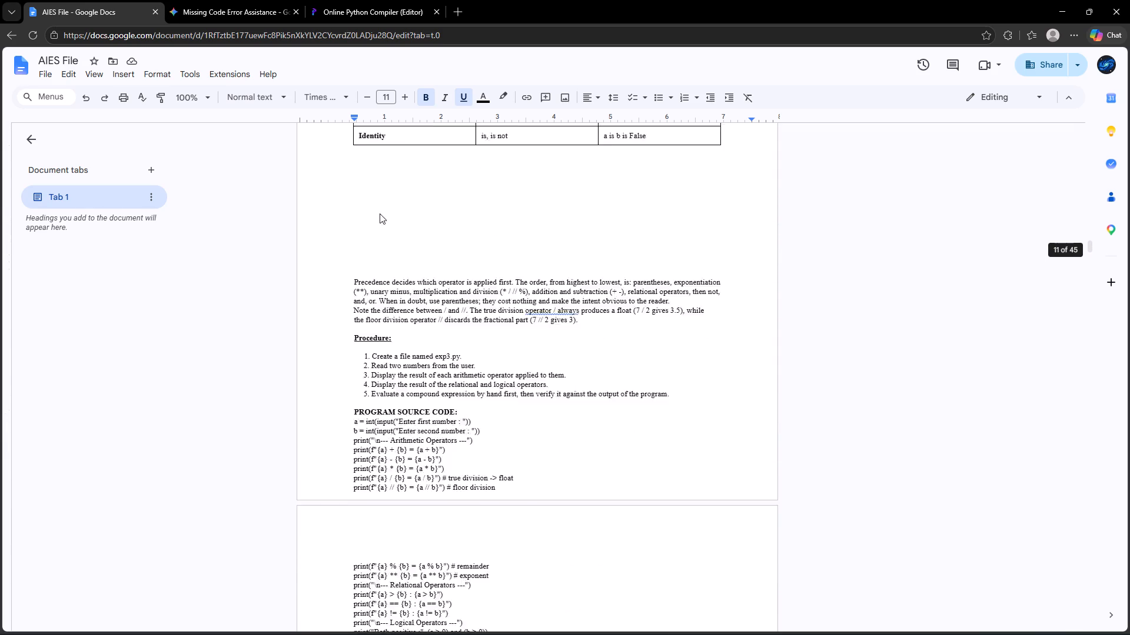
scroll(380, 213, up, 2)
click(371, 221)
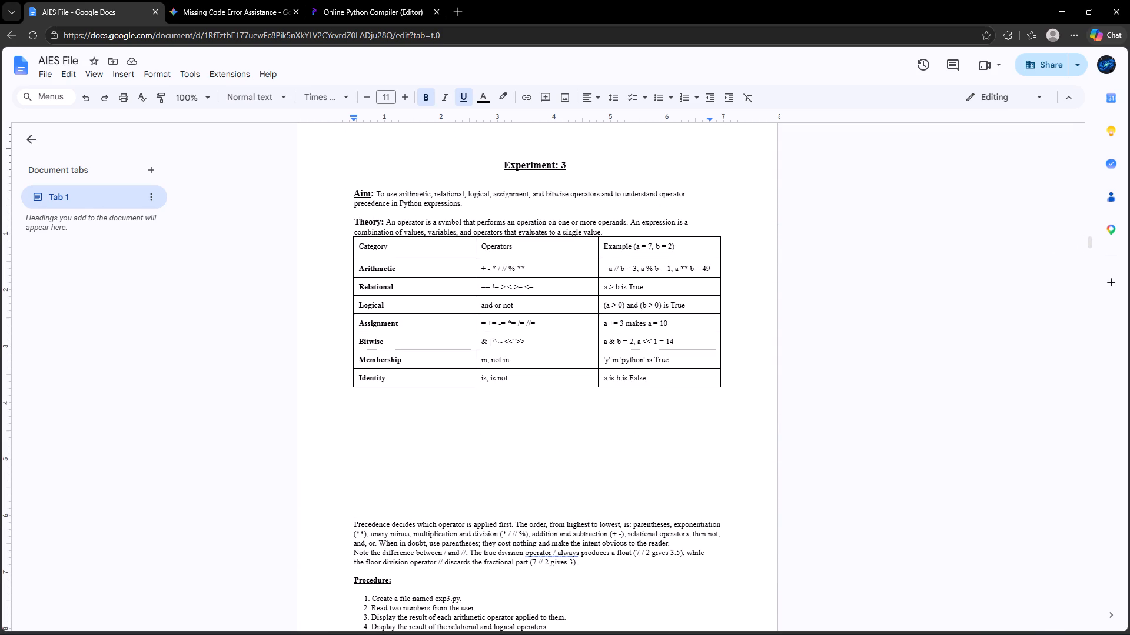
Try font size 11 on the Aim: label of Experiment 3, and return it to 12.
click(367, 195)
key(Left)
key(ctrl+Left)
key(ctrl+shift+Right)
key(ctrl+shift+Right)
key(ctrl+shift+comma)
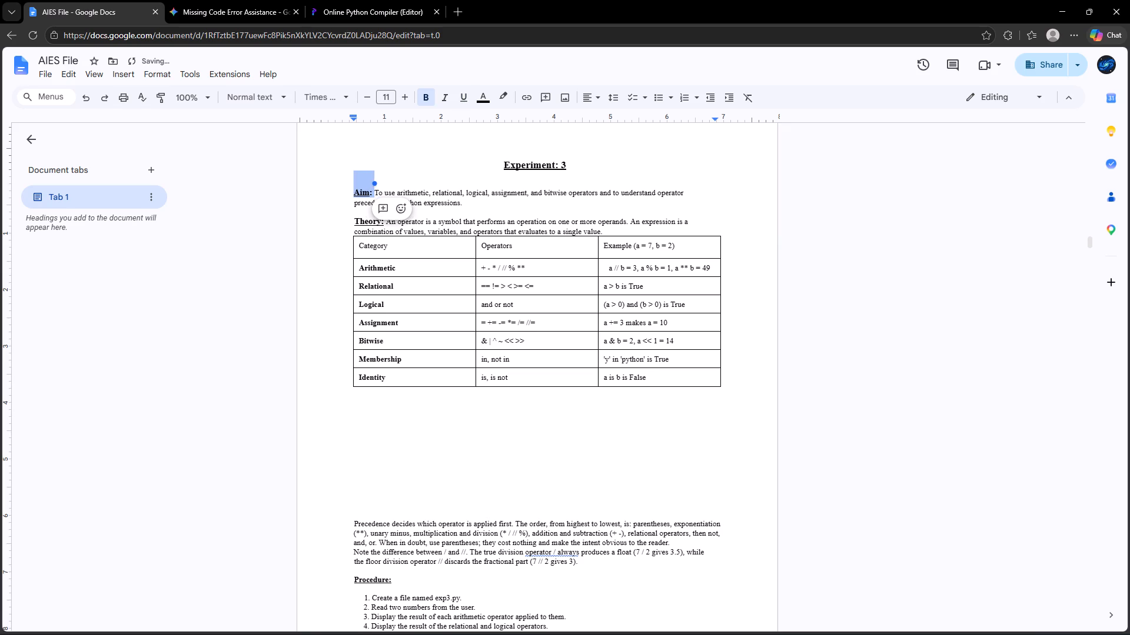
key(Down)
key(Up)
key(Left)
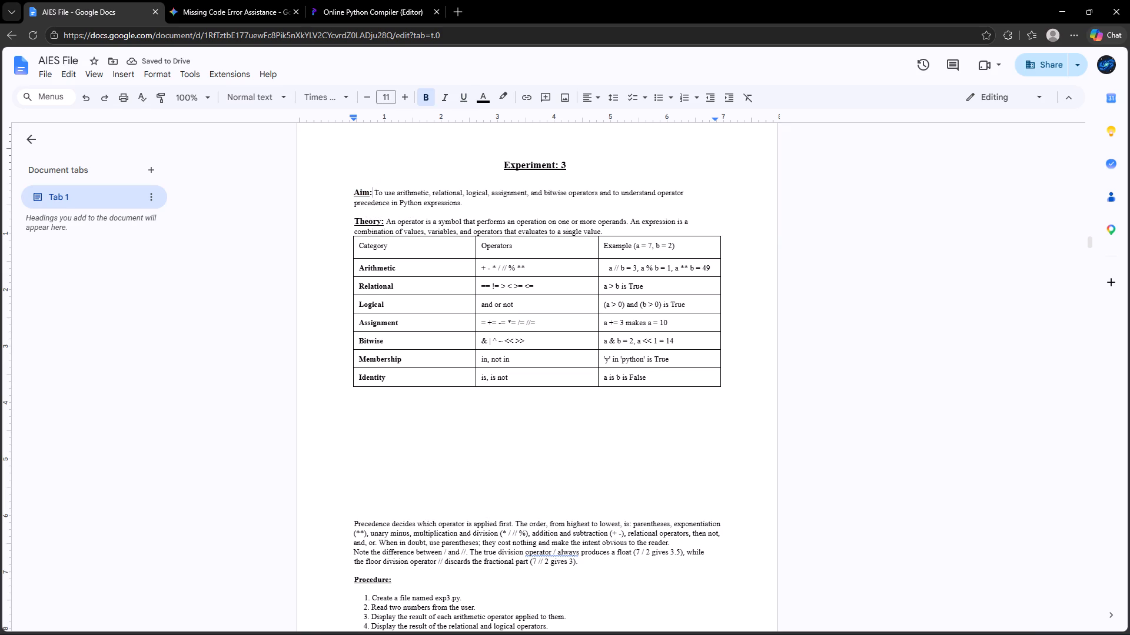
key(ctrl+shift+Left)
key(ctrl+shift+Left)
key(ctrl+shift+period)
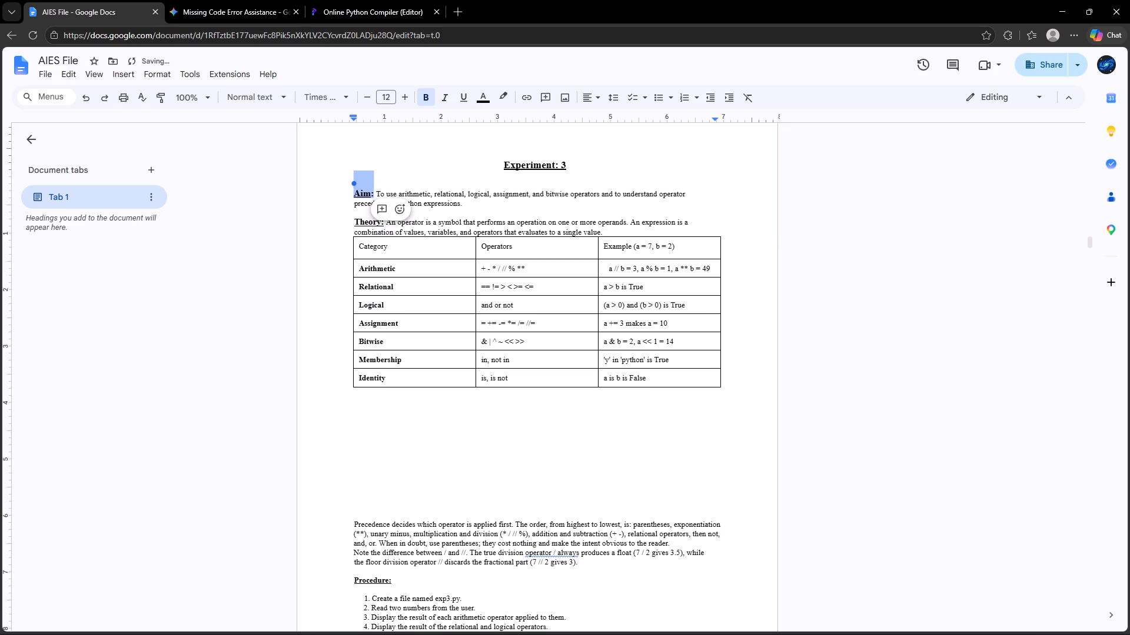
Increase the font size of the Theory: label in Experiment 3 to 12.
key(Down)
key(Down)
key(Down)
key(Up)
key(Left)
key(ctrl+Left)
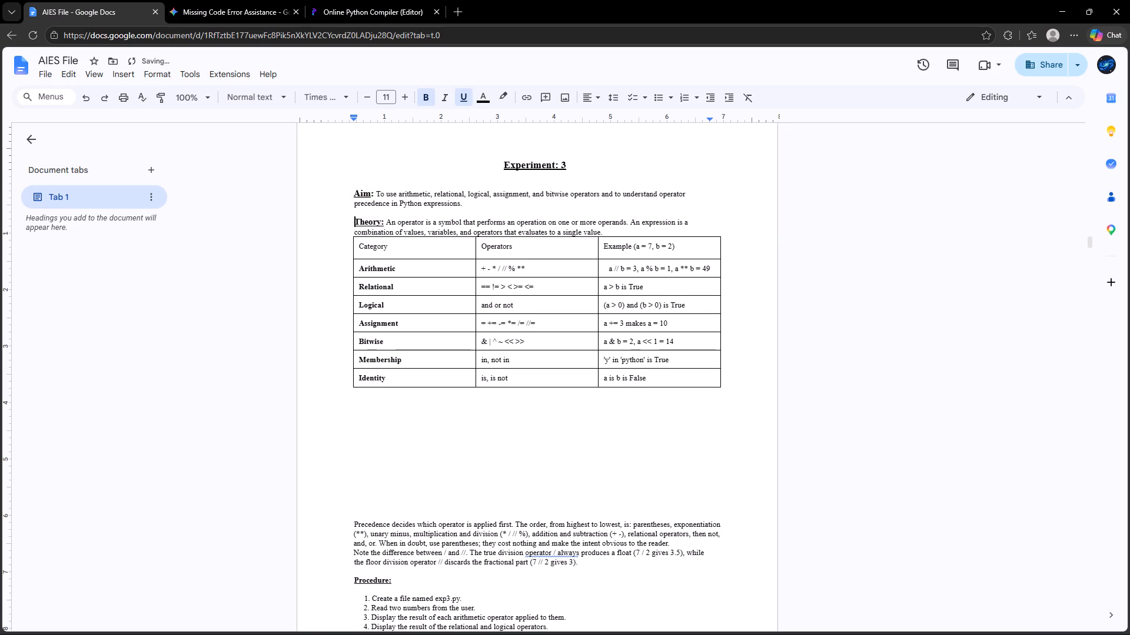
key(ctrl+shift+Right)
key(ctrl+shift+Right)
key(ctrl+shift+period)
Insert an empty line between the Theory paragraph and the operators table in Experiment 3.
key(Down)
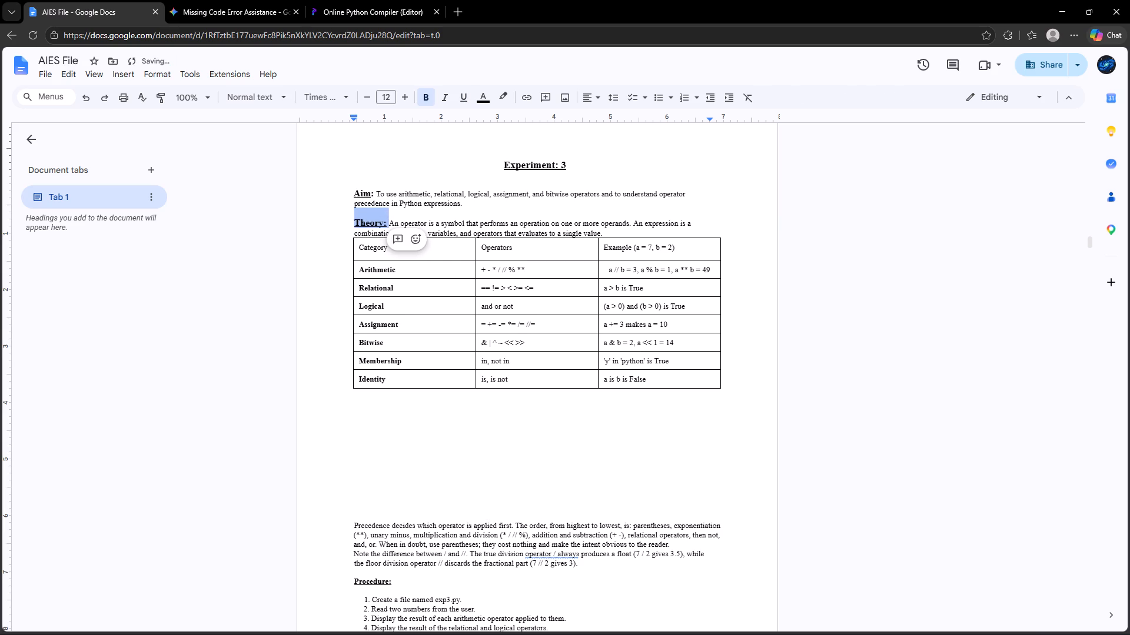
key(Down)
key(Down)
key(Up)
key(Up)
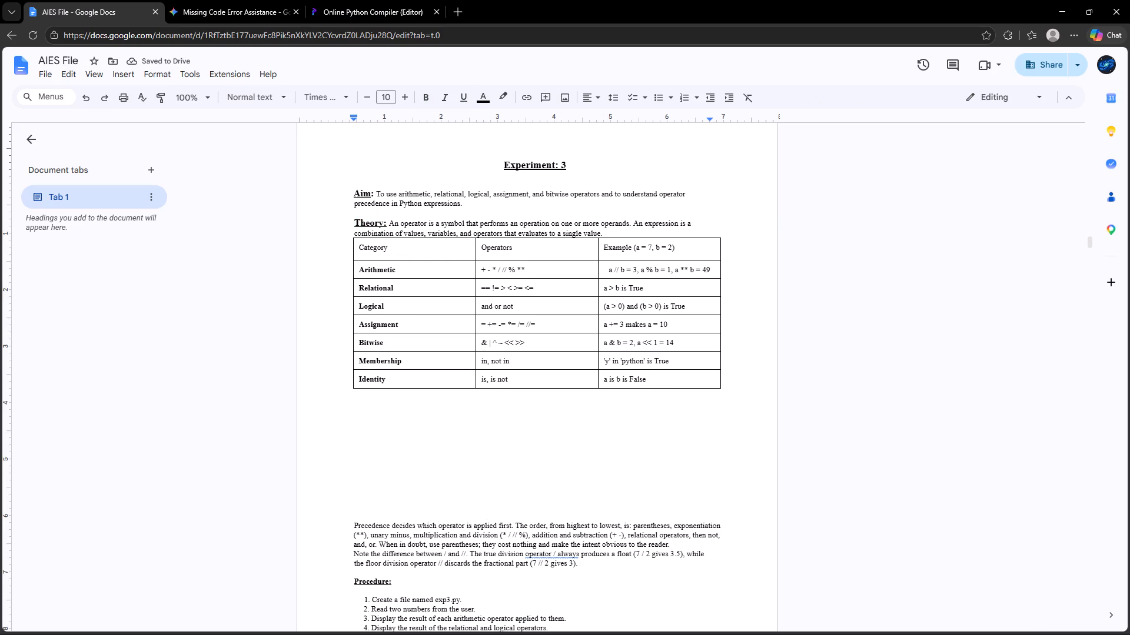
key(Down)
key(Left)
key(Left)
key(Left)
key(Left)
key(Left)
key(Left)
key(Left)
key(Left)
key(Left)
key(Left)
key(Return)
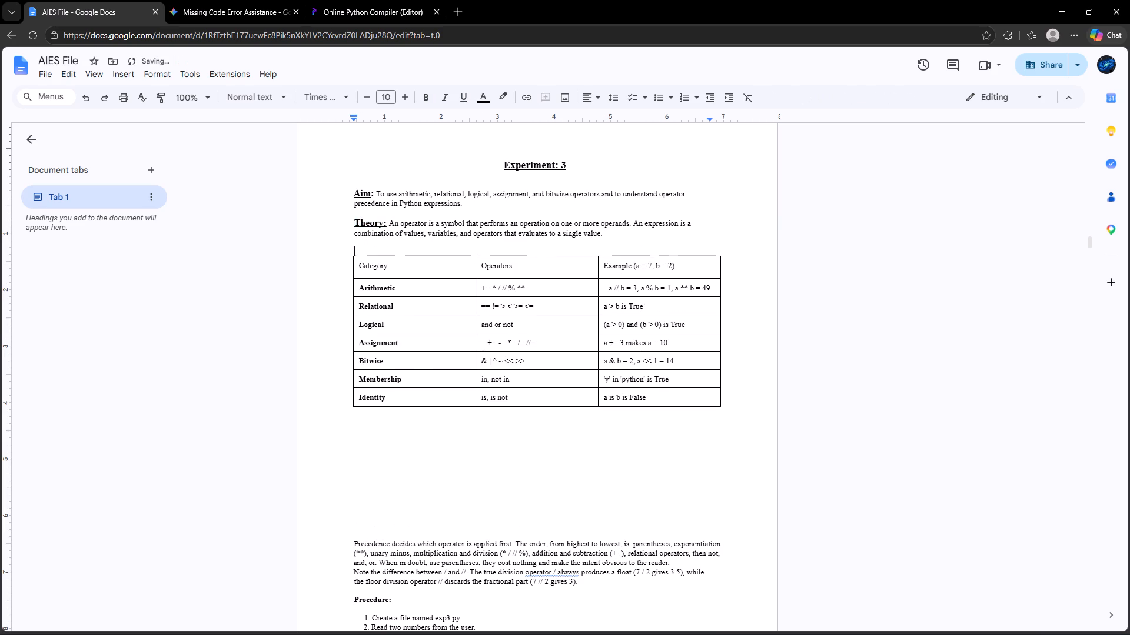
Remove the large blank gap between the operators table and the paragraph starting "Precedence decides which operator is applied first".
key(Down)
key(Down)
key(Down)
key(Down)
key(Down)
key(Down)
key(Down)
key(Down)
key(Down)
key(Down)
key(Down)
key(Down)
key(Down)
key(Down)
key(Down)
key(Down)
key(Down)
key(Up)
key(Up)
key(Down)
key(Up)
key(Down)
key(Up)
key(Up)
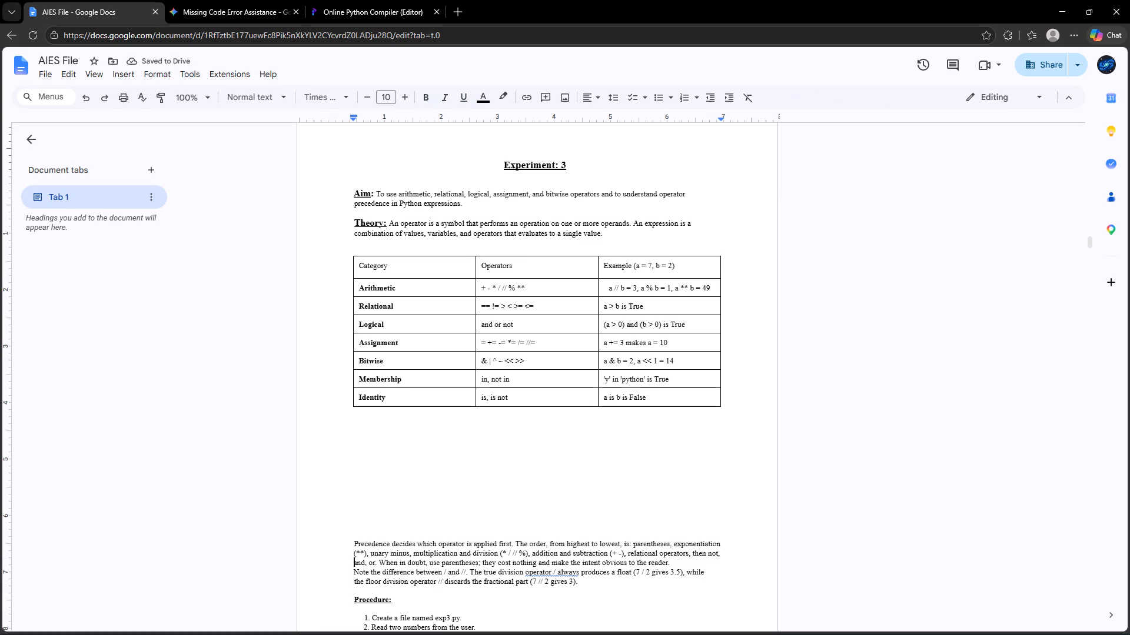
key(Up)
key(Up)
key(Up)
key(Down)
key(Up)
key(Up)
key(Down)
key(Down)
key(Up)
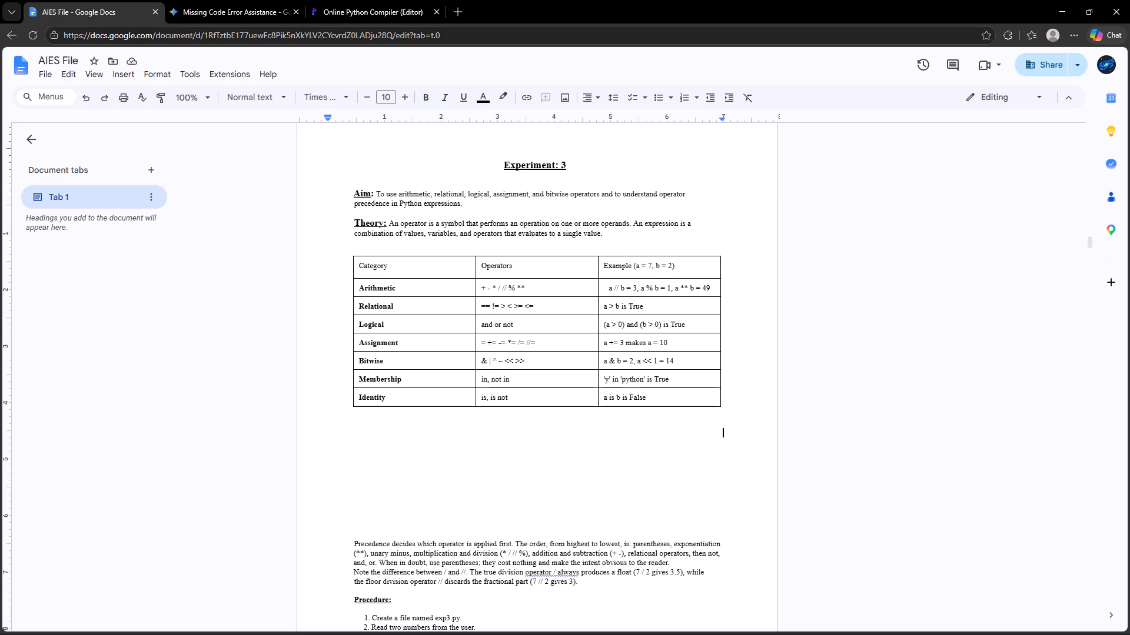
key(BackSpace)
key(BackSpace)
key(Down)
key(BackSpace)
key(BackSpace)
key(BackSpace)
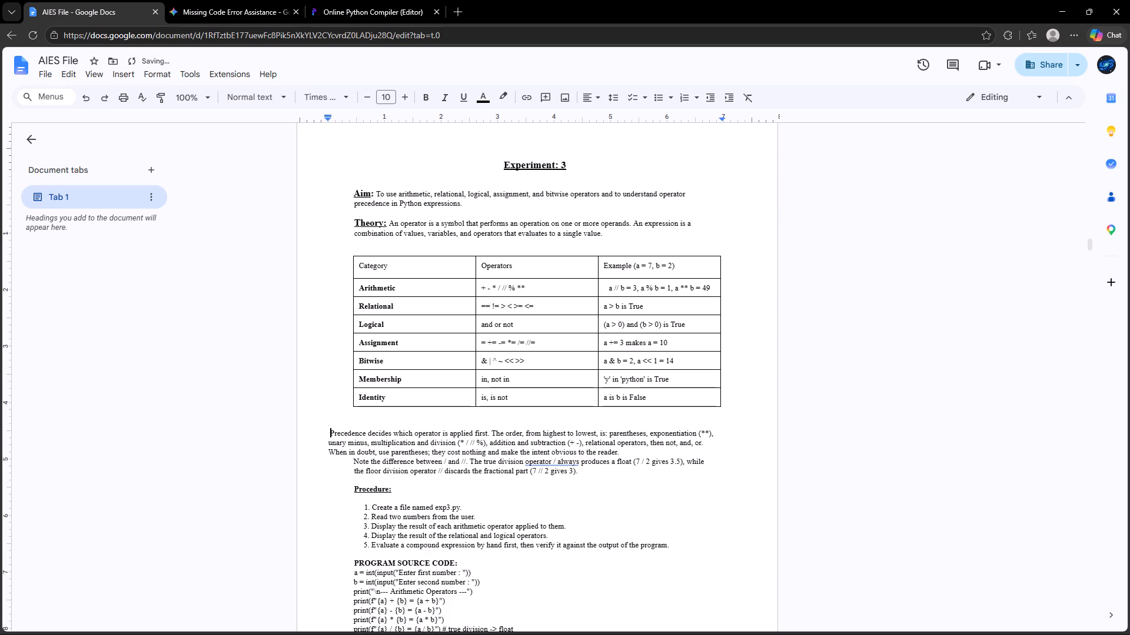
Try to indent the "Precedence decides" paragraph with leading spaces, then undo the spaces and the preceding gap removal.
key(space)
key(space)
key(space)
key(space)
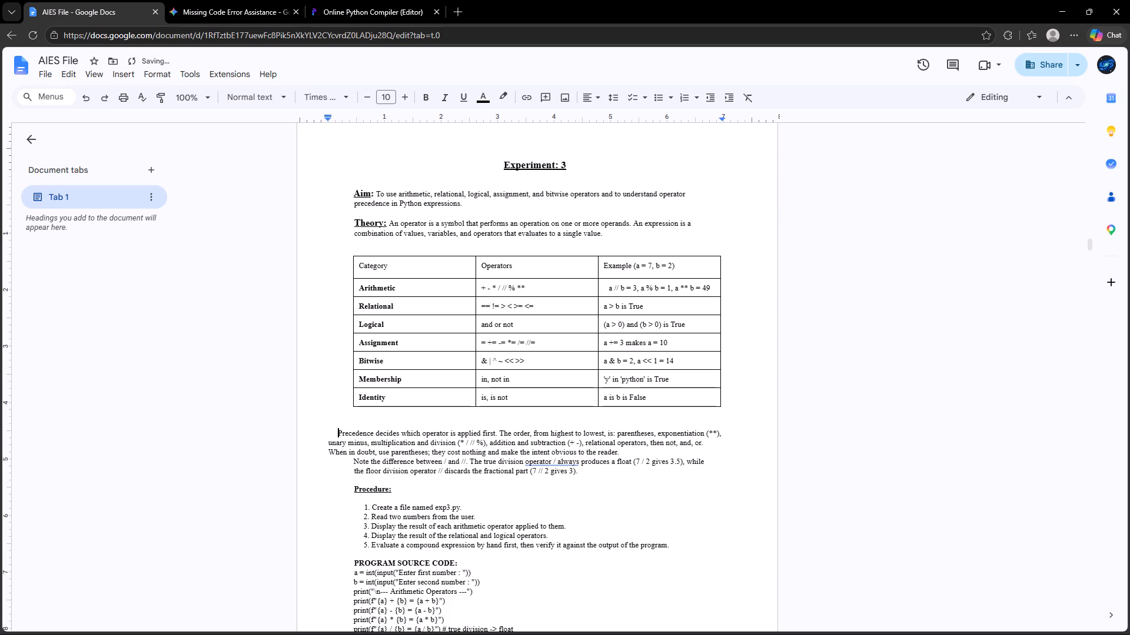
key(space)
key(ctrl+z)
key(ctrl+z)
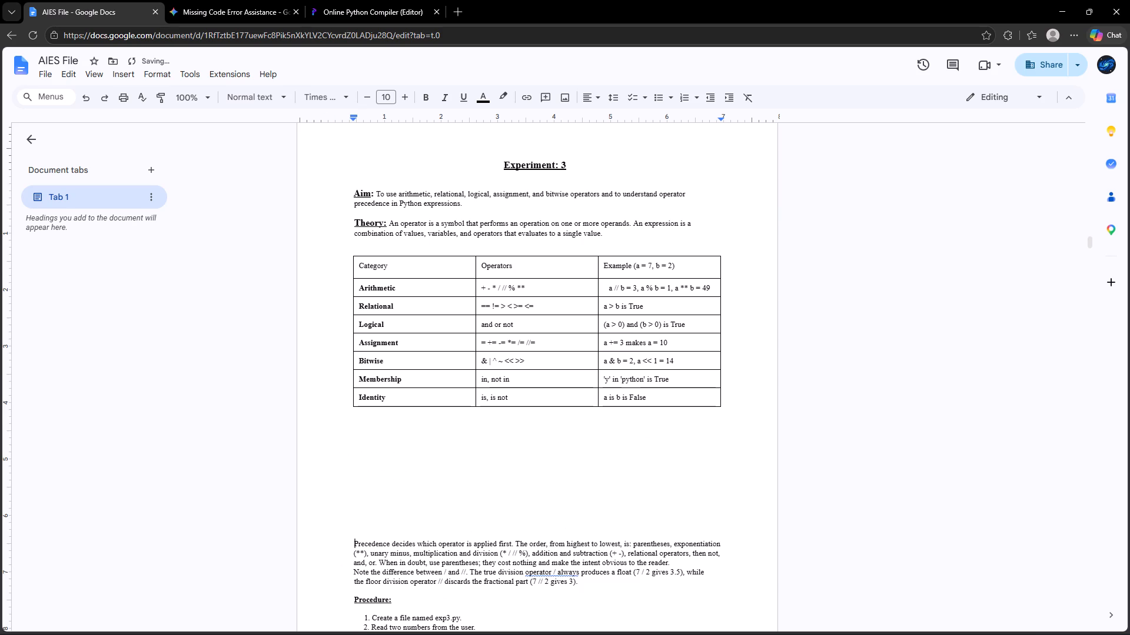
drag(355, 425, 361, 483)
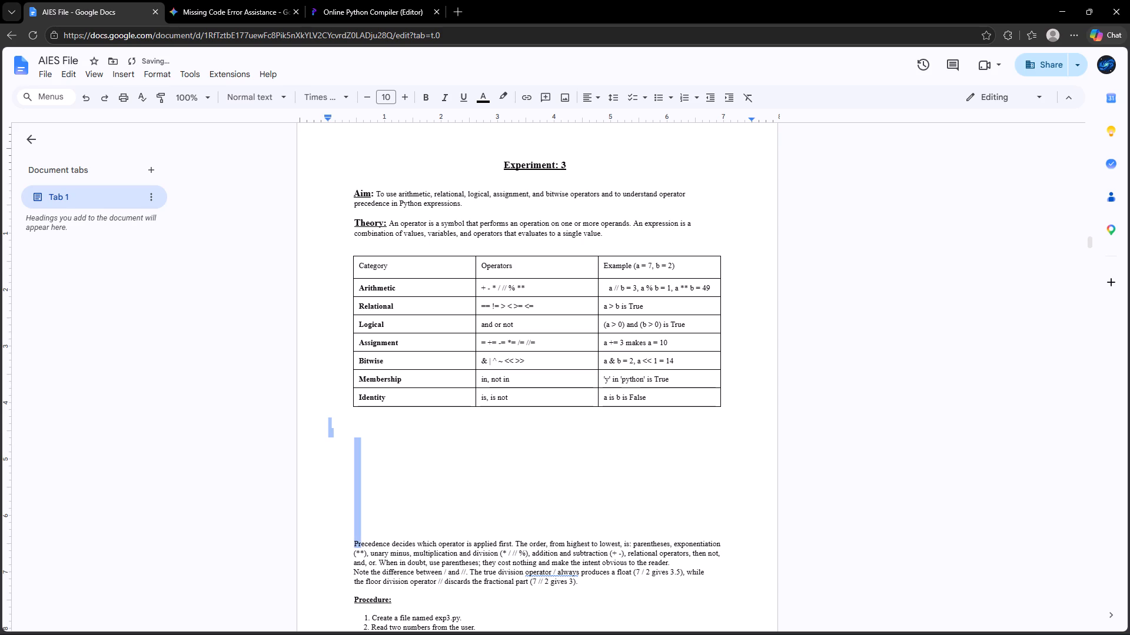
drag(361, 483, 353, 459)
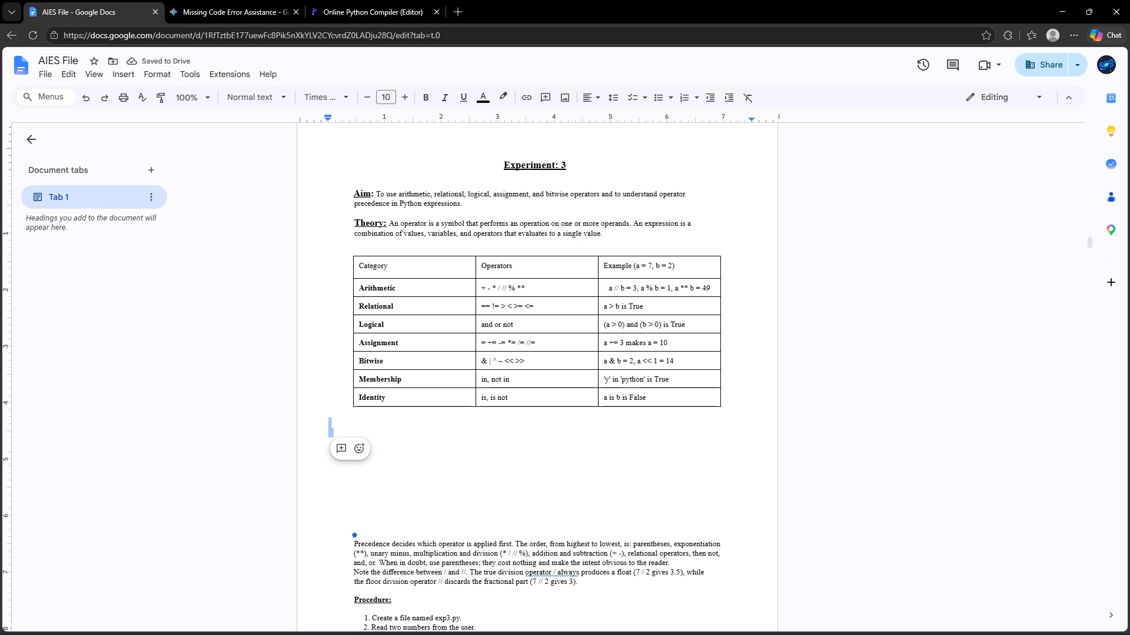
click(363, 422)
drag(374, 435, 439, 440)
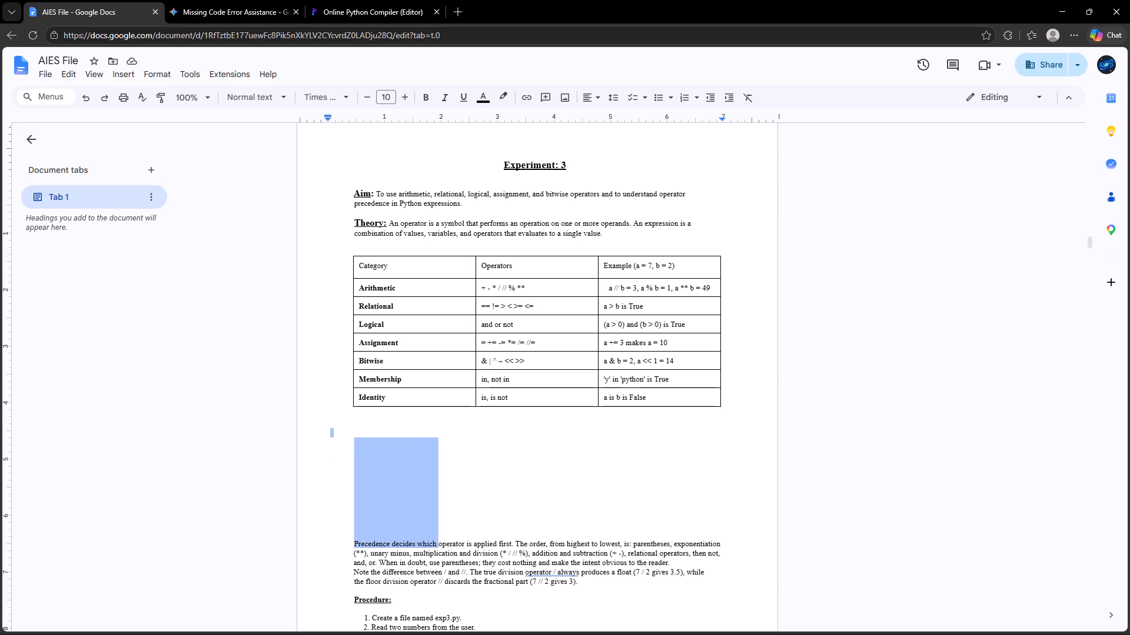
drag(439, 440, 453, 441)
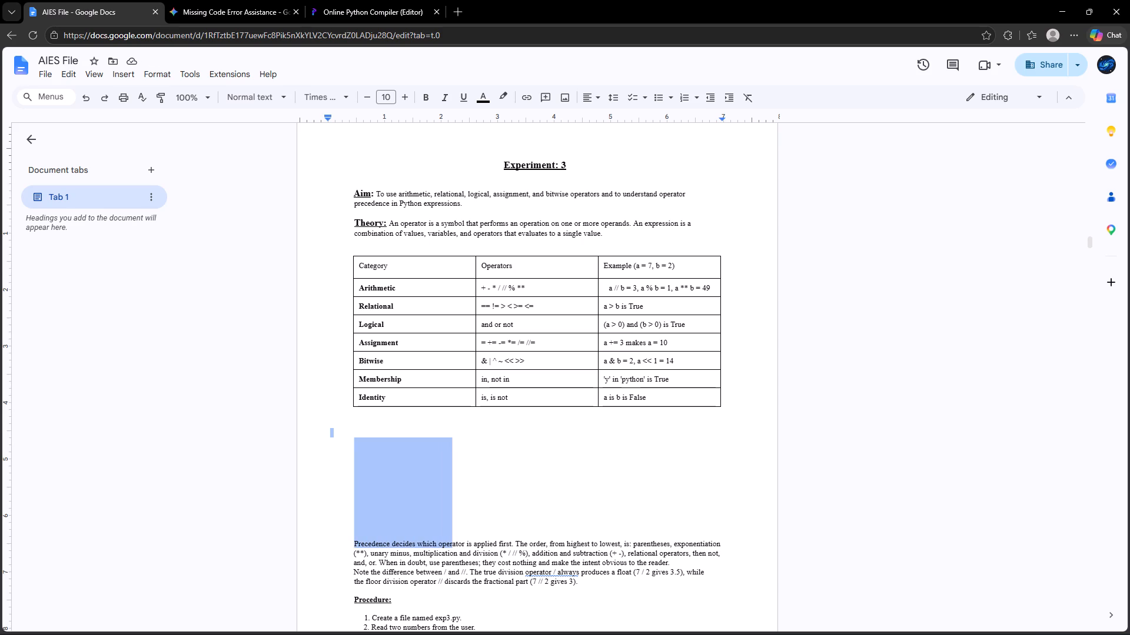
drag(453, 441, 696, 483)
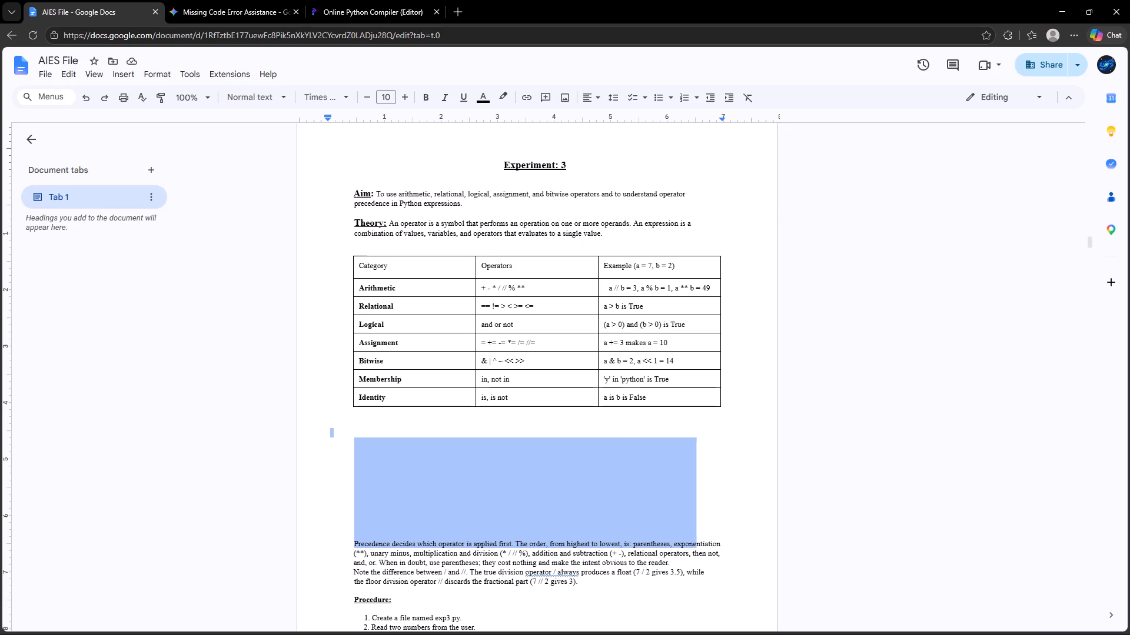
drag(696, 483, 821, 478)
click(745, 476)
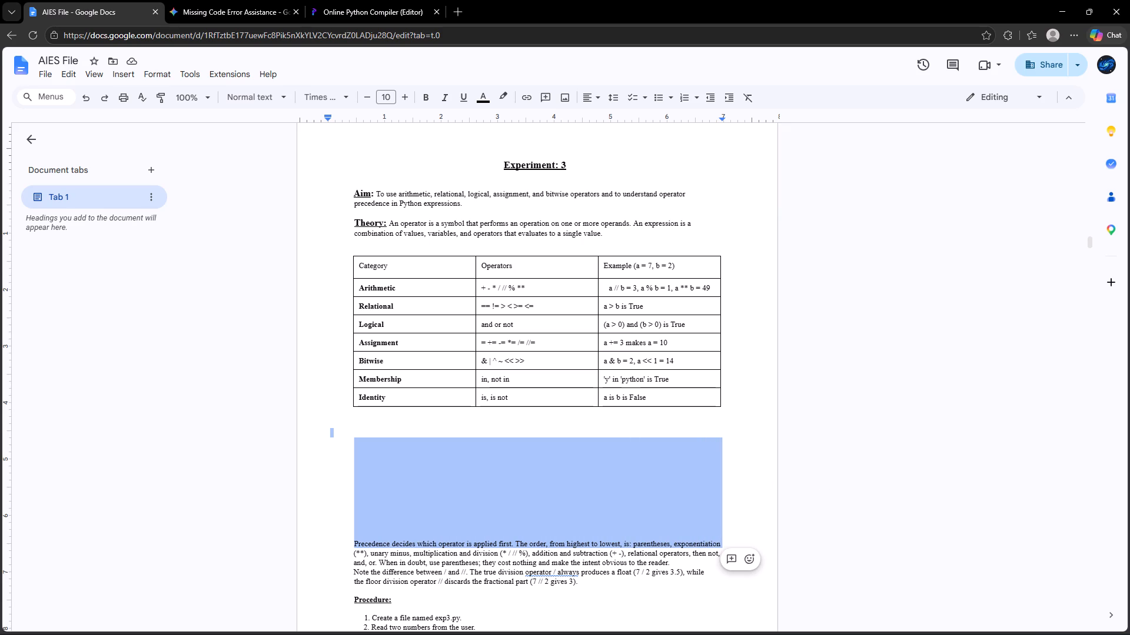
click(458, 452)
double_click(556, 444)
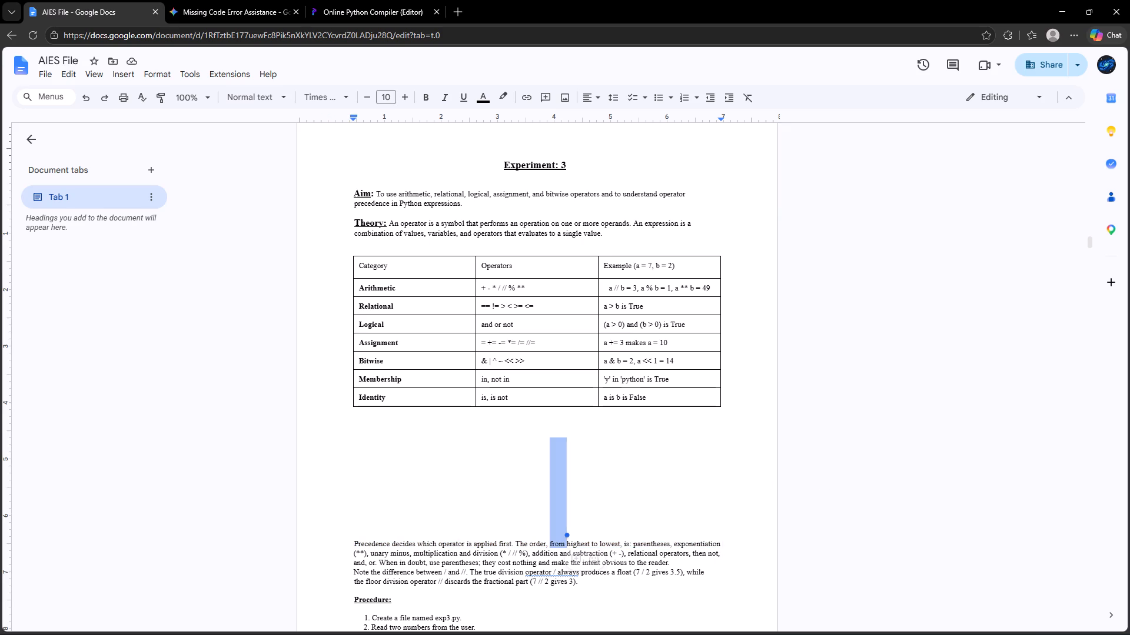
Remove the blank gap between the operators table and the paragraph starting "Precedence decides which operator is applied first".
click(394, 472)
click(340, 488)
key(BackSpace)
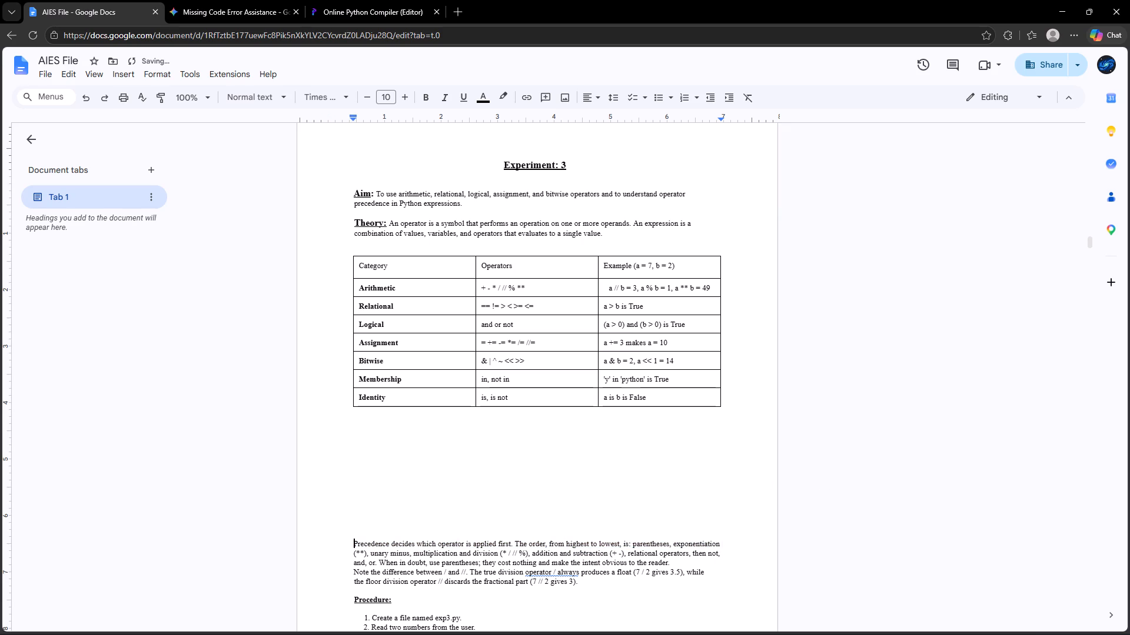
key(BackSpace)
key(BackSpace)
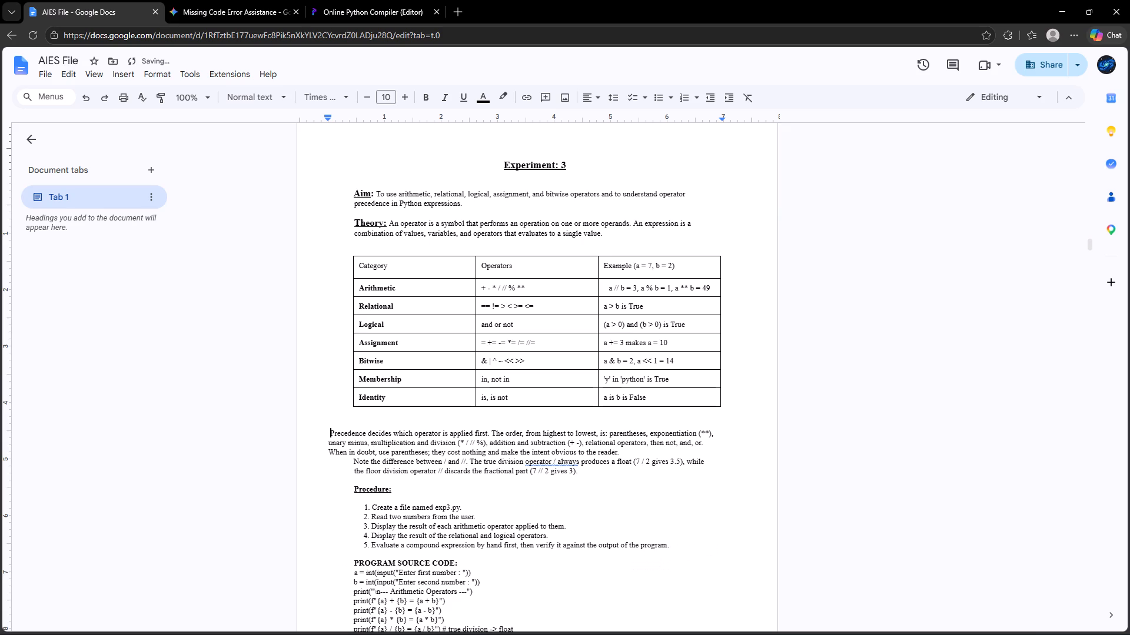
key(BackSpace)
key(BackSpace)
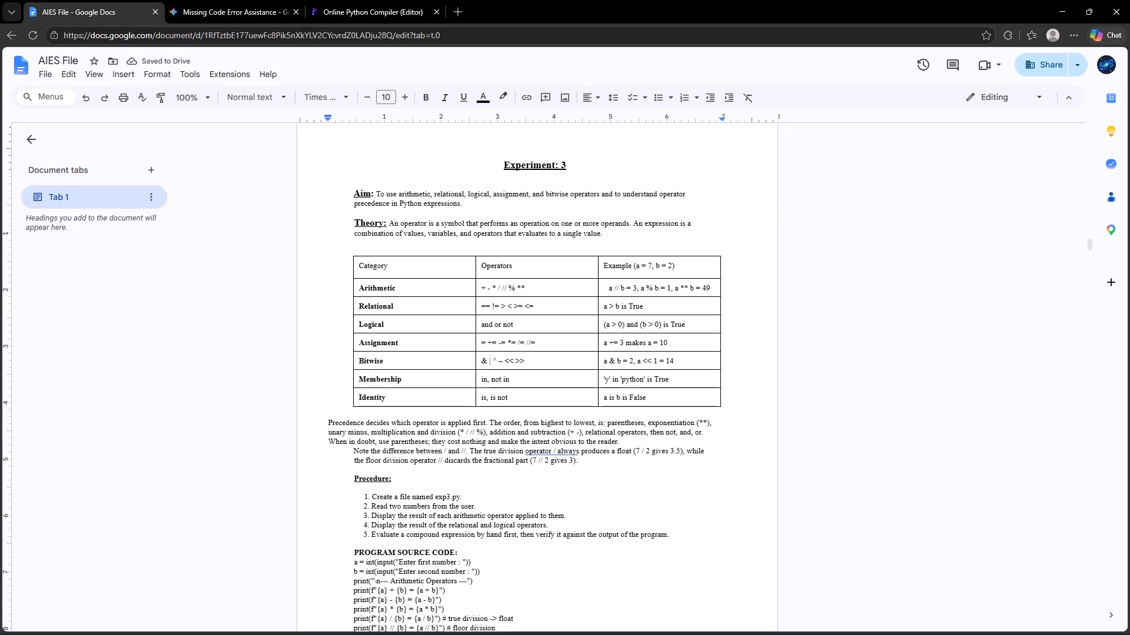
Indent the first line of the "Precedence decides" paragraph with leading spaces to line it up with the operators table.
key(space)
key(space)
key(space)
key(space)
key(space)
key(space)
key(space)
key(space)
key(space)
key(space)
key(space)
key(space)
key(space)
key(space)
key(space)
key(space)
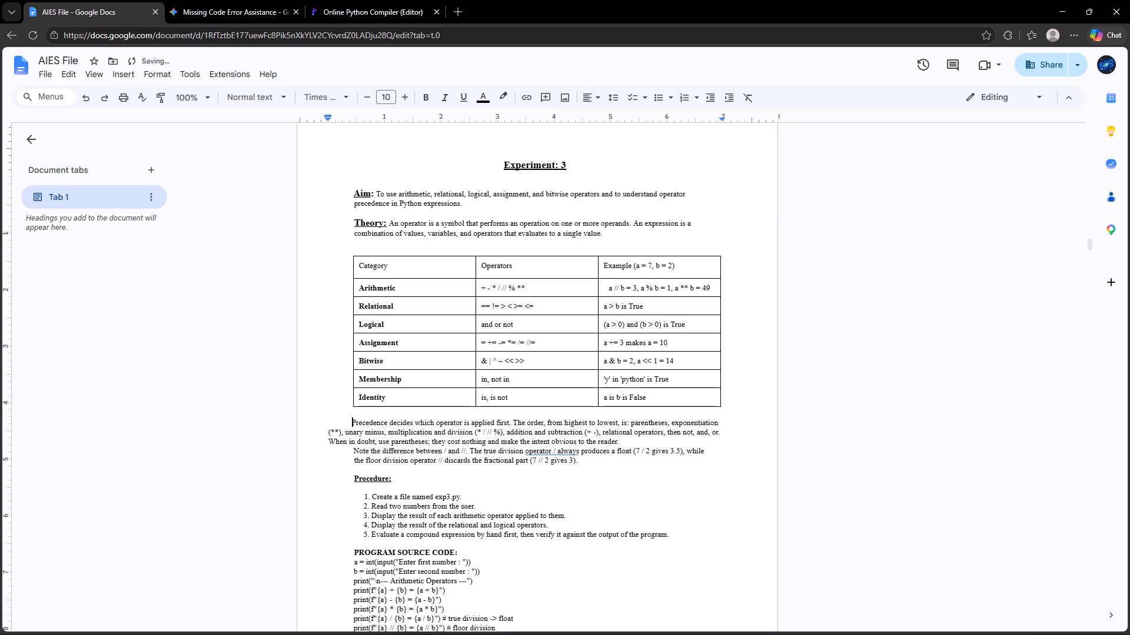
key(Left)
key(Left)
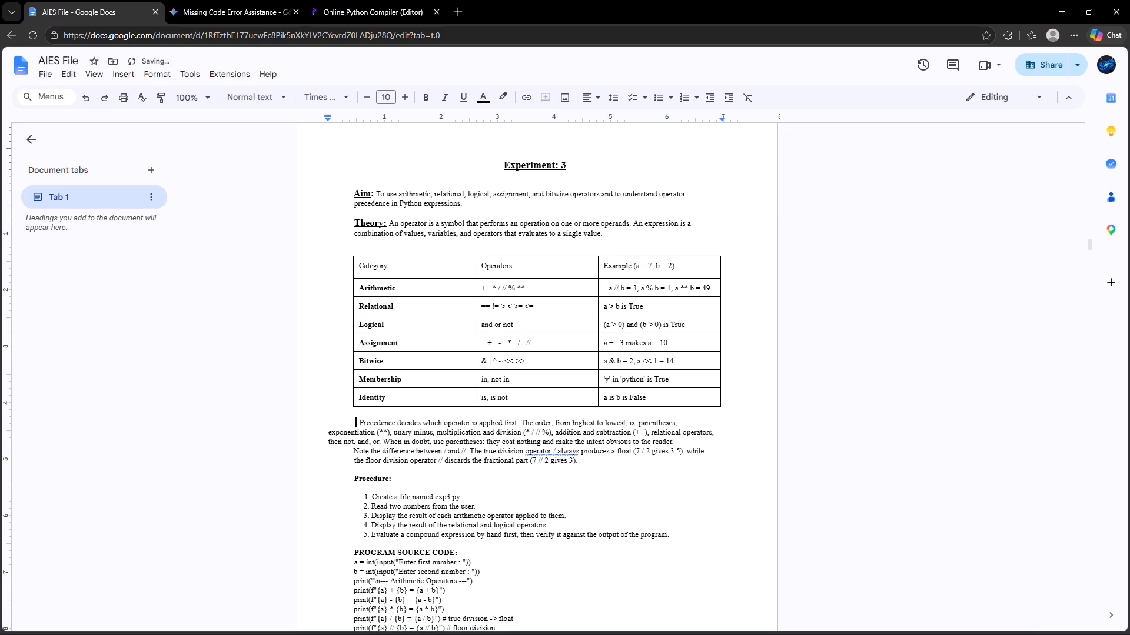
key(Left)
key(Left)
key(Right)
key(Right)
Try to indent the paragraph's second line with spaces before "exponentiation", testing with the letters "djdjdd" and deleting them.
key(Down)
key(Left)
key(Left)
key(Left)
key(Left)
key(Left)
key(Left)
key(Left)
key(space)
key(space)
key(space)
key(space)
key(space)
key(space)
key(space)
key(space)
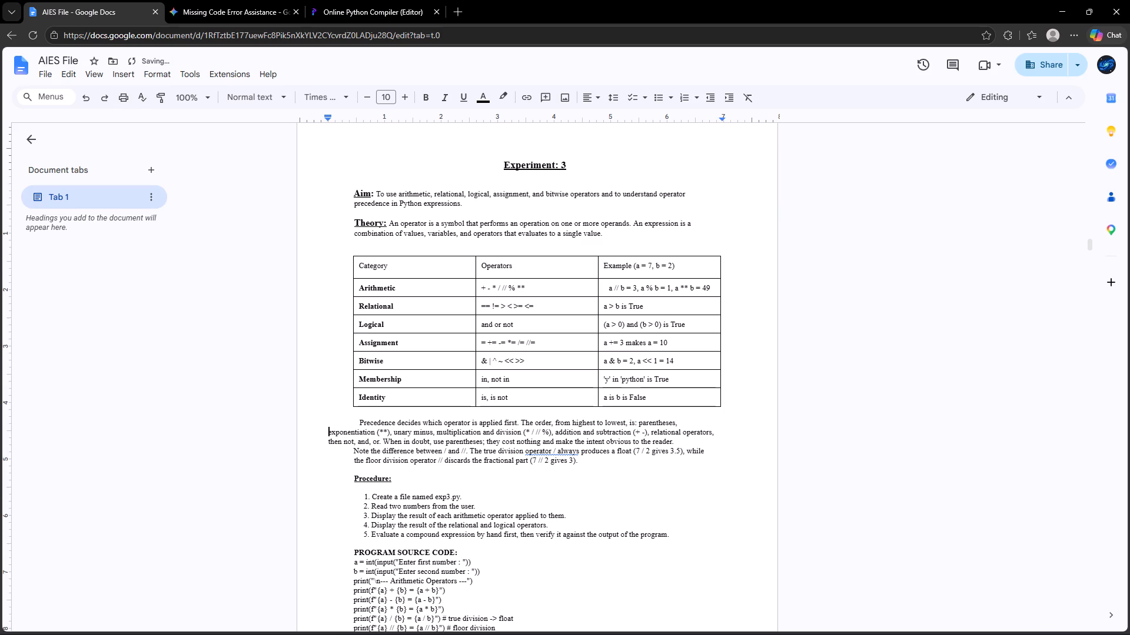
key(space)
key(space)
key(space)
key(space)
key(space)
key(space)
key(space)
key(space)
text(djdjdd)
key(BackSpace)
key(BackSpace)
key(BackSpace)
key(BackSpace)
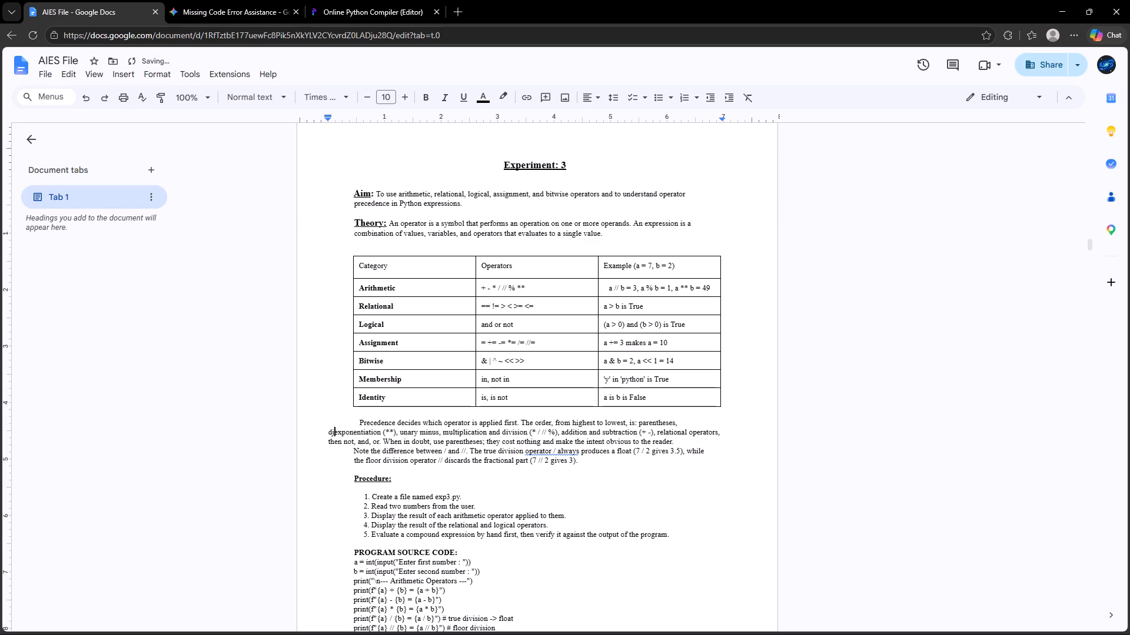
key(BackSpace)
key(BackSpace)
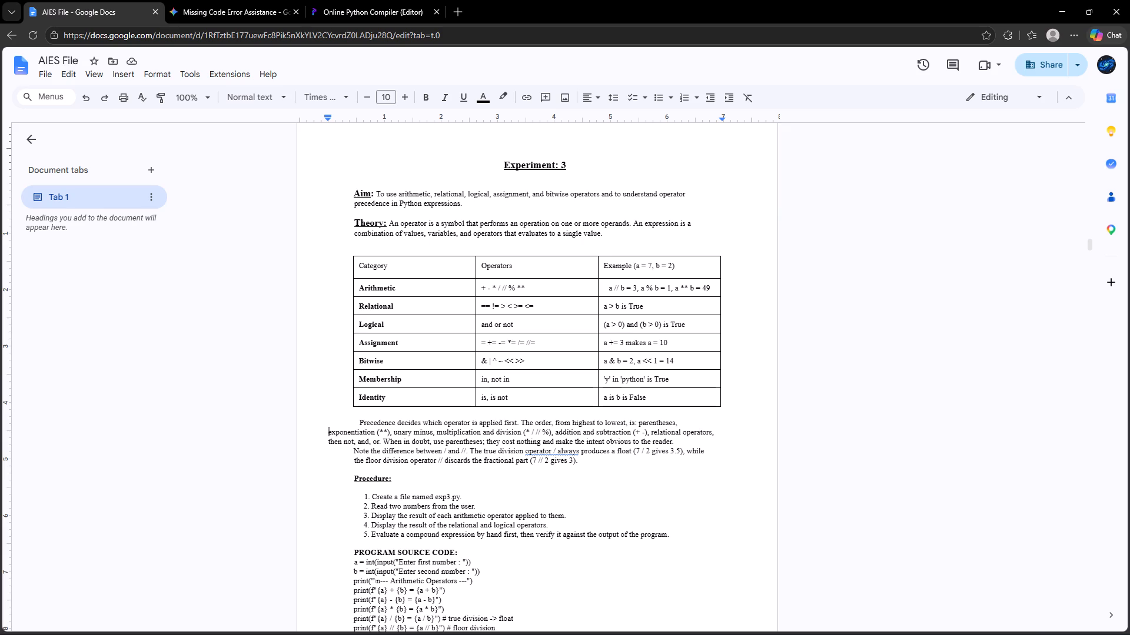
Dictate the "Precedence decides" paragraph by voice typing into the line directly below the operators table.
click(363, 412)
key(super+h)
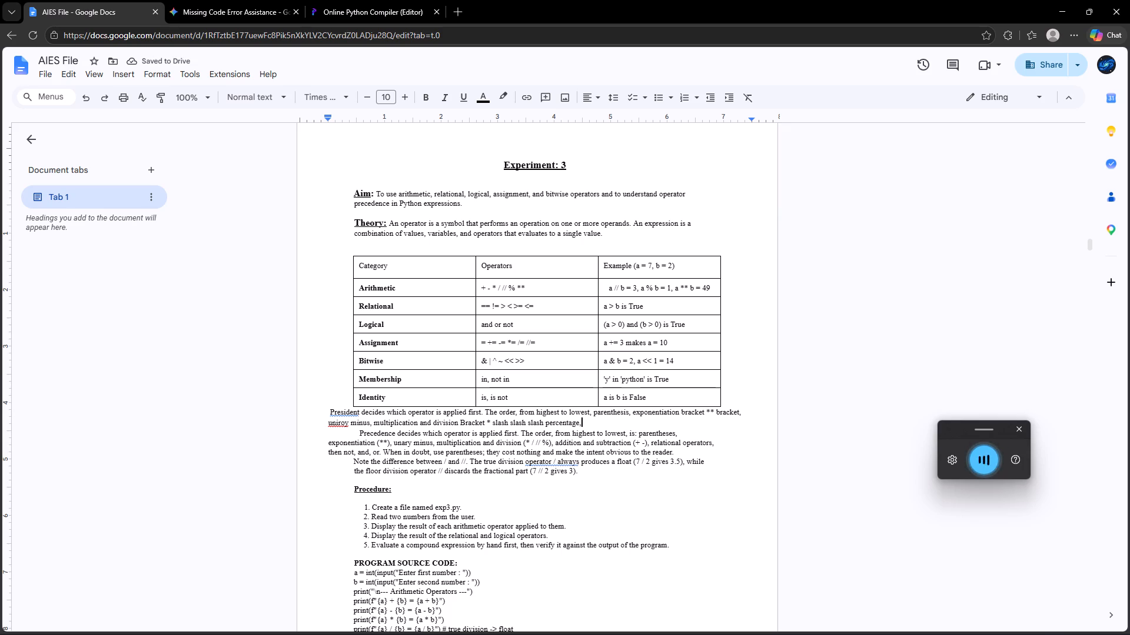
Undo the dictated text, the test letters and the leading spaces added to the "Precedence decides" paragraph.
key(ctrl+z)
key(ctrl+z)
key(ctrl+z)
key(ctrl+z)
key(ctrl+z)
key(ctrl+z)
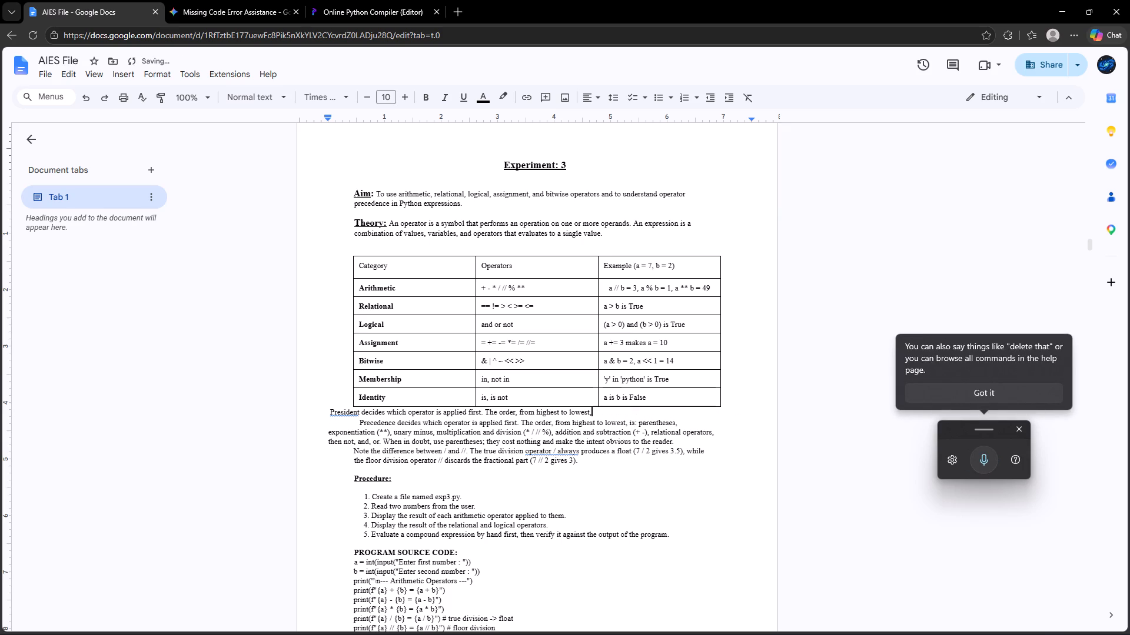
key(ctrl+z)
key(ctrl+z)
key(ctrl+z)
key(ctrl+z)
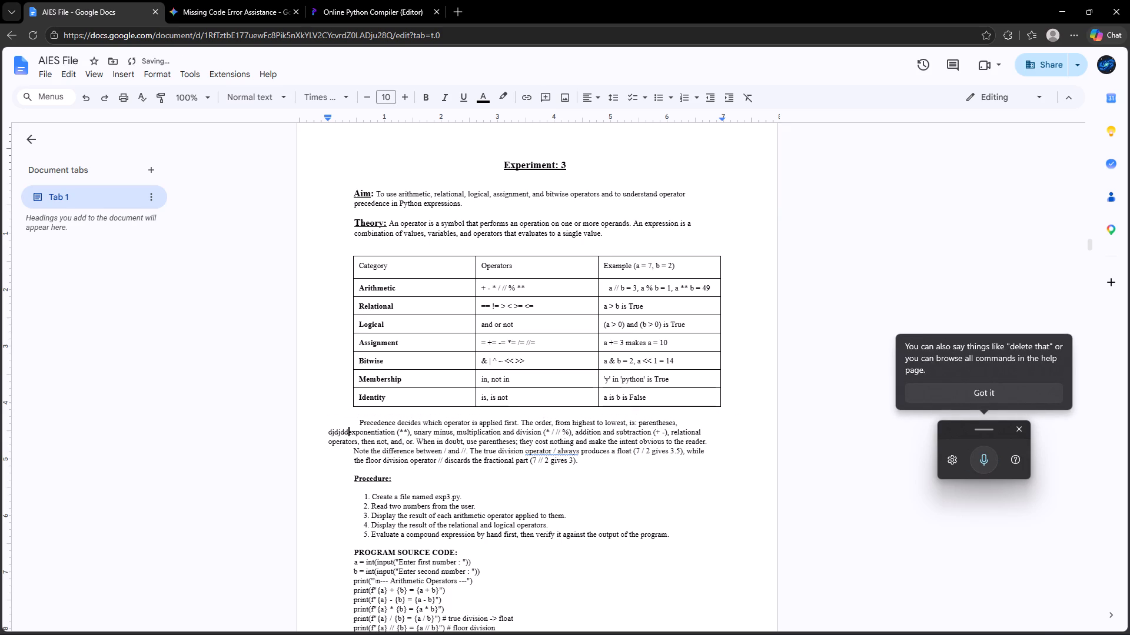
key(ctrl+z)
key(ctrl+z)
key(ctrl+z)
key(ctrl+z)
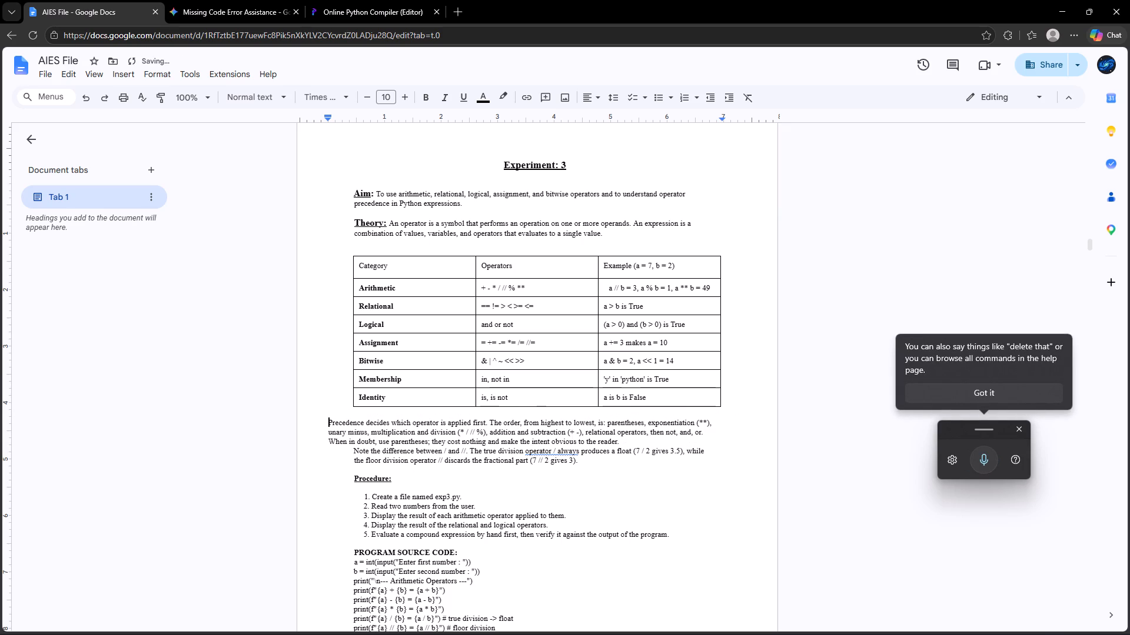
Look through the rest of Experiment 3 and the experiments that follow it to examine their layout.
click(596, 442)
scroll(596, 442, down, 1)
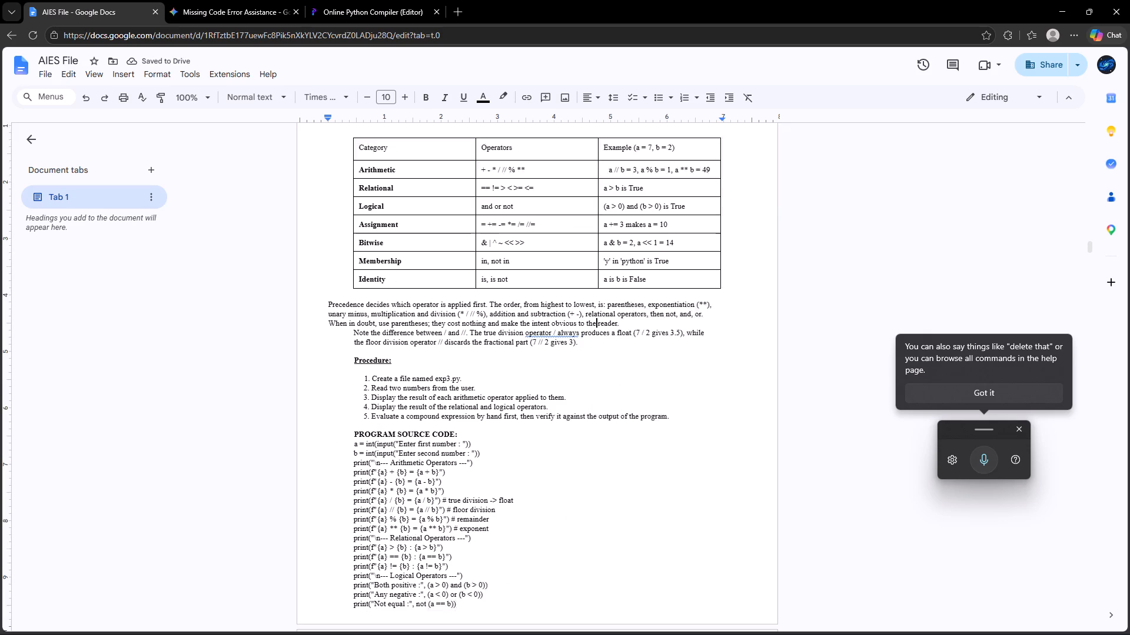
scroll(596, 442, down, 1)
click(305, 238)
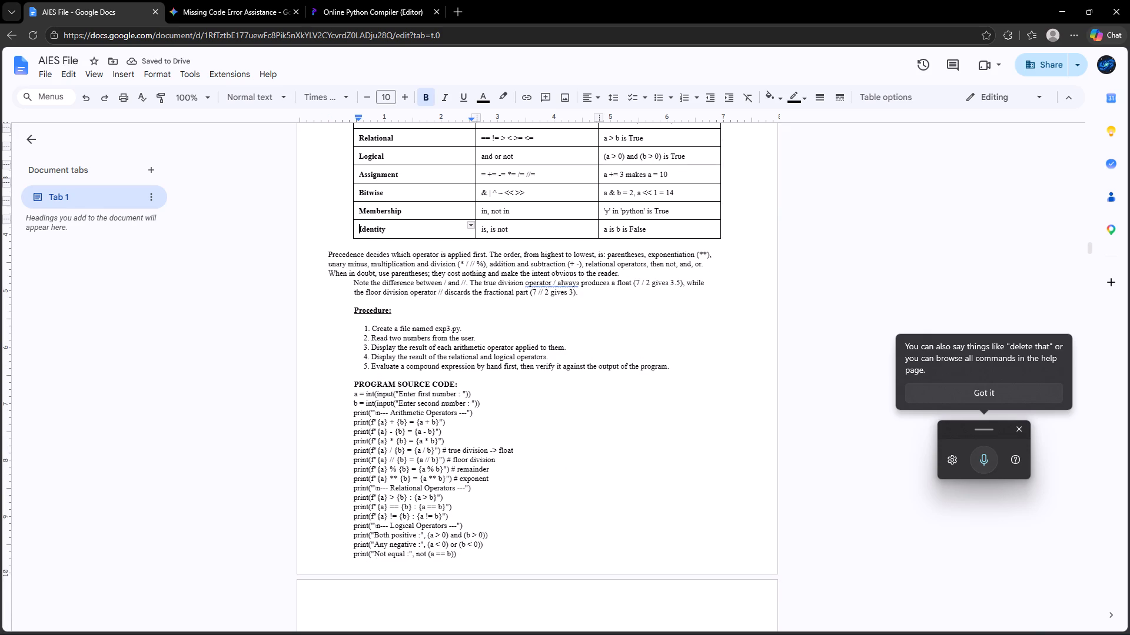
scroll(305, 238, down, 20)
scroll(305, 238, down, 20)
scroll(305, 238, down, 11)
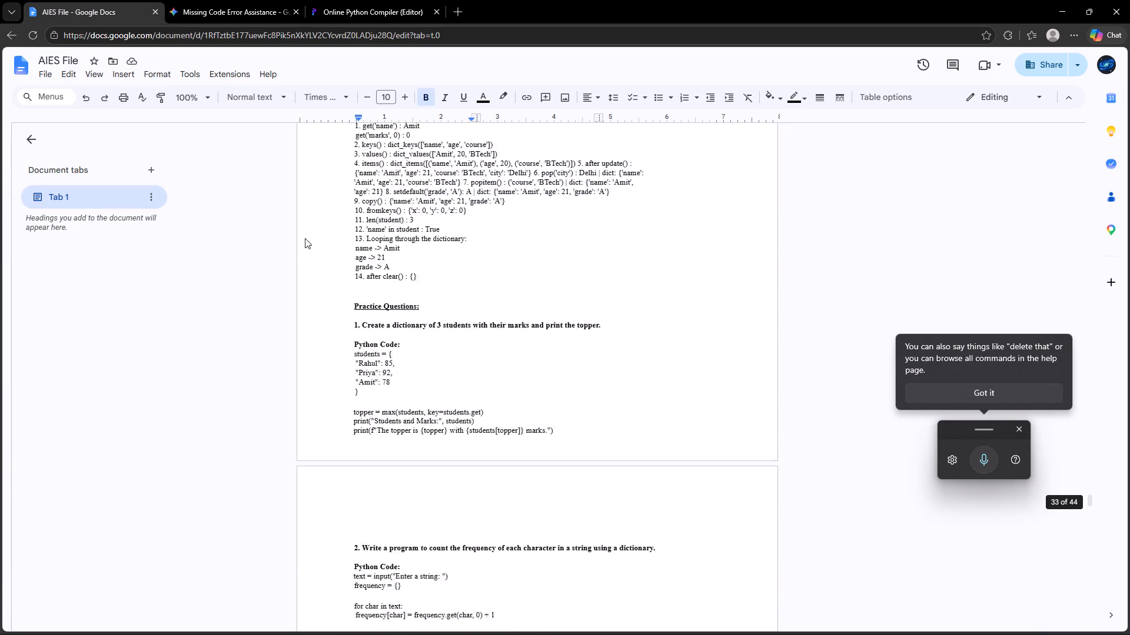
scroll(305, 238, down, 20)
scroll(305, 238, down, 13)
scroll(375, 260, up, 7)
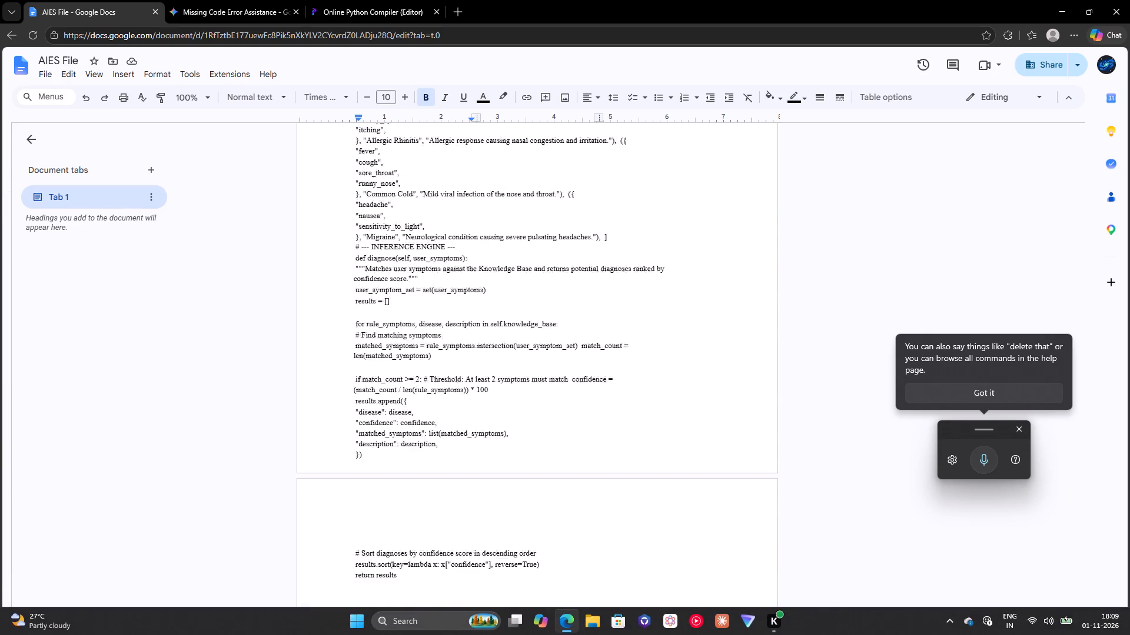
scroll(375, 260, up, 20)
scroll(375, 260, up, 15)
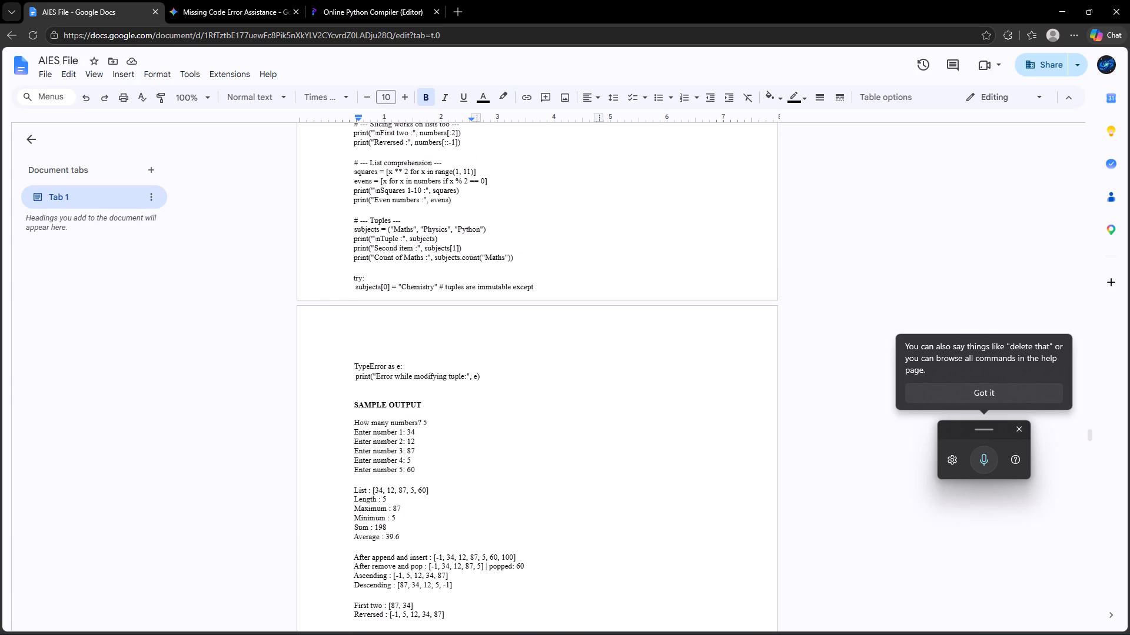
scroll(391, 195, up, 5)
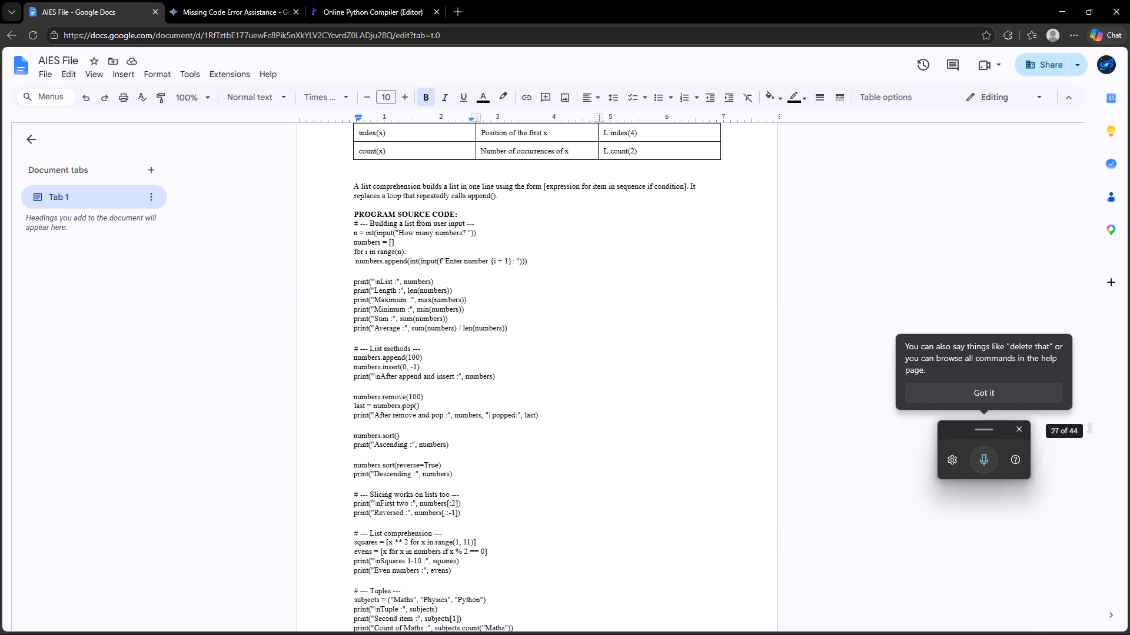
Reduce the first-line indent of the Identity cell in Experiment 3's operators table.
click(357, 116)
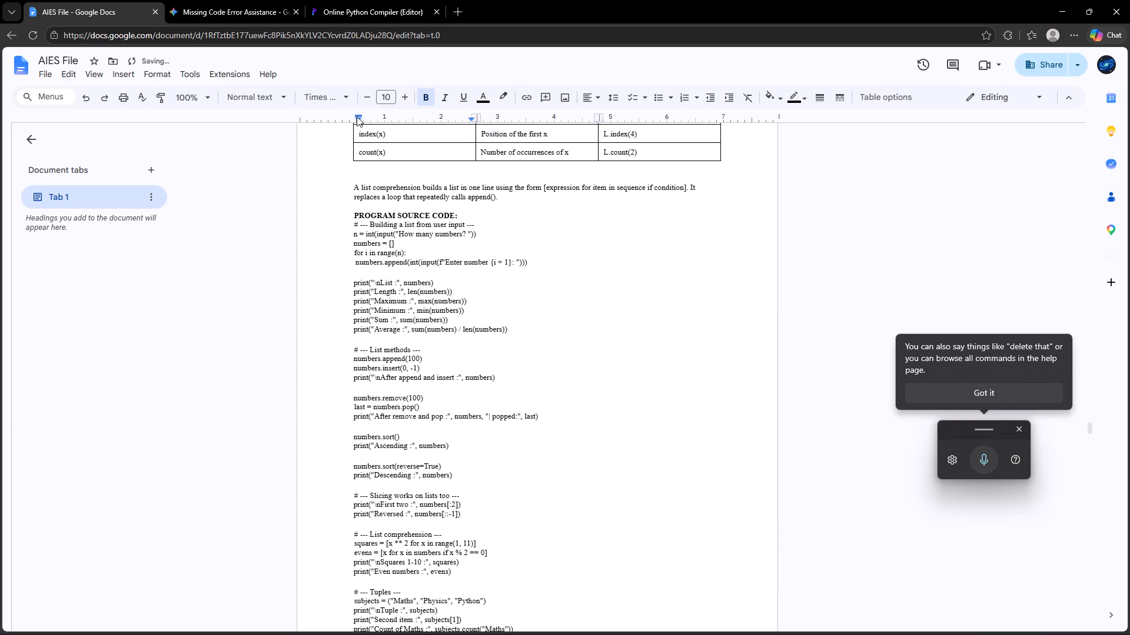
drag(357, 116, 334, 121)
click(334, 121)
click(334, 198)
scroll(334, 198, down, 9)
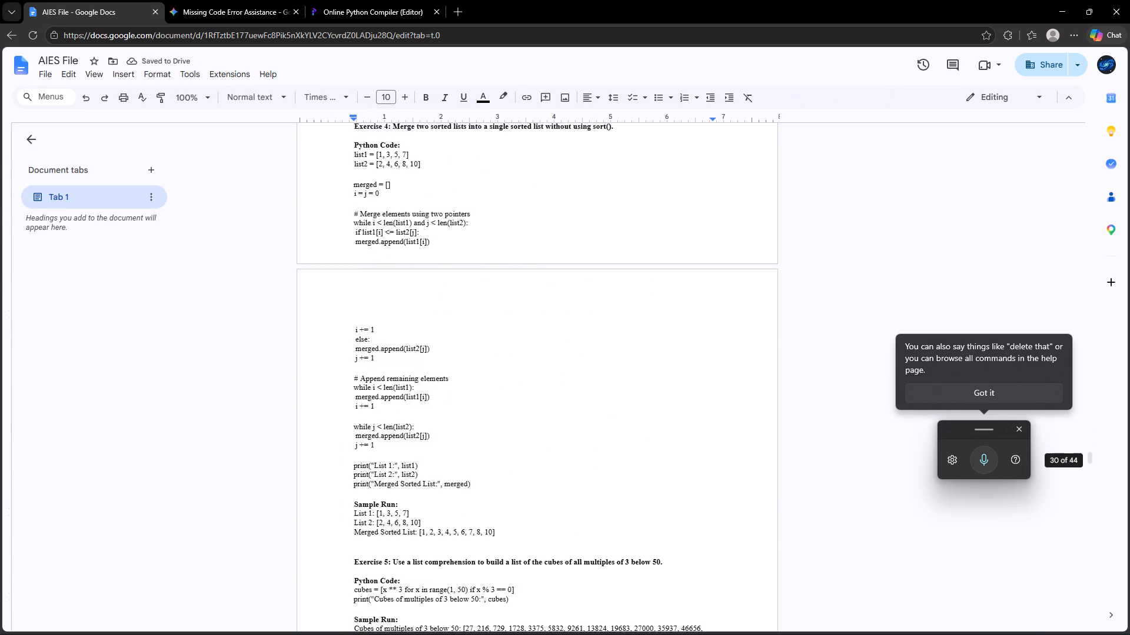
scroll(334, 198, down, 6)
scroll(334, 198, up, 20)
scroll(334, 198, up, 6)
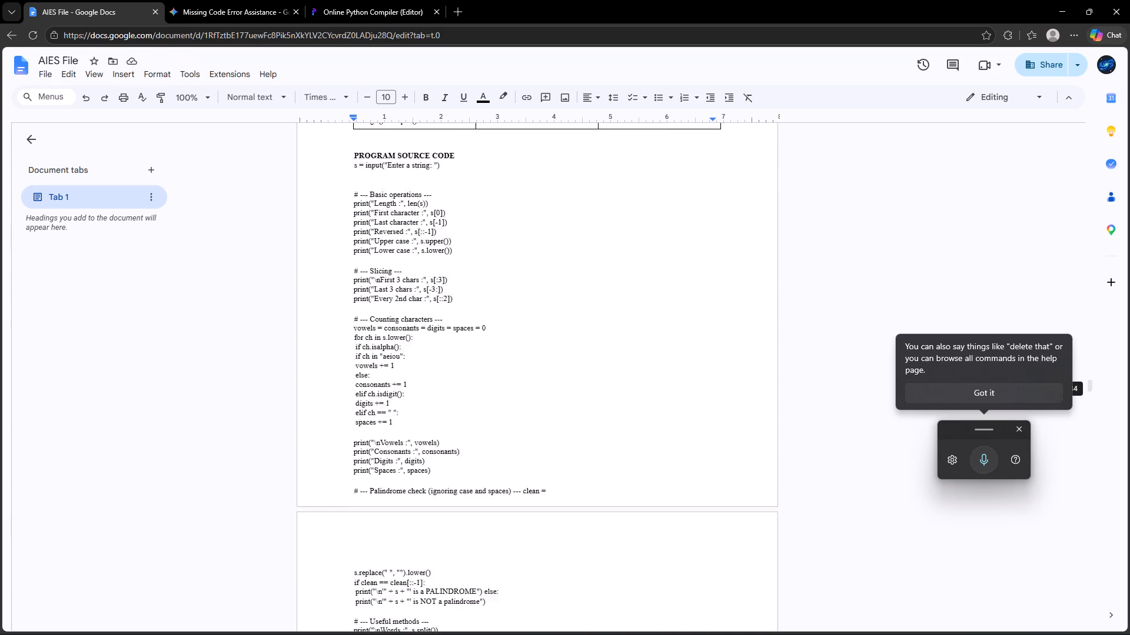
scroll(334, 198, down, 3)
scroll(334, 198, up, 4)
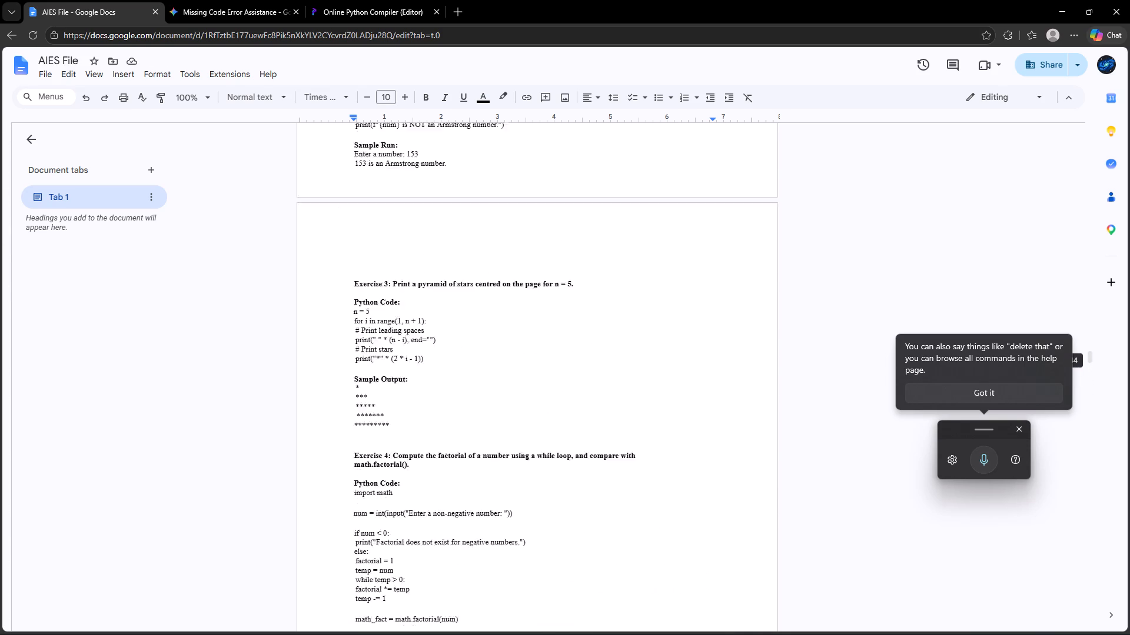
Move the word "Program" from the end of Experiment 5's procedure onto the Source Code heading line and remove that heading's indent.
scroll(334, 198, up, 6)
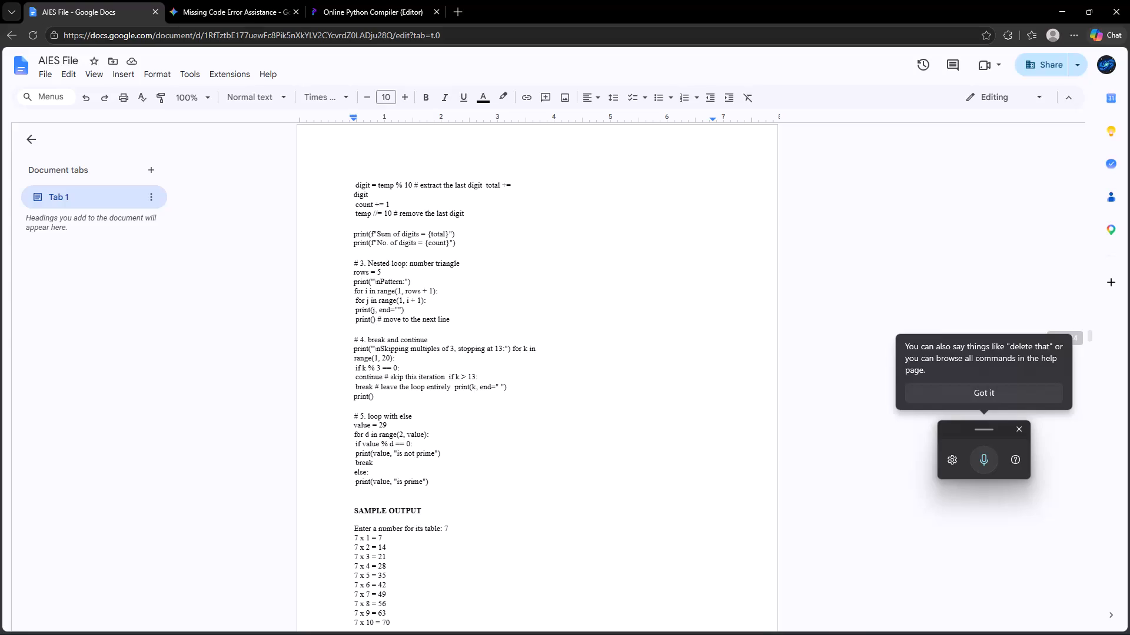
scroll(334, 197, up, 9)
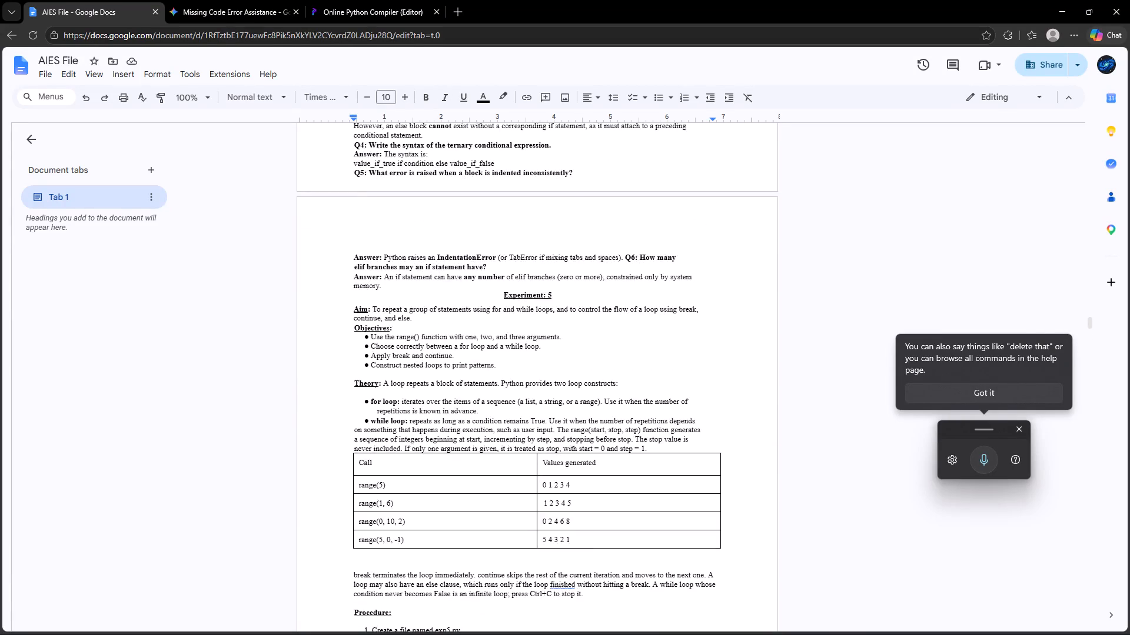
scroll(333, 209, down, 3)
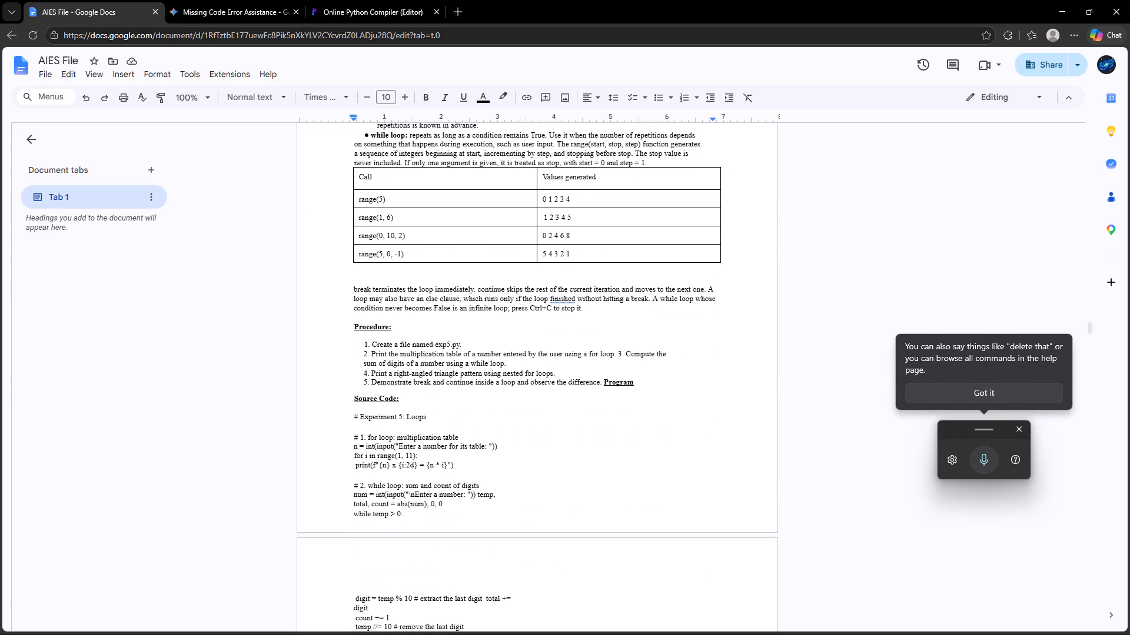
click(605, 381)
key(Return)
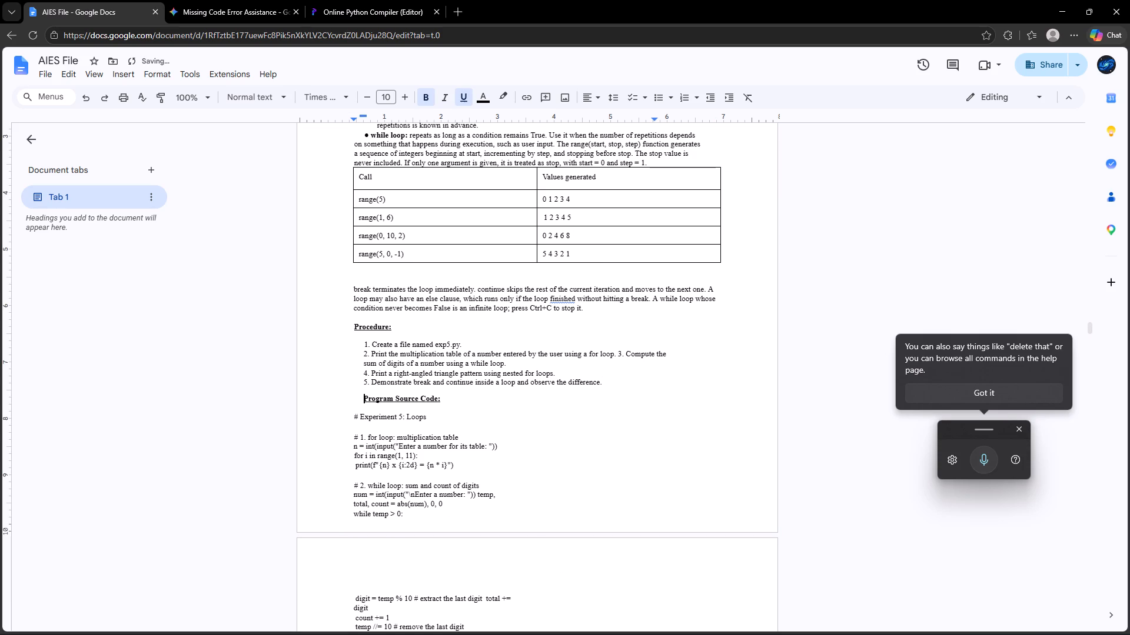
key(BackSpace)
key(BackSpace)
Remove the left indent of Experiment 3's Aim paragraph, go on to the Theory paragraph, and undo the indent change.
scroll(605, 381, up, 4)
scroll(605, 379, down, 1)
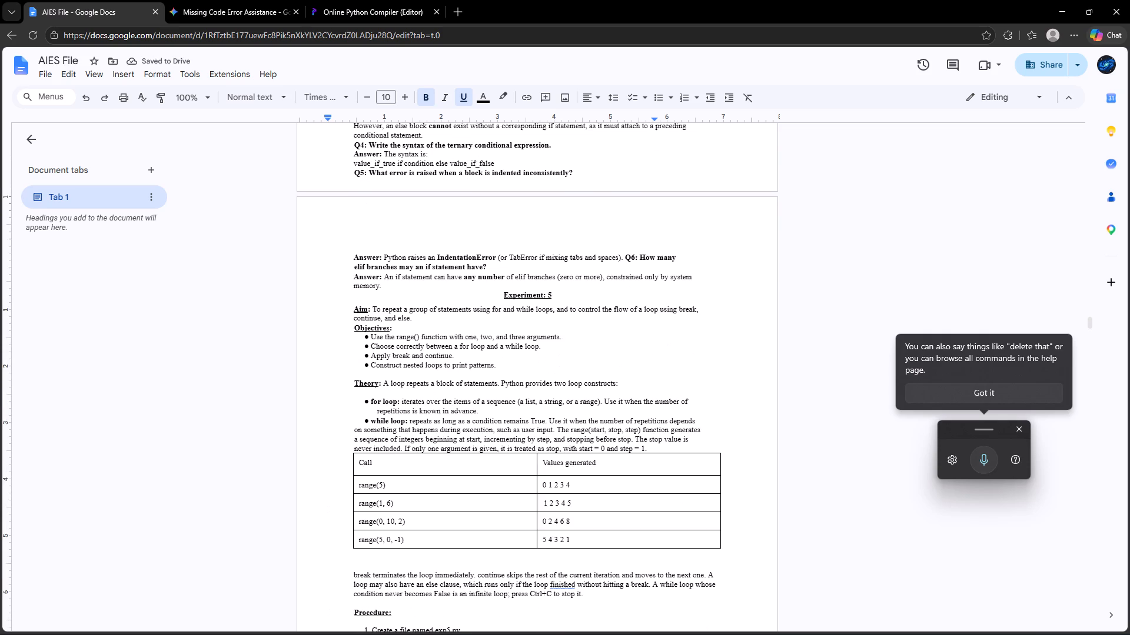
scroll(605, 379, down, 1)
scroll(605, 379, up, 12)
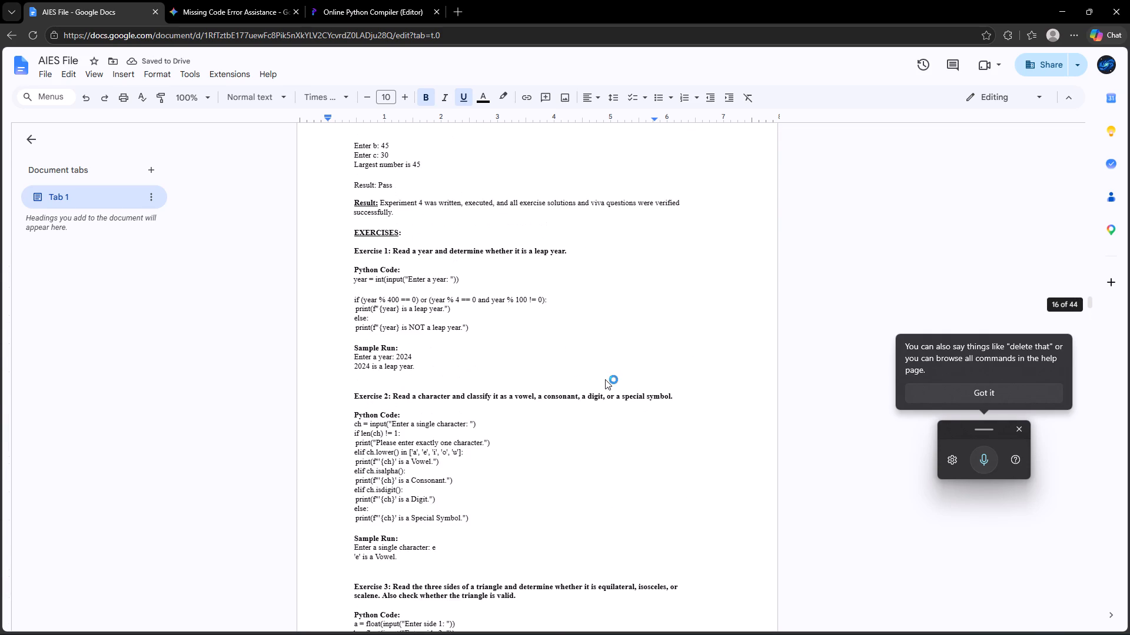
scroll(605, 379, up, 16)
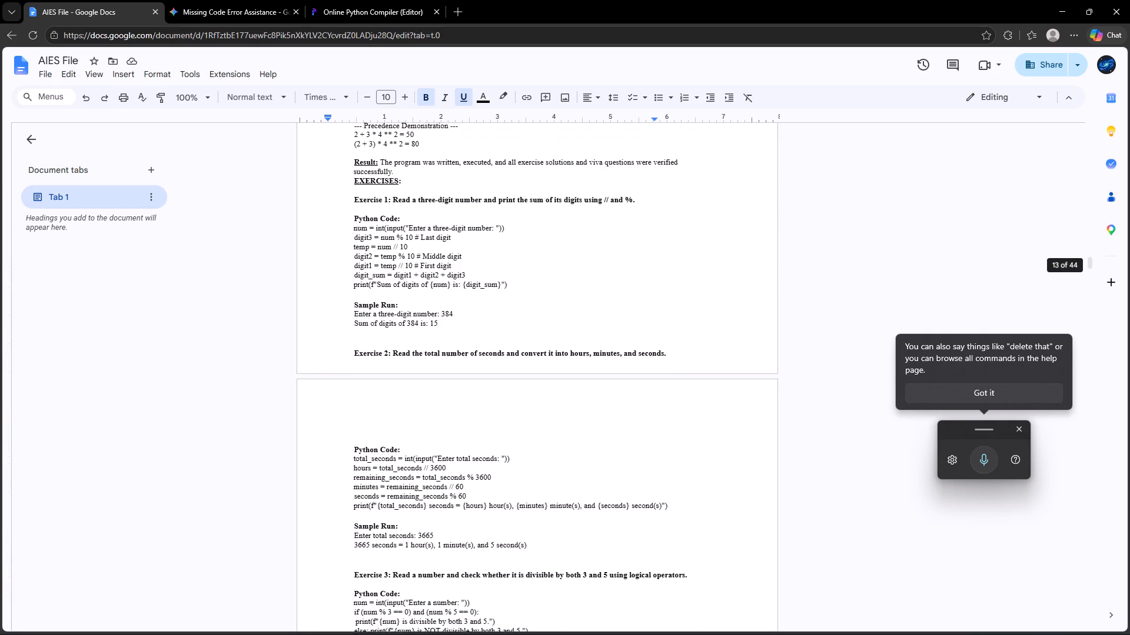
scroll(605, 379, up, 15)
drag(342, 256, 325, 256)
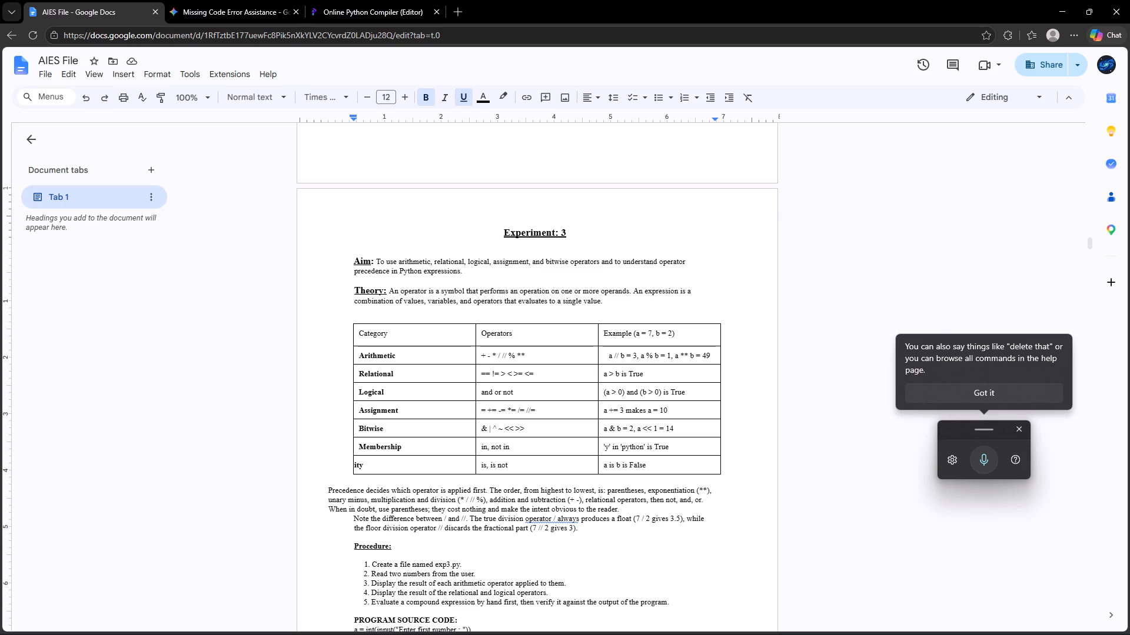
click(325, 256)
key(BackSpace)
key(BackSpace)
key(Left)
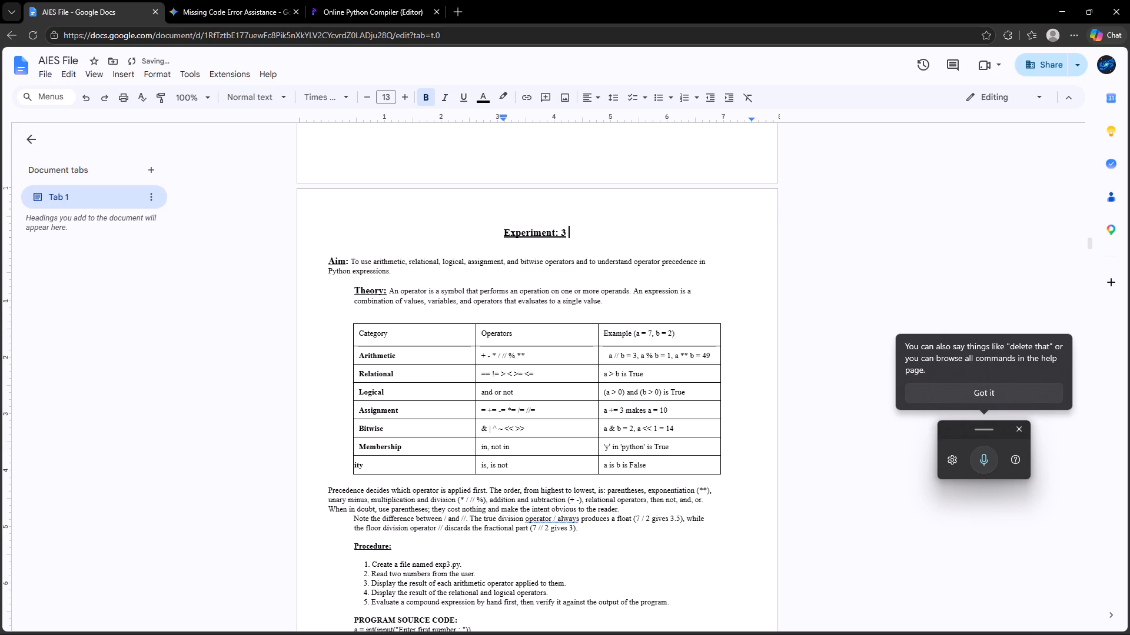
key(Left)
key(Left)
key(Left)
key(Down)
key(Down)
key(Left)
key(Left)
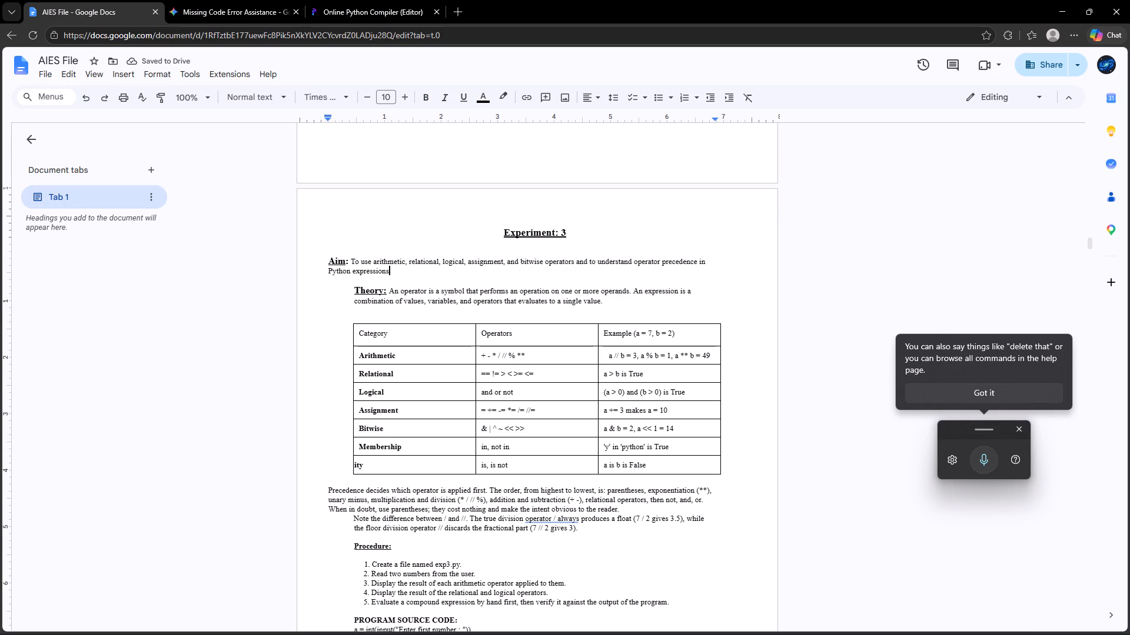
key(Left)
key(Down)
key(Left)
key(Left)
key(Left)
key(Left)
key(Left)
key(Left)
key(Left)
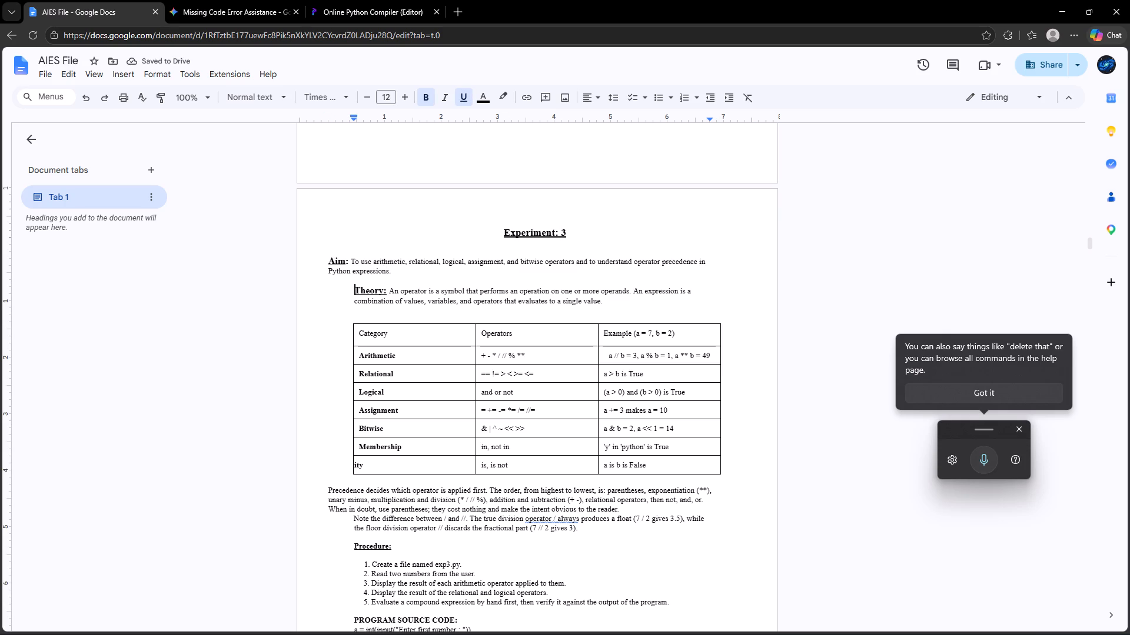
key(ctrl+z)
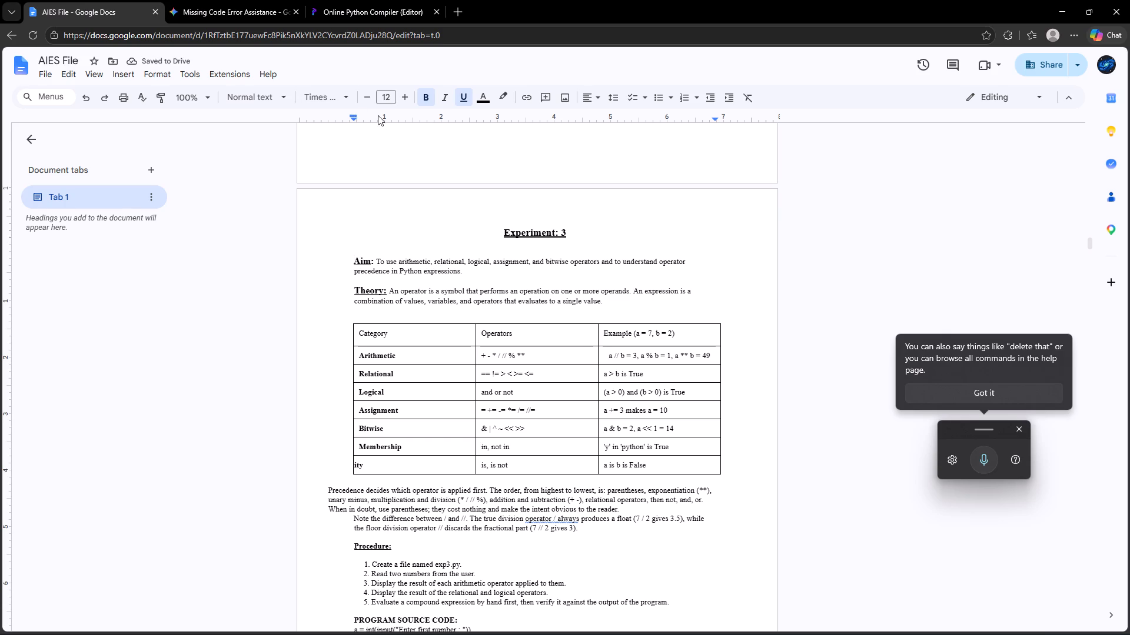
Widen the document's left page margin to about 0.81 inches.
drag(324, 119, 365, 115)
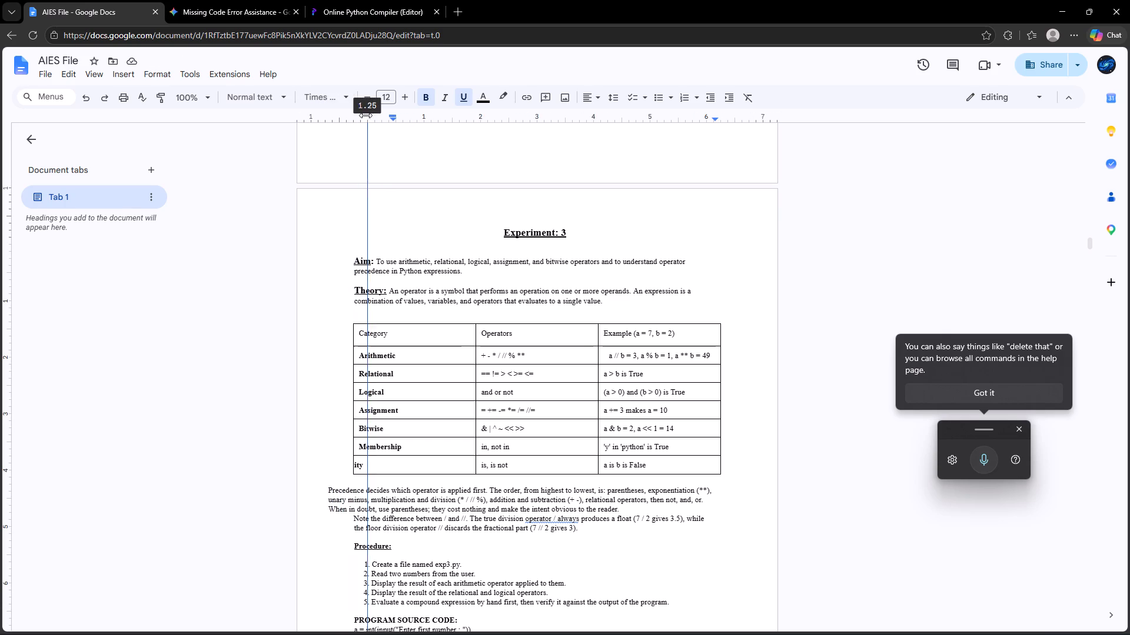
drag(365, 115, 337, 119)
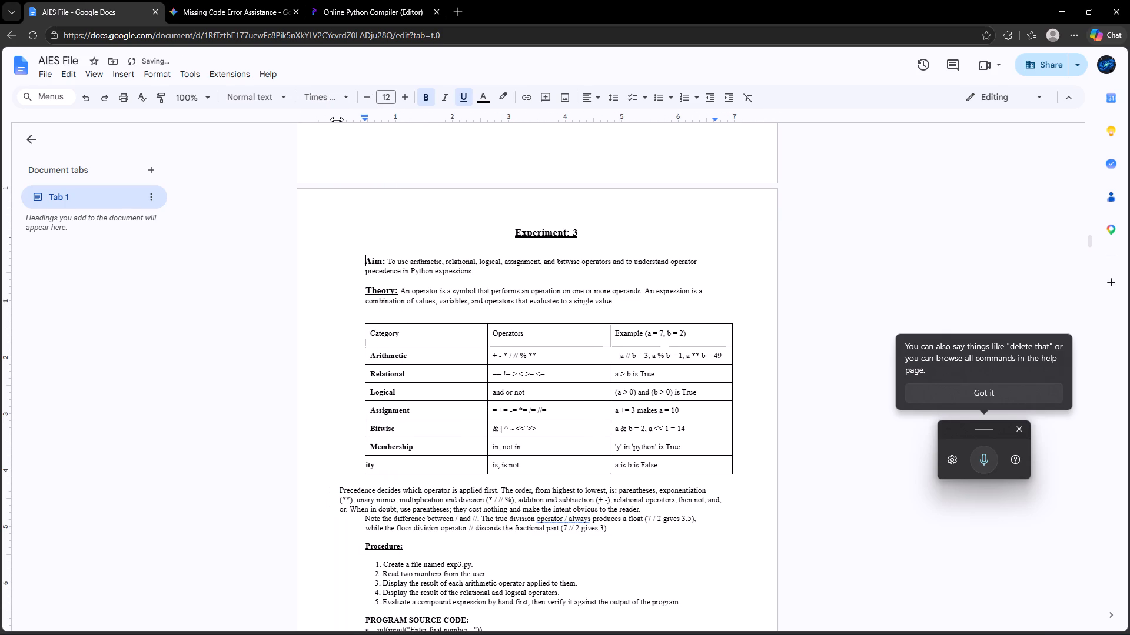
drag(337, 119, 339, 120)
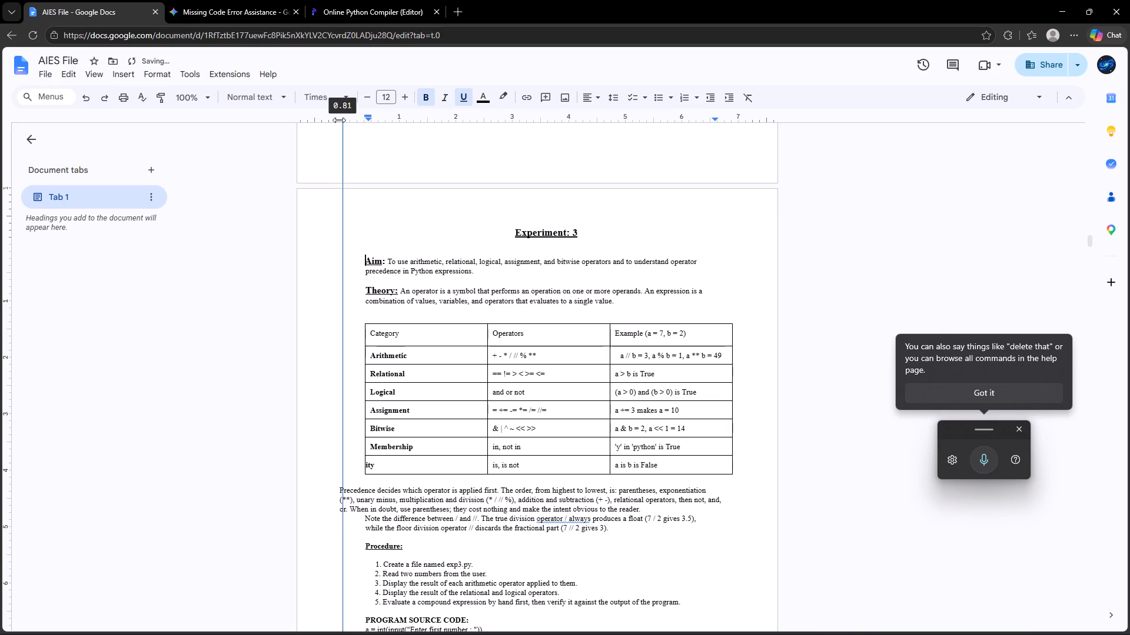
drag(339, 120, 349, 119)
drag(349, 119, 337, 123)
Remove the left indent from the Aim and Theory paragraphs of Experiment 3, keeping Aim separate from the heading.
click(357, 253)
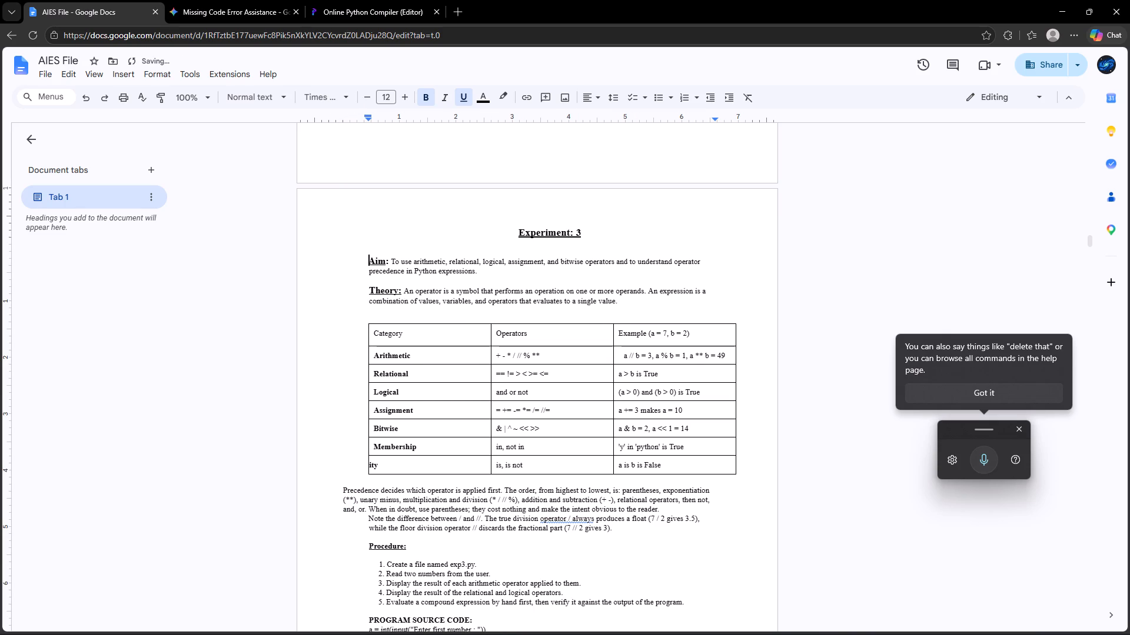
key(BackSpace)
key(BackSpace)
key(BackSpace)
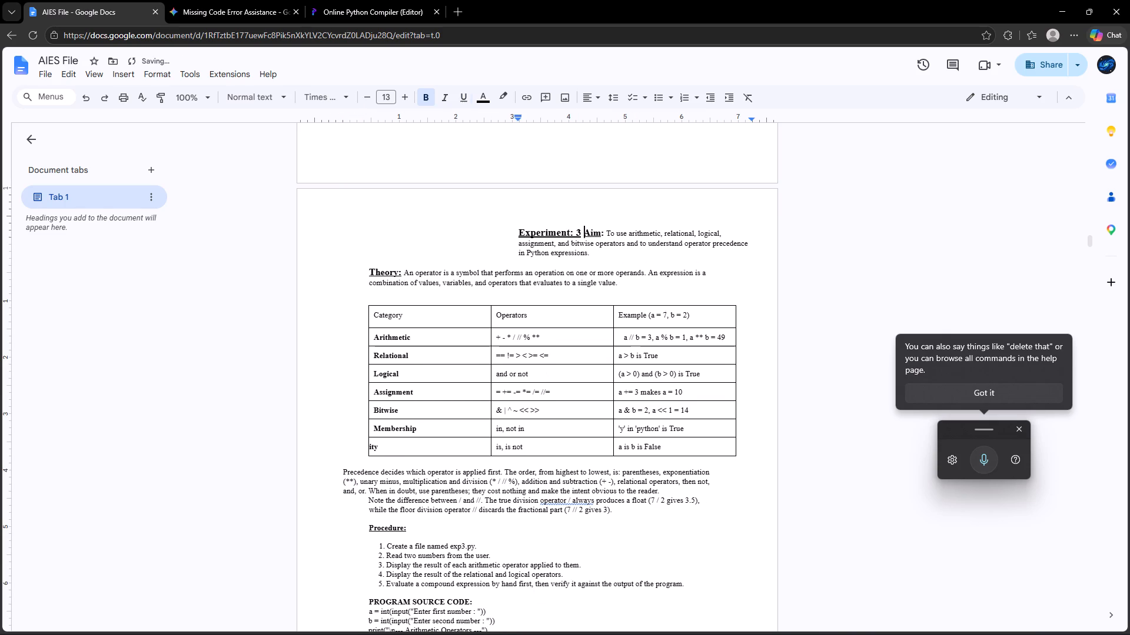
key(ctrl+z)
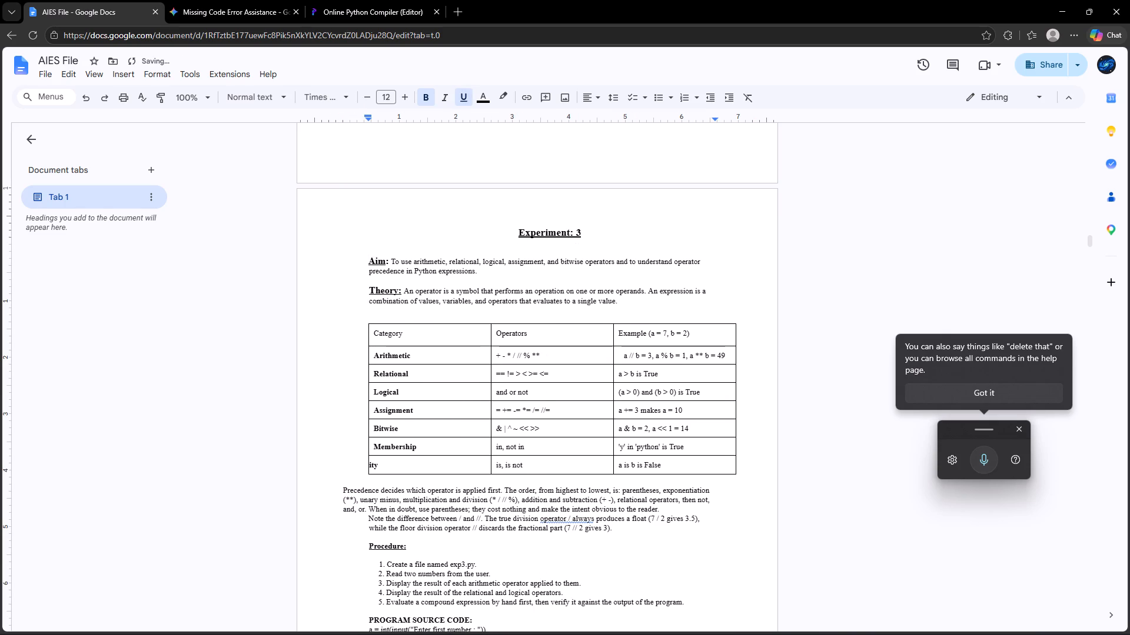
key(BackSpace)
key(BackSpace)
key(Down)
key(Up)
key(Down)
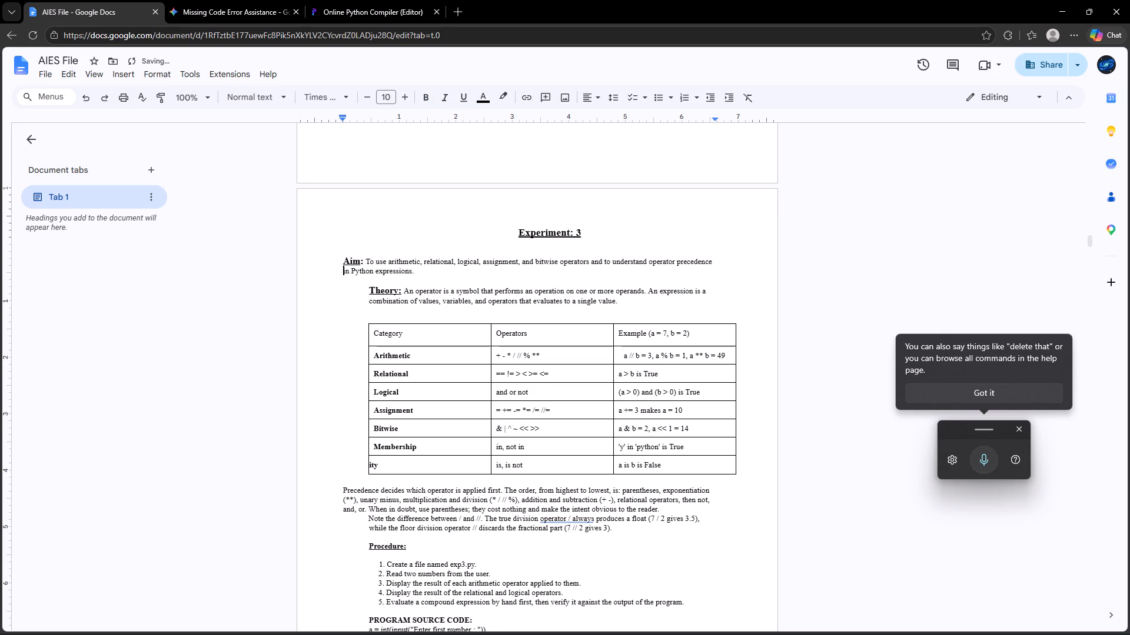
key(Down)
key(BackSpace)
key(BackSpace)
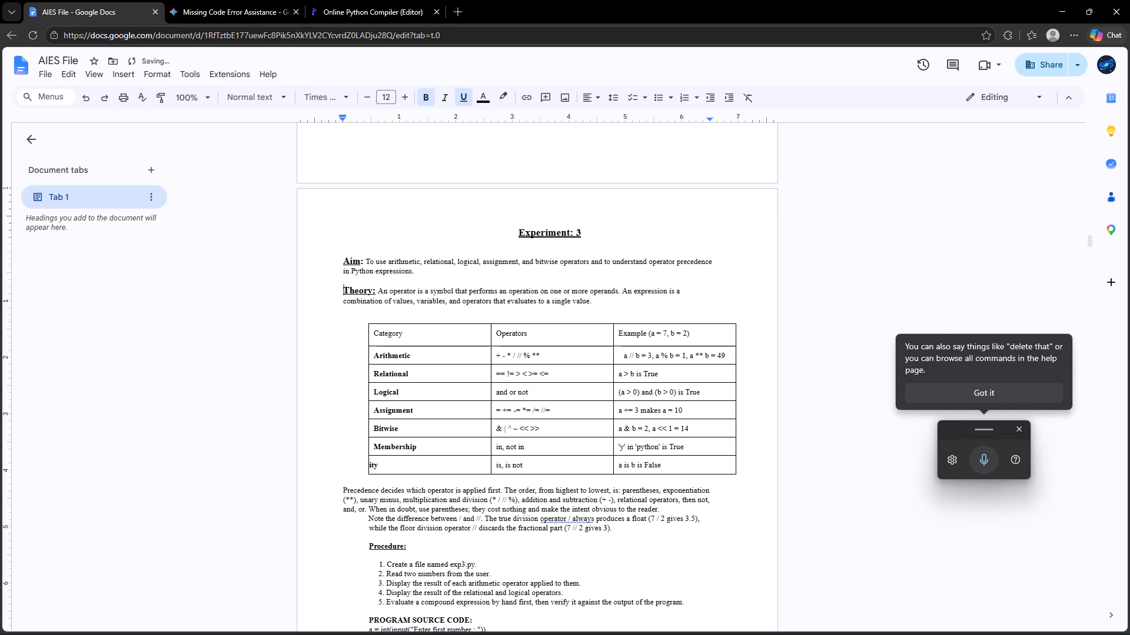
Remove the indent from the blank line above Experiment 3's operators table and from the table's Category header cell.
key(Down)
key(Down)
key(BackSpace)
key(BackSpace)
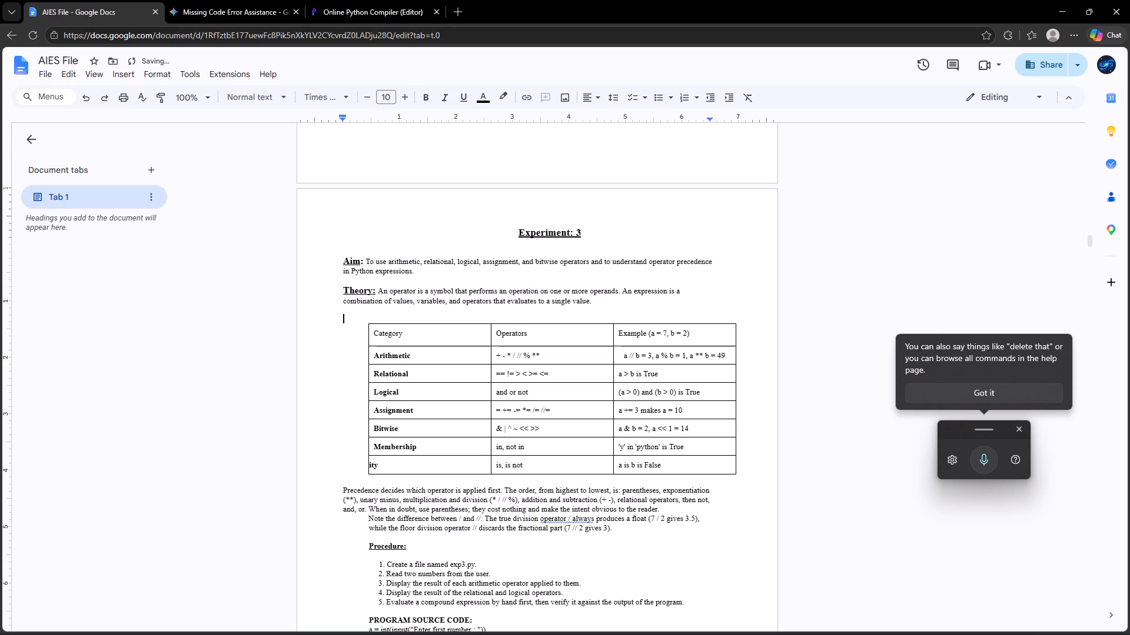
key(Down)
key(BackSpace)
key(BackSpace)
key(BackSpace)
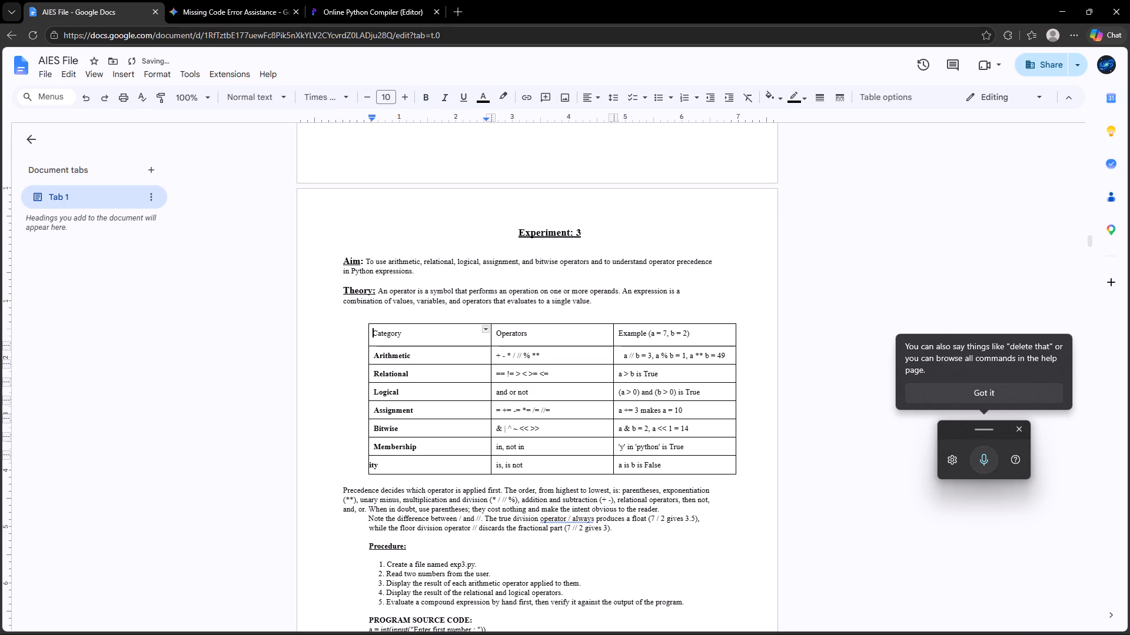
key(Right)
key(Left)
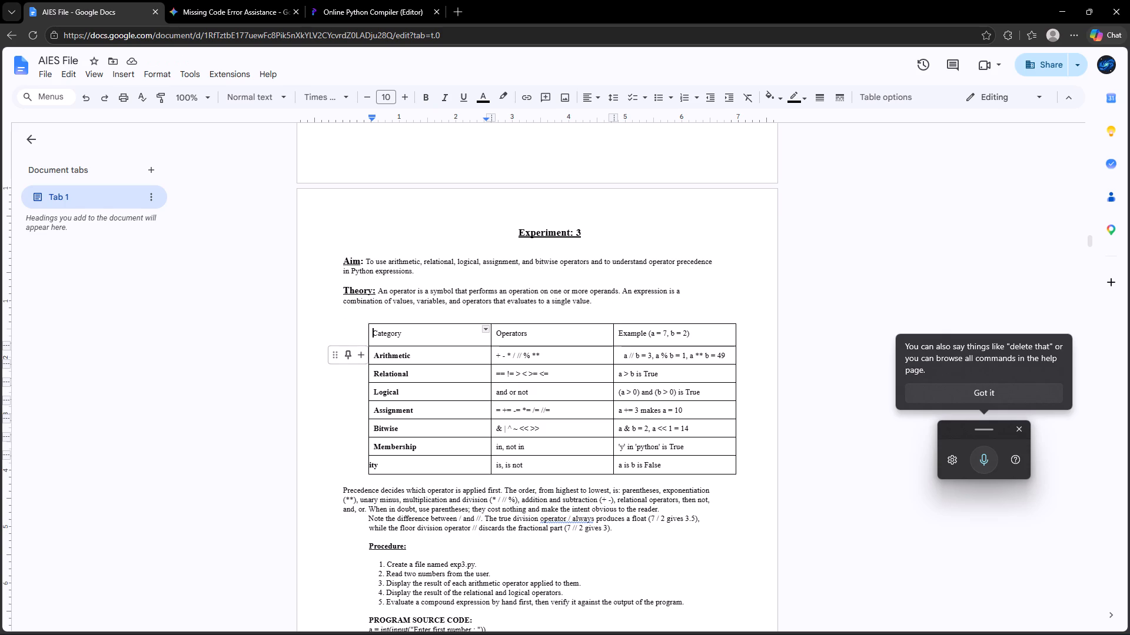
Extend the left border of Experiment 3's operators table outward to nearly line up with the body text's left edge.
click(425, 465)
scroll(404, 451, left, 1)
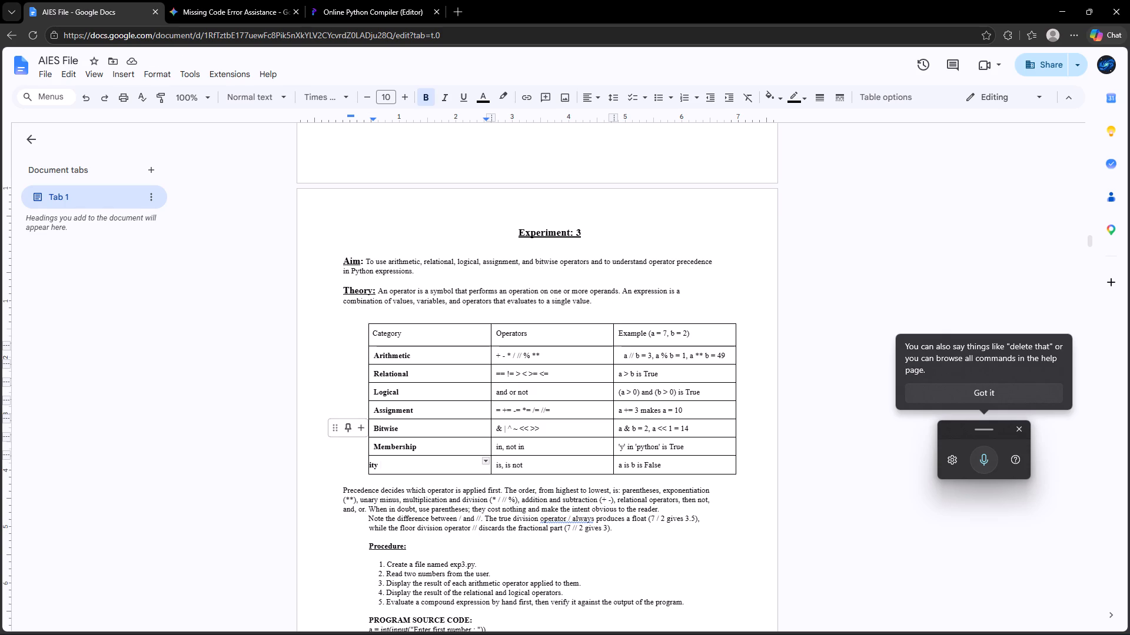
drag(370, 418, 335, 419)
drag(335, 419, 343, 420)
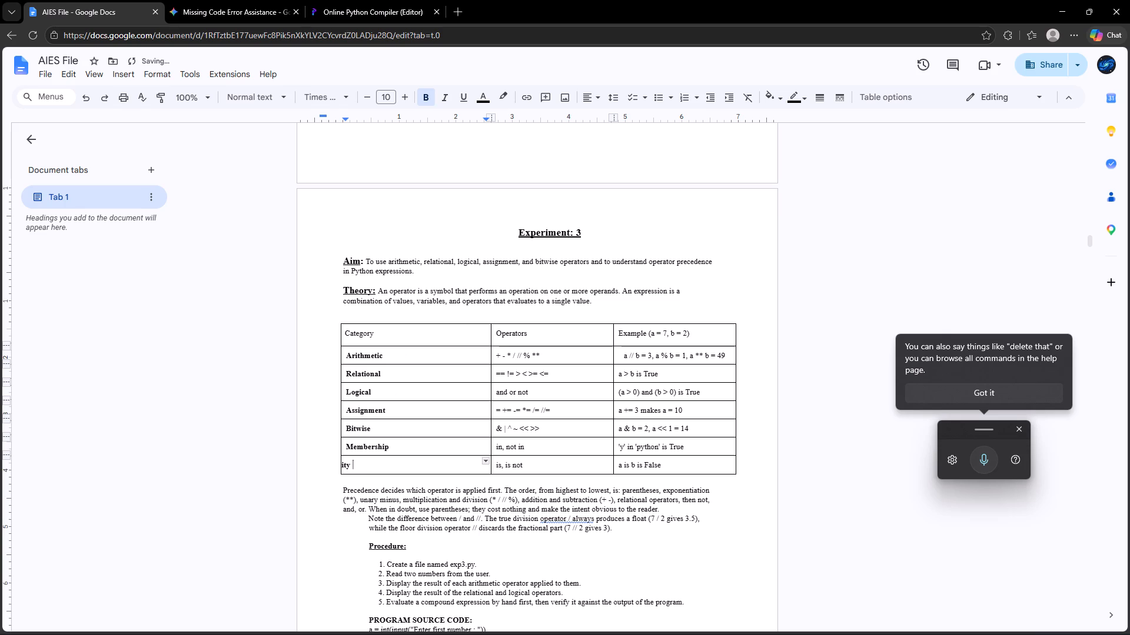
drag(341, 419, 348, 420)
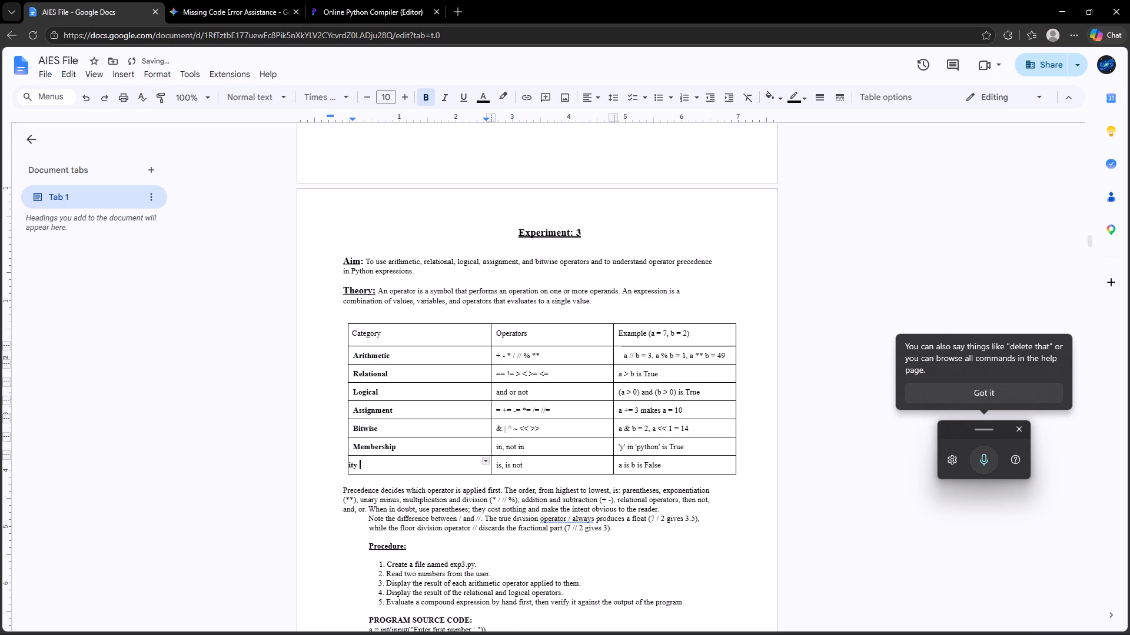
Narrow the Category column and the Example column of Experiment 3's operators table to fit their text, keeping the Operators column's width similar.
drag(490, 387, 411, 403)
drag(411, 403, 403, 402)
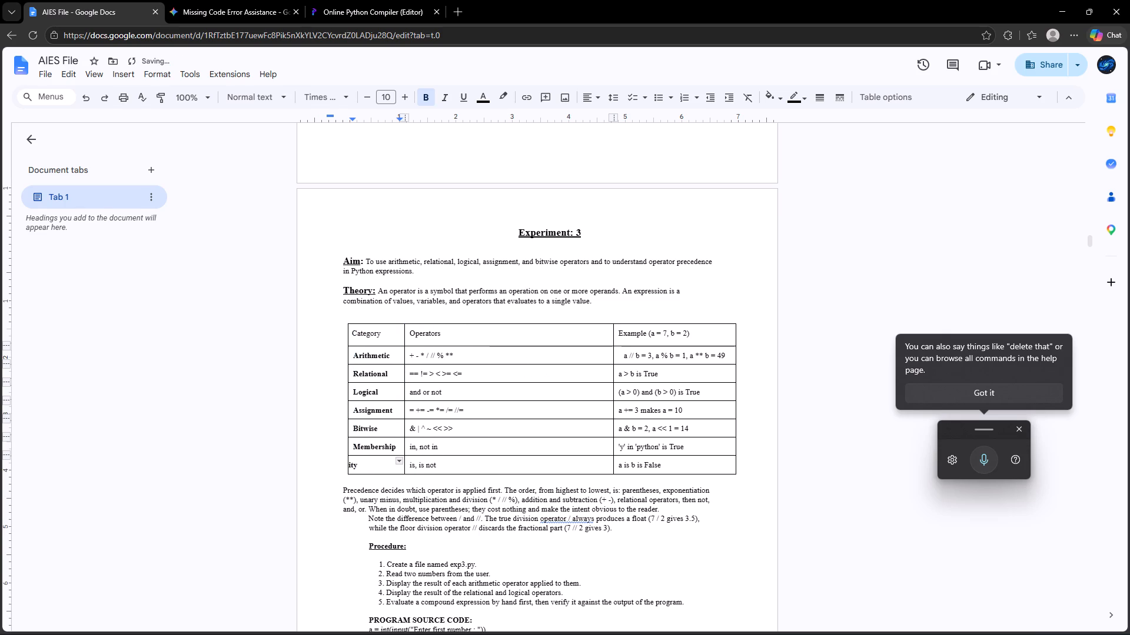
drag(612, 392, 510, 401)
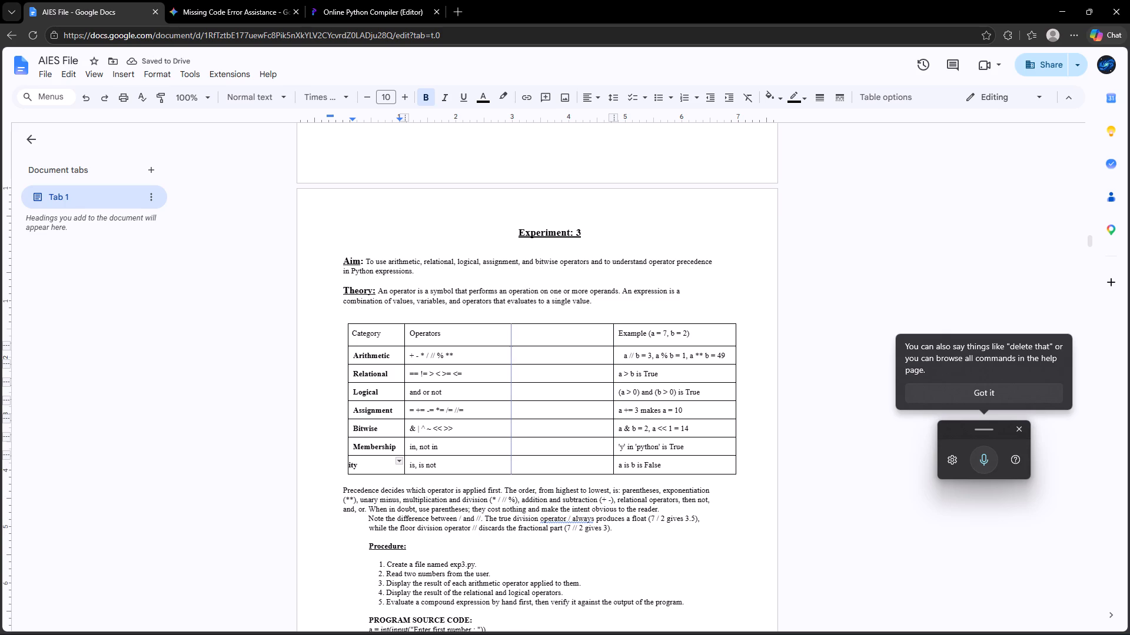
drag(510, 401, 530, 403)
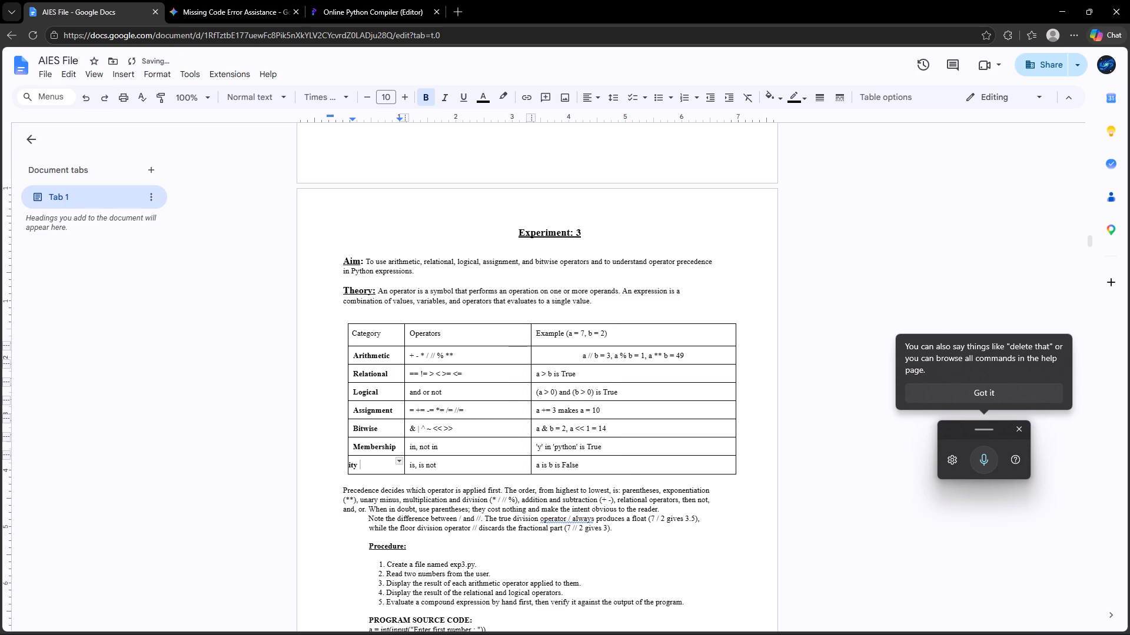
drag(736, 366, 664, 375)
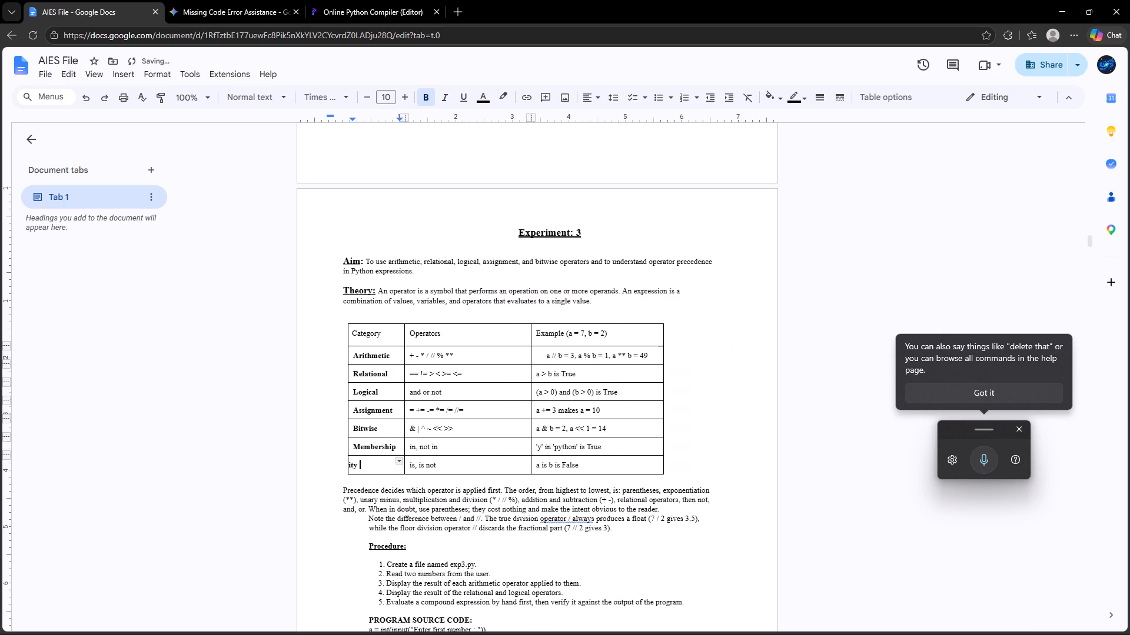
click(661, 375)
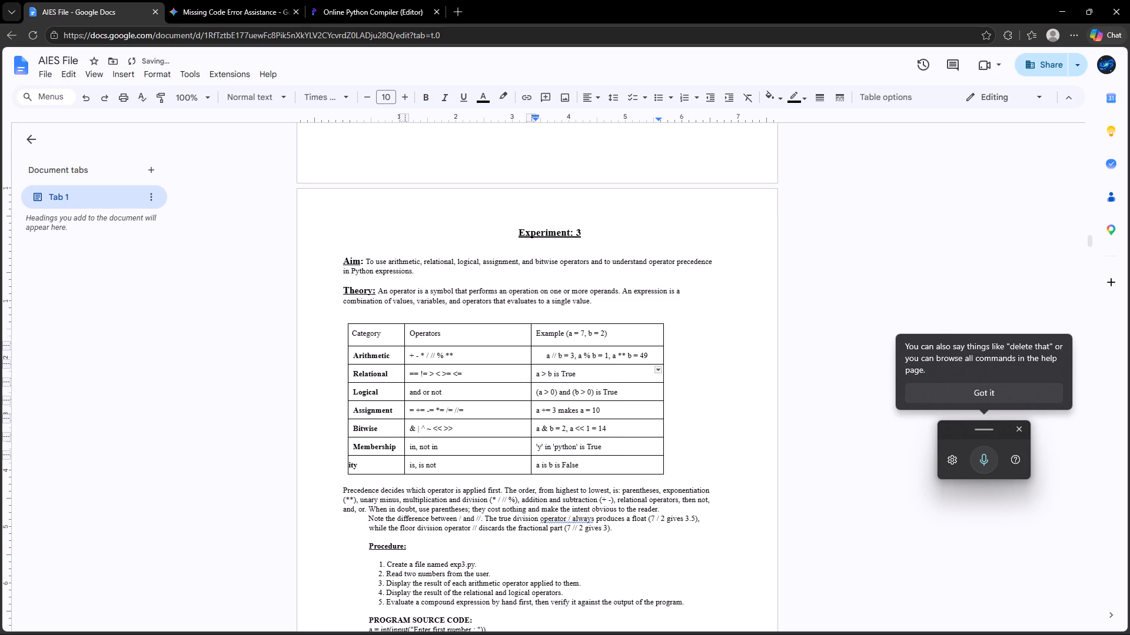
drag(664, 377, 650, 378)
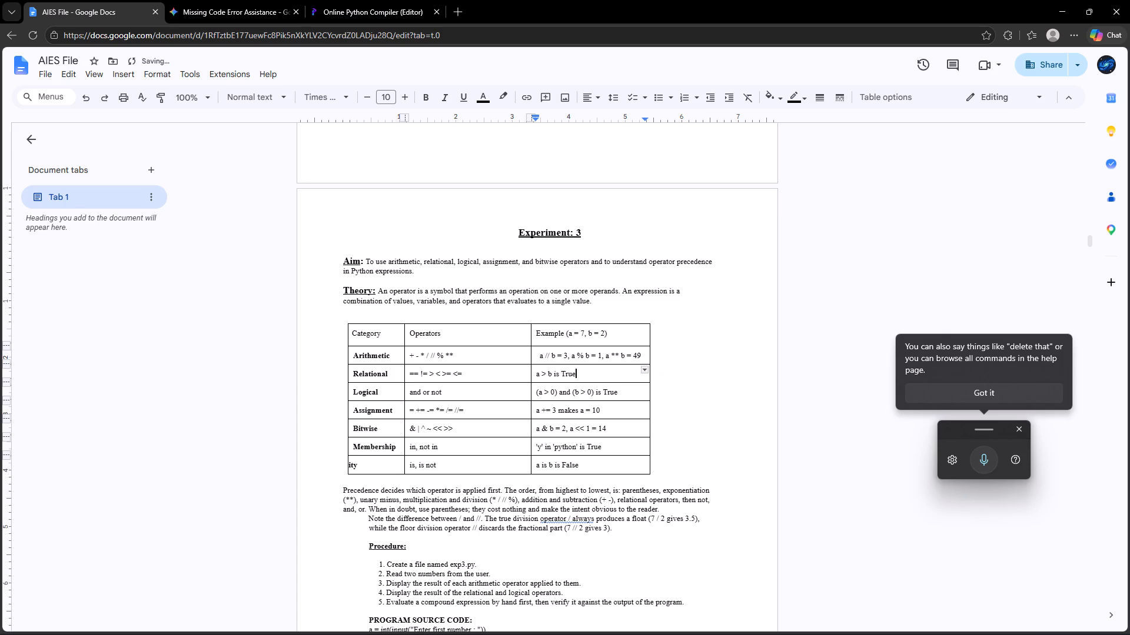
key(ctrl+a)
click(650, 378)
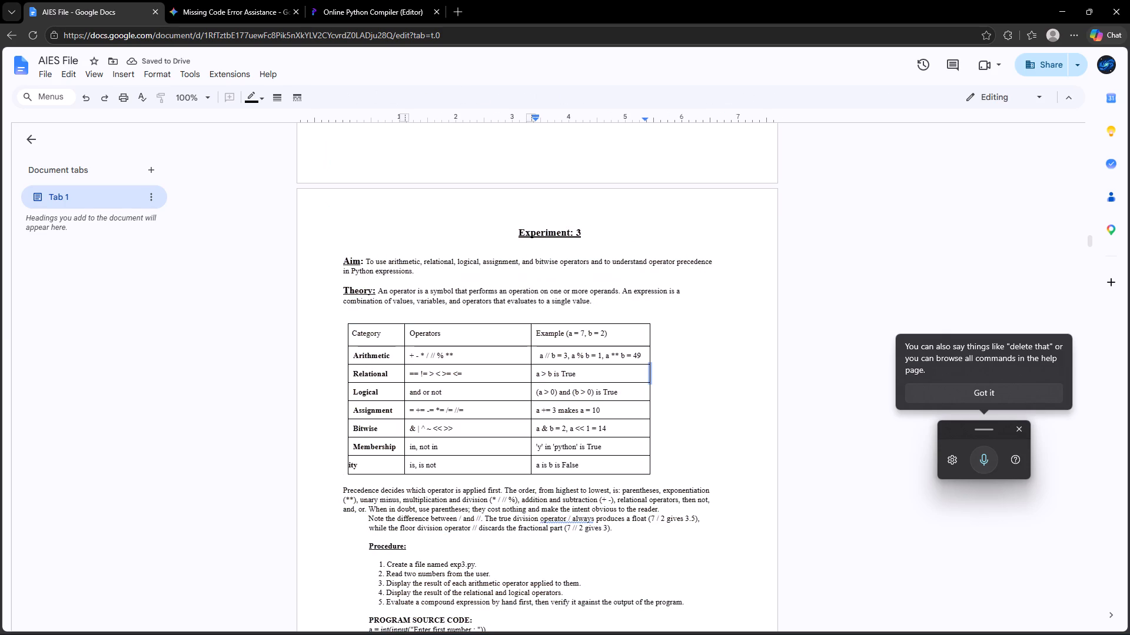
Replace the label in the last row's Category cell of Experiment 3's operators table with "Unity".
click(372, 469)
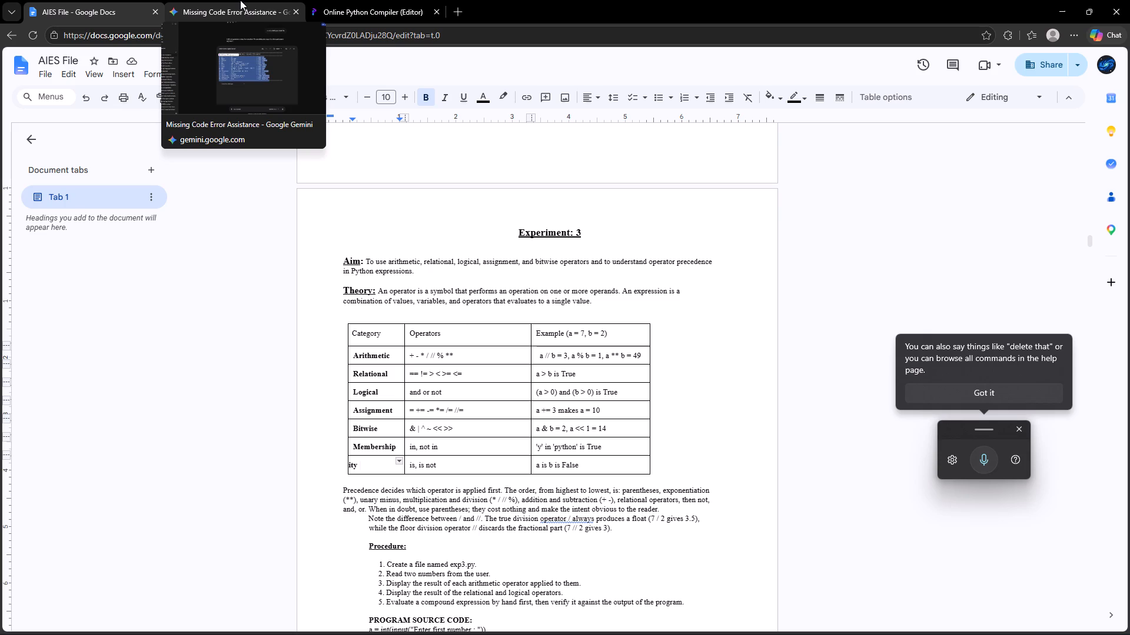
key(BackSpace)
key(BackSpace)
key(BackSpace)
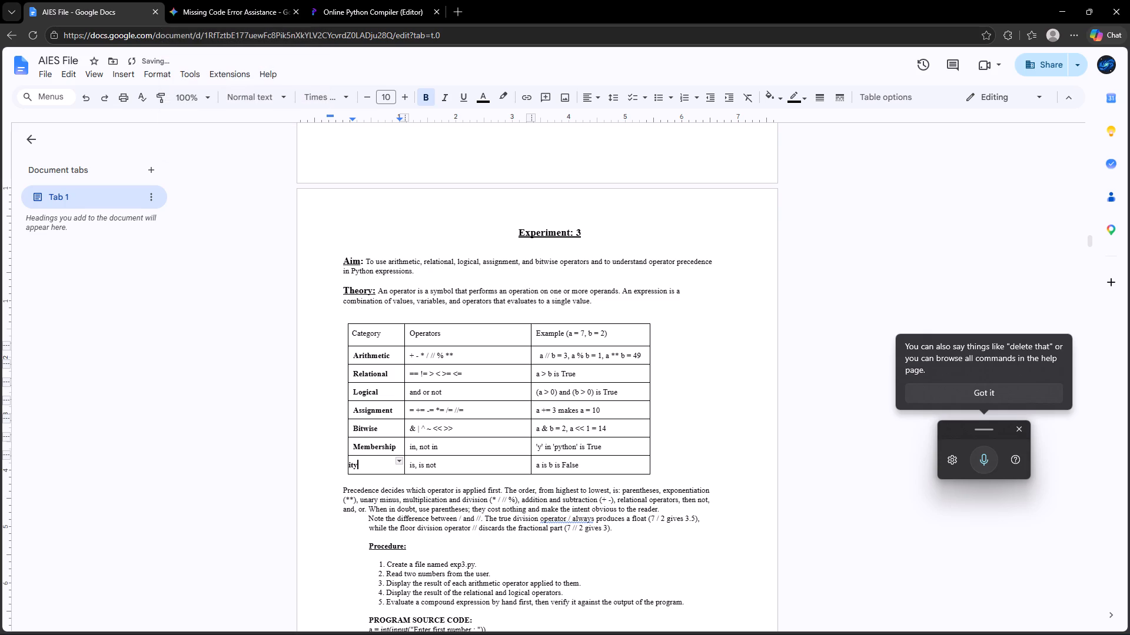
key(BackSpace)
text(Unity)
Centre-align the text in all body rows of Experiment 3's operators table, from Arithmetic down to the last row.
key(ctrl+shift+Up)
key(ctrl+shift+Up)
key(ctrl+shift+Up)
key(ctrl+shift+Up)
key(ctrl+shift+Up)
key(ctrl+shift+Up)
key(ctrl+shift+Up)
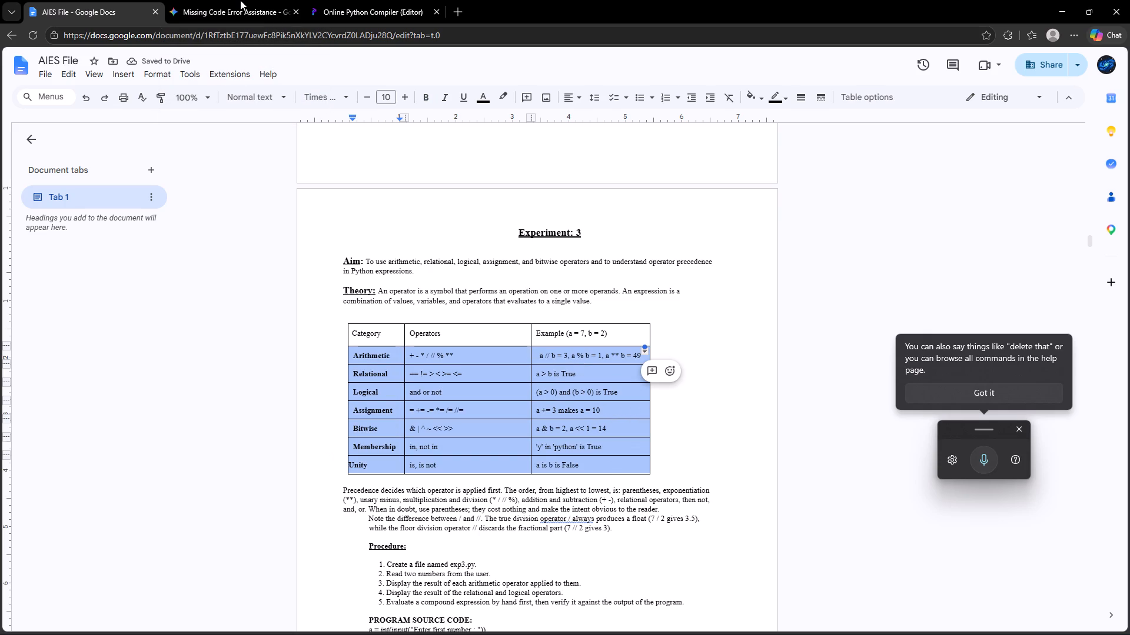
key(ctrl+shift+e)
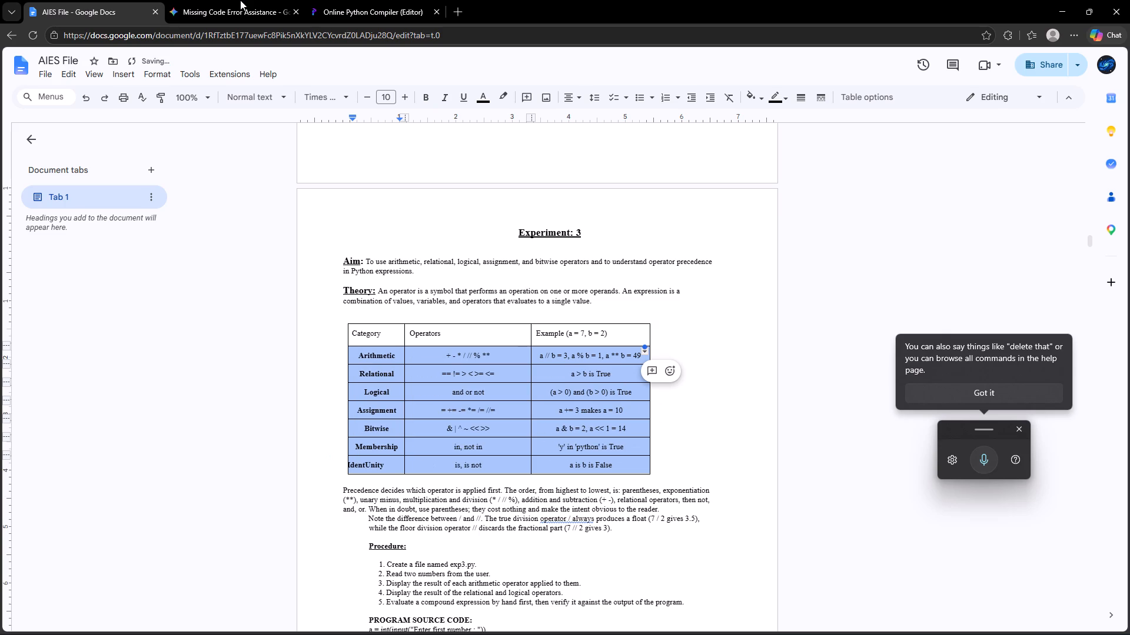
Replace the "IdentUnity" label in the last row of the operators table with "Identity".
click(390, 472)
double_click(393, 460)
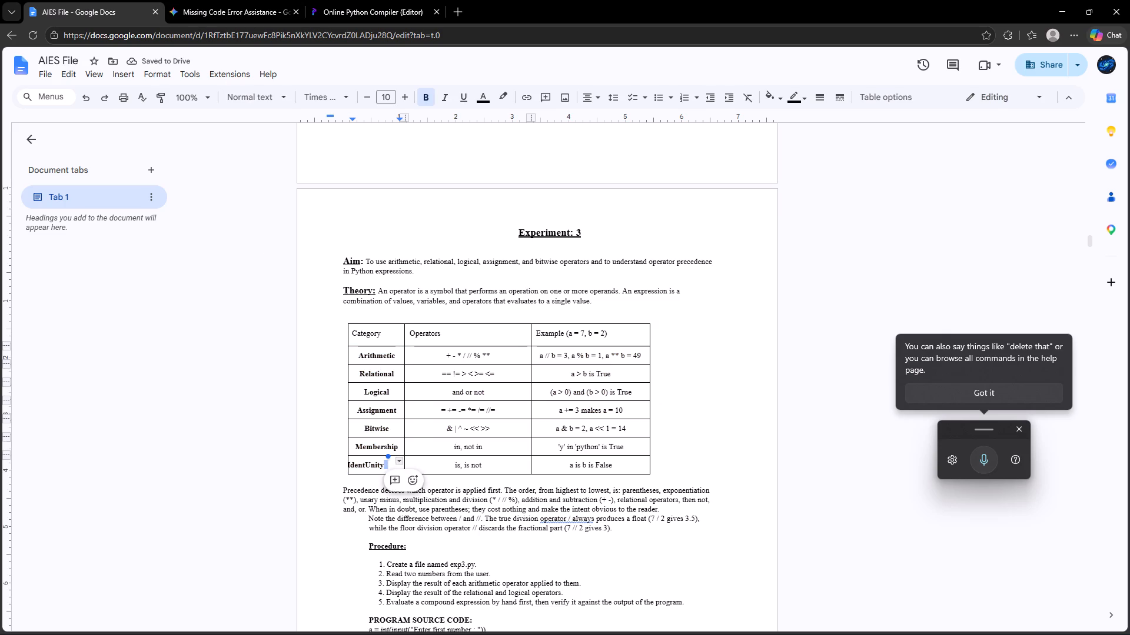
double_click(393, 460)
triple_click(373, 467)
click(373, 467)
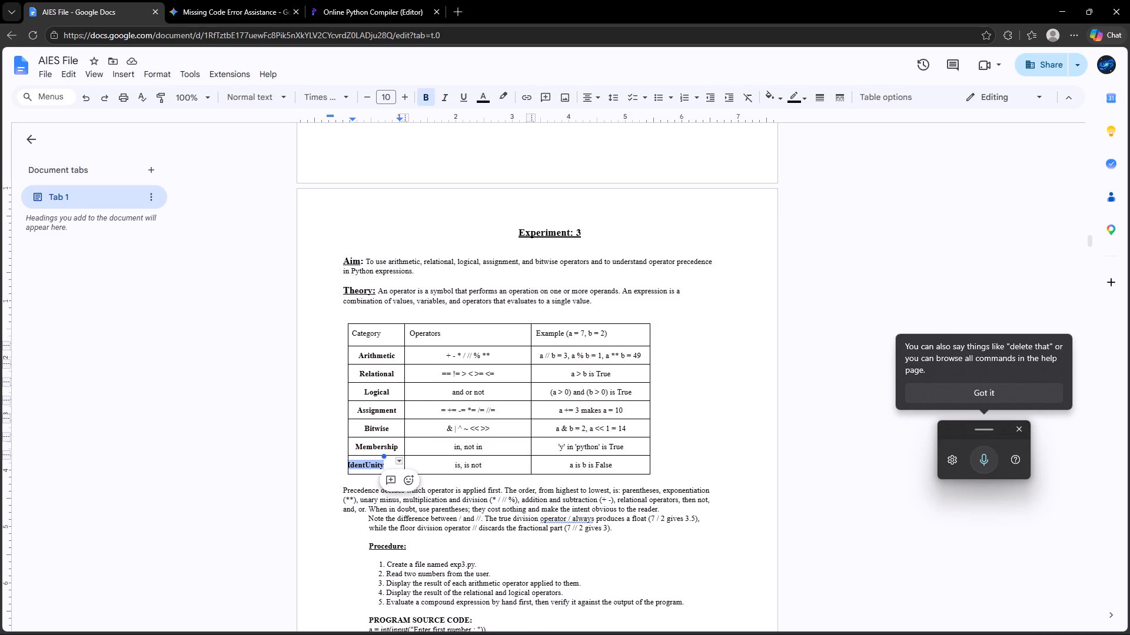
text(Identit)
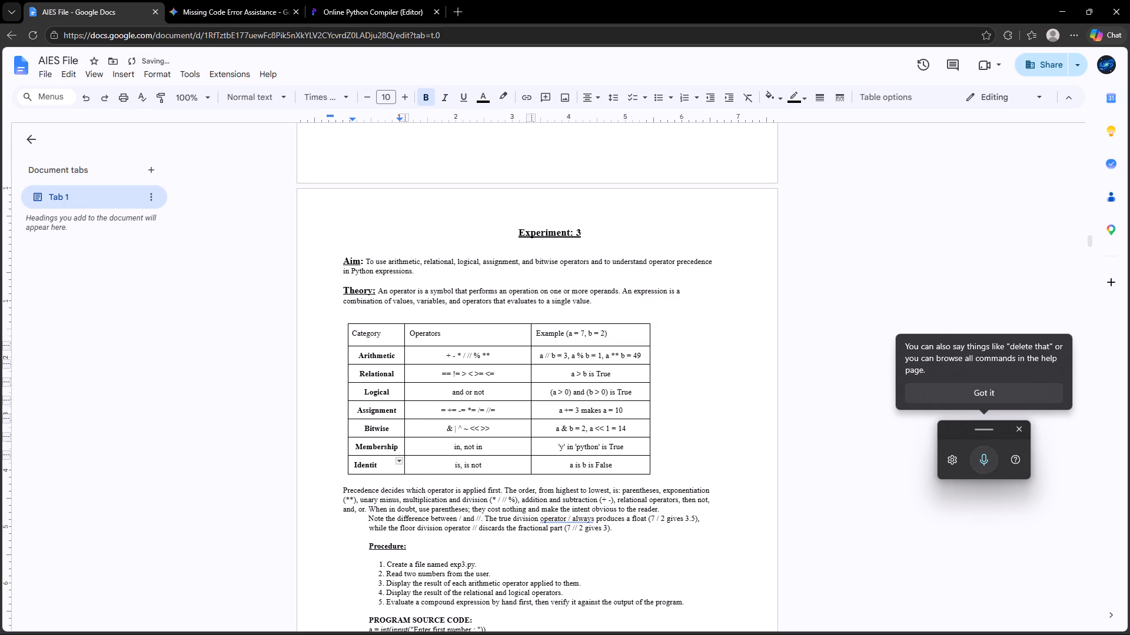
key(y)
click(322, 474)
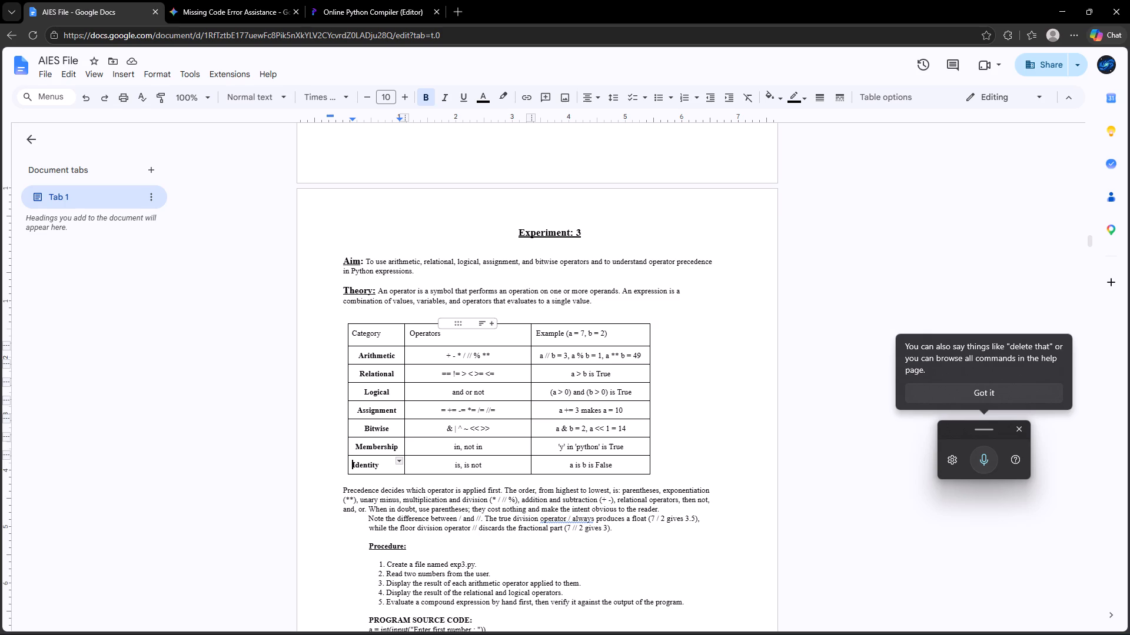
Widen the operators table's Category column into the Operators column, and move the table's left border slightly inward.
drag(406, 367, 431, 370)
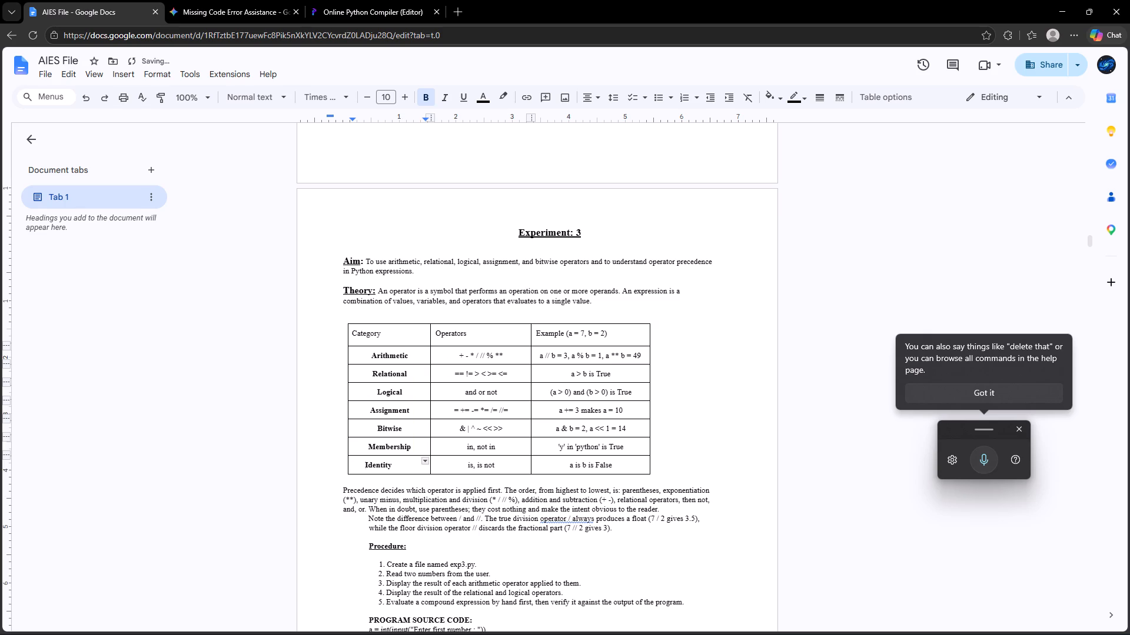
drag(349, 389, 358, 389)
Centre-align the header row of the operators table, covering Category, Operators and Example.
drag(371, 340, 526, 318)
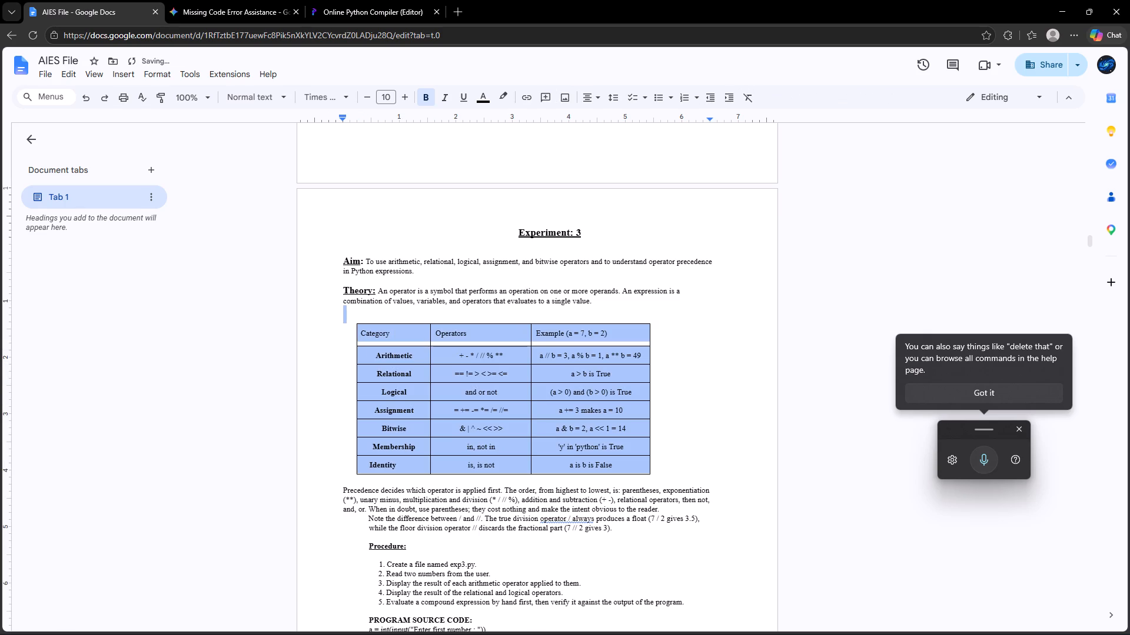
drag(526, 318, 536, 323)
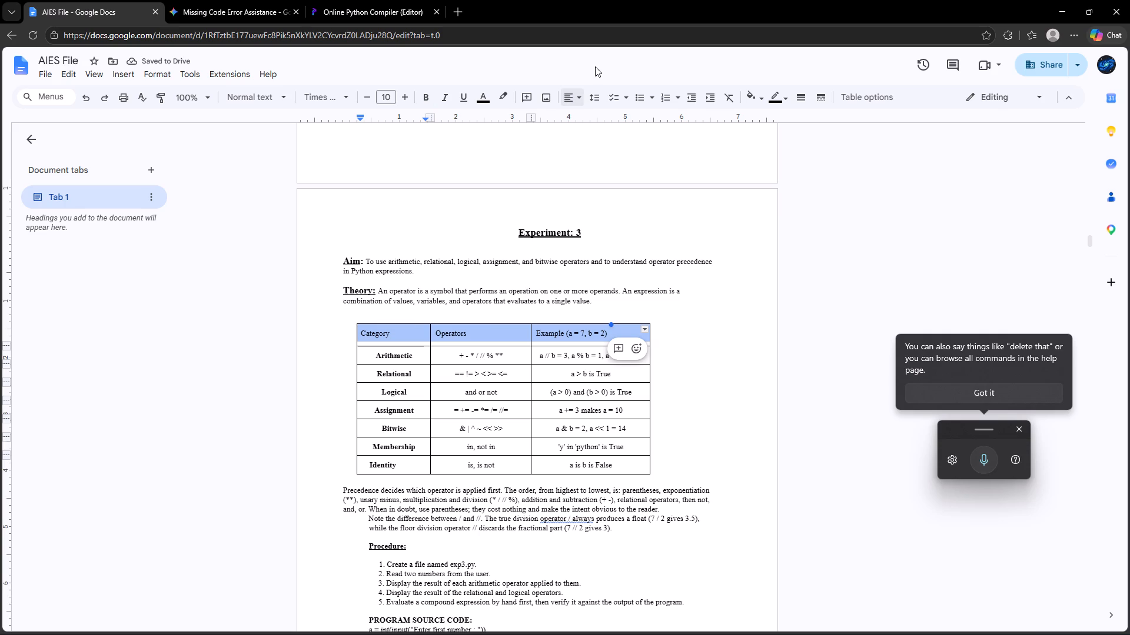
click(571, 97)
click(587, 118)
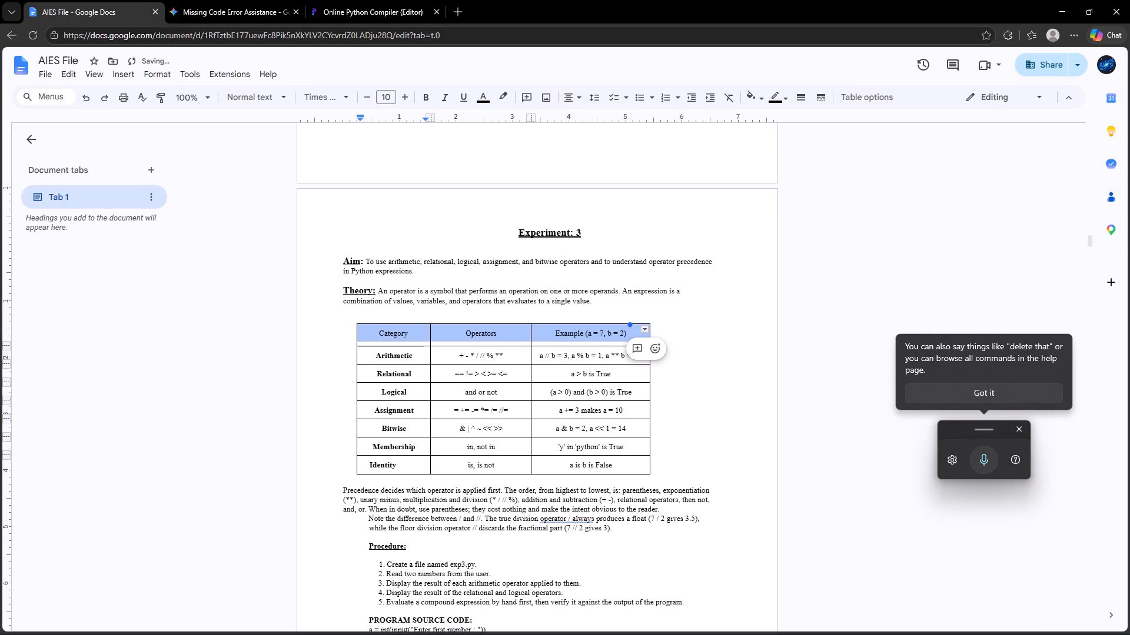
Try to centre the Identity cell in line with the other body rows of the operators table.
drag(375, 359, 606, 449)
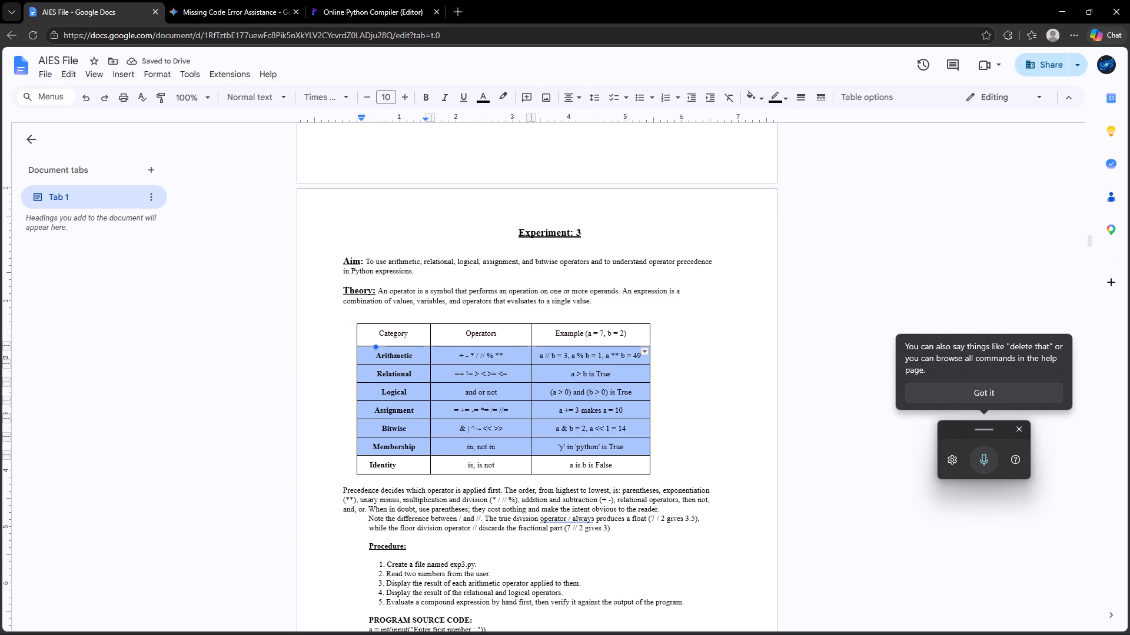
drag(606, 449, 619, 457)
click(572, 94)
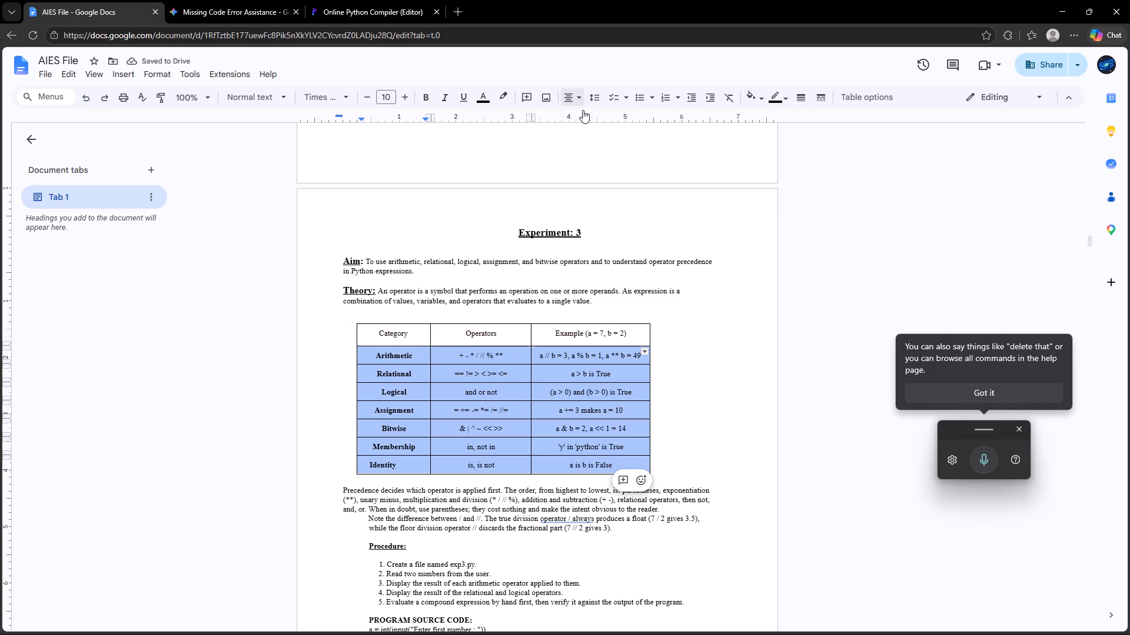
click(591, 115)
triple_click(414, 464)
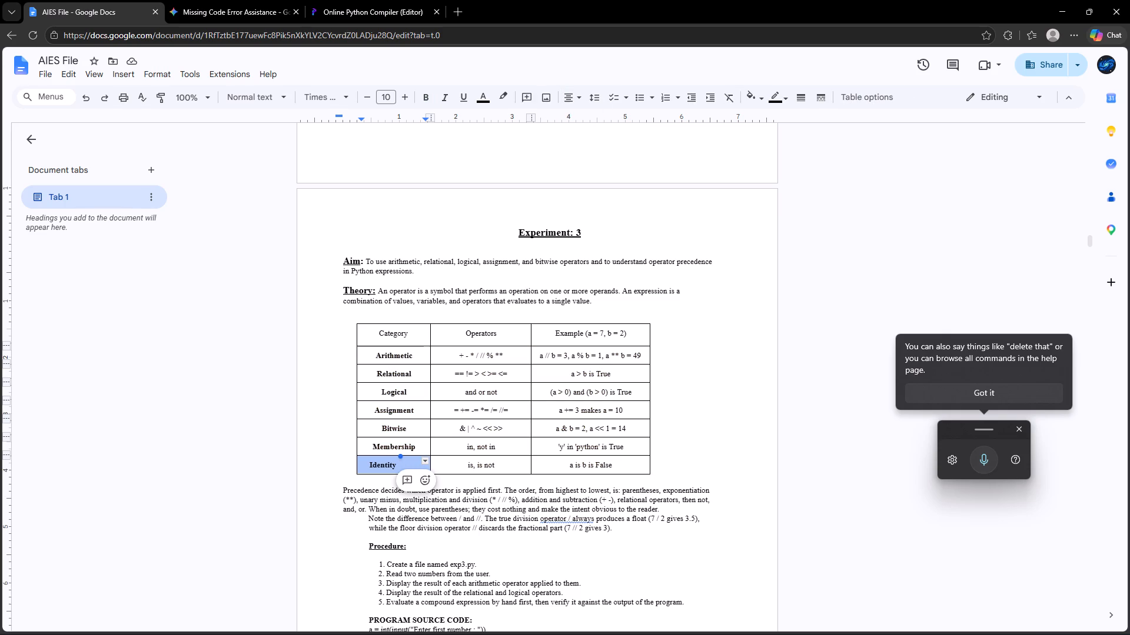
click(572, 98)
Remove the left indent from Experiment 3's Procedure heading and set its font size to 12.
scroll(532, 316, down, 3)
click(727, 322)
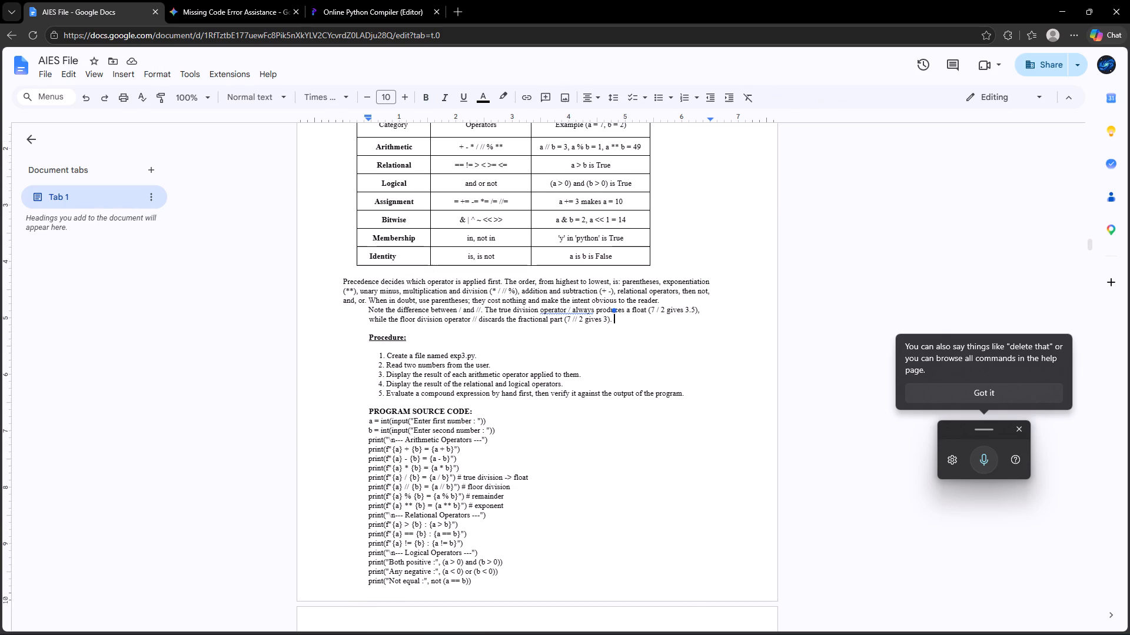
double_click(393, 332)
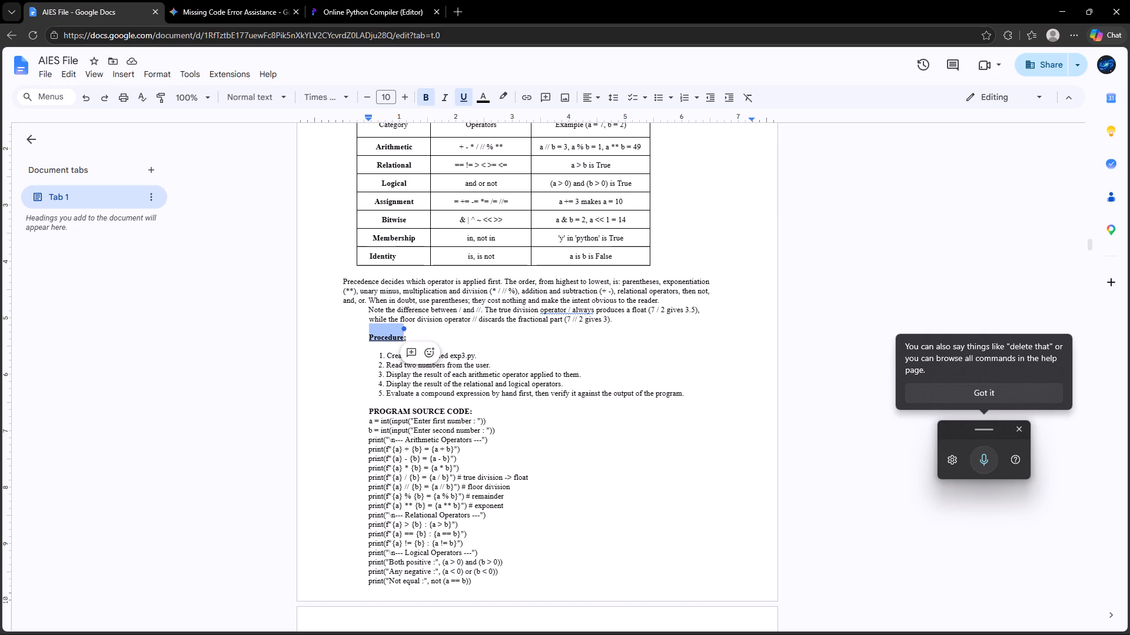
key(Left)
key(BackSpace)
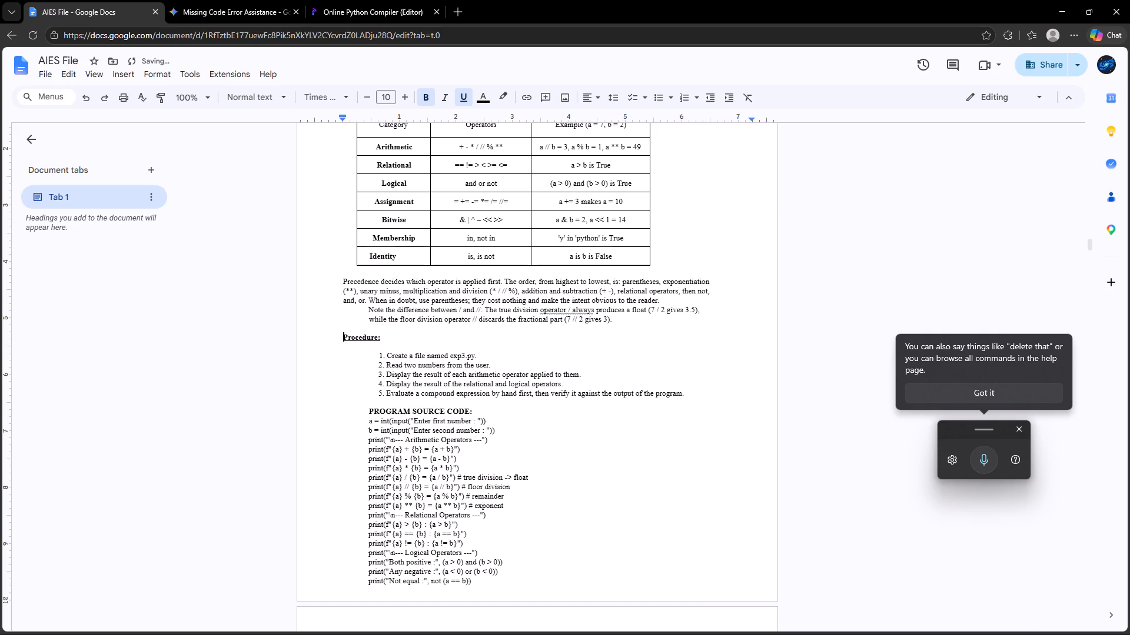
key(ctrl+shift+Down)
key(ctrl+shift+period)
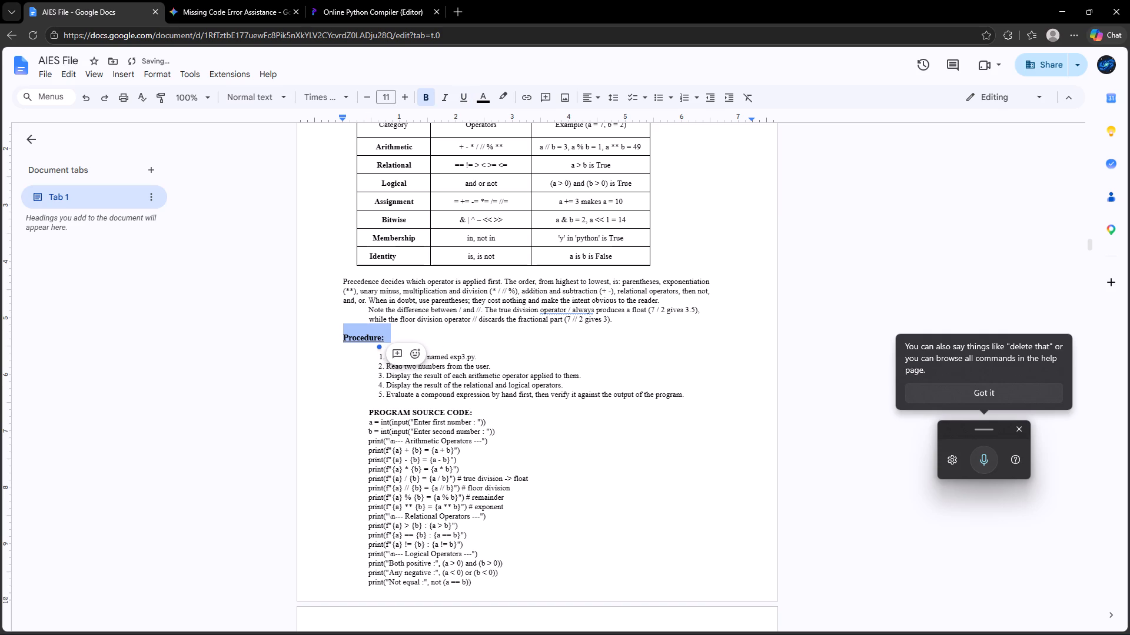
key(ctrl+shift+period)
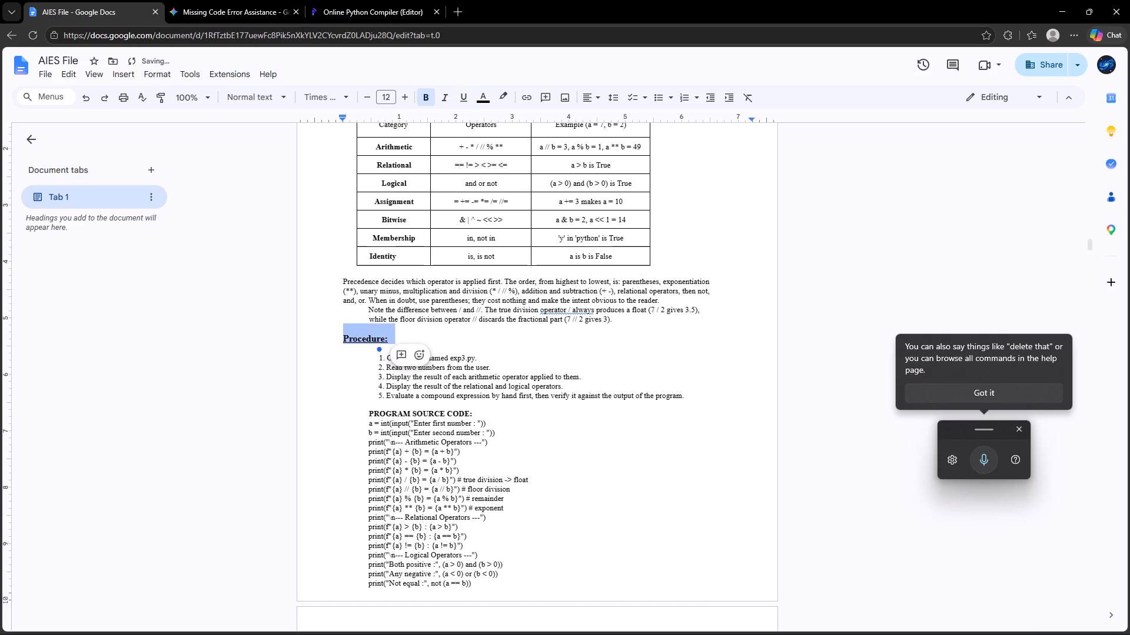
Remove the left indent from all five numbered Procedure items in Experiment 3, keeping each on its own line.
key(Up)
key(Up)
key(Down)
key(Down)
key(Down)
key(BackSpace)
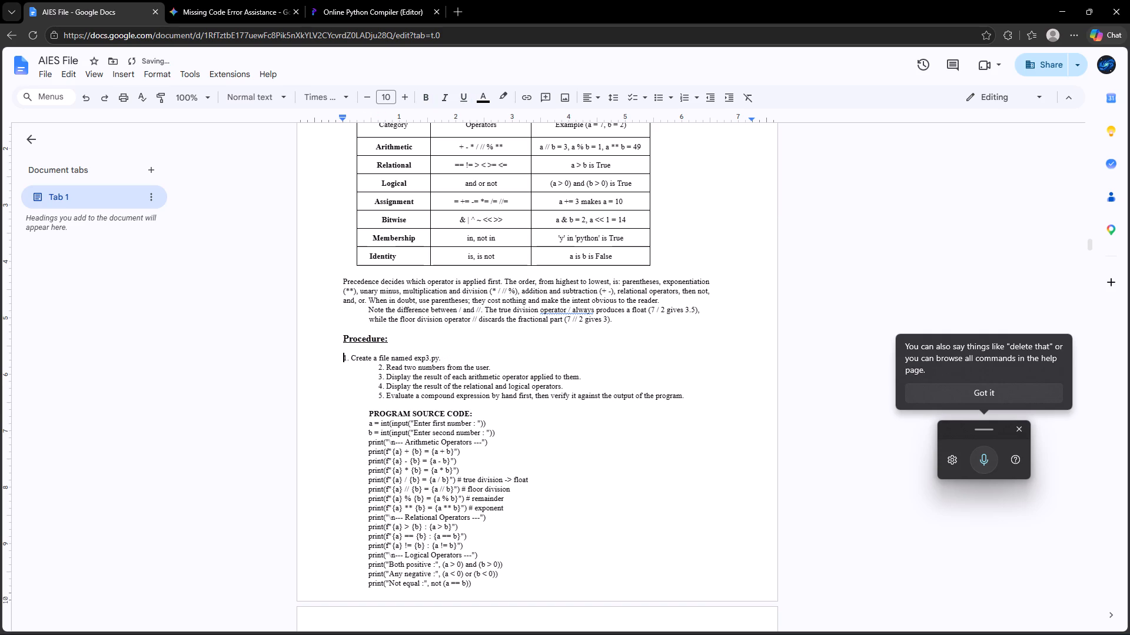
key(Down)
key(BackSpace)
key(BackSpace)
key(ctrl+z)
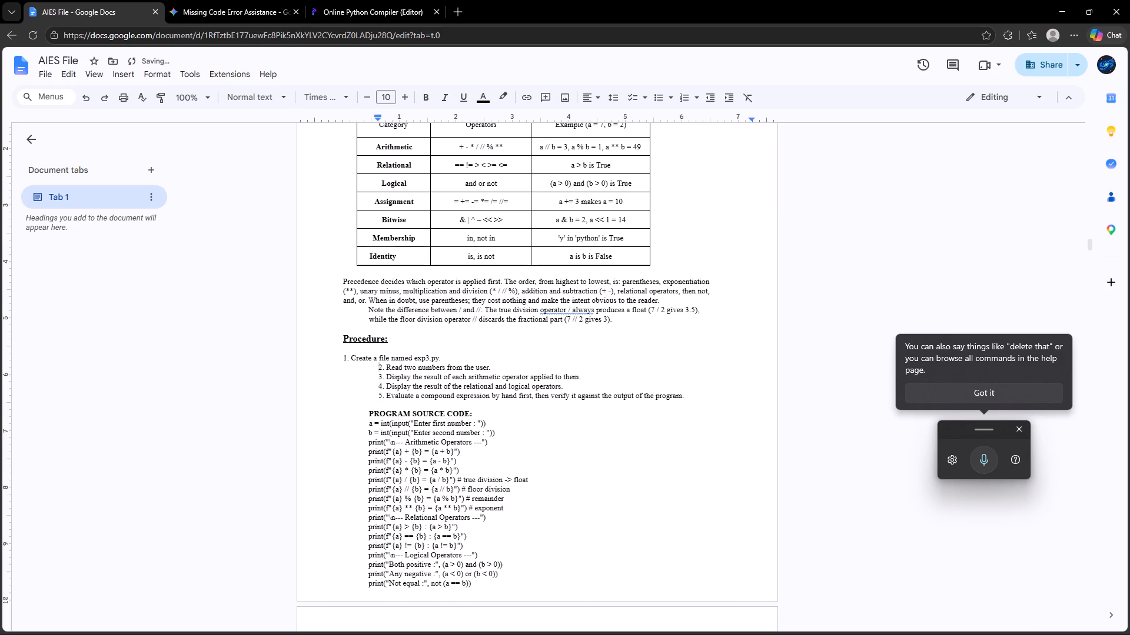
key(Down)
key(BackSpace)
key(Up)
key(BackSpace)
key(Down)
key(BackSpace)
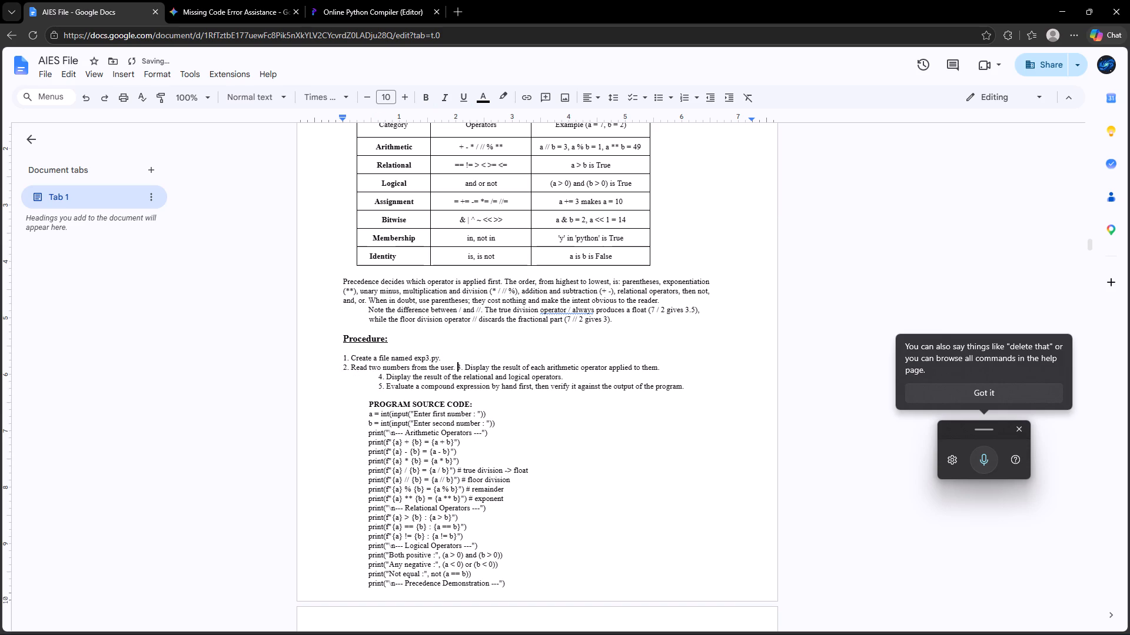
key(Return)
key(Down)
key(BackSpace)
key(Down)
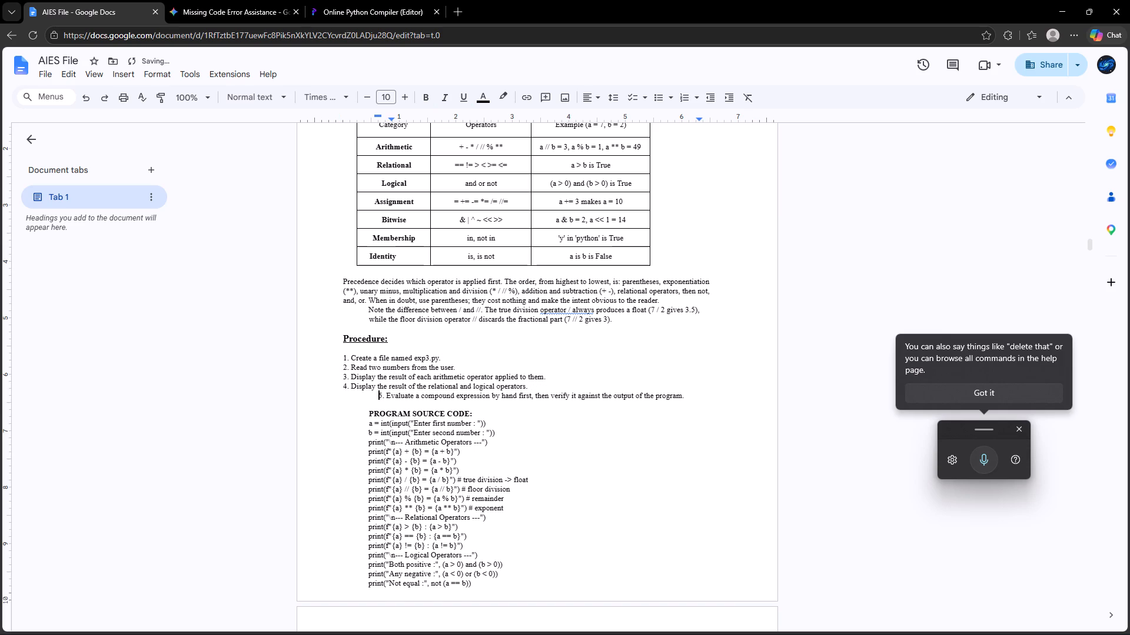
key(BackSpace)
Remove the left indent from Experiment 3's PROGRAM SOURCE CODE heading and the two number-input code lines below it.
key(Down)
key(BackSpace)
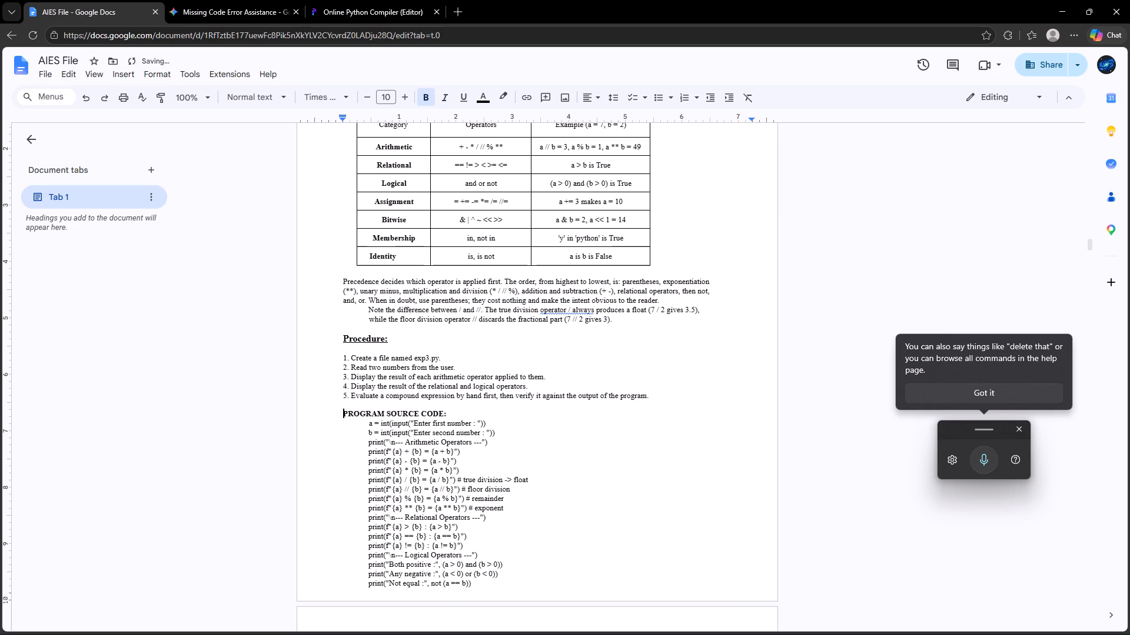
key(Down)
key(BackSpace)
key(Down)
key(BackSpace)
Remove the left indent from the Arithmetic Operators code lines, from the section's title print through the exponent line.
key(Down)
key(BackSpace)
key(Down)
key(BackSpace)
key(Down)
key(BackSpace)
key(Down)
key(BackSpace)
key(Down)
key(BackSpace)
key(Down)
key(BackSpace)
key(Down)
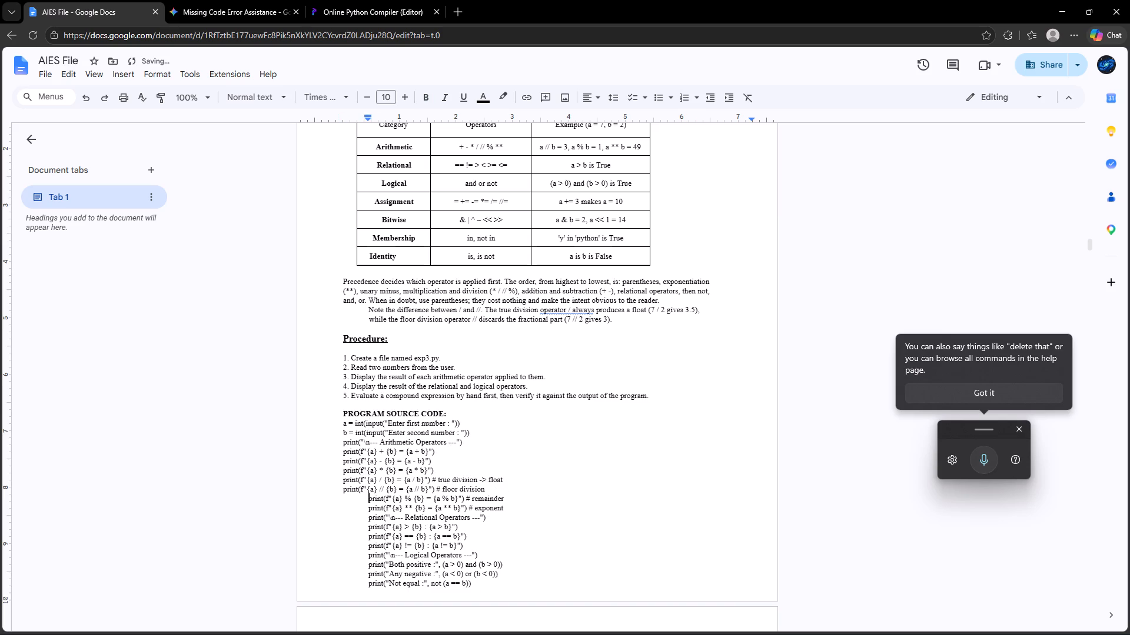
key(BackSpace)
key(Down)
key(BackSpace)
Remove the left indent from the Relational Operators and Logical Operators code lines, through the "Not equal" print.
key(Down)
key(BackSpace)
key(Down)
key(BackSpace)
key(Down)
key(BackSpace)
key(Down)
key(BackSpace)
key(Down)
key(BackSpace)
key(Down)
key(BackSpace)
key(Down)
key(BackSpace)
key(Down)
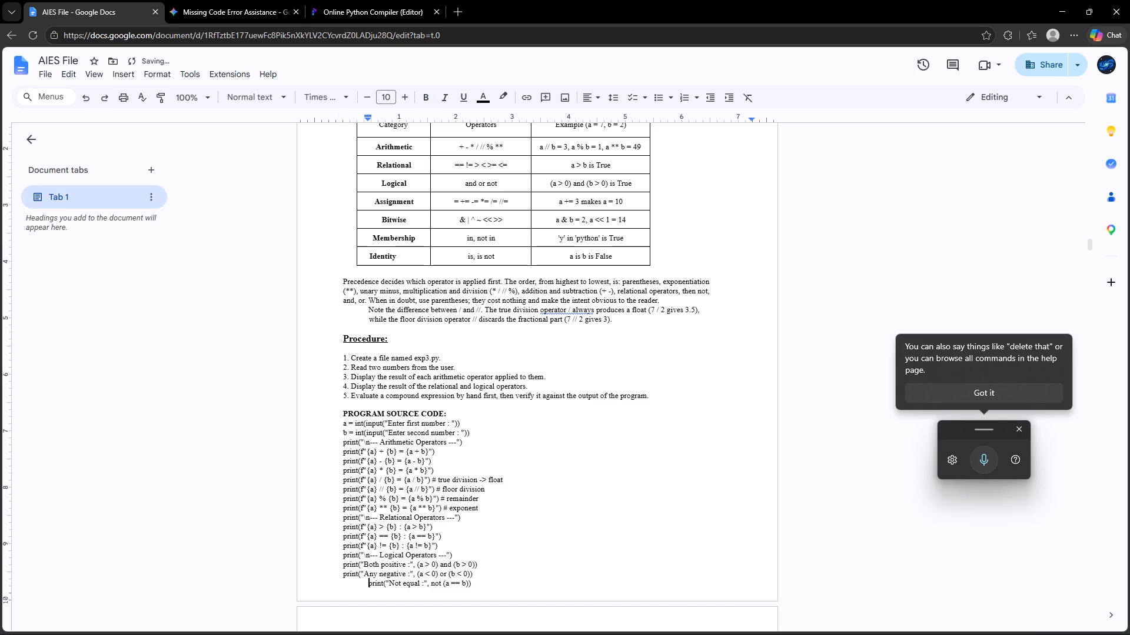
key(BackSpace)
Remove the left indent from the Precedence Demonstration code lines and from the SAMPLE OUTPUT heading of Experiment 3.
key(Down)
key(BackSpace)
key(Down)
key(BackSpace)
key(Down)
key(BackSpace)
key(Down)
key(BackSpace)
key(Down)
key(BackSpace)
key(Down)
key(BackSpace)
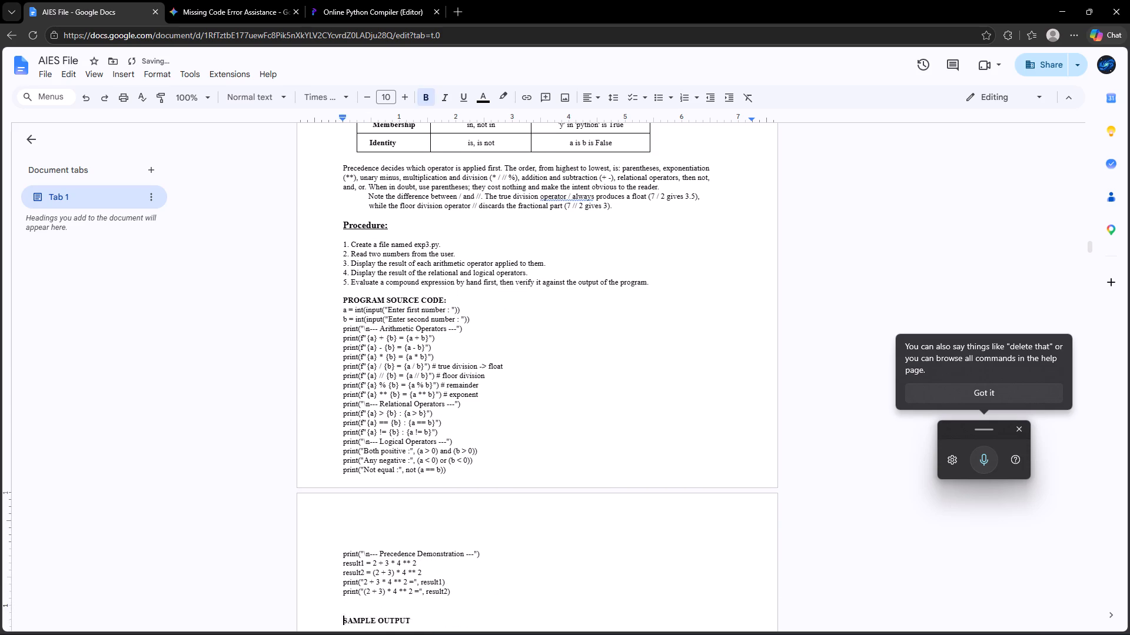
Remove the left indent from the sample output's two number-entry lines and its Arithmetic Operators title line.
key(Down)
key(BackSpace)
key(Down)
key(BackSpace)
key(Down)
key(BackSpace)
Remove the left indent from the seven arithmetic result lines, from 7 + 2 through 7 ** 2.
key(Down)
key(BackSpace)
key(Down)
key(BackSpace)
key(Down)
key(BackSpace)
key(Down)
key(BackSpace)
key(Down)
key(BackSpace)
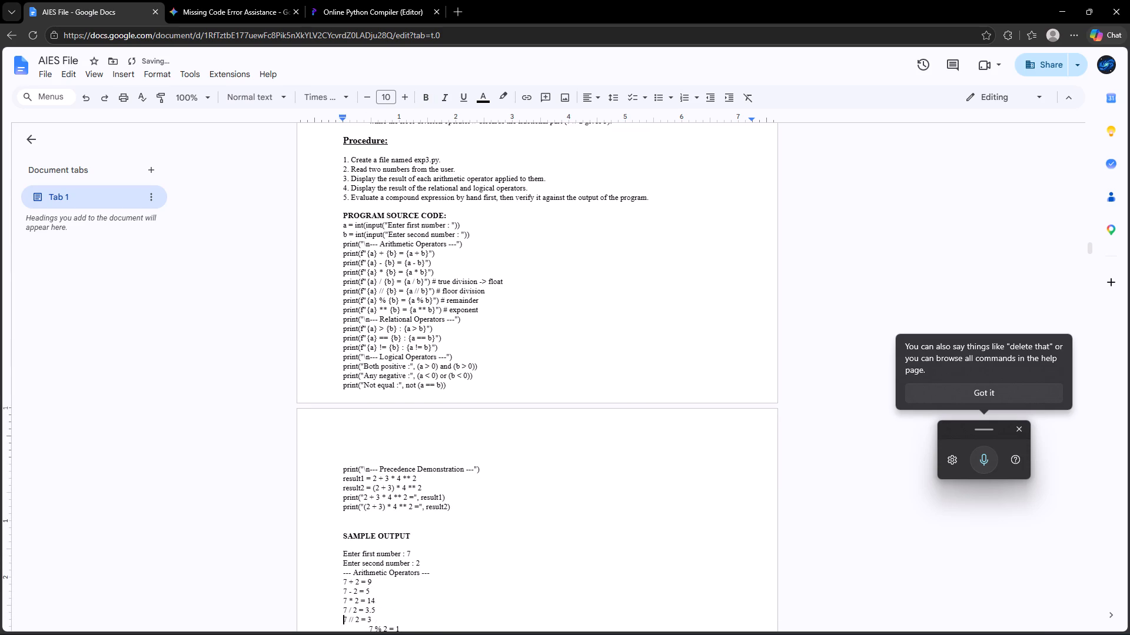
key(Down)
key(BackSpace)
key(Down)
key(BackSpace)
Remove the left indent from the sample output's Relational Operators title and its three comparison lines.
key(Down)
key(BackSpace)
key(Down)
key(BackSpace)
key(Down)
key(BackSpace)
key(Down)
key(BackSpace)
Remove the left indent from the sample output's Logical Operators title and the lines through "Not equal".
key(Down)
key(BackSpace)
key(Down)
key(BackSpace)
key(Down)
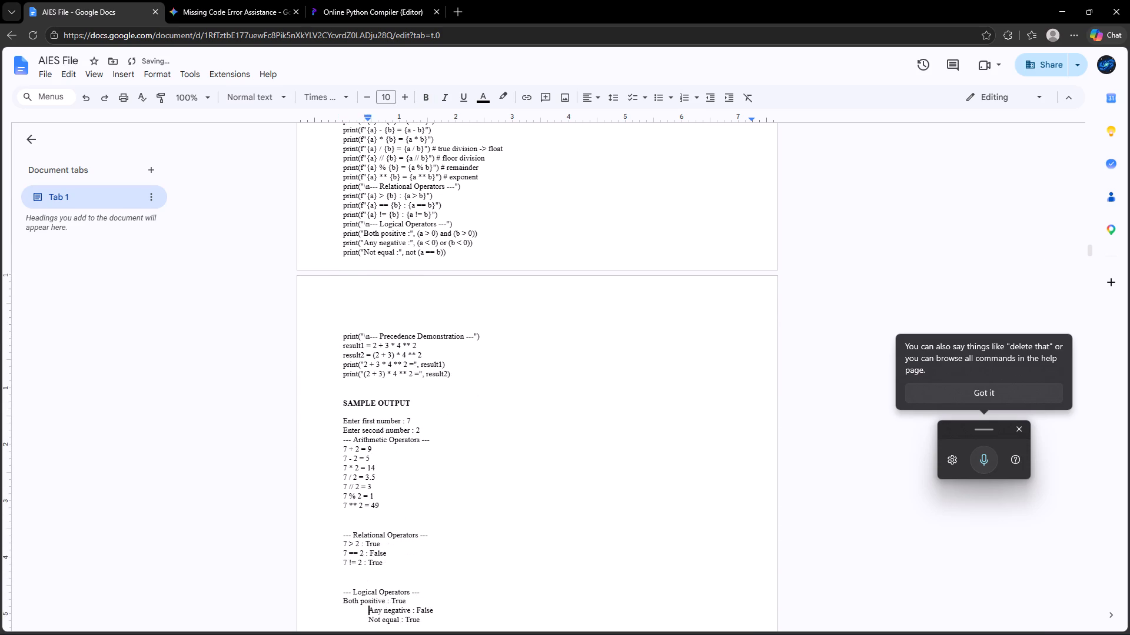
key(BackSpace)
key(Down)
key(BackSpace)
Remove the left indent from the sample output's Precedence Demonstration title and its two result lines.
key(Down)
key(BackSpace)
key(Down)
key(BackSpace)
key(Down)
key(BackSpace)
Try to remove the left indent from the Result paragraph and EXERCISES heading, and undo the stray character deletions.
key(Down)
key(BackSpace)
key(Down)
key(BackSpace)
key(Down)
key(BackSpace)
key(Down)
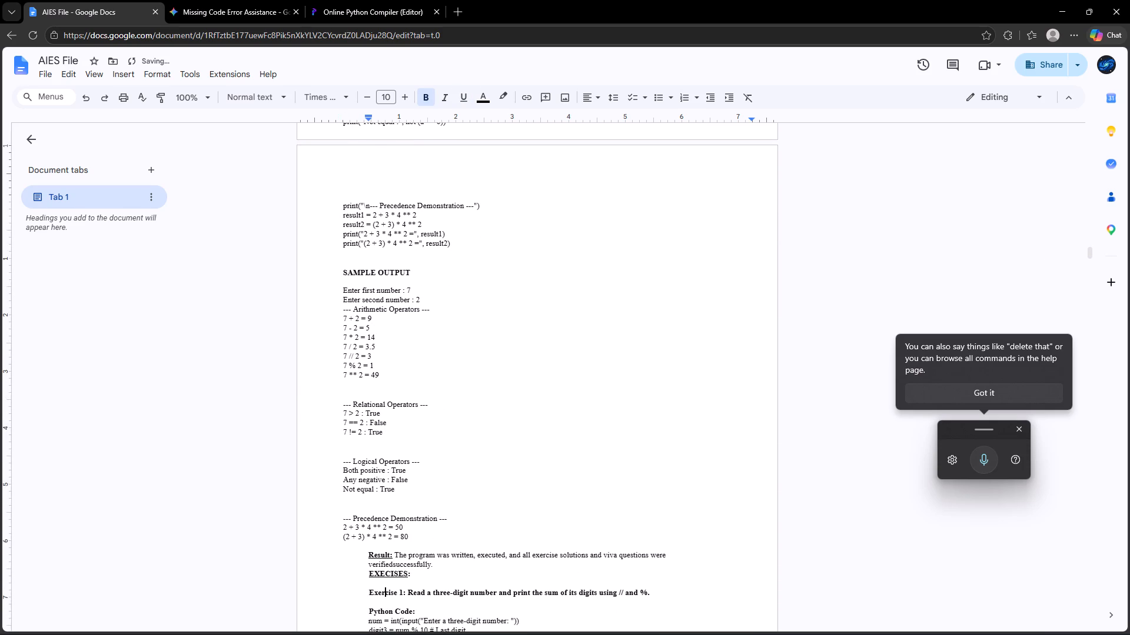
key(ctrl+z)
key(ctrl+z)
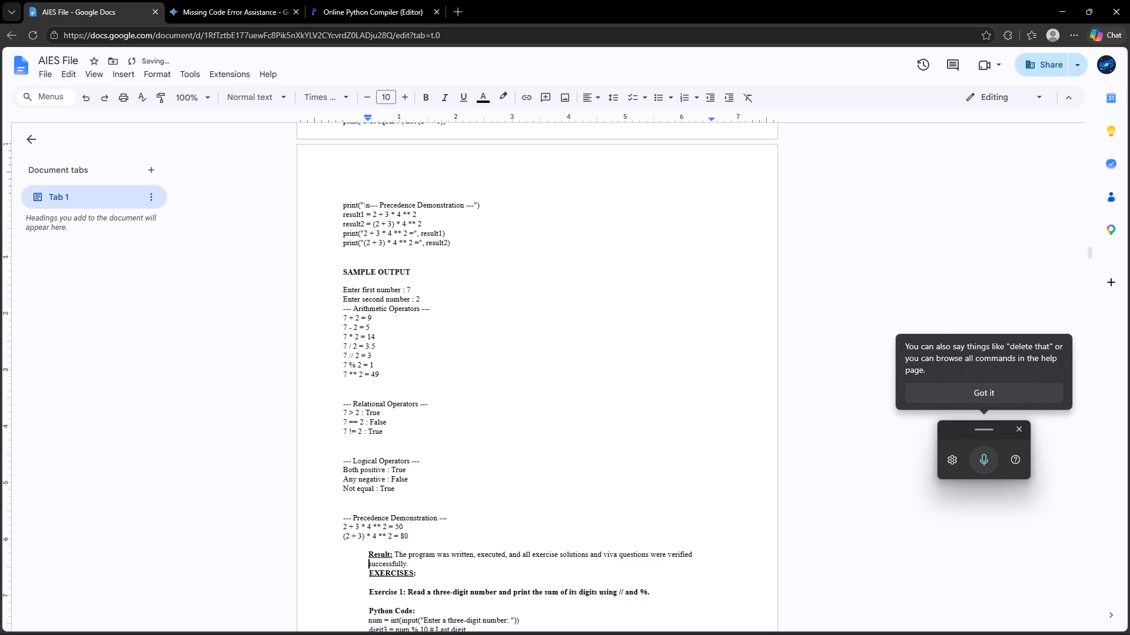
Remove the left indent from Experiment 3's Result paragraph and enlarge its "Result:" label by two font sizes.
key(Up)
key(BackSpace)
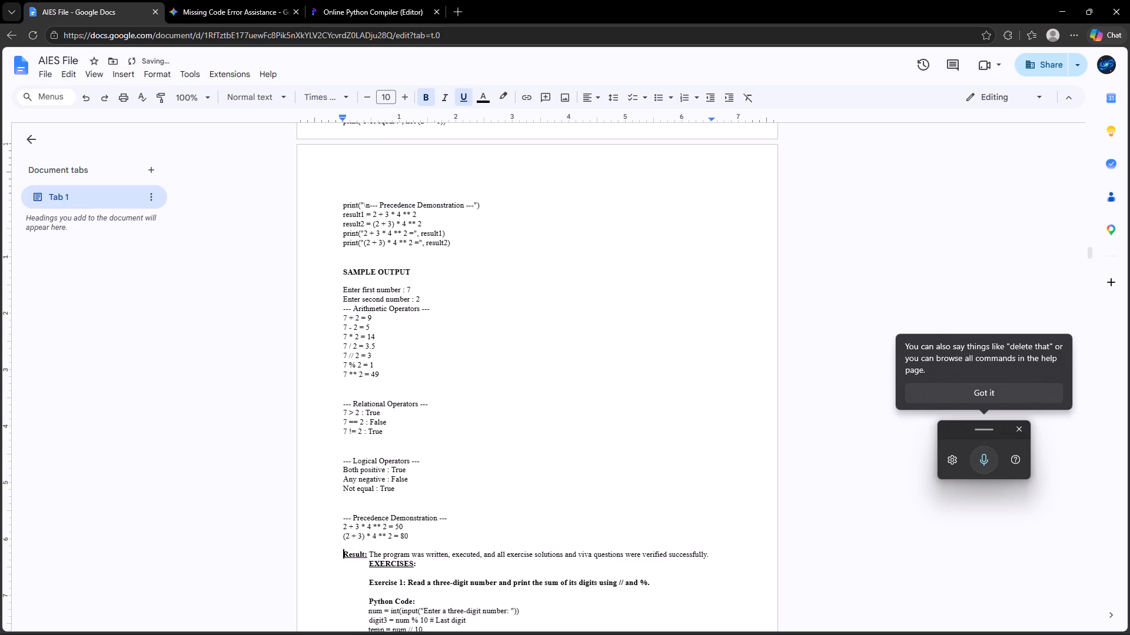
key(ctrl+shift+Right)
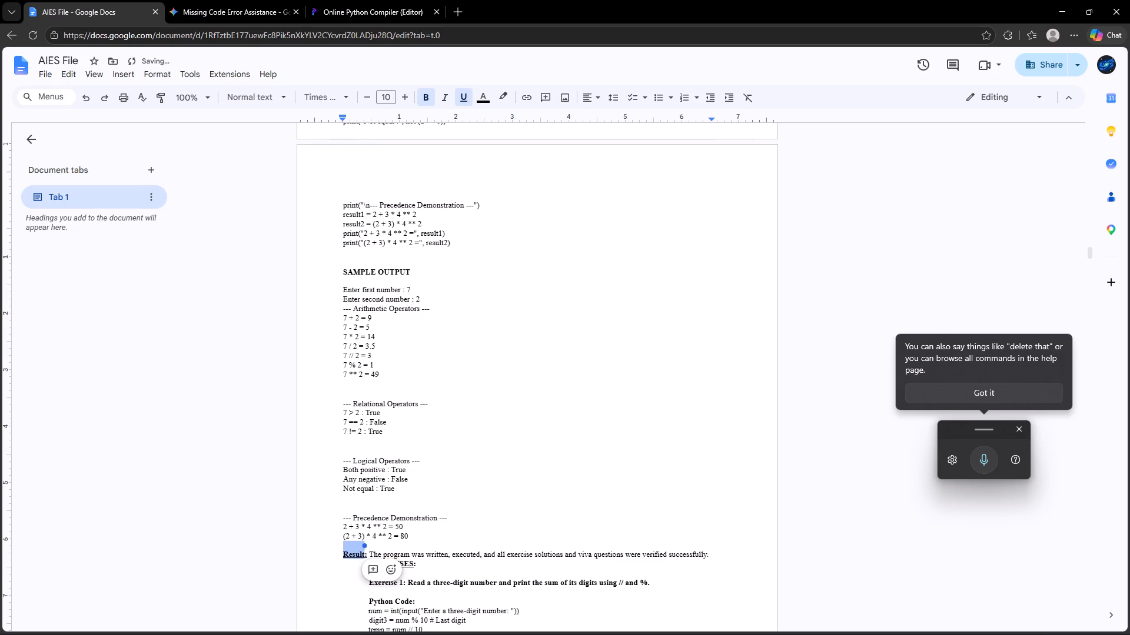
key(ctrl+shift+Right)
key(ctrl+shift+period)
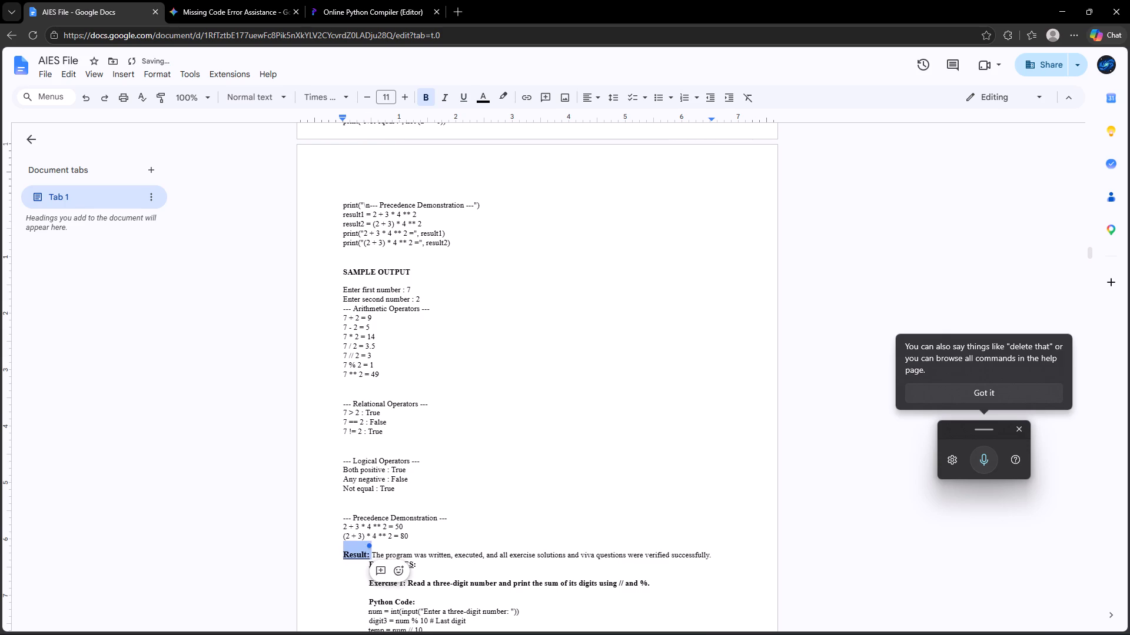
key(ctrl+shift+period)
Add a paragraph break after "successfully" in the Result text and bring the EXERCISES heading below it to the left margin.
key(Down)
key(Right)
key(Right)
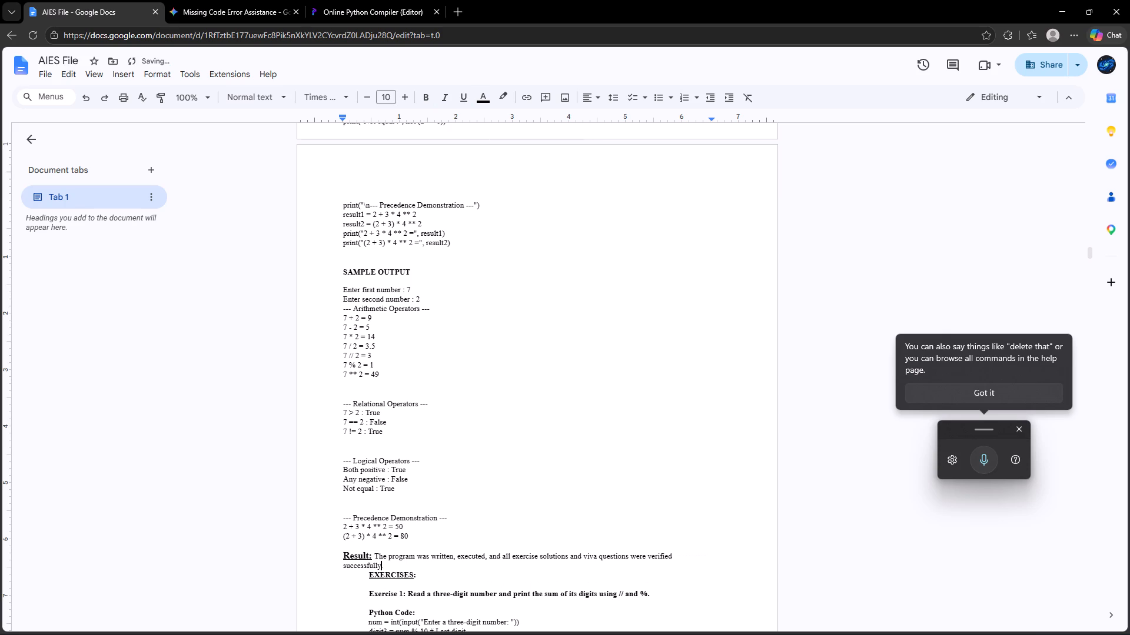
key(Return)
key(BackSpace)
key(Return)
key(Down)
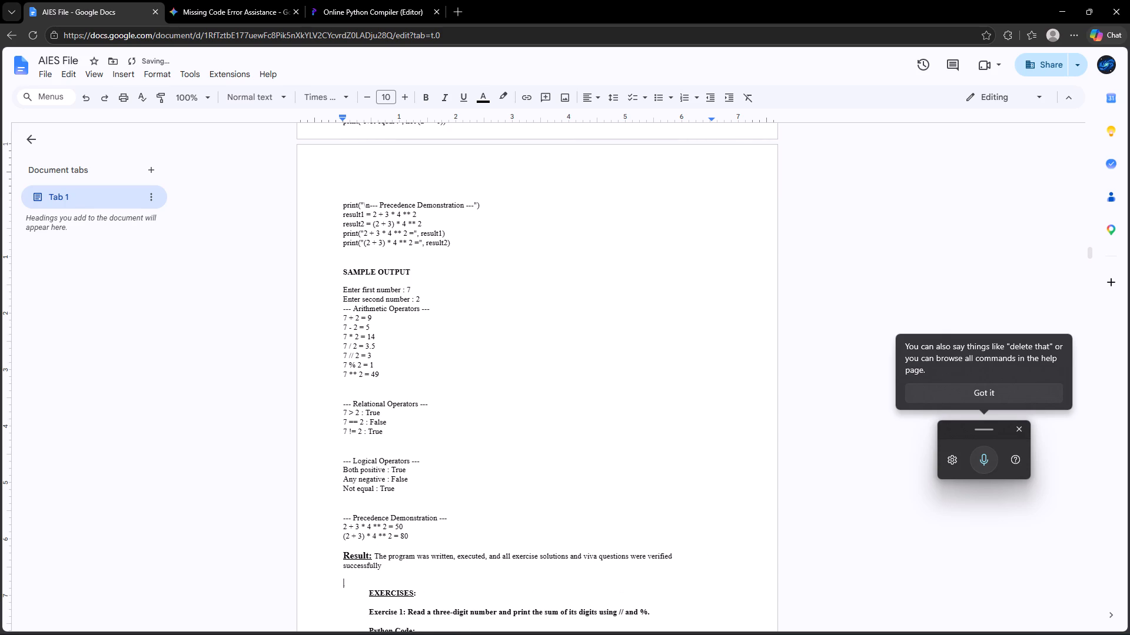
key(BackSpace)
key(BackSpace)
Enlarge the EXERCISES heading below the Result paragraph by one font size.
key(Down)
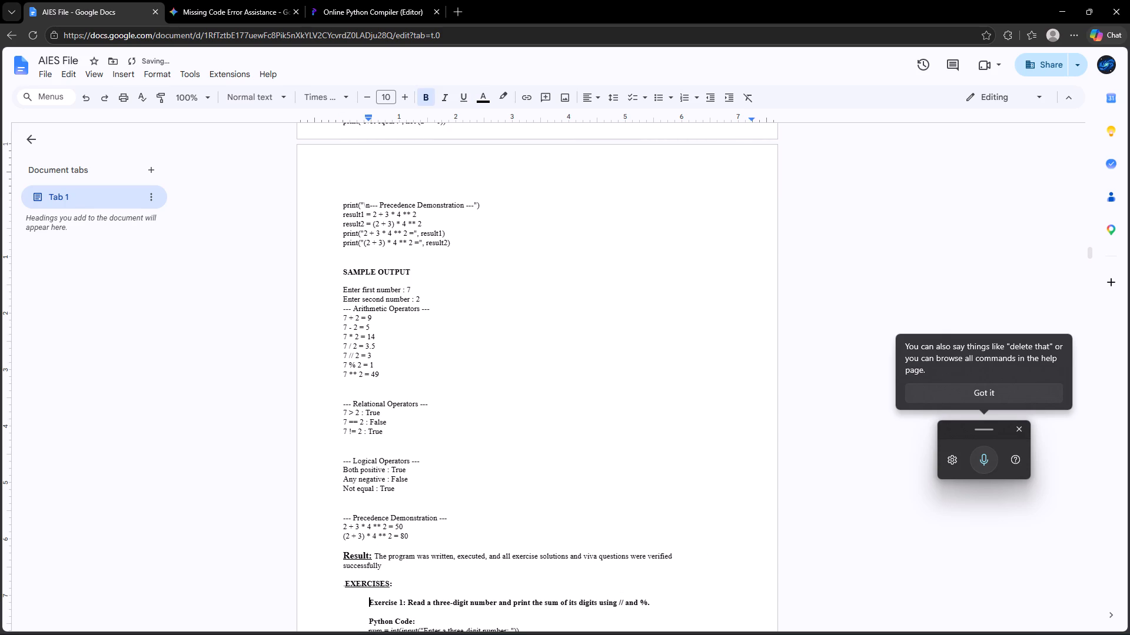
key(Up)
key(ctrl+shift+Down)
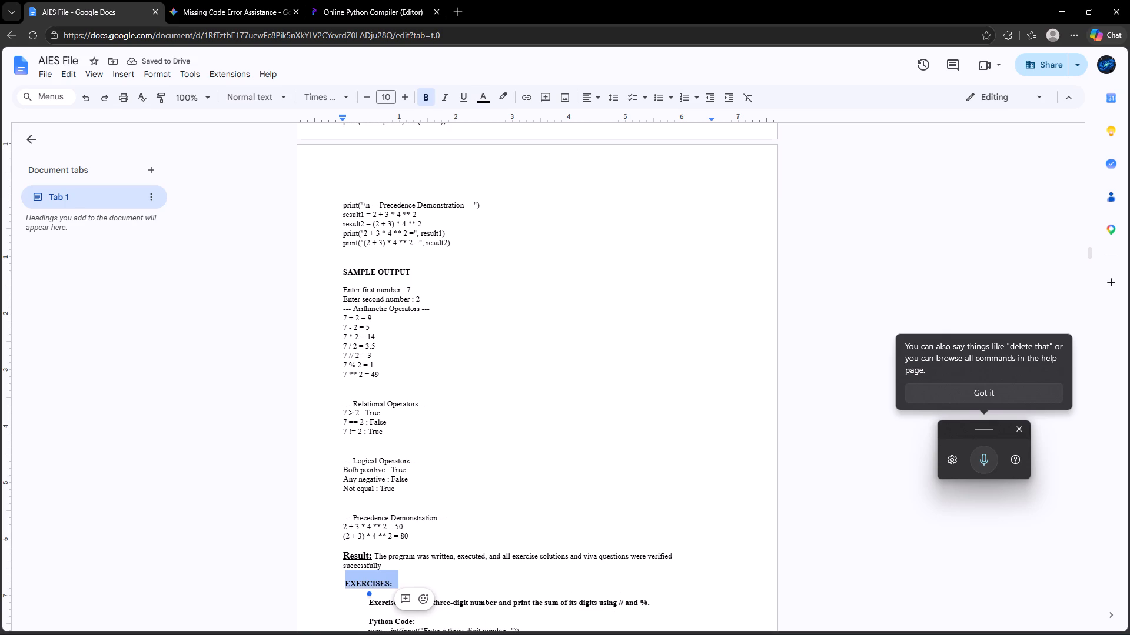
key(ctrl+shift+period)
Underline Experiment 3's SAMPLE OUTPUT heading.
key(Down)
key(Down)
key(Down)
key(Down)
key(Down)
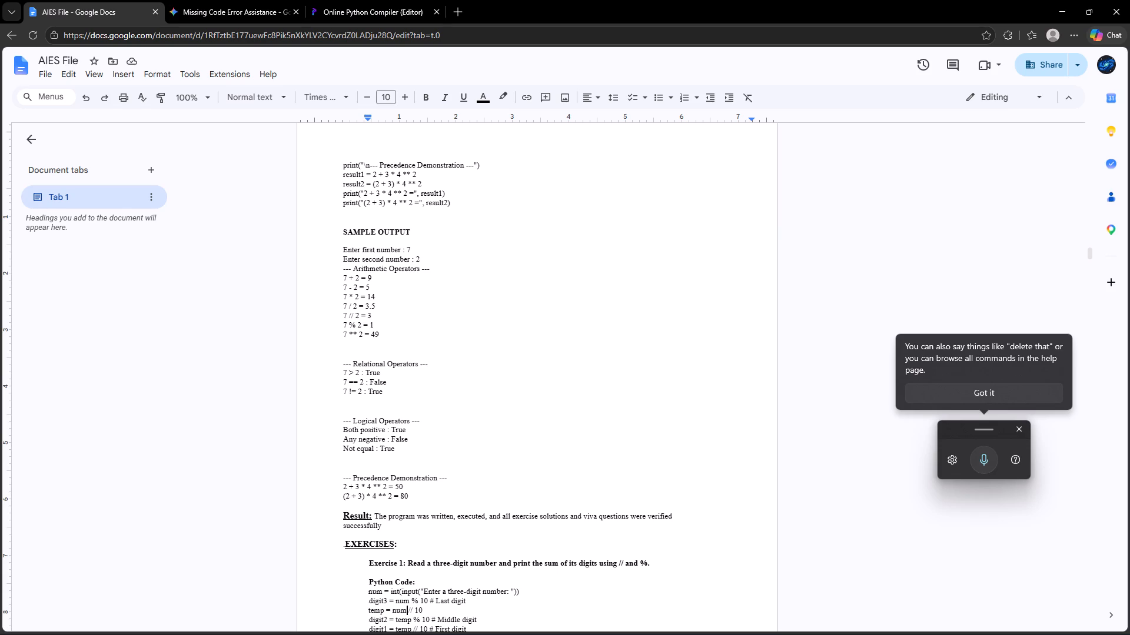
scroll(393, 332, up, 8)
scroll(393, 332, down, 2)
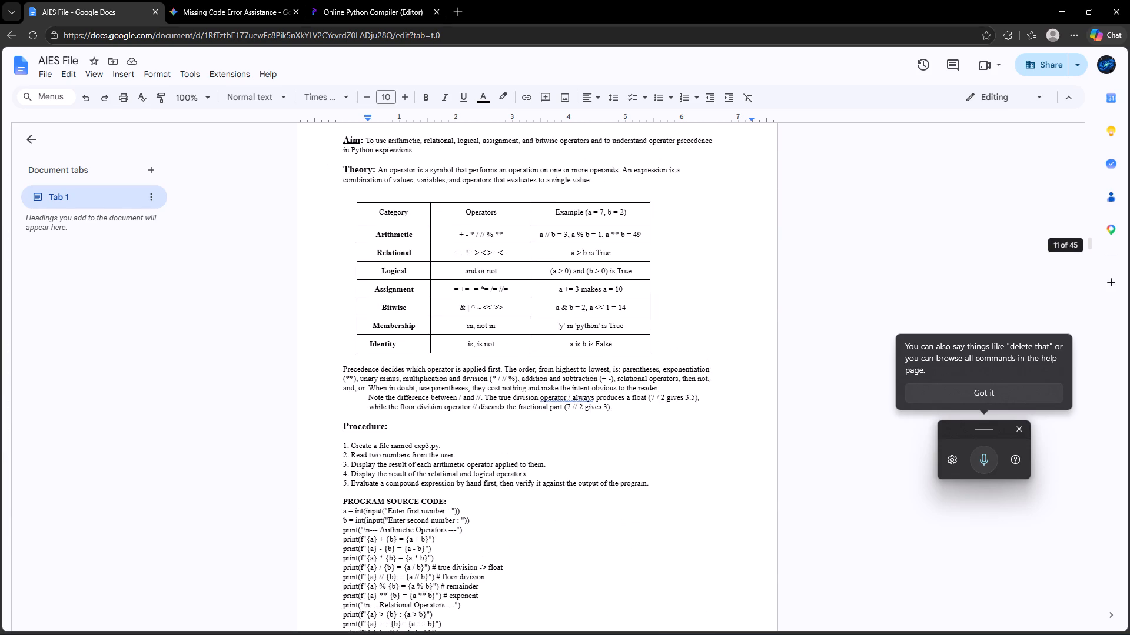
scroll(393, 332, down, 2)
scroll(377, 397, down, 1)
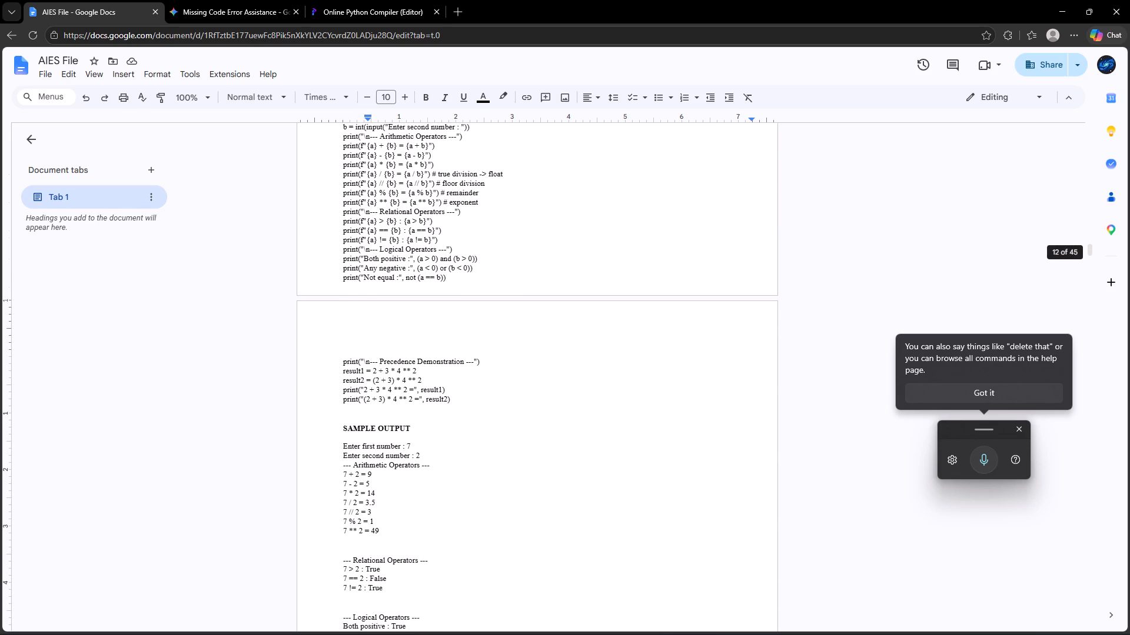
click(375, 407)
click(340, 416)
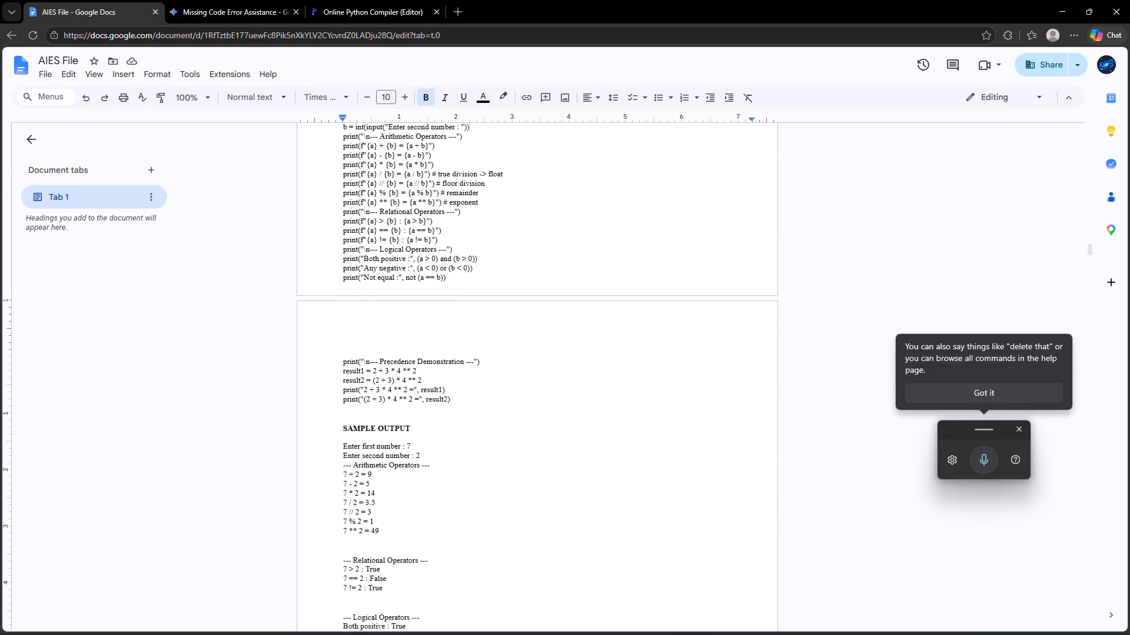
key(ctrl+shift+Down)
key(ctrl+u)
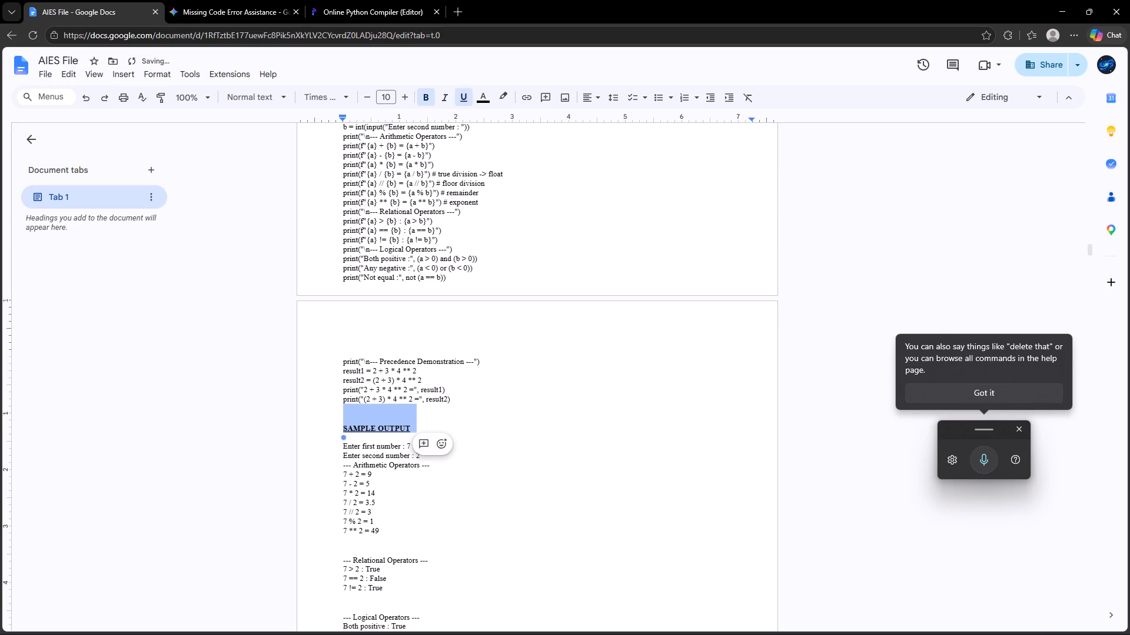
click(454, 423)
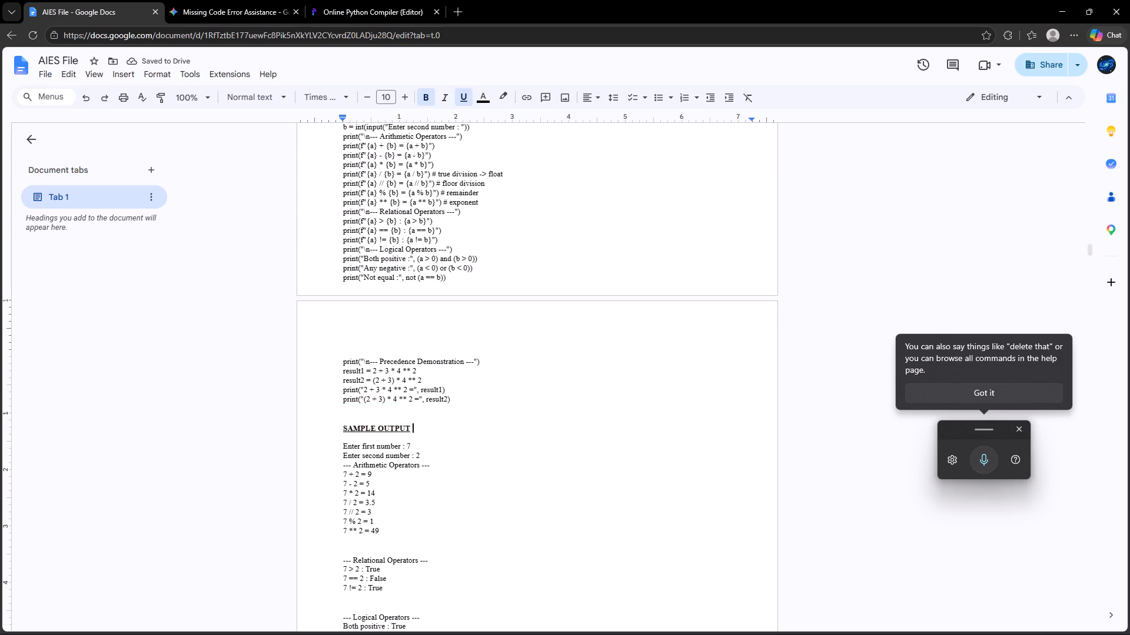
scroll(371, 460, down, 2)
click(367, 366)
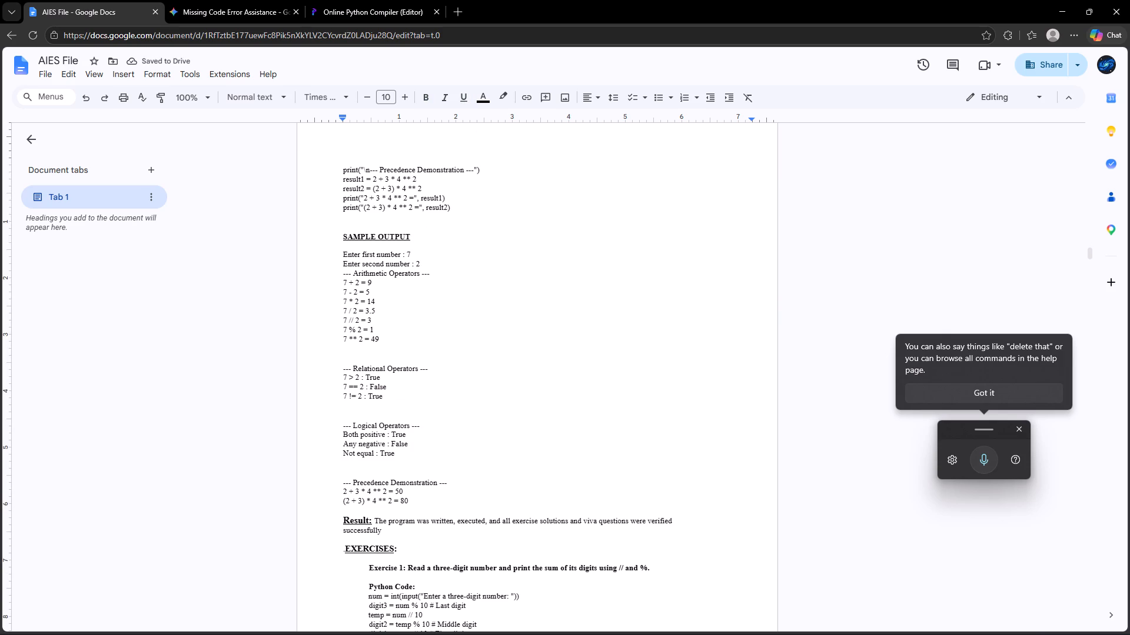
double_click(357, 356)
click(326, 385)
double_click(340, 400)
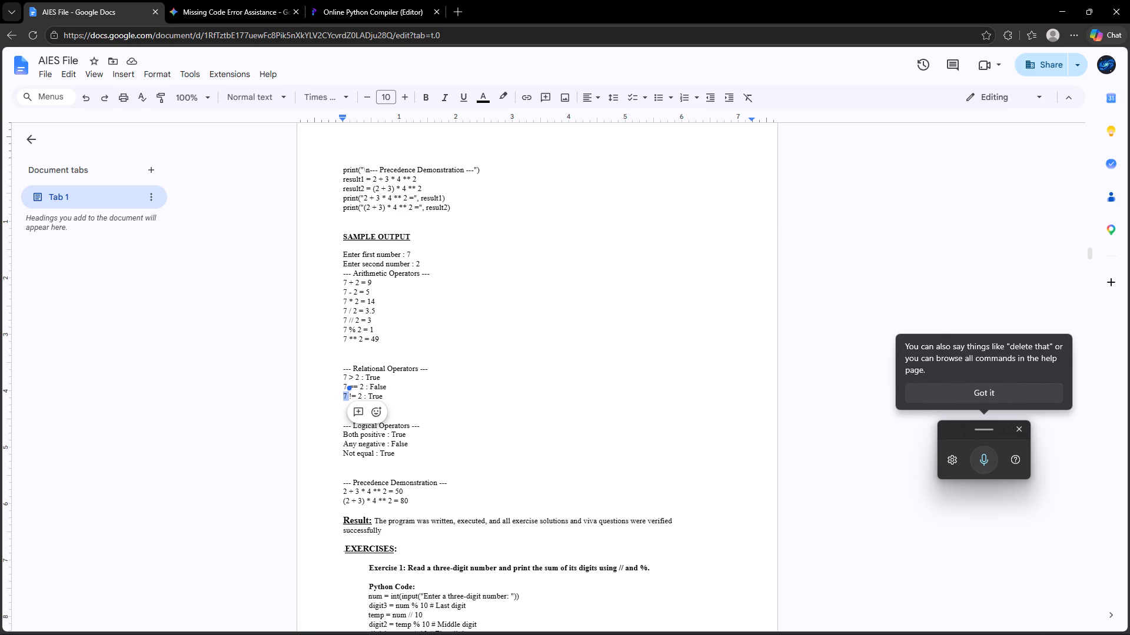
drag(416, 503, 340, 242)
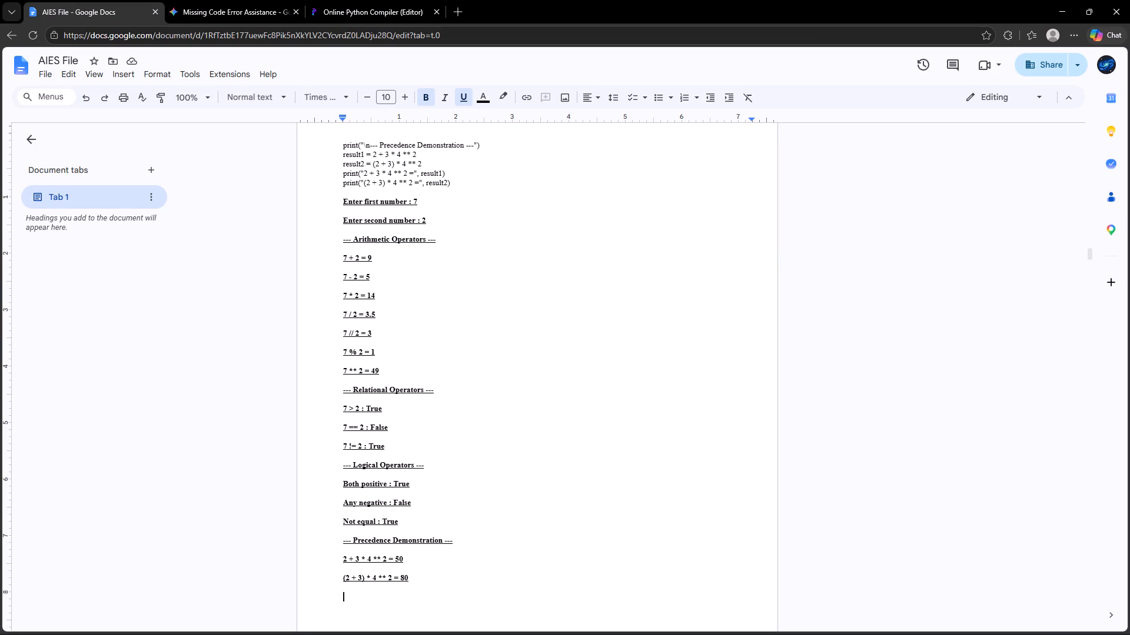
key(ctrl+z)
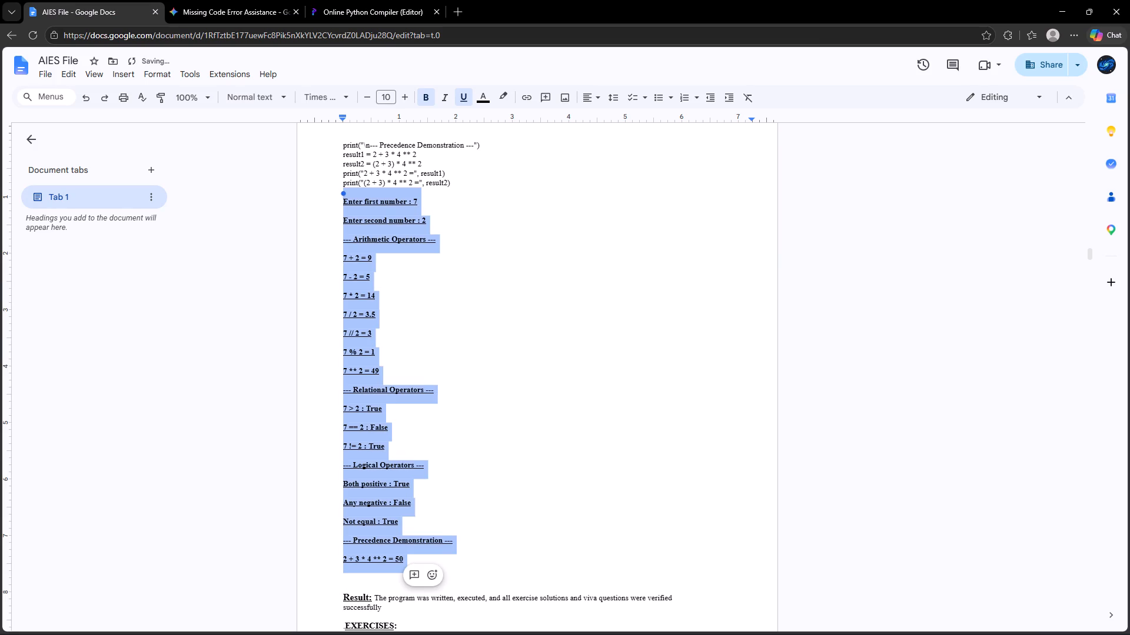
key(ctrl+v)
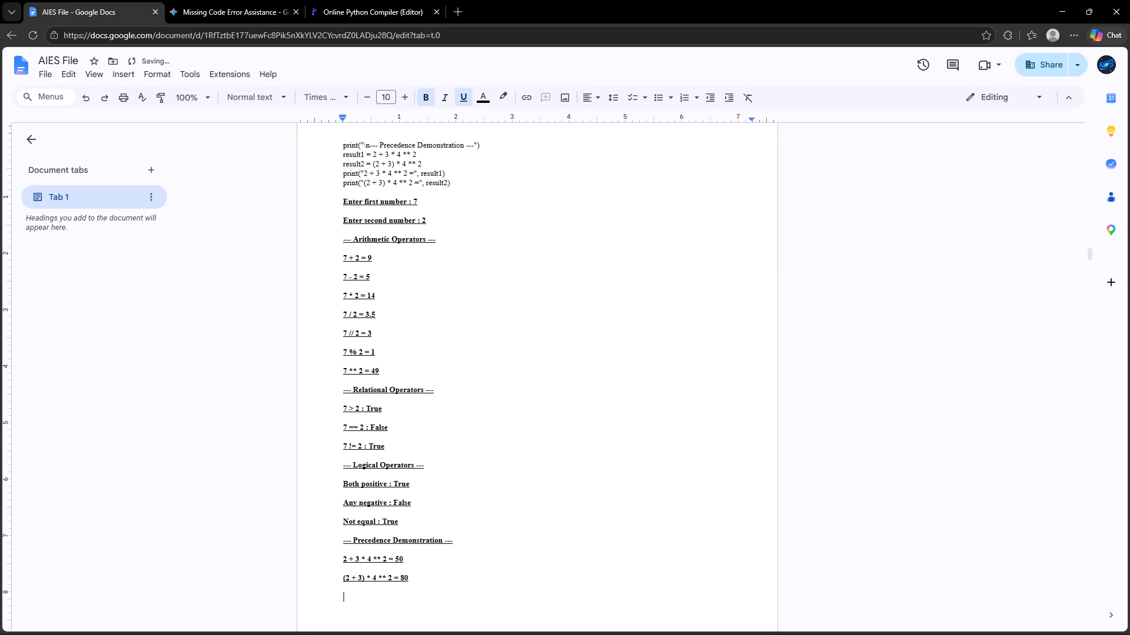
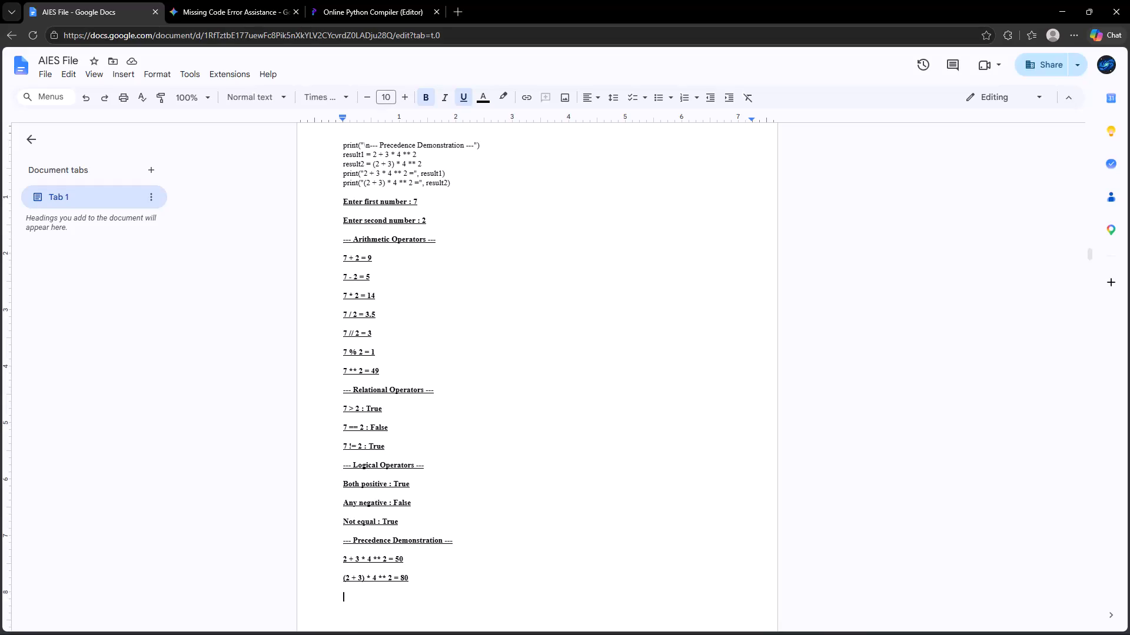
Delete the blank lines between the last Precedence Demonstration output line and the Result paragraph.
click(461, 382)
scroll(461, 382, down, 2)
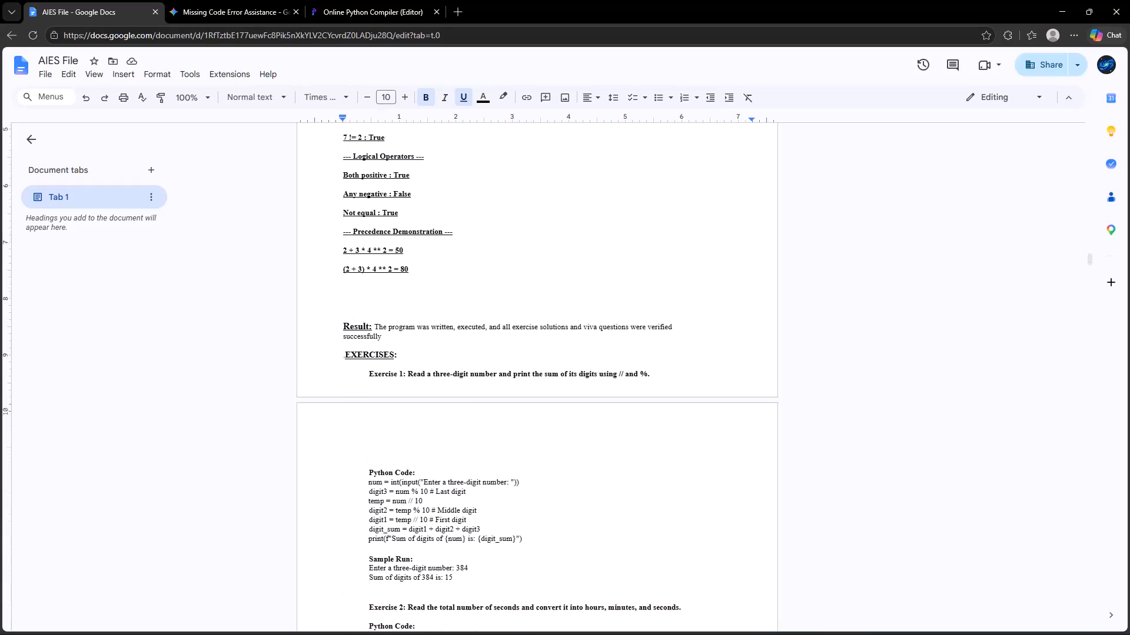
scroll(461, 382, down, 1)
click(434, 275)
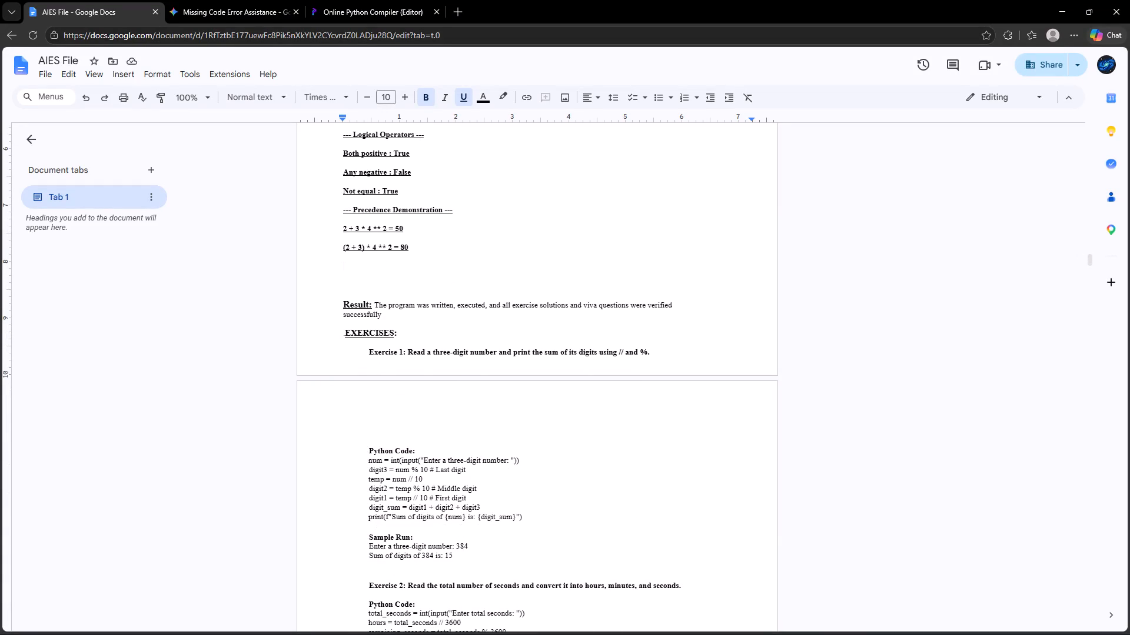
key(Down)
key(Down)
key(Up)
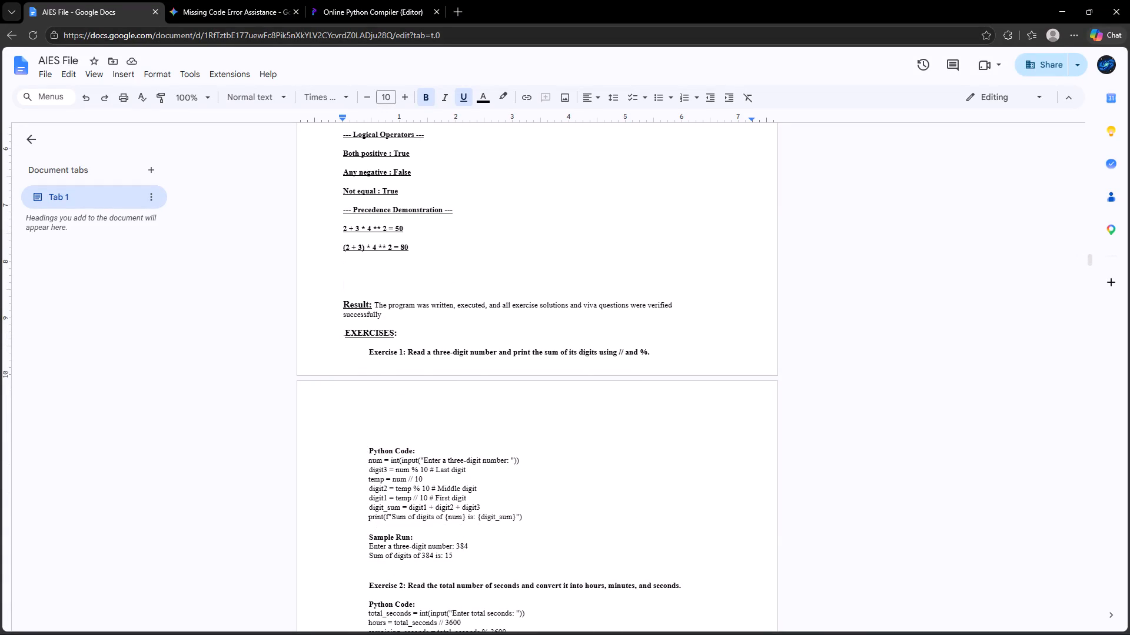
key(Down)
key(Up)
key(BackSpace)
click(434, 275)
key(Up)
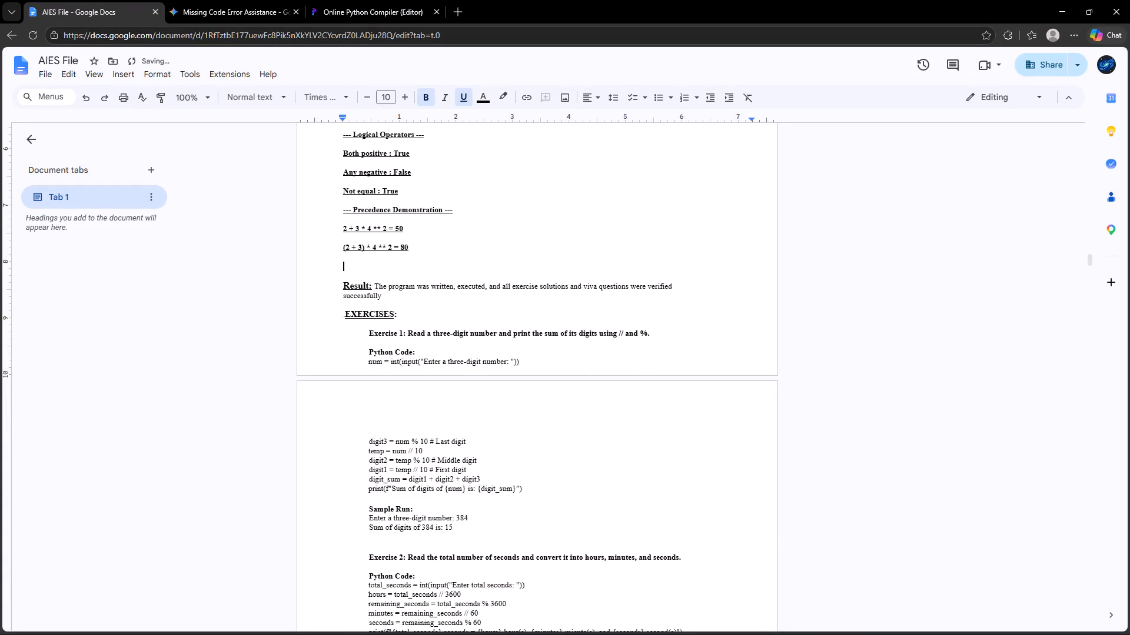
key(BackSpace)
key(Down)
key(Down)
key(Down)
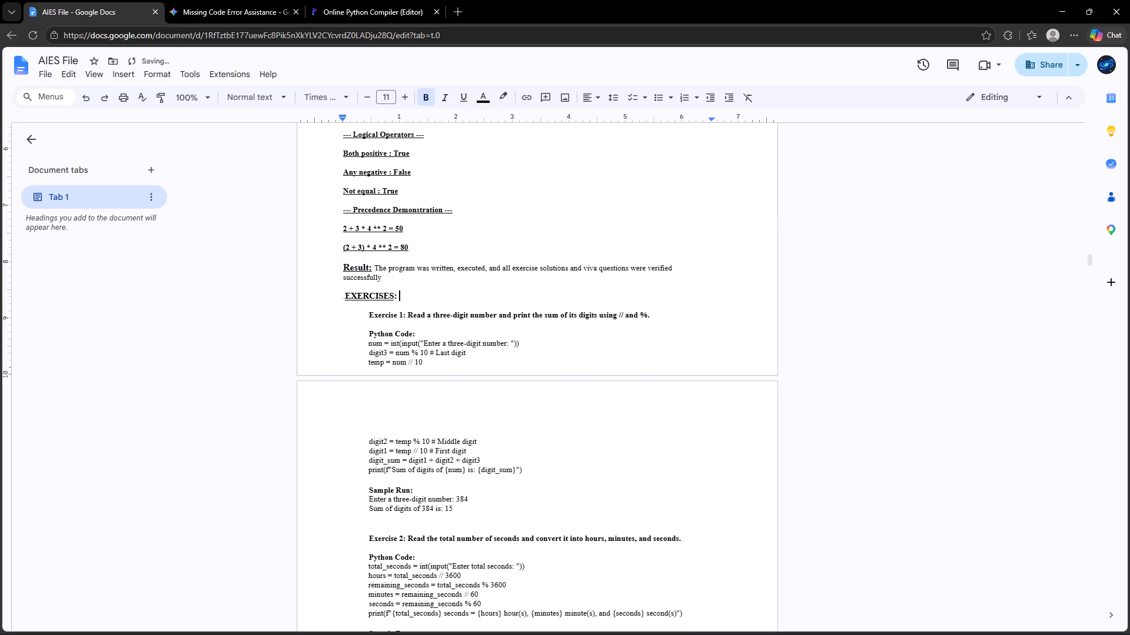
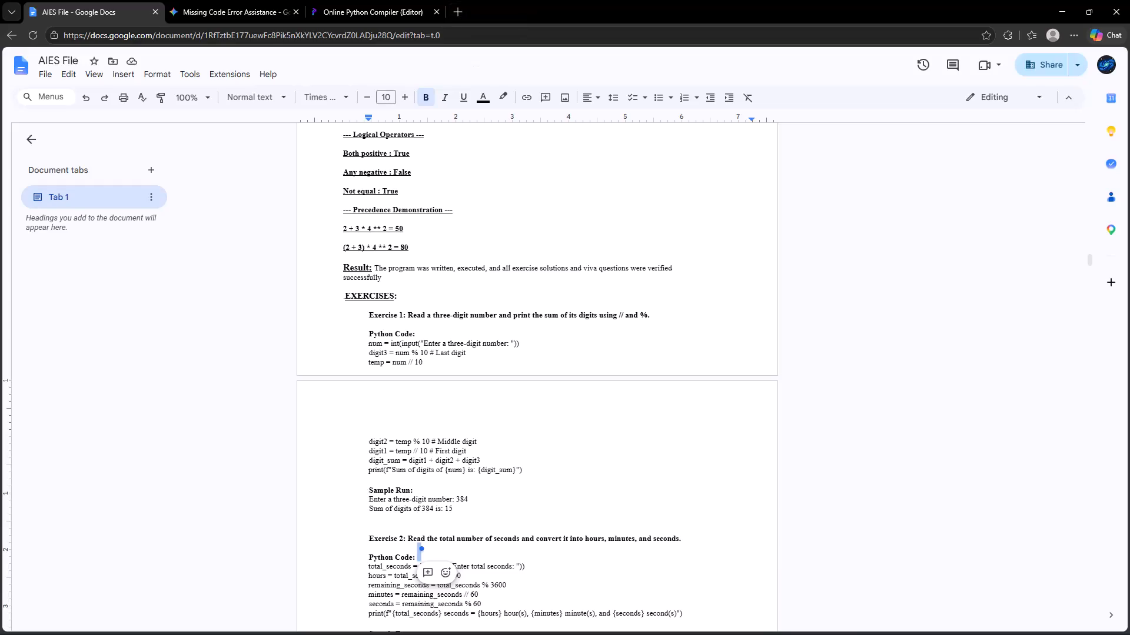
Open a new browser tab and start a search for "tele" to look up Telegram.
click(457, 7)
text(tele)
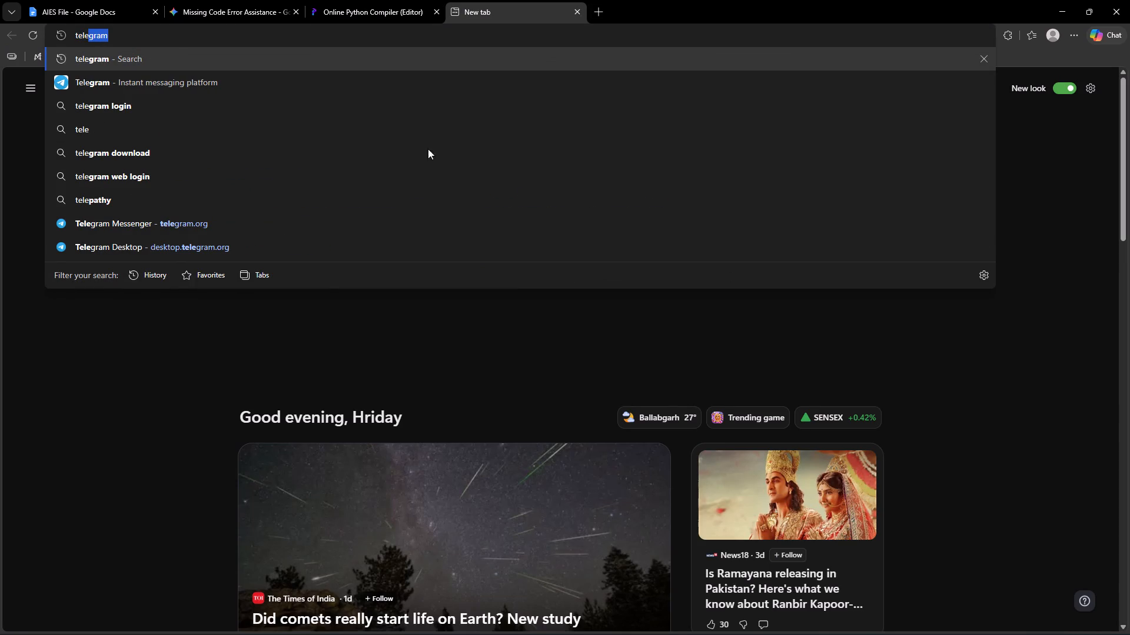
Open the Windows search and choose an entry from its suggestions.
click(424, 621)
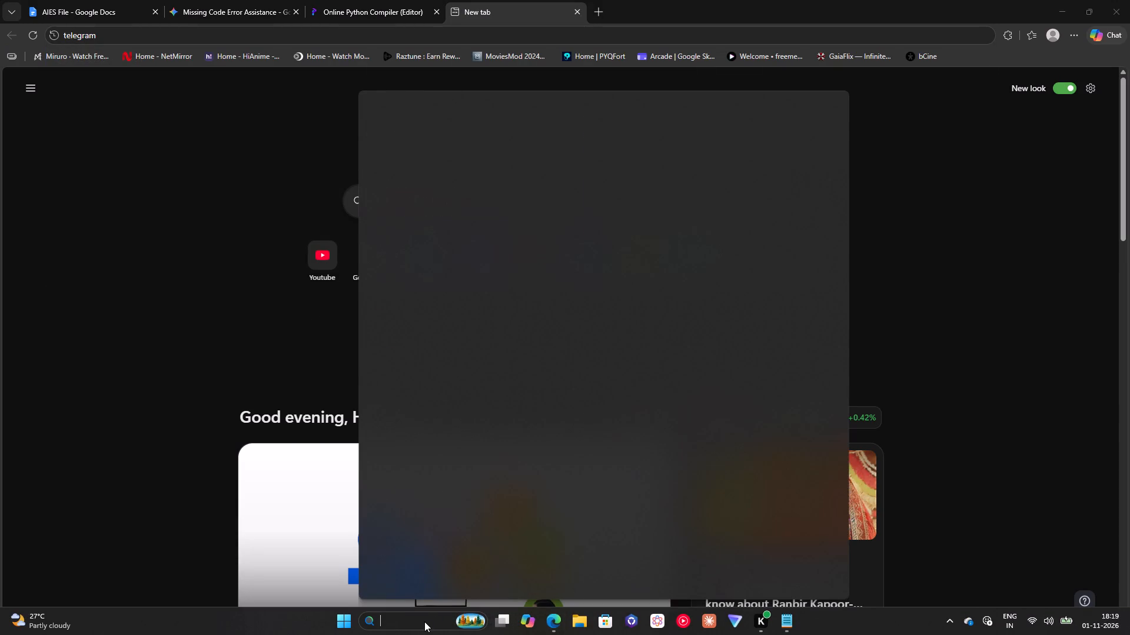
click(479, 149)
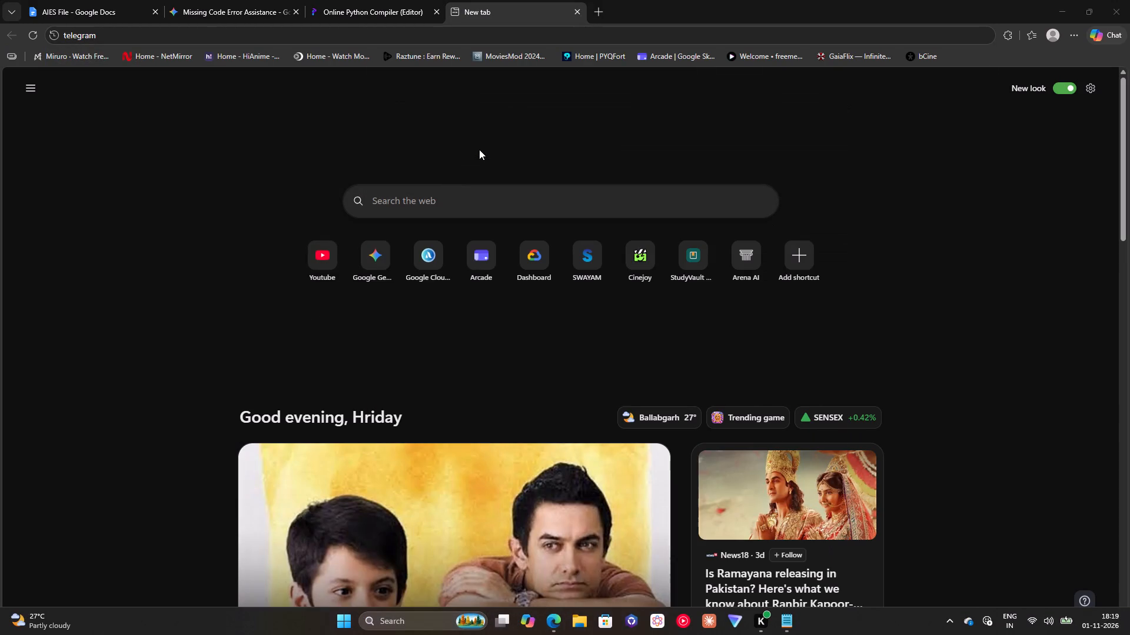
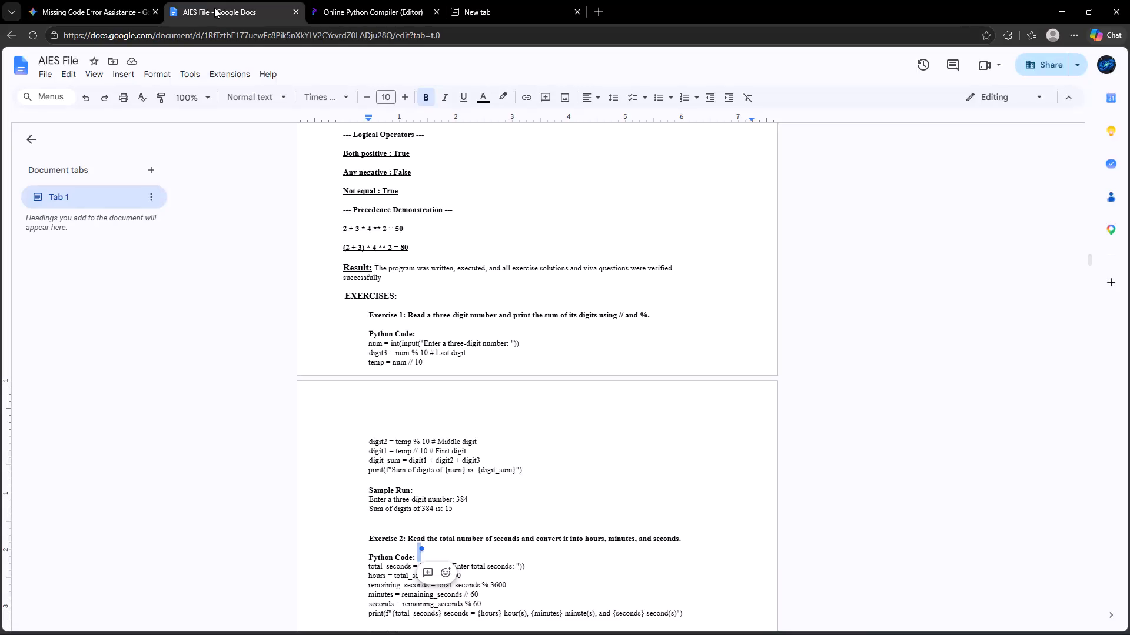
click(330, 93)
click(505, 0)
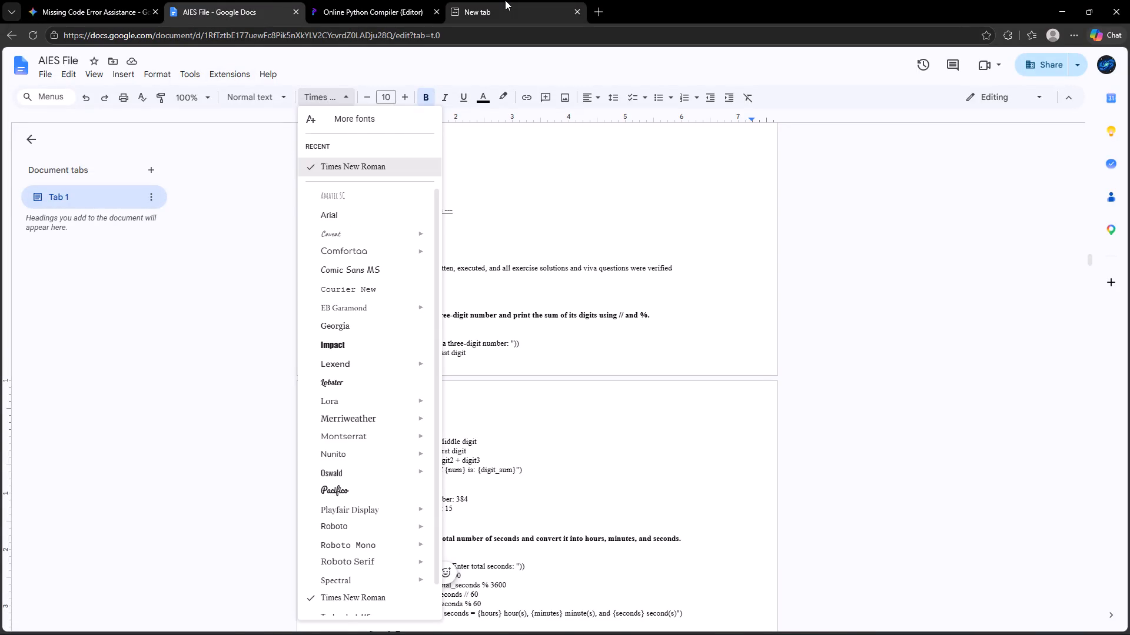
Switch to the online Python compiler holding the built-in data types program and its output.
click(370, 6)
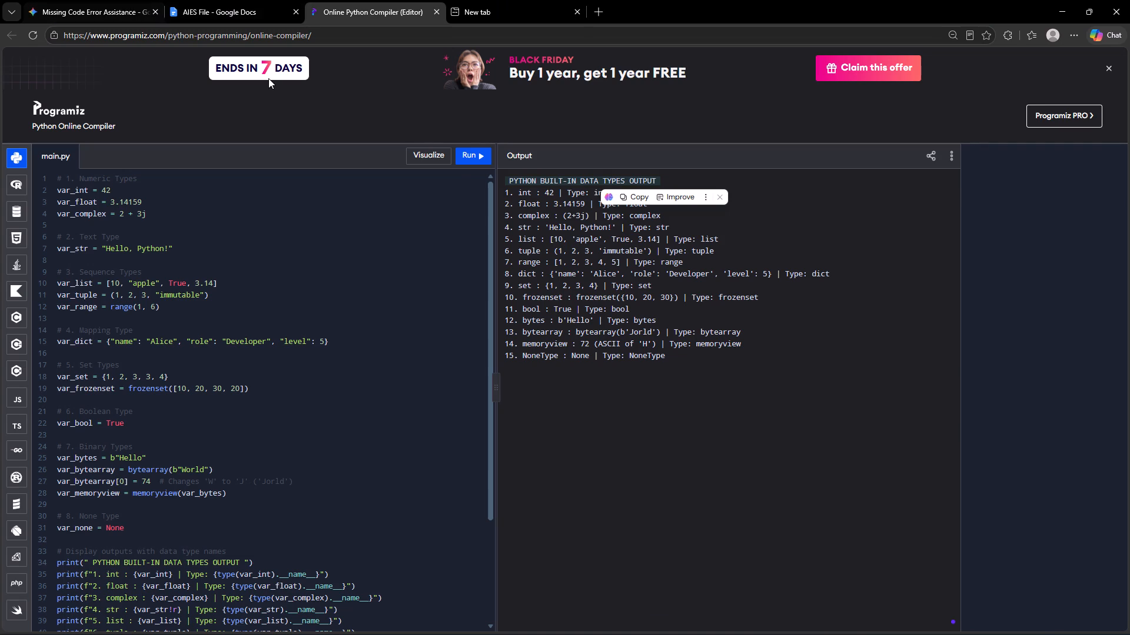
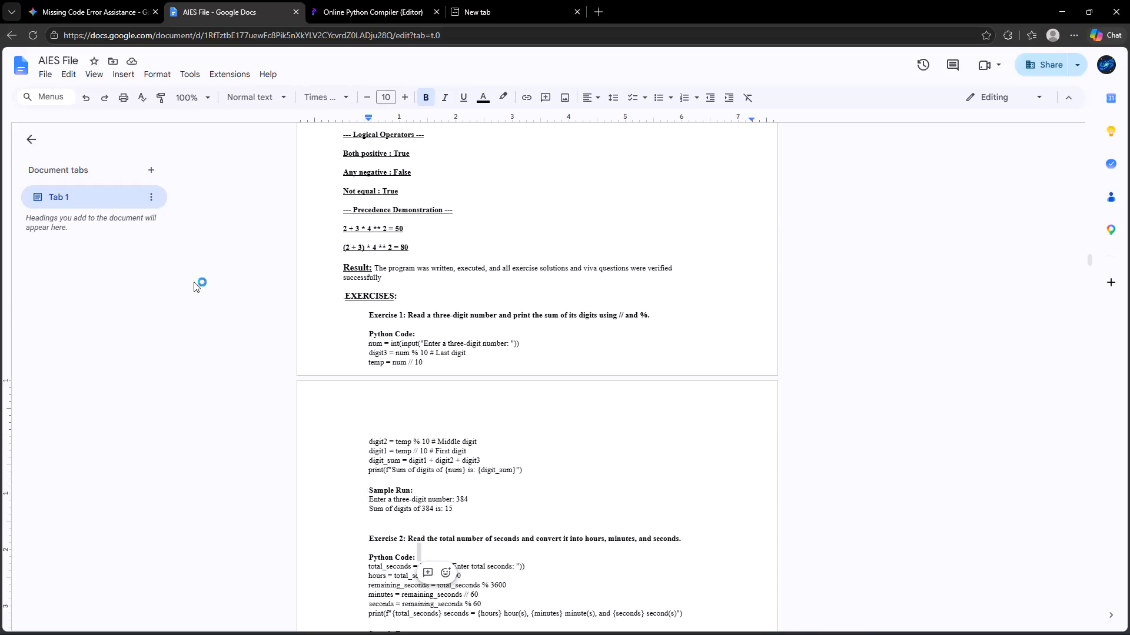
Go to the Docs home page and reopen the most recently opened AIES File from the recent documents.
click(25, 66)
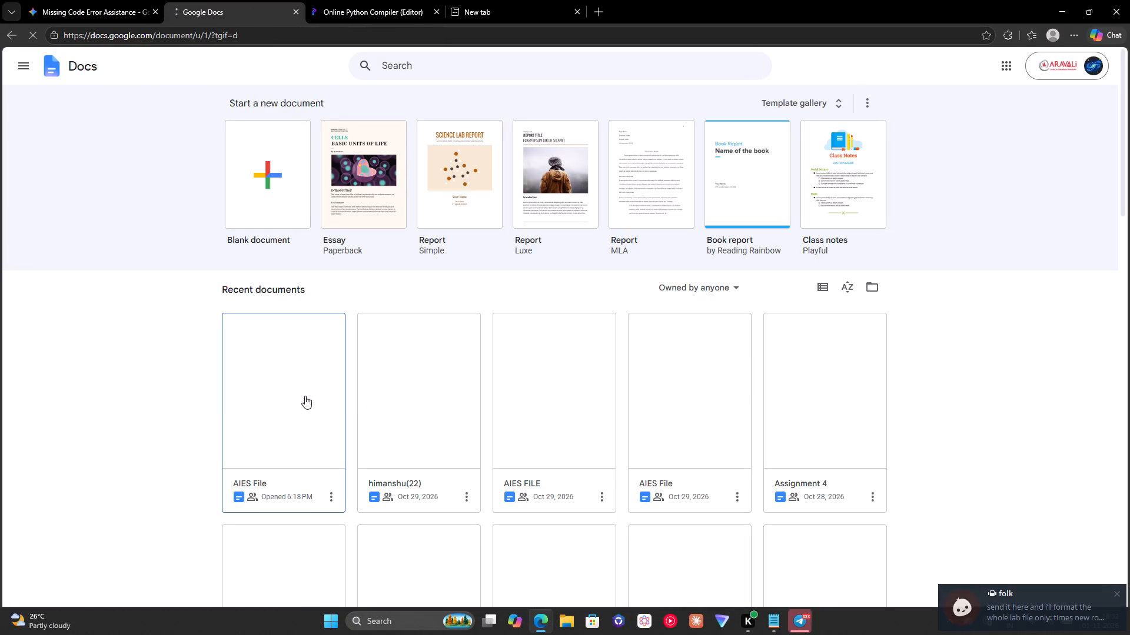
drag(279, 422, 295, 492)
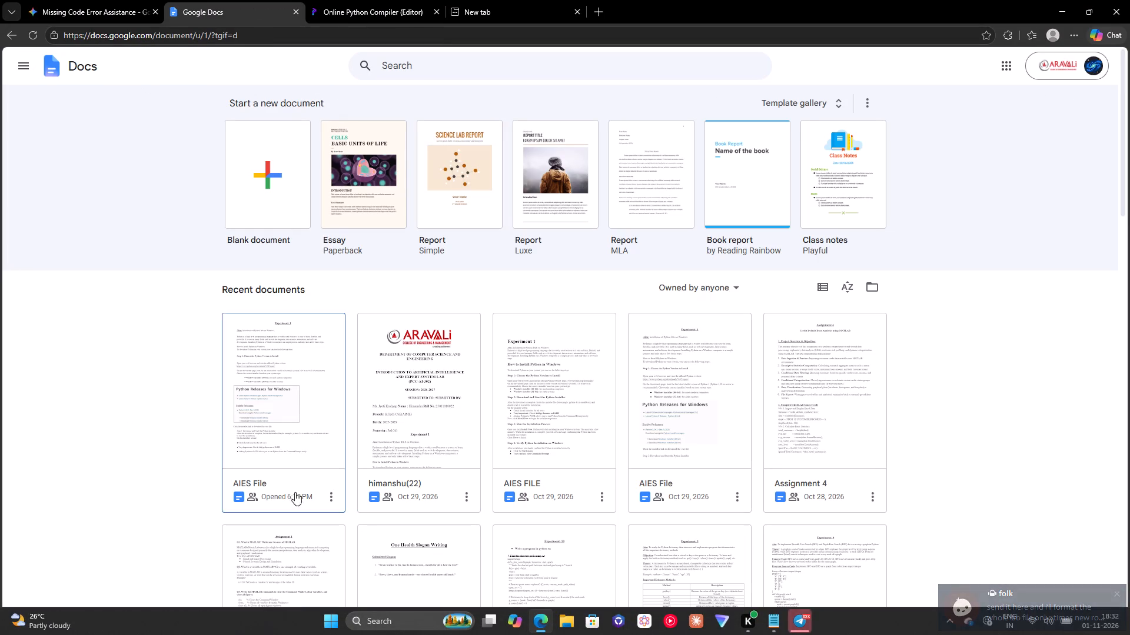
drag(295, 492, 330, 490)
click(330, 490)
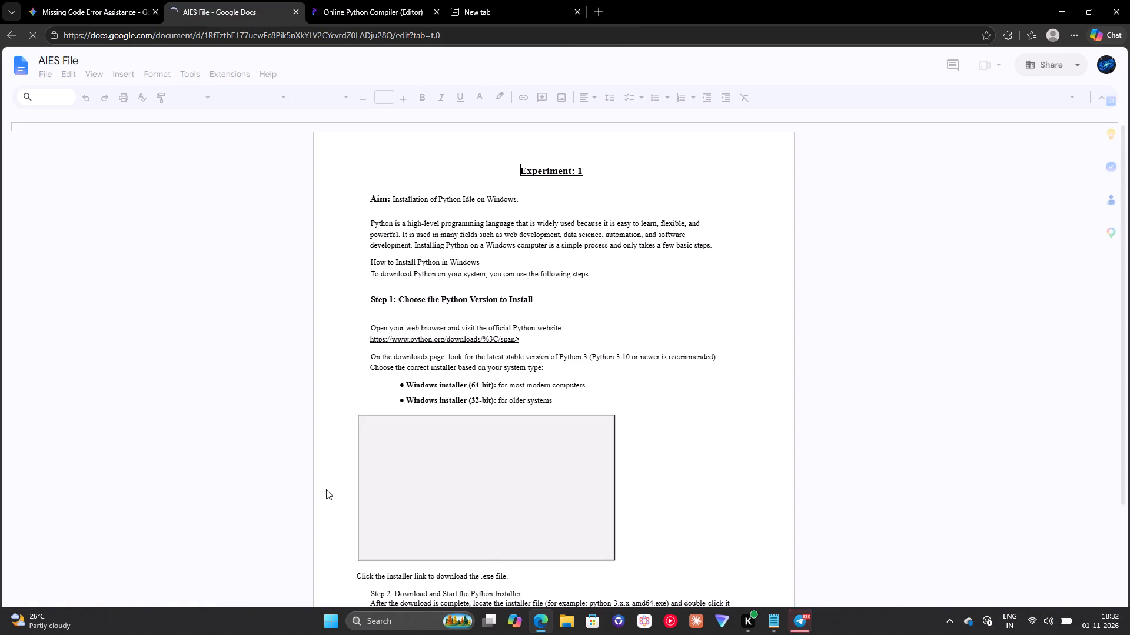
Bring up the download format choices for the AIES File document.
click(48, 68)
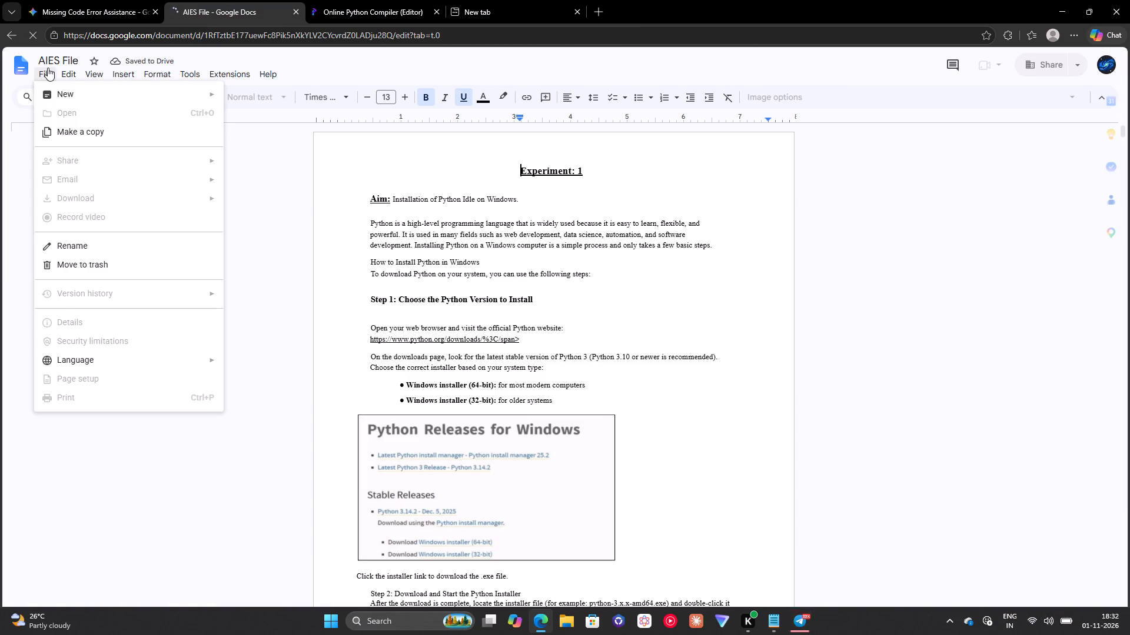
click(281, 213)
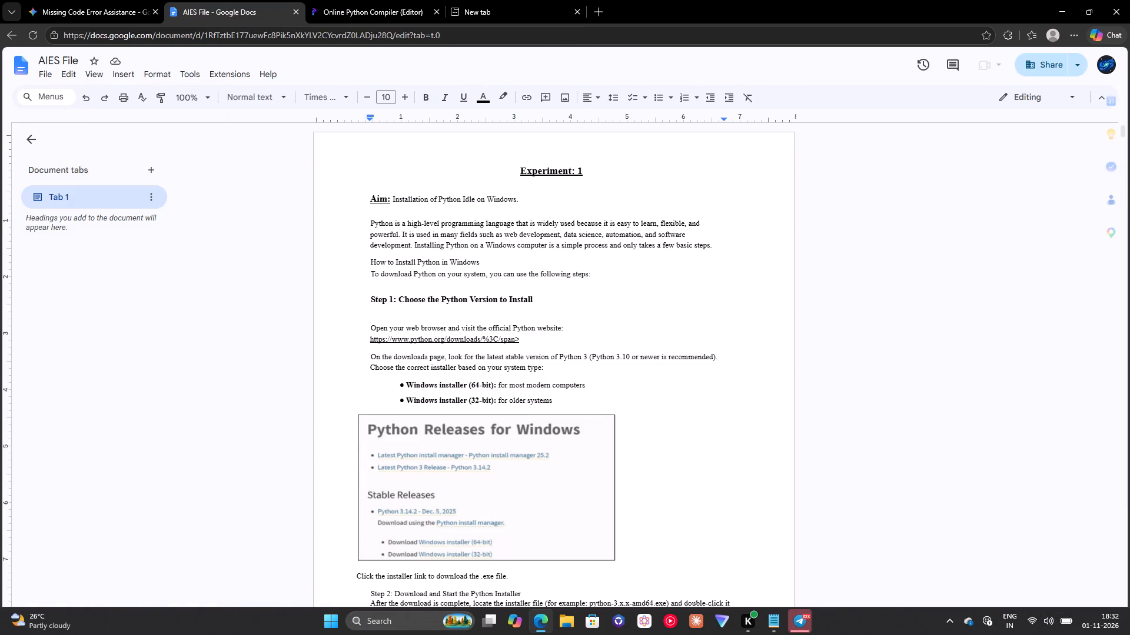
click(46, 73)
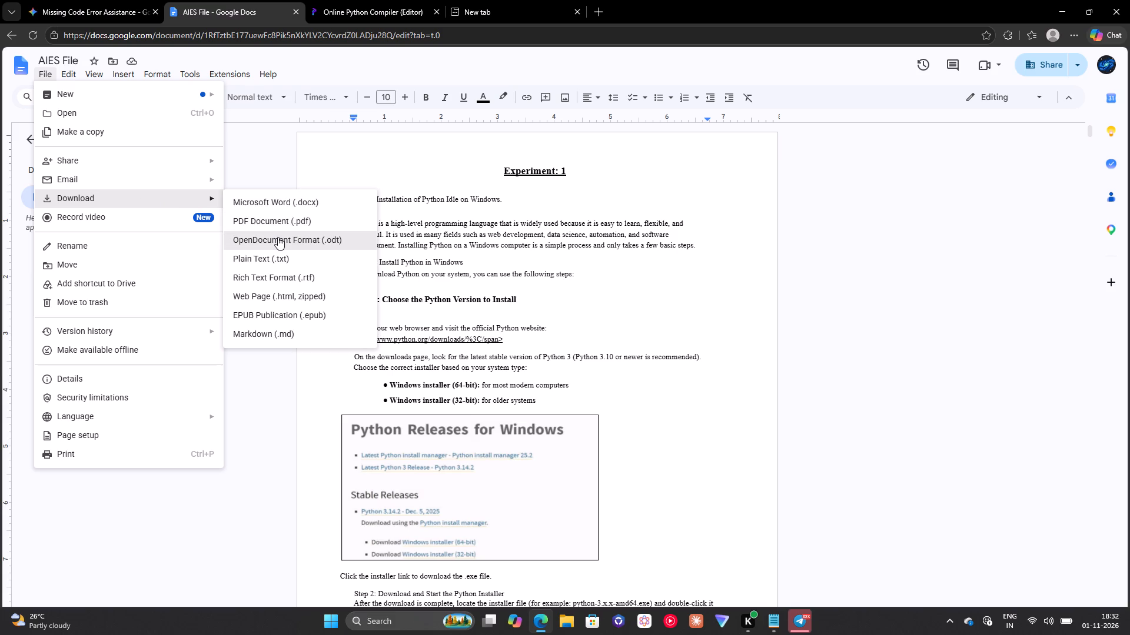
Download the AIES File document in Microsoft Word (.docx) format.
click(275, 203)
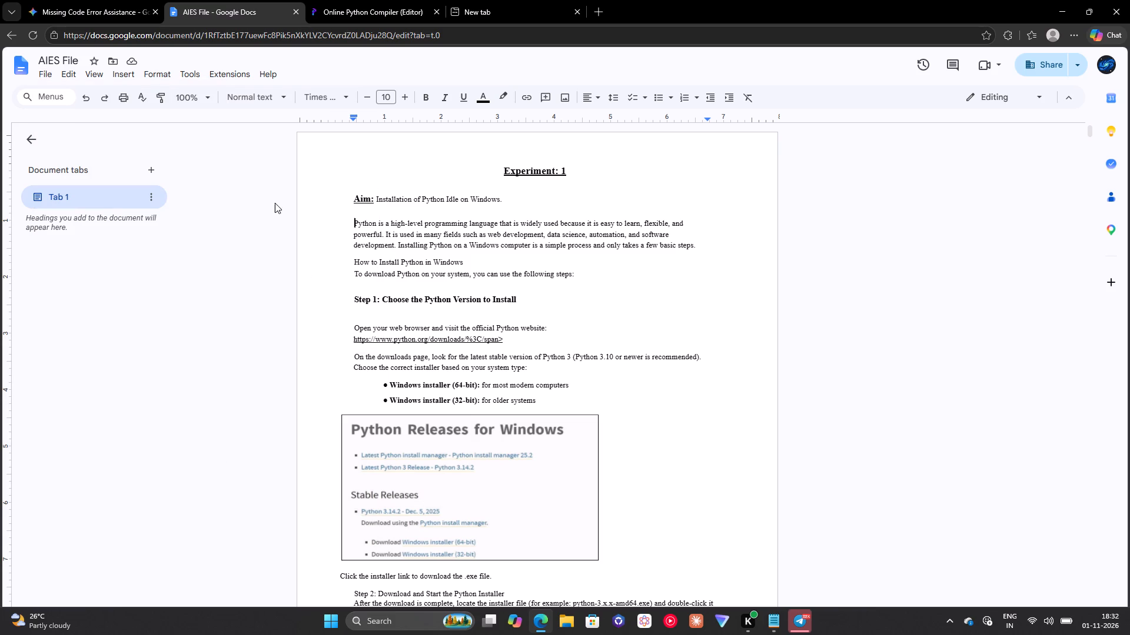
Switch to File Explorer, select the newly downloaded AIES File Word document in Downloads, and bring it over to Telegram.
click(568, 623)
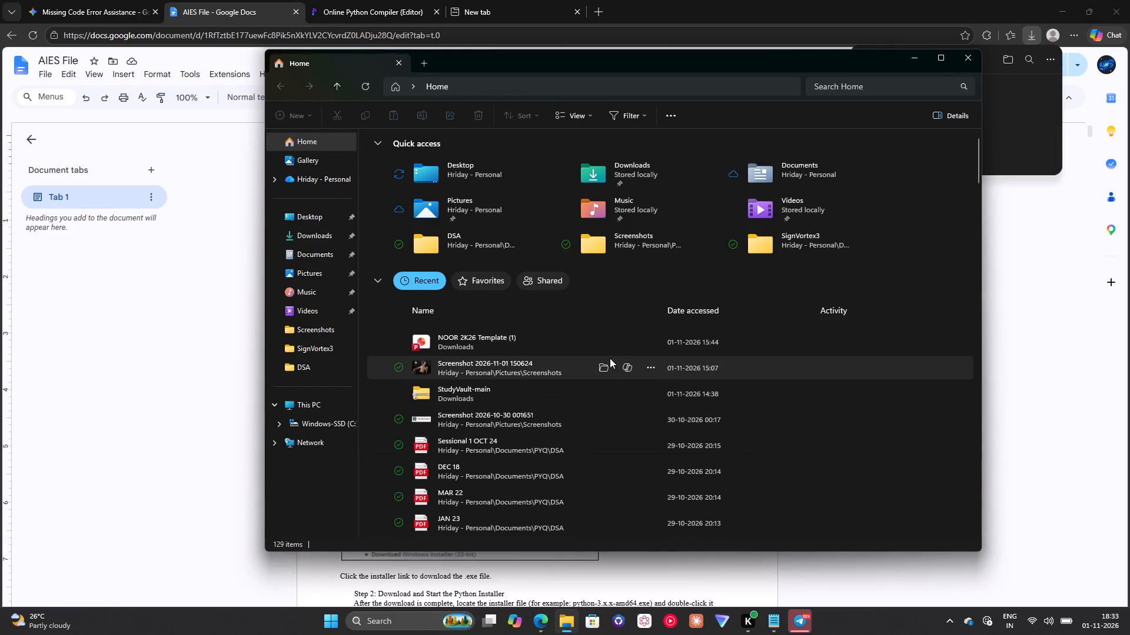
click(338, 232)
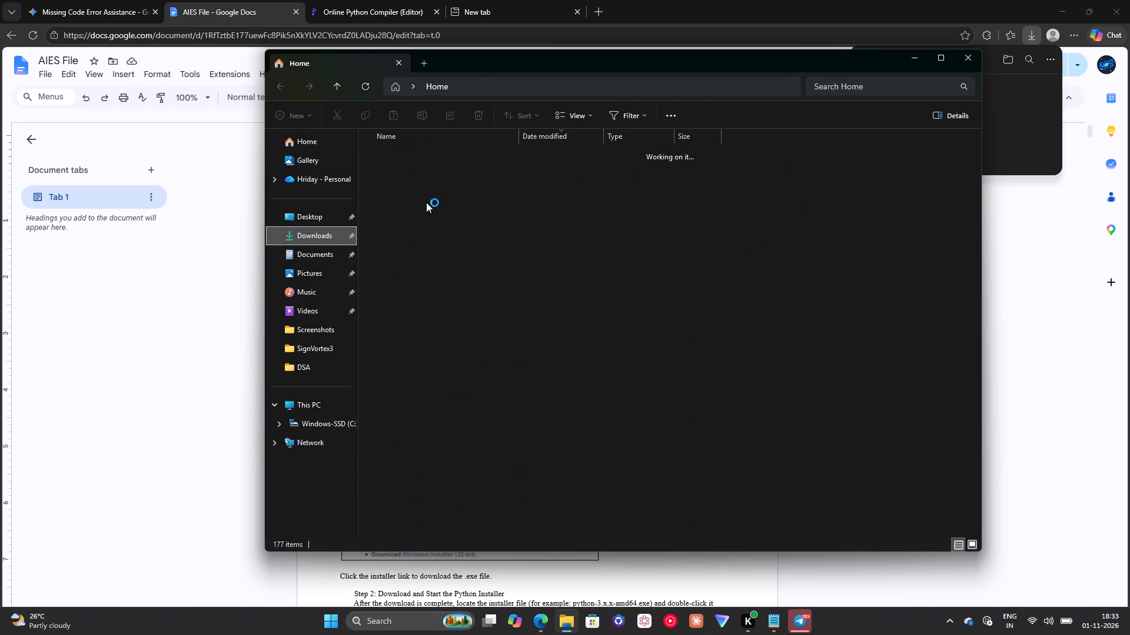
drag(425, 168, 772, 494)
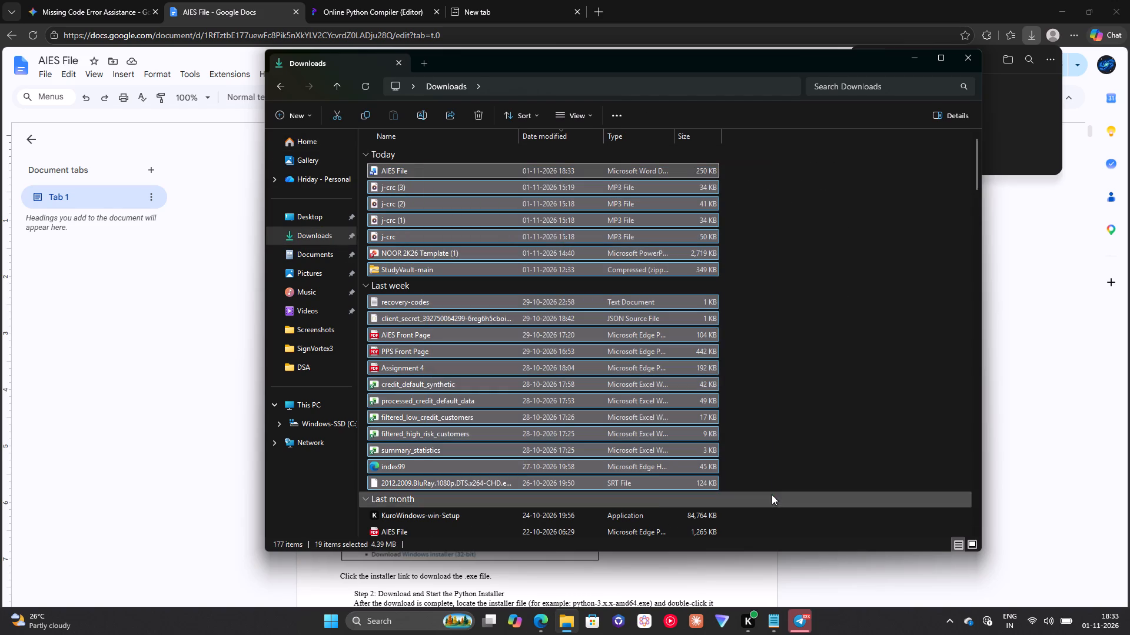
click(807, 461)
click(436, 166)
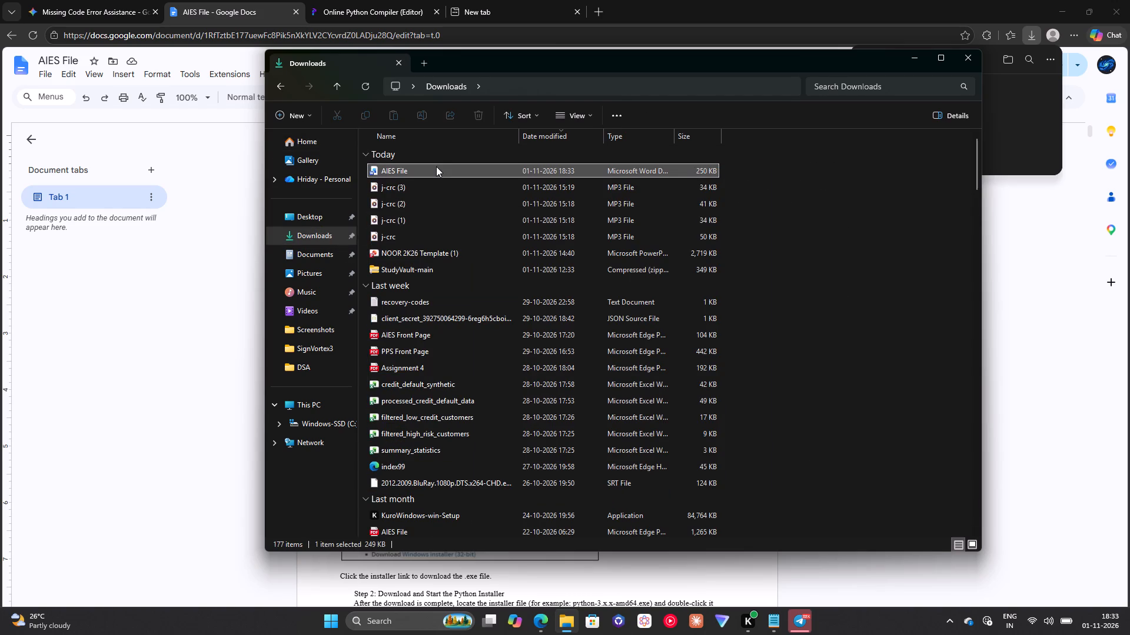
click(436, 166)
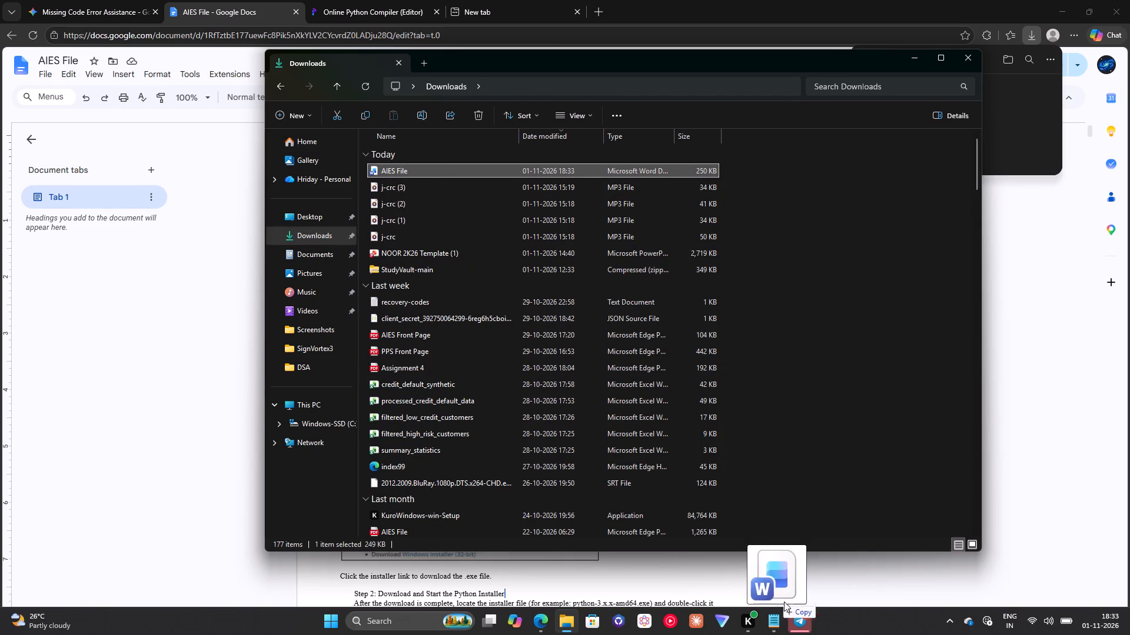
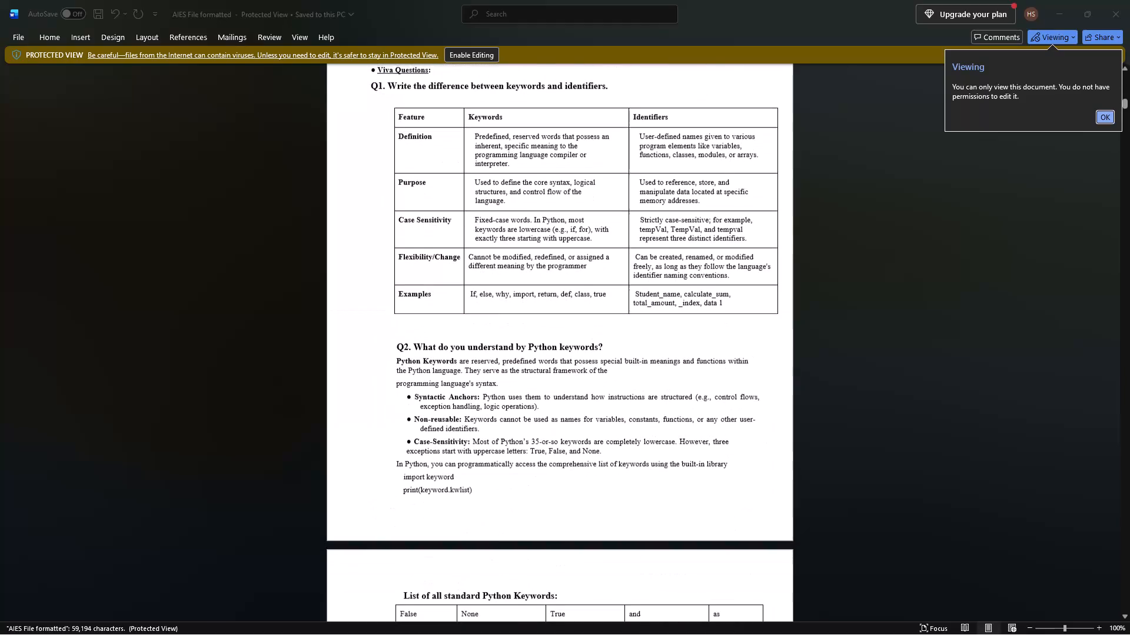
Review the layout of the AIES File formatted document in Word, from the Experiment 1 viva questions to the start of Experiment 2.
scroll(646, 309, up, 1)
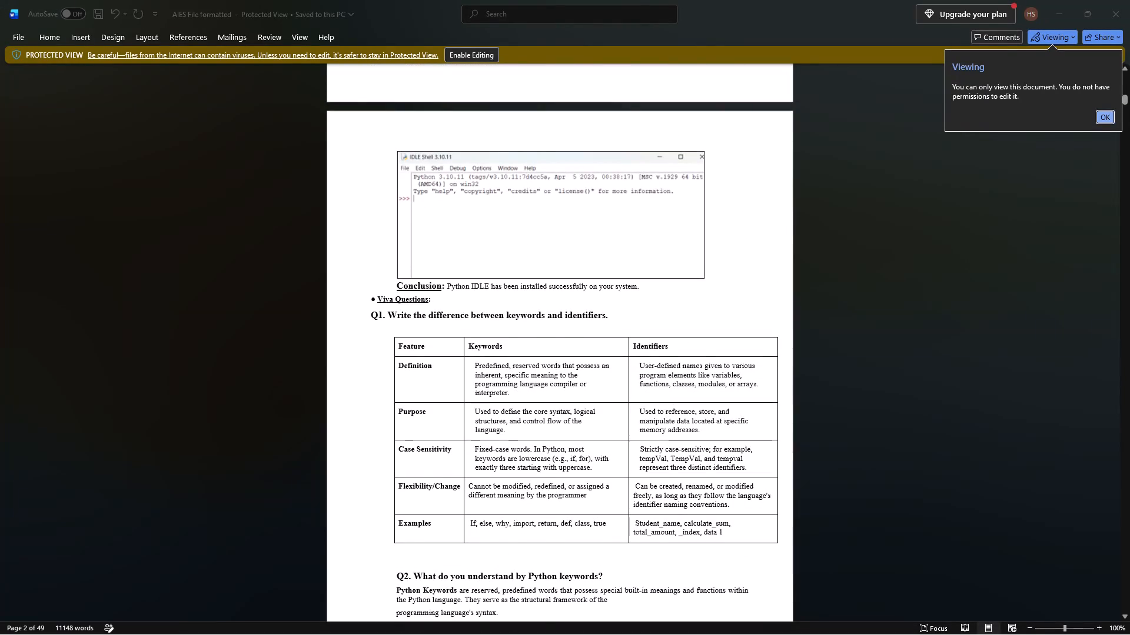
scroll(646, 309, down, 6)
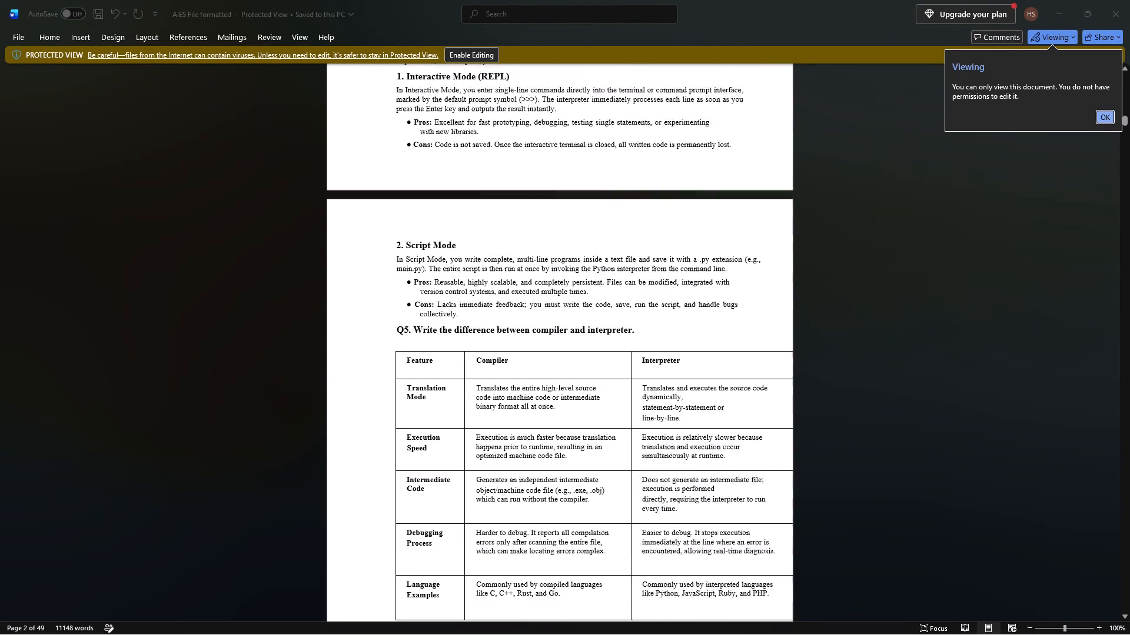
scroll(646, 309, down, 10)
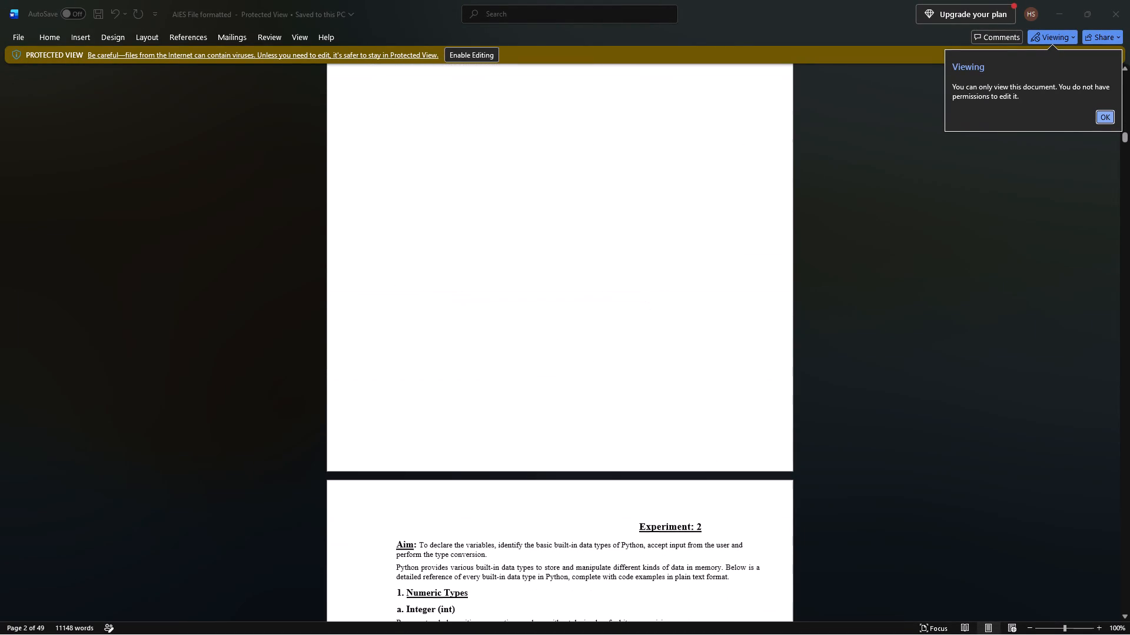
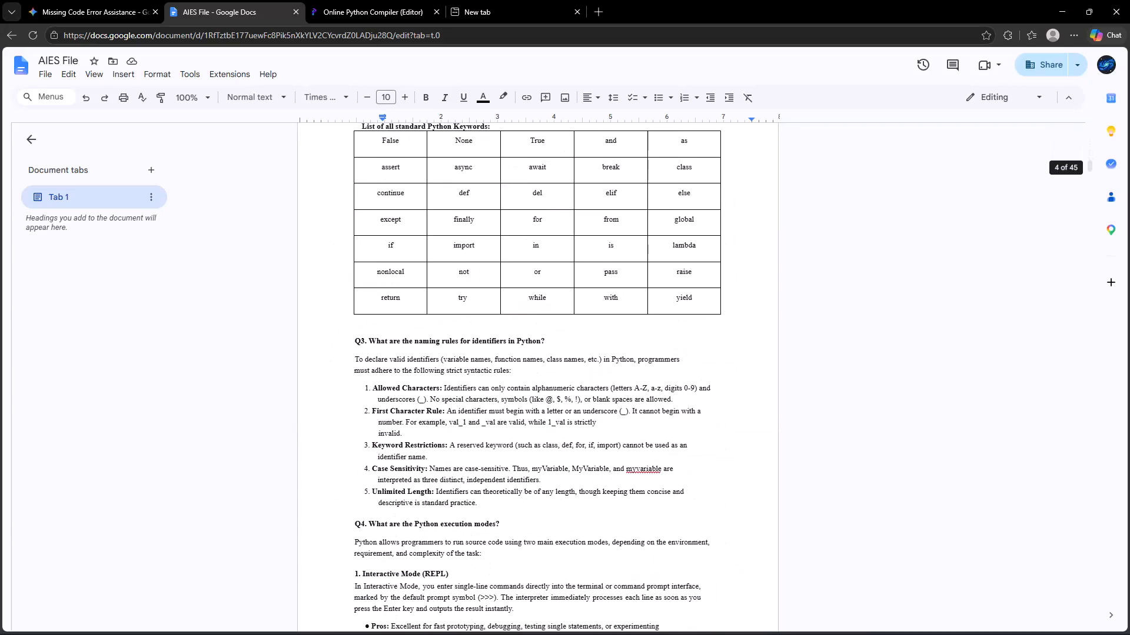
Insert a blank line between the Experiment 1 Conclusion line and the Viva Questions heading in the Google Docs original.
scroll(528, 362, up, 6)
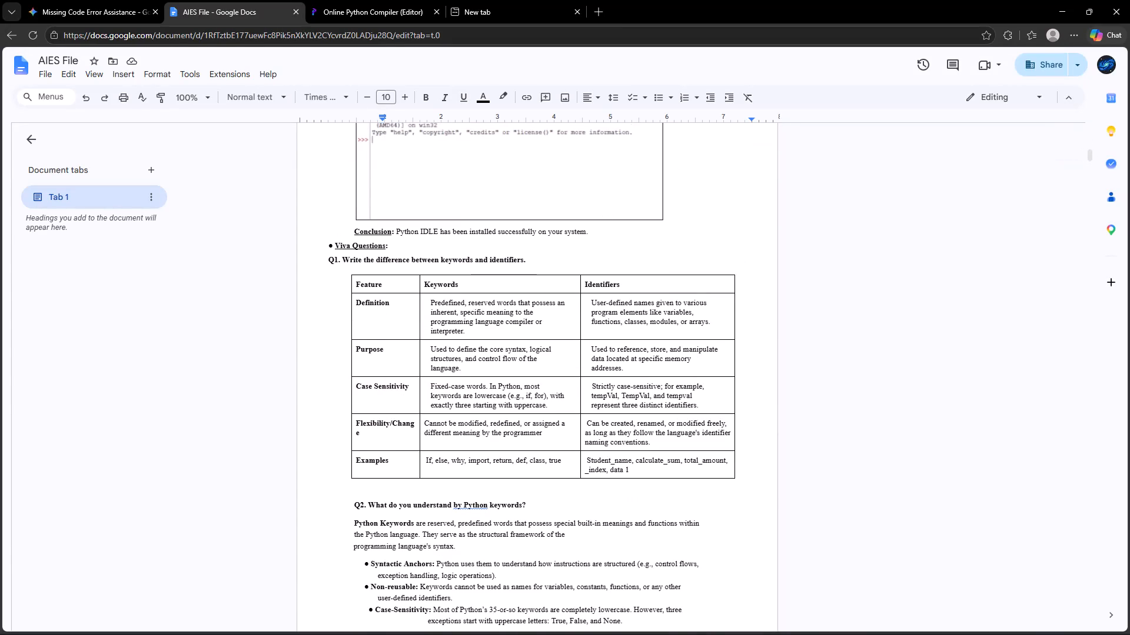
click(612, 224)
click(596, 299)
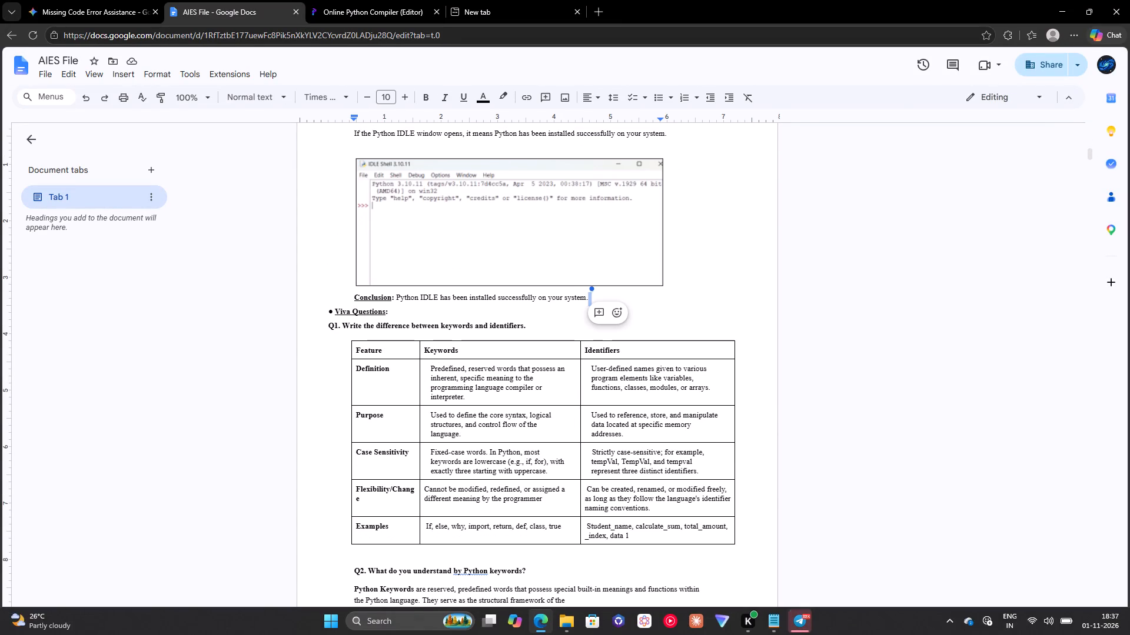
key(Return)
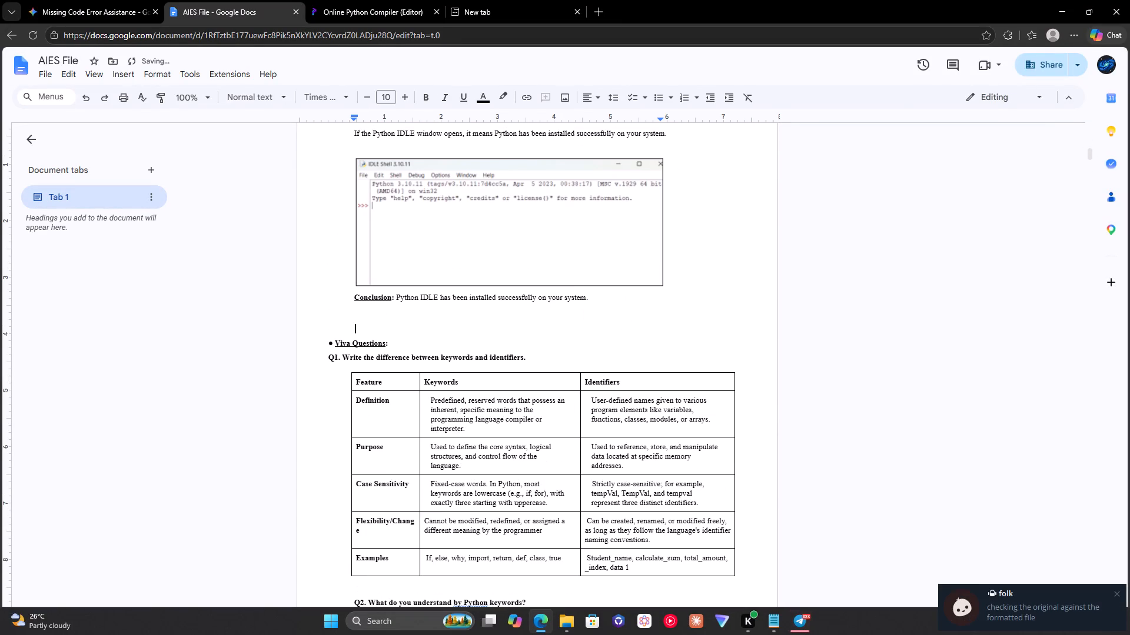
key(BackSpace)
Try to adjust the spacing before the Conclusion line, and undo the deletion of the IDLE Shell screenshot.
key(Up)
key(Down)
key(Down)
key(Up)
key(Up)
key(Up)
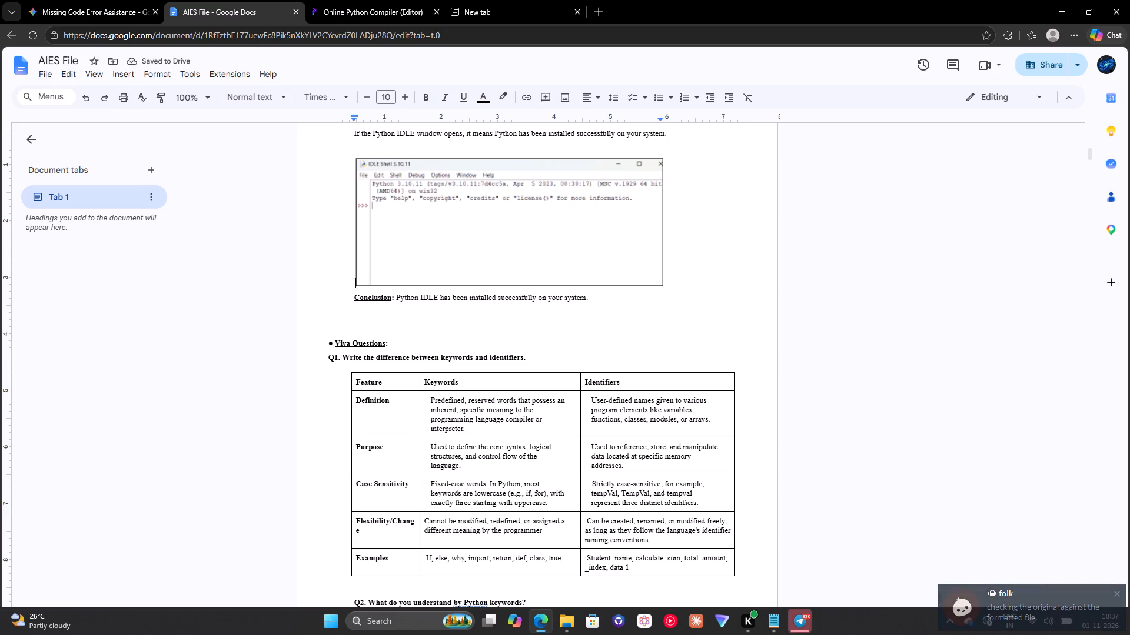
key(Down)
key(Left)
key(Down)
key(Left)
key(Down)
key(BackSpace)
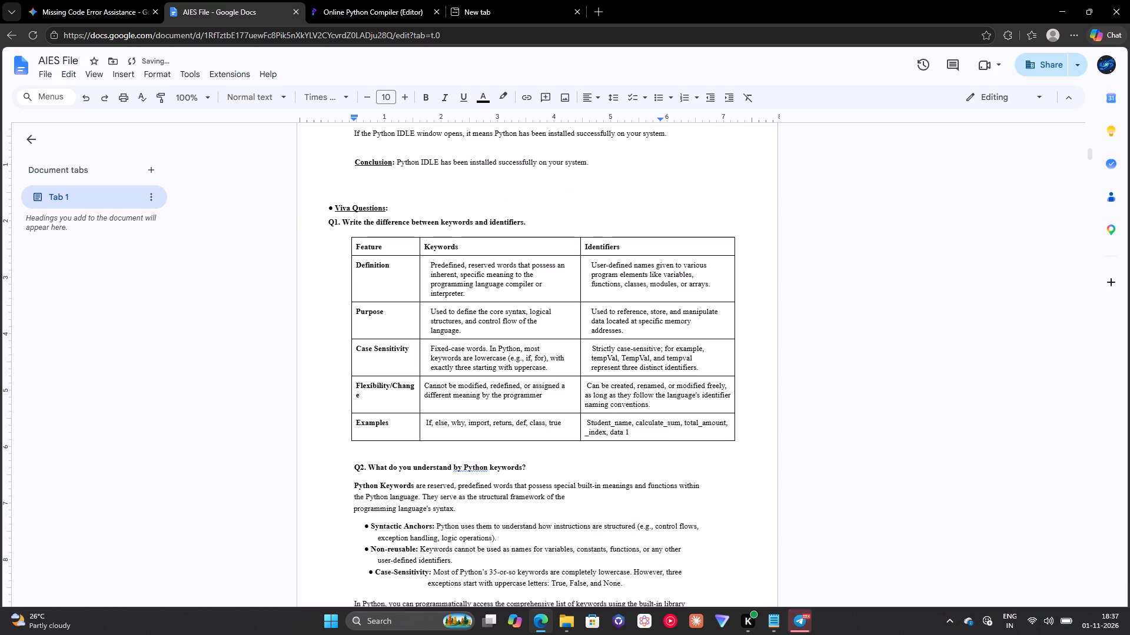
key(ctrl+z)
Set the IDLE Shell screenshot above the Conclusion to Wrap text.
scroll(596, 299, up, 1)
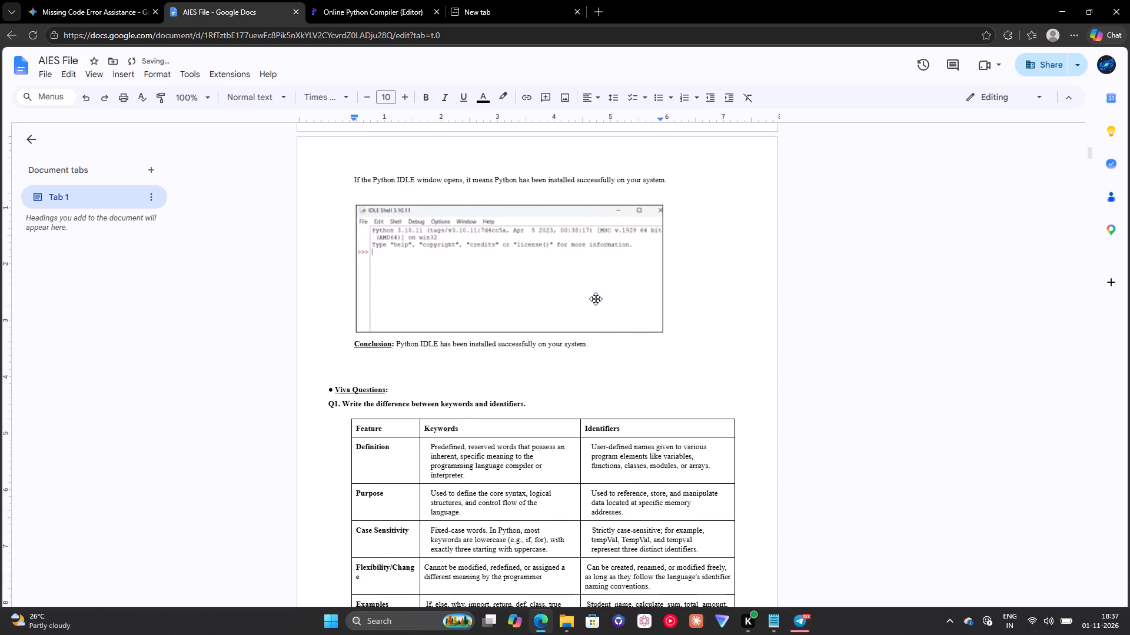
scroll(596, 299, up, 1)
click(596, 299)
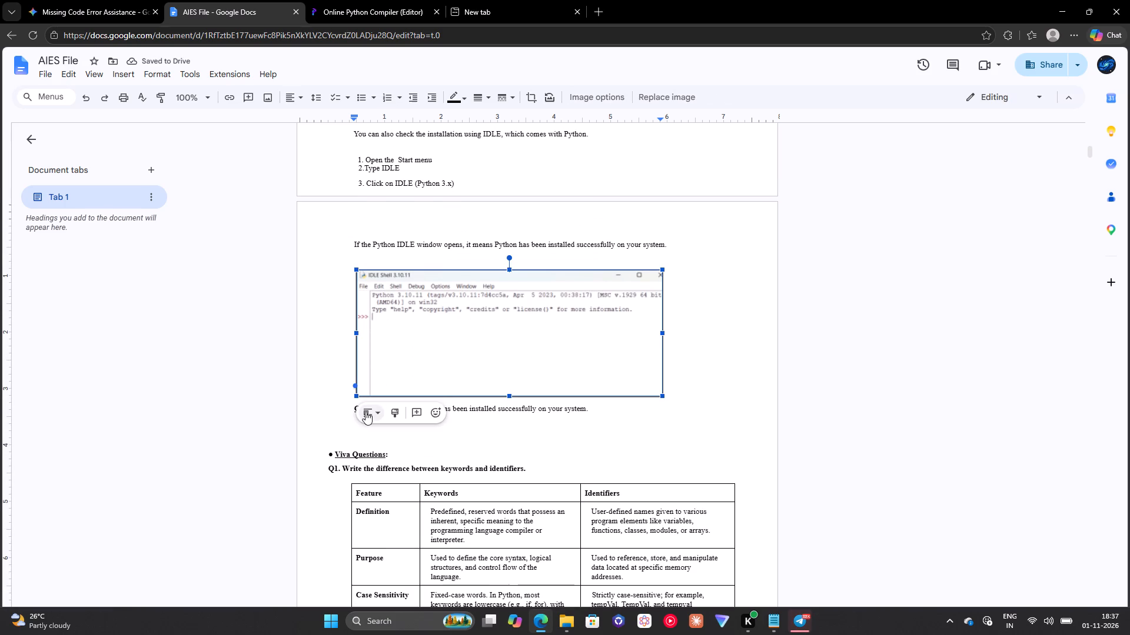
click(365, 412)
click(391, 457)
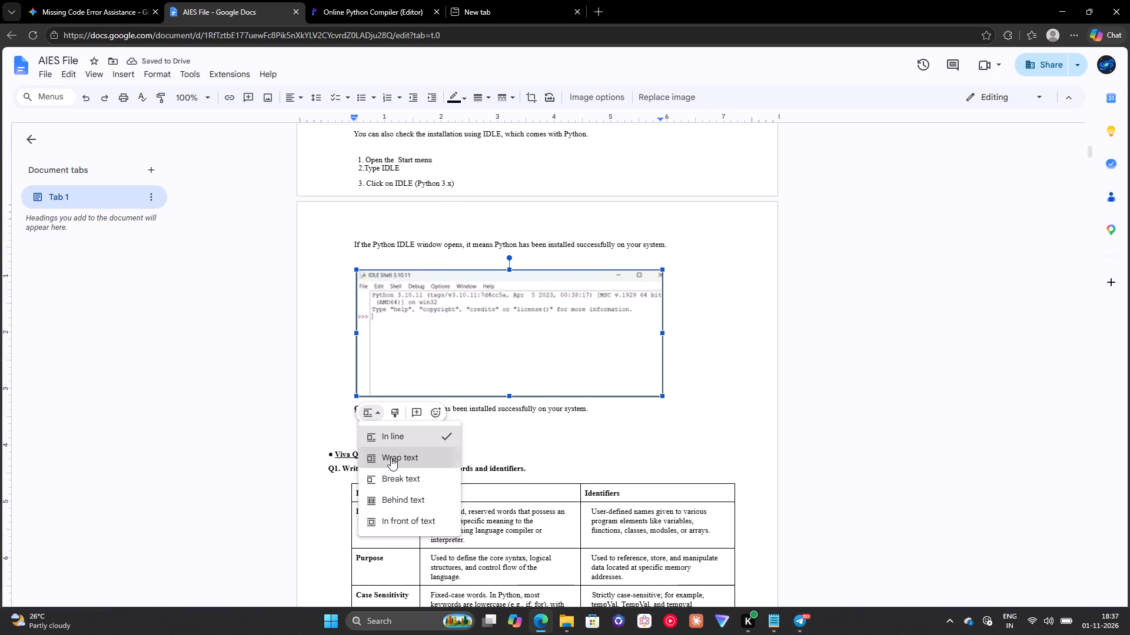
click(601, 394)
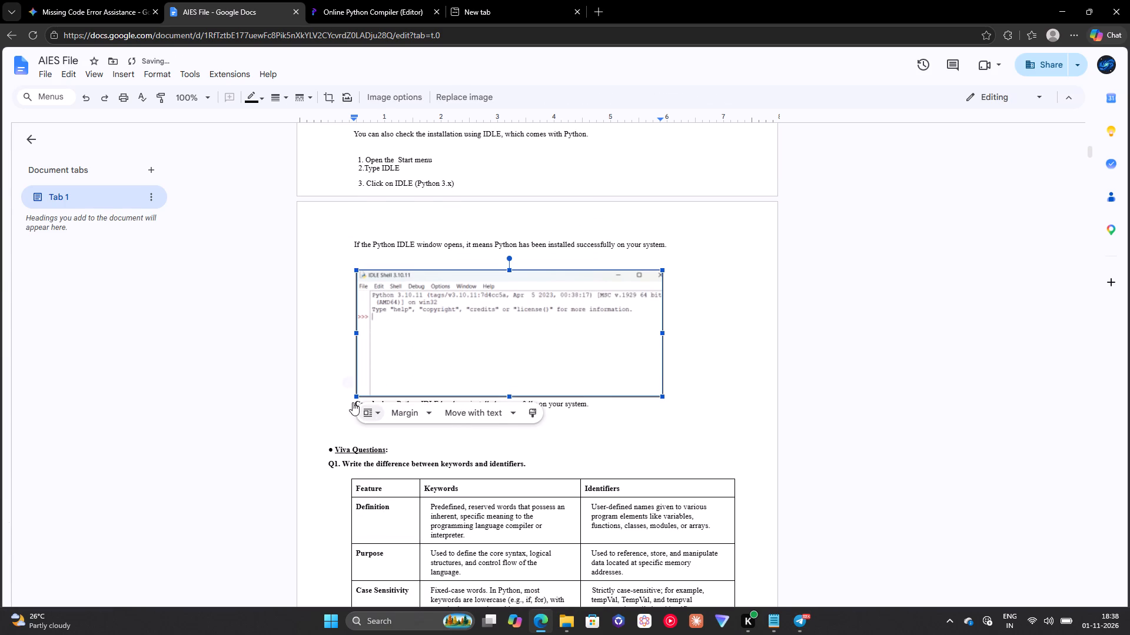
Insert a blank line between the IDLE Shell screenshot and the Conclusion line.
click(342, 400)
key(Return)
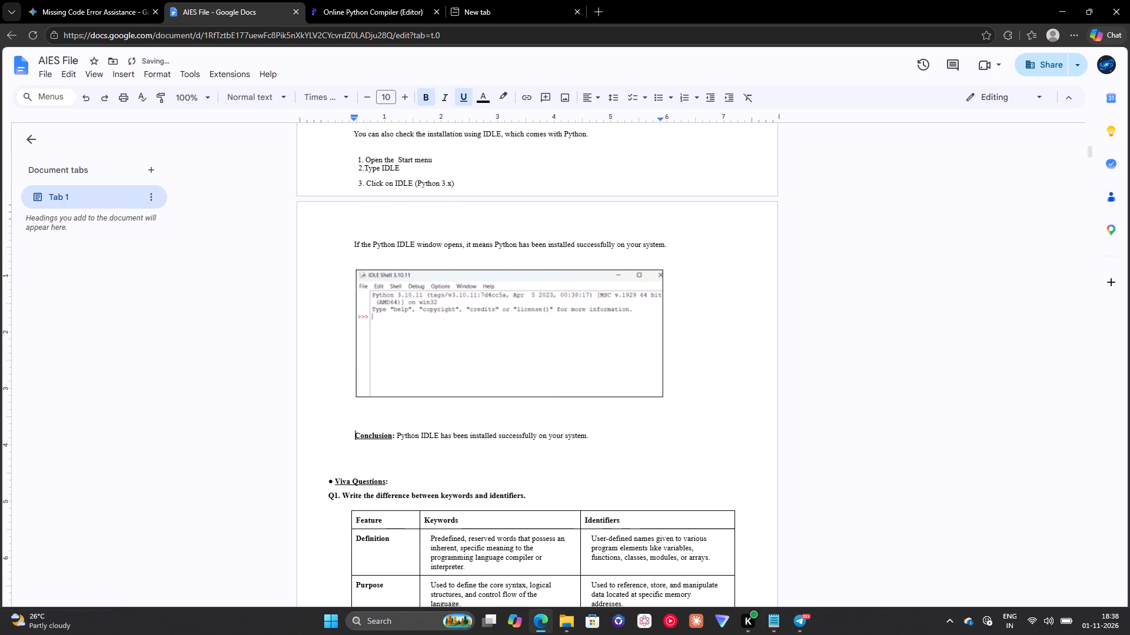
Check the viva question pages up to Experiment 2, and remove the Conclusion line's indent so it starts at the left margin.
scroll(342, 400, down, 2)
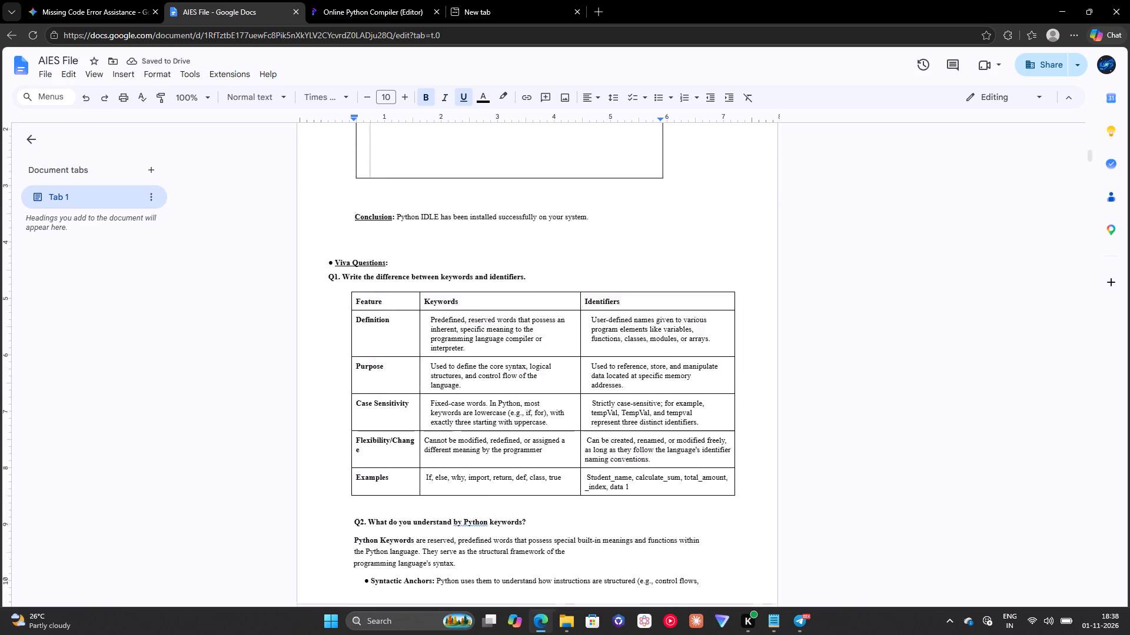
scroll(342, 400, down, 9)
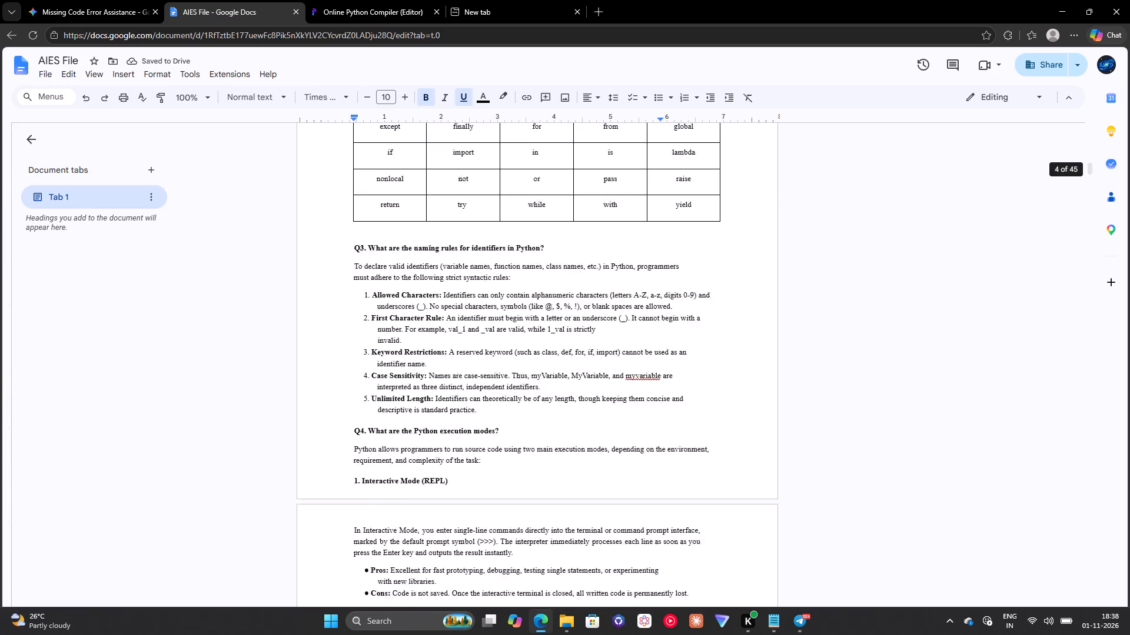
scroll(342, 400, down, 6)
scroll(342, 400, up, 3)
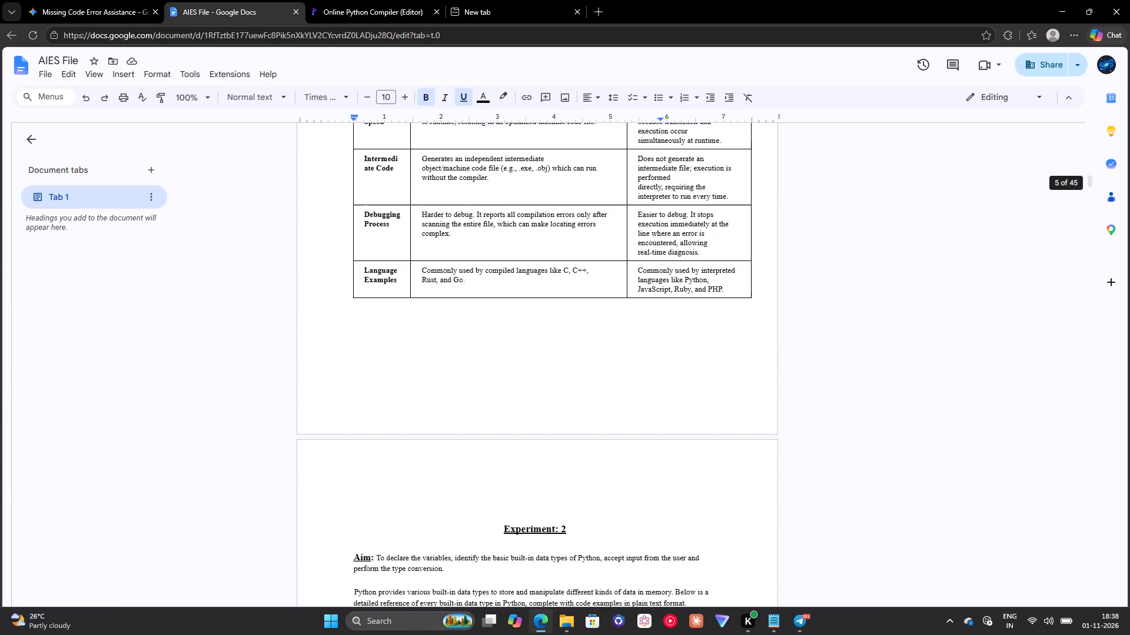
scroll(342, 400, up, 8)
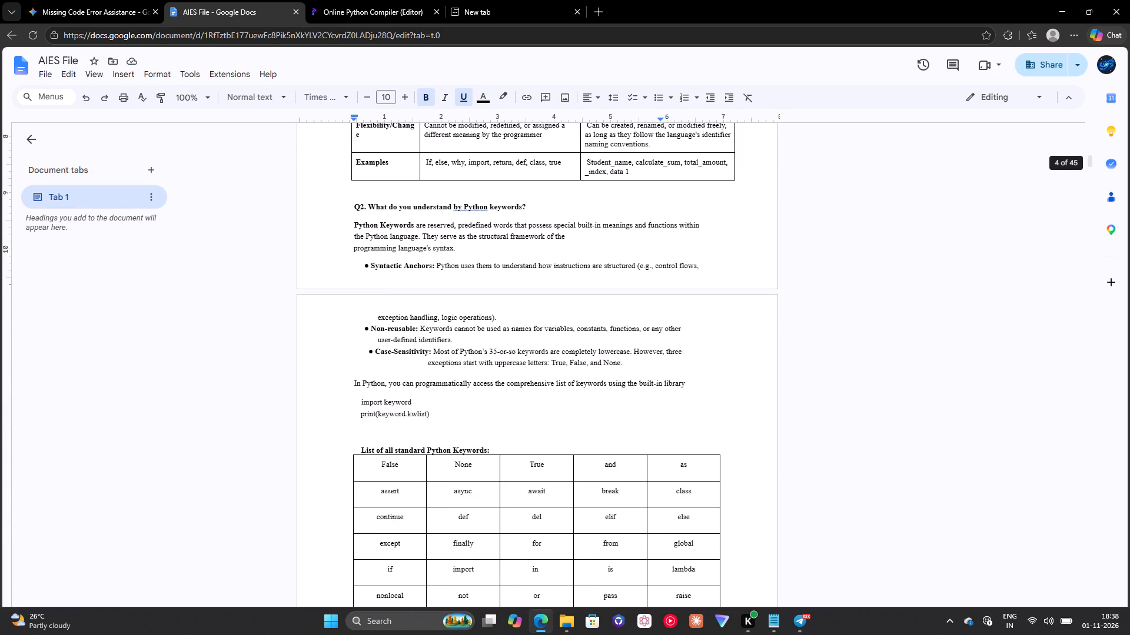
scroll(342, 400, up, 6)
click(344, 373)
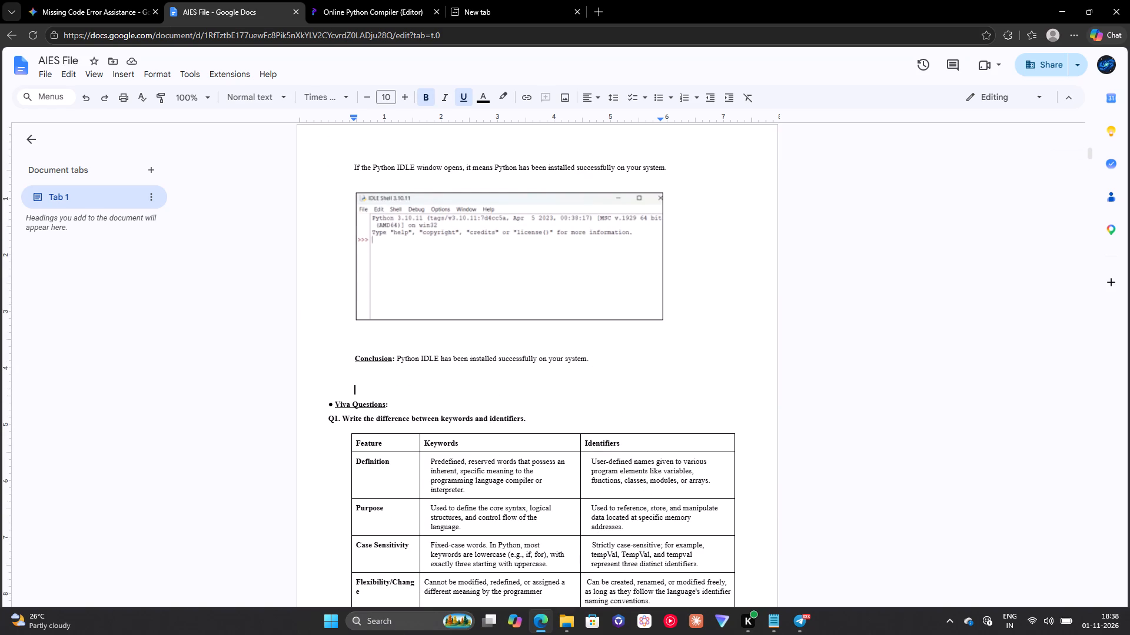
key(Up)
key(BackSpace)
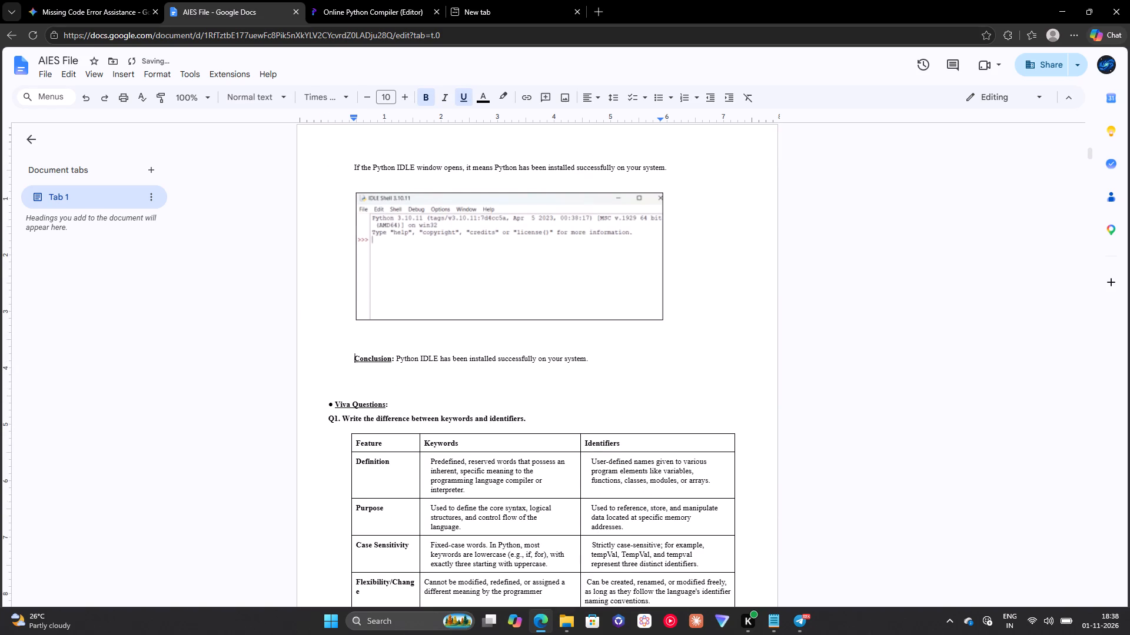
key(BackSpace)
Set the font size of the "Conclusion:" label to 12.
key(ctrl+shift+Down)
key(Up)
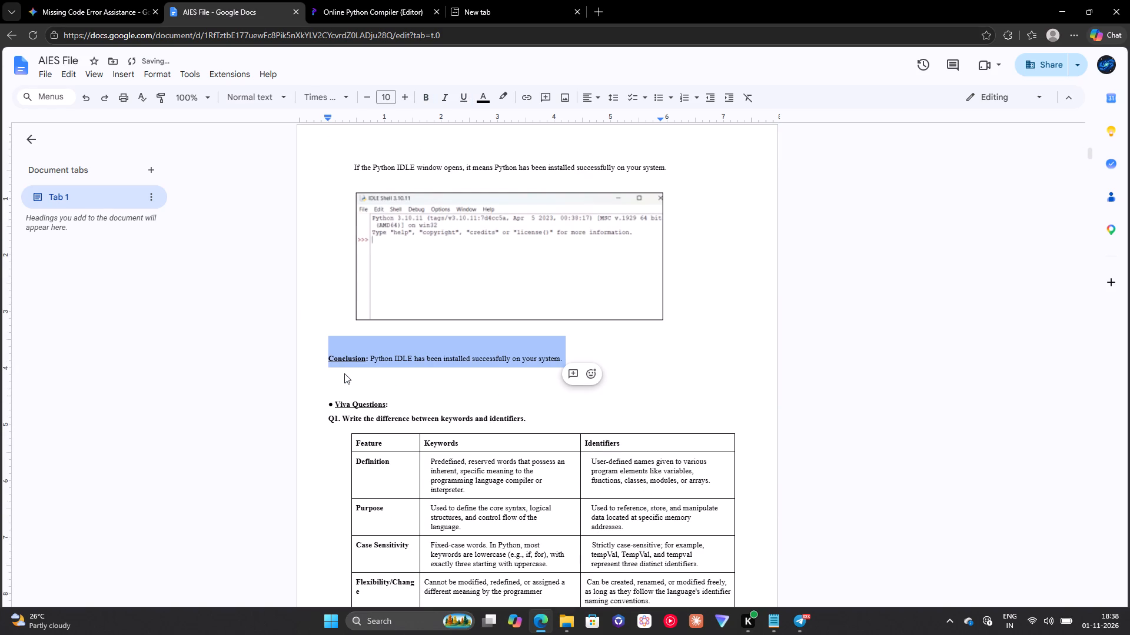
key(Down)
key(ctrl+shift+Right)
key(ctrl+shift+Right)
key(ctrl+shift+Left)
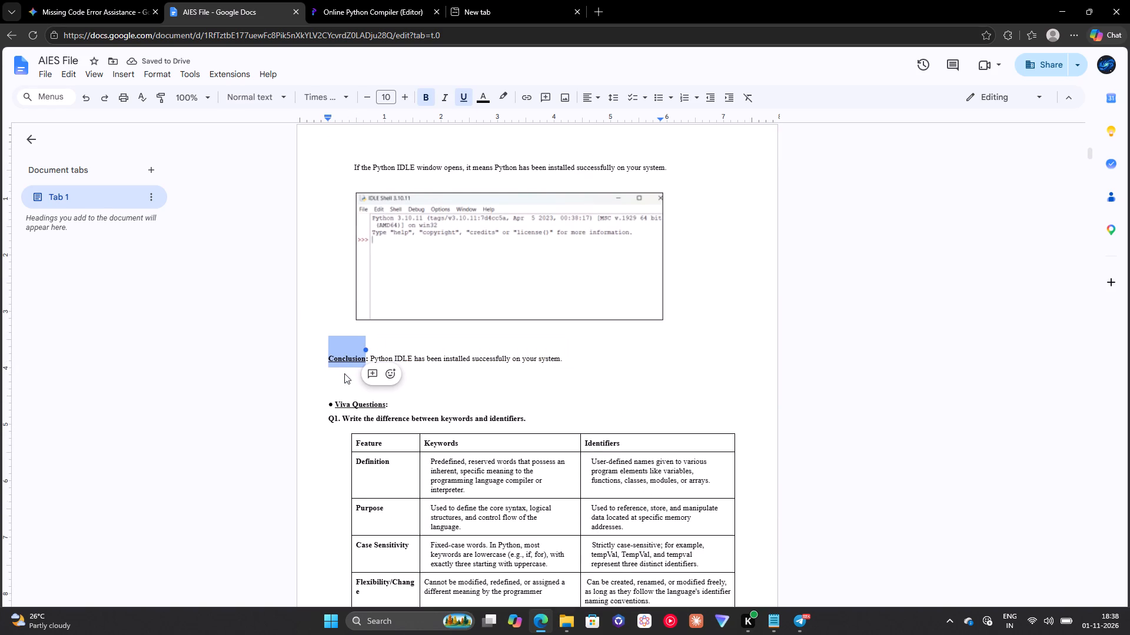
key(ctrl+shift+Right)
key(ctrl+shift+period)
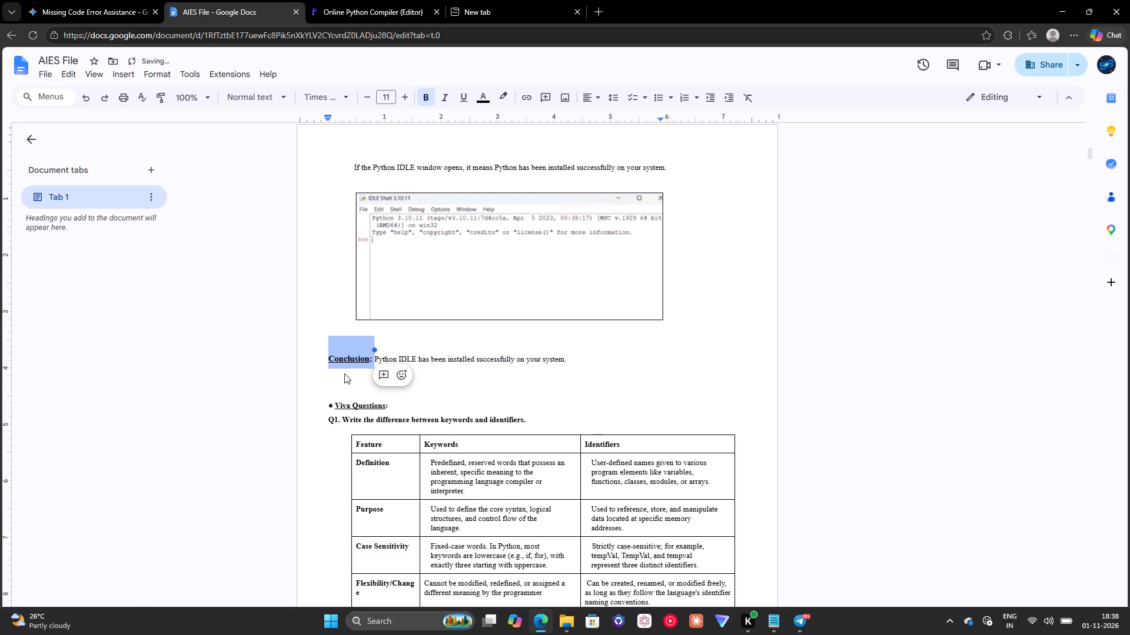
key(ctrl+shift+period)
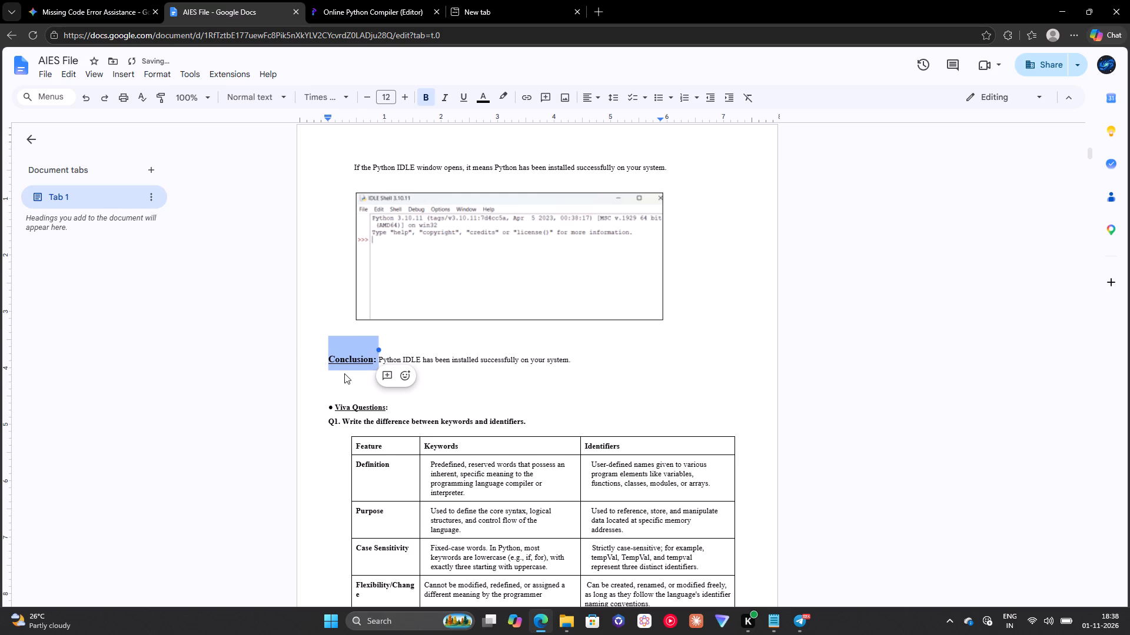
Set the font size of the "Viva Questions:" heading, including its bullet, to 12.
key(Down)
key(Down)
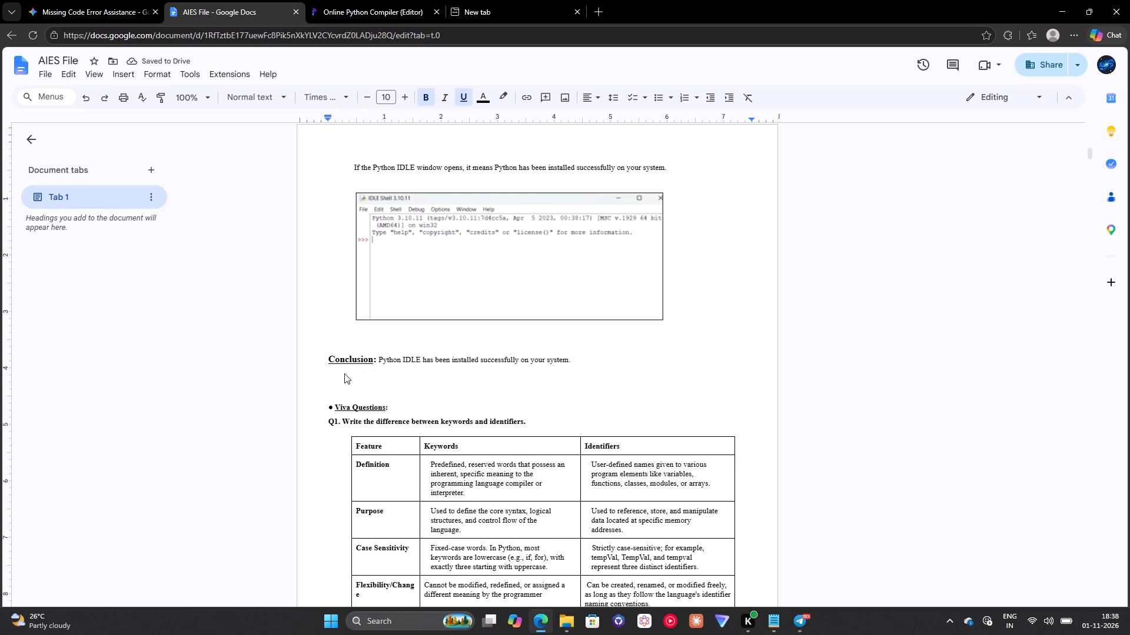
key(Right)
key(Right)
key(ctrl+shift+Up)
key(ctrl+Right)
key(Right)
key(ctrl+shift+Up)
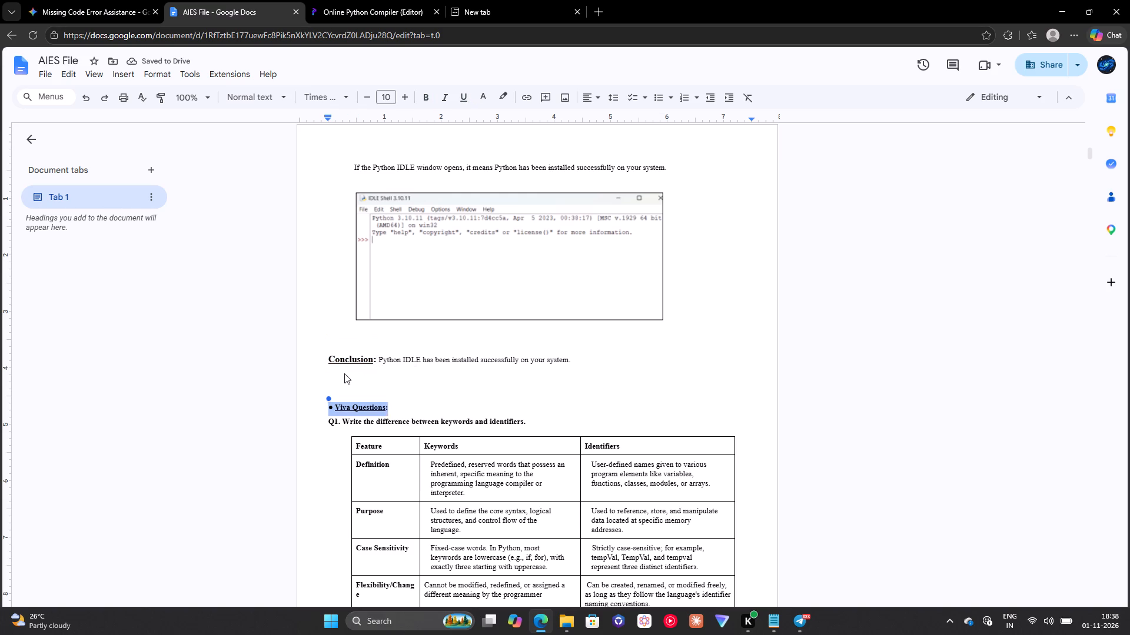
key(ctrl+shift+period)
key(ctrl+shift+period)
key(ctrl+shift+period)
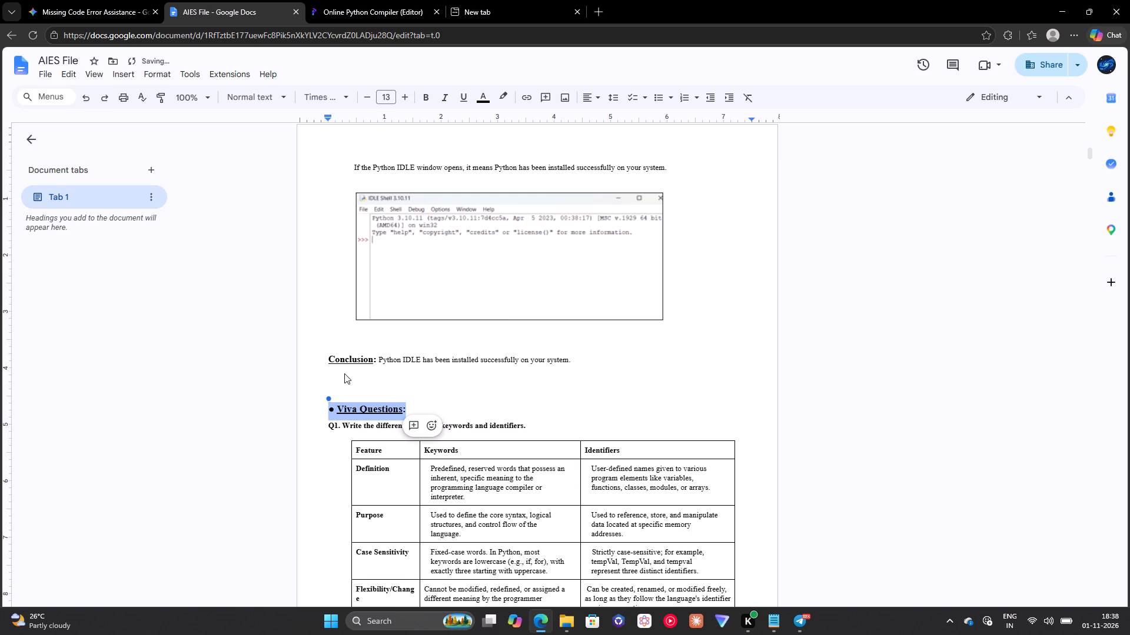
key(ctrl+shift+comma)
Indent the Q1 question about keywords and identifiers by adding eight spaces before it.
key(Down)
key(Down)
key(Down)
key(Up)
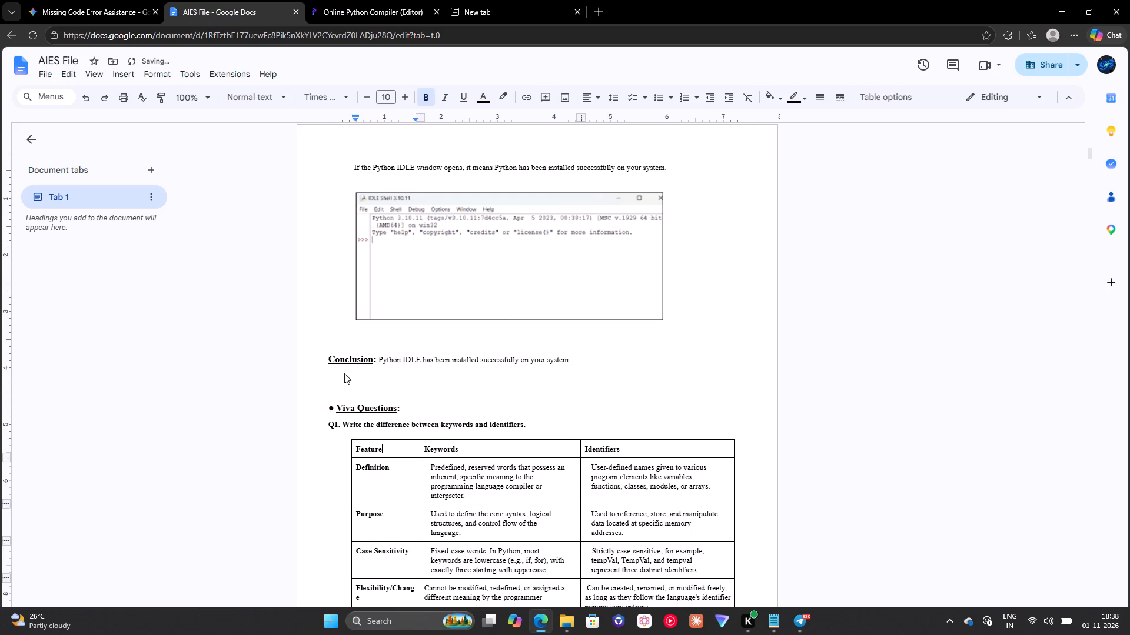
key(Up)
key(Down)
key(Down)
key(Down)
key(Down)
key(Down)
key(Down)
key(Down)
key(Down)
key(Down)
key(Down)
key(Up)
key(Up)
key(Up)
key(Up)
key(Up)
key(Up)
key(Up)
key(Up)
key(Up)
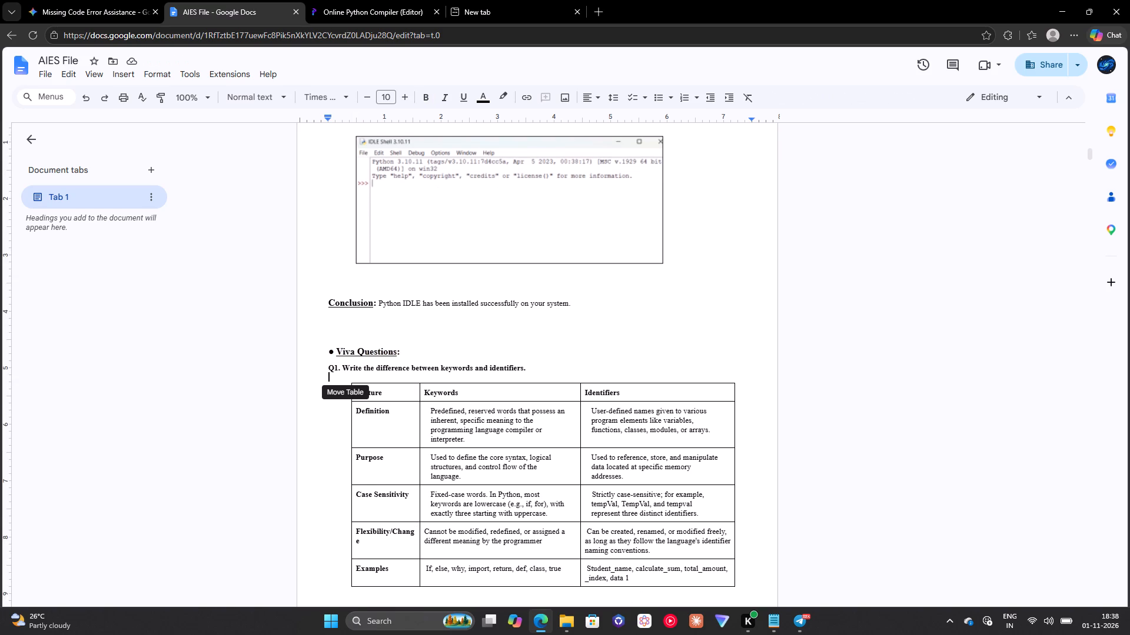
key(Up)
key(ctrl+Left)
key(ctrl+Left)
key(ctrl+Left)
key(ctrl+Left)
key(ctrl+Left)
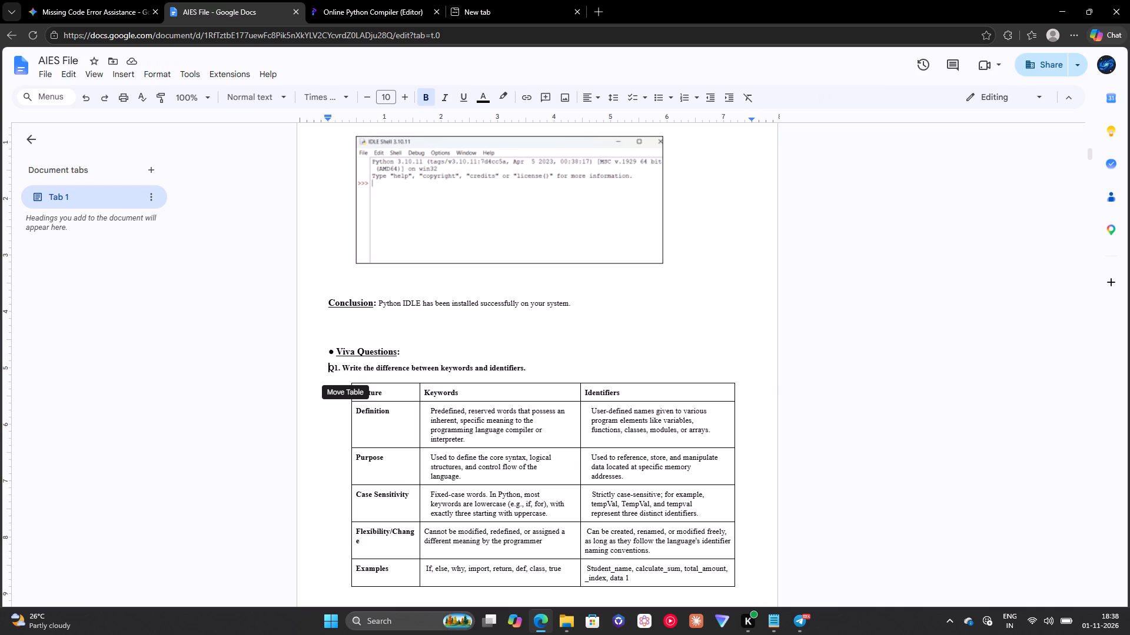
key(space)
key(space)
key(space)
key(space)
key(space)
key(space)
key(space)
key(space)
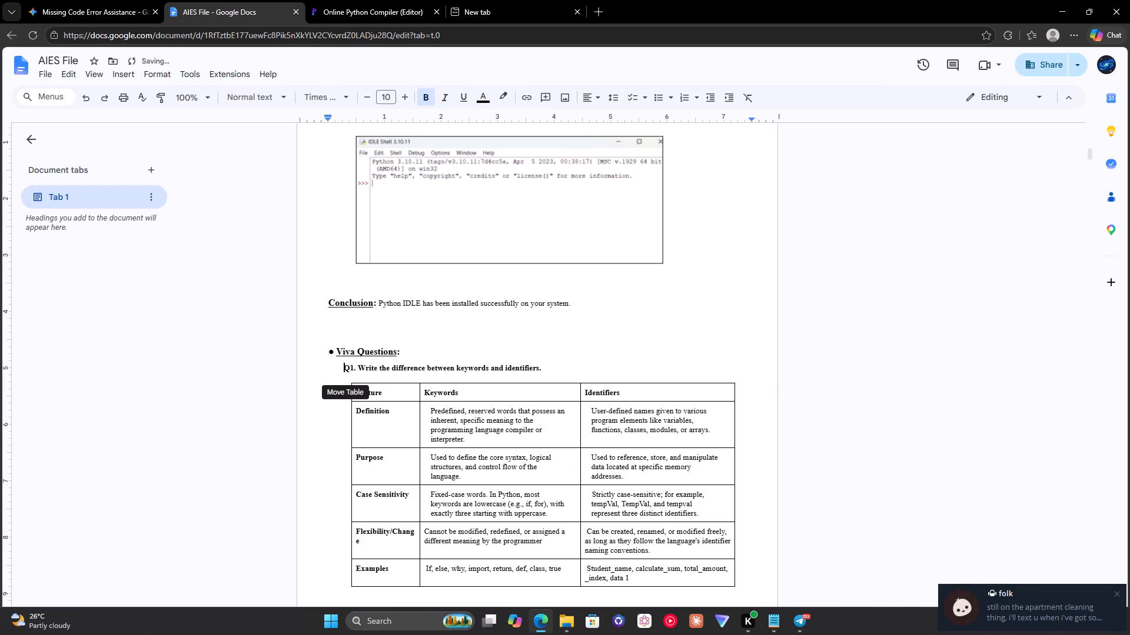
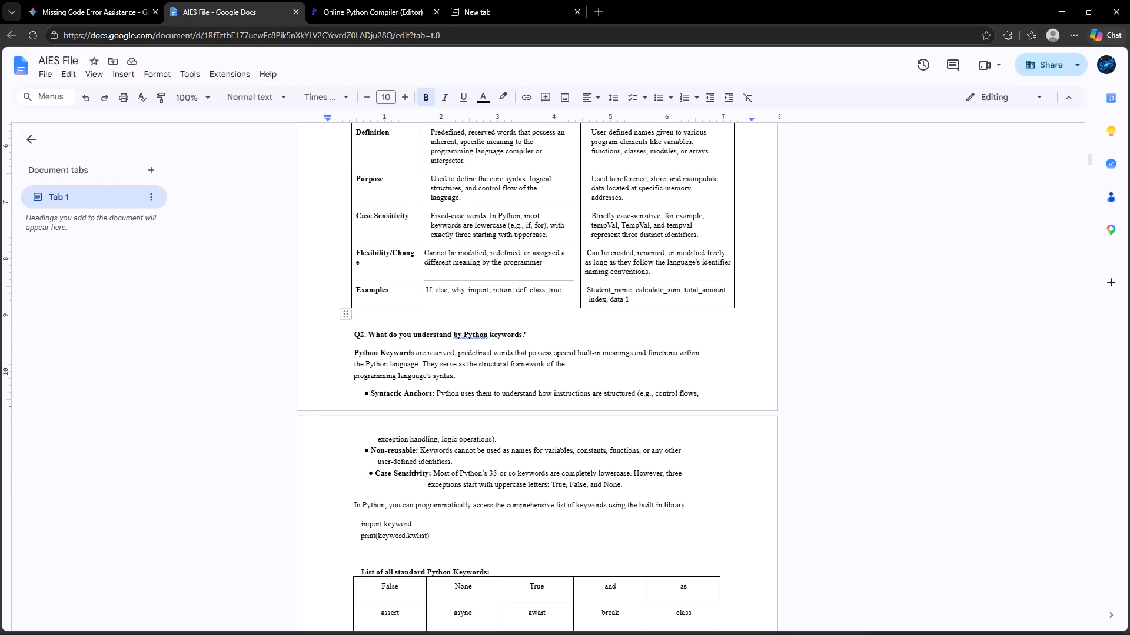
Check the layout of the Experiment 1 viva answers from Q2 through the Q5 compiler and interpreter table.
click(351, 336)
scroll(351, 336, down, 3)
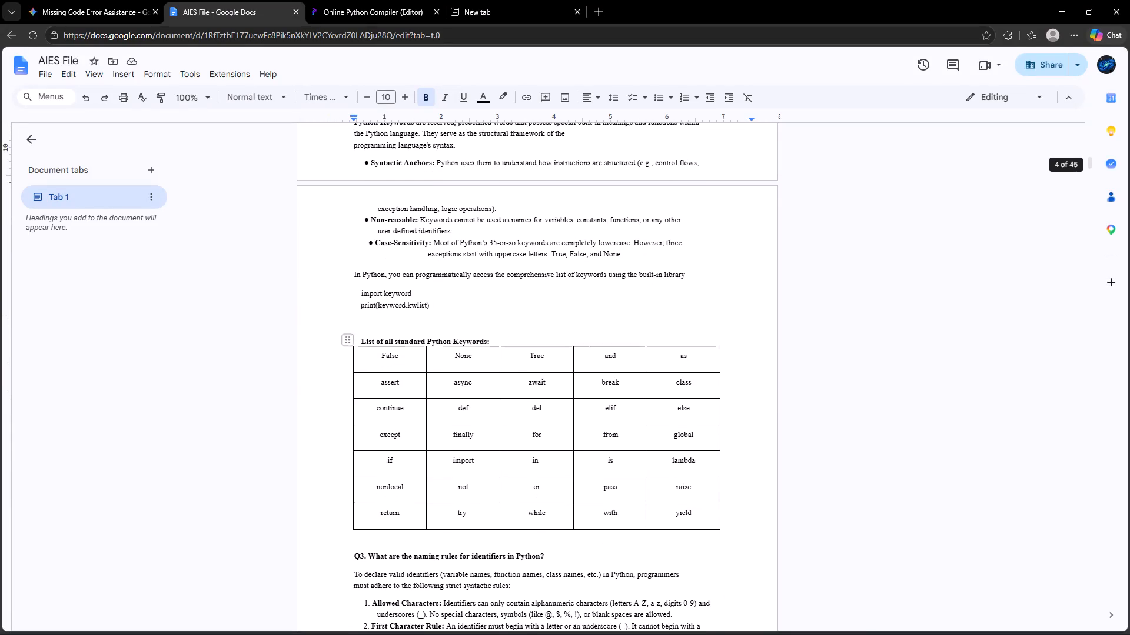
scroll(351, 336, down, 1)
click(388, 323)
scroll(388, 323, down, 2)
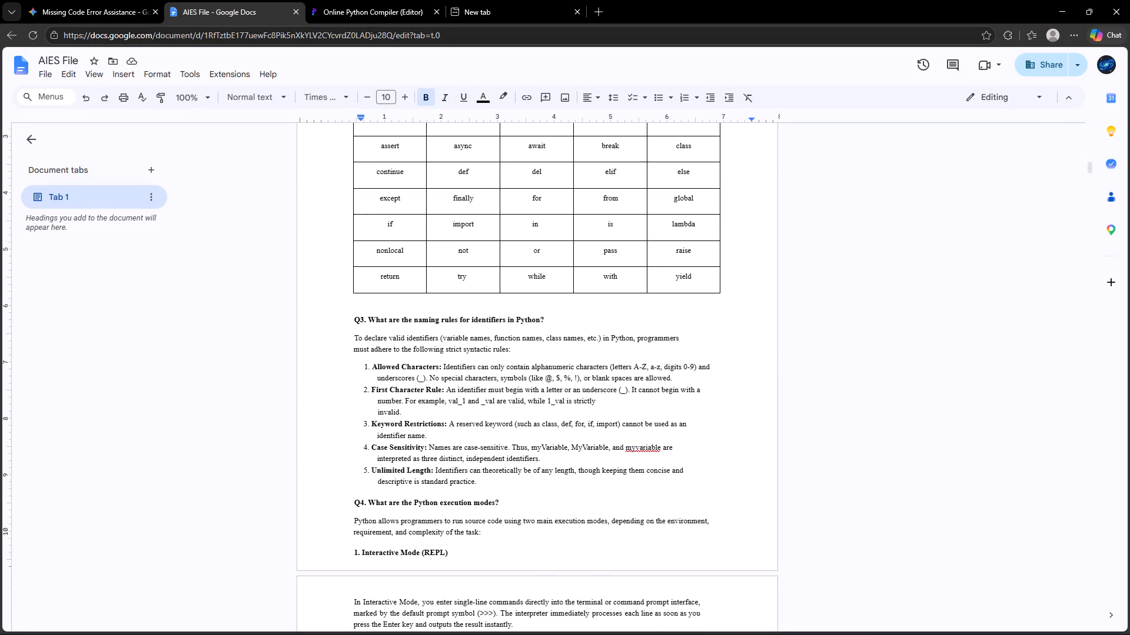
scroll(388, 323, down, 1)
scroll(357, 383, down, 3)
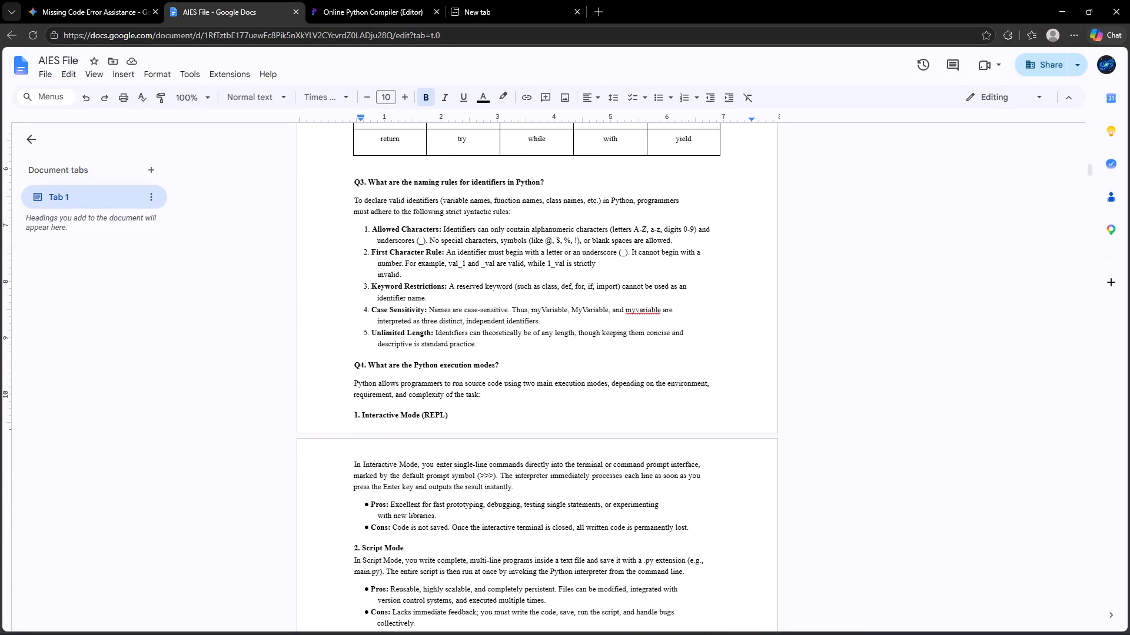
scroll(377, 410, down, 5)
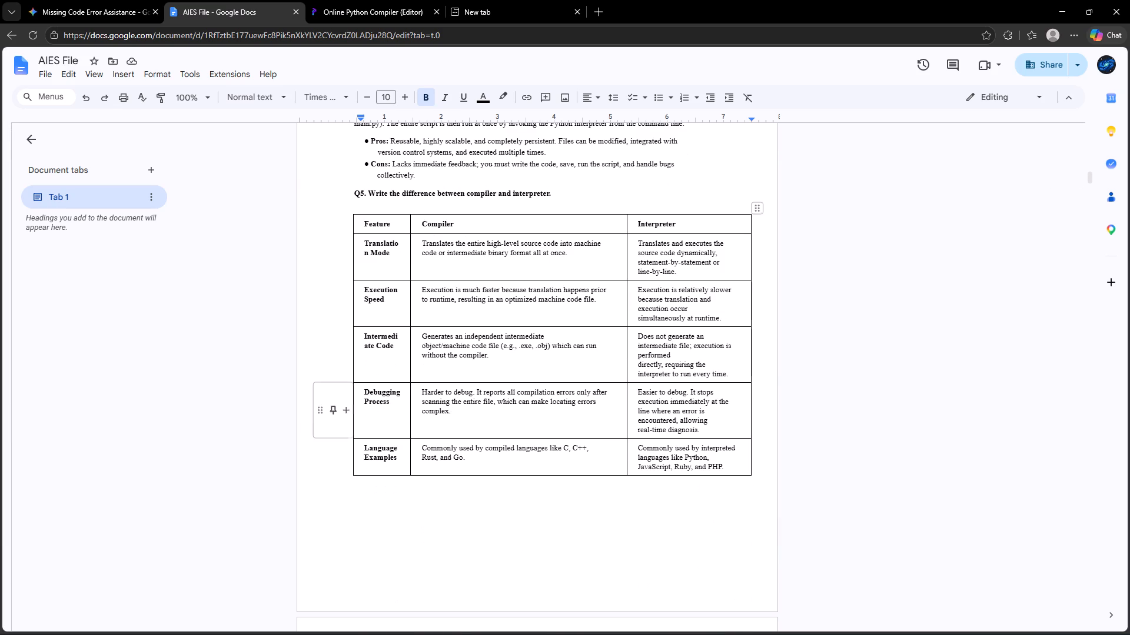
Insert six blank lines between the Unlimited Length rule and the Q4 execution modes question to push Q4 onto the following page.
scroll(377, 410, up, 5)
click(377, 410)
scroll(377, 410, up, 1)
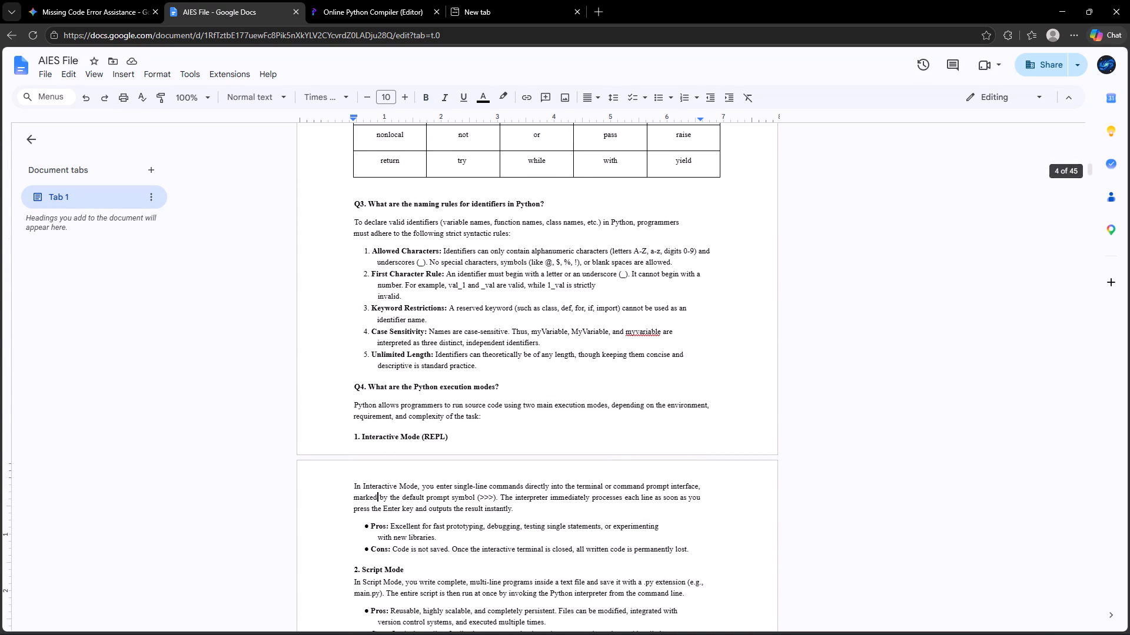
click(361, 376)
key(Return)
key(Return)
key(Return)
key(Return)
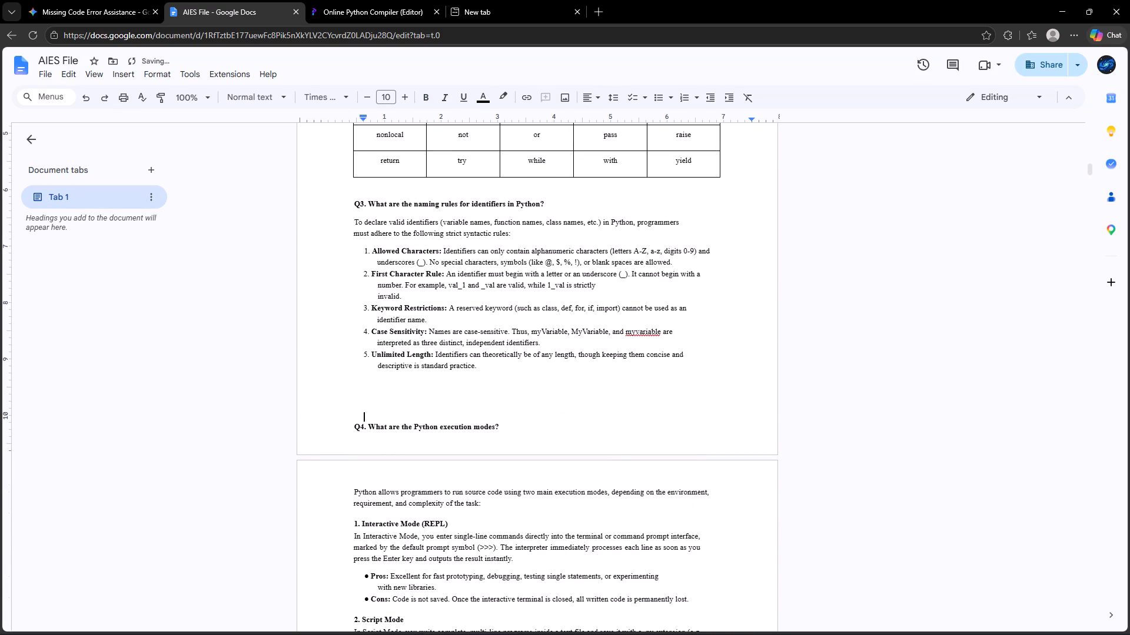
key(Return)
key(Return)
Delete the extra empty lines above the Experiment: 2 heading at the start of its page.
scroll(361, 376, down, 3)
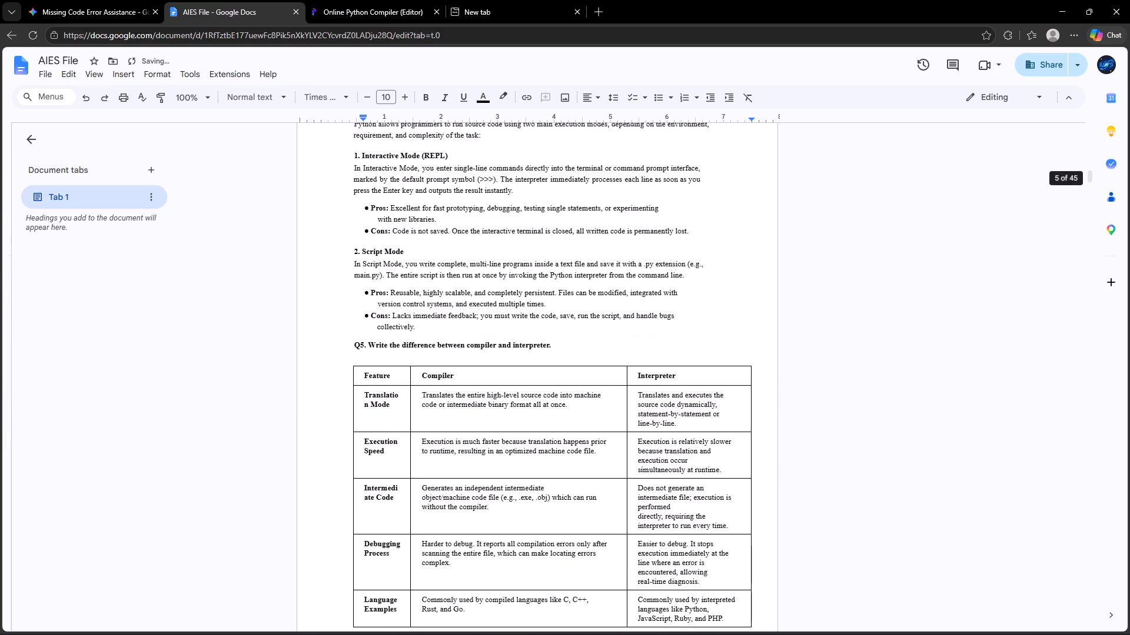
scroll(361, 376, down, 4)
drag(447, 538, 406, 422)
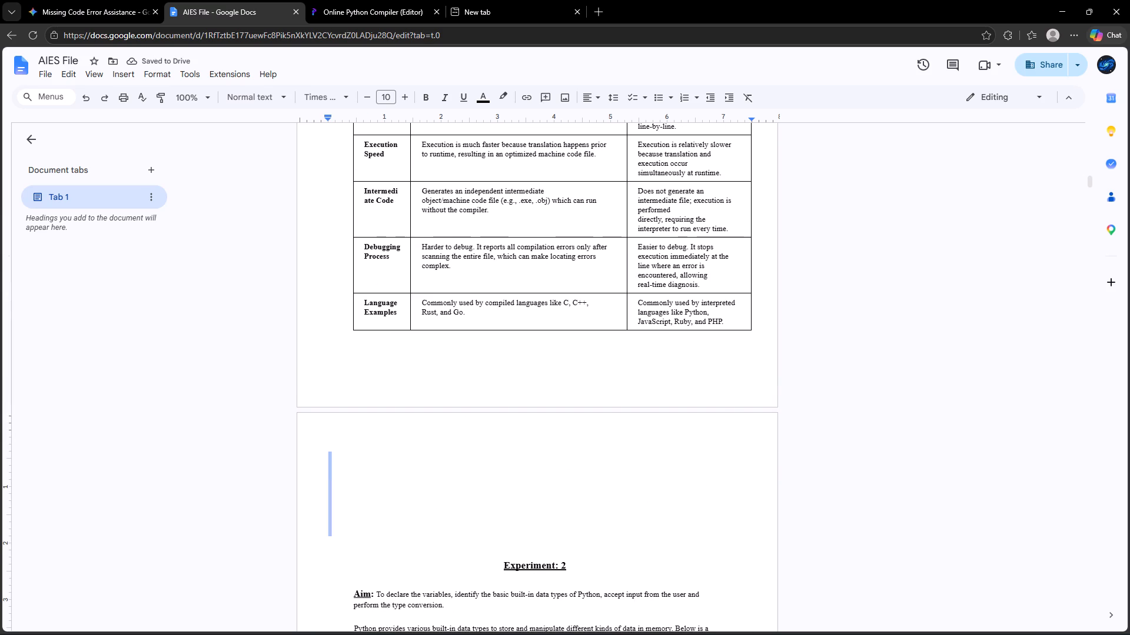
drag(406, 422, 399, 402)
key(BackSpace)
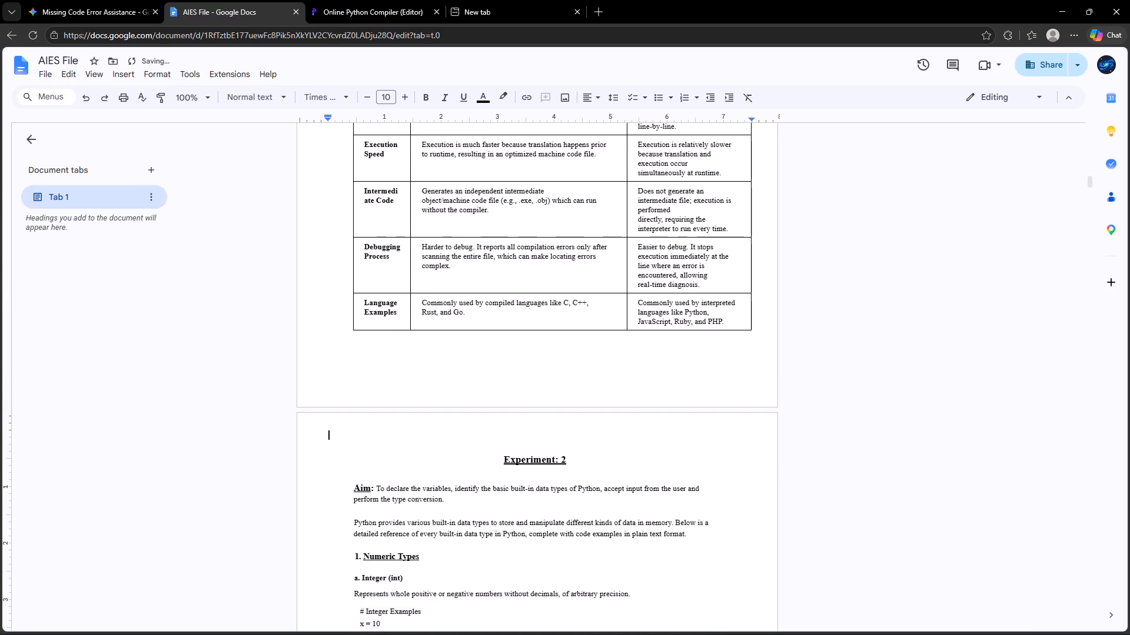
Delete the extra empty lines above the Experiment: 3 heading, after the data types output list.
scroll(429, 519, down, 8)
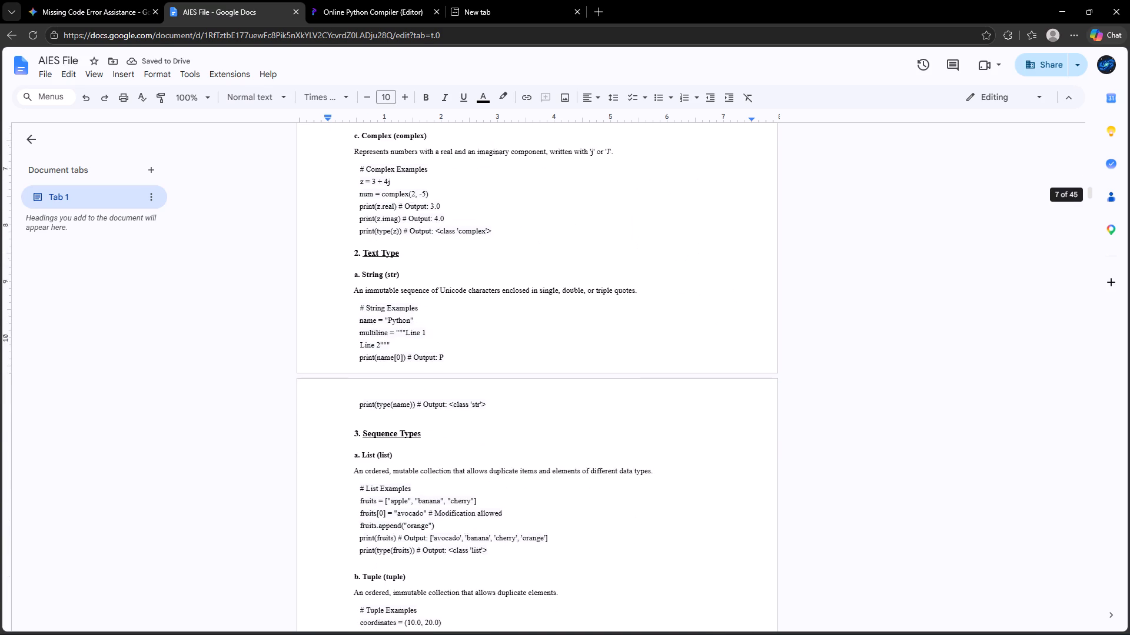
scroll(429, 519, down, 16)
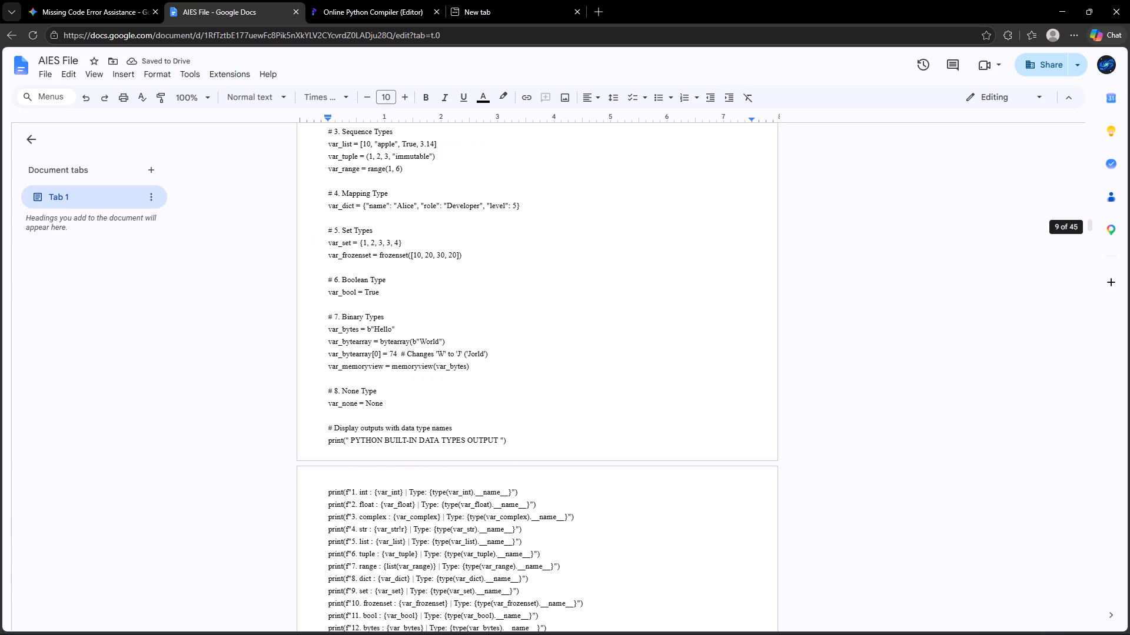
scroll(429, 519, down, 3)
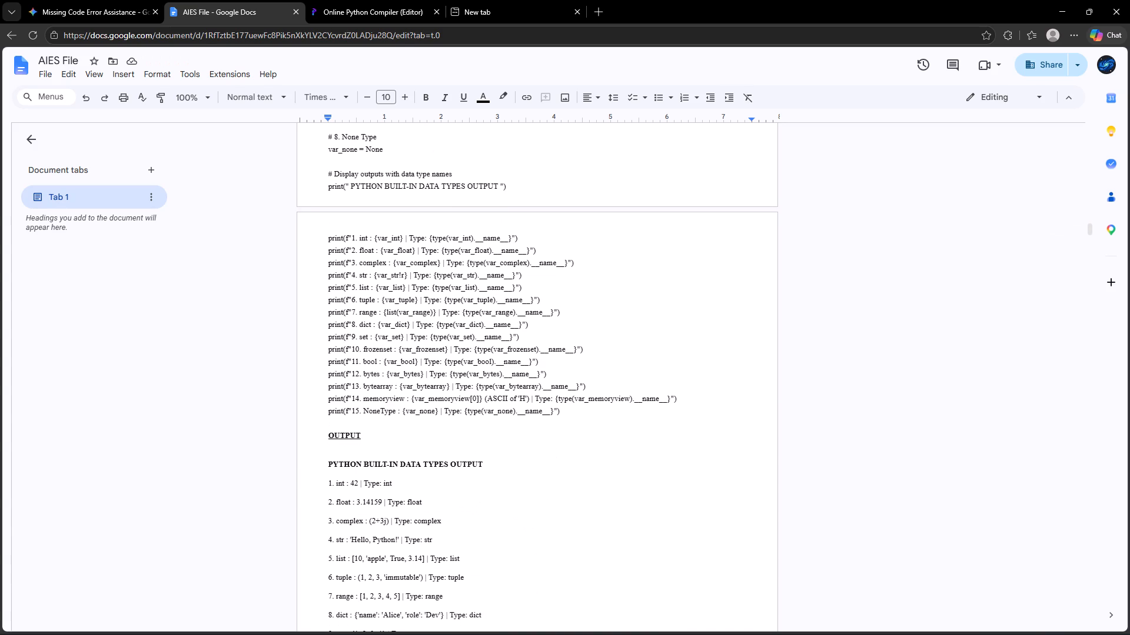
click(362, 455)
scroll(362, 455, down, 4)
drag(507, 498, 496, 478)
key(BackSpace)
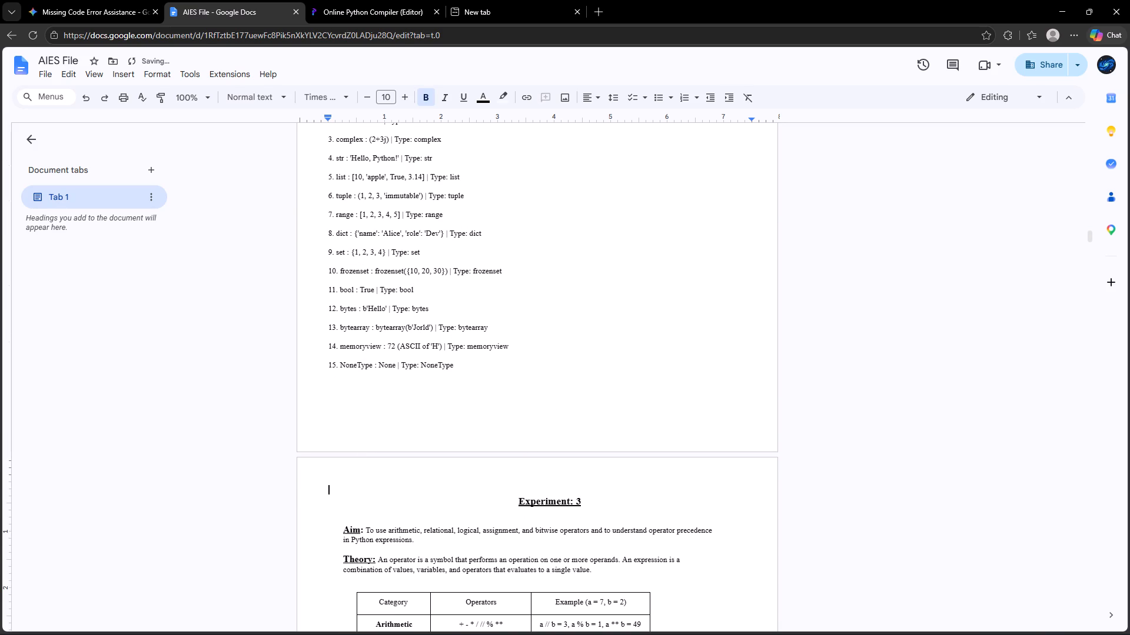
Remove the indent from the "Note the difference between / and //" paragraph in Experiment 3 so it aligns with the paragraph above.
scroll(496, 478, down, 2)
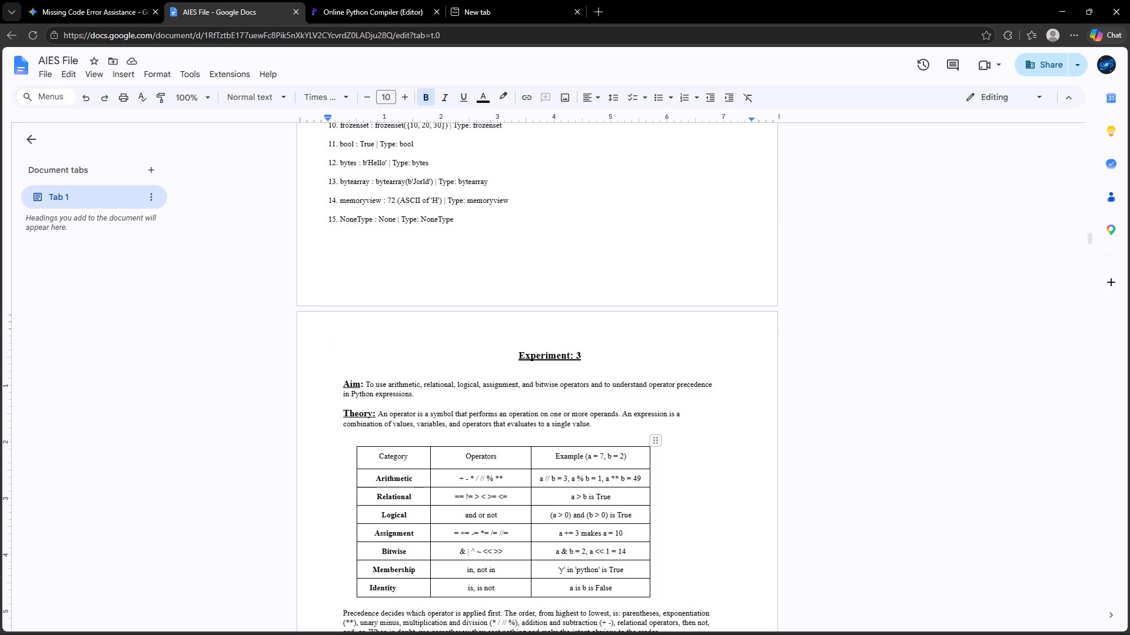
scroll(496, 478, down, 1)
scroll(314, 534, down, 1)
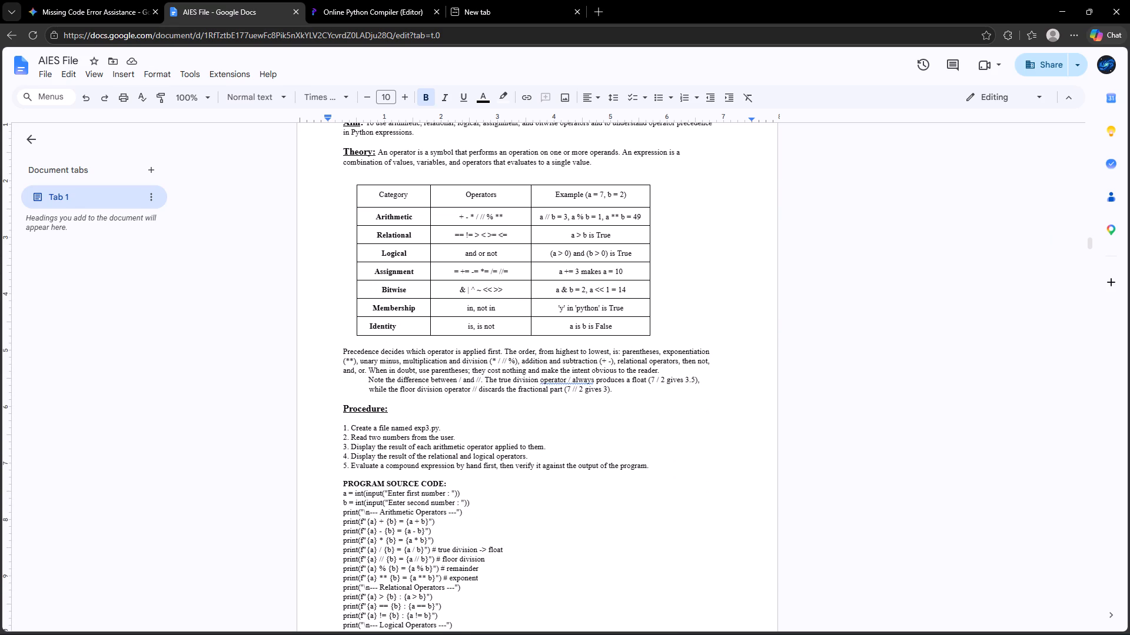
click(367, 379)
key(BackSpace)
key(BackSpace)
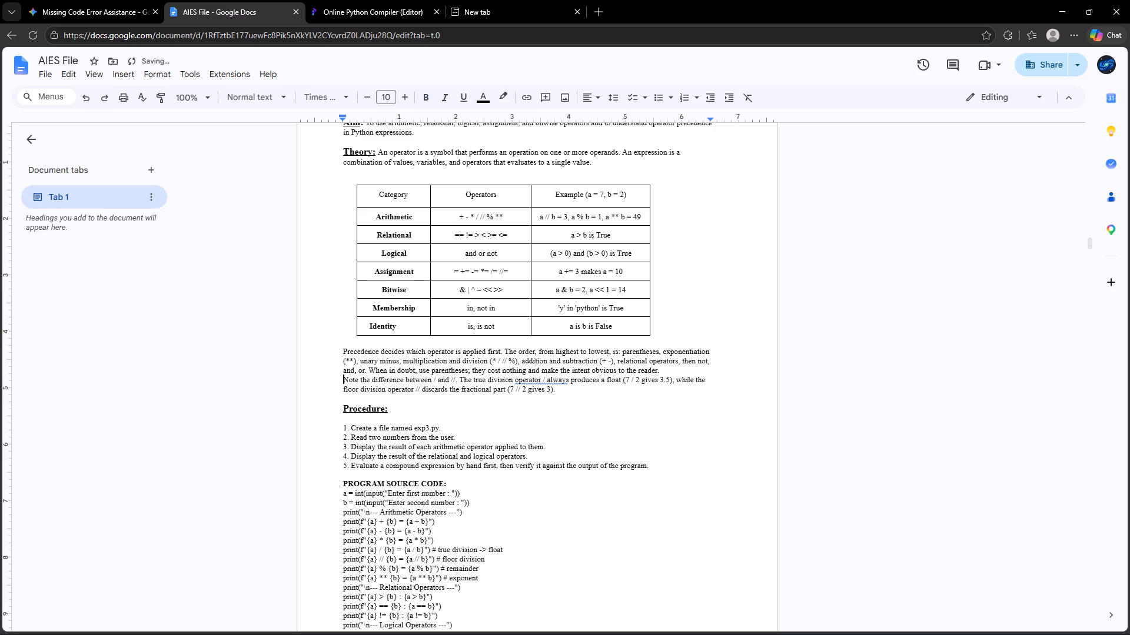
Check the layout of Experiment 3's procedure, source code and output down to the Exercises section.
scroll(367, 379, down, 1)
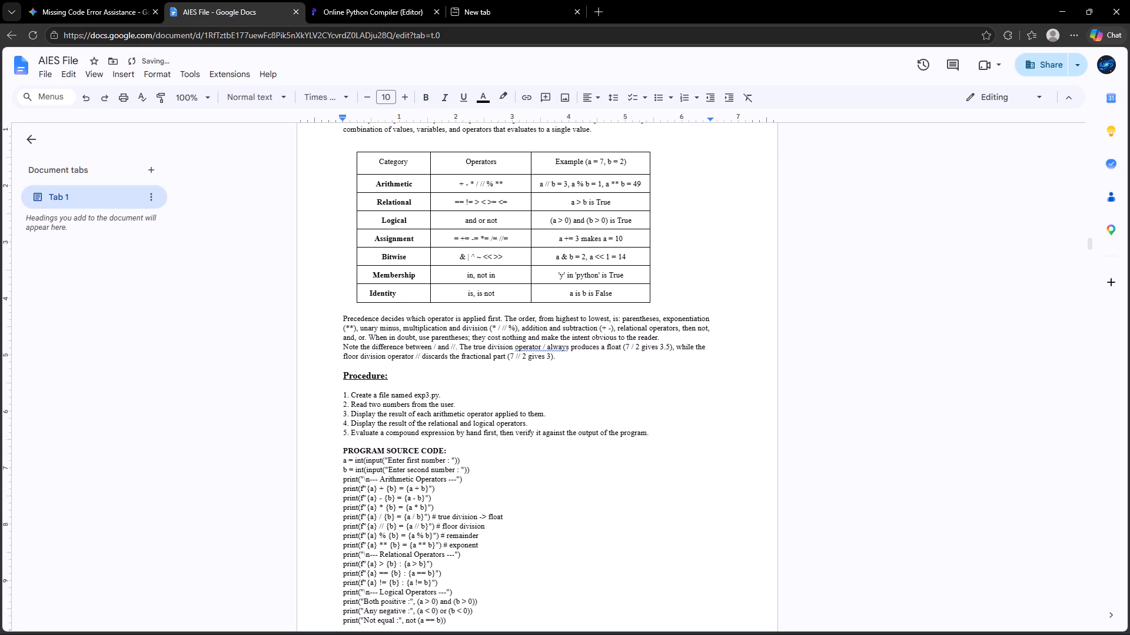
scroll(367, 379, down, 5)
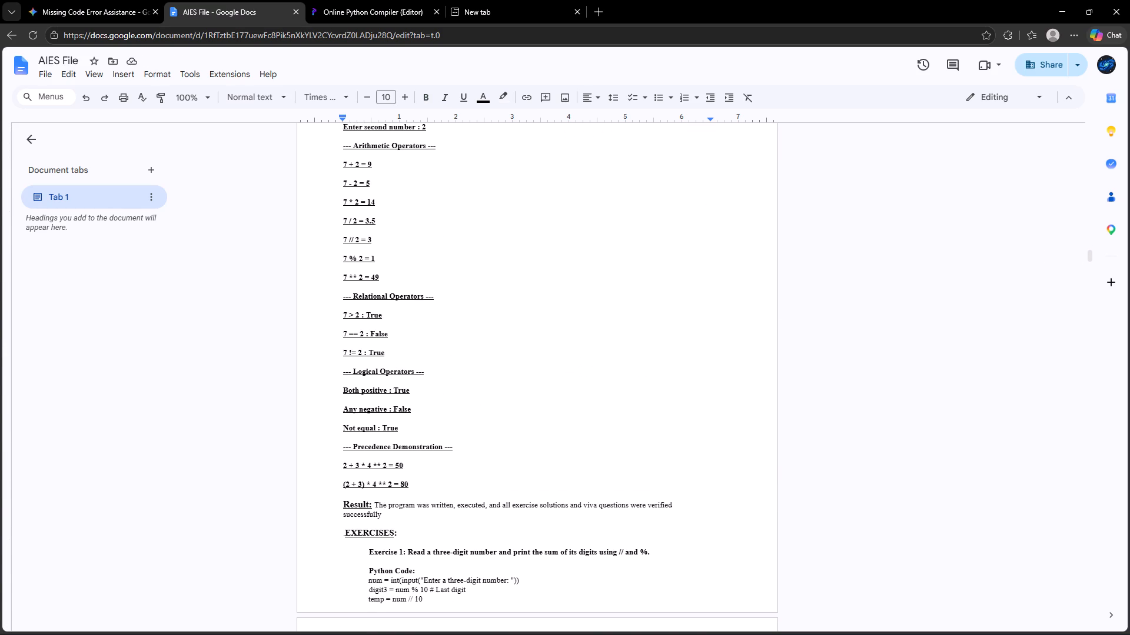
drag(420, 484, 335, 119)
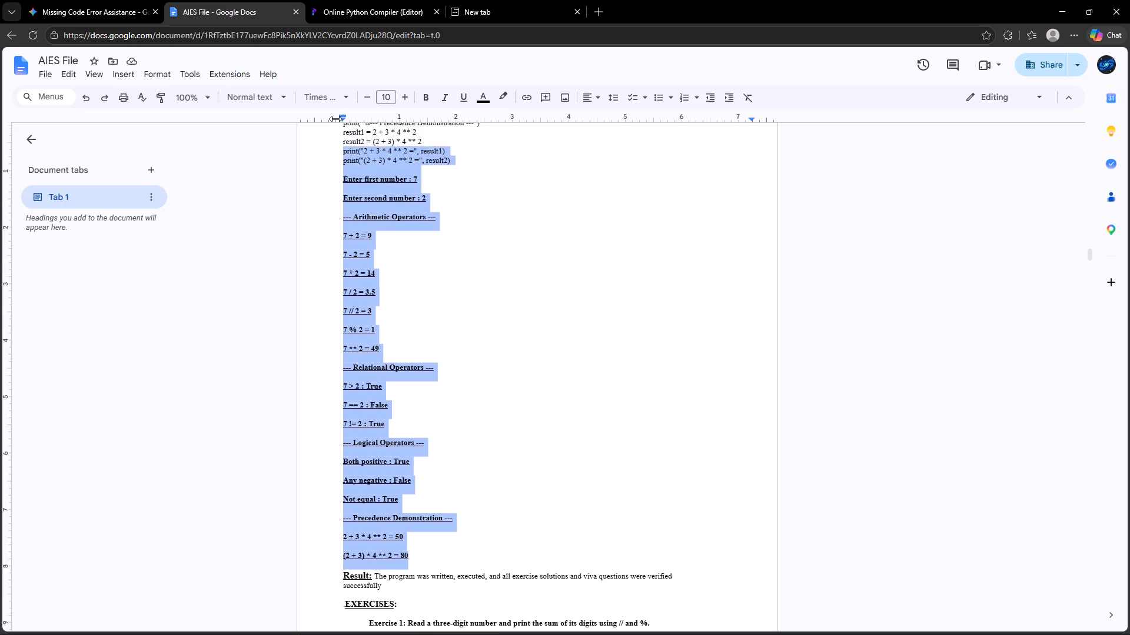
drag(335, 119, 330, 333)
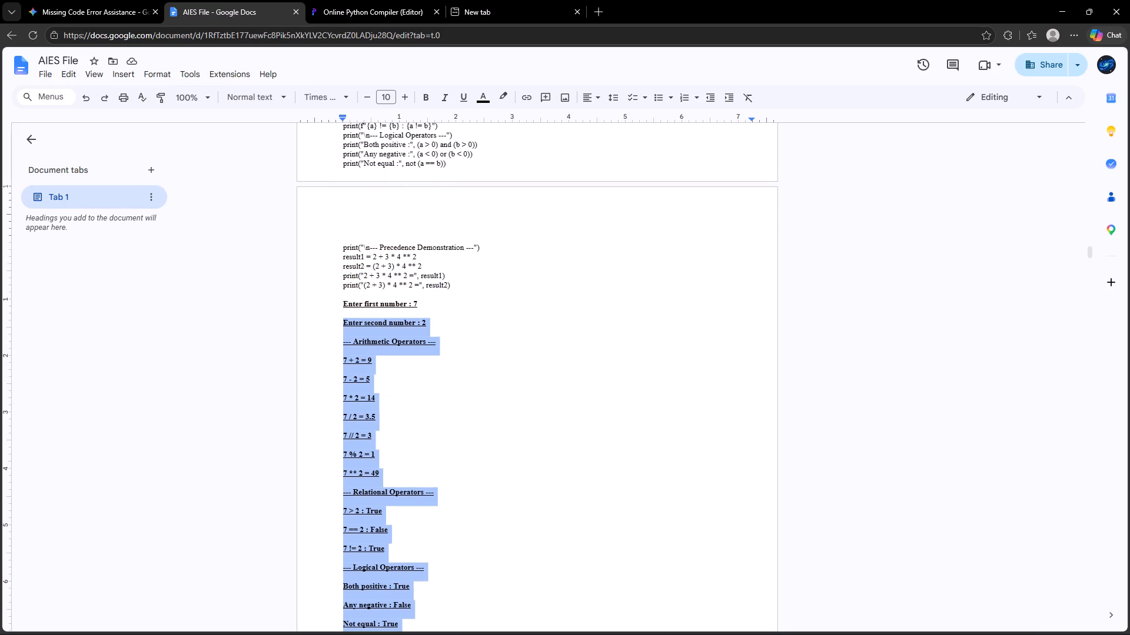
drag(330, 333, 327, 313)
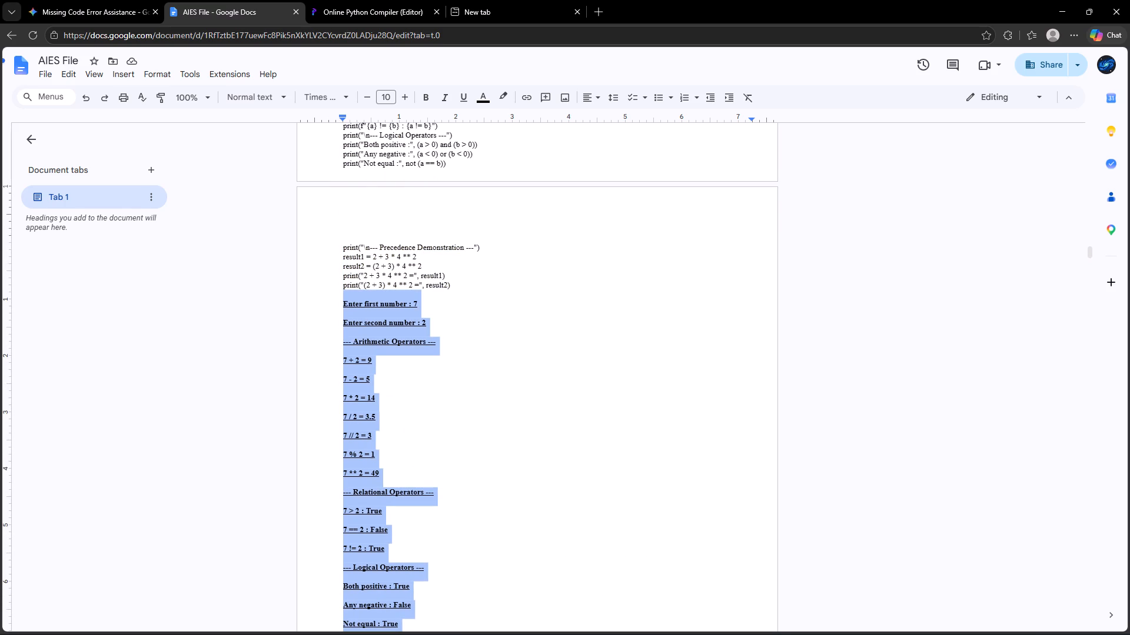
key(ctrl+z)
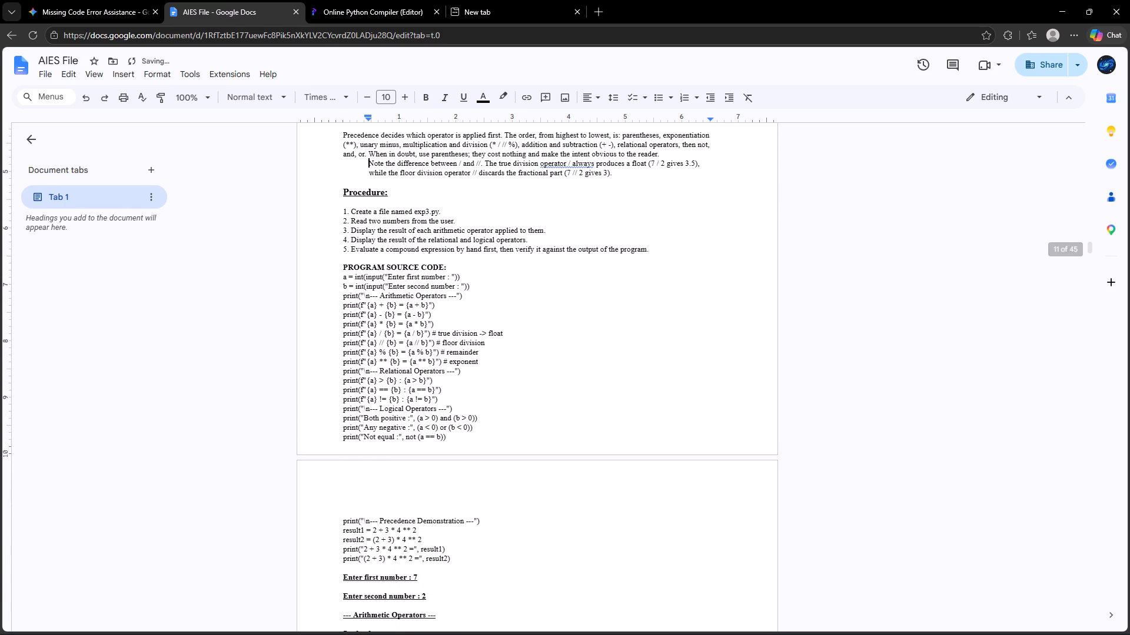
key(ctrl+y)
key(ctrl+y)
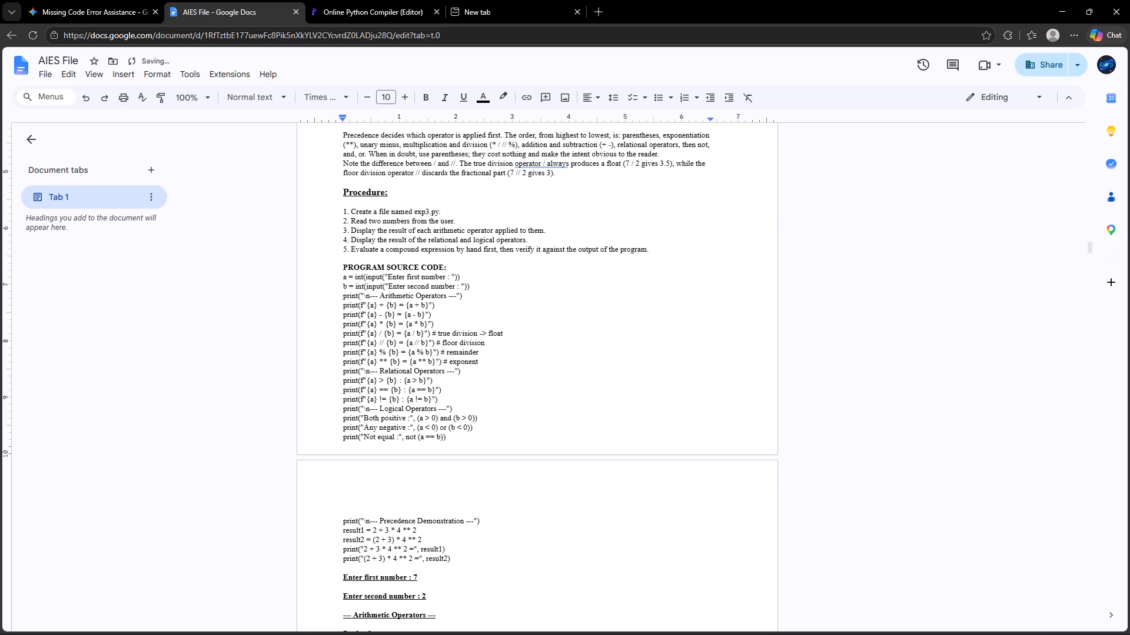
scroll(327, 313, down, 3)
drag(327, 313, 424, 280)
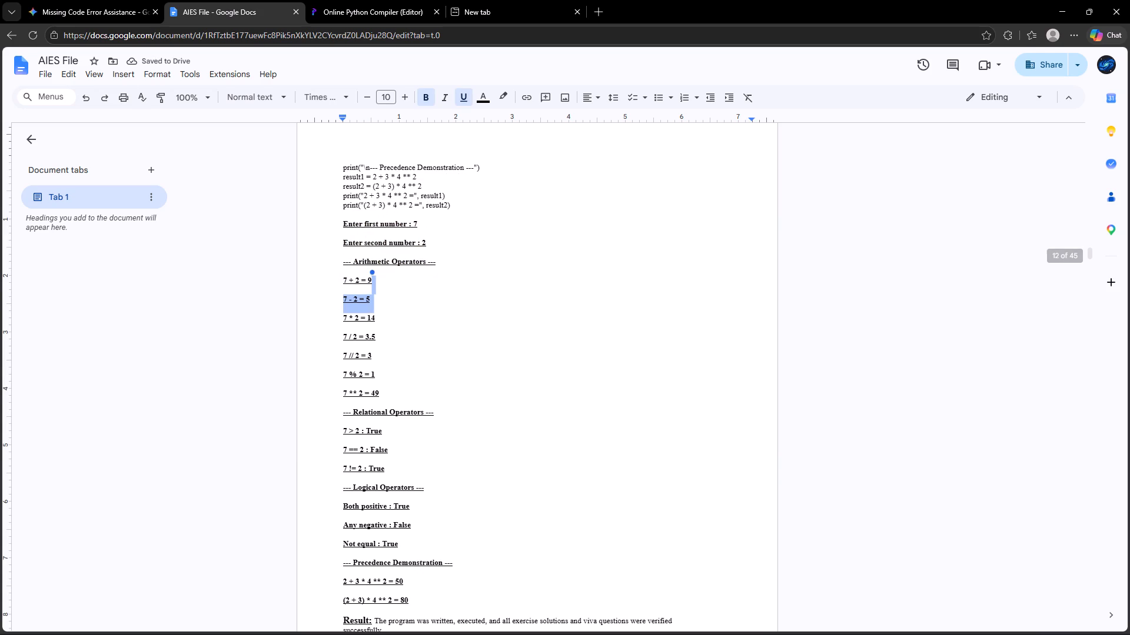
Switch from the AIES File document to the blank new browser tab.
click(544, 0)
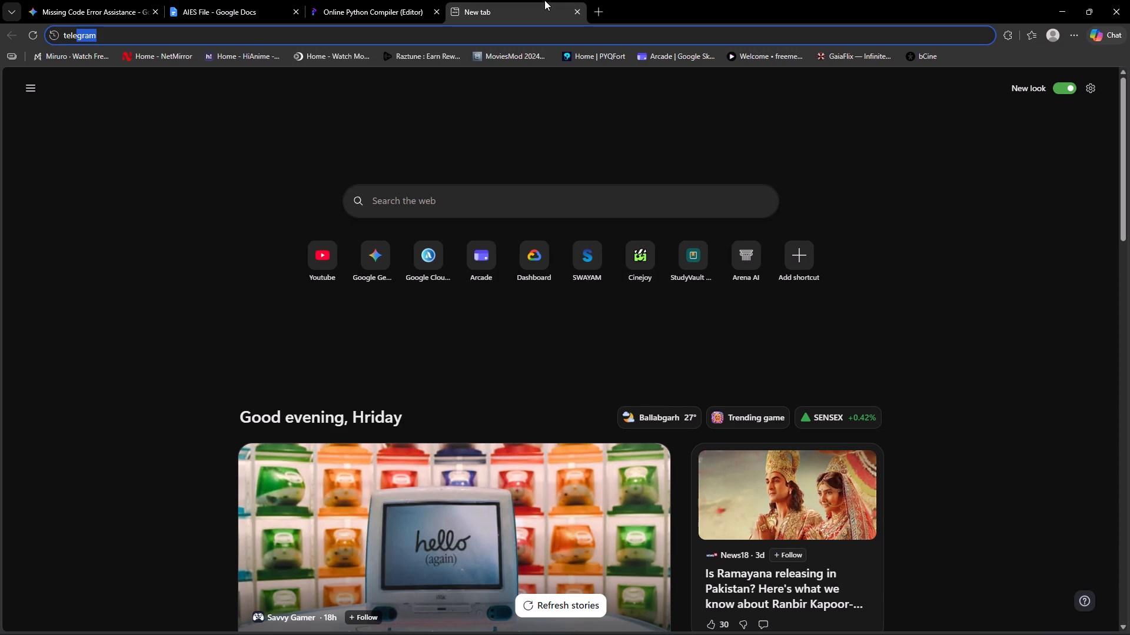
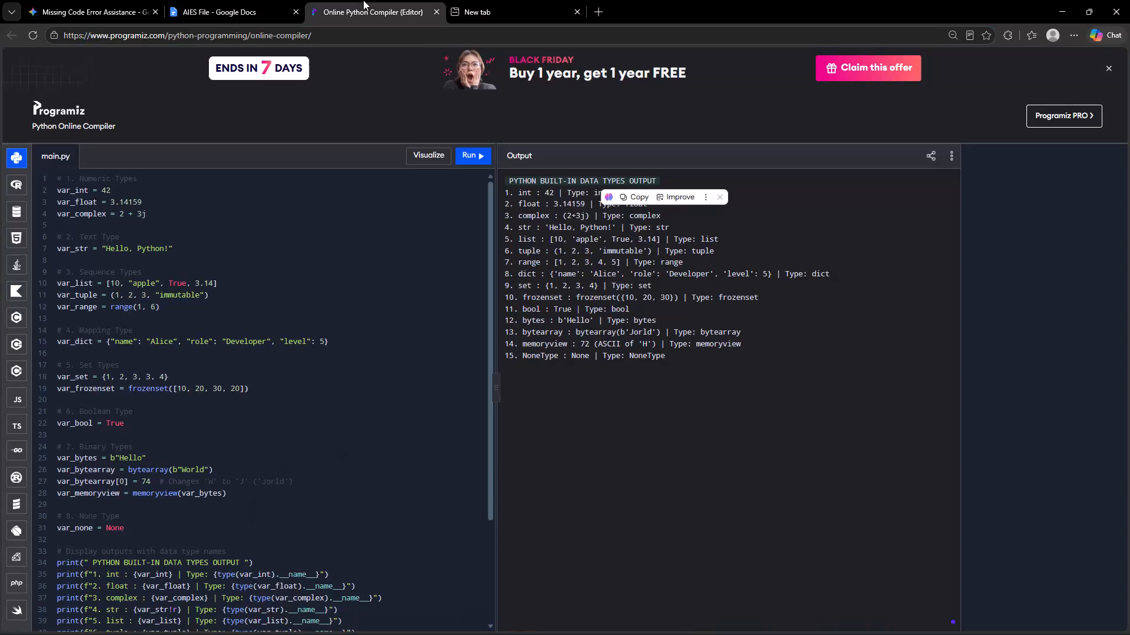
Switch from the online Python compiler back to the AIES File document in Google Docs.
click(197, 0)
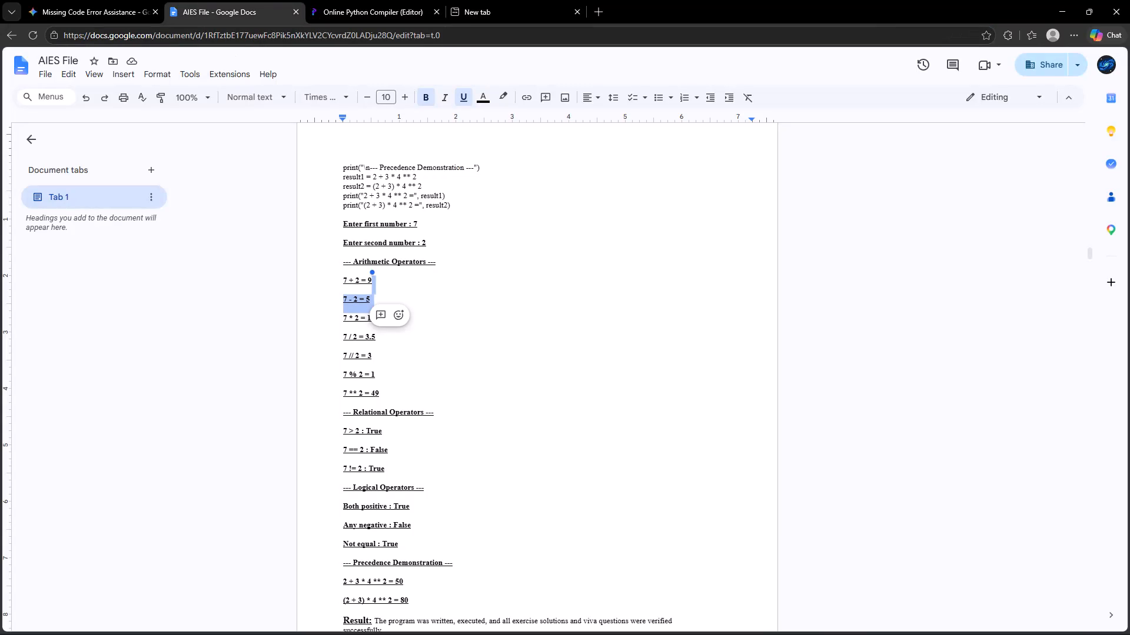
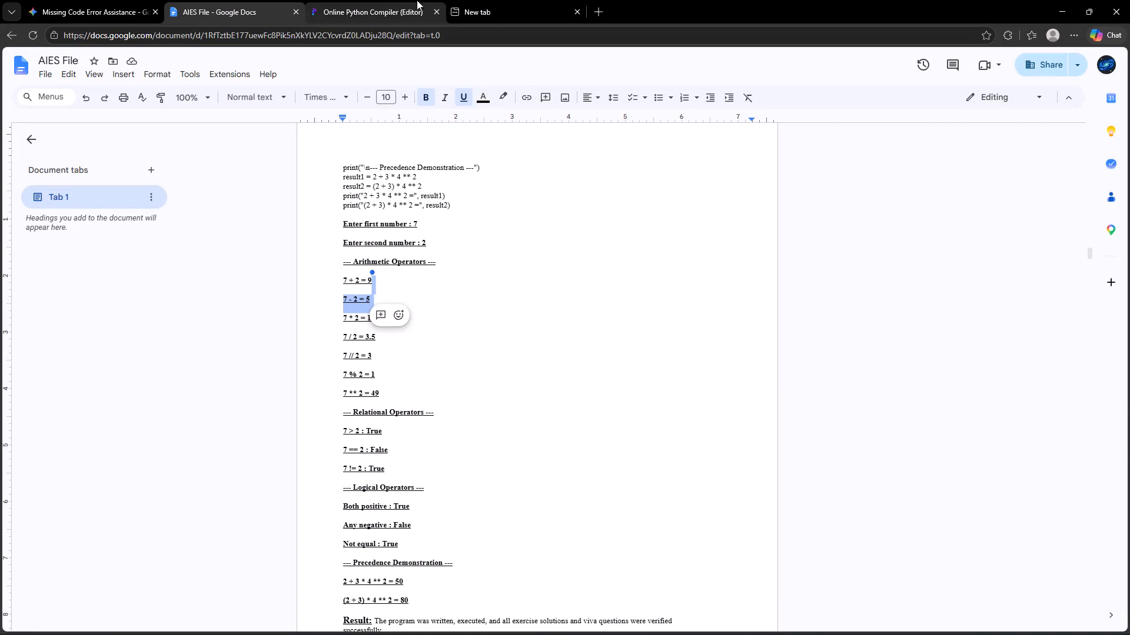
click(394, 0)
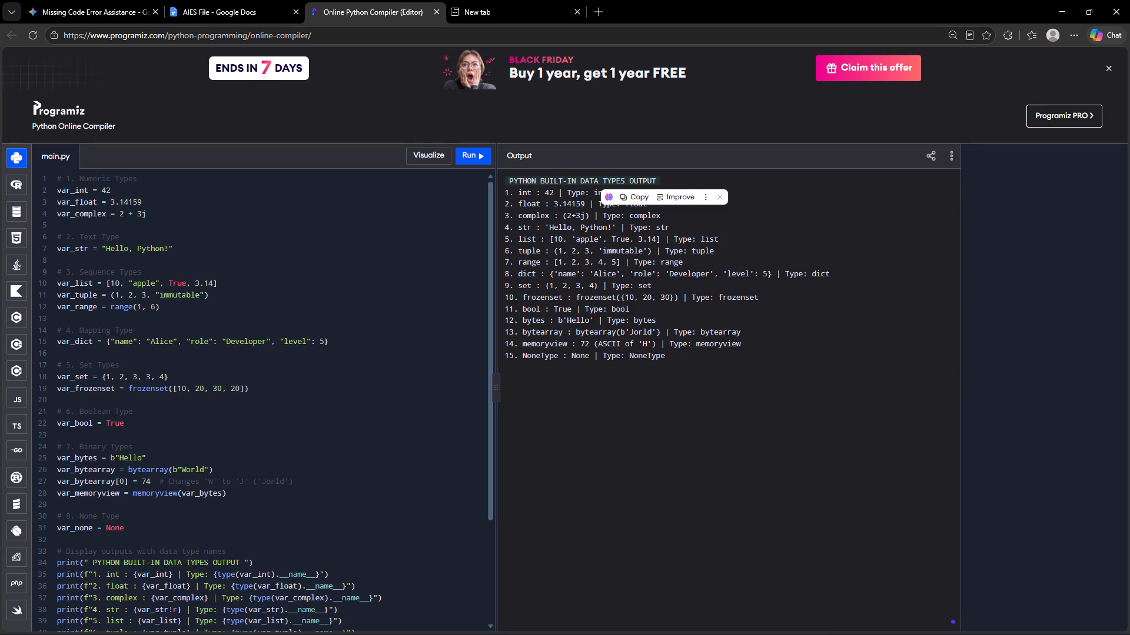
drag(670, 360, 503, 176)
drag(503, 176, 504, 178)
click(763, 394)
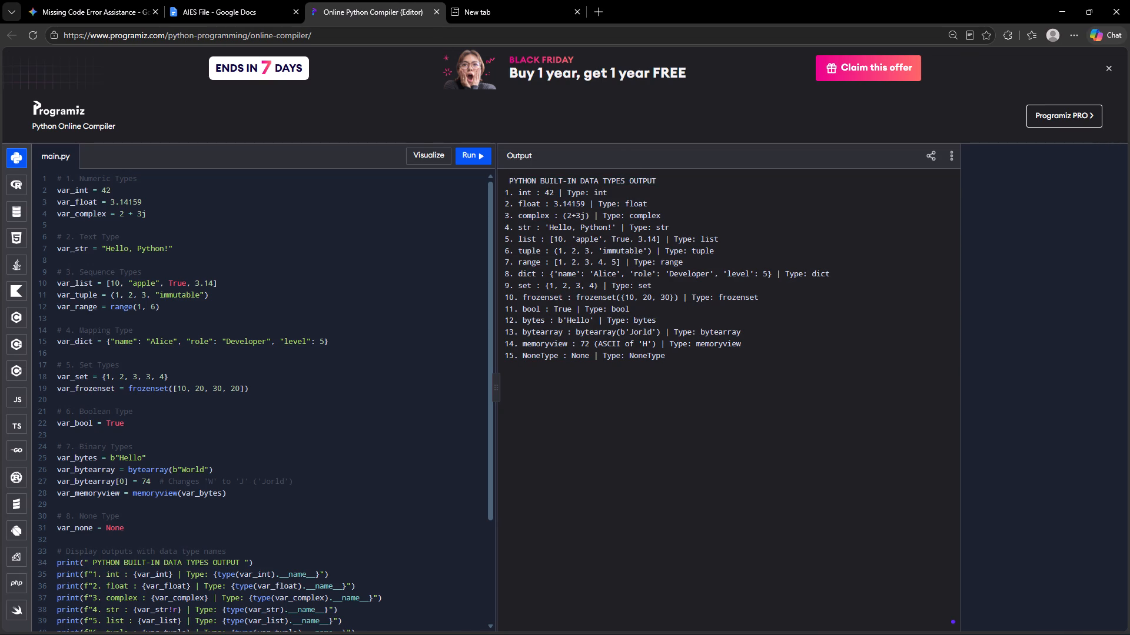
drag(747, 342, 501, 162)
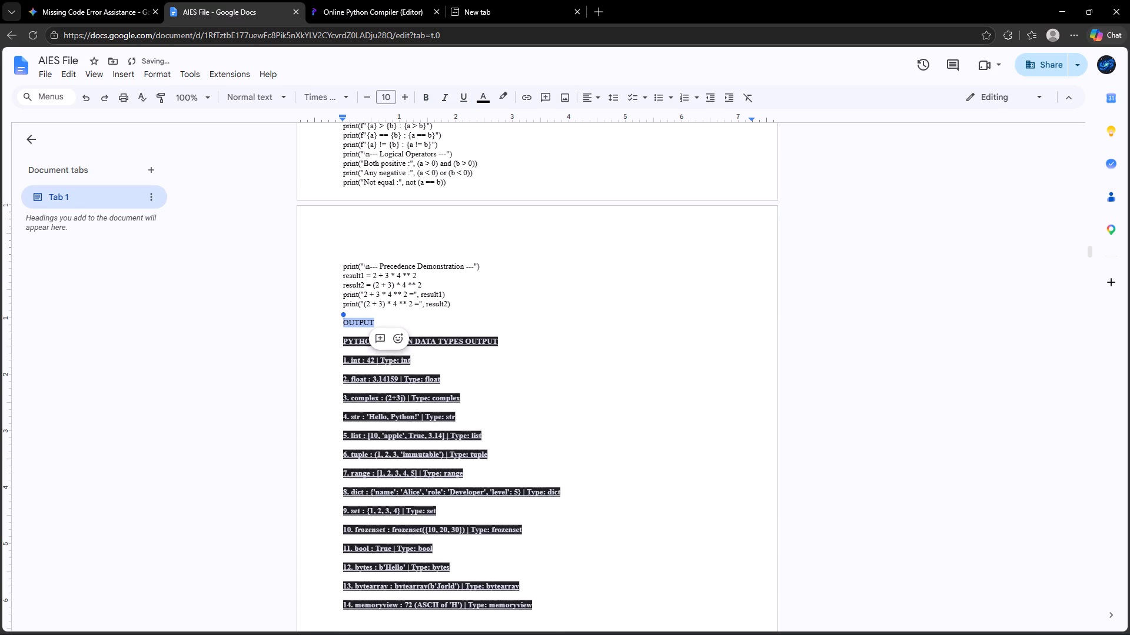
key(ctrl+b)
key(ctrl+u)
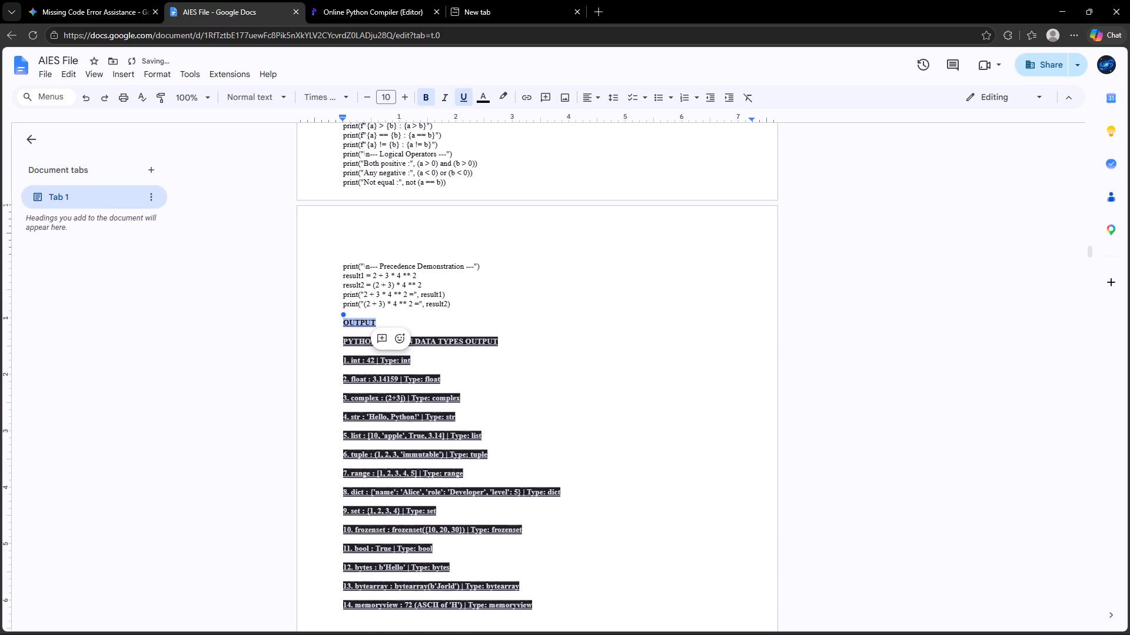
scroll(483, 307, down, 1)
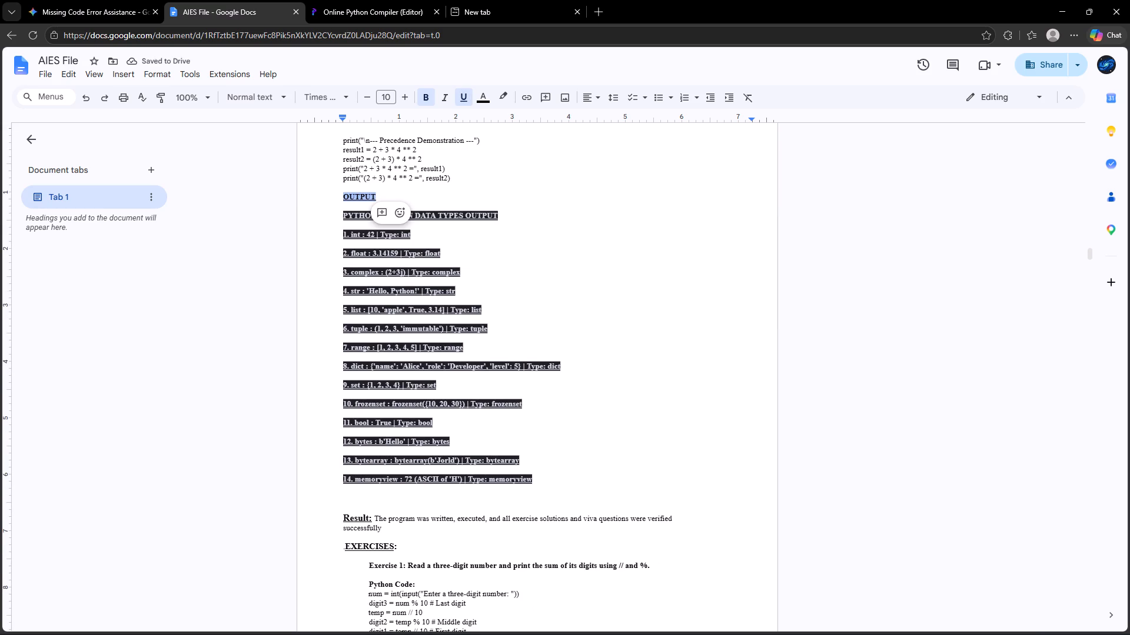
key(ctrl+shift+period)
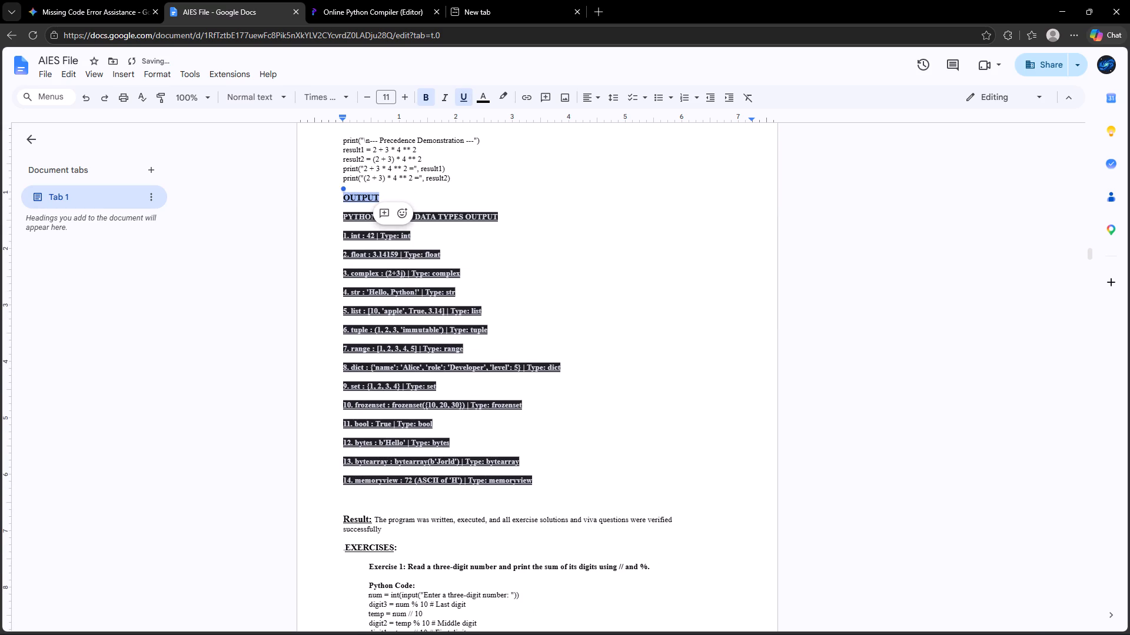
key(ctrl+shift+period)
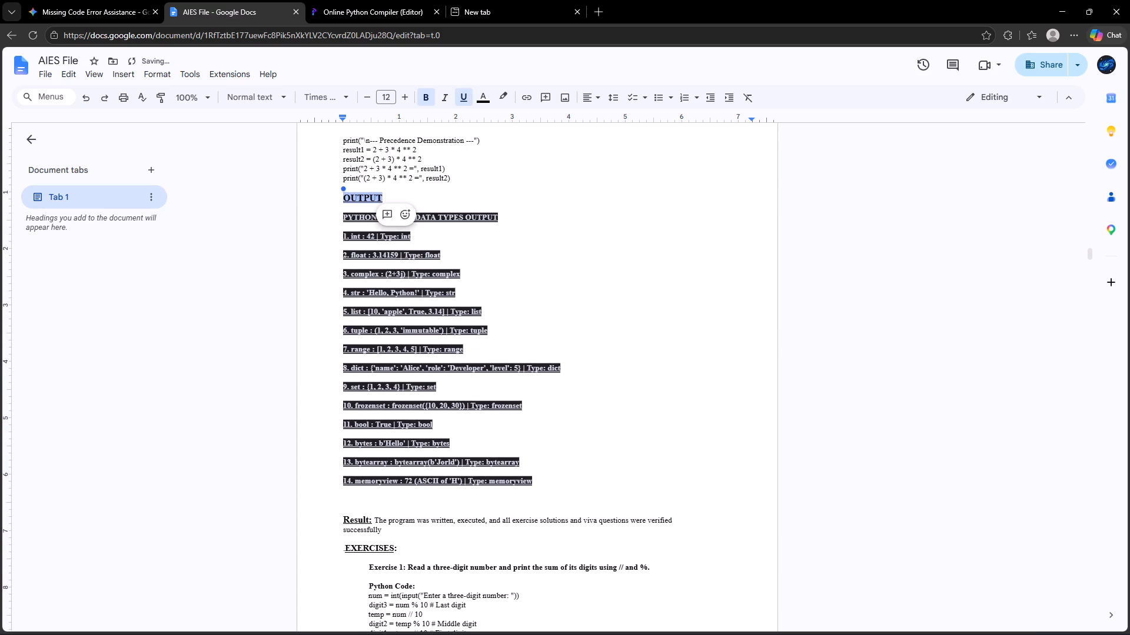
Reword the heading above the pasted output as "Output:".
key(Right)
key(BackSpace)
key(BackSpace)
key(BackSpace)
key(BackSpace)
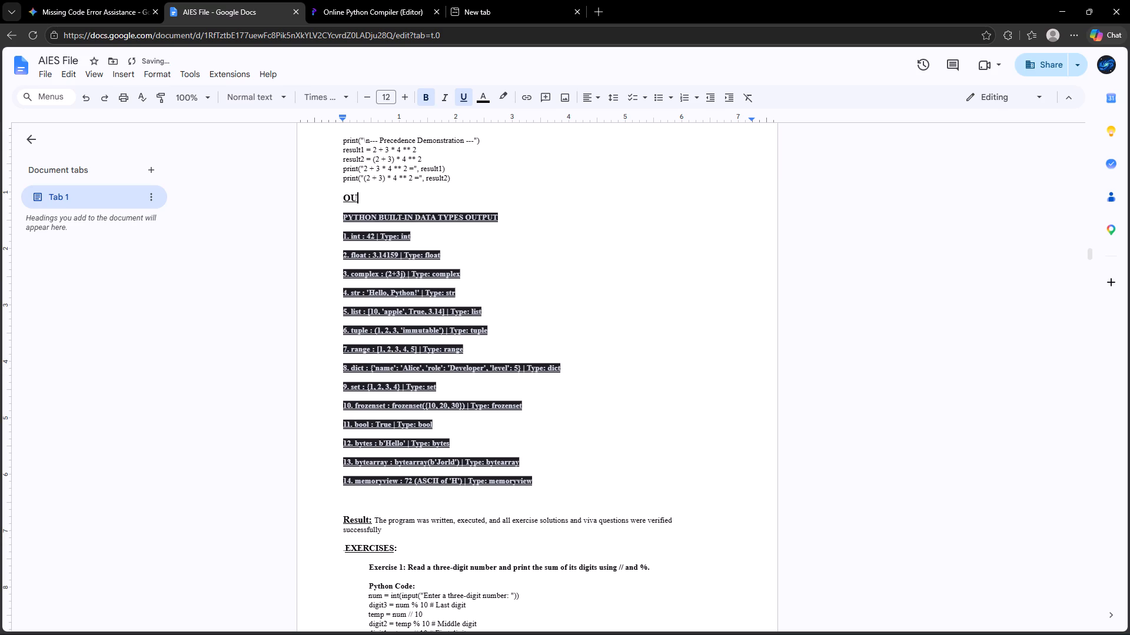
key(BackSpace)
text(utput)
key(shift+colon)
Remove bold and underline from all the pasted output lines, from the data types heading through item 14.
key(Down)
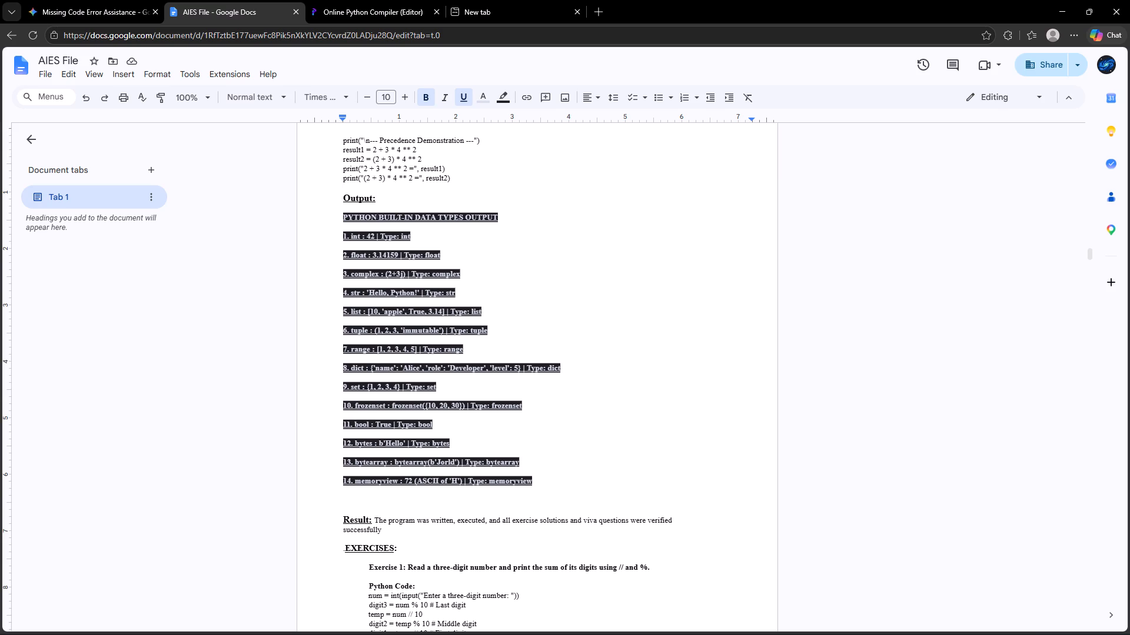
key(Left)
key(Left)
key(Left)
key(Left)
key(Left)
key(Left)
key(ctrl+shift+Down)
key(ctrl+shift+Down)
key(ctrl+shift+Down)
key(ctrl+shift+Down)
key(ctrl+shift+Down)
key(ctrl+shift+Down)
key(ctrl+shift+Down)
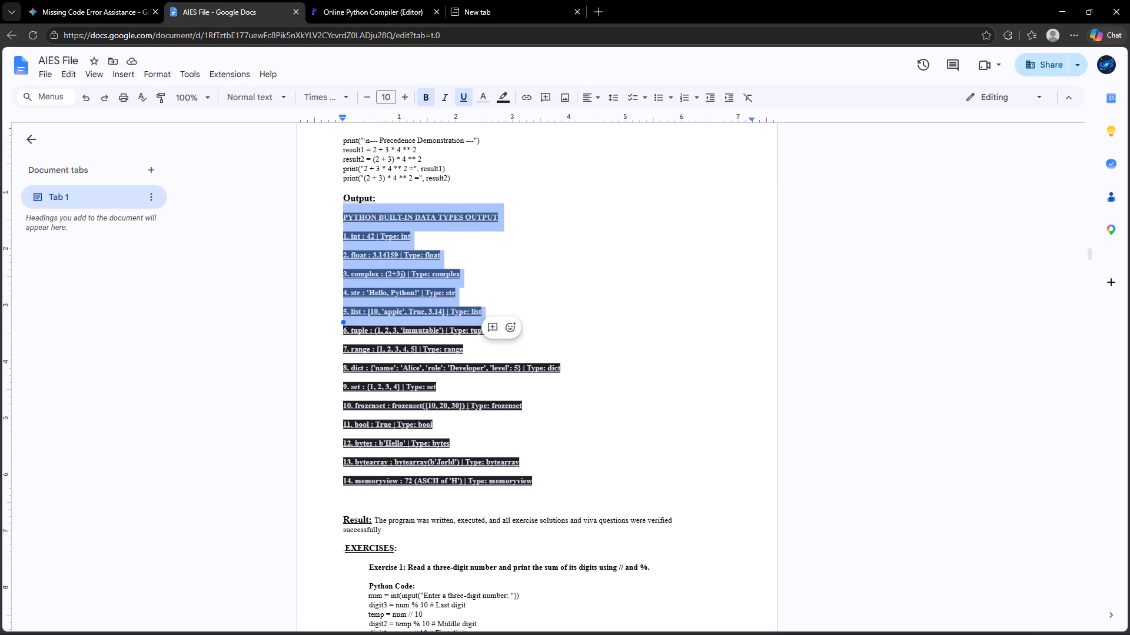
key(ctrl+shift+Down)
key(ctrl+shift+Down)
key(ctrl+shift+Down)
key(ctrl+shift+Down)
key(ctrl+shift+Down)
key(ctrl+shift+Down)
key(ctrl+shift+Down)
key(ctrl+shift+Down)
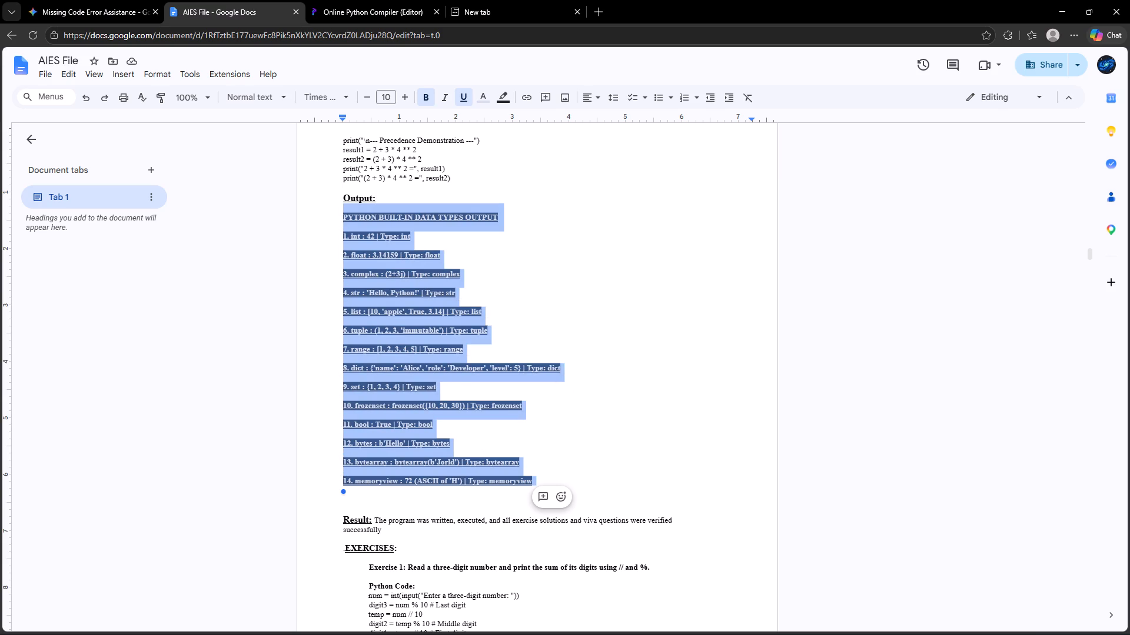
click(420, 99)
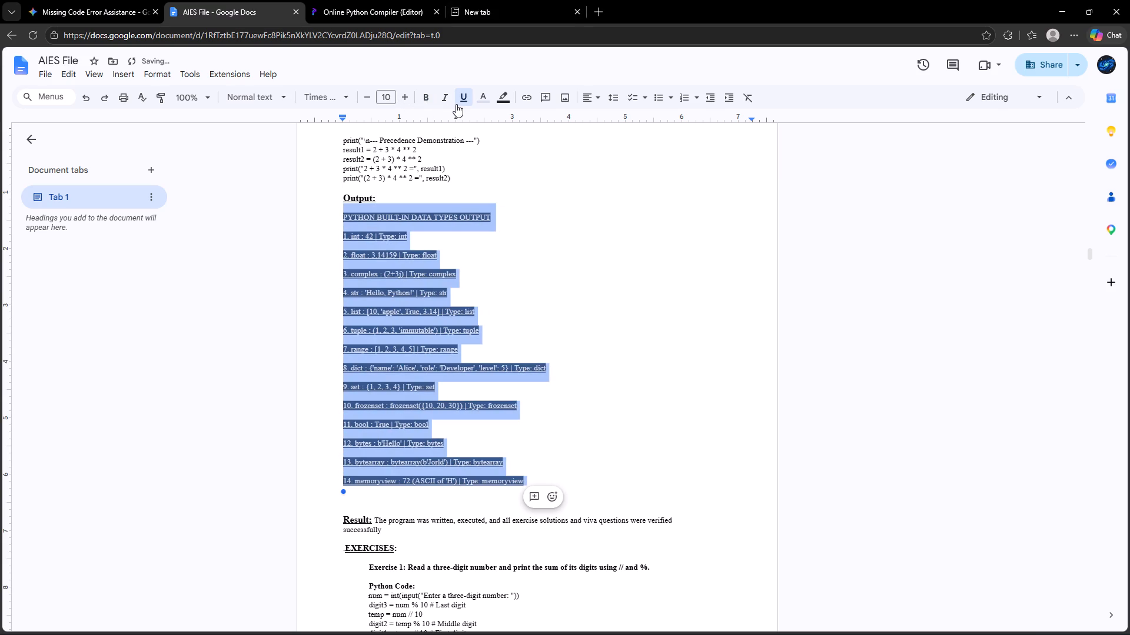
click(457, 103)
Set the pasted output lines to black text with no highlight colour.
click(485, 99)
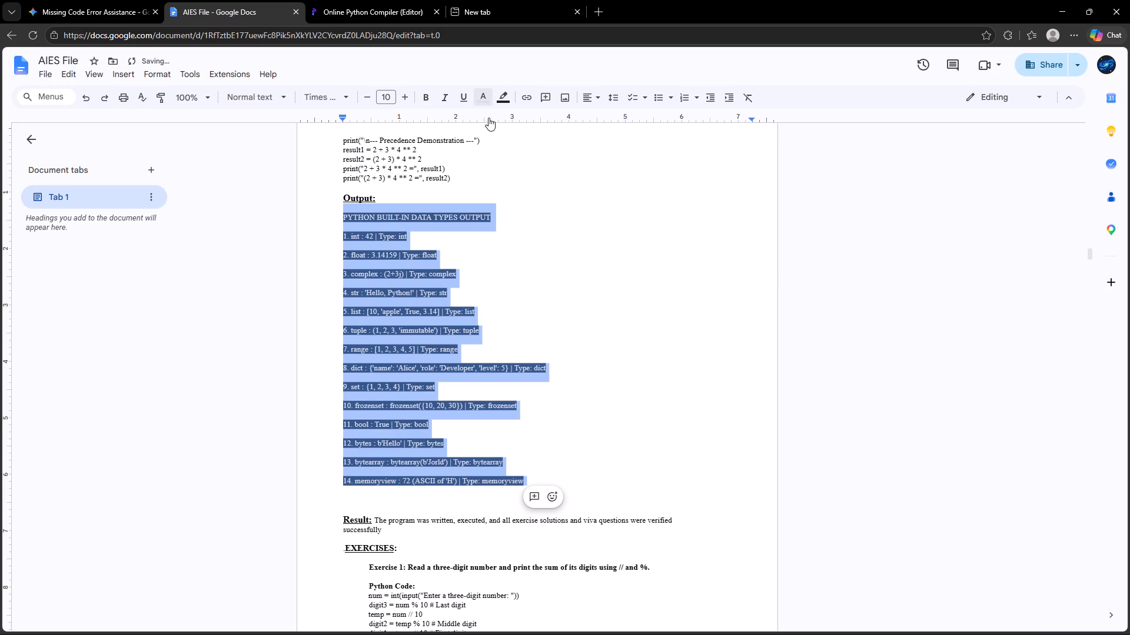
click(488, 118)
click(510, 89)
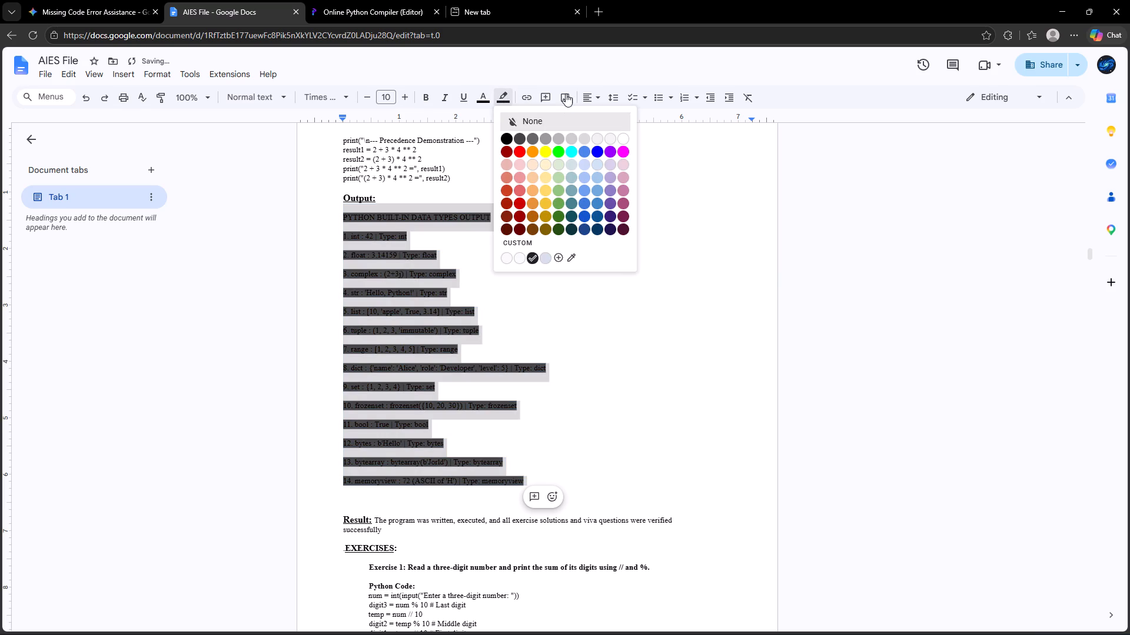
click(552, 118)
click(524, 273)
Copy the item 15 NoneType line from the online compiler's output and paste it on a new line below item 14.
scroll(524, 273, down, 2)
click(387, 0)
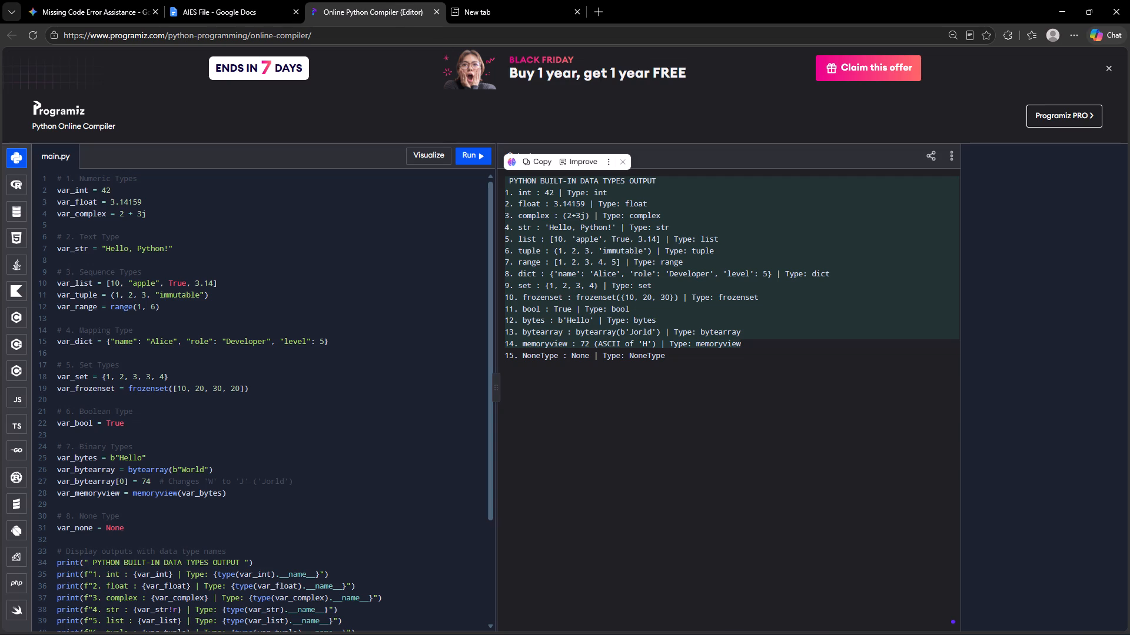
drag(506, 357, 674, 356)
key(ctrl+c)
click(265, 0)
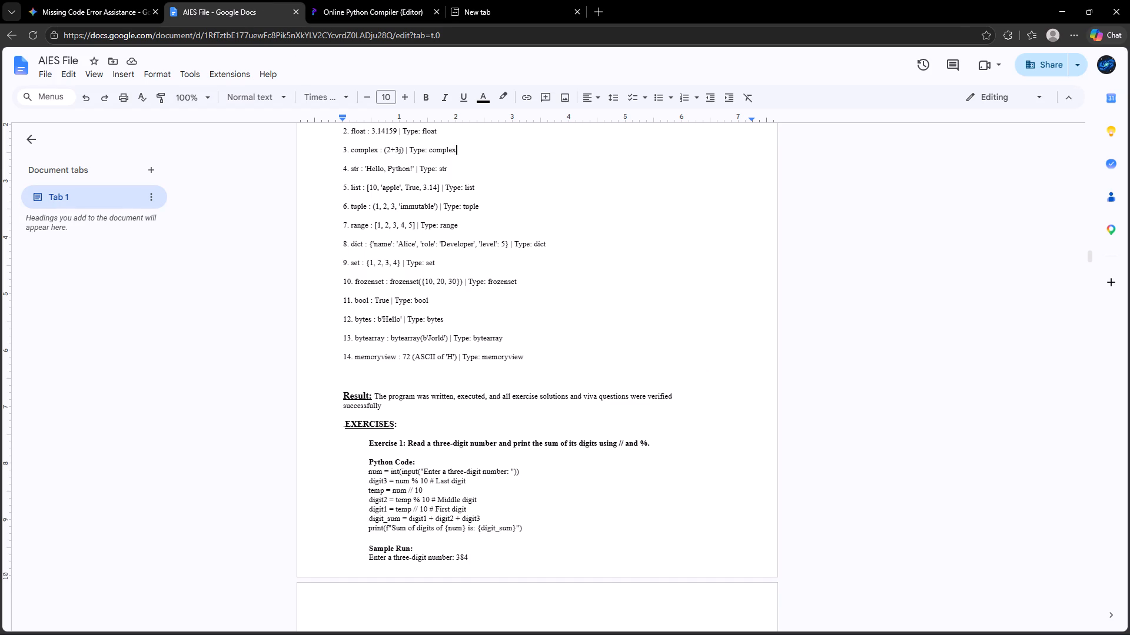
click(555, 355)
key(Return)
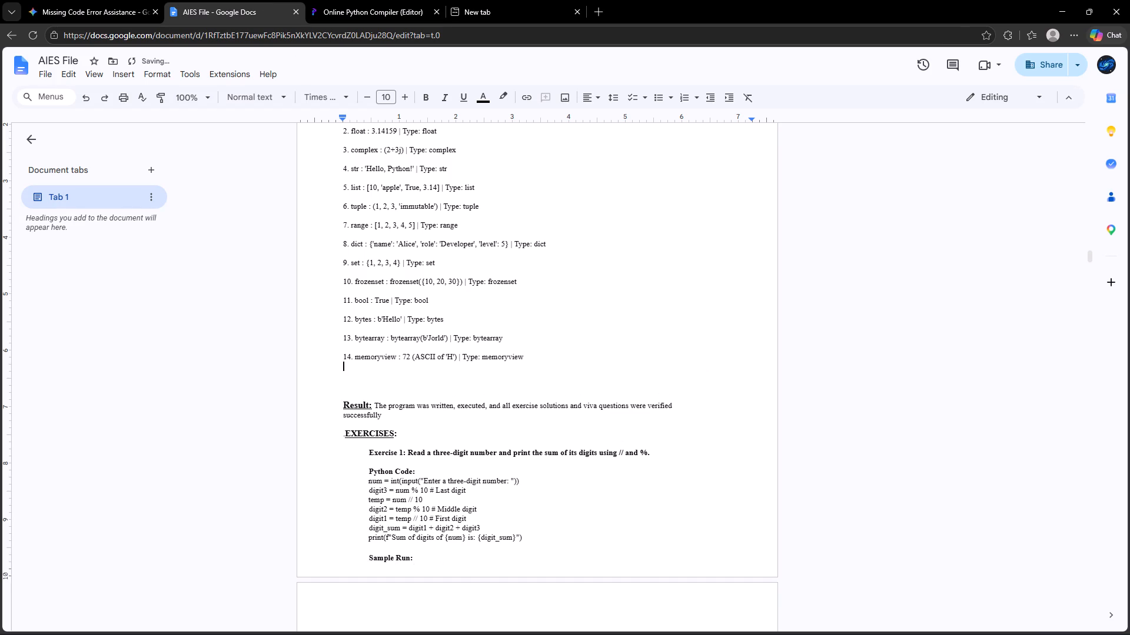
key(Return)
key(ctrl+v)
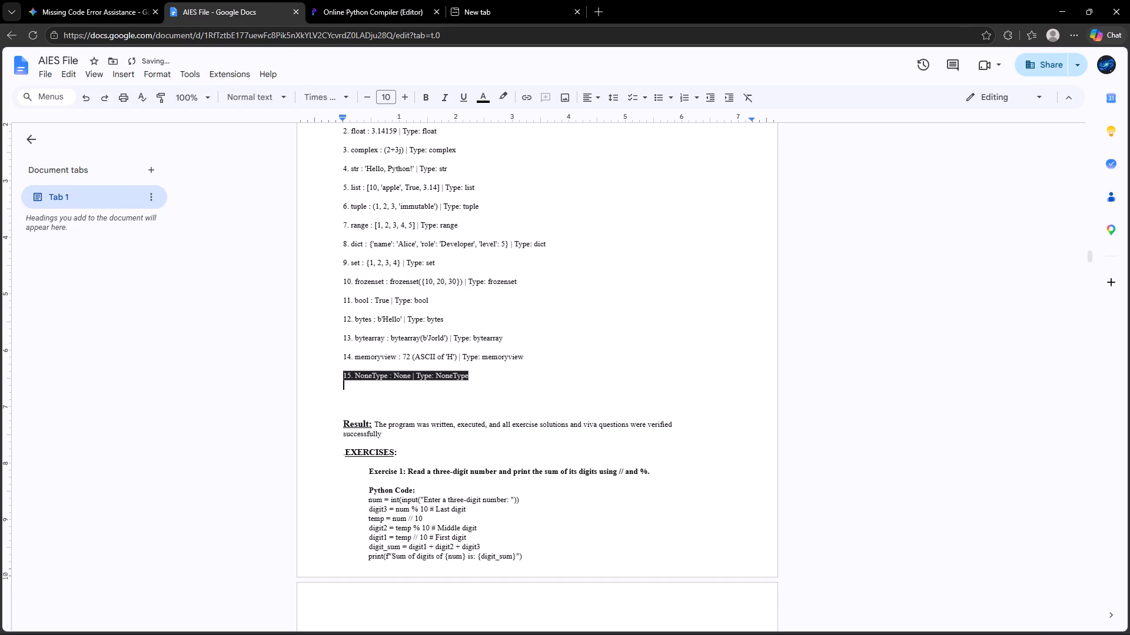
Set the item 15 NoneType line to black text with no highlight colour.
key(Up)
key(ctrl+shift+Right)
key(ctrl+shift+Right)
key(ctrl+shift+Right)
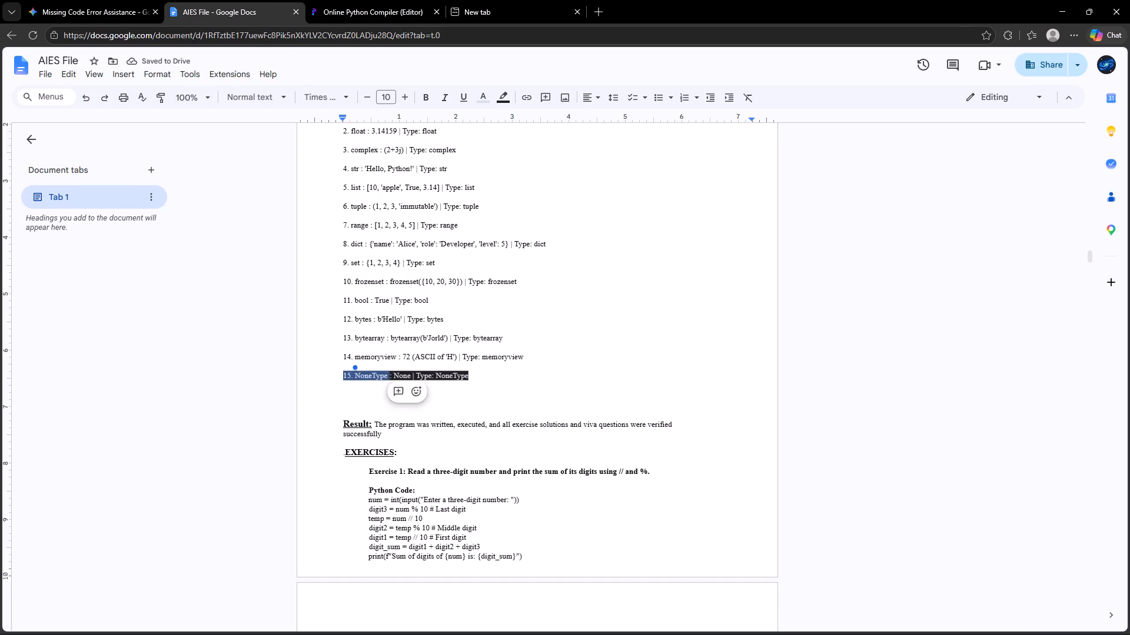
key(ctrl+shift+Right)
key(ctrl+shift+Right)
key(ctrl+shift+Right)
key(ctrl+shift+Right)
key(ctrl+shift+Right)
key(ctrl+shift+Right)
key(ctrl+shift+Right)
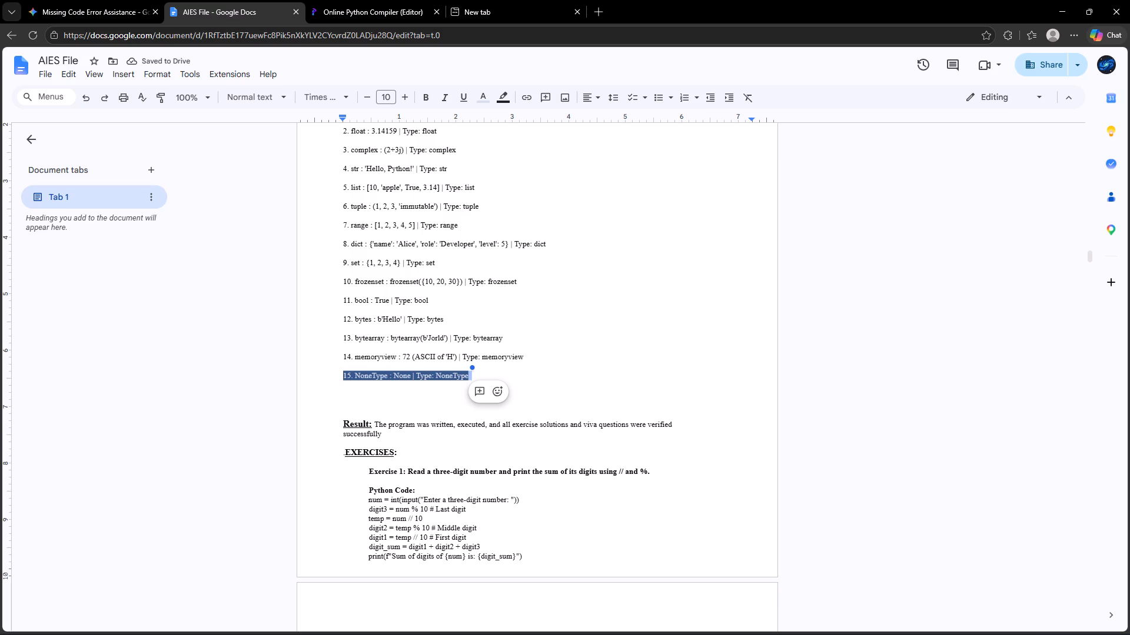
click(484, 101)
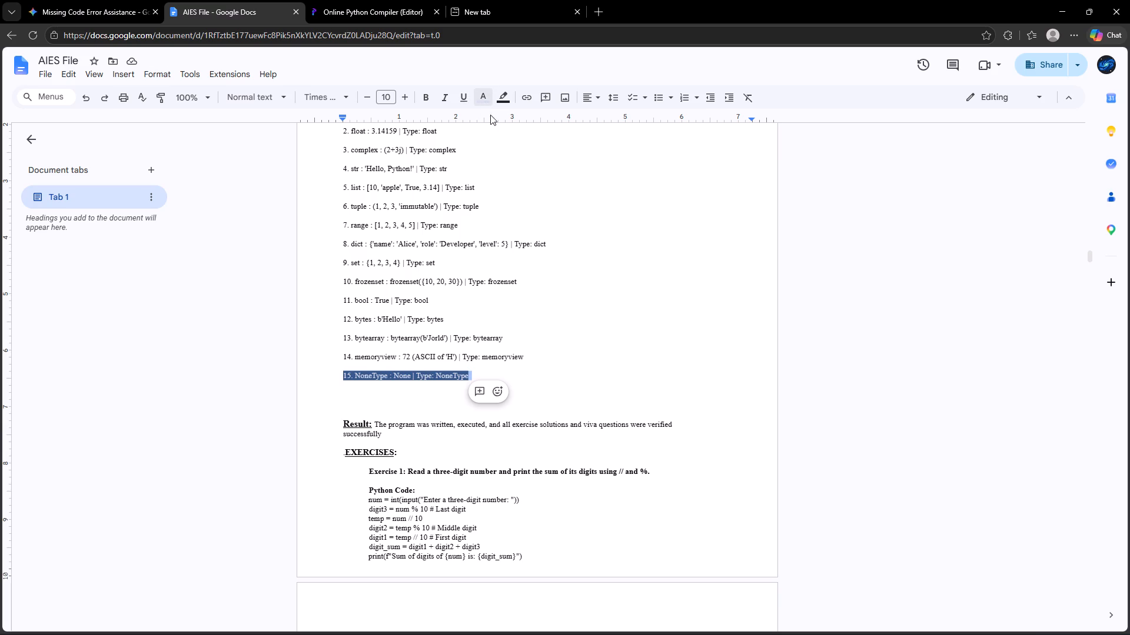
click(491, 118)
click(504, 95)
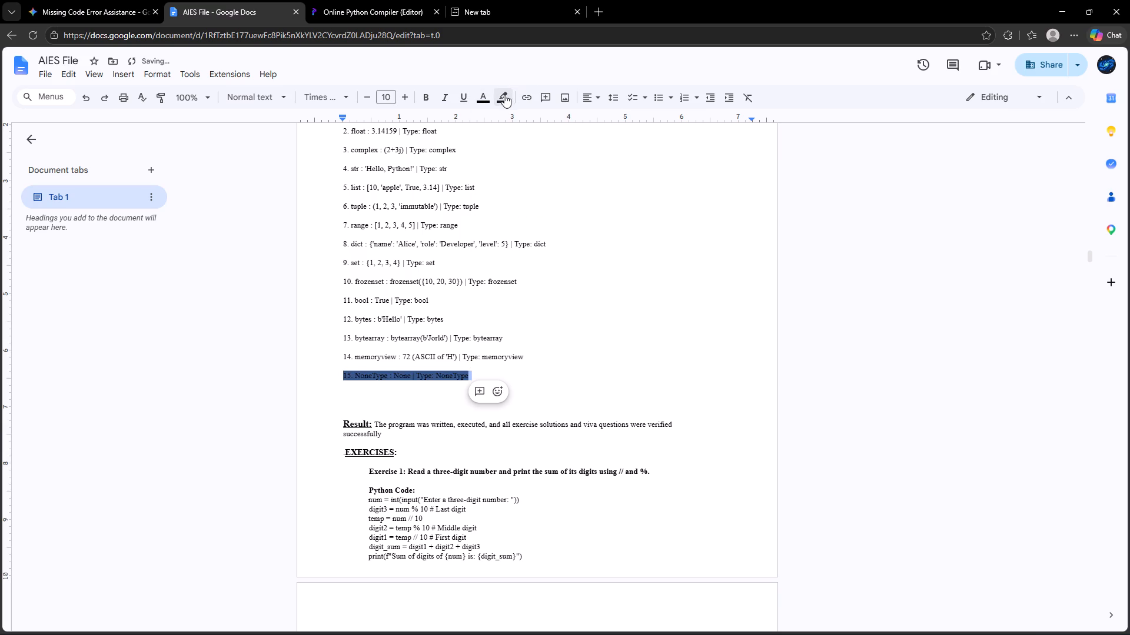
click(509, 119)
click(579, 262)
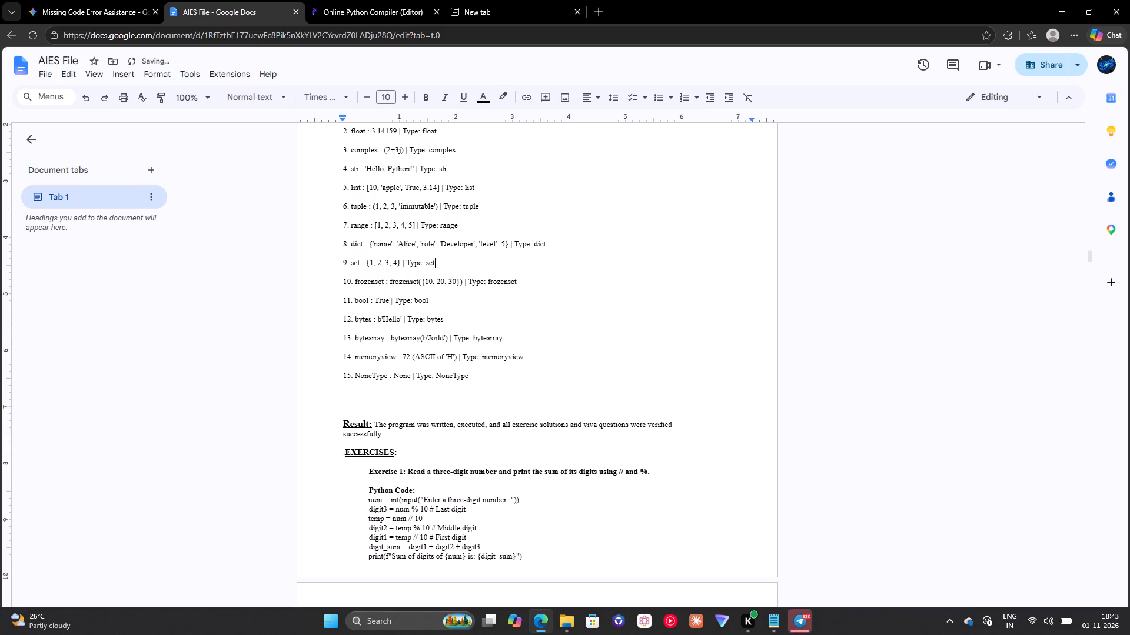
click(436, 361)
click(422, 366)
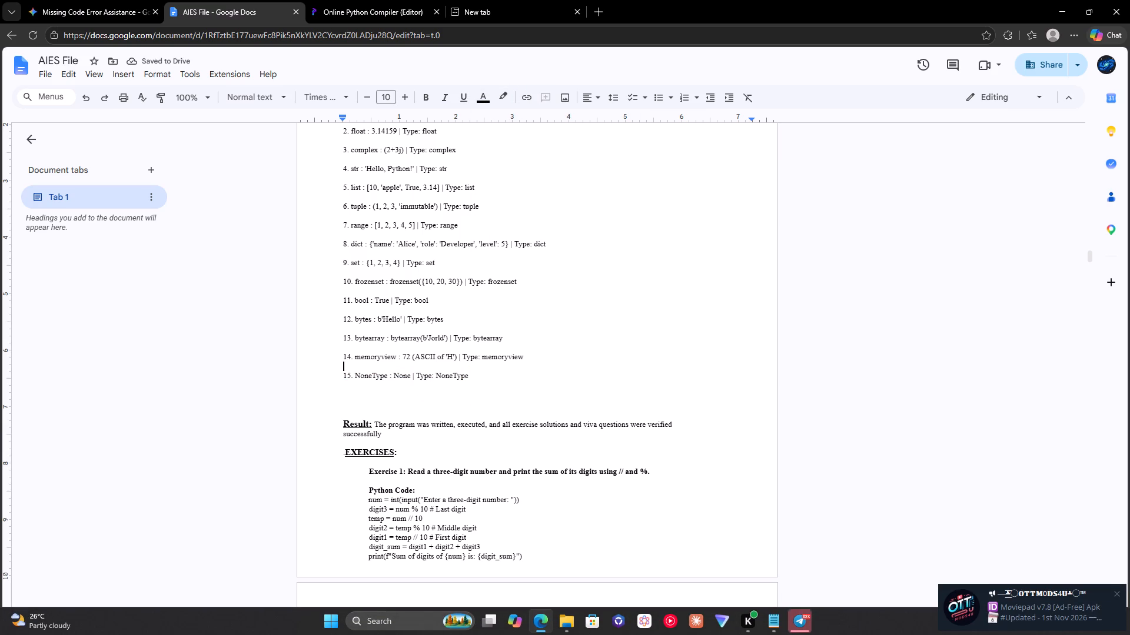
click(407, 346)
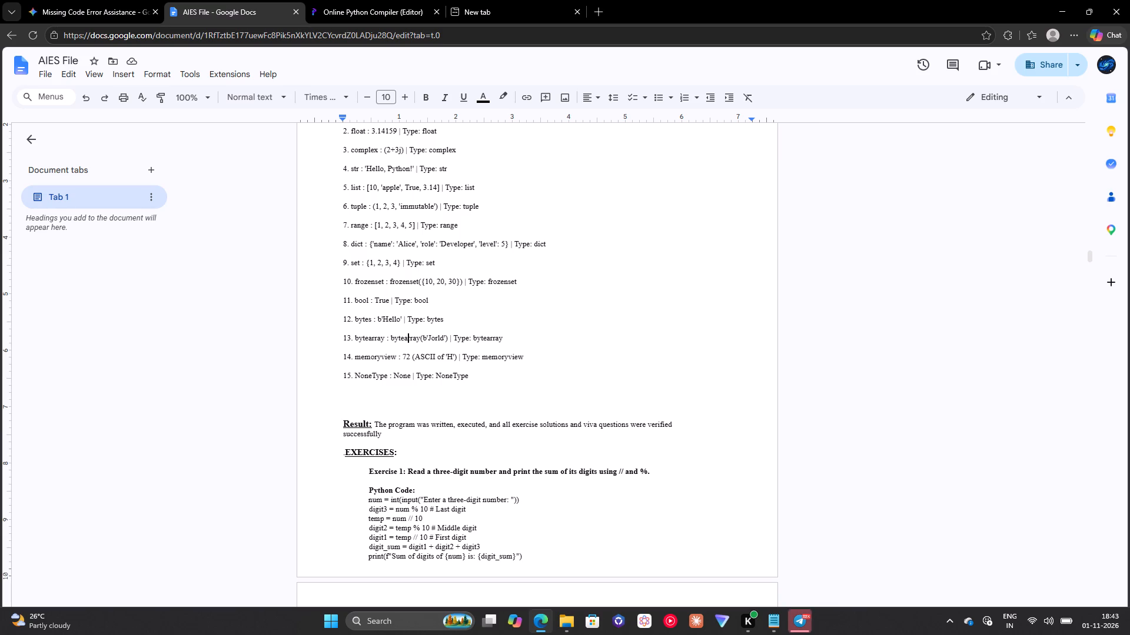
Delete the extra blank space between the item 15 line and the Result paragraph.
scroll(407, 346, up, 1)
scroll(476, 411, down, 3)
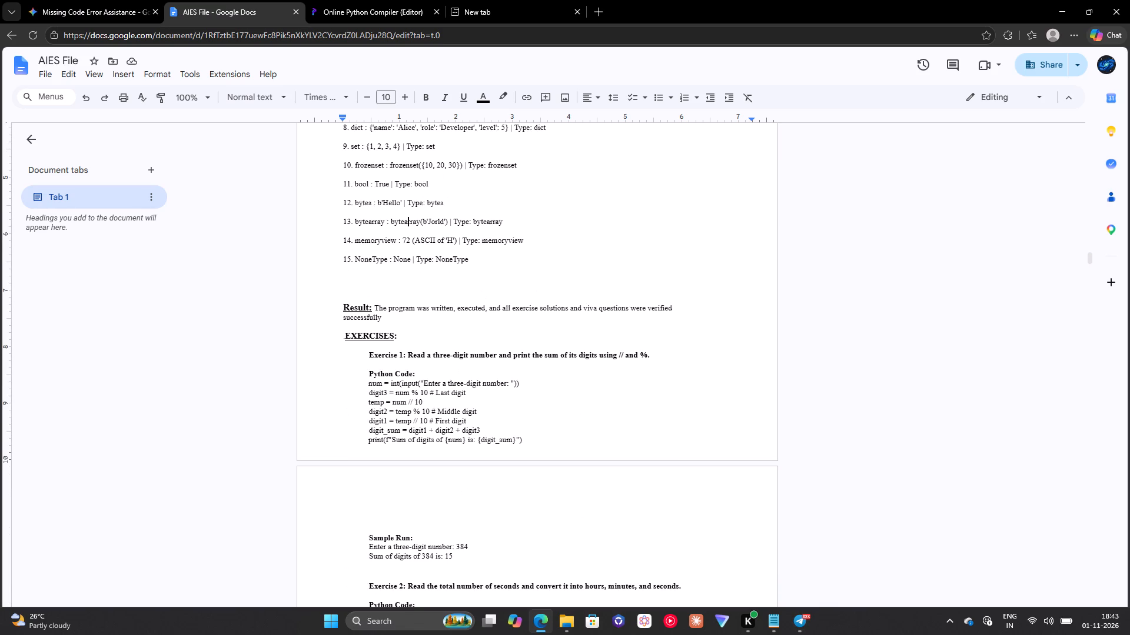
click(366, 289)
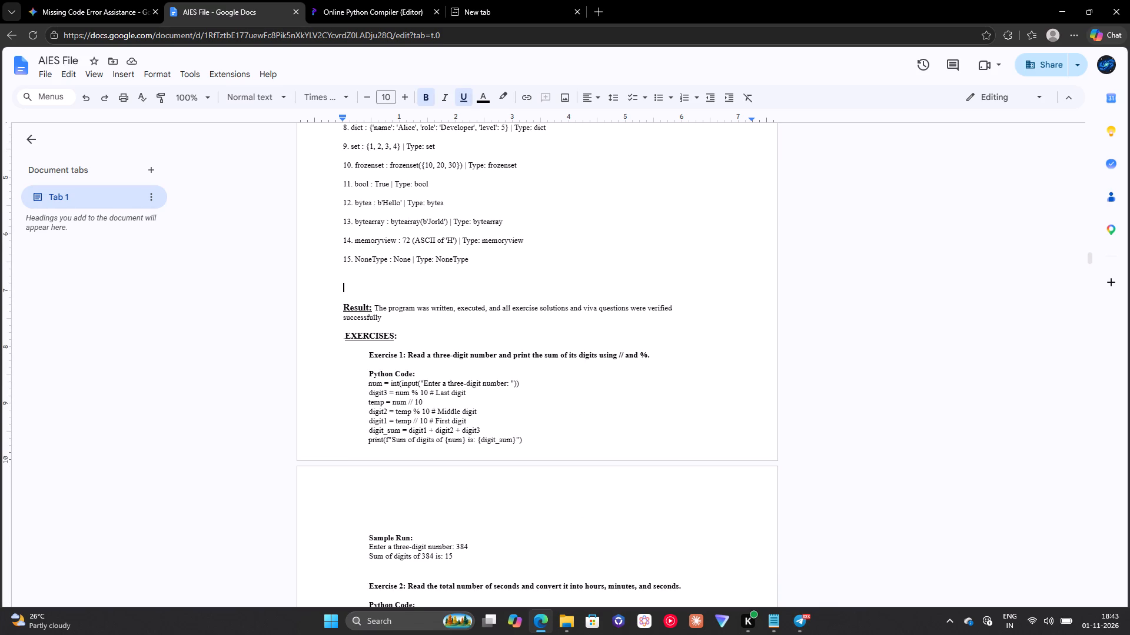
key(BackSpace)
key(BackSpace)
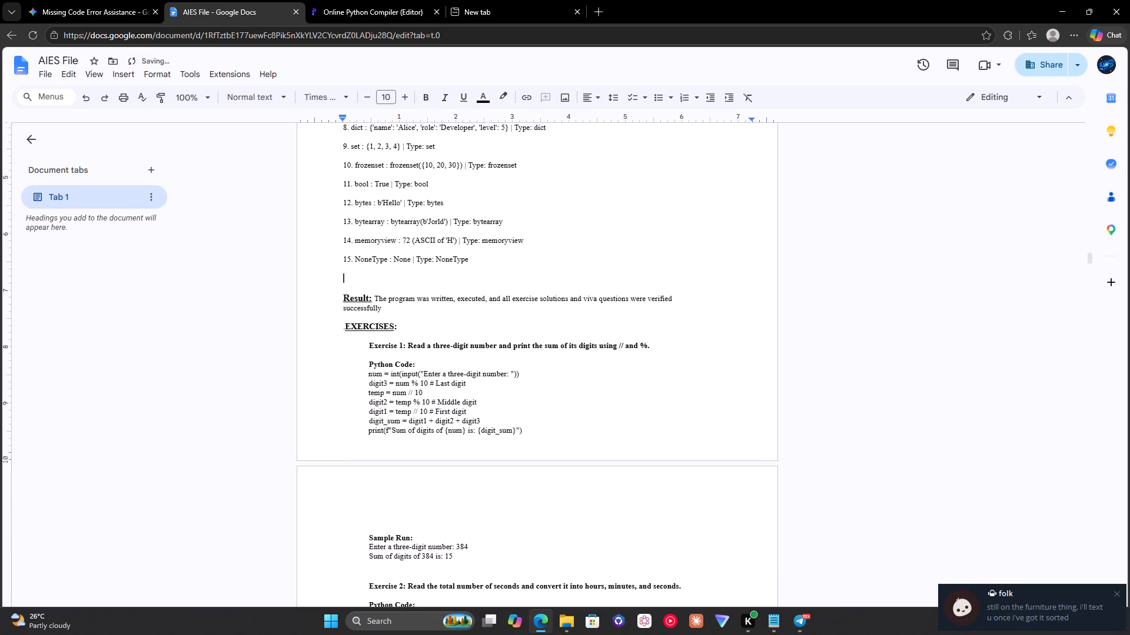
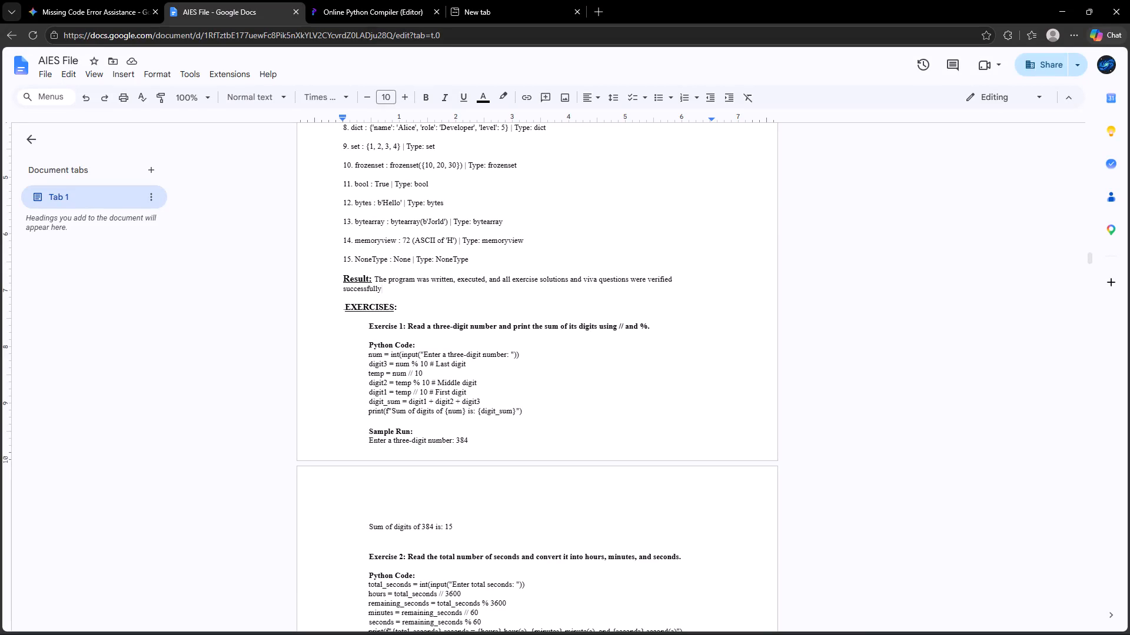
Retype the all-caps EXERCISES heading below the Result paragraph as "Exercises", keeping its colon.
click(393, 302)
key(BackSpace)
key(BackSpace)
key(BackSpace)
key(BackSpace)
key(BackSpace)
key(BackSpace)
key(BackSpace)
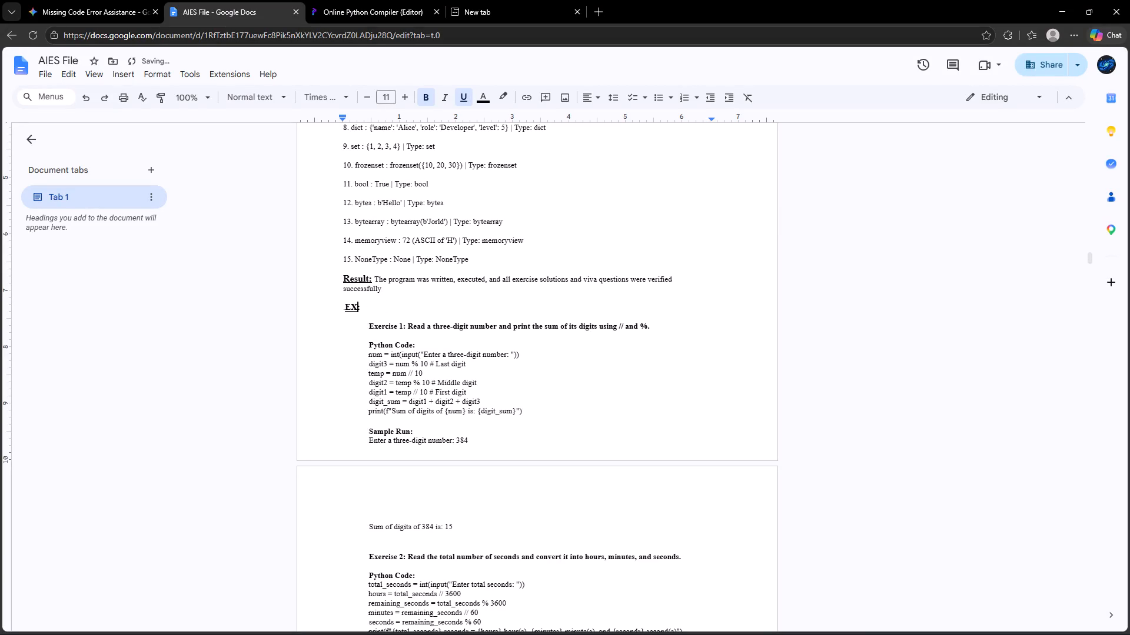
key(BackSpace)
text(xeercis)
key(BackSpace)
key(BackSpace)
key(BackSpace)
key(BackSpace)
key(BackSpace)
text(rci)
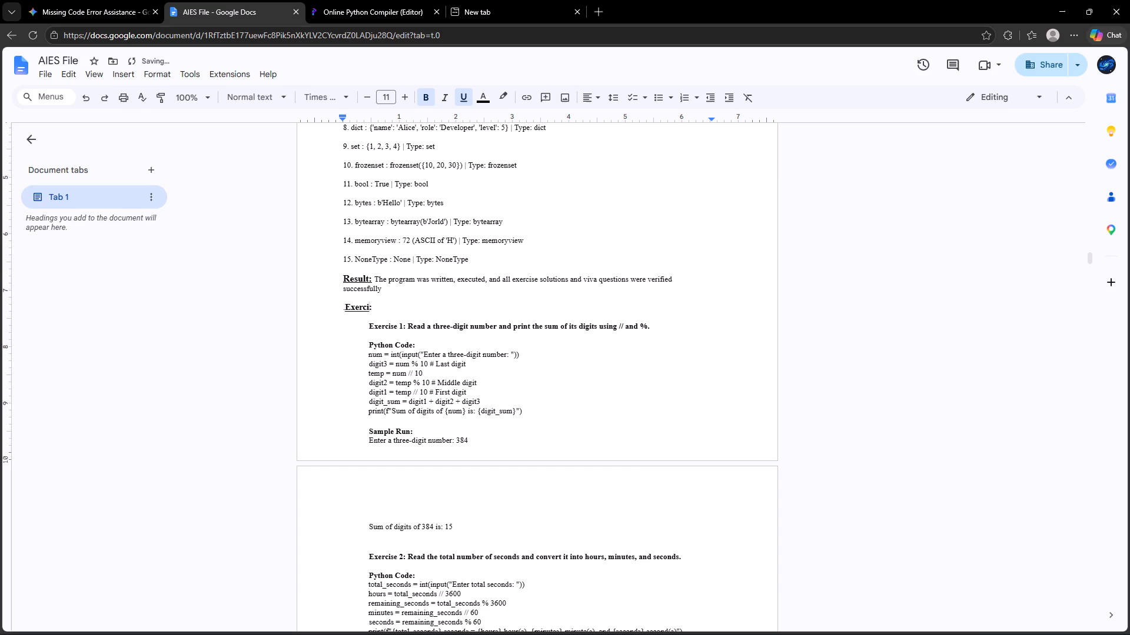
text(ses)
Delete the leading space in front of the Exercises heading.
key(Left)
key(Left)
key(Left)
key(Left)
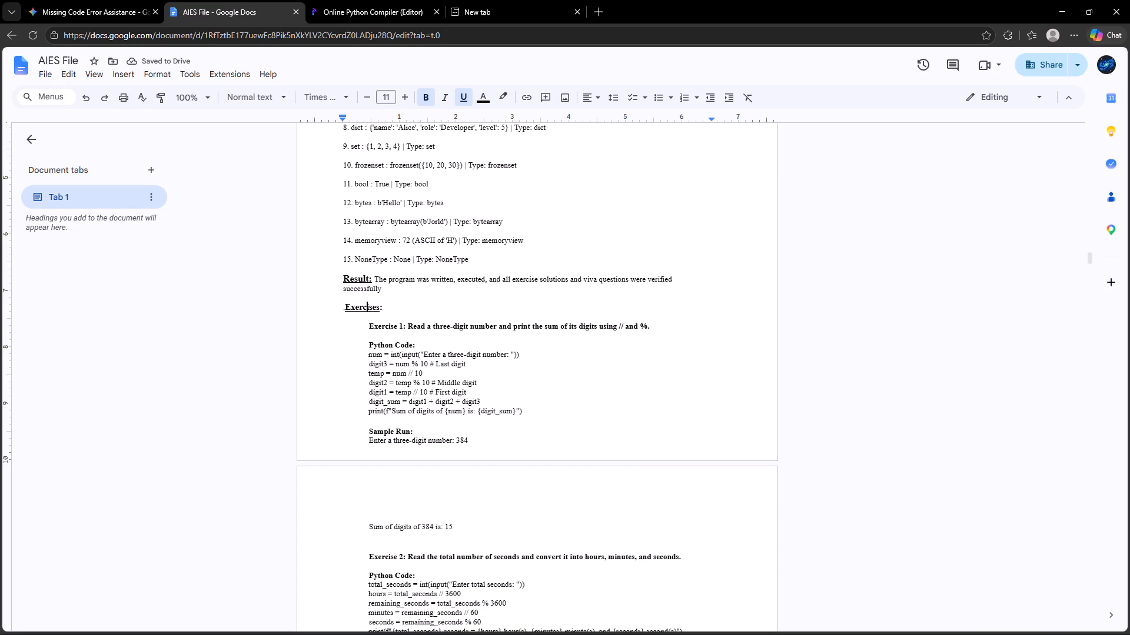
key(Left)
key(Left)
key(Left)
key(Left)
key(Left)
key(BackSpace)
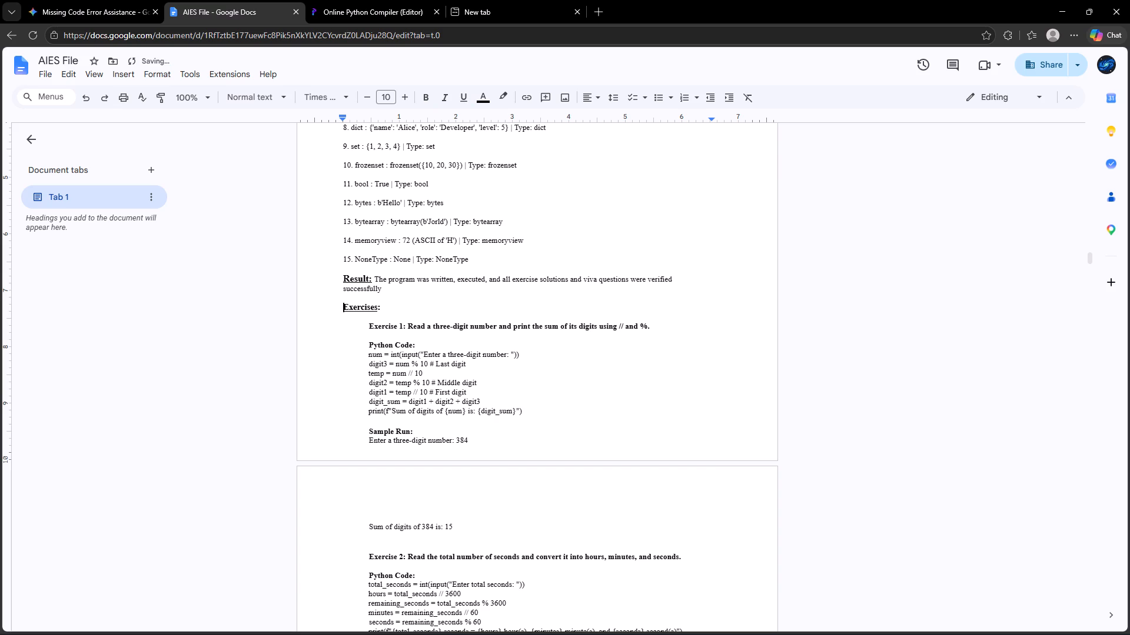
Set the Exercises heading to font size 12.
key(ctrl+shift+Down)
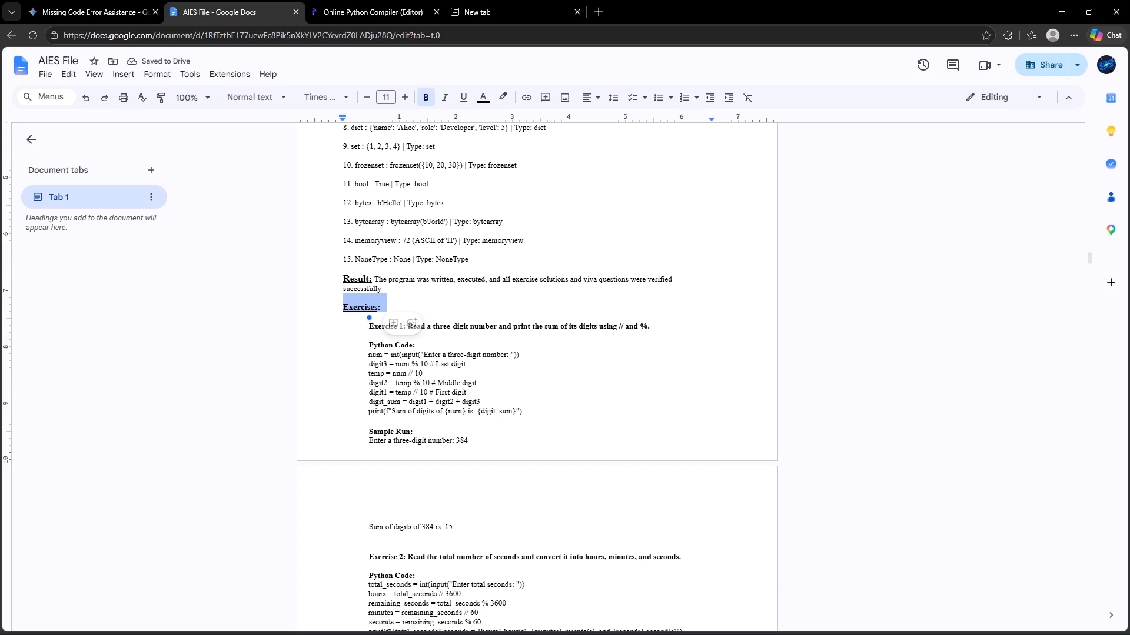
key(ctrl+shift+period)
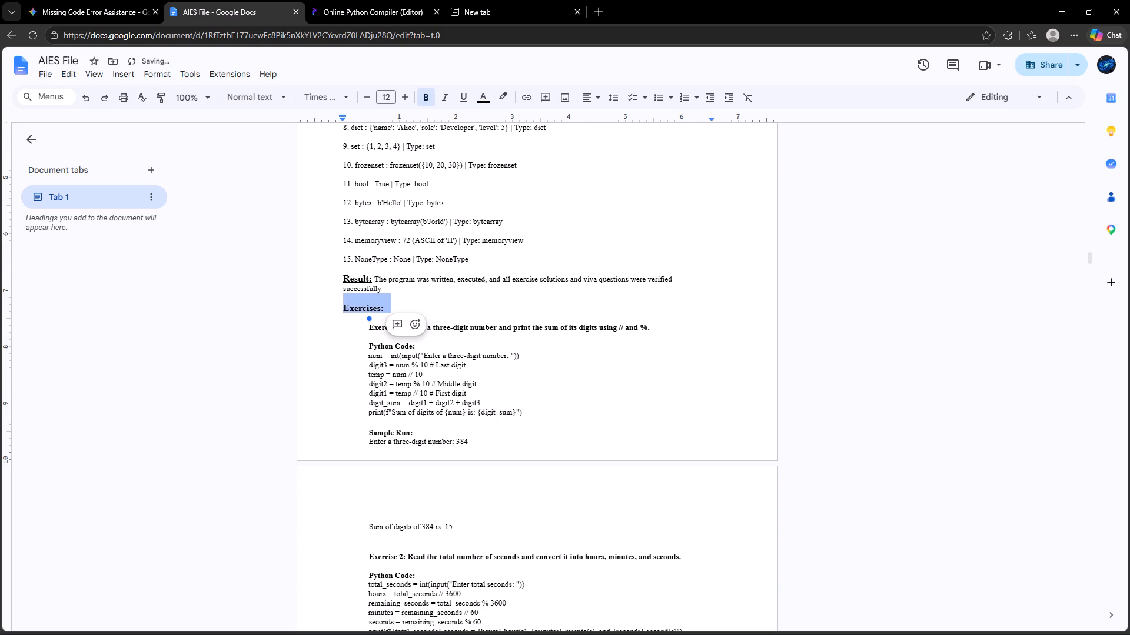
key(Up)
key(Down)
key(Up)
key(Up)
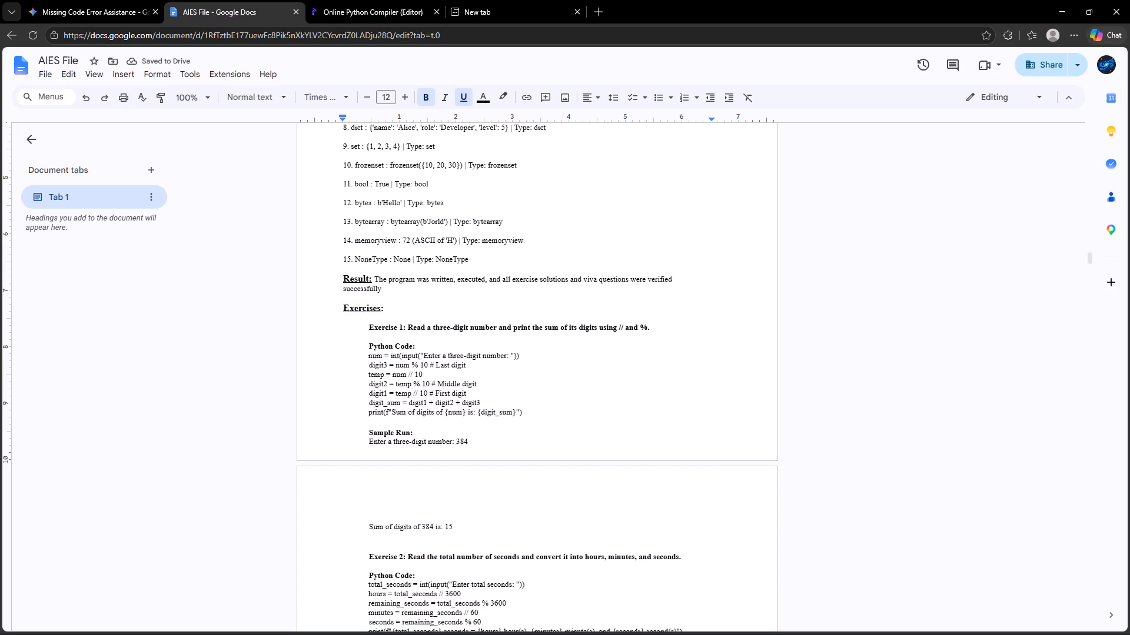
Remove the left indent from the Exercise 1 title and its Python Code label.
key(Down)
key(Down)
key(Down)
key(Up)
key(Down)
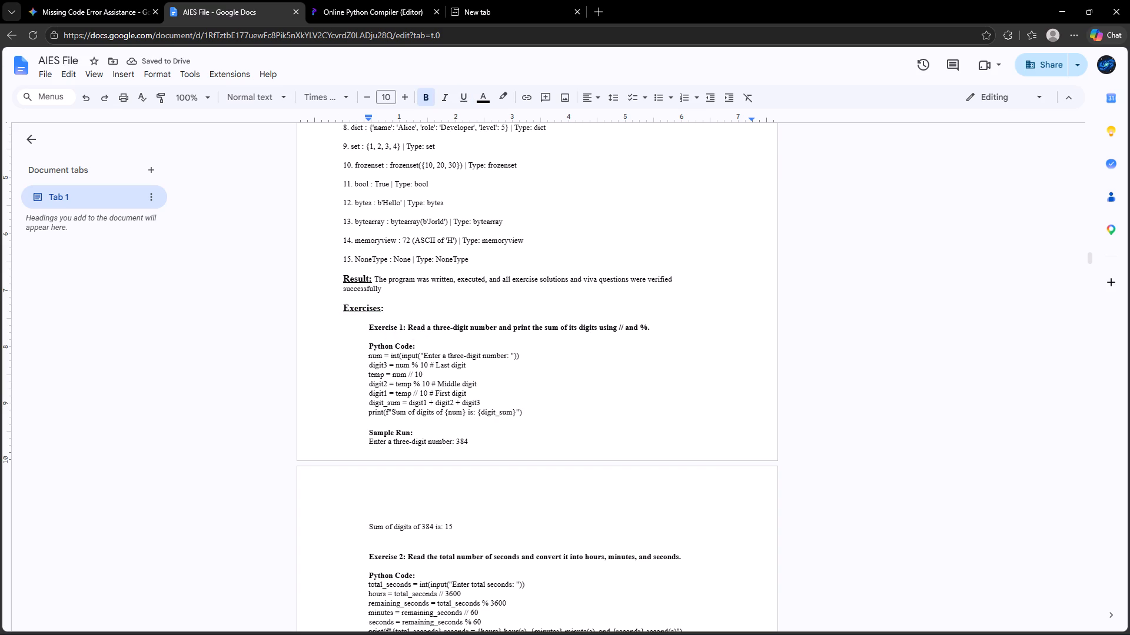
key(BackSpace)
key(Down)
key(BackSpace)
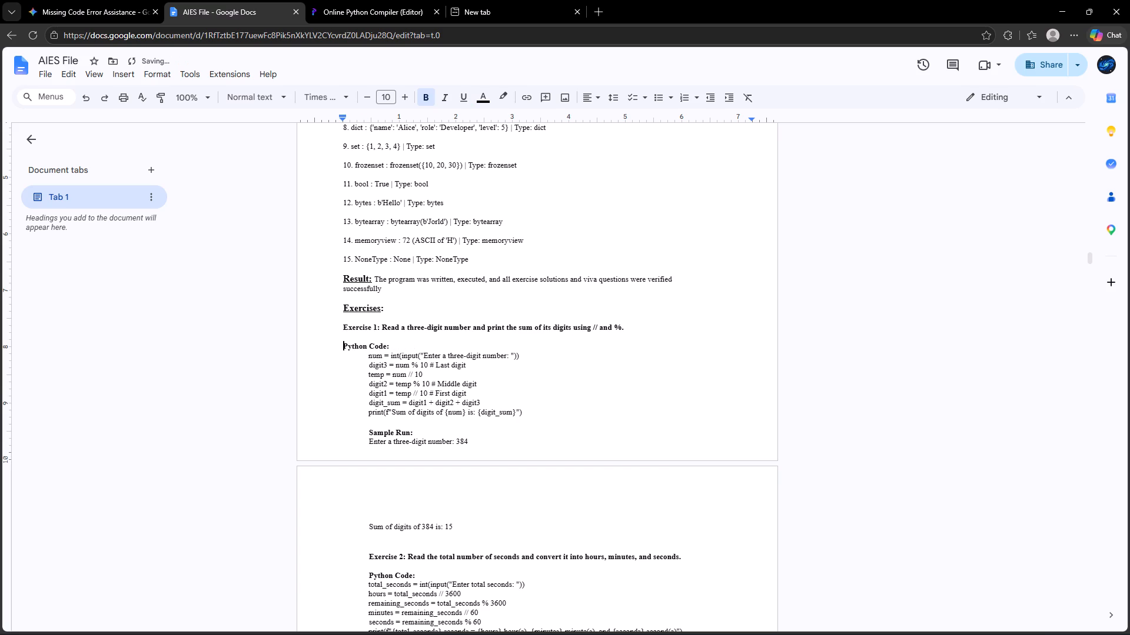
key(Up)
Remove the left indent from all Exercise 1 code lines, from the num input line through the print line.
key(Down)
key(Down)
key(BackSpace)
key(Down)
key(BackSpace)
key(Down)
key(BackSpace)
key(Down)
key(BackSpace)
key(Down)
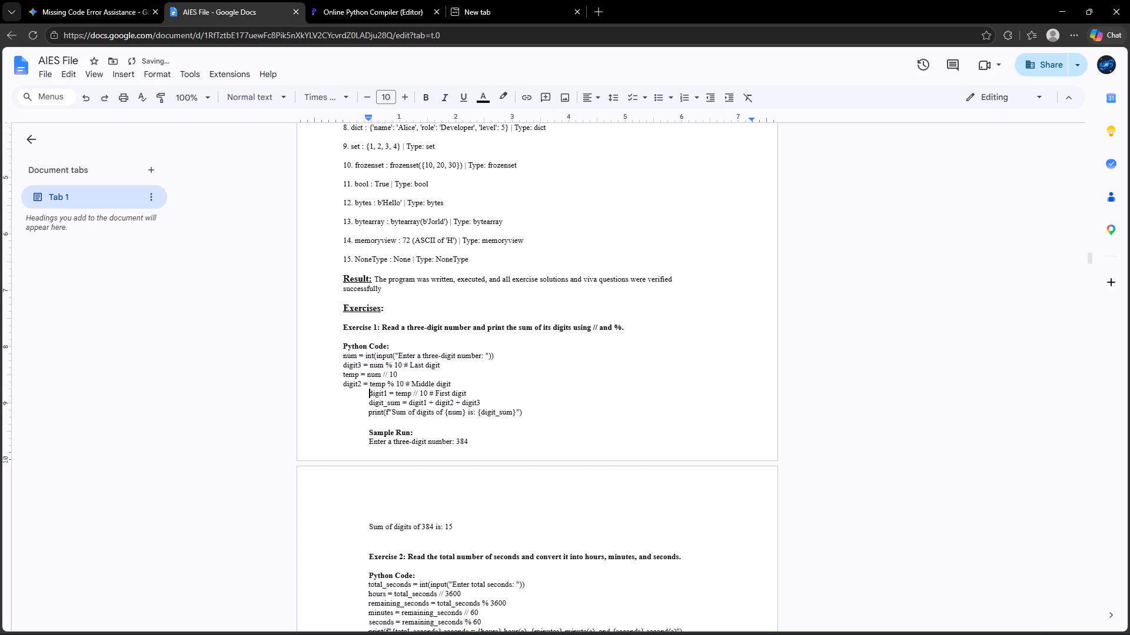
key(BackSpace)
key(Down)
key(BackSpace)
key(Down)
key(BackSpace)
Remove the left indent from the Exercise 1 Sample Run label and its two output lines.
key(Down)
key(BackSpace)
key(Down)
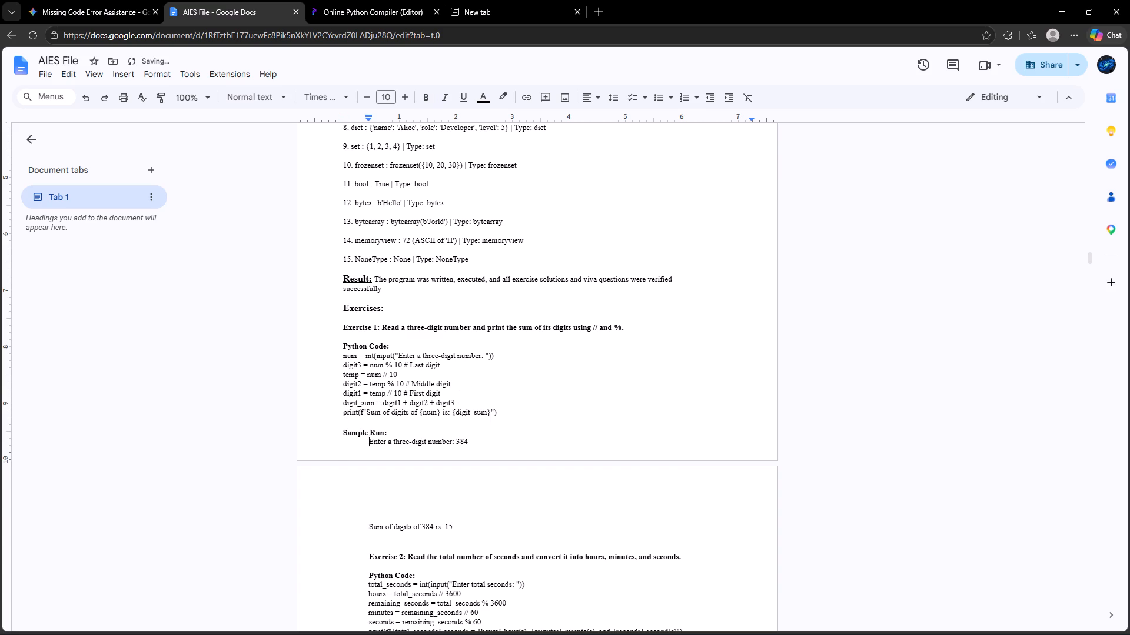
key(BackSpace)
key(Down)
key(BackSpace)
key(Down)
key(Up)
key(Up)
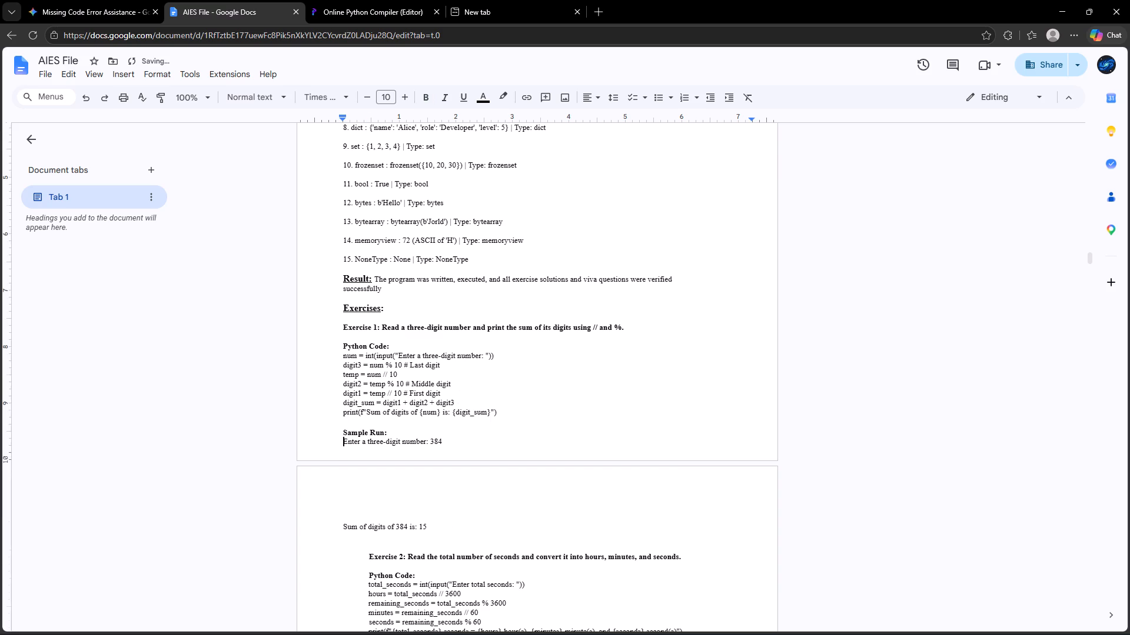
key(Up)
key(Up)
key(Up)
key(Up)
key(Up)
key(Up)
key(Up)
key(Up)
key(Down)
Set custom paragraph spacing of 10 pt before and 10 pt after on the output lines from the data types title through item 15.
scroll(393, 302, up, 3)
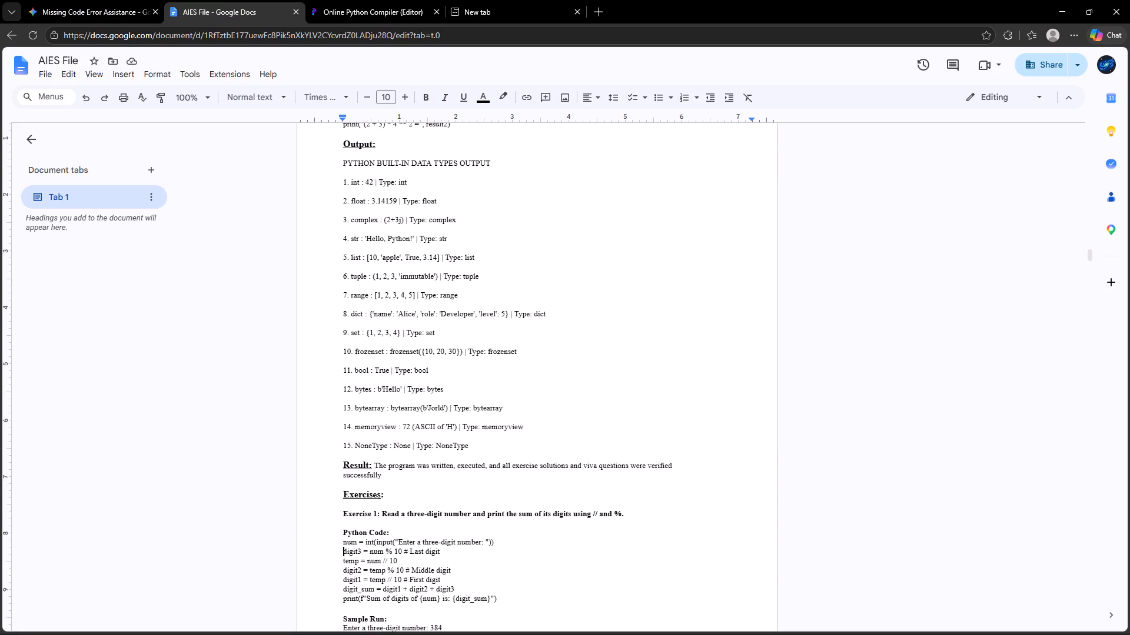
drag(340, 168, 518, 322)
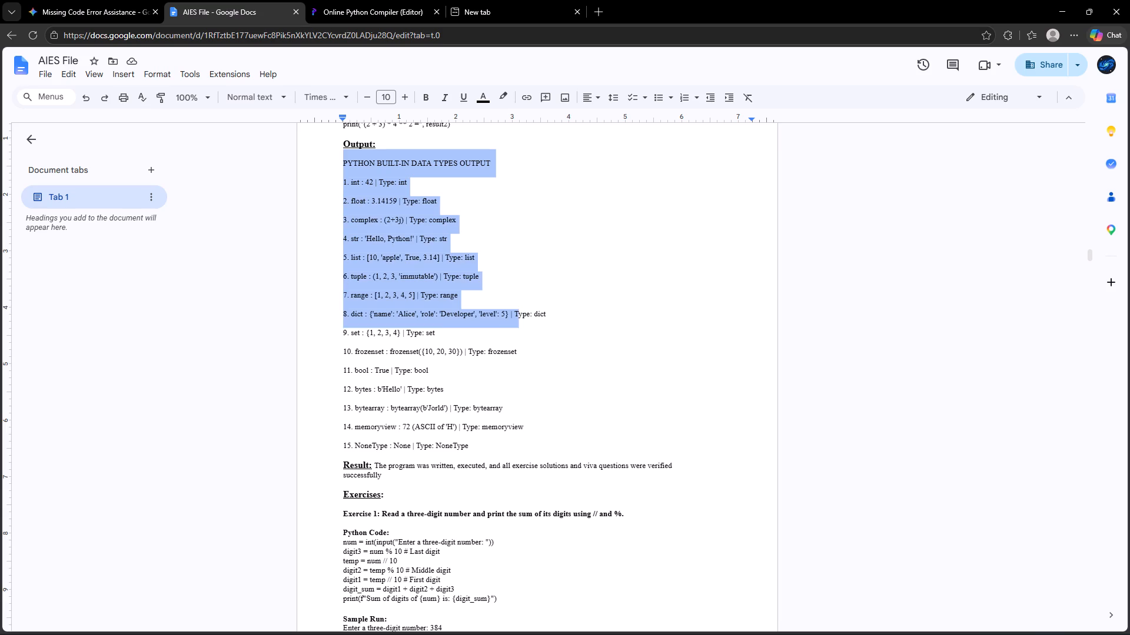
drag(518, 322, 483, 444)
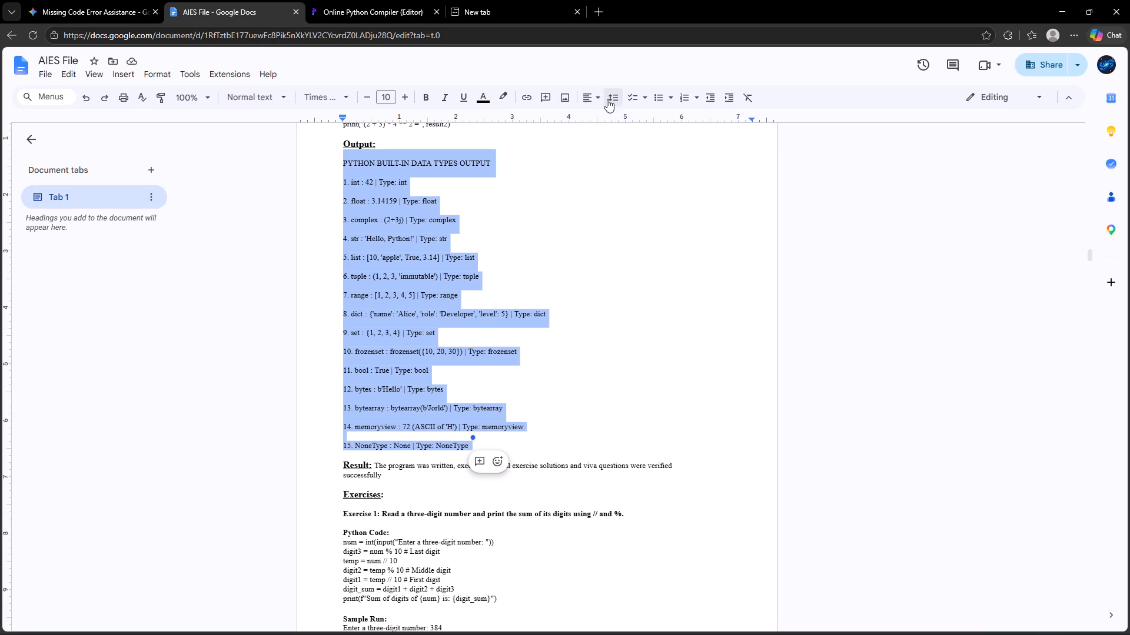
click(613, 98)
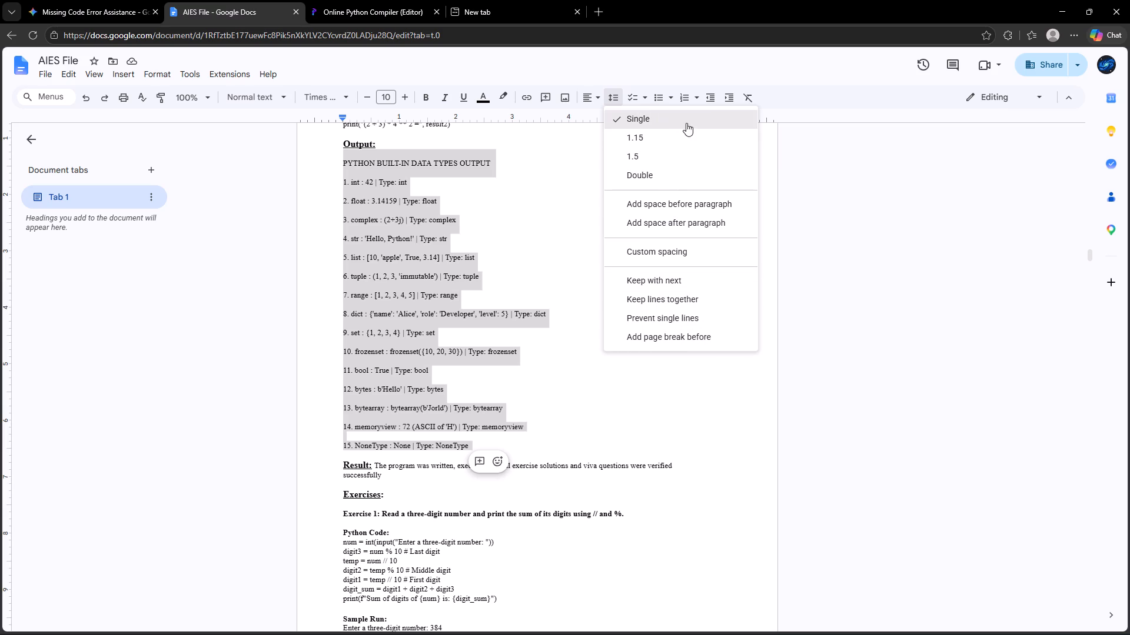
click(640, 242)
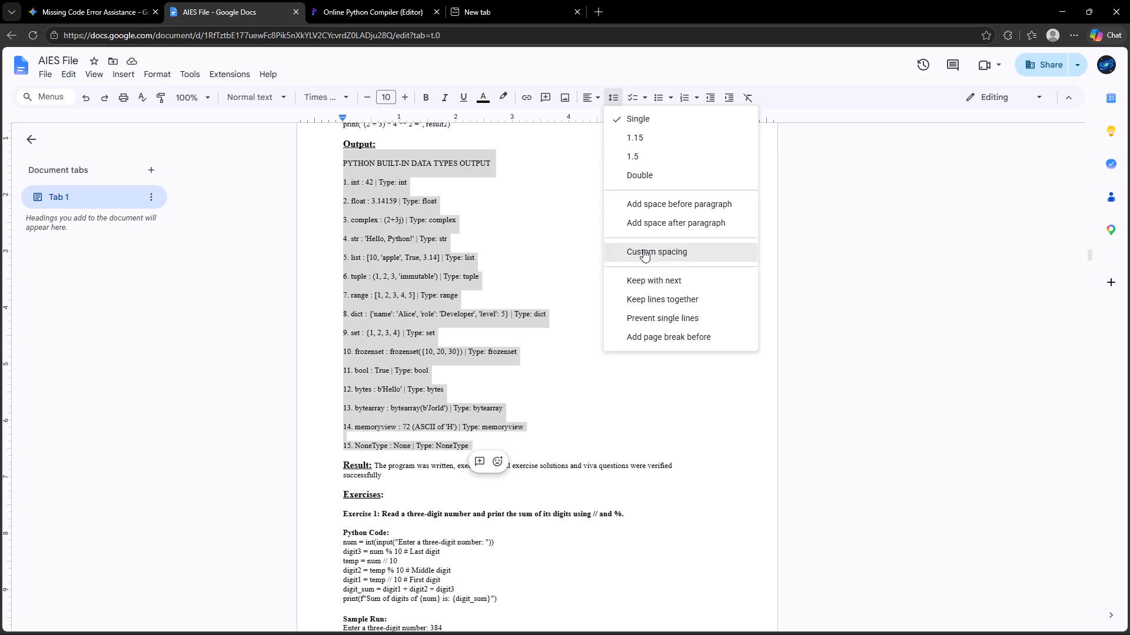
click(643, 249)
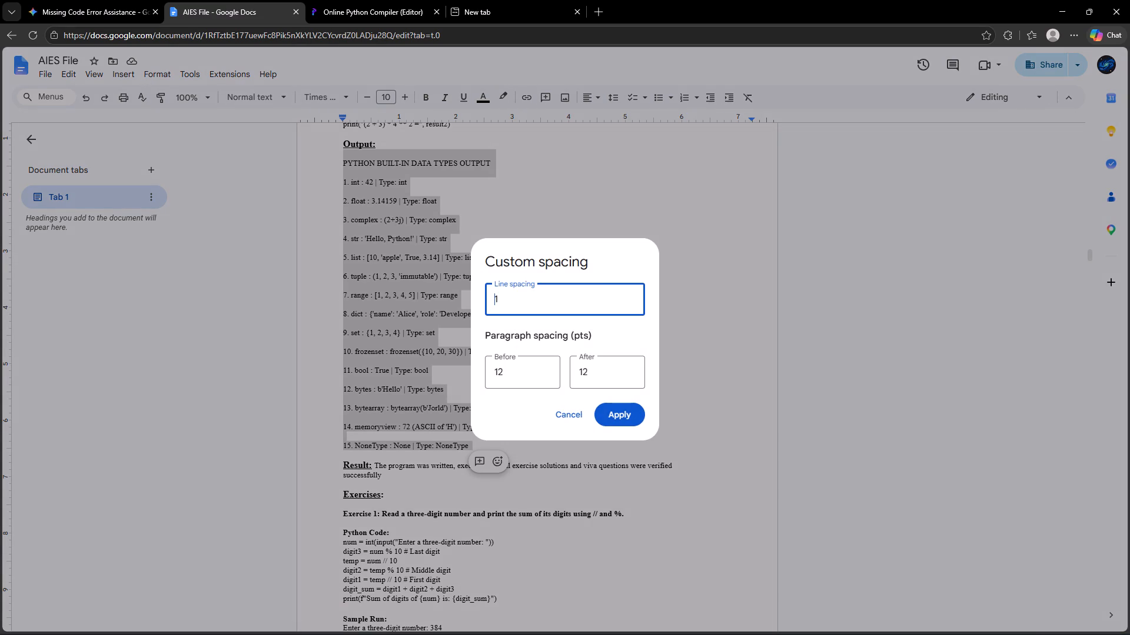
click(510, 366)
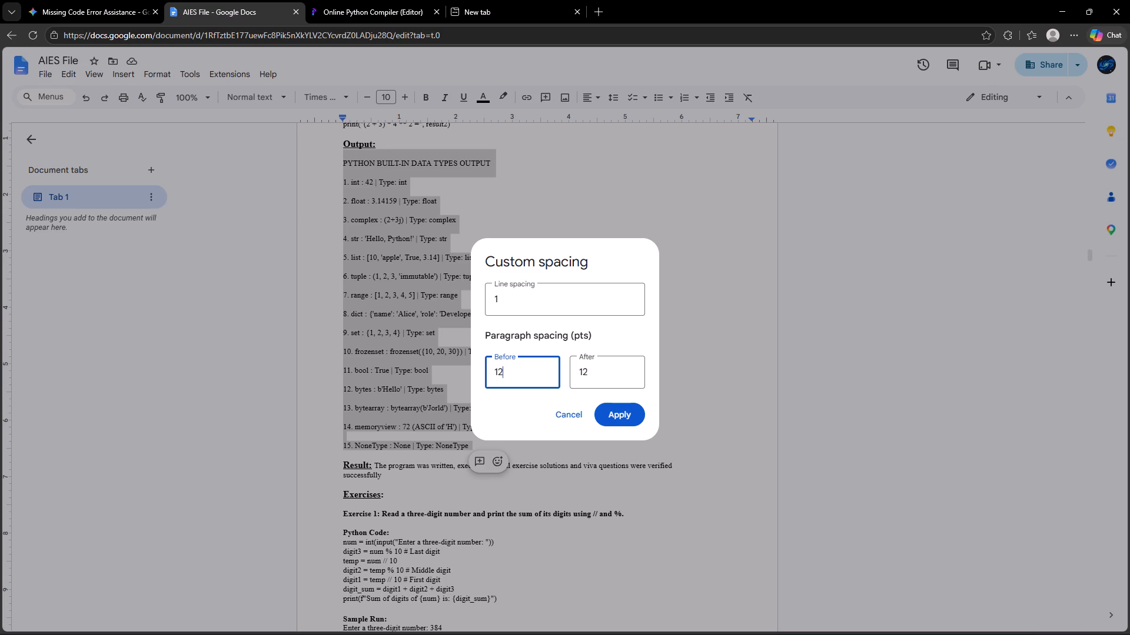
key(BackSpace)
key(BackSpace)
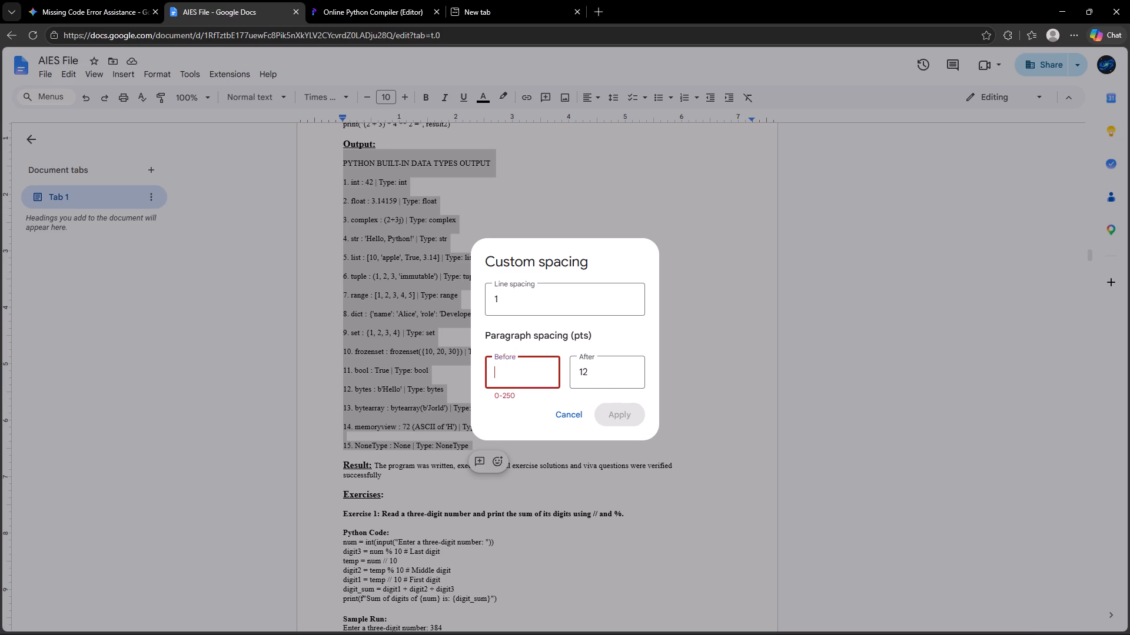
text(10)
click(598, 372)
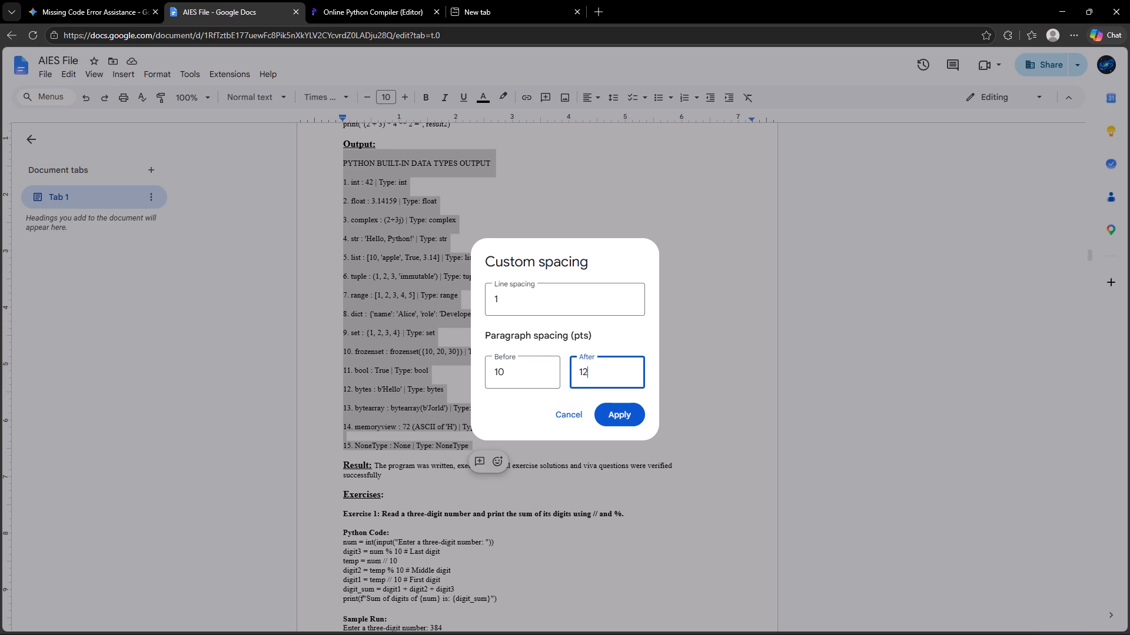
key(BackSpace)
key(BackSpace)
text(10)
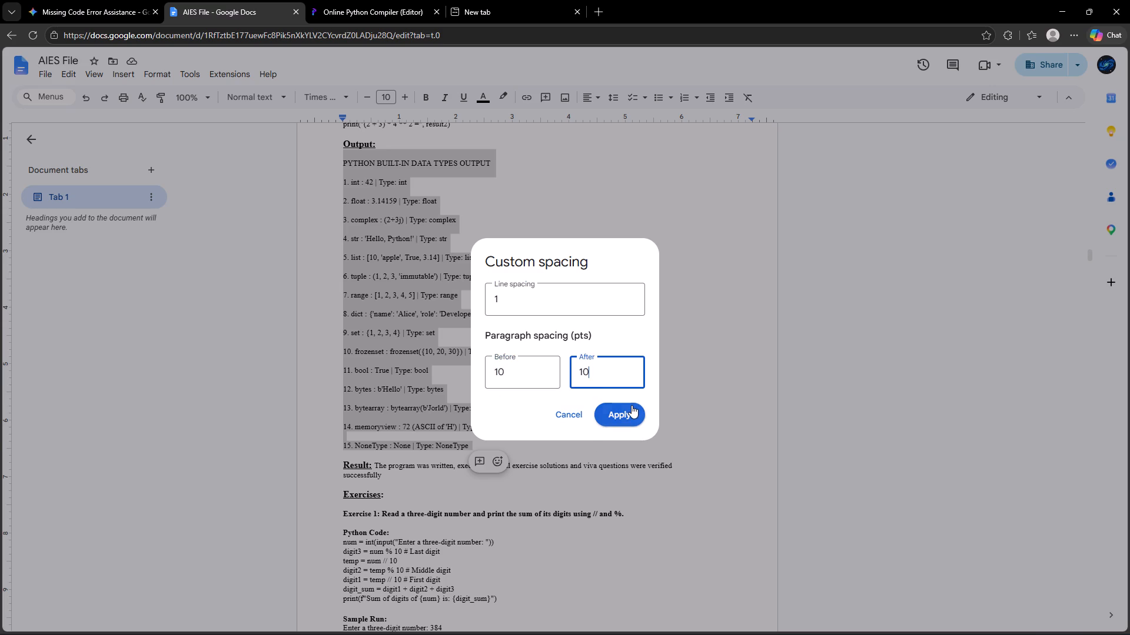
click(632, 405)
click(632, 405)
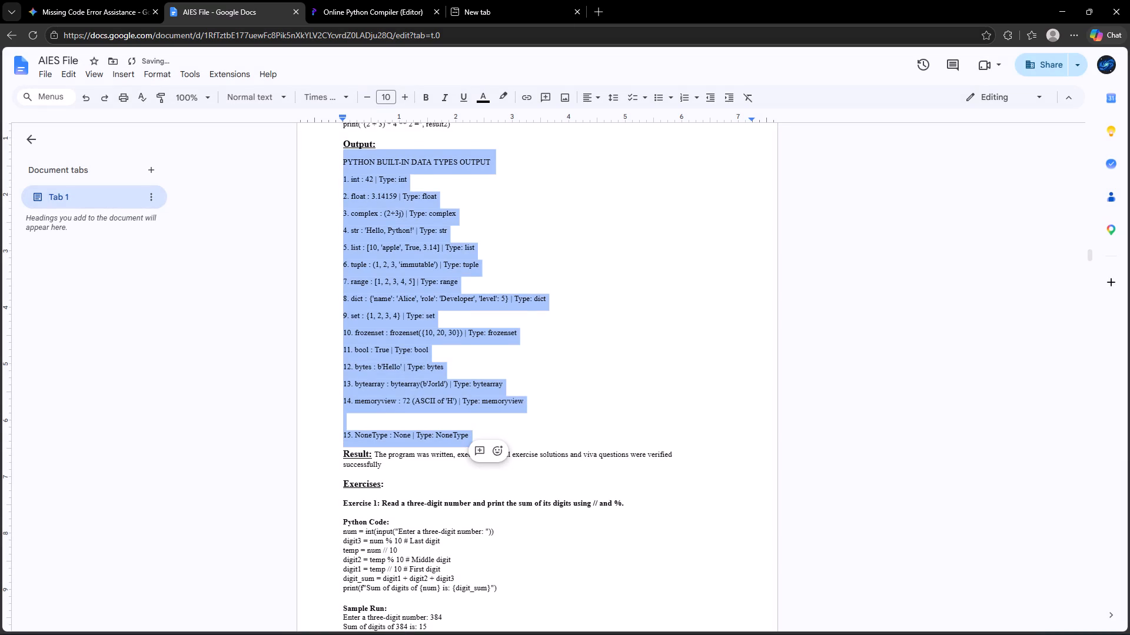
Delete the blank line between the item 14 memoryview and item 15 NoneType lines.
click(471, 423)
key(BackSpace)
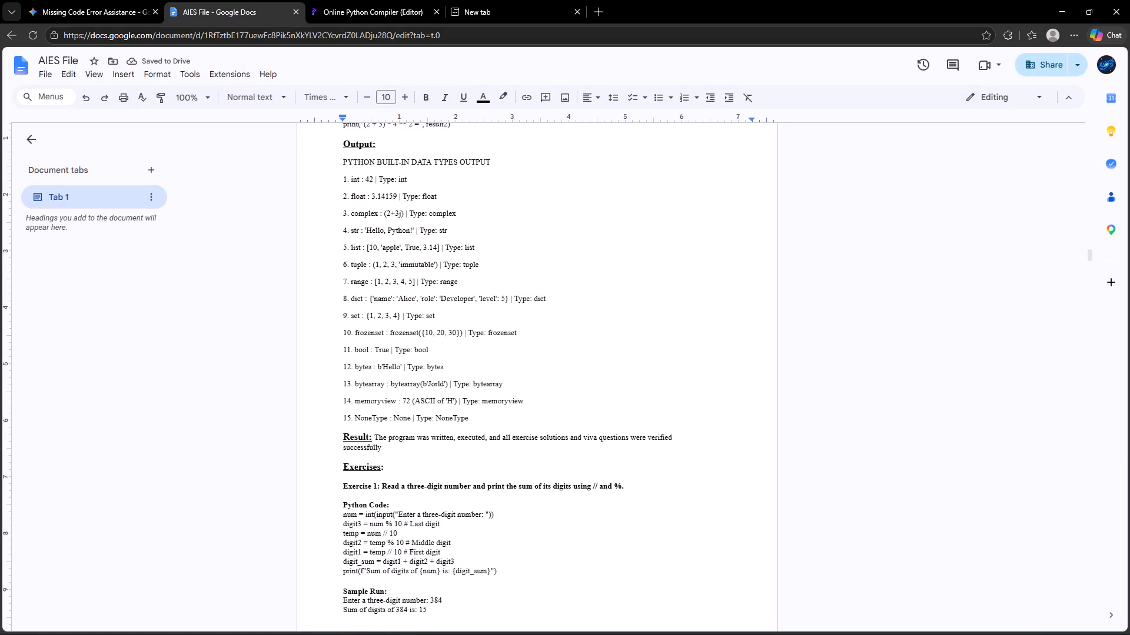
Check the custom spacing settings of the first Exercise 1 code lines.
drag(340, 512, 368, 526)
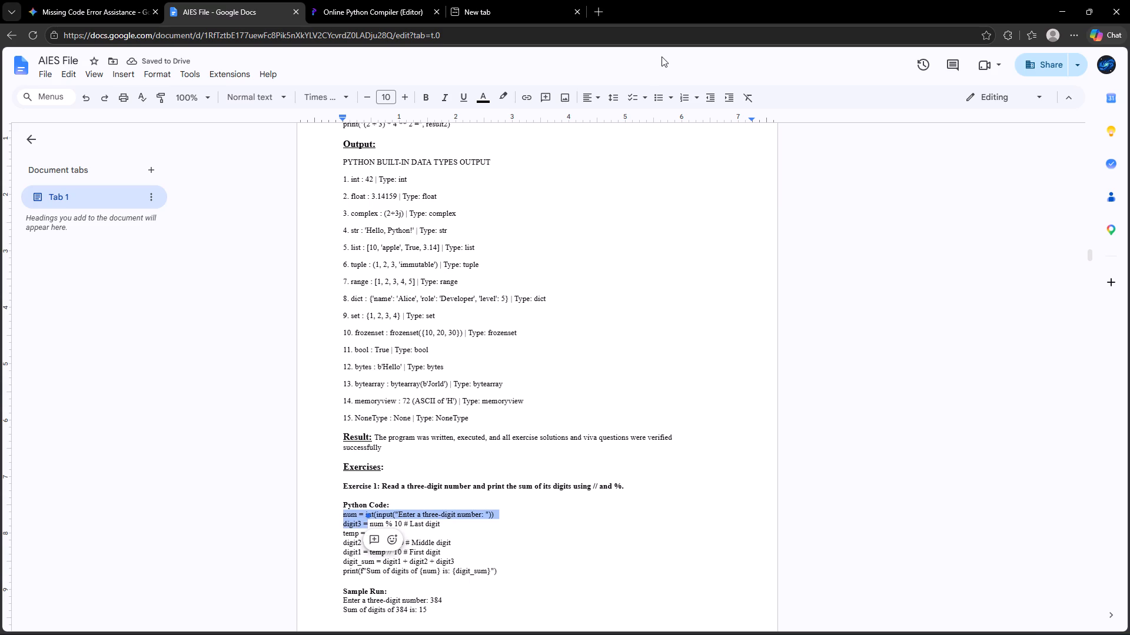
click(610, 102)
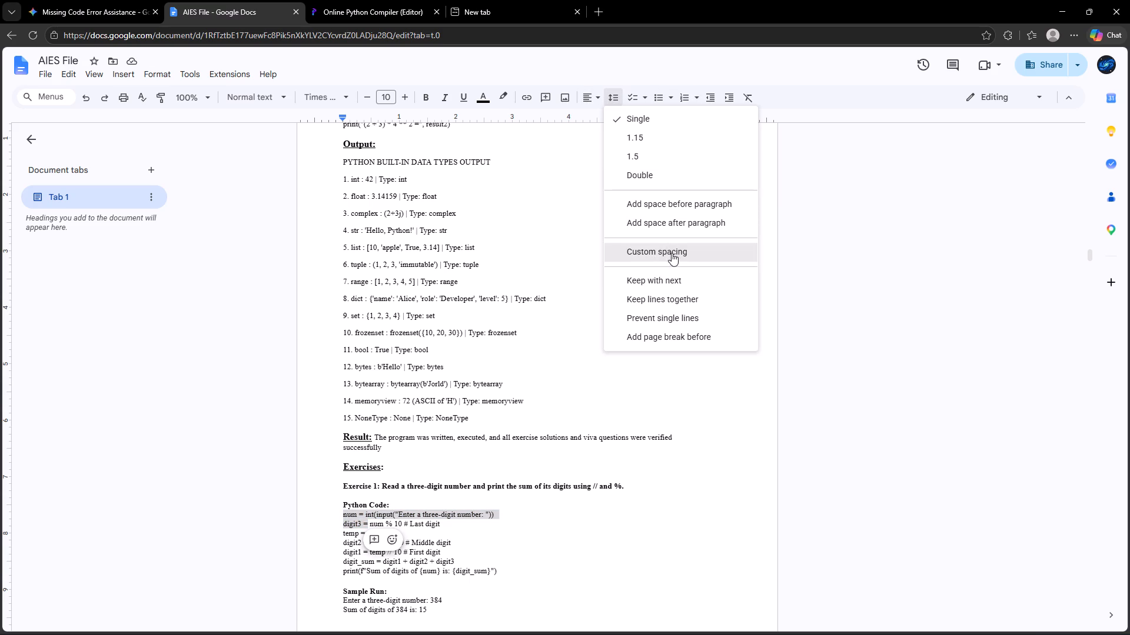
click(672, 254)
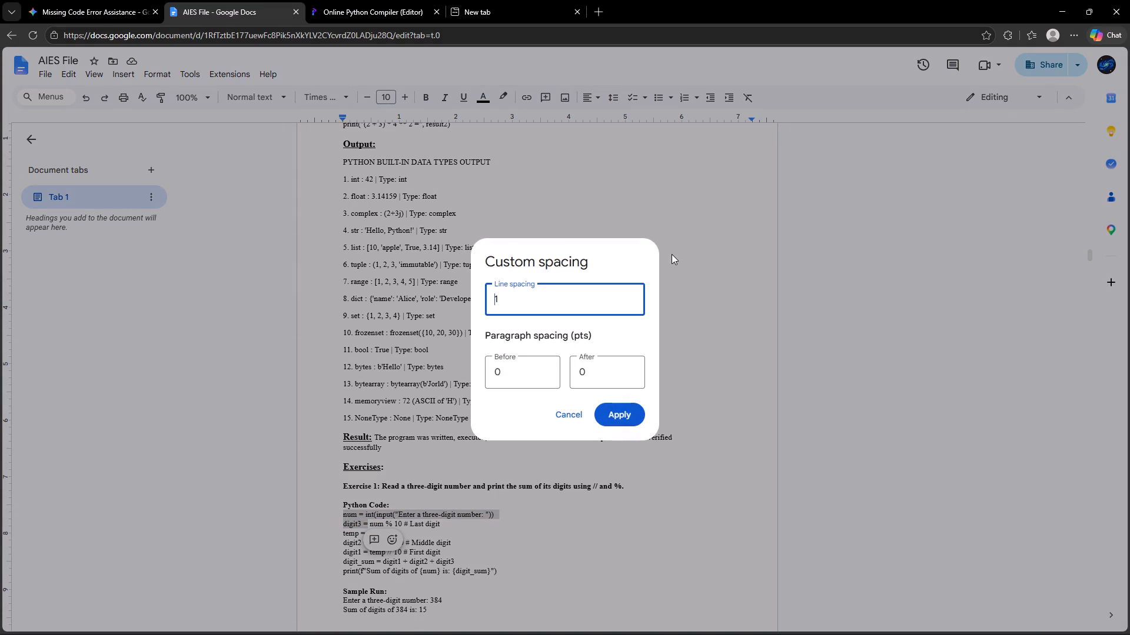
click(672, 254)
Set custom paragraph spacing of 6 pt before and 6 pt after on the output lines from the data types title through item 15.
drag(480, 413, 373, 208)
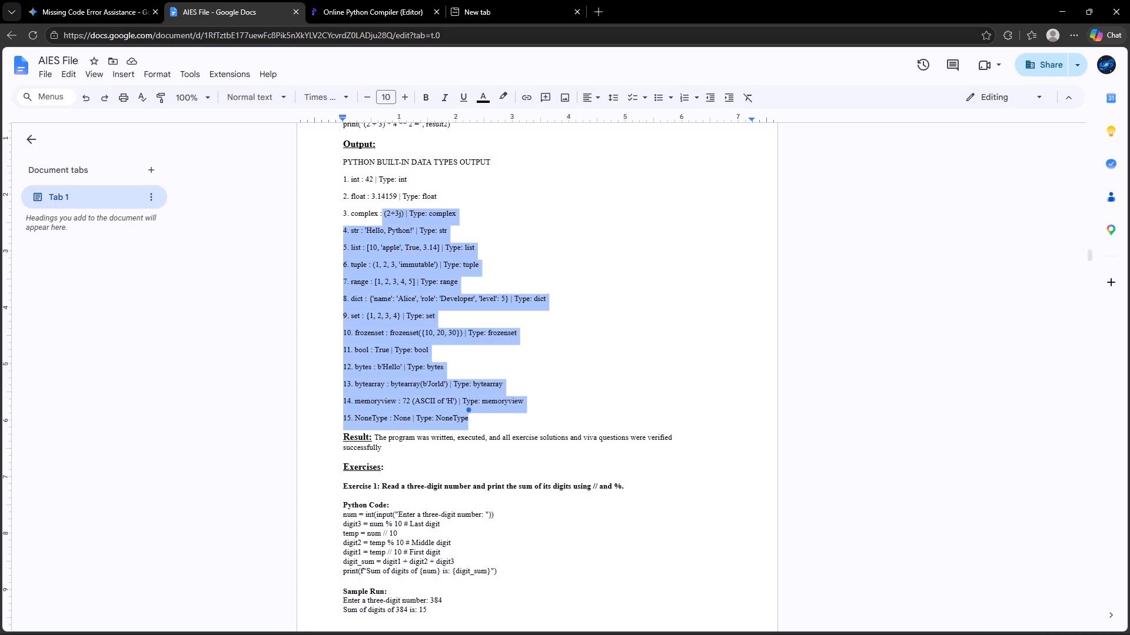
drag(373, 208, 337, 171)
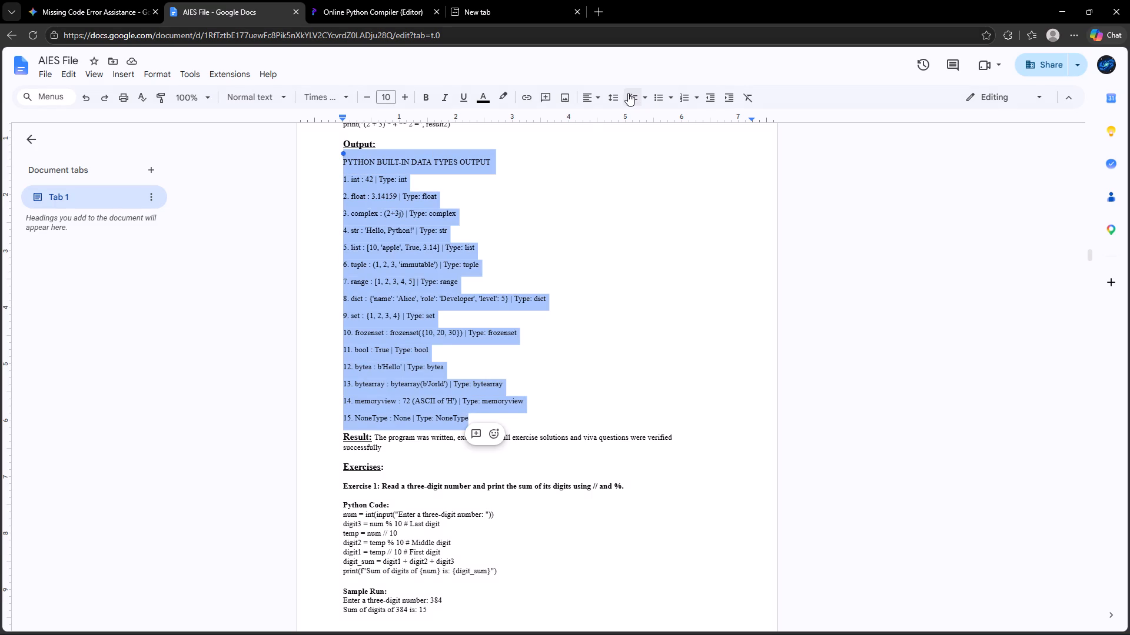
click(609, 93)
click(662, 249)
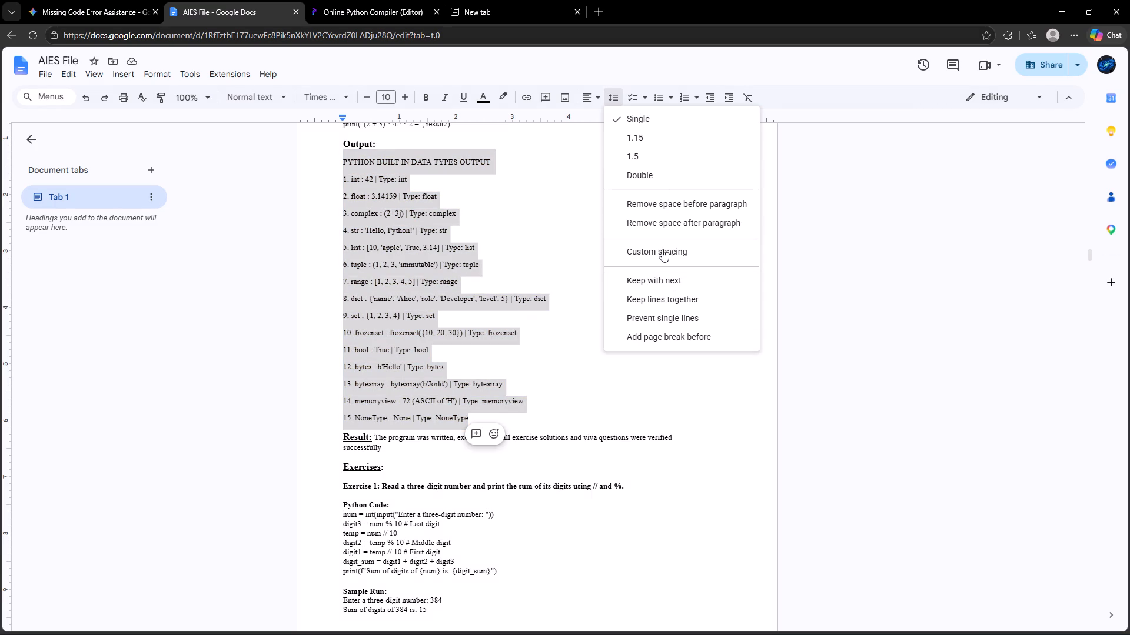
click(550, 379)
double_click(535, 376)
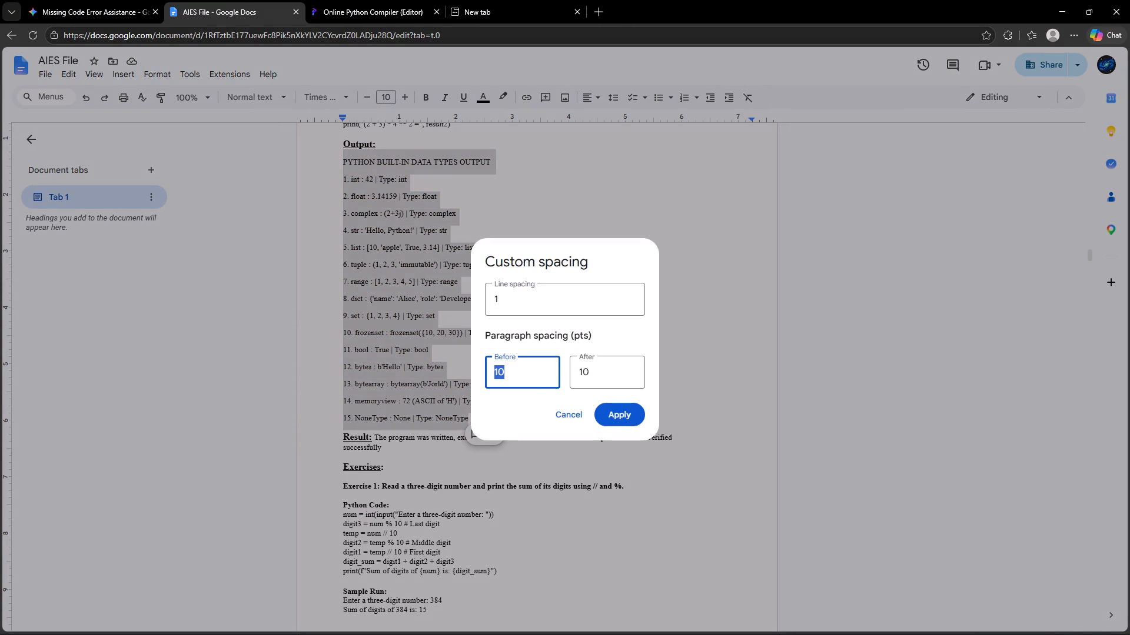
key(6)
key(Right)
key(Right)
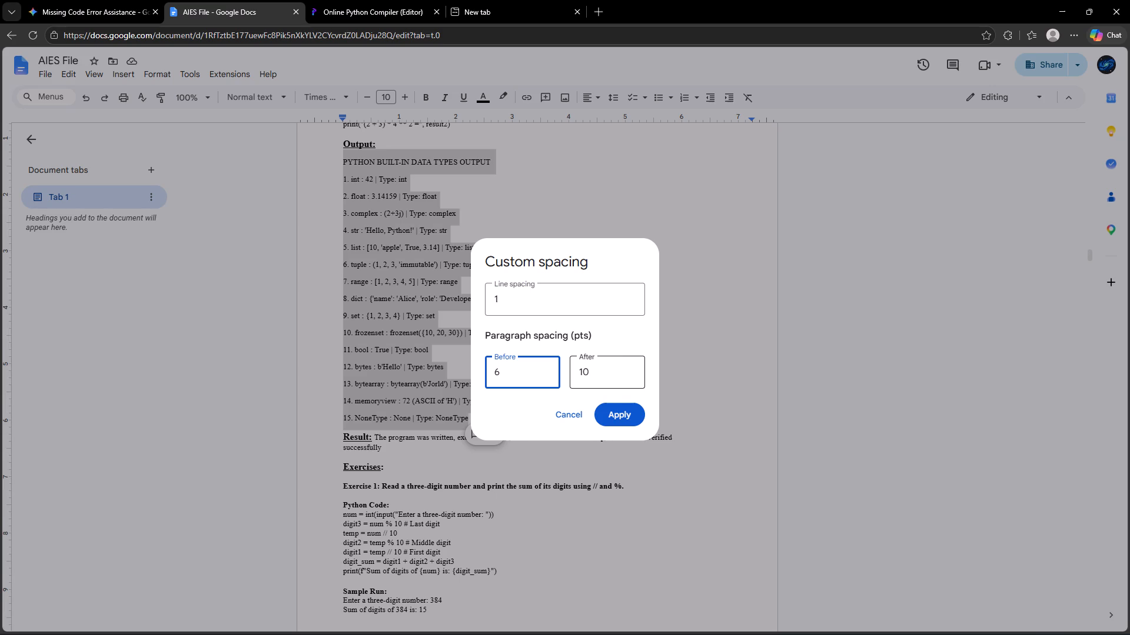
click(610, 382)
triple_click(603, 379)
key(6)
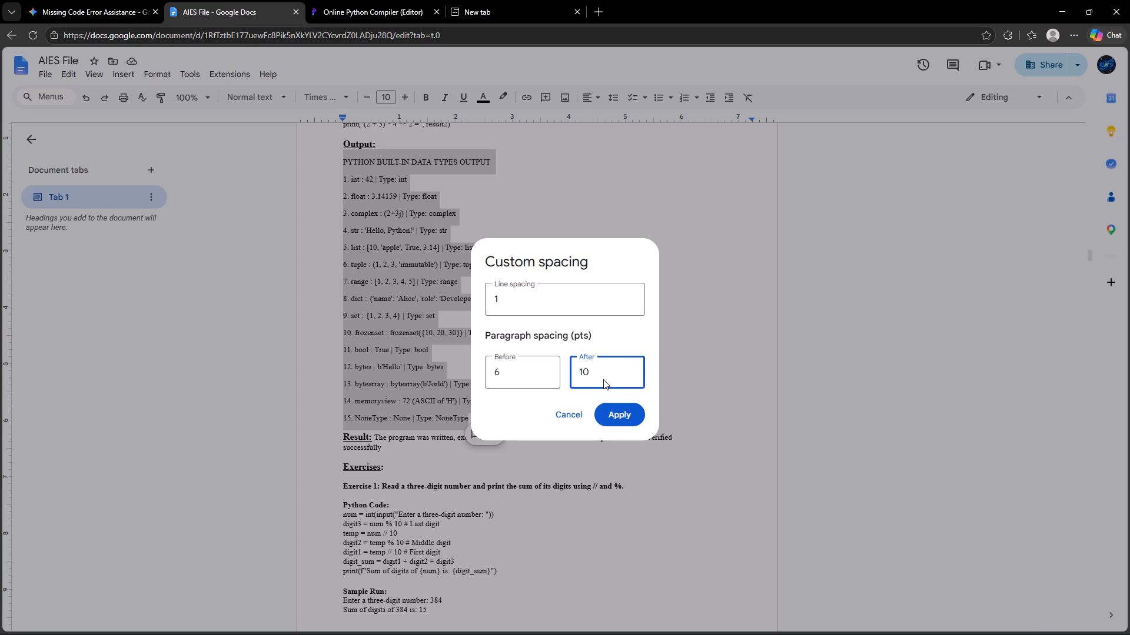
triple_click(594, 374)
click(594, 374)
key(6)
click(614, 416)
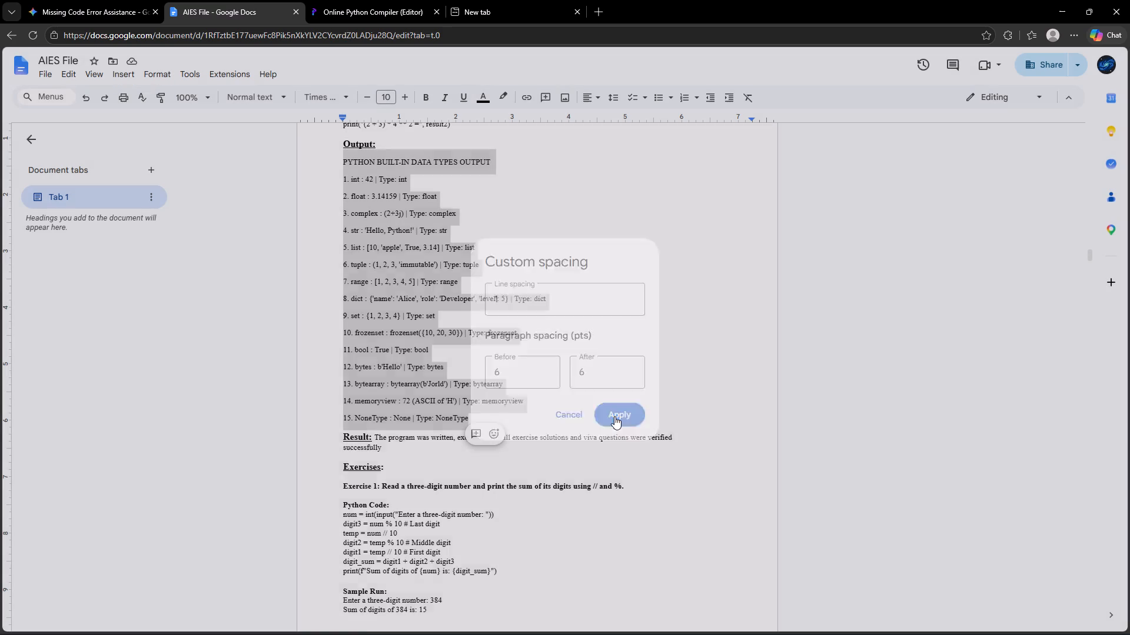
click(739, 423)
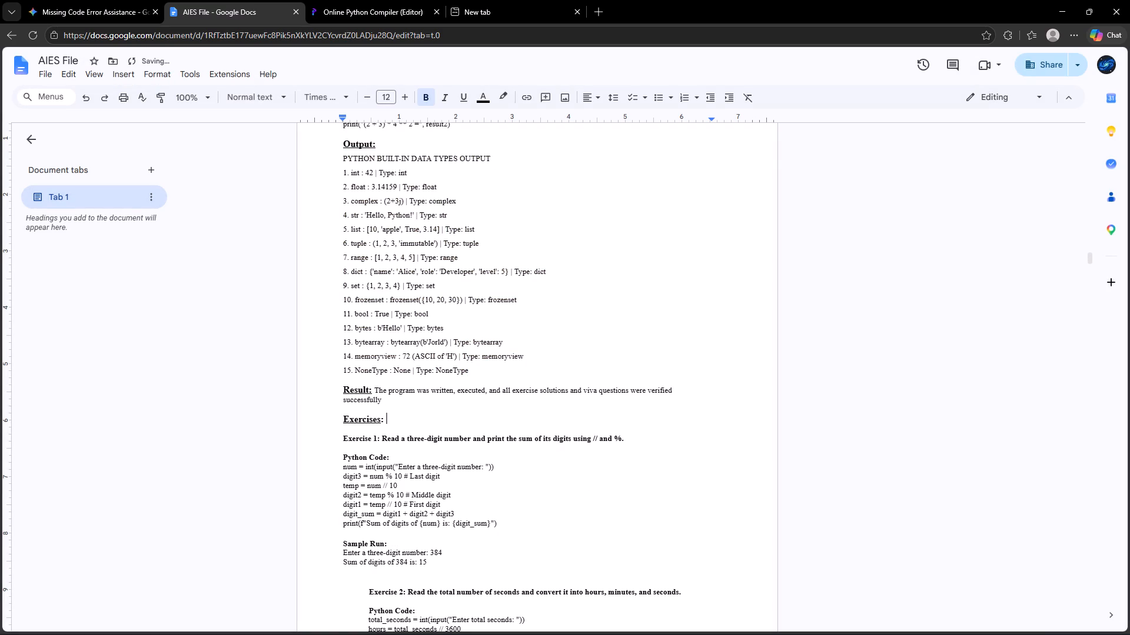
Set custom paragraph spacing of 0 pt before and 0 pt after on output items 1 to 15, leaving out the data types title.
scroll(617, 347, down, 1)
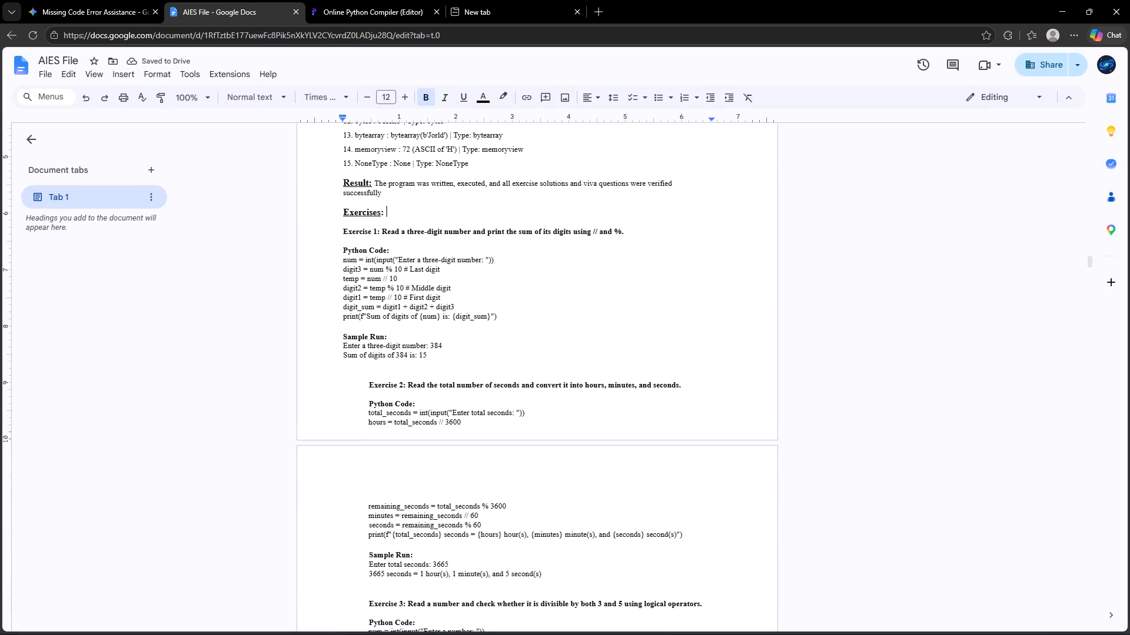
scroll(617, 347, down, 2)
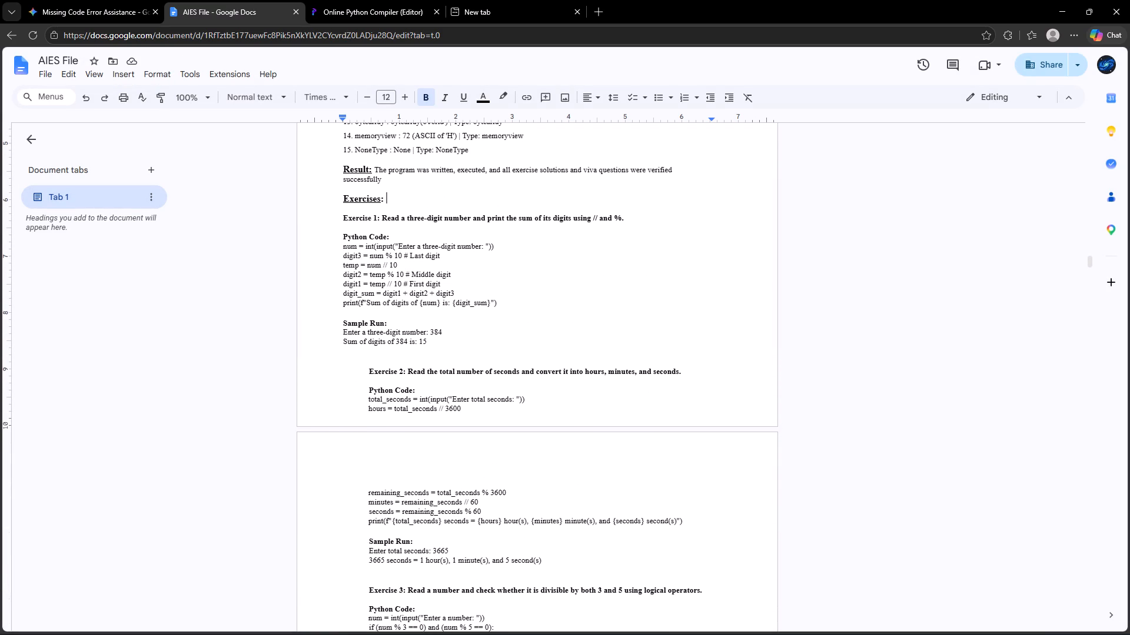
scroll(617, 347, up, 8)
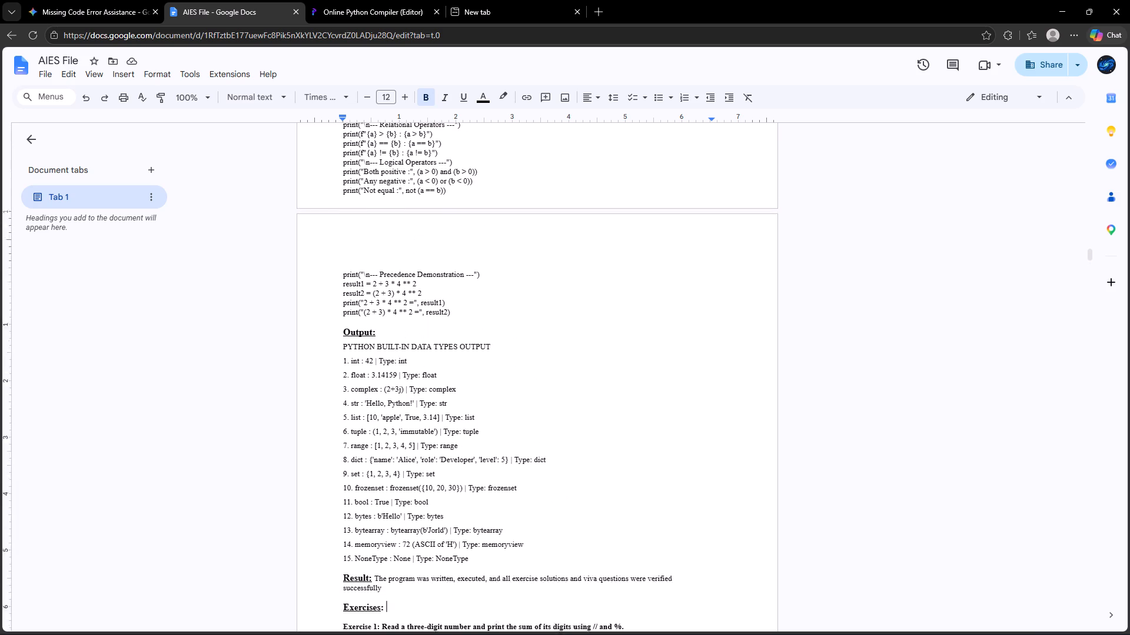
scroll(617, 347, down, 2)
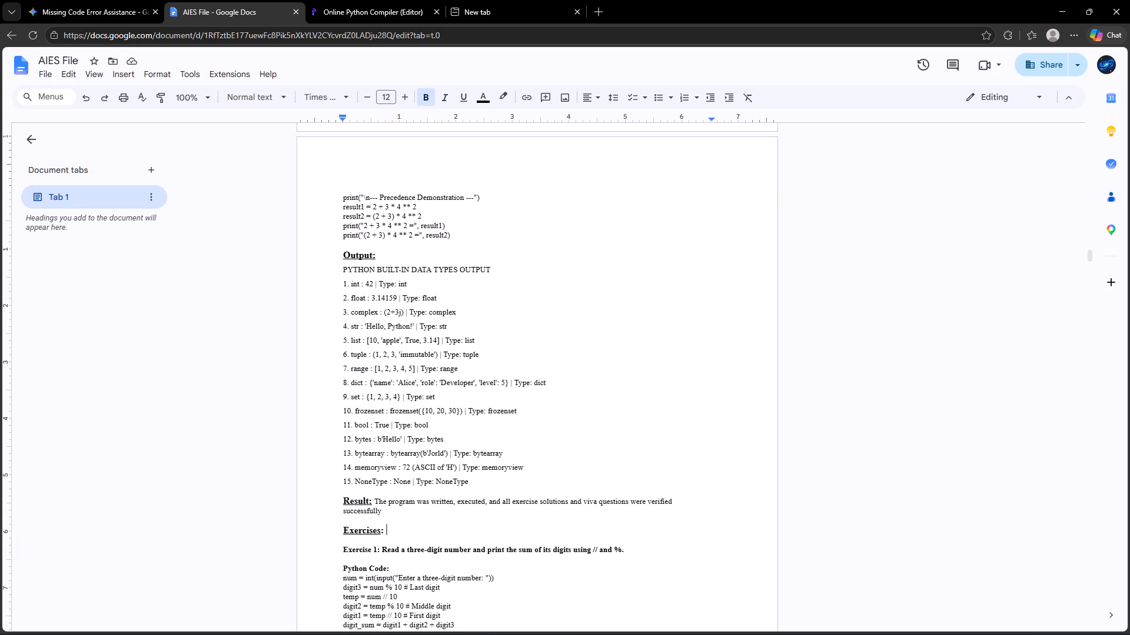
drag(474, 483, 338, 283)
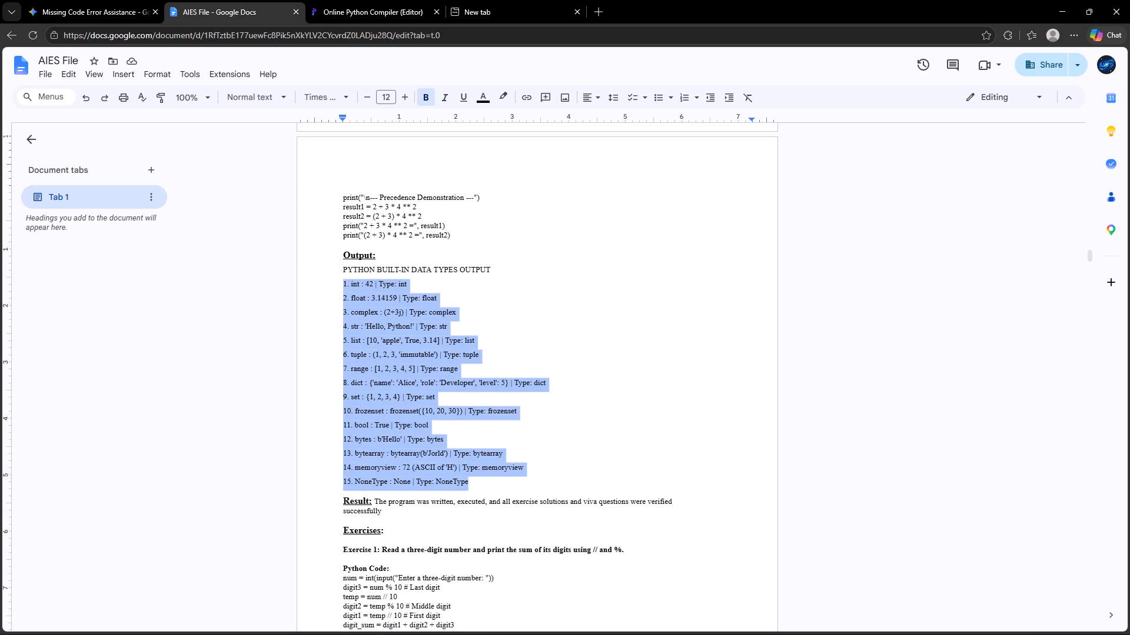
drag(338, 283, 338, 282)
click(617, 98)
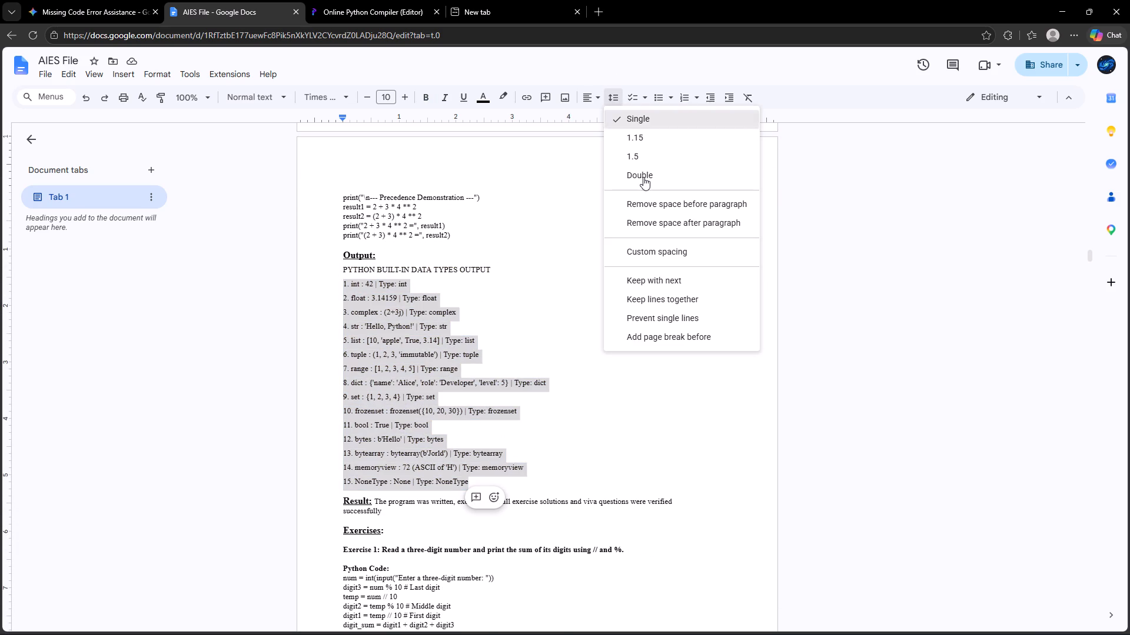
click(656, 257)
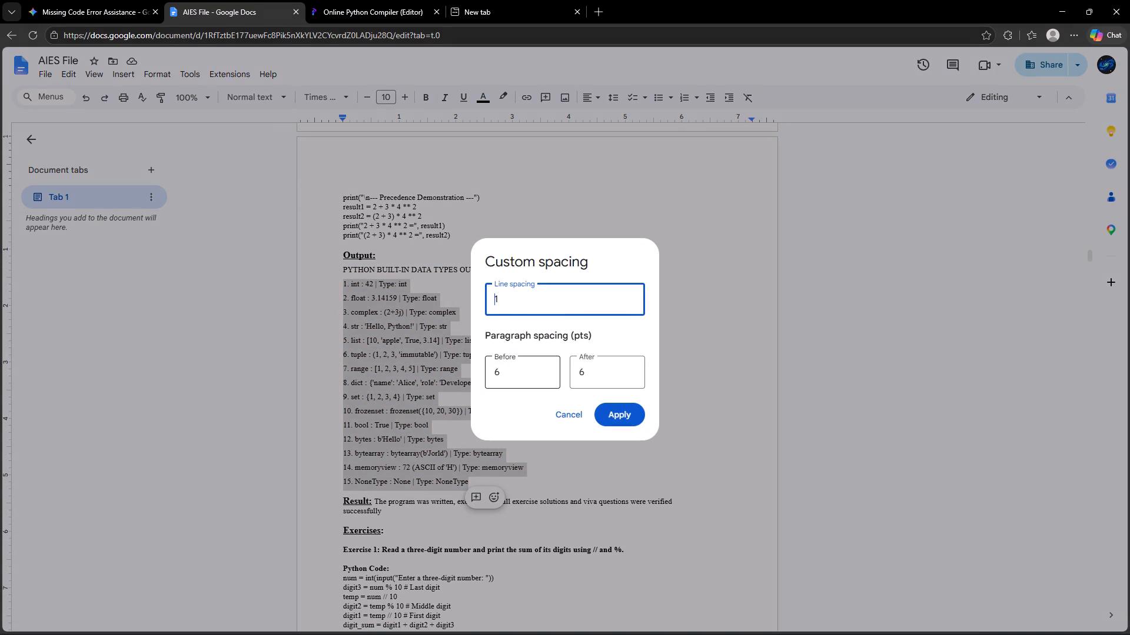
triple_click(506, 378)
key(Insert)
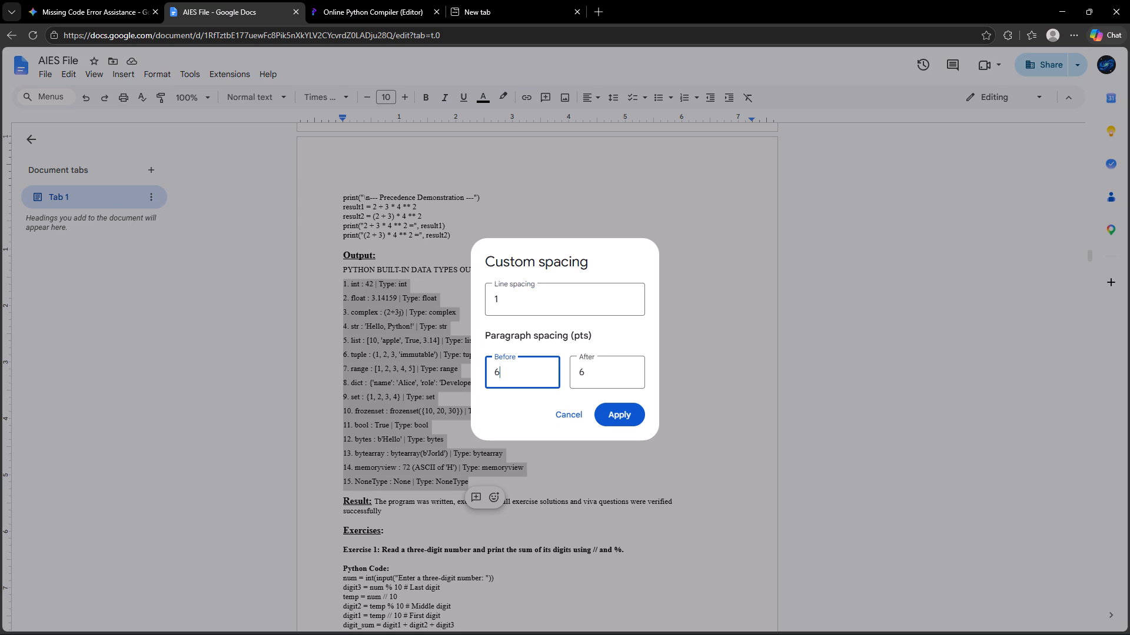
key(0)
key(Tab)
key(0)
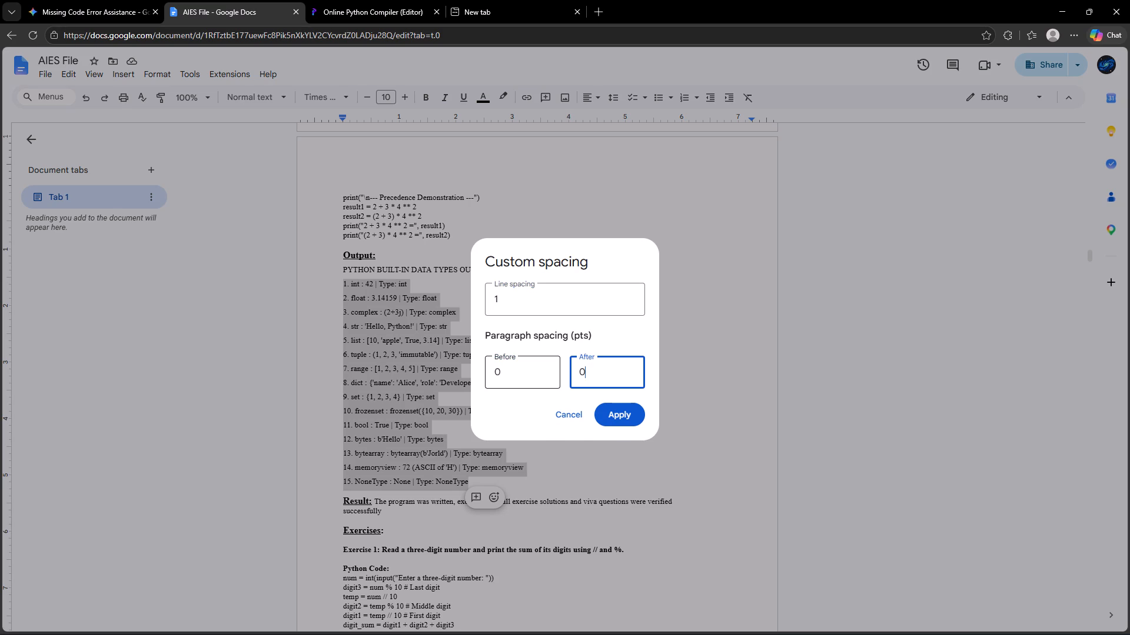
key(Tab)
key(Tab)
key(Return)
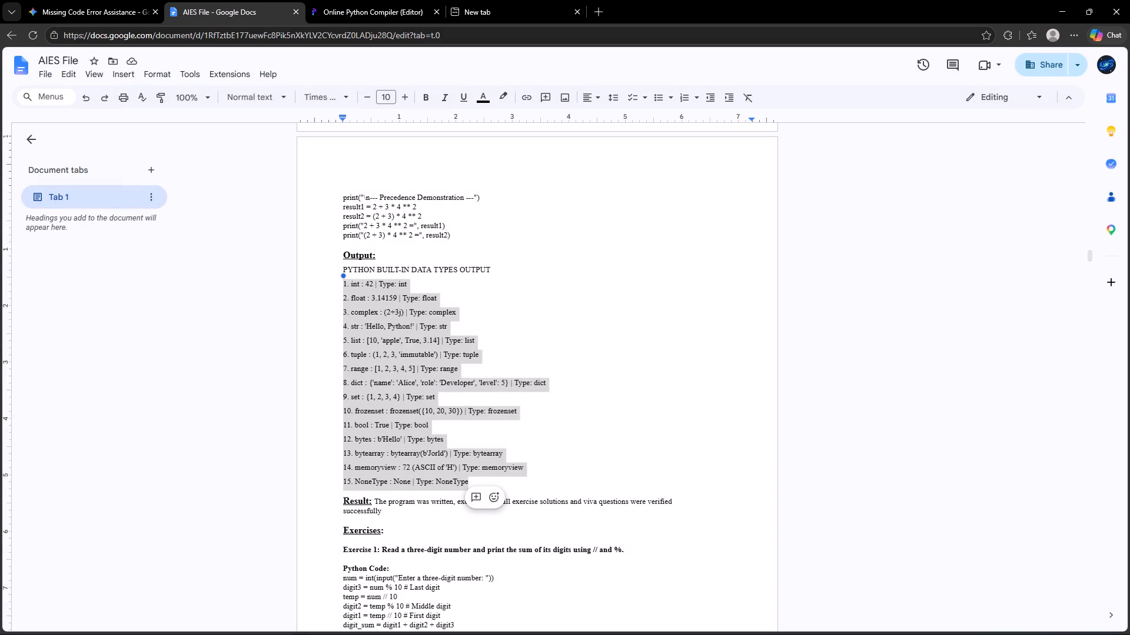
click(569, 372)
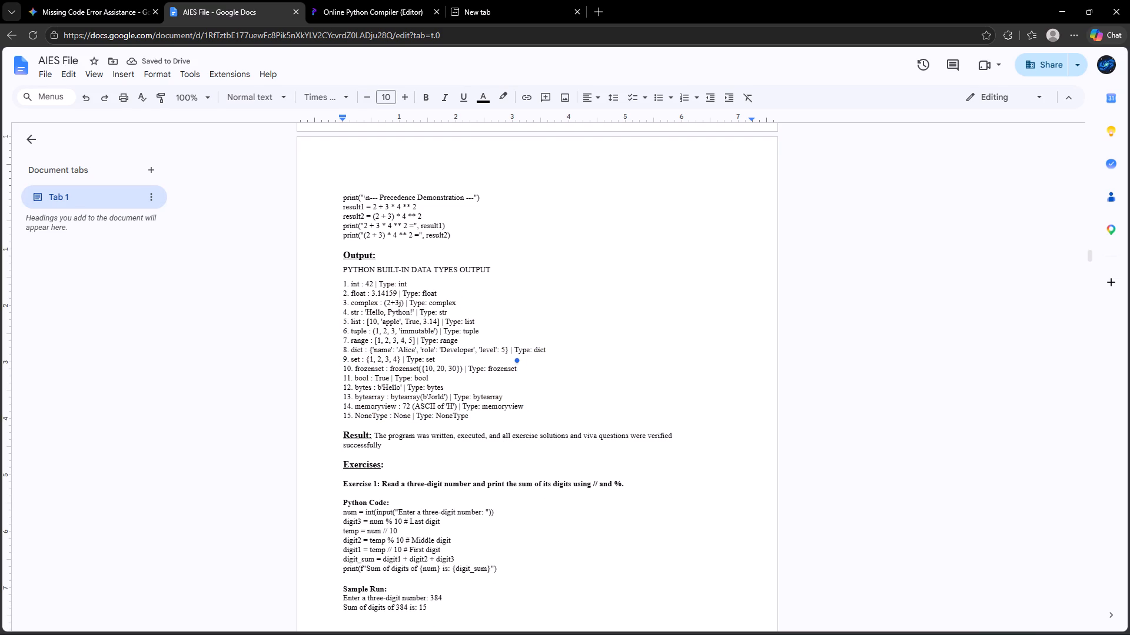
Remove the left indent from the Exercise 2 heading and its Python Code label.
scroll(493, 360, down, 1)
click(447, 359)
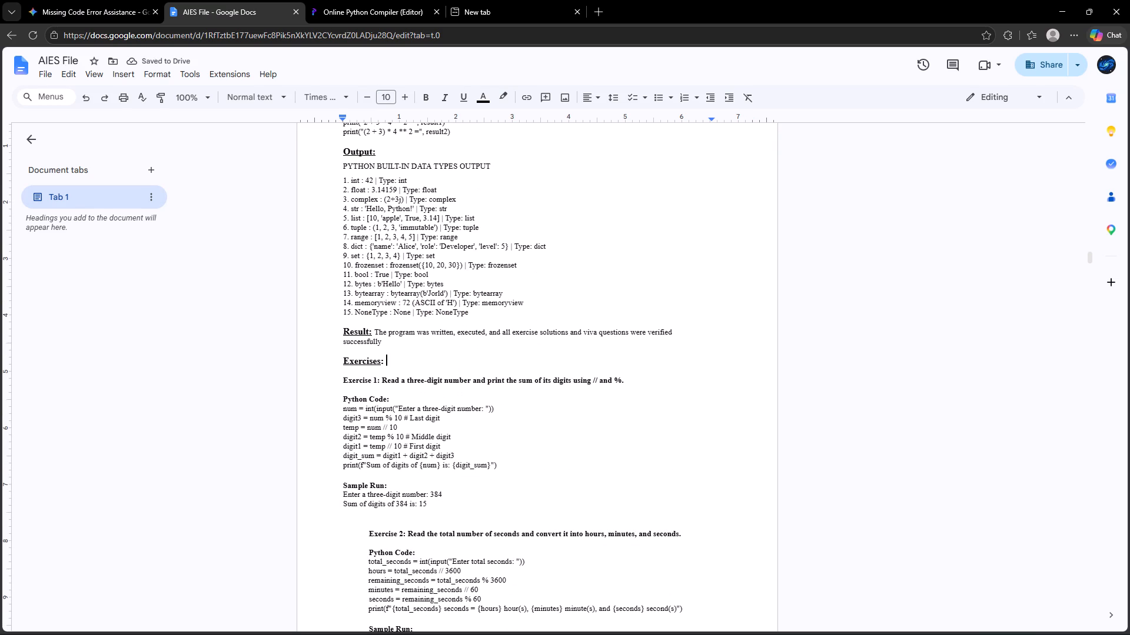
click(343, 335)
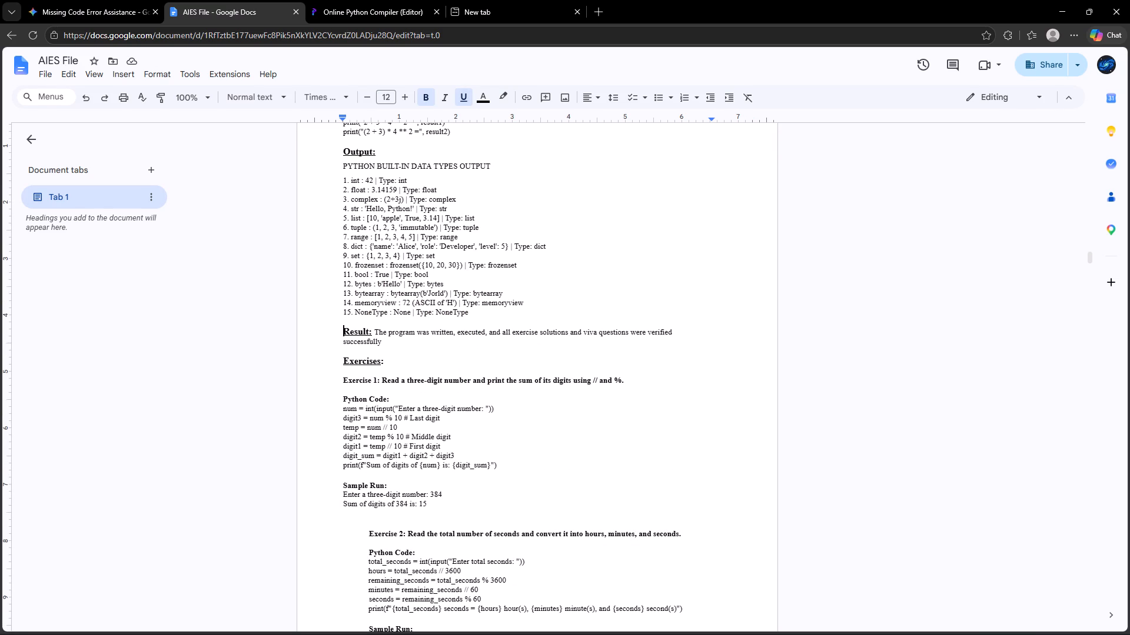
click(358, 362)
click(357, 370)
scroll(370, 386, down, 1)
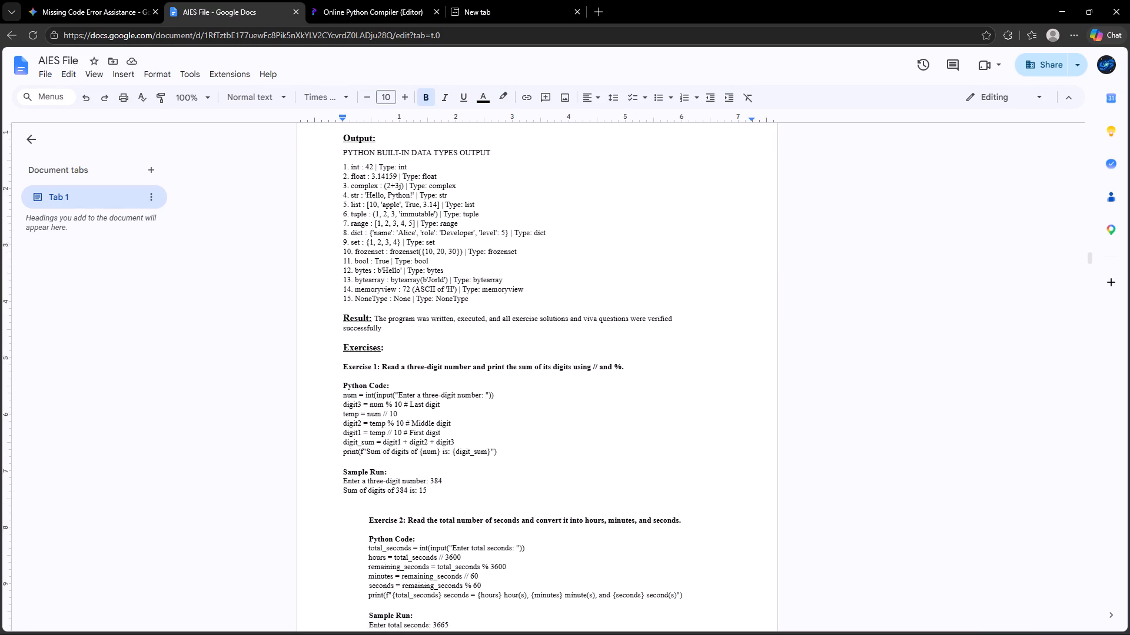
scroll(370, 386, down, 1)
click(358, 433)
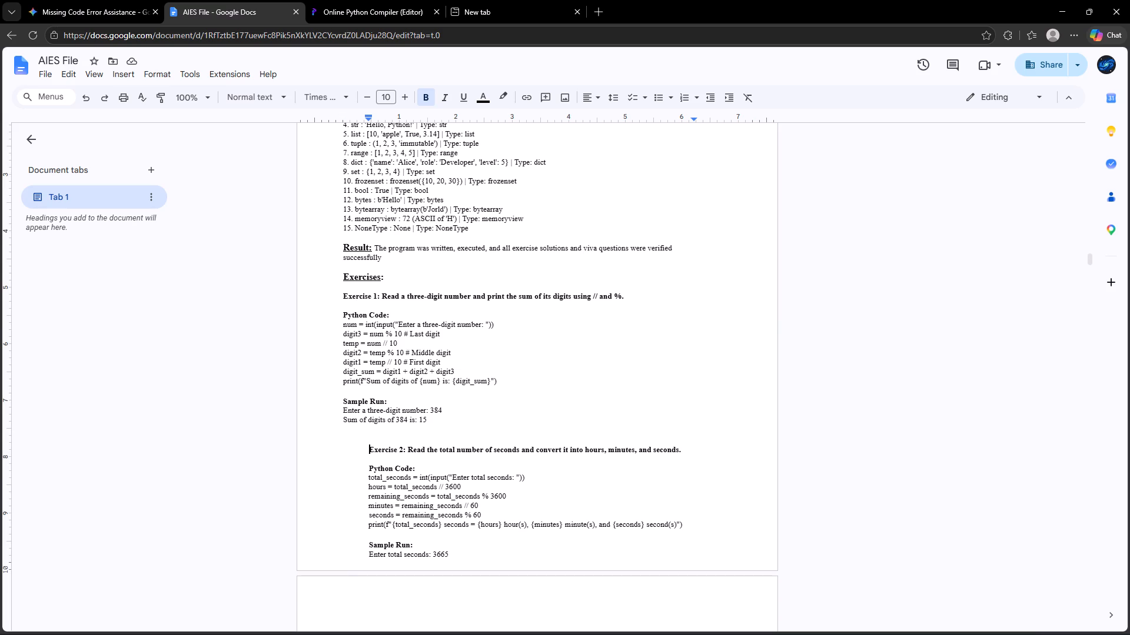
key(BackSpace)
key(BackSpace)
key(Down)
key(BackSpace)
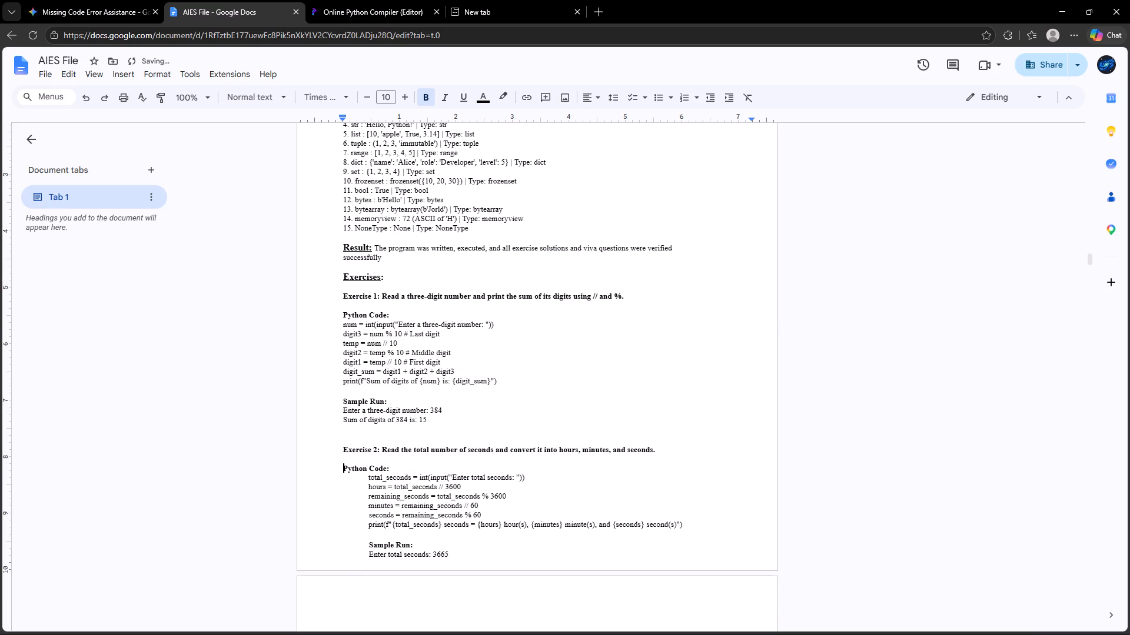
key(Down)
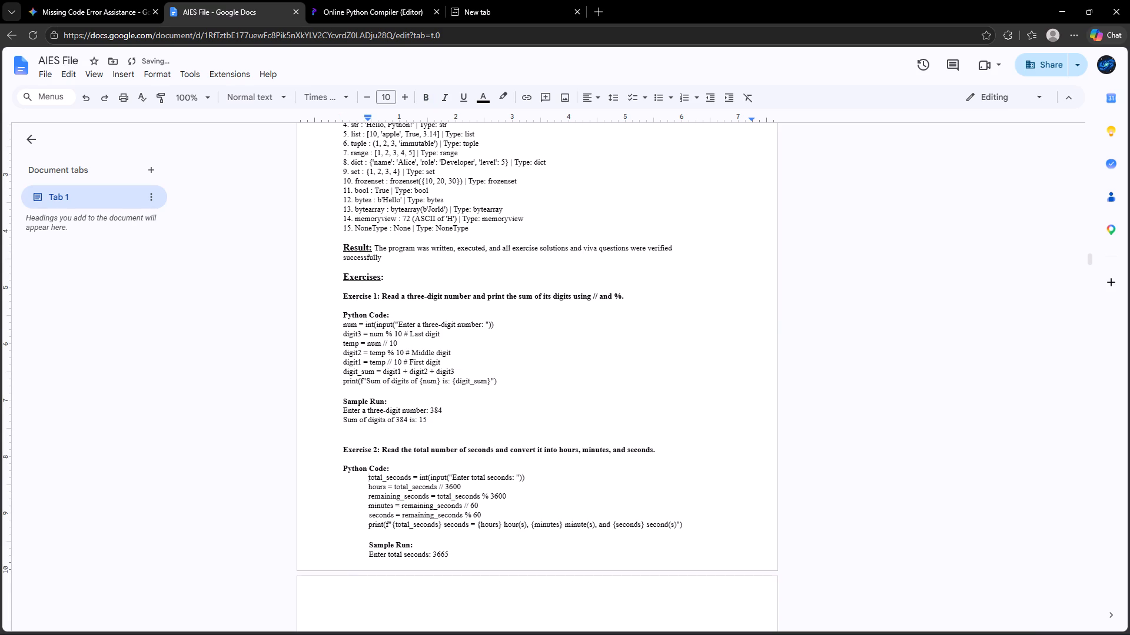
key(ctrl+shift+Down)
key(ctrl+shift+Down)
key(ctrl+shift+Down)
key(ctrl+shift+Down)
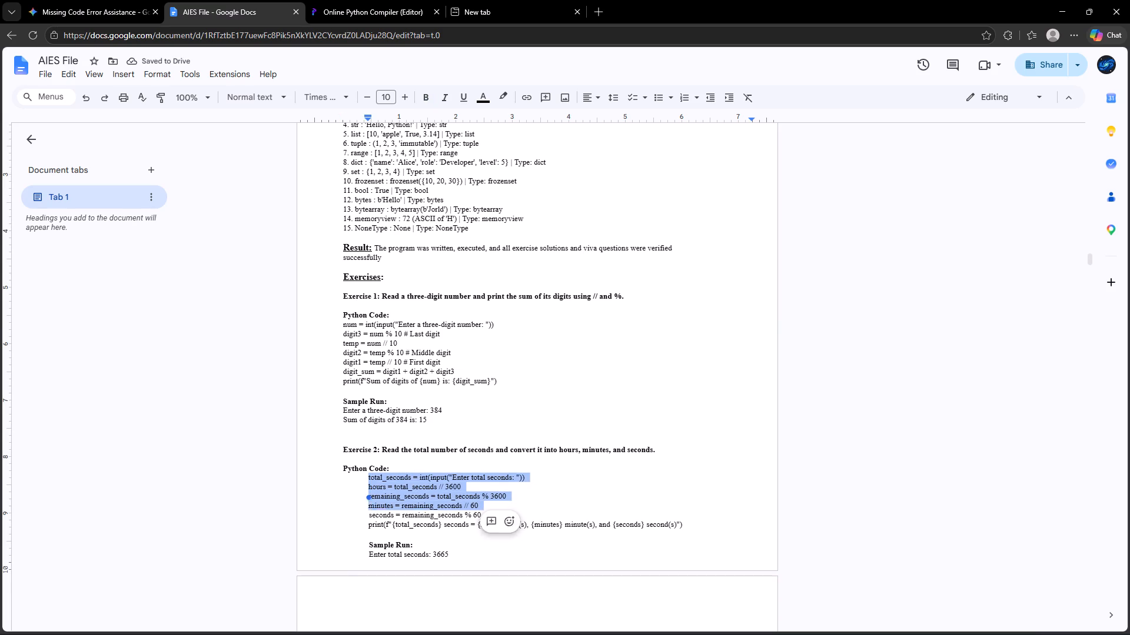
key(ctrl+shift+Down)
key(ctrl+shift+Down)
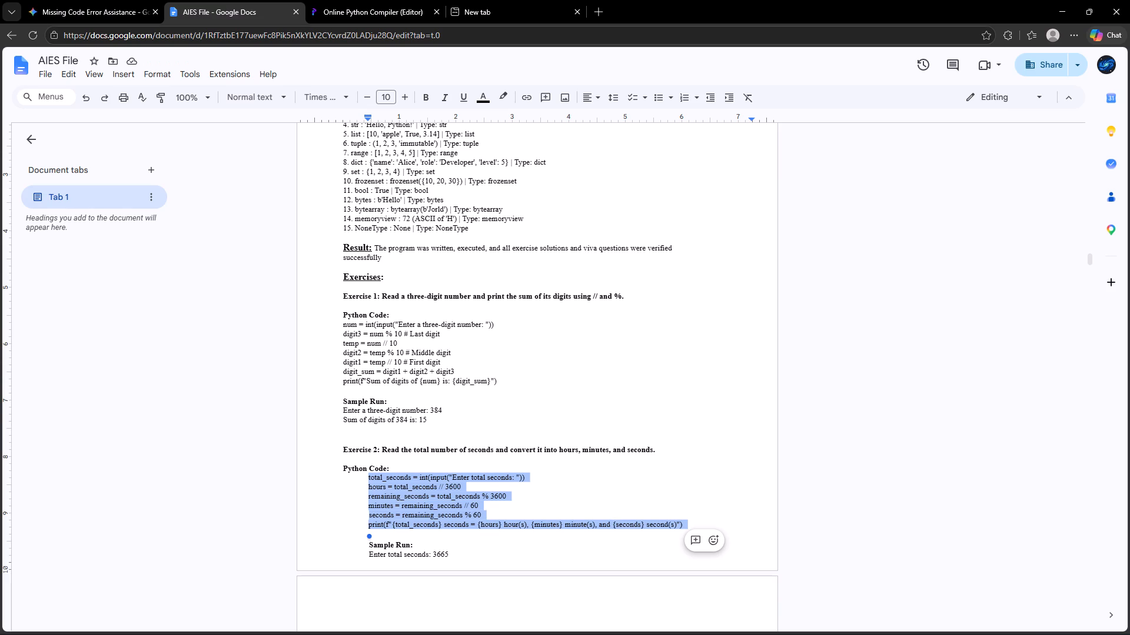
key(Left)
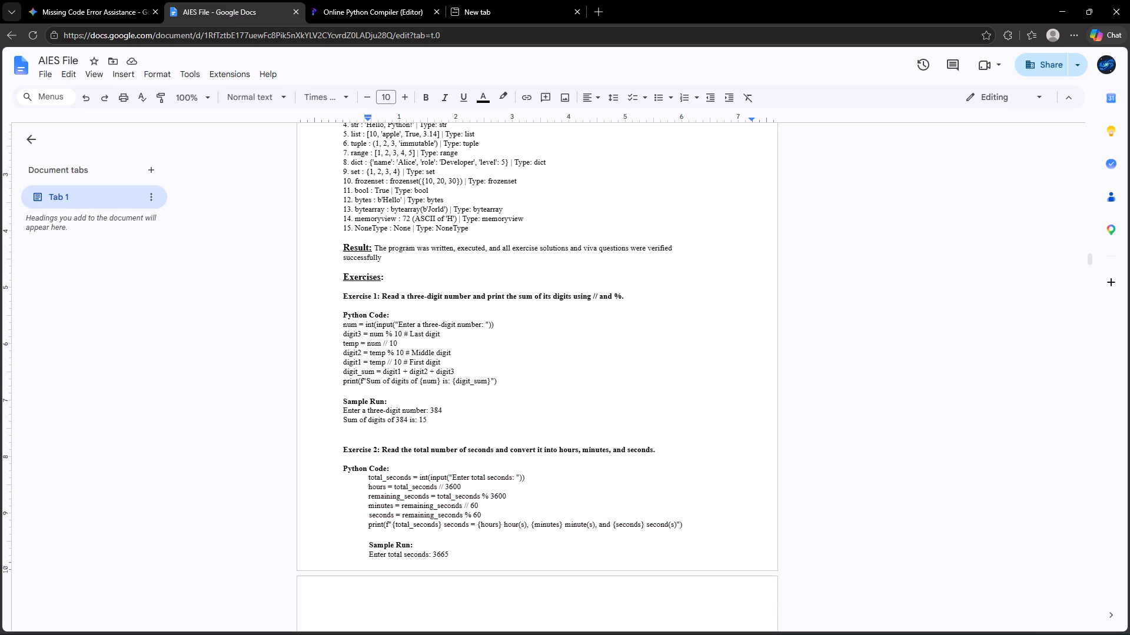
Remove the left indent from the first five Exercise 2 code lines, the Sample Run label and the "Enter total seconds" line.
key(BackSpace)
key(Down)
key(BackSpace)
key(Down)
key(BackSpace)
key(Down)
key(BackSpace)
key(Down)
key(BackSpace)
key(Down)
key(BackSpace)
key(Down)
key(BackSpace)
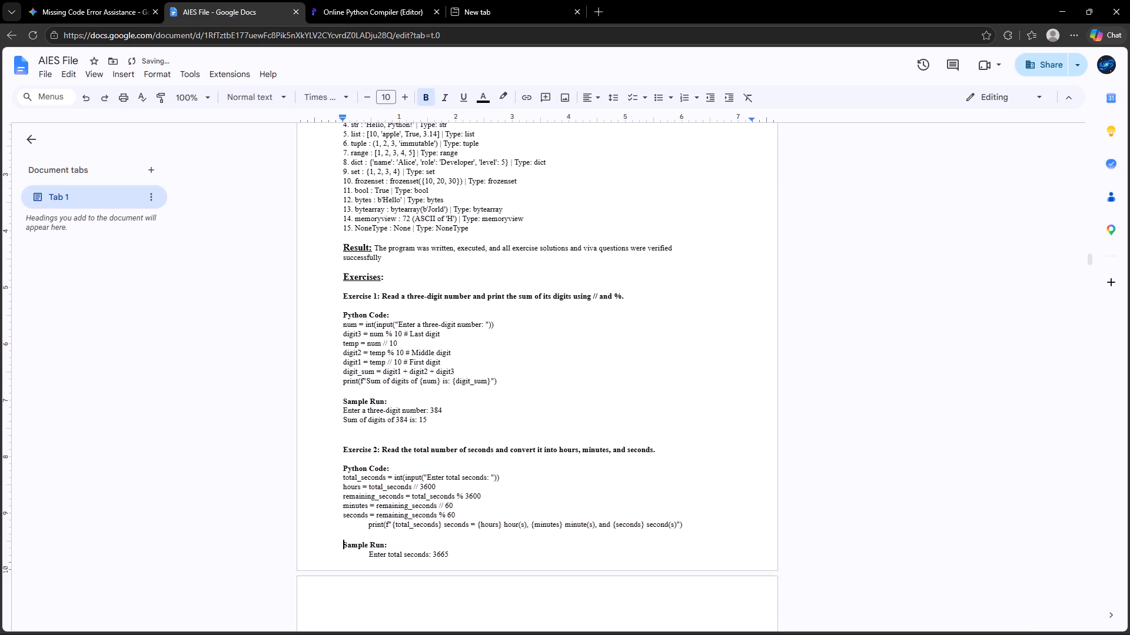
key(Down)
key(BackSpace)
Remove the left indent from the print line that ends the Exercise 2 code.
key(Up)
click(358, 433)
key(Up)
double_click(358, 433)
key(Down)
key(Down)
key(Down)
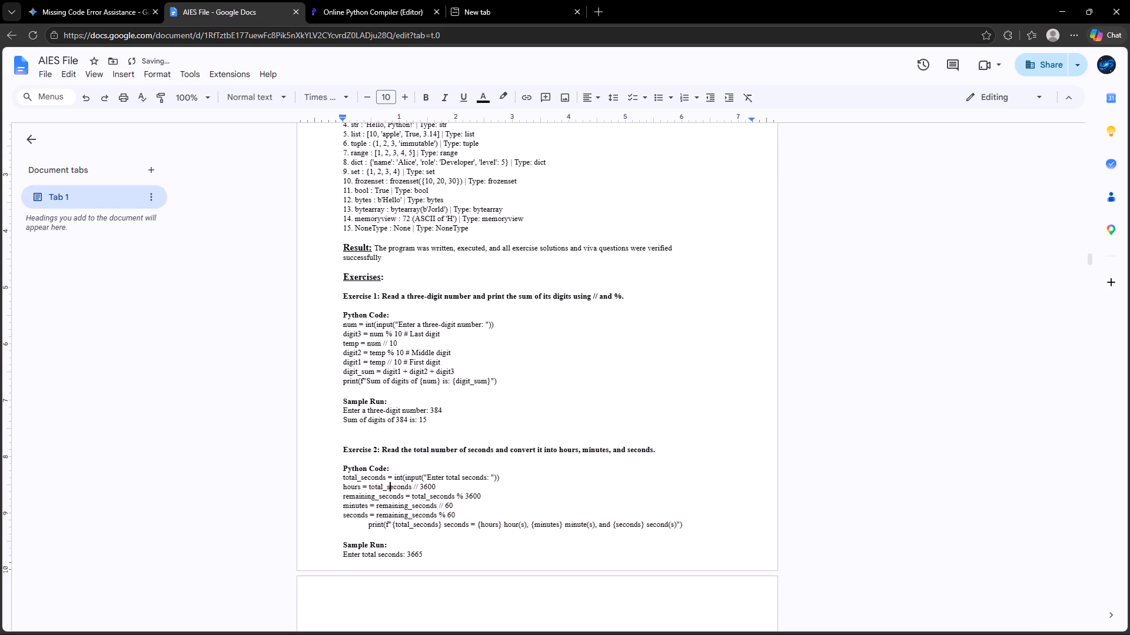
key(Down)
key(Down)
key(Down)
key(Down)
key(Left)
key(Left)
key(Left)
key(Left)
key(Left)
key(Left)
key(Left)
key(Left)
key(BackSpace)
Remove the left indent from the "3665 seconds" output line of the Exercise 2 Sample Run.
key(Down)
key(Down)
key(Down)
key(Down)
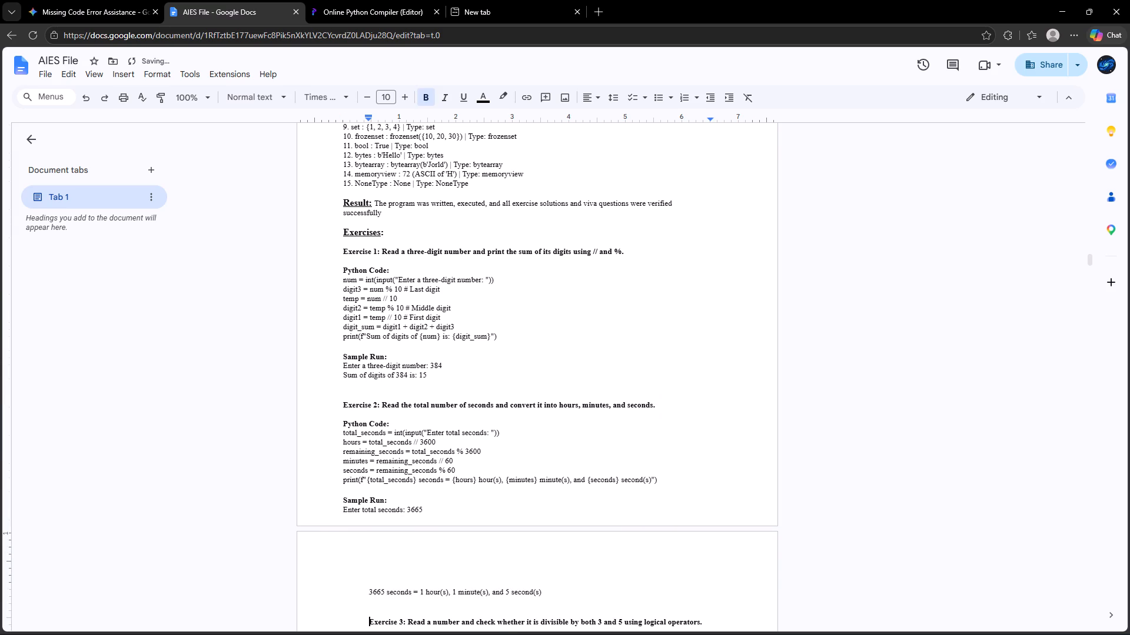
key(Up)
key(BackSpace)
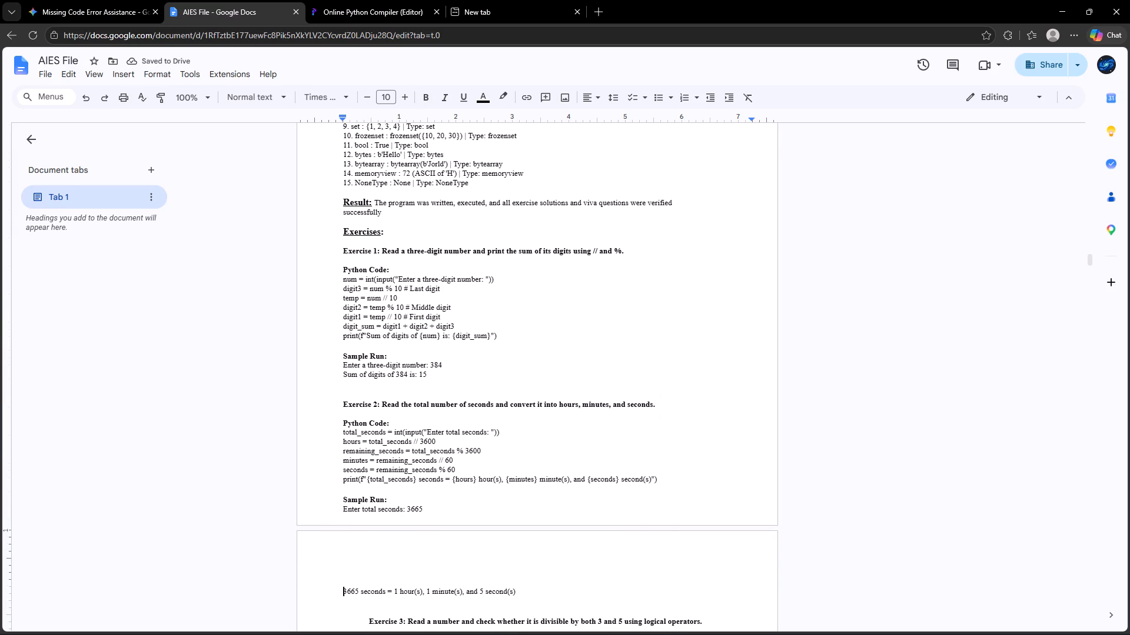
Replace the gap before "successfully" in the Result paragraph with a single space.
click(340, 208)
key(BackSpace)
key(space)
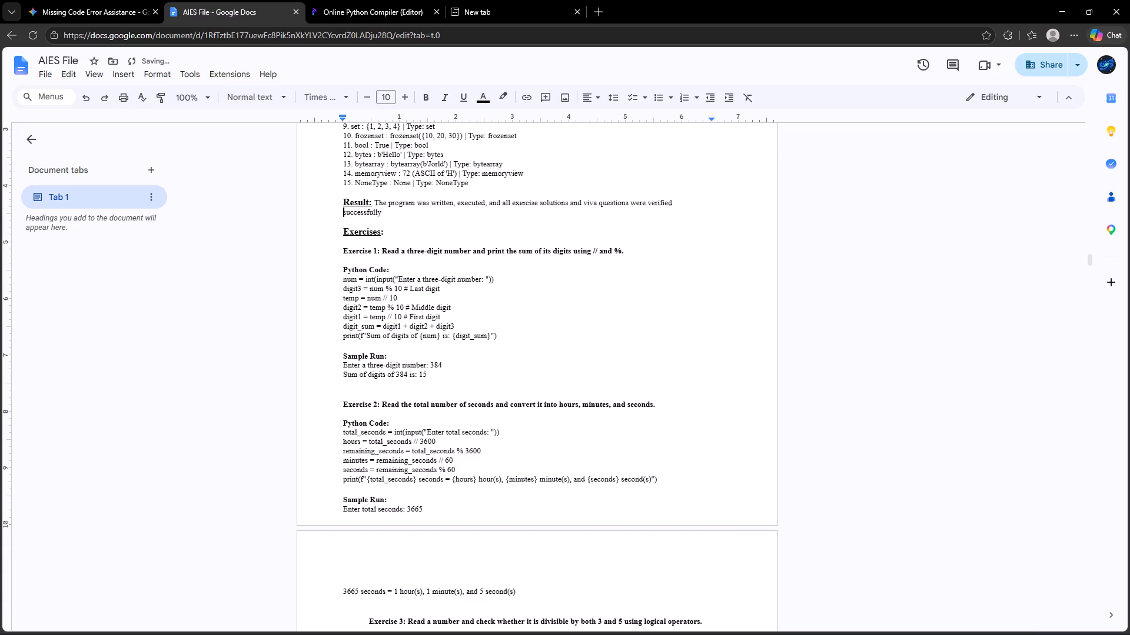
scroll(340, 208, up, 1)
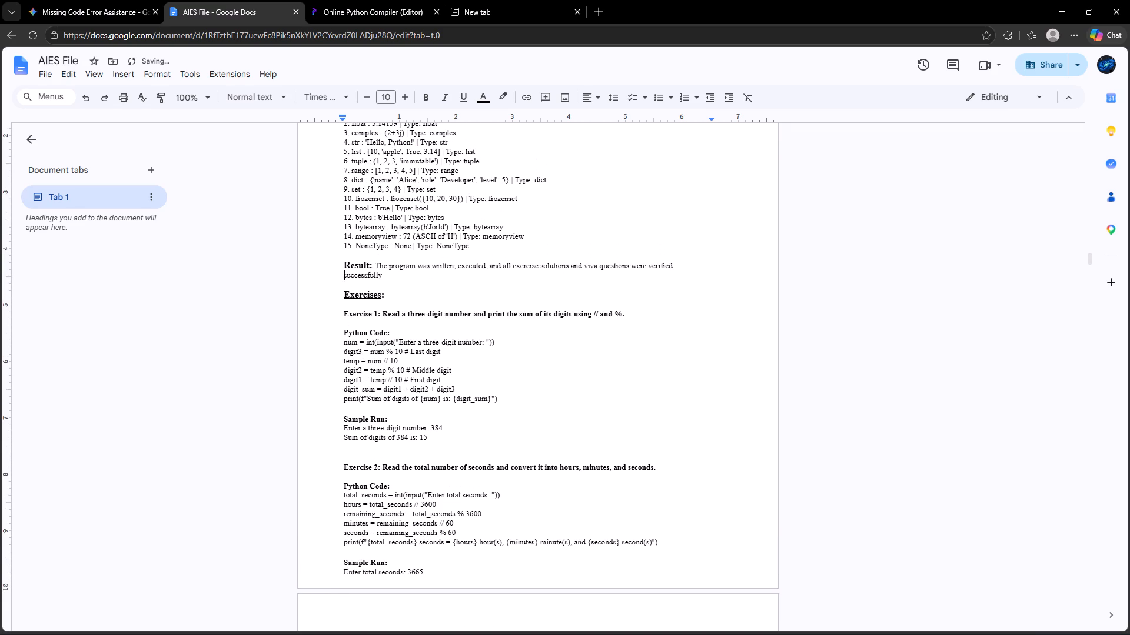
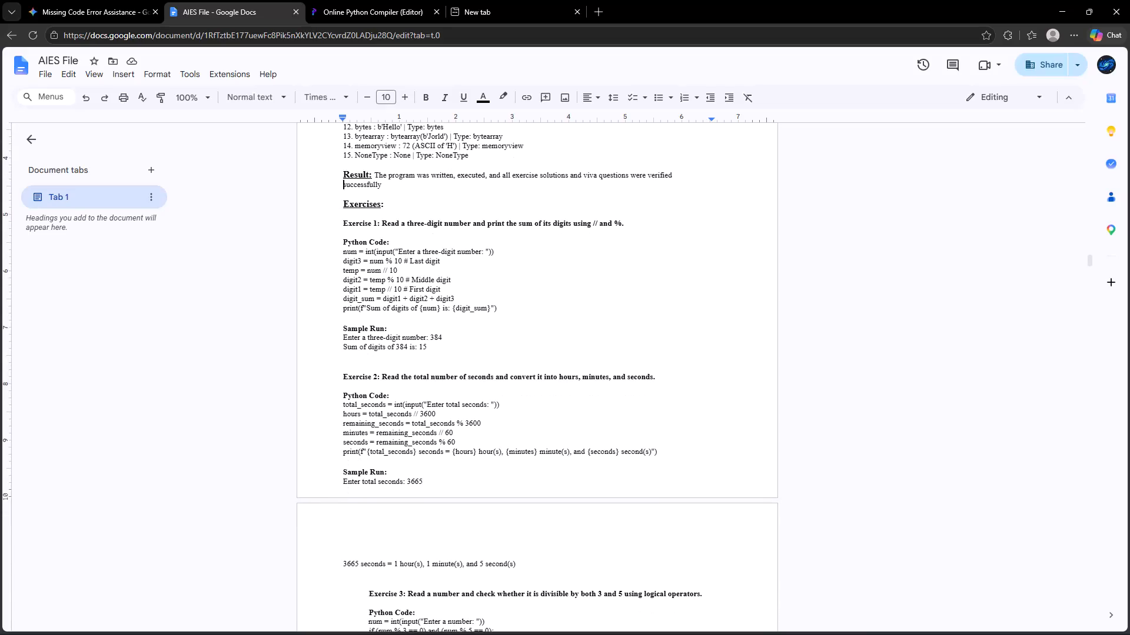
Set the paragraph spacing before and after to 0 pt for the 15 numbered lines under PYTHON BUILT-IN DATA TYPES OUTPUT.
scroll(571, 313, up, 9)
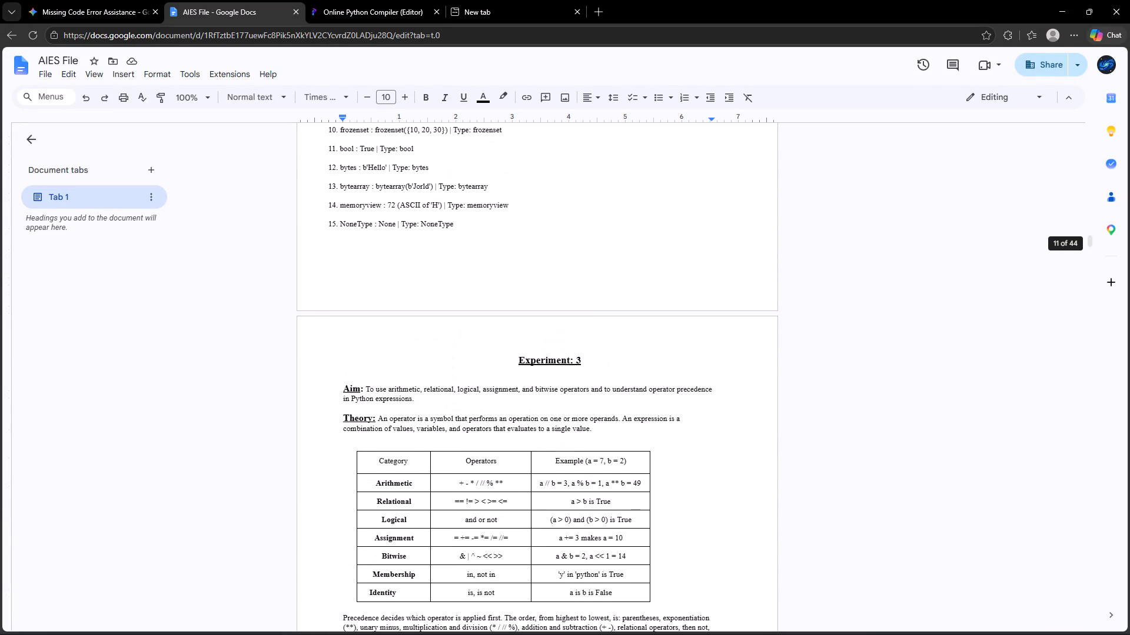
scroll(571, 313, up, 3)
scroll(571, 313, down, 2)
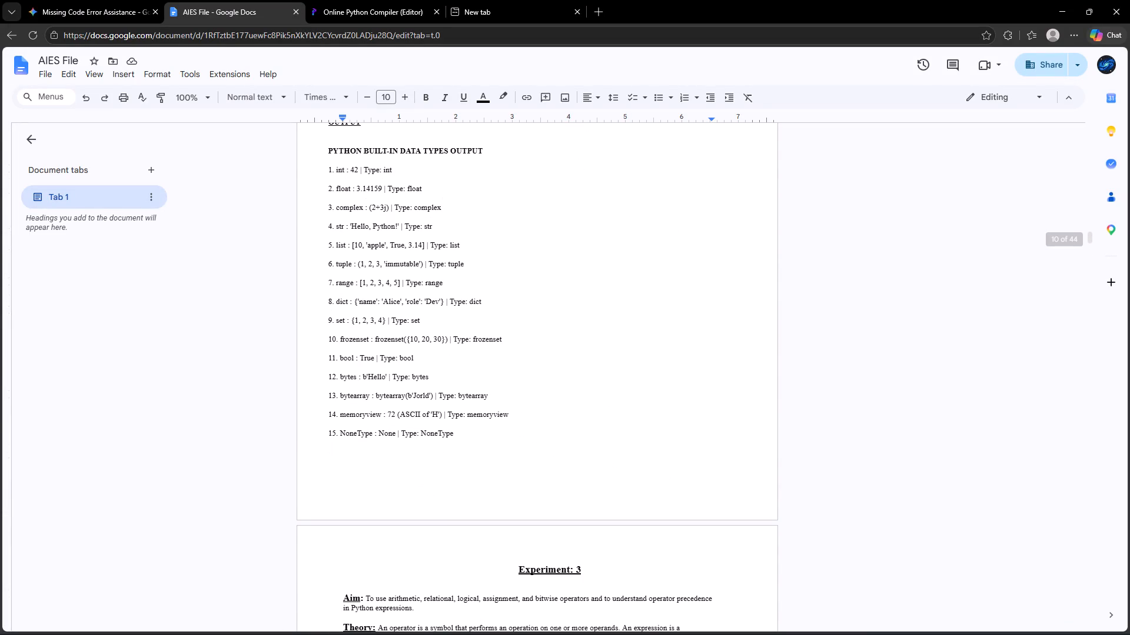
drag(463, 441, 330, 169)
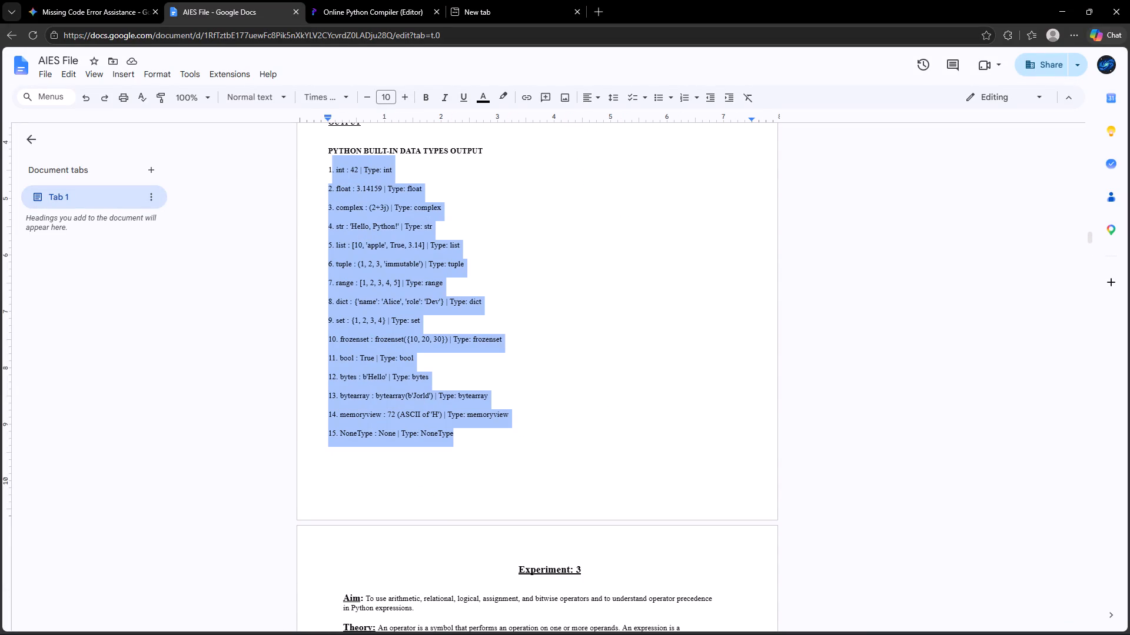
drag(330, 169, 325, 166)
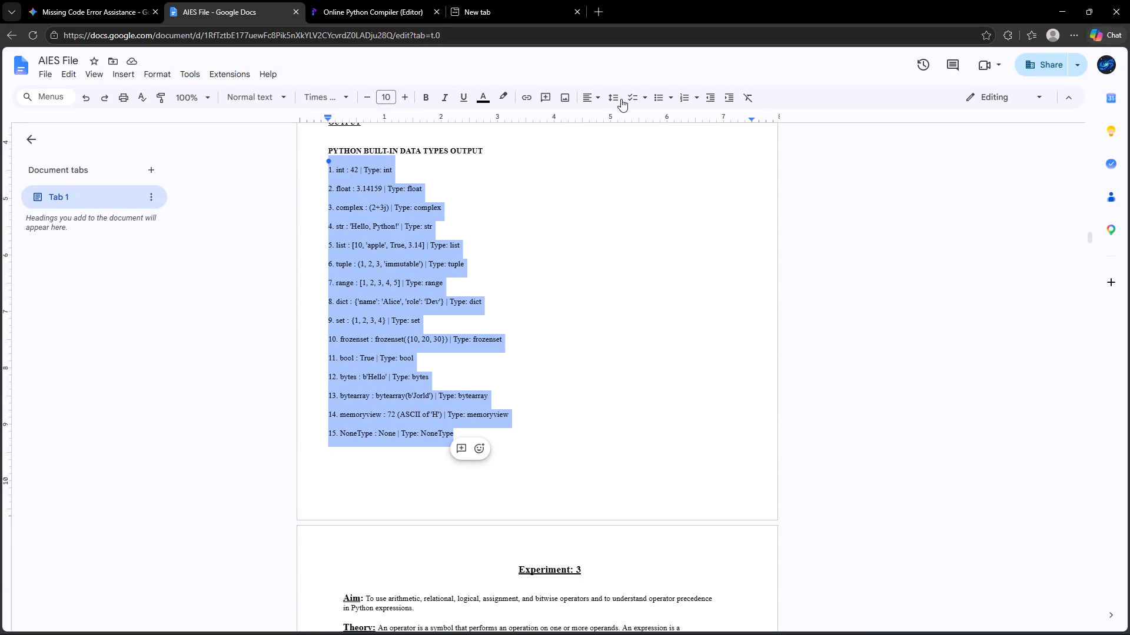
click(613, 93)
click(647, 249)
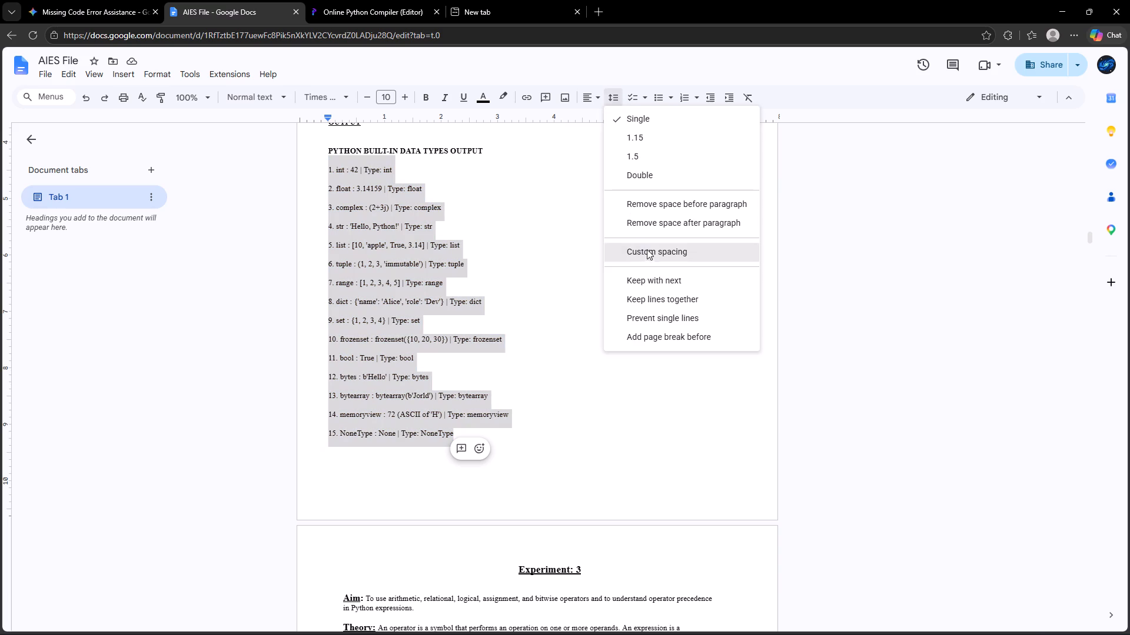
key(Tab)
key(Tab)
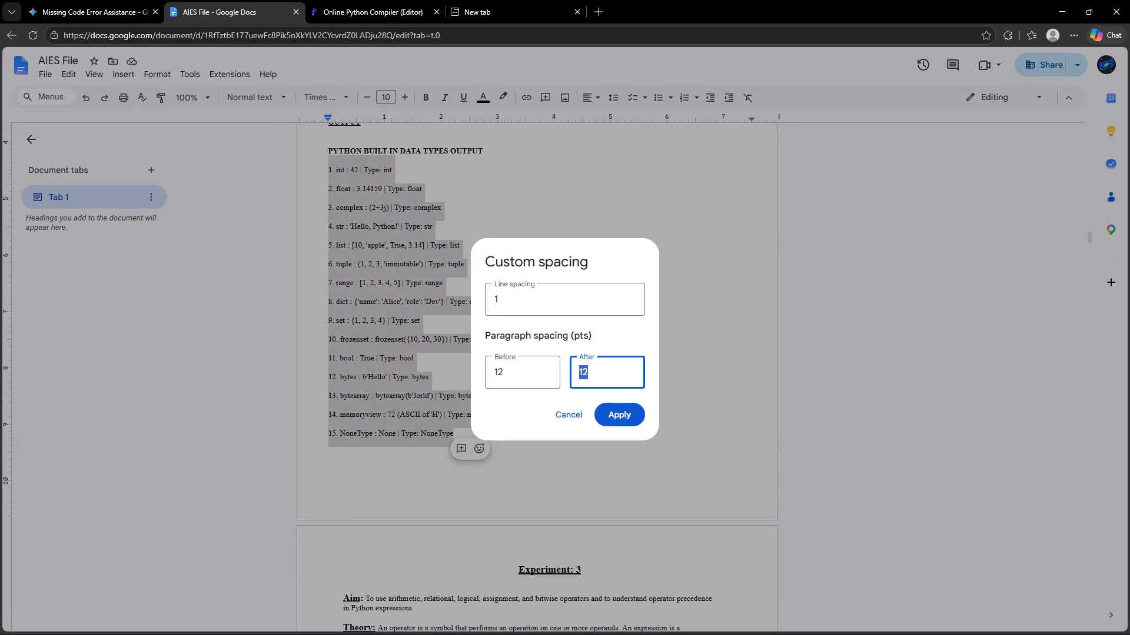
key(0)
key(shift+Tab)
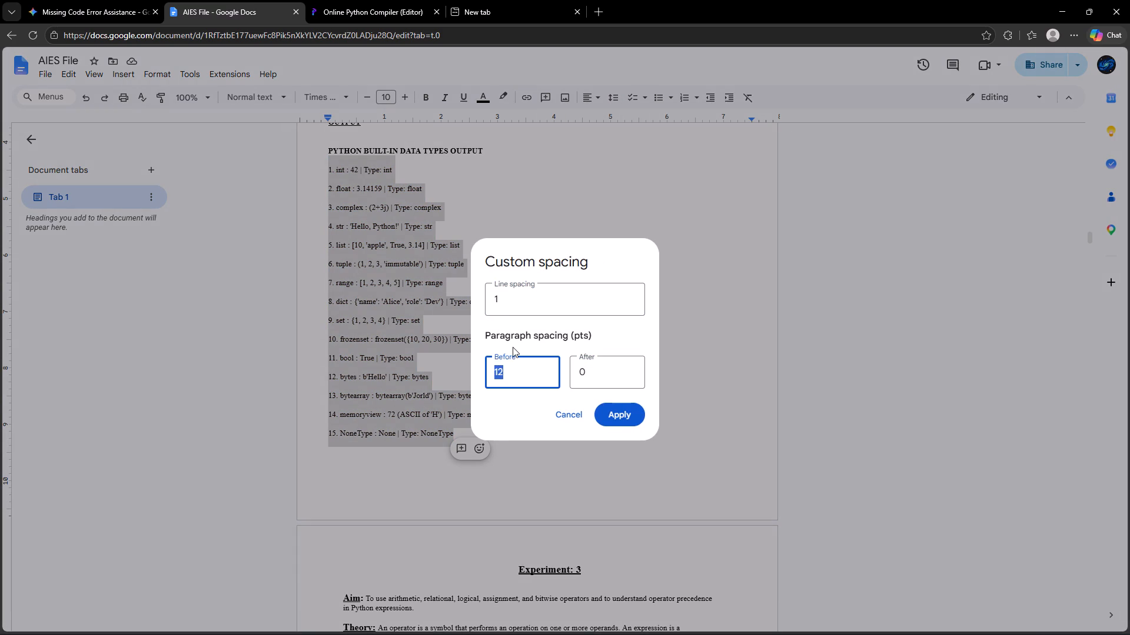
key(0)
key(Tab)
key(Tab)
key(Tab)
key(Return)
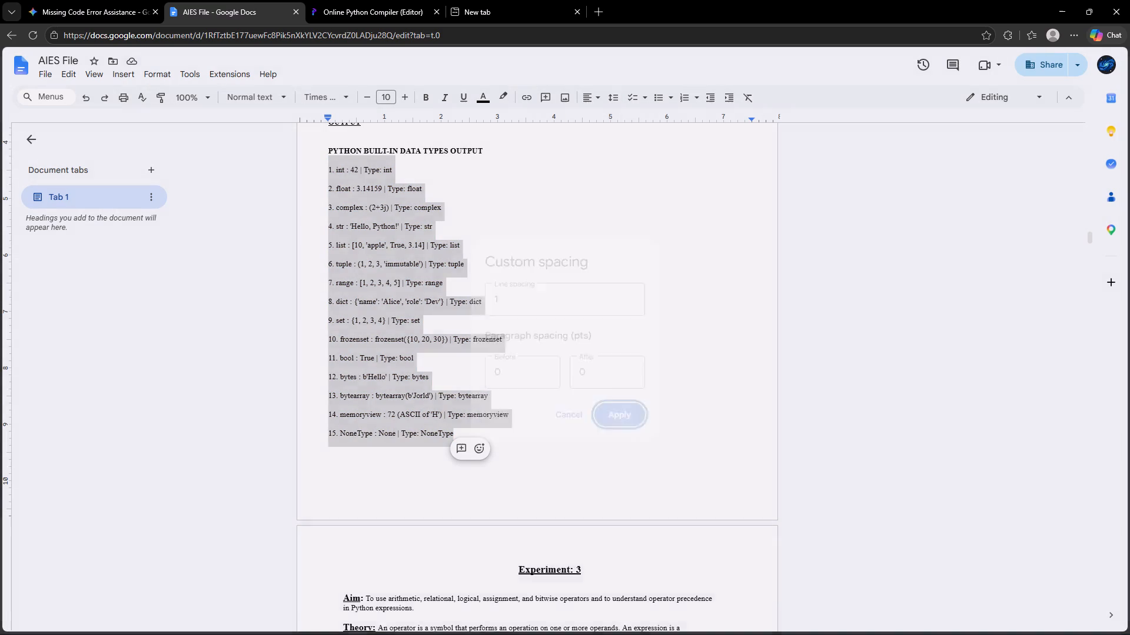
click(570, 316)
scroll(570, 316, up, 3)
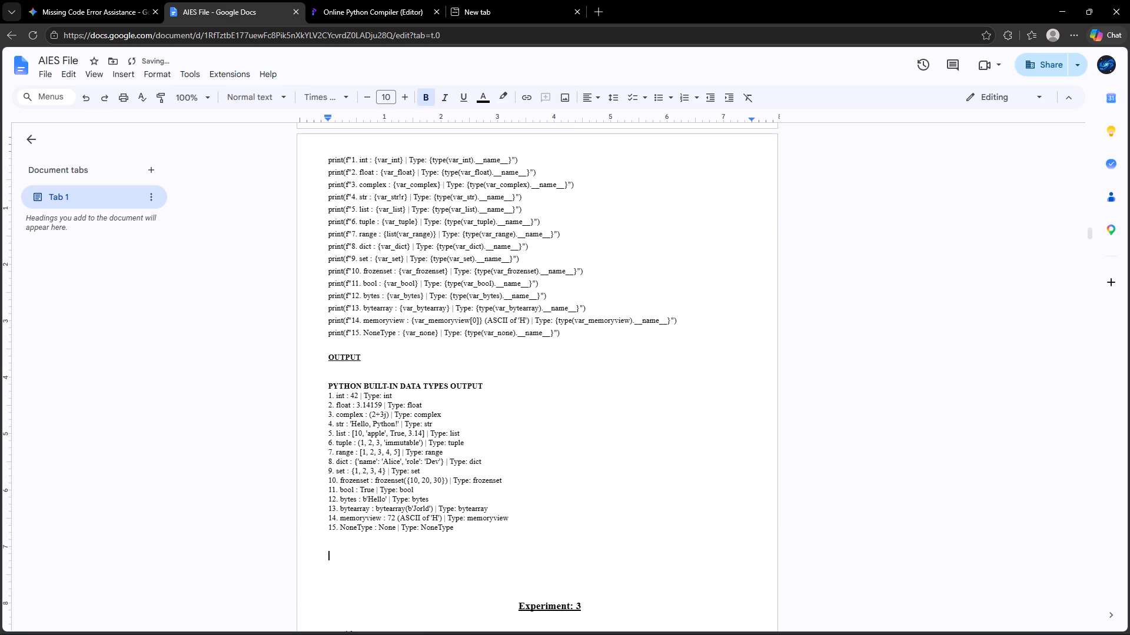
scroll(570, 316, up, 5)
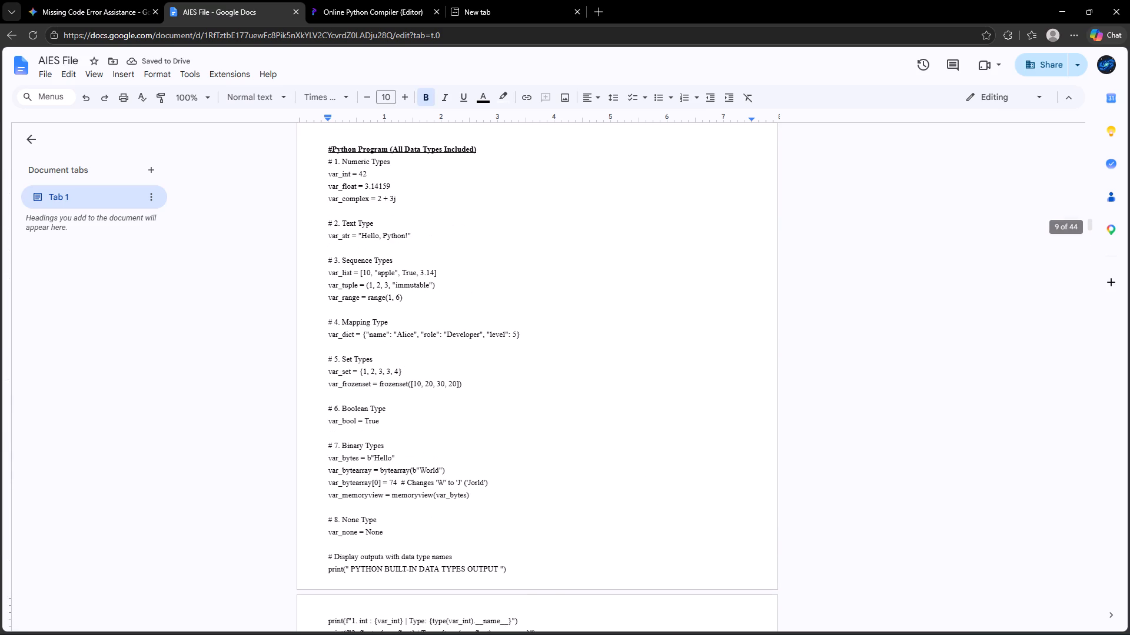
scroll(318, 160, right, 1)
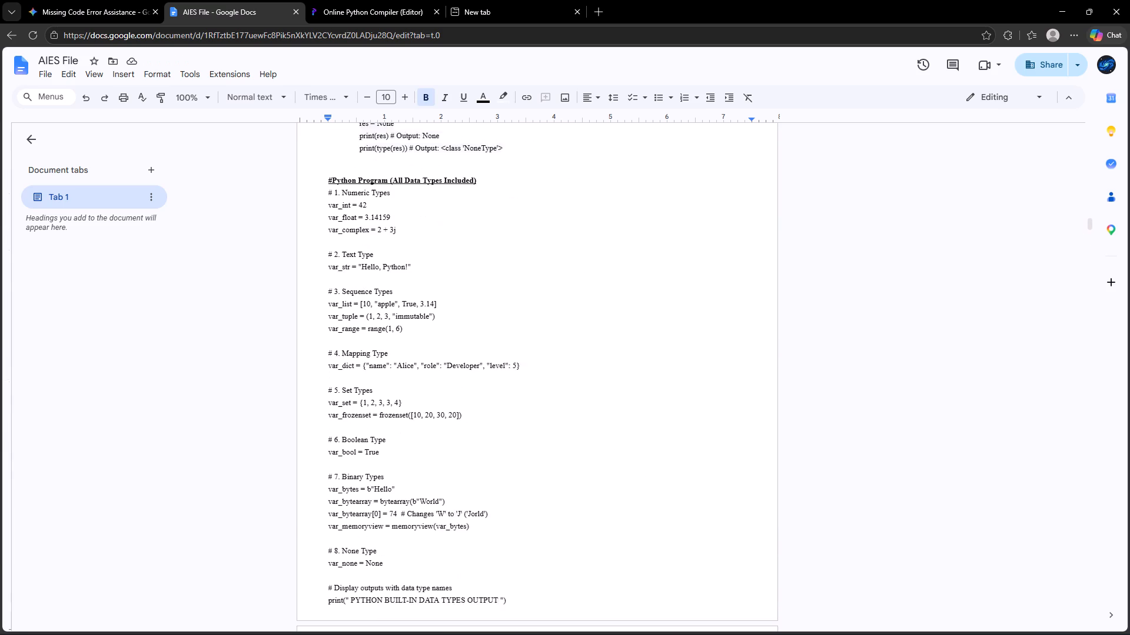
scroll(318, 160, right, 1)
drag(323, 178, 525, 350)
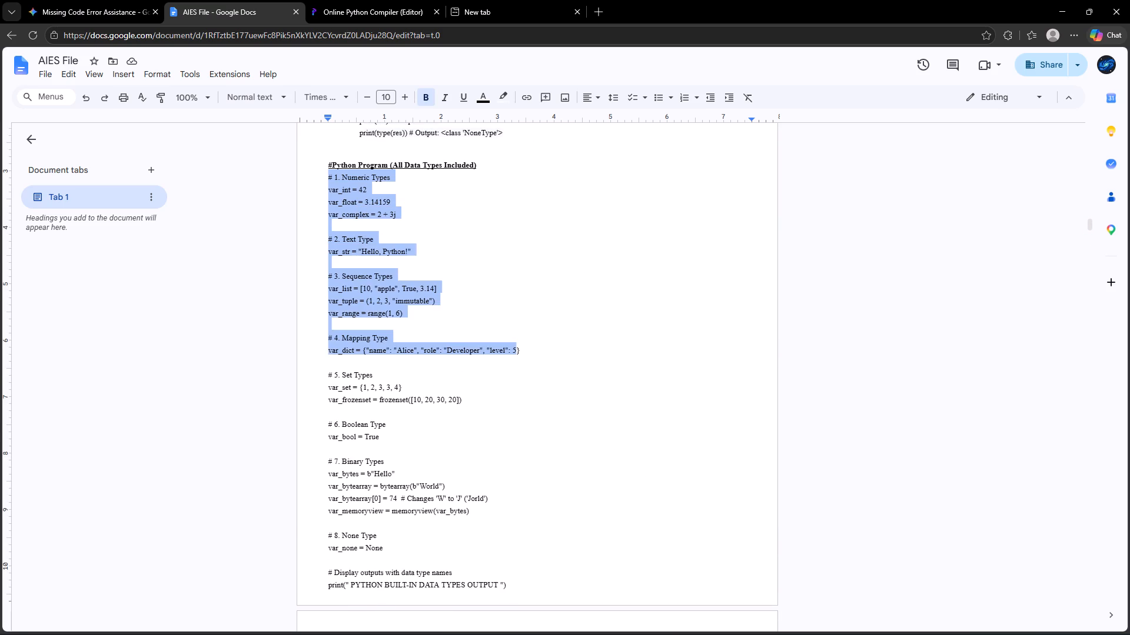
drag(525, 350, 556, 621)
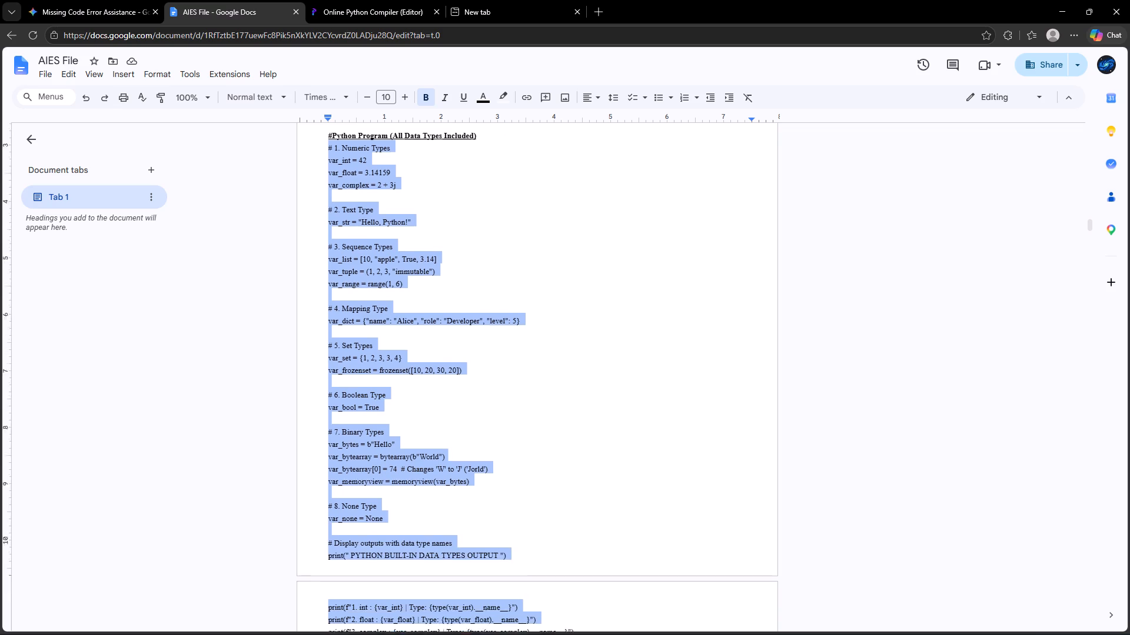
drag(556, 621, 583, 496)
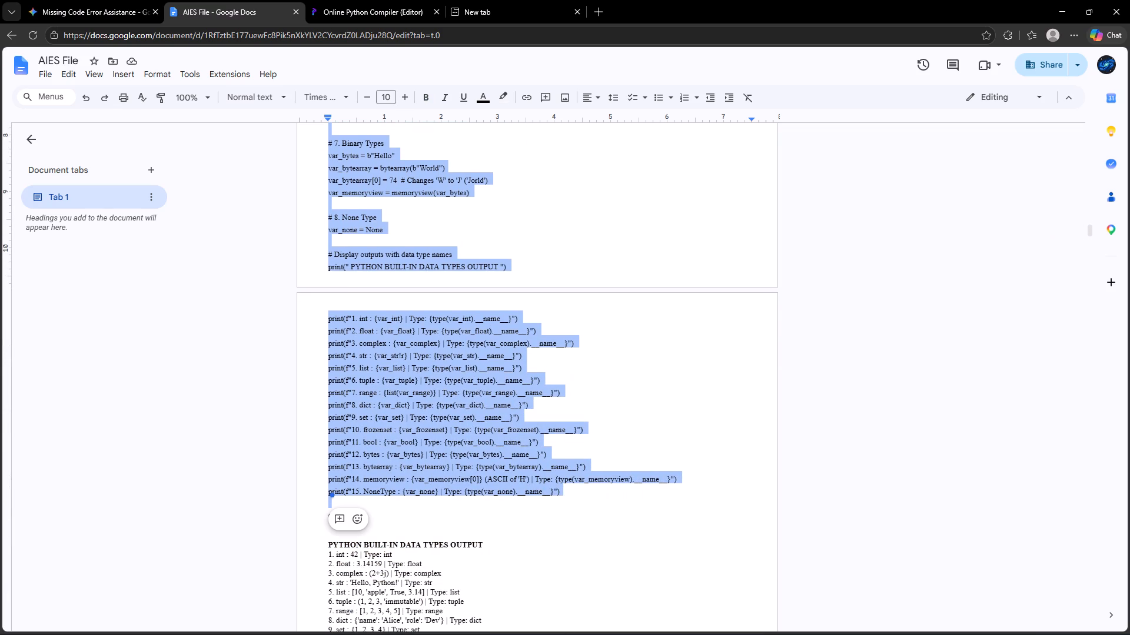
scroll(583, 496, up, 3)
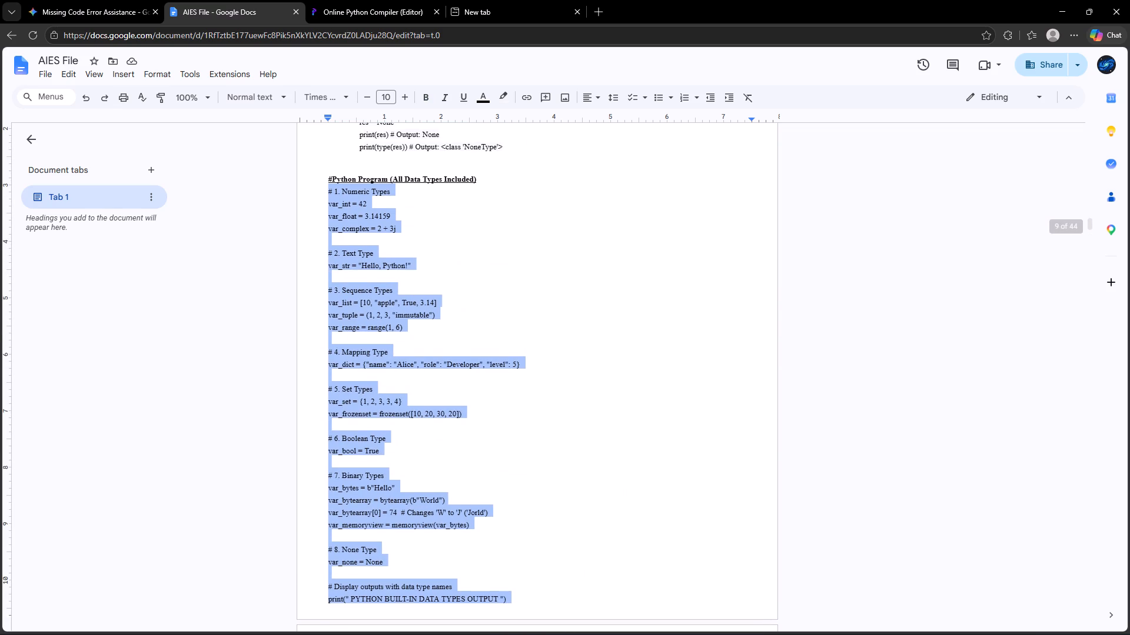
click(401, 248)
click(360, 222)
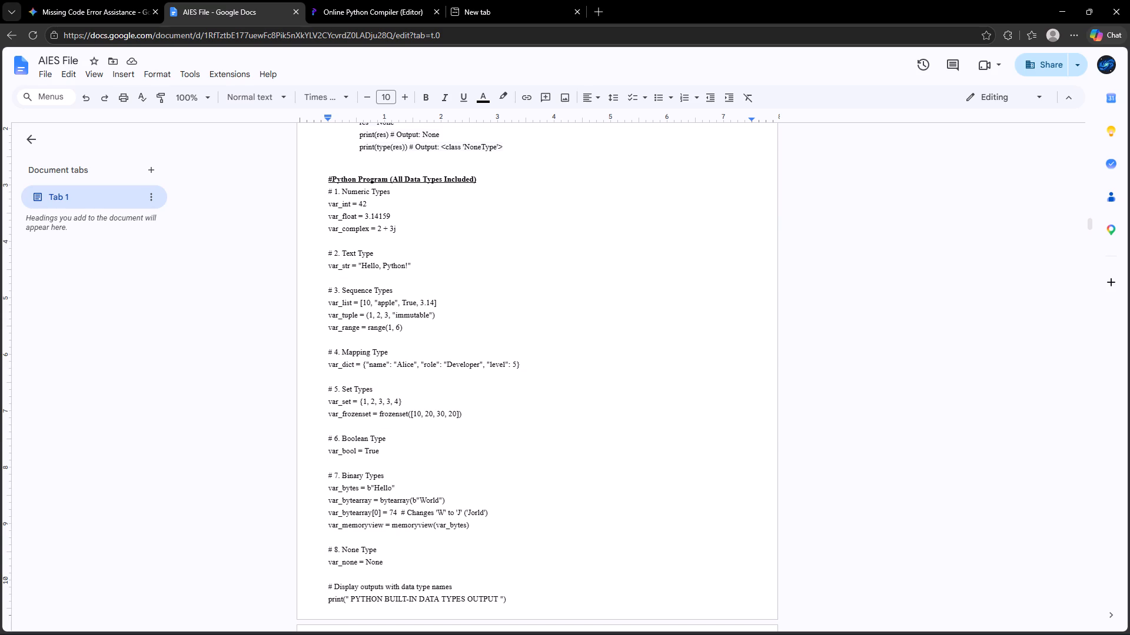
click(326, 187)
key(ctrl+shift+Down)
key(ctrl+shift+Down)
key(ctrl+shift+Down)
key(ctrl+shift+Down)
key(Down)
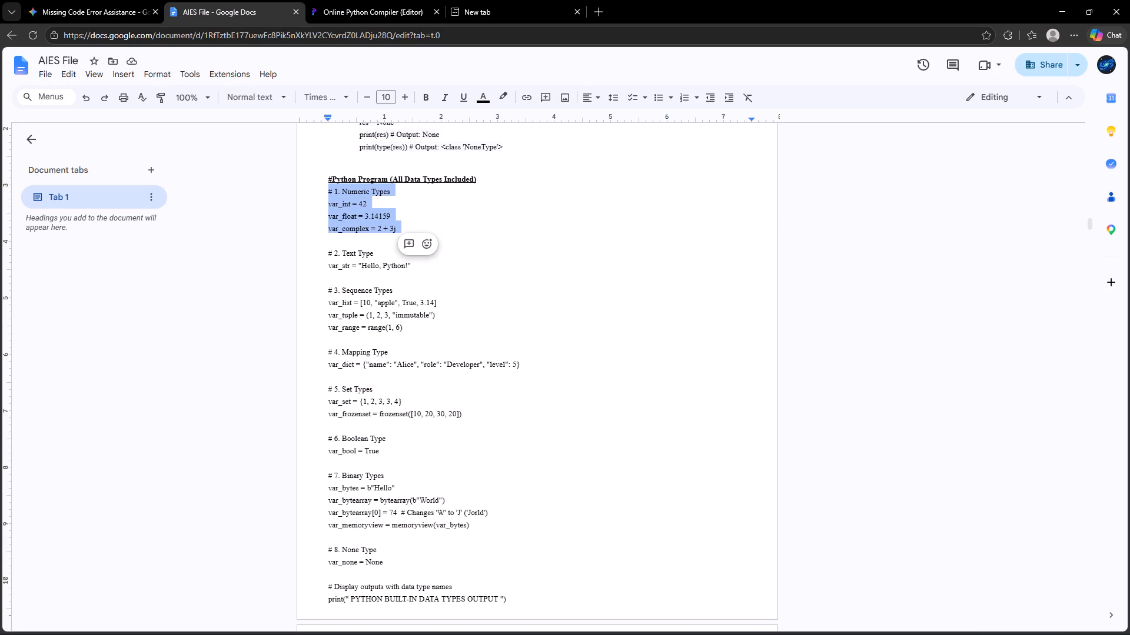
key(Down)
Set the paragraph spacing before to 0 pt for the all-data-types Python program, from "# 1. Numeric Types" through the "15. NoneType" print line.
key(Up)
key(Up)
key(Up)
key(Up)
key(Up)
key(Up)
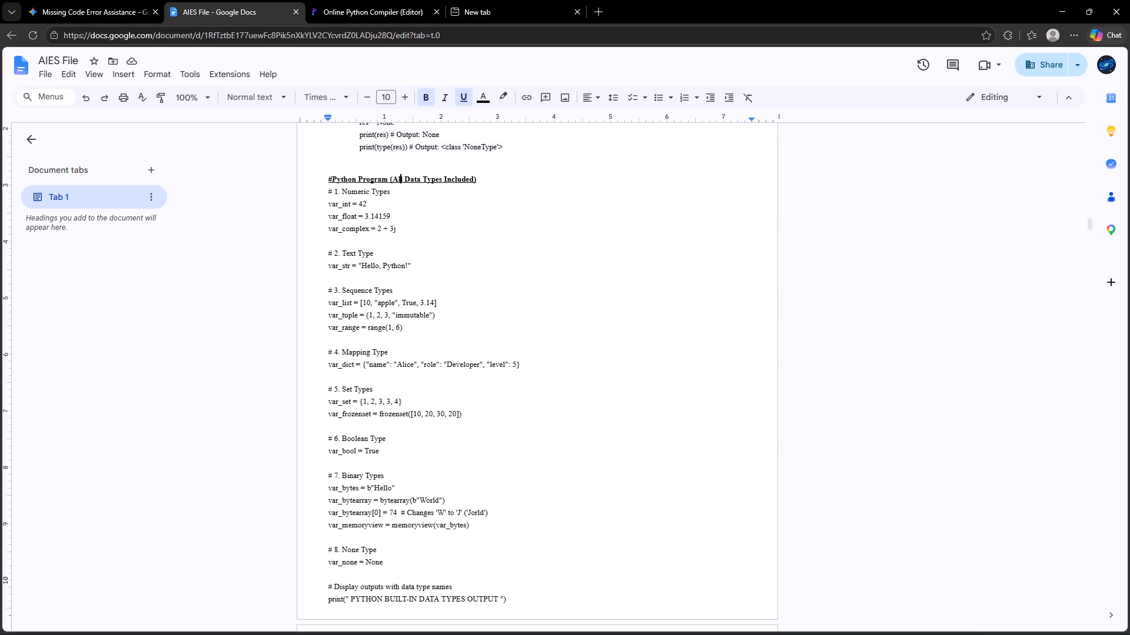
key(Down)
key(Left)
key(Left)
key(Left)
key(Left)
key(Left)
key(Left)
key(Left)
key(Left)
key(Left)
key(Left)
key(Left)
key(Left)
key(Left)
key(Left)
key(Left)
key(Left)
key(Left)
key(Left)
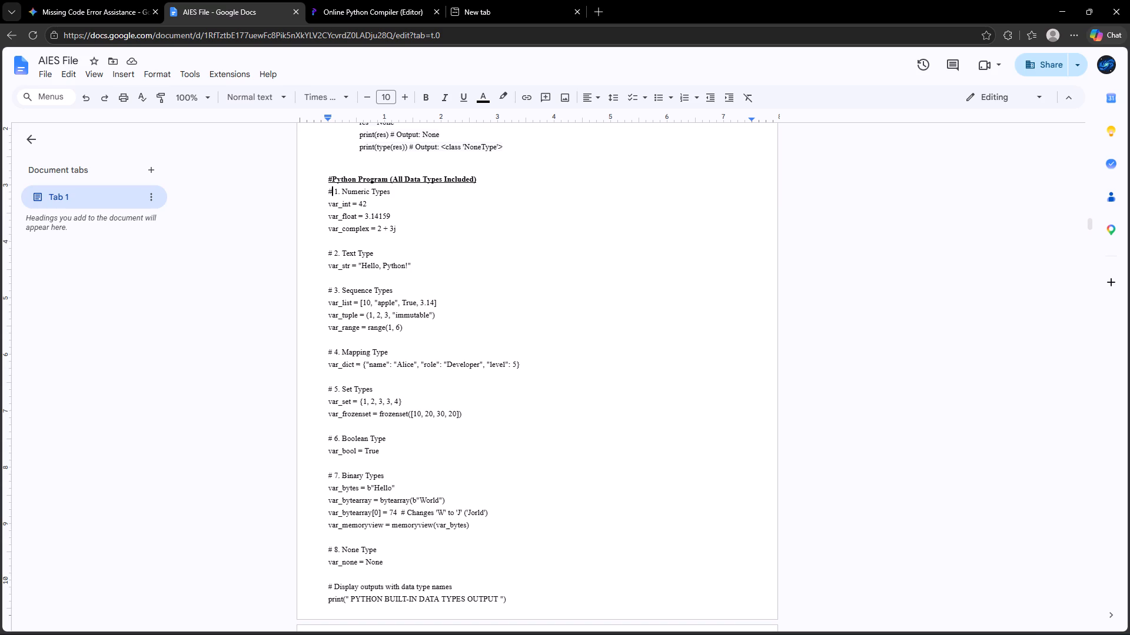
key(ctrl+Left)
key(ctrl+shift+Down)
key(ctrl+shift+Down)
key(ctrl+shift+Down)
key(ctrl+shift+Down)
key(ctrl+shift+Down)
key(ctrl+shift+Down)
key(ctrl+shift+Down)
key(ctrl+shift+Down)
key(ctrl+shift+Down)
key(ctrl+shift+Down)
key(ctrl+shift+Down)
key(ctrl+shift+Down)
key(ctrl+shift+Down)
key(ctrl+shift+Down)
key(ctrl+shift+Down)
key(ctrl+shift+Down)
key(ctrl+shift+Down)
key(ctrl+shift+Down)
key(ctrl+shift+Down)
key(ctrl+shift+Down)
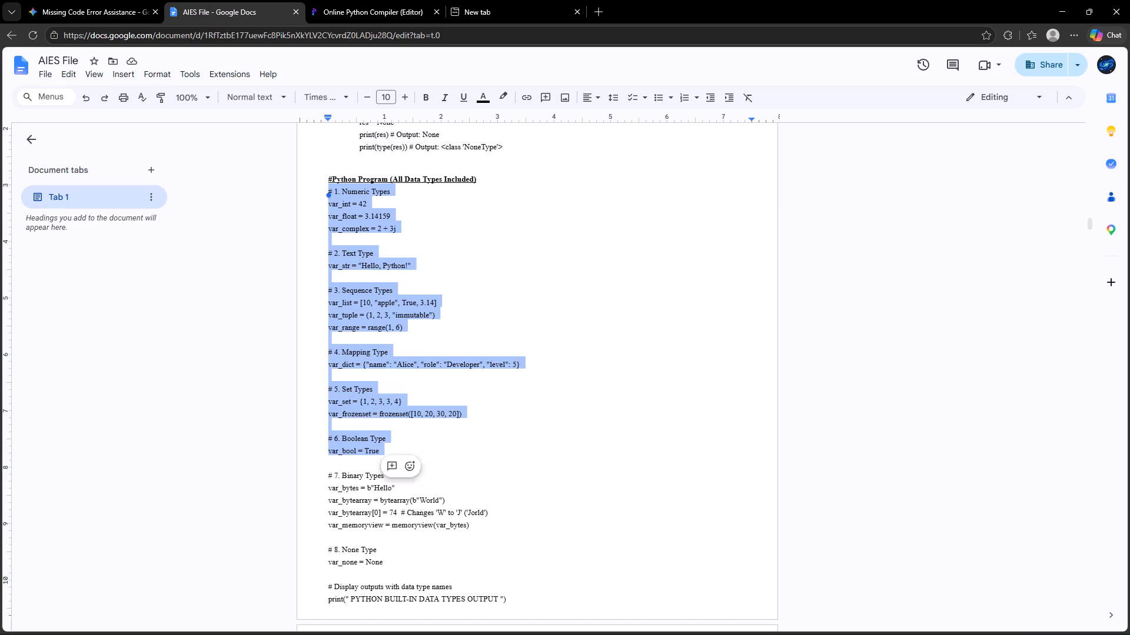
key(ctrl+shift+Down)
key(ctrl+shift+Down)
key(ctrl+shift+Down)
key(ctrl+shift+Down)
key(ctrl+shift+Down)
key(ctrl+shift+Down)
key(ctrl+shift+Down)
key(ctrl+shift+Down)
key(ctrl+shift+Down)
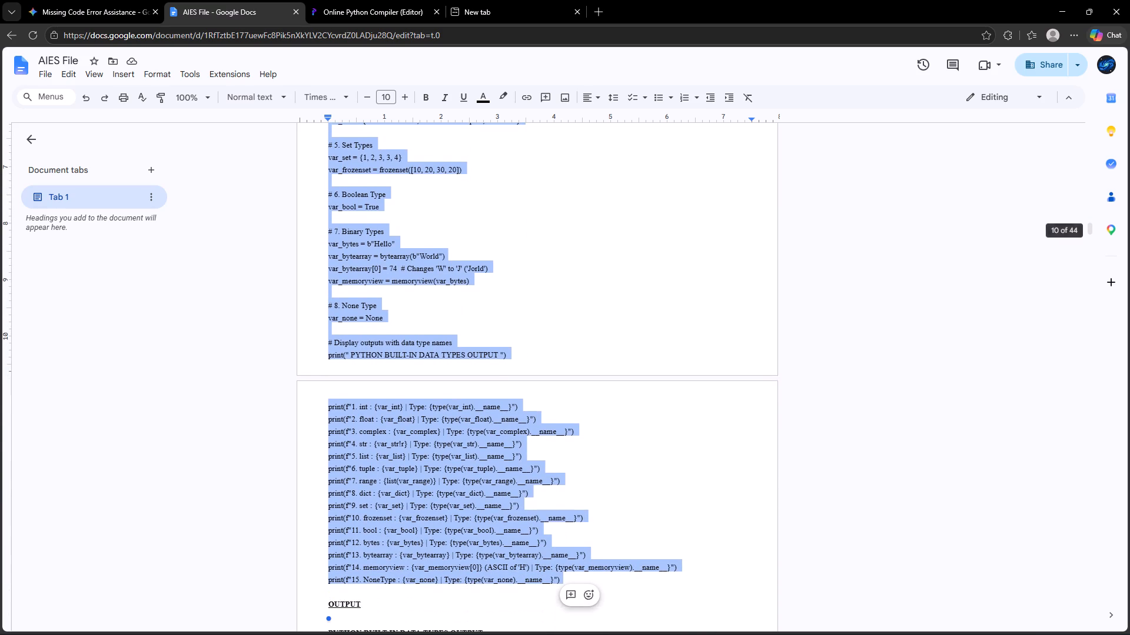
key(ctrl+shift+Down)
key(ctrl+shift+Up)
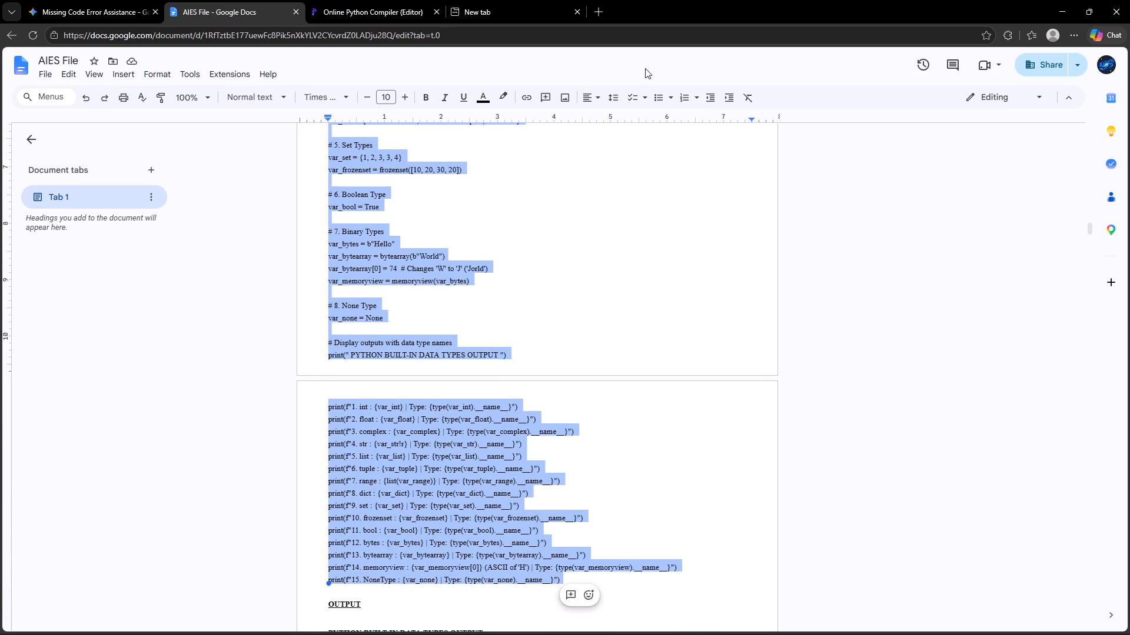
click(609, 101)
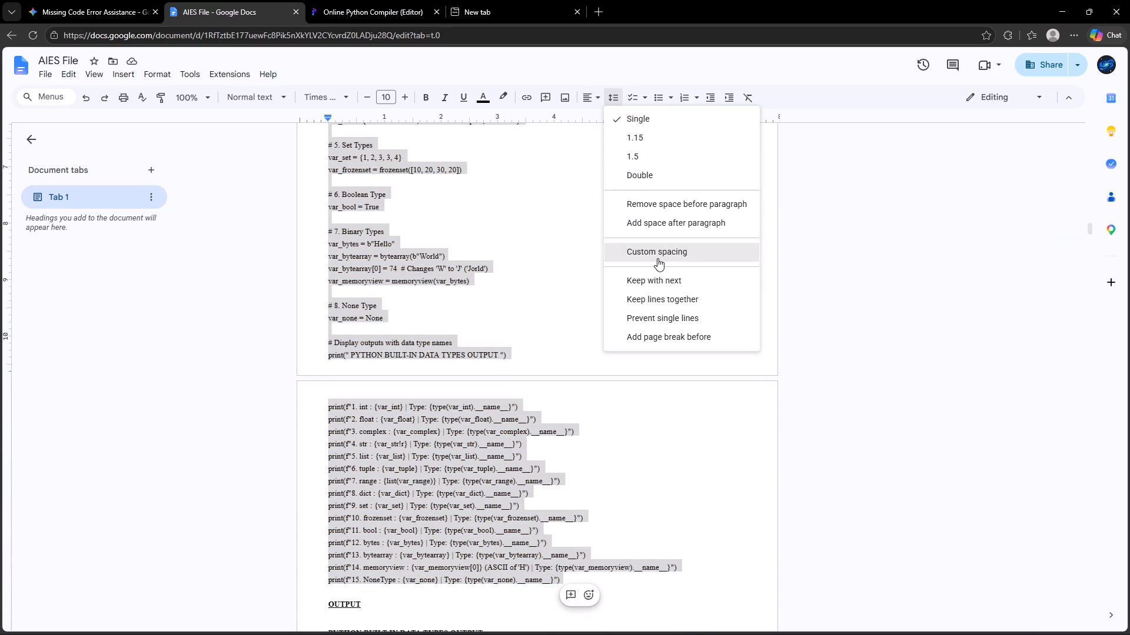
click(657, 258)
key(Tab)
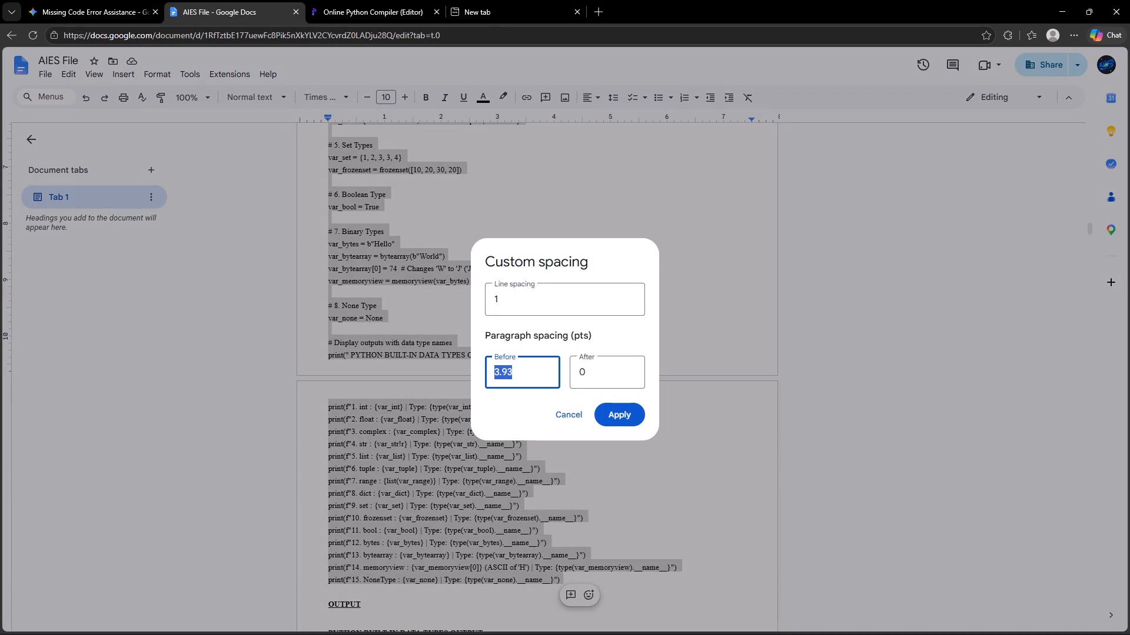
key(0)
key(Tab)
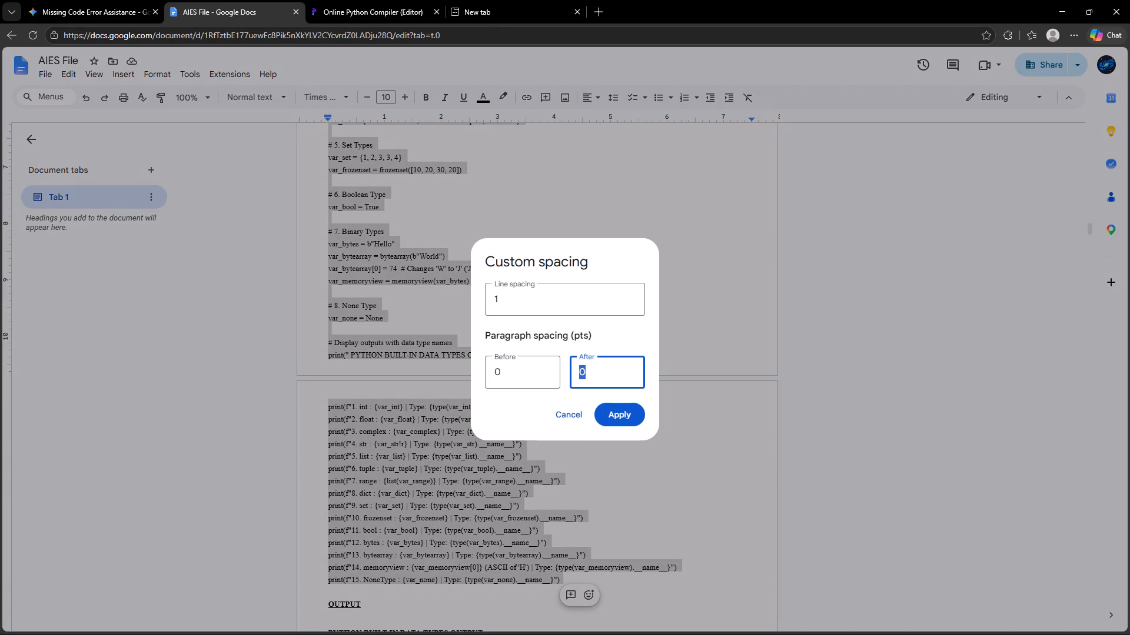
click(620, 414)
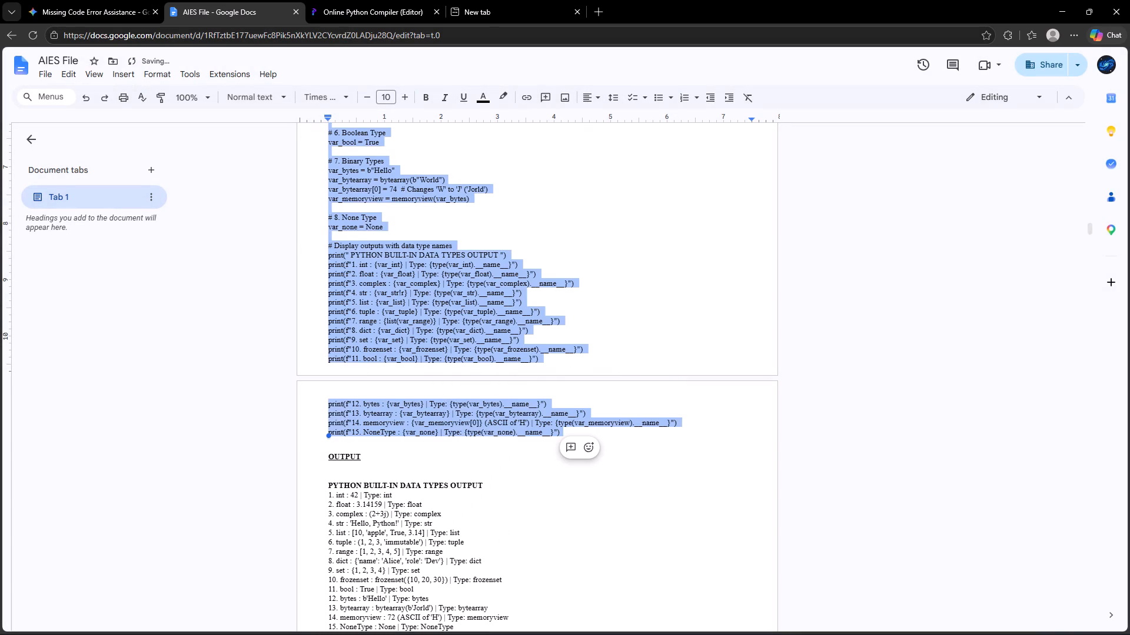
click(644, 381)
Set the paragraph spacing before to 0 pt for the Experiment 2 data type reference, from "1. Numeric Types" through the NoneType example's last print line.
scroll(644, 381, up, 3)
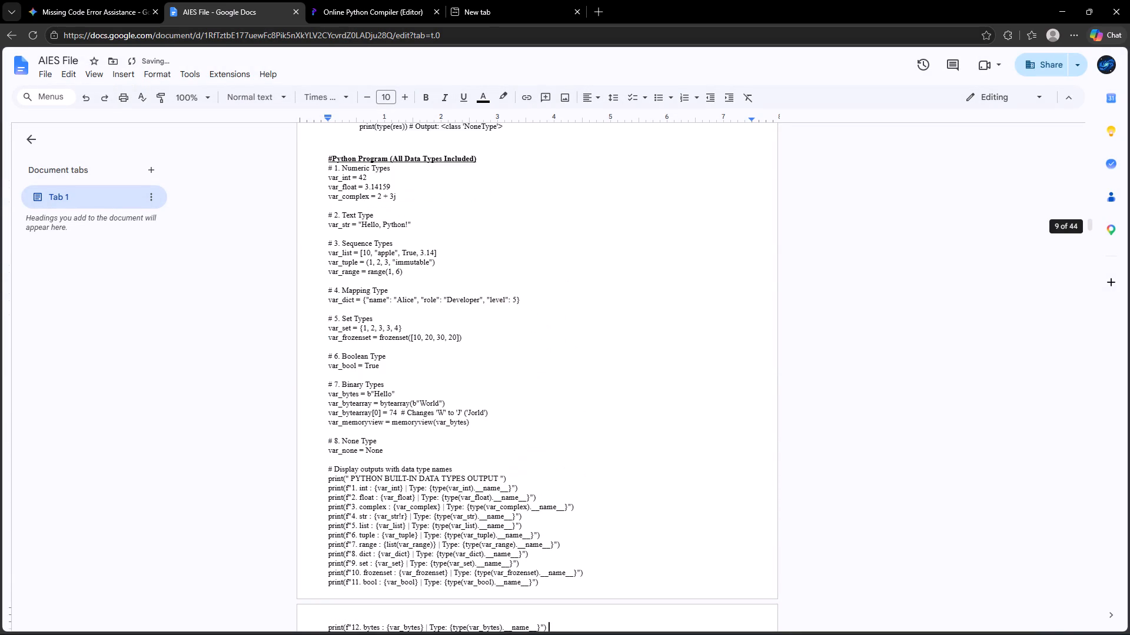
scroll(644, 381, up, 3)
scroll(500, 412, up, 5)
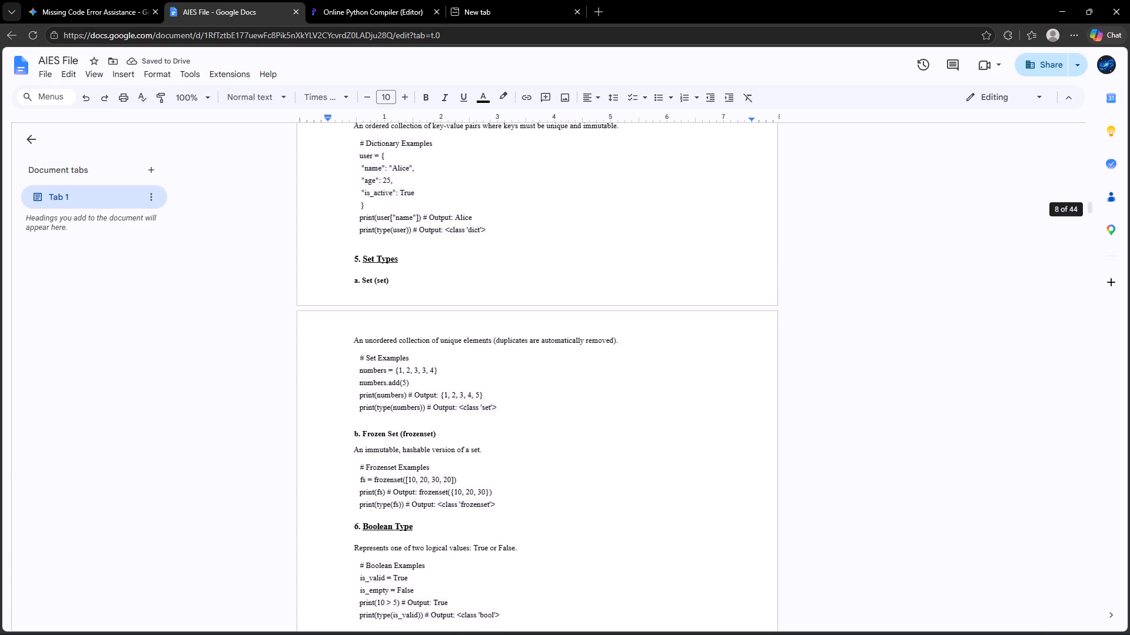
scroll(500, 412, up, 5)
click(414, 333)
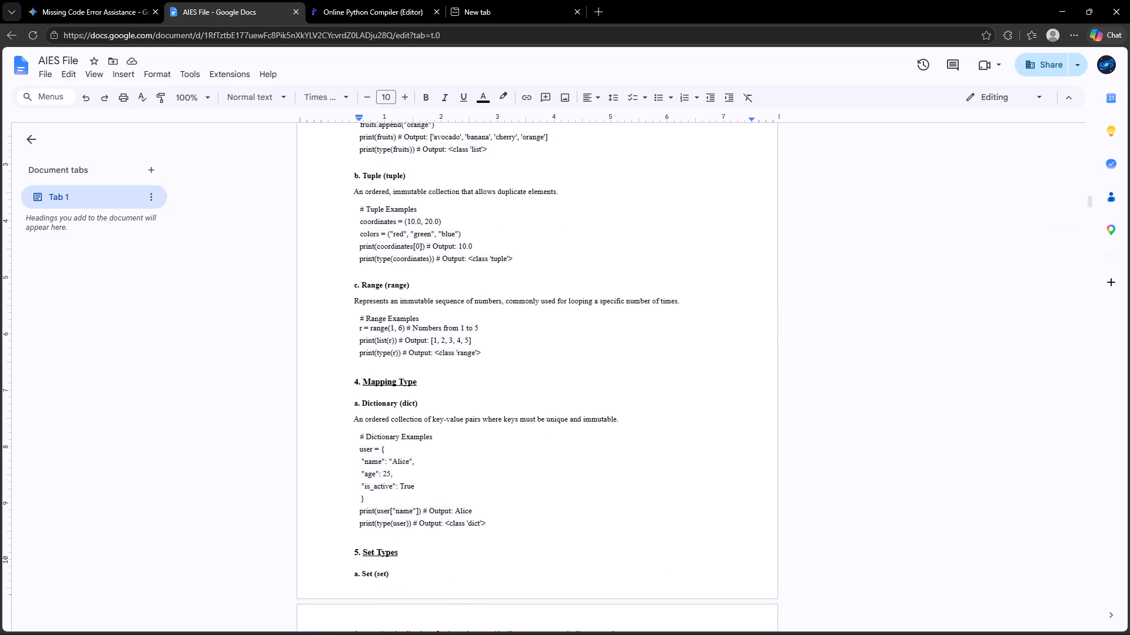
scroll(377, 333, up, 1)
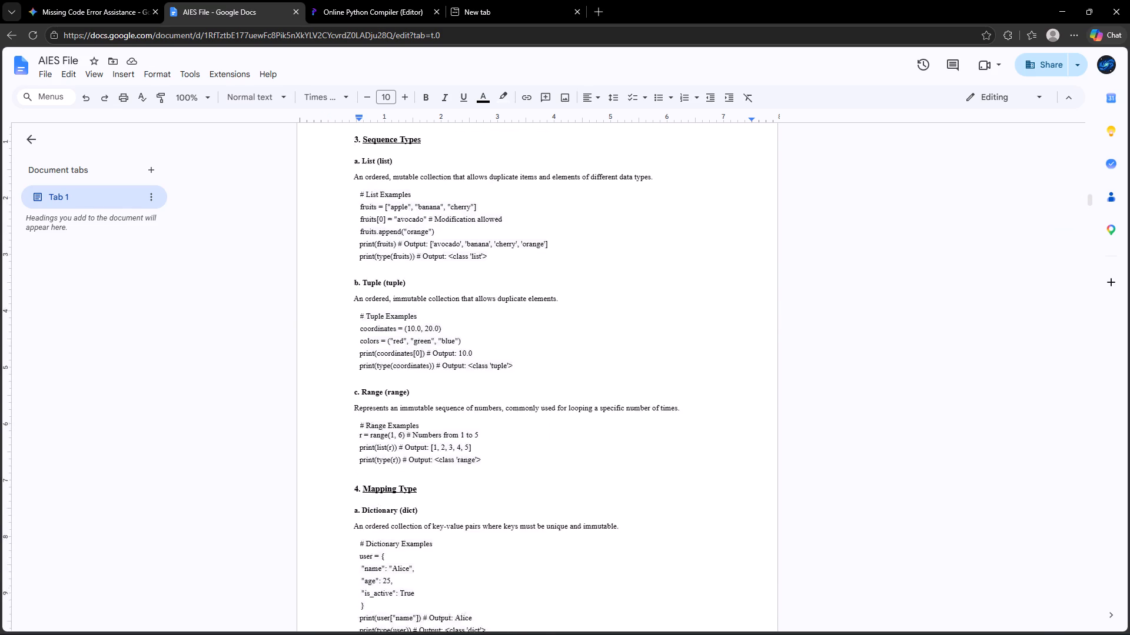
scroll(377, 333, up, 2)
scroll(385, 229, up, 7)
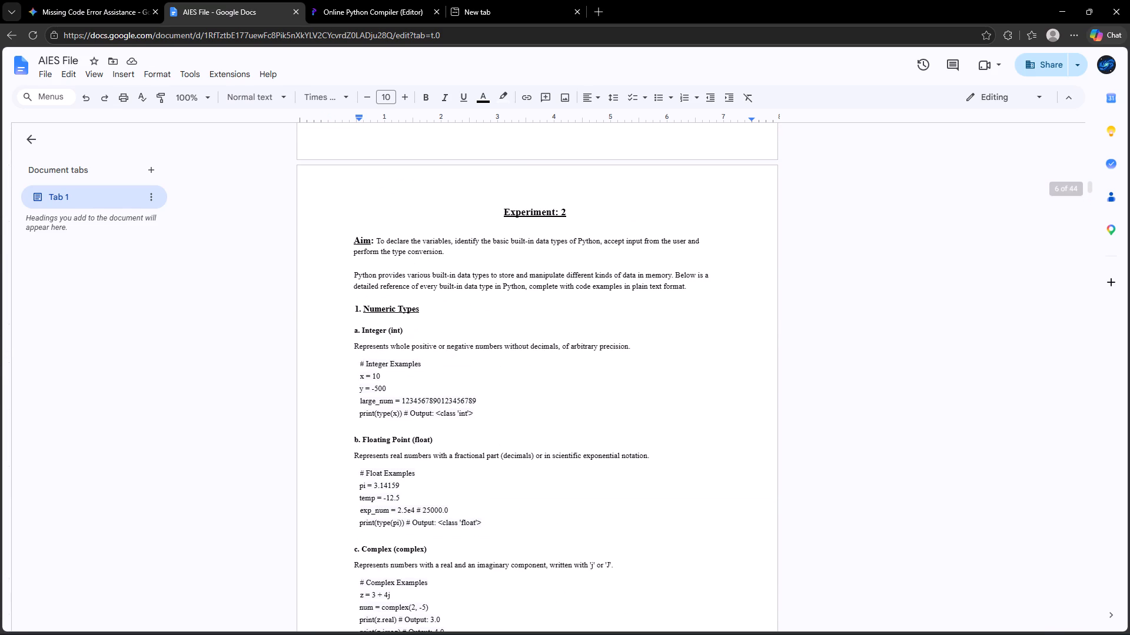
scroll(365, 326, down, 2)
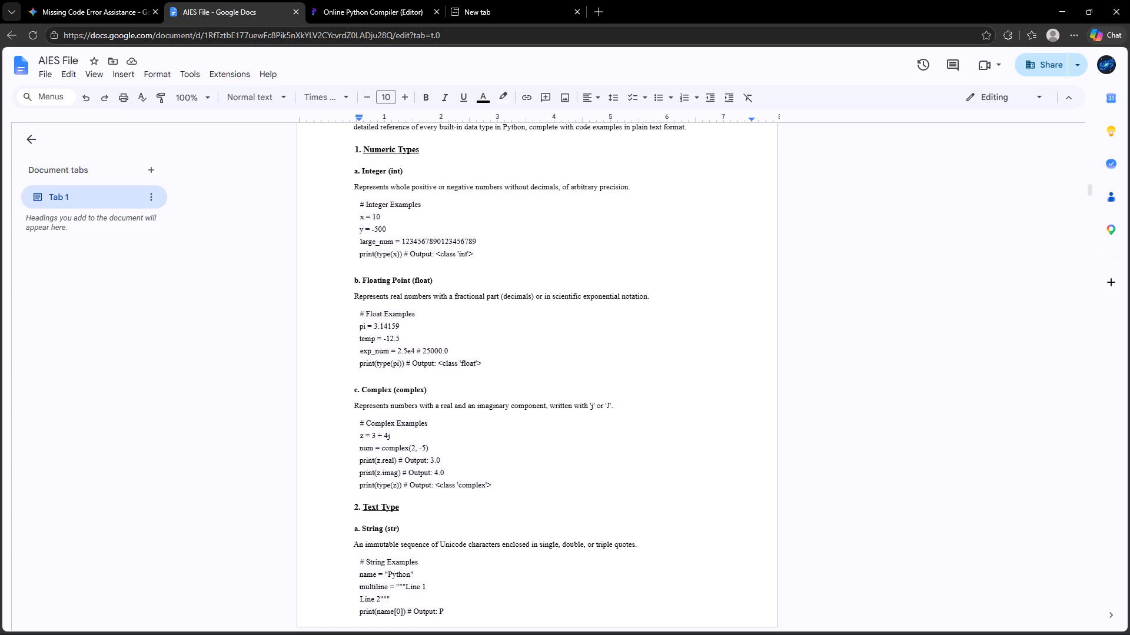
drag(350, 172, 425, 507)
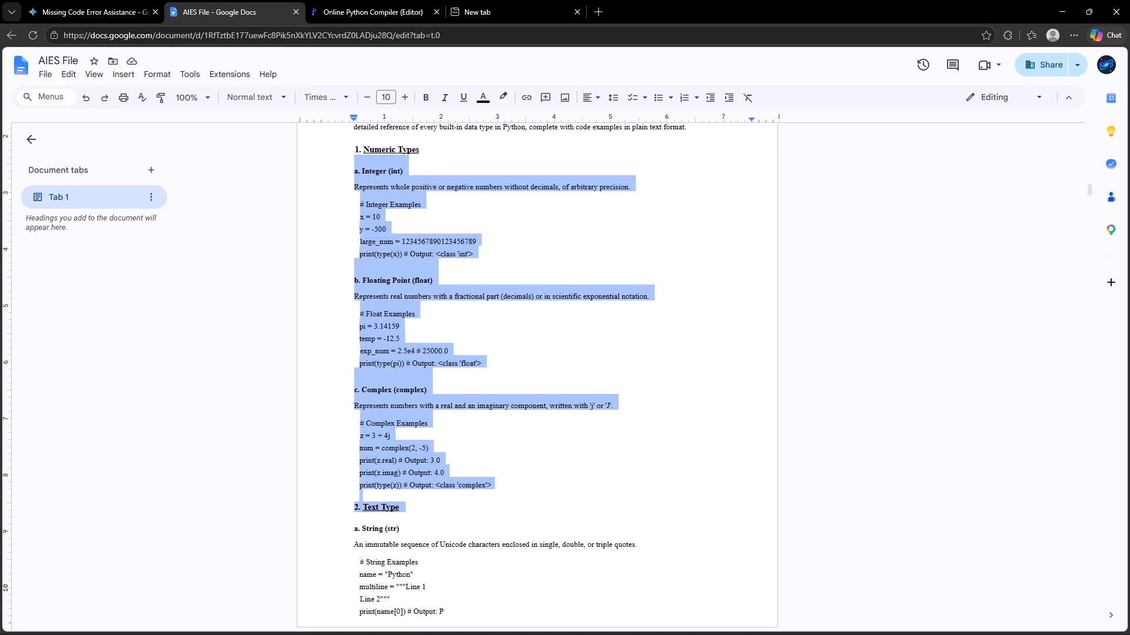
drag(425, 507, 391, 596)
scroll(358, 271, up, 6)
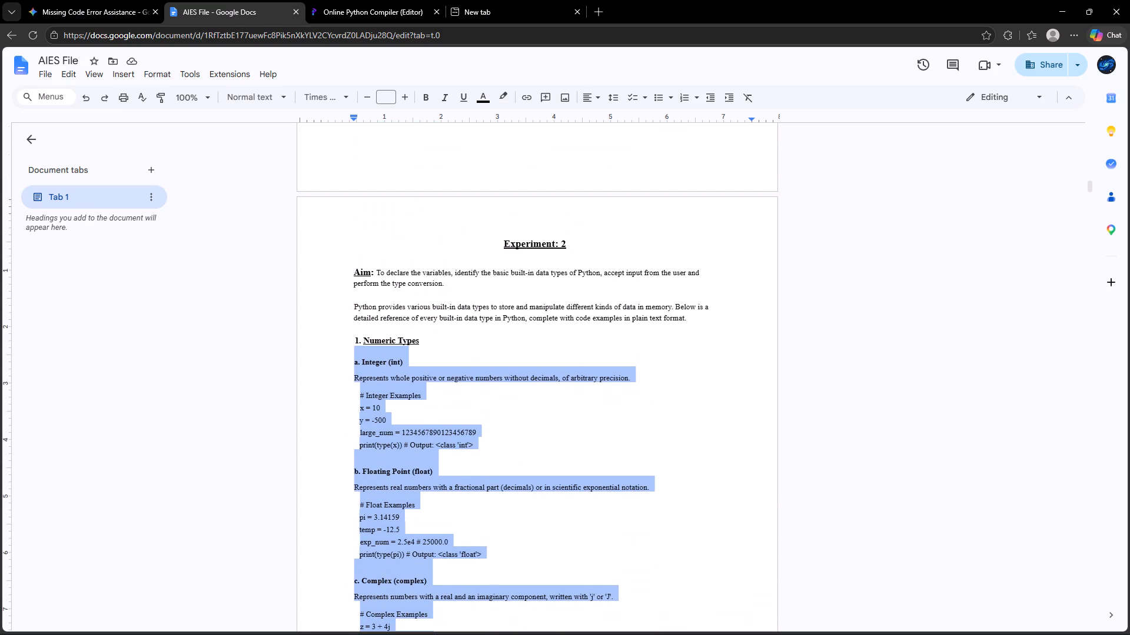
click(354, 352)
drag(354, 337, 447, 624)
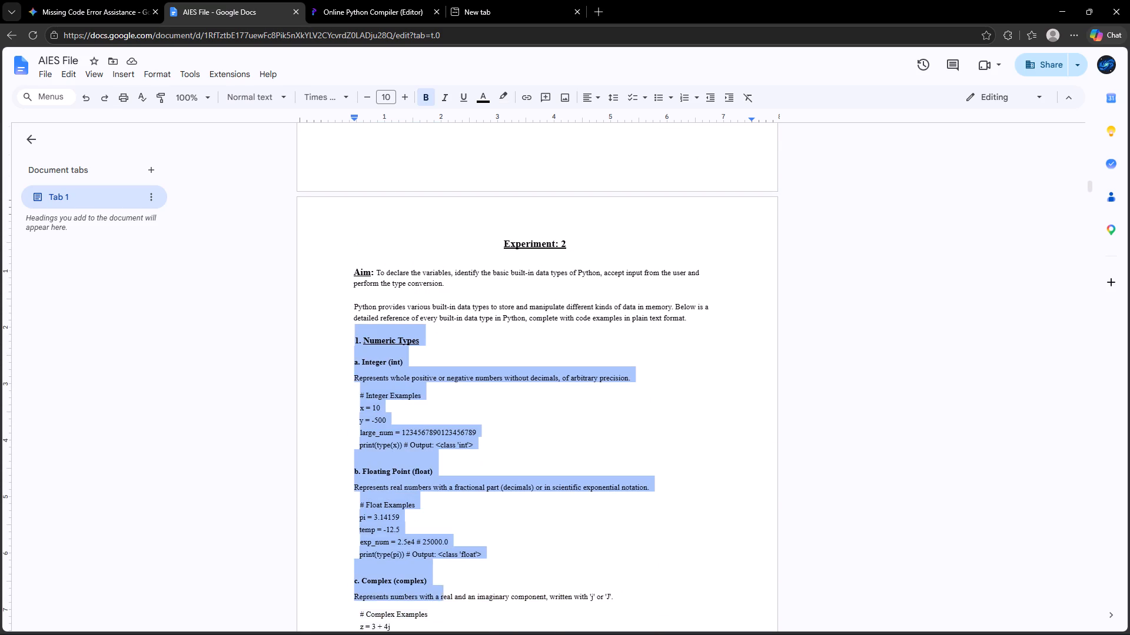
drag(447, 624, 450, 634)
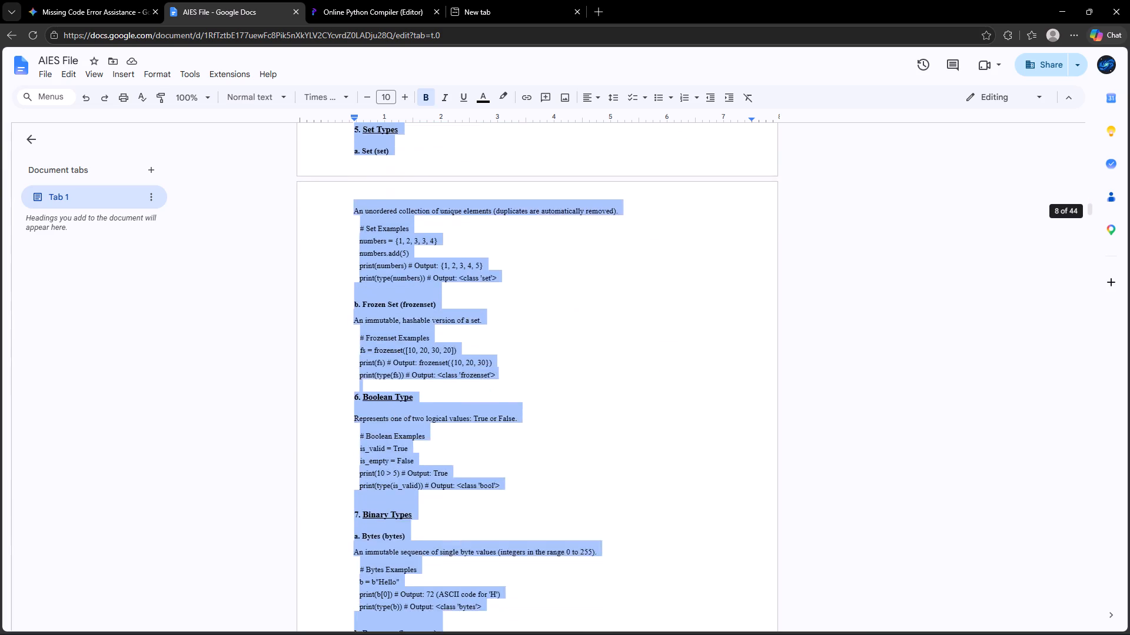
drag(450, 634, 411, 401)
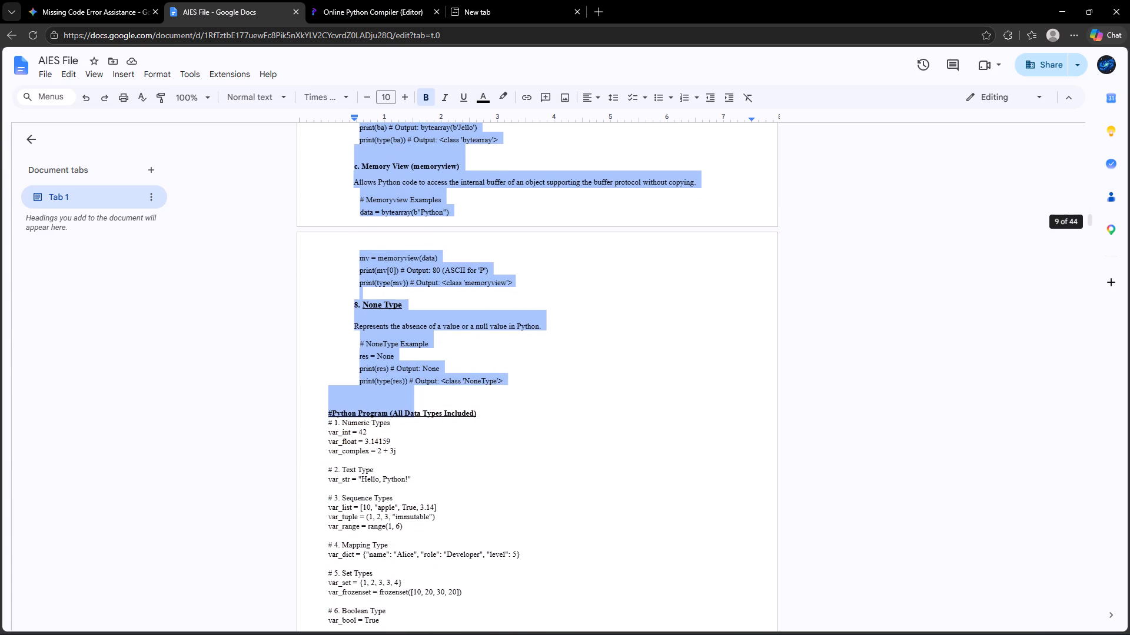
drag(411, 401, 514, 380)
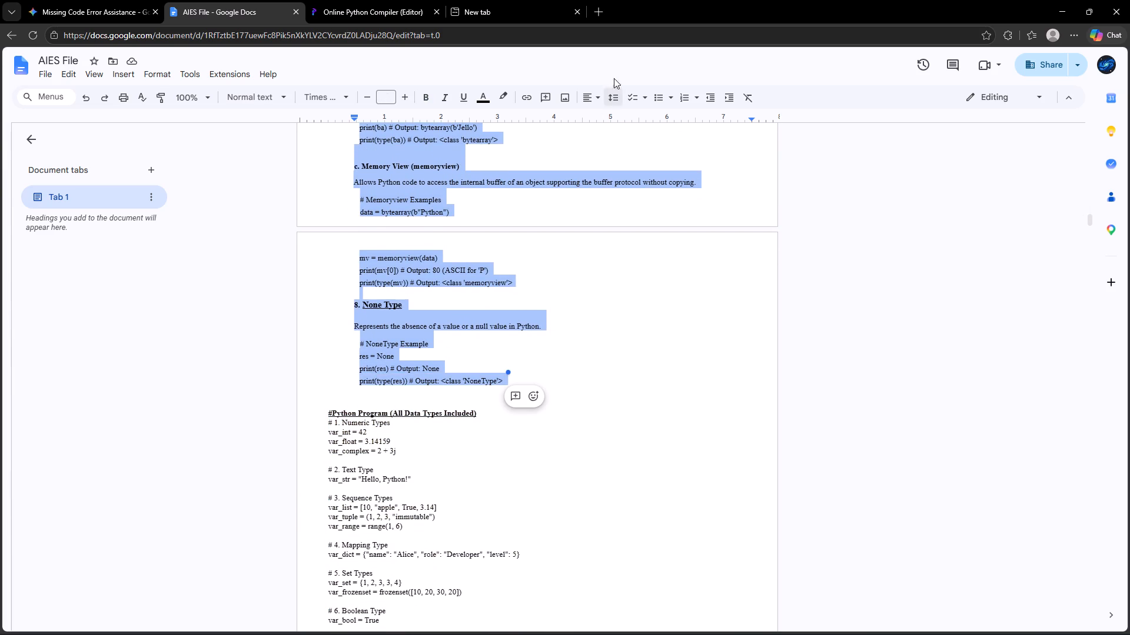
click(501, 101)
click(514, 122)
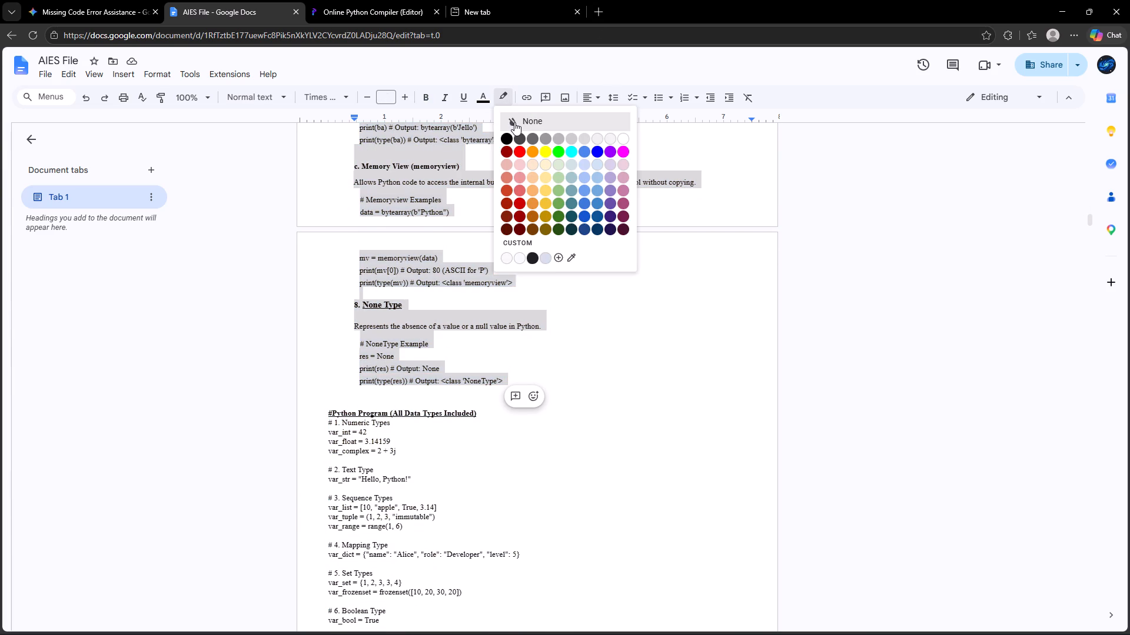
click(610, 101)
click(620, 265)
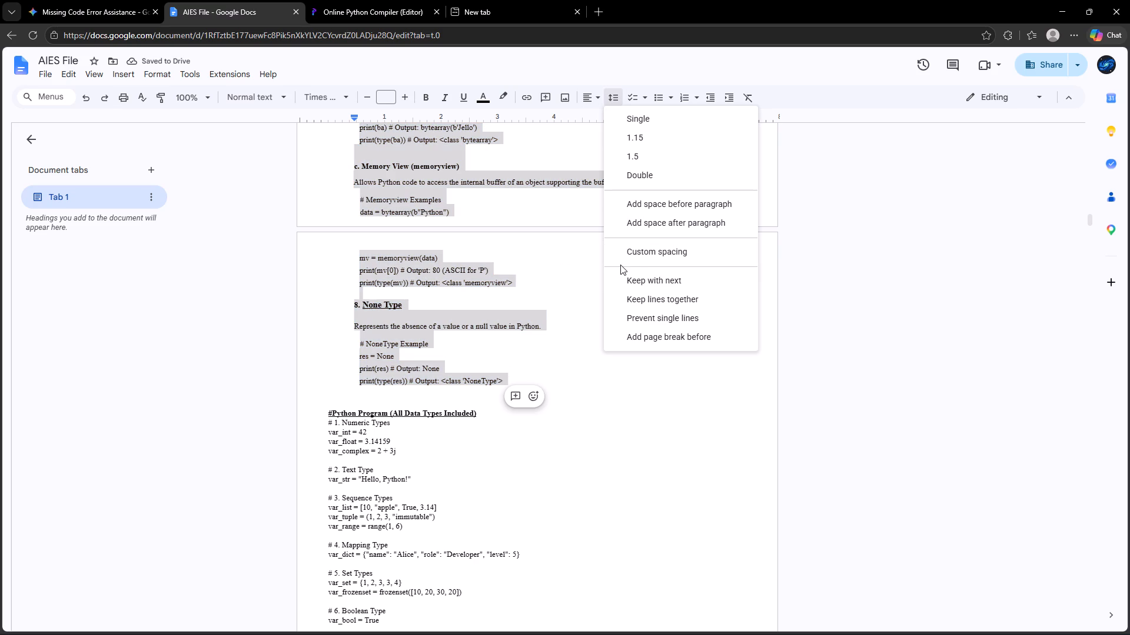
click(643, 259)
click(546, 362)
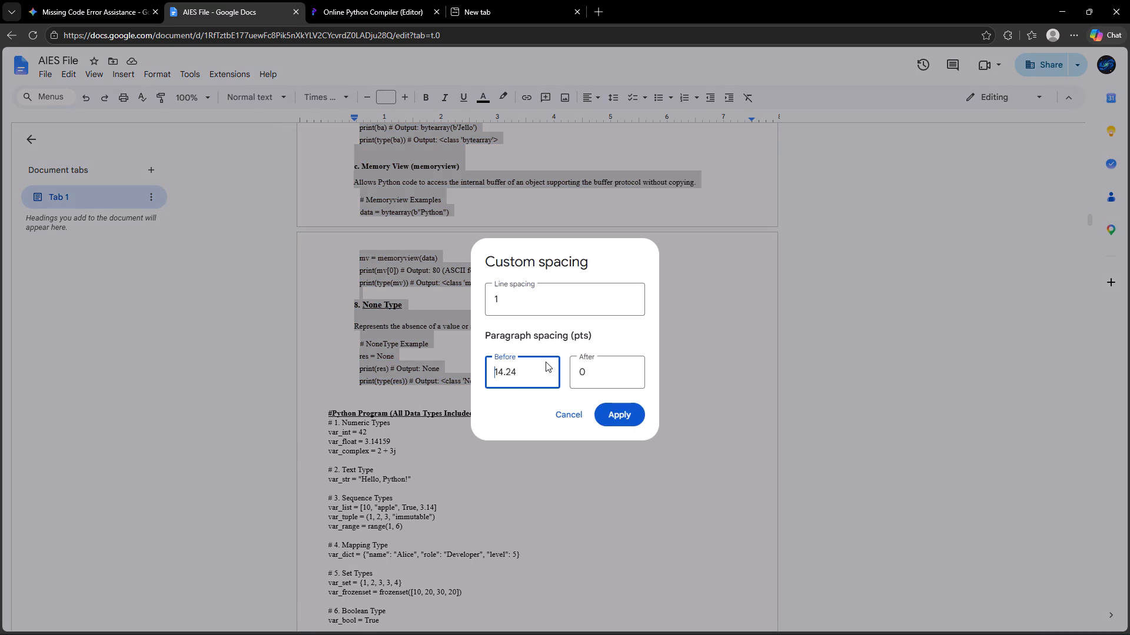
triple_click(546, 362)
double_click(546, 362)
triple_click(504, 371)
key(0)
key(Tab)
key(Tab)
key(Tab)
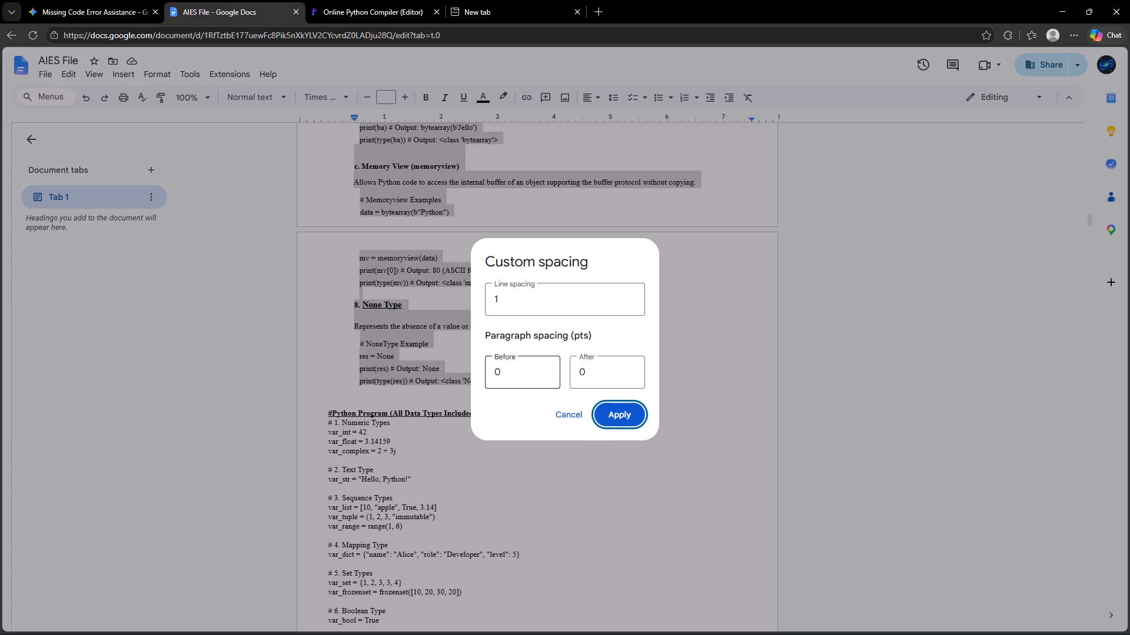
key(Return)
scroll(609, 419, up, 9)
click(727, 420)
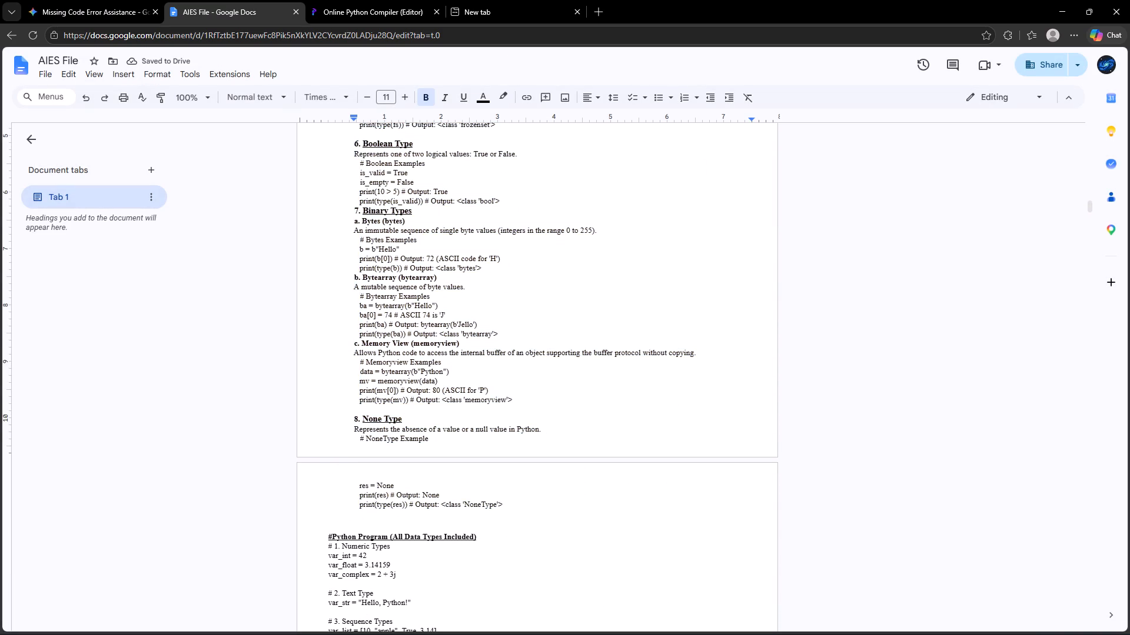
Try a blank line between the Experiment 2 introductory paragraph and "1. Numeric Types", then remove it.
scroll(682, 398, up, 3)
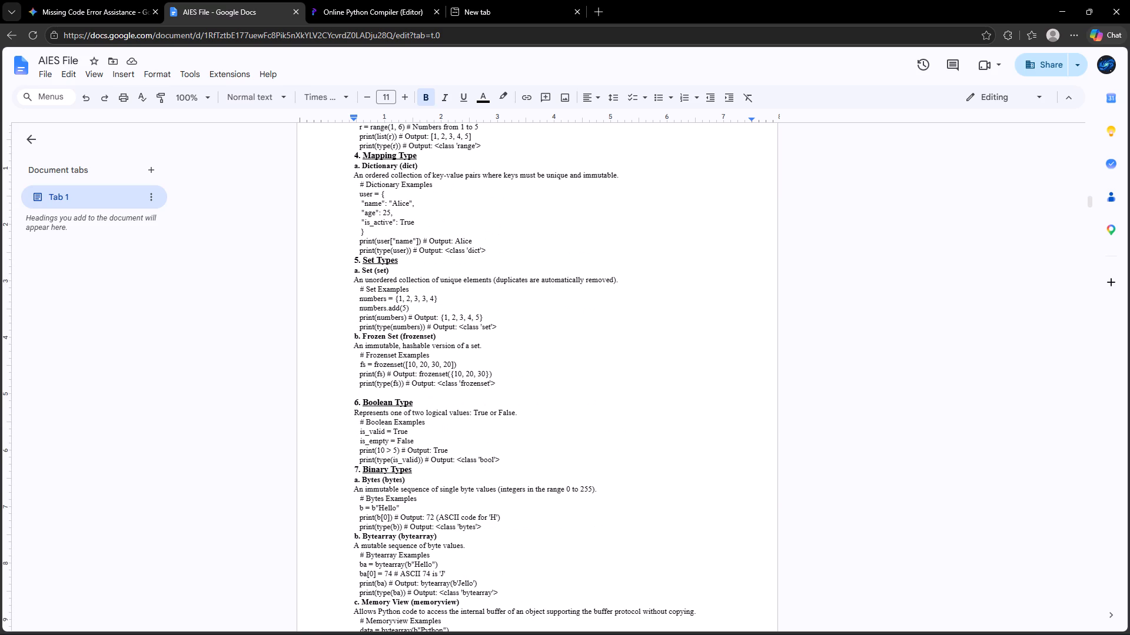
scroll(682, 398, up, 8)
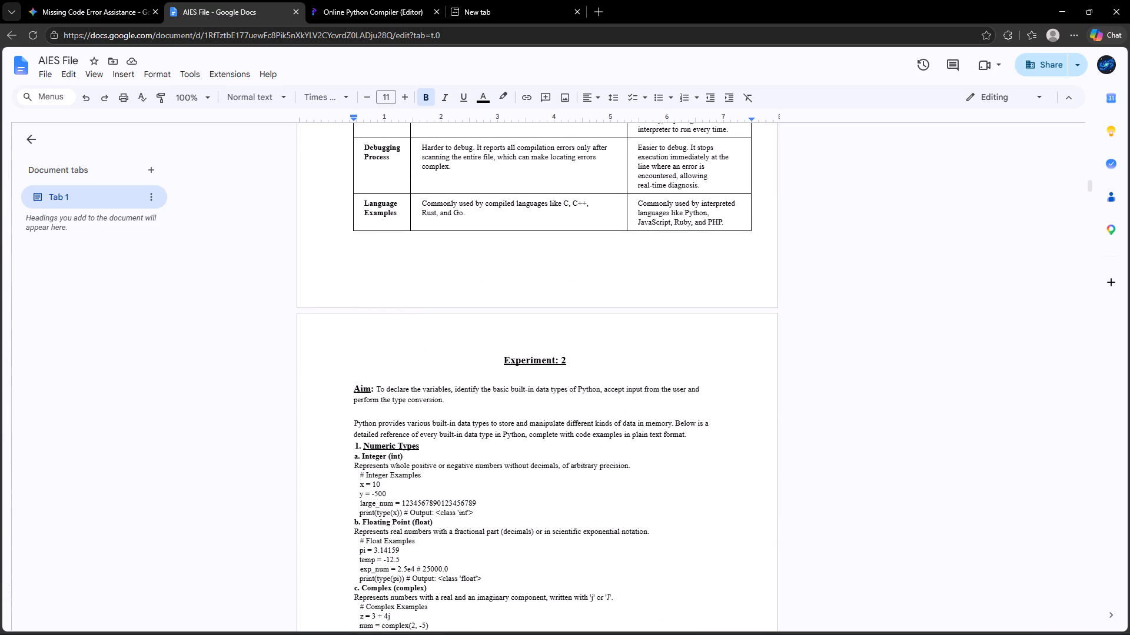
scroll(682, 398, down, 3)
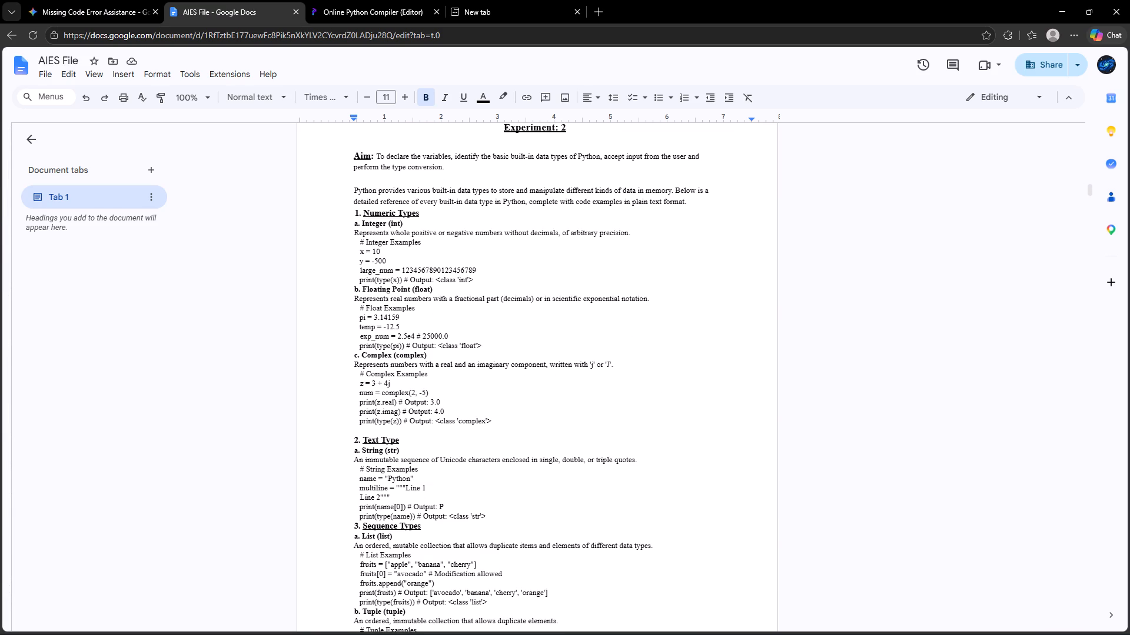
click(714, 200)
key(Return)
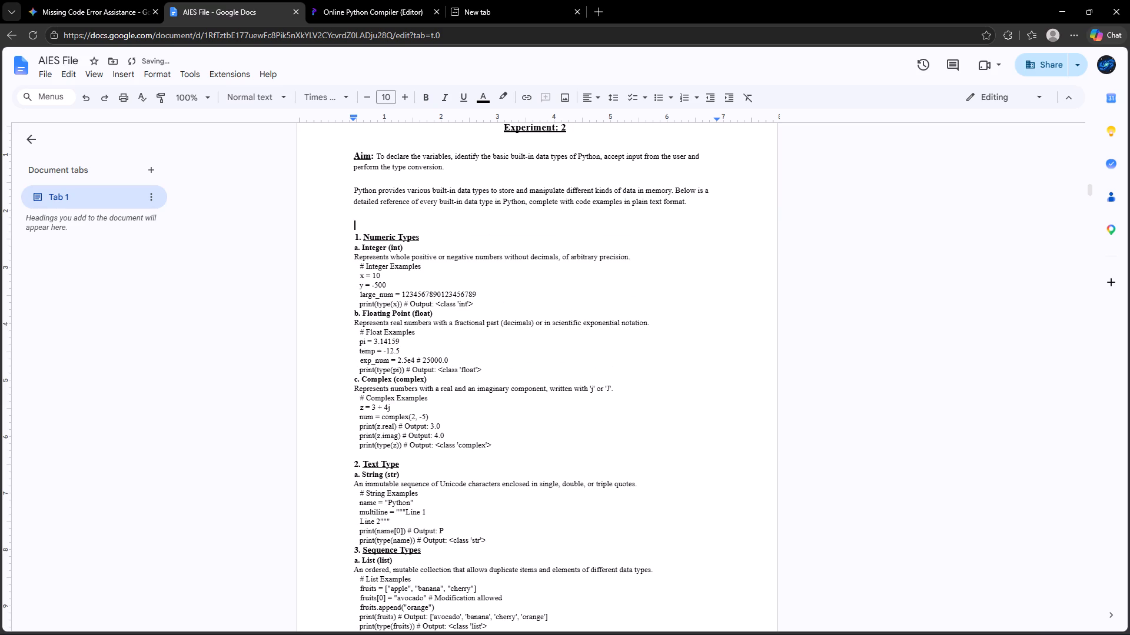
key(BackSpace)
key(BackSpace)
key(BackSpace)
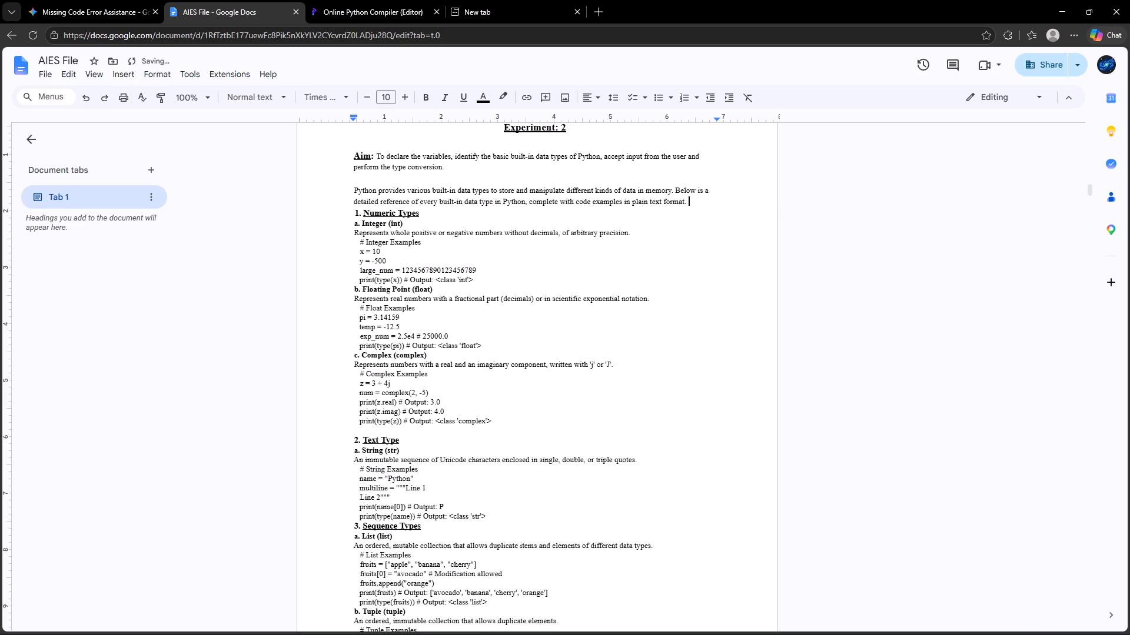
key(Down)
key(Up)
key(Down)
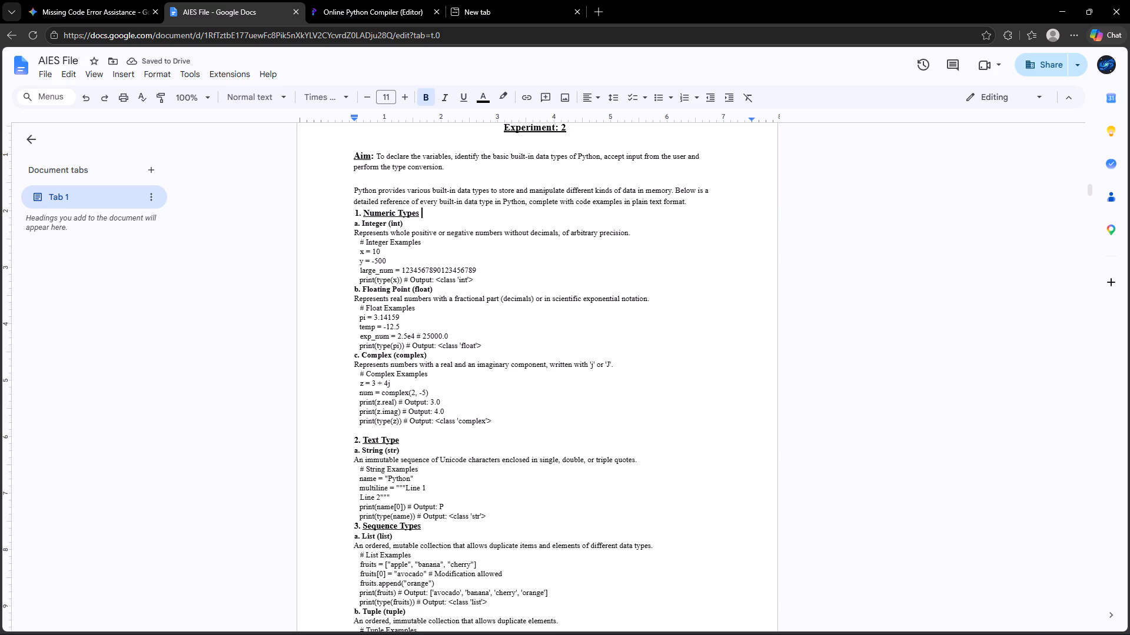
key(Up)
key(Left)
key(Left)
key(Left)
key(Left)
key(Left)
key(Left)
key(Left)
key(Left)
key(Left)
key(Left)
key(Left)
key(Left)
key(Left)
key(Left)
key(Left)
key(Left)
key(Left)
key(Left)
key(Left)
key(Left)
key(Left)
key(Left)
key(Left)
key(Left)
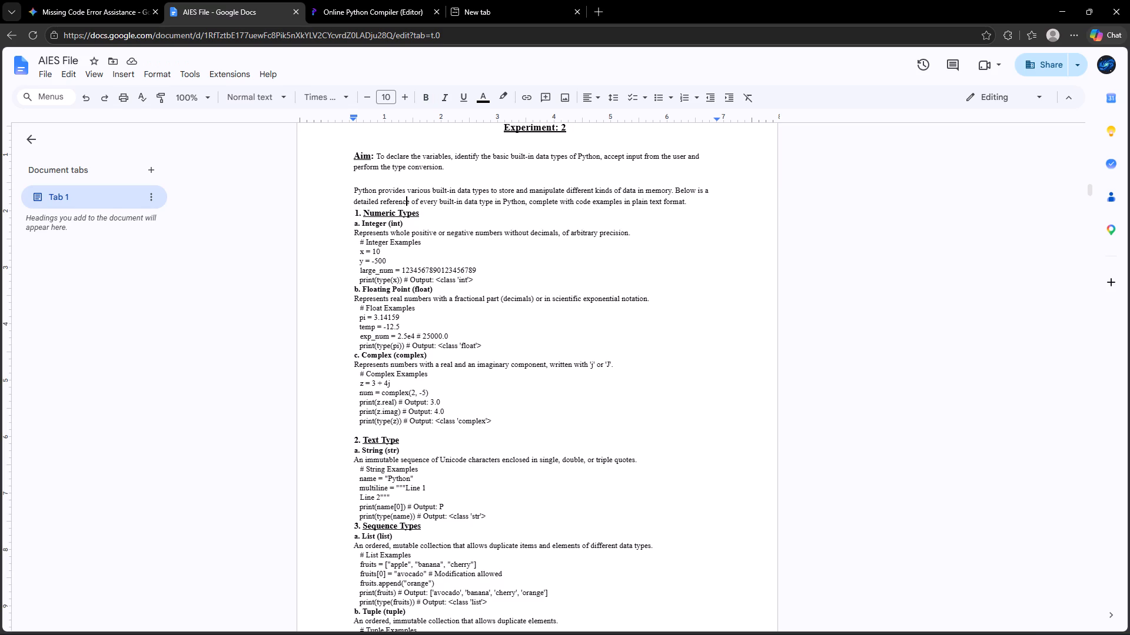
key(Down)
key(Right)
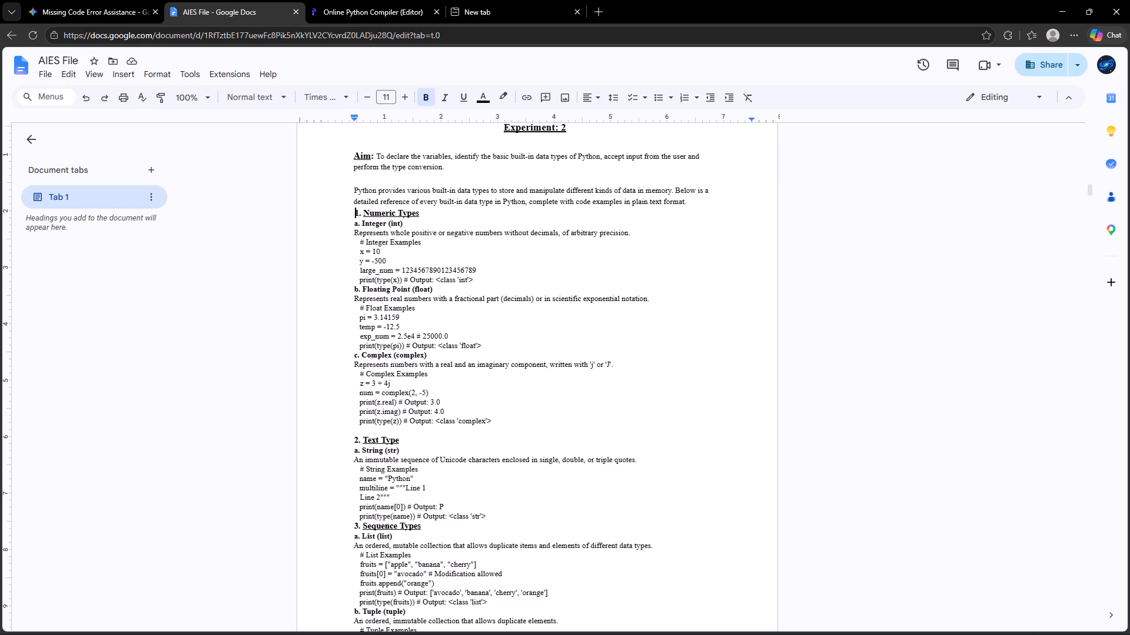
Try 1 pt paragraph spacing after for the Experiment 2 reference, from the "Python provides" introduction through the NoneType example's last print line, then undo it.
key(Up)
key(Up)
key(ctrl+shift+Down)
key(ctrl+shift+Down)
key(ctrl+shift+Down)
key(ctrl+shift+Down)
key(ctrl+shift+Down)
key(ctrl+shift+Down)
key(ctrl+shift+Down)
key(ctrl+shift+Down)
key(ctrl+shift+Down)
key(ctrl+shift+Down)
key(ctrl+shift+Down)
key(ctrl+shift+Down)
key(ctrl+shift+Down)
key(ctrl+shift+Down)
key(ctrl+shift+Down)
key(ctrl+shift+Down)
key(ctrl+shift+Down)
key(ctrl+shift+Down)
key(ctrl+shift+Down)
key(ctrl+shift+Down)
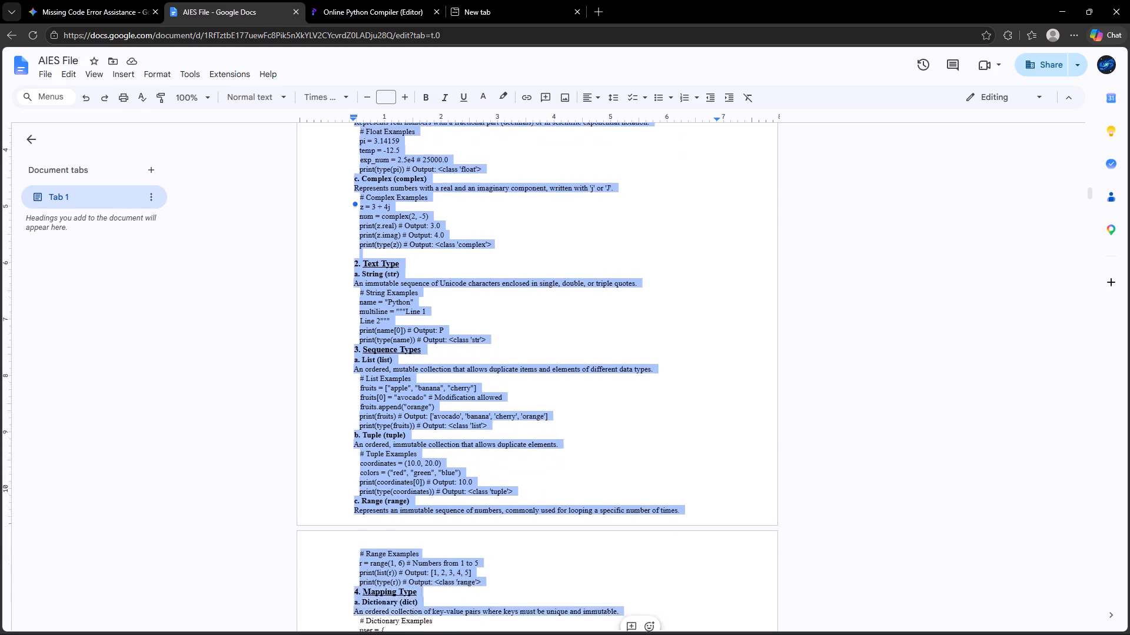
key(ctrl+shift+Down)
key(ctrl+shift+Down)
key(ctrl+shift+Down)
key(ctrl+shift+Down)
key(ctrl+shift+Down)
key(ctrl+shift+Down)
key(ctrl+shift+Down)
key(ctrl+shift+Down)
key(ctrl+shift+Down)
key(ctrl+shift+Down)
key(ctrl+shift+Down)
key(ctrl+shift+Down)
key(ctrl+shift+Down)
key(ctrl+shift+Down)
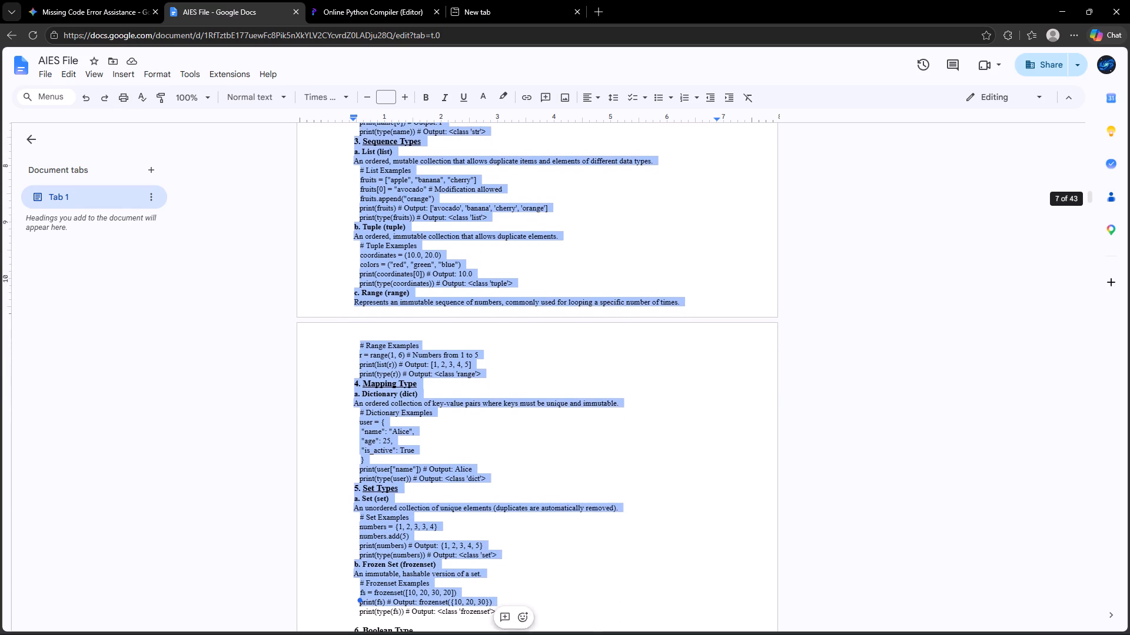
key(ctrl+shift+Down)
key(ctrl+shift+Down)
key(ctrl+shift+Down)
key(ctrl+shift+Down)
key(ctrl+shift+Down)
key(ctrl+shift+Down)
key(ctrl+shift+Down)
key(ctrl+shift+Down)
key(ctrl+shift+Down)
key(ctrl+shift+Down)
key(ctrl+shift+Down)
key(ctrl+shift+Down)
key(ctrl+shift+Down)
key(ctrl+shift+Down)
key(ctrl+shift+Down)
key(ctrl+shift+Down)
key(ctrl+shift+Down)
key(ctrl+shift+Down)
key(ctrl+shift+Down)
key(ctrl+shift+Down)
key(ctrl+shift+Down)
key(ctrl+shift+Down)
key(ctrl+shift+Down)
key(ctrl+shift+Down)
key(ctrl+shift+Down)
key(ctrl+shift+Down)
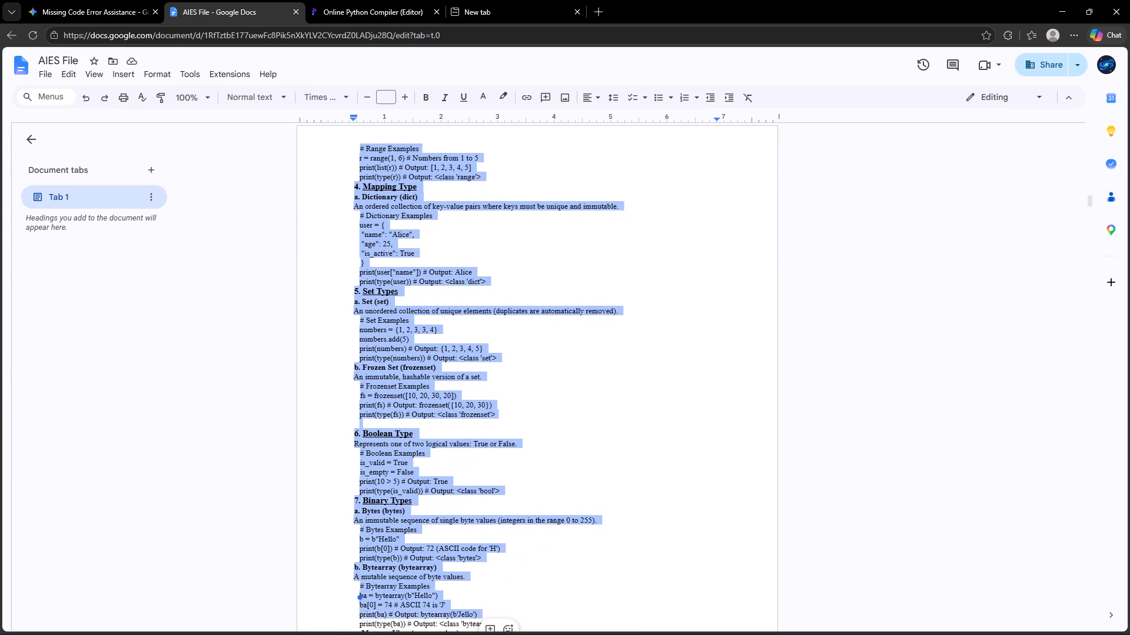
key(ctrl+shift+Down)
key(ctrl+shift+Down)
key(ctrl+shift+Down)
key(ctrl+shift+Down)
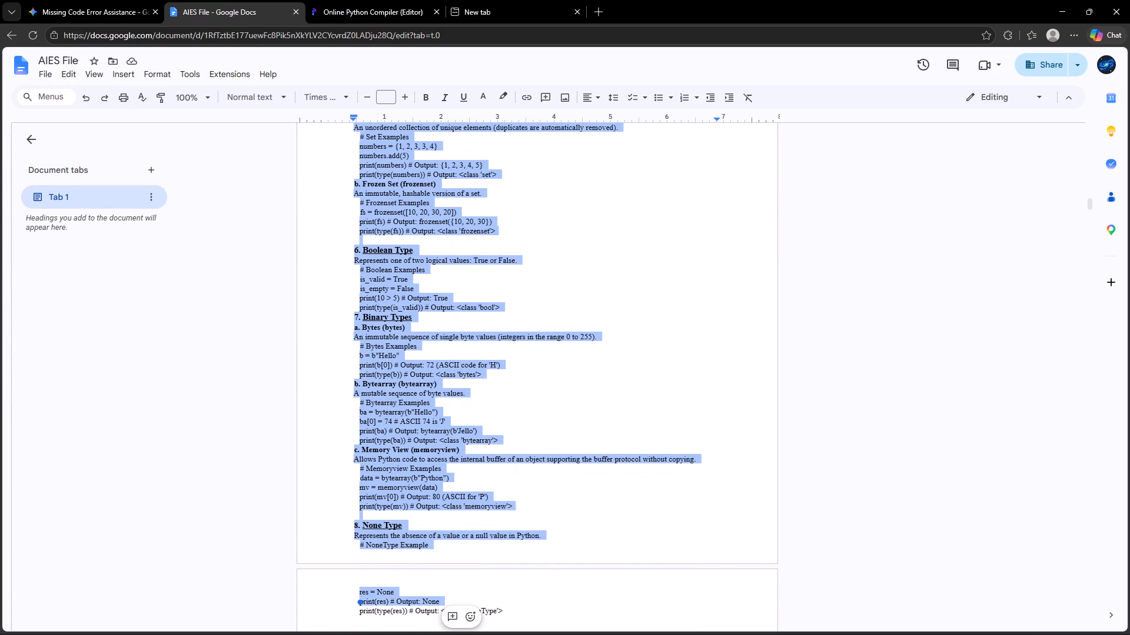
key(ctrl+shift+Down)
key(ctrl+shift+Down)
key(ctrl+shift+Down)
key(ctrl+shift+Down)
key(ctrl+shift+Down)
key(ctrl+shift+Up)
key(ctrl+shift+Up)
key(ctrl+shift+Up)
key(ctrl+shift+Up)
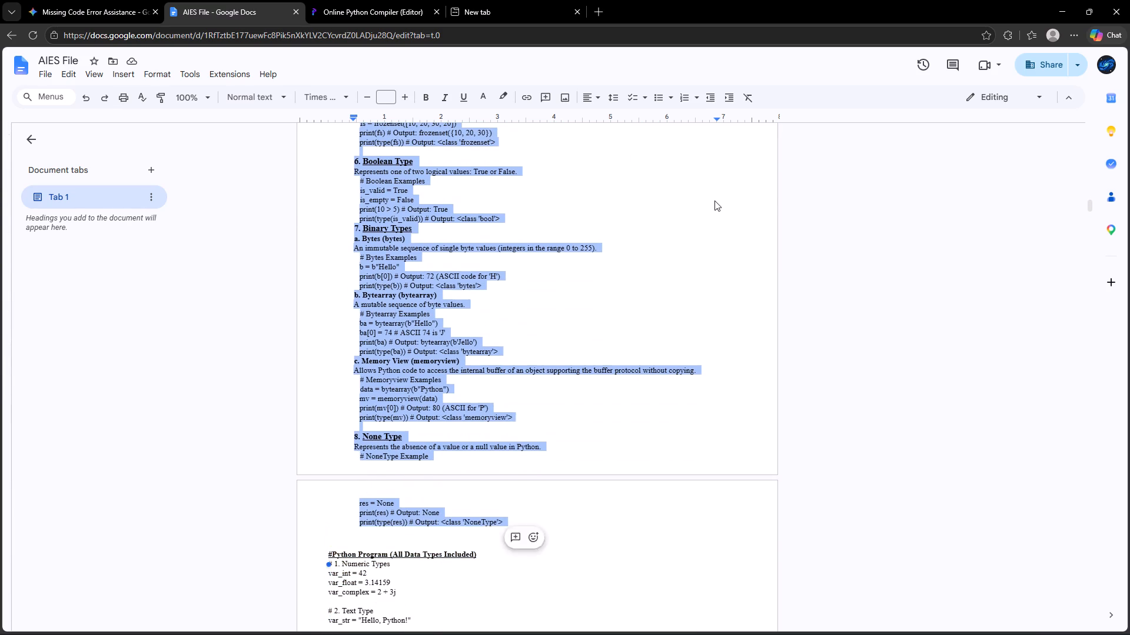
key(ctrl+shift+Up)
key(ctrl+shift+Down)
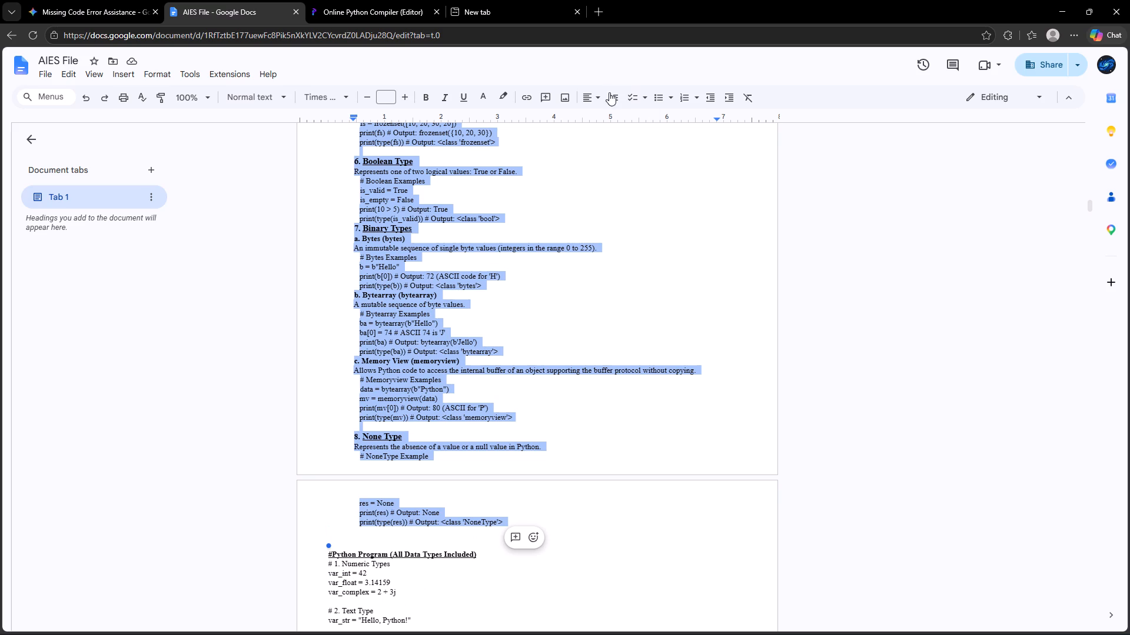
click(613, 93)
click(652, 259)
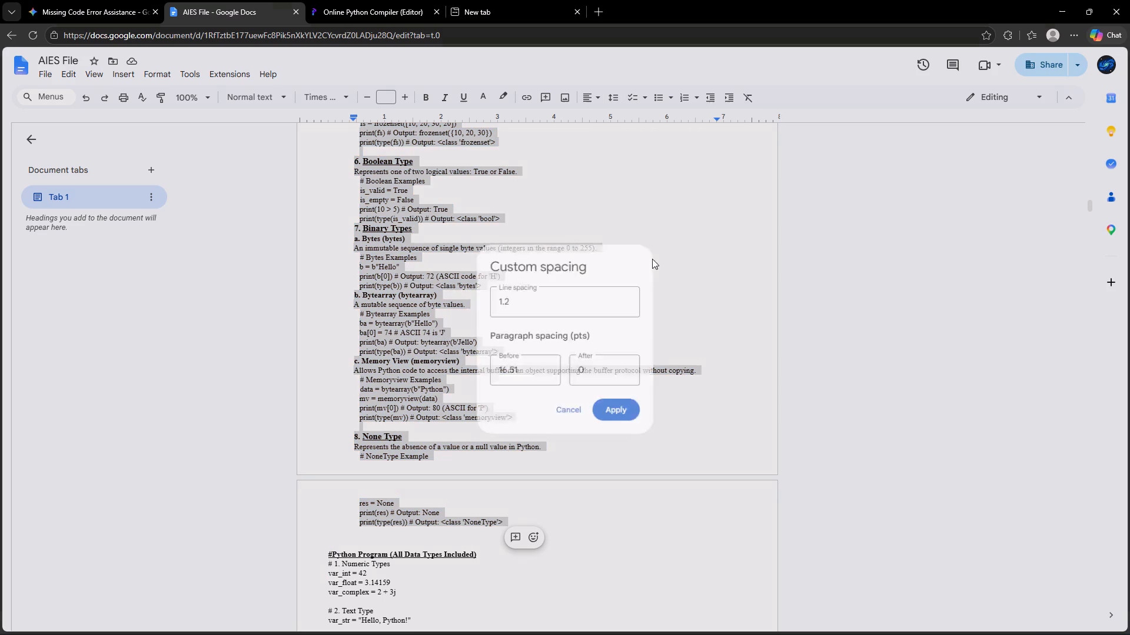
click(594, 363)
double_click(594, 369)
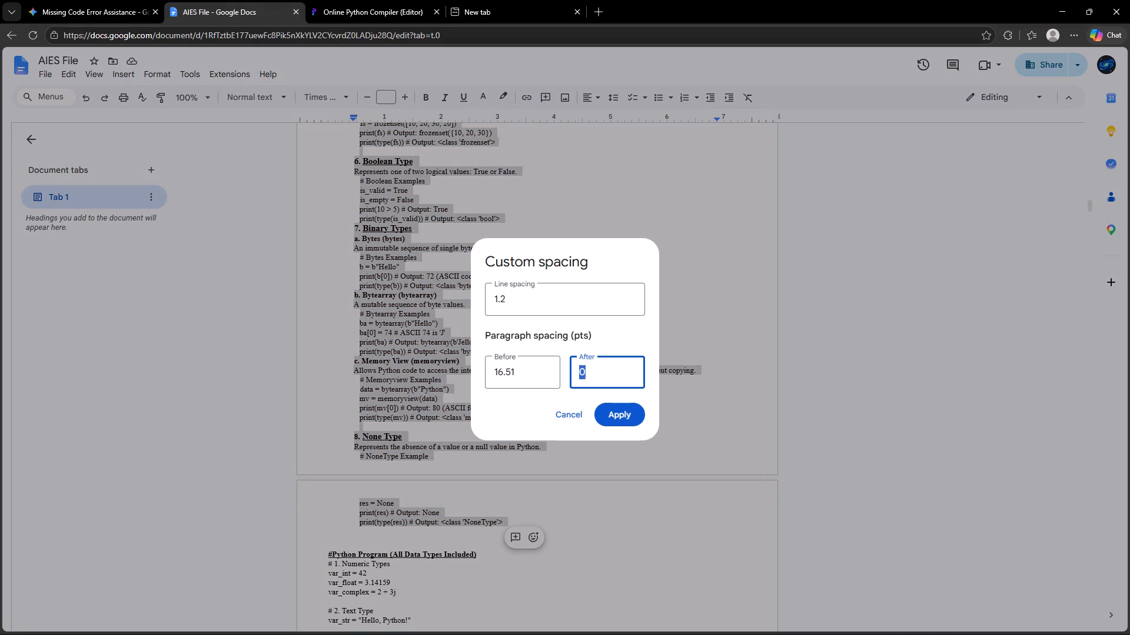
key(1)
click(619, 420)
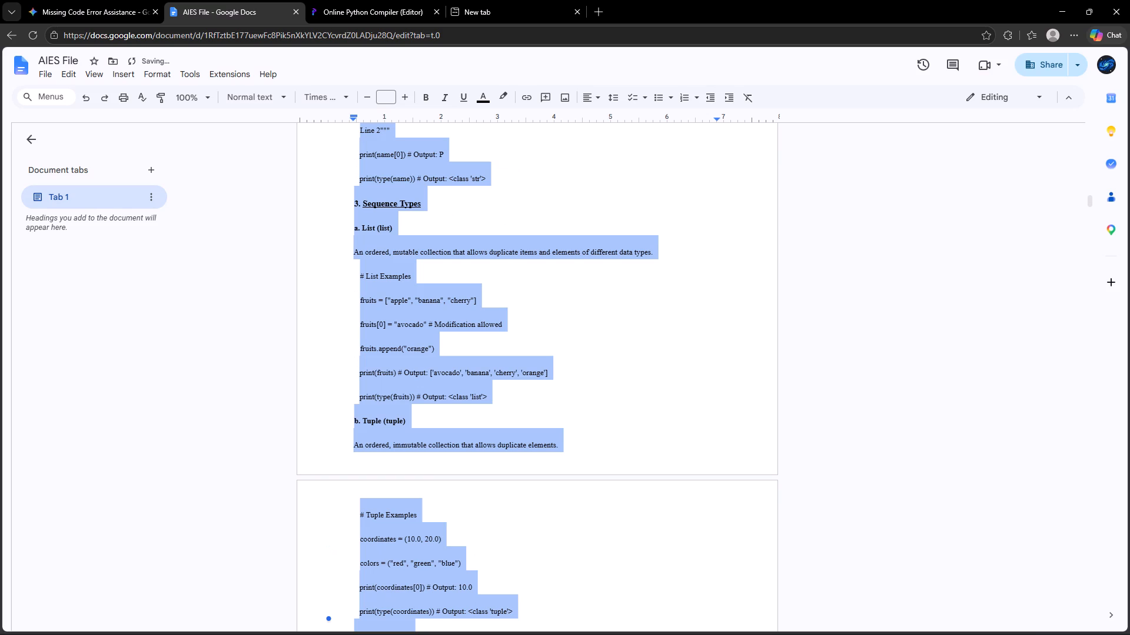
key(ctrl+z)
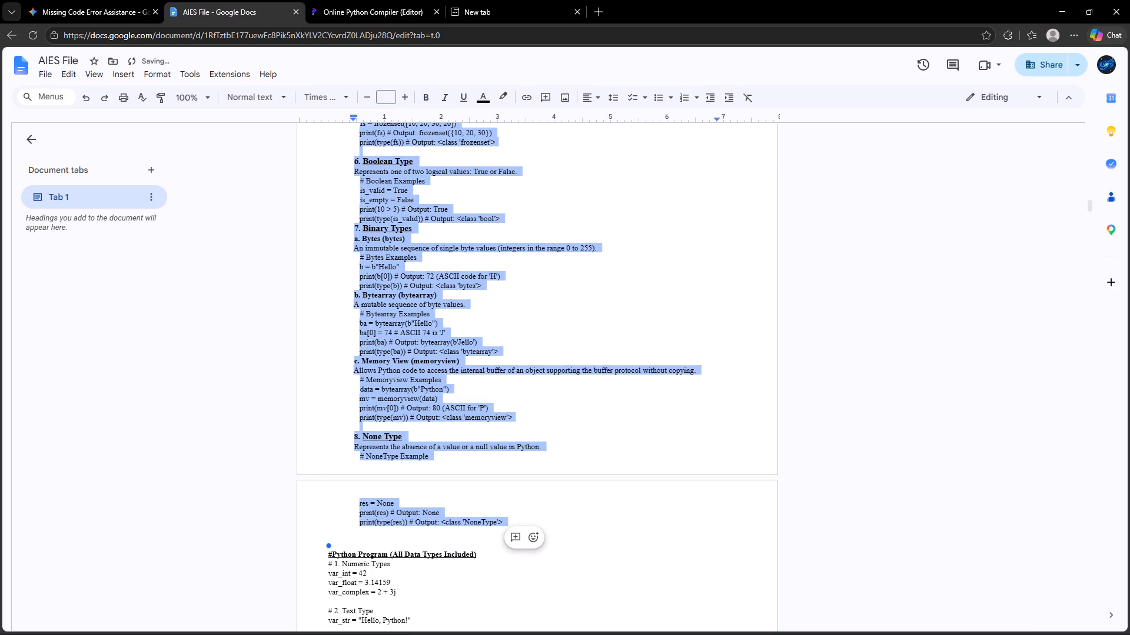
Set the paragraph spacing before and after to 1 pt for the Experiment 2 introduction and data type reference, through the NoneType example.
click(609, 93)
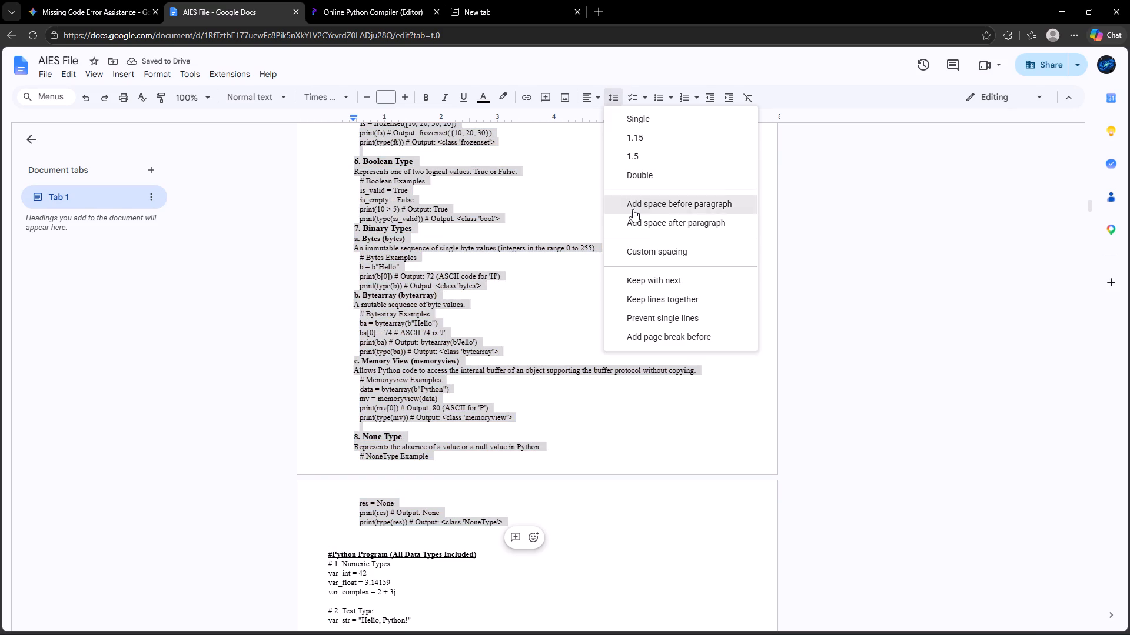
click(633, 247)
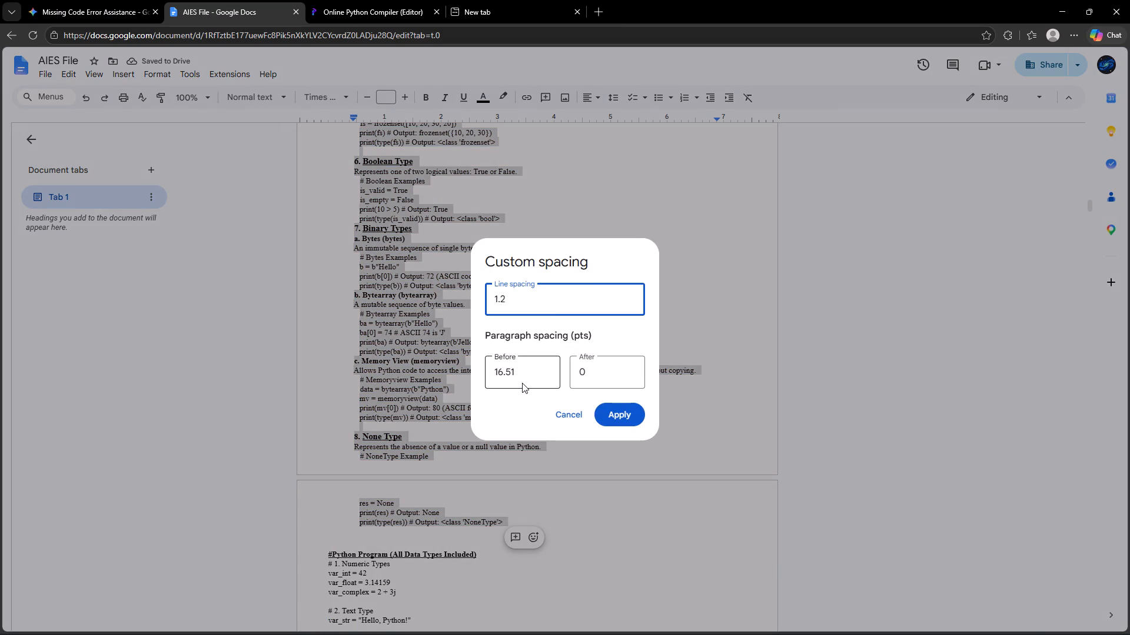
key(Right)
key(Tab)
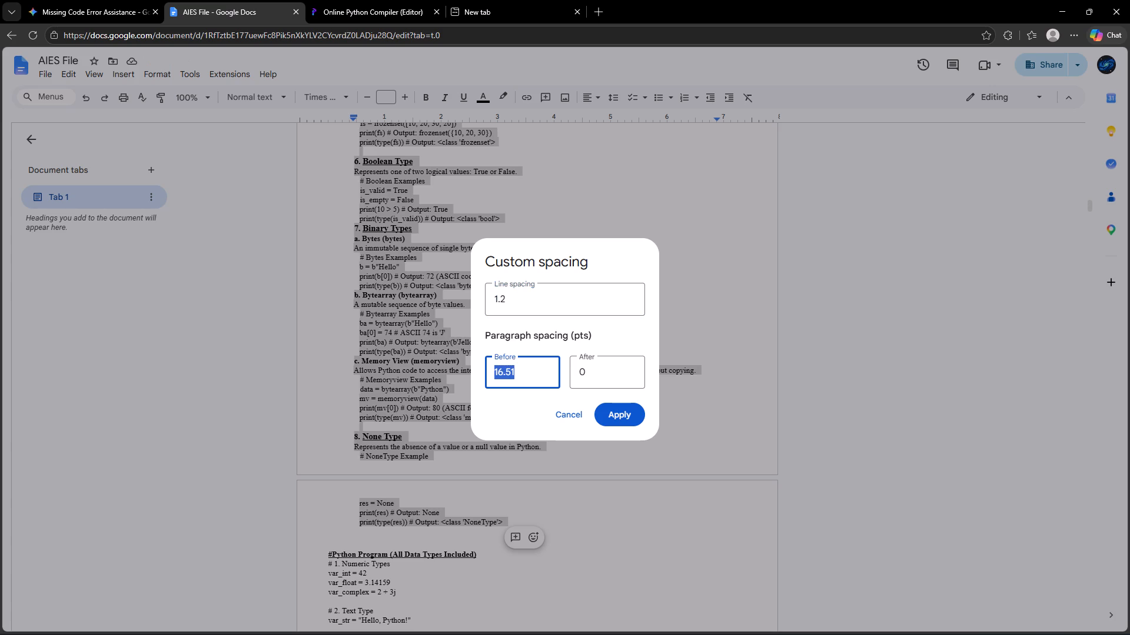
key(1)
key(Tab)
key(1)
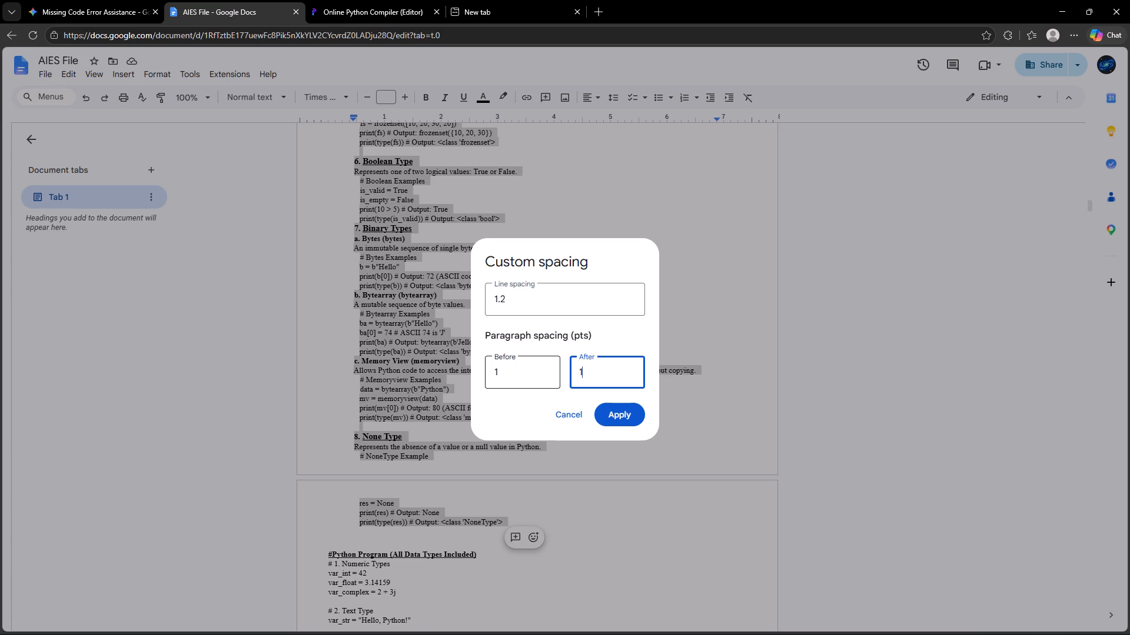
click(635, 404)
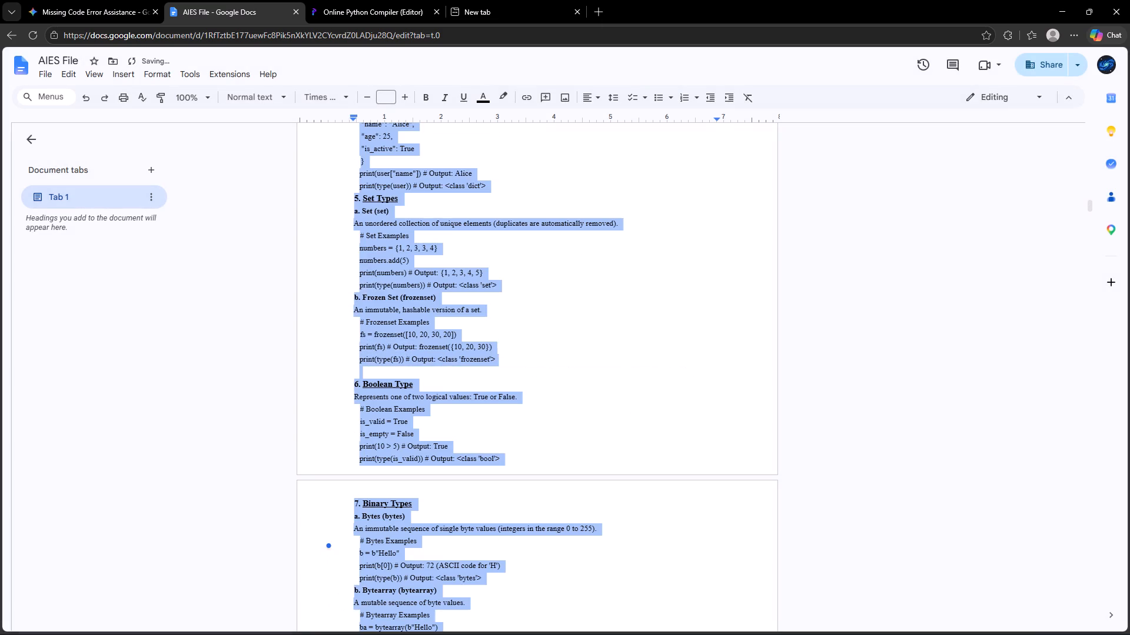
click(635, 404)
scroll(635, 404, down, 4)
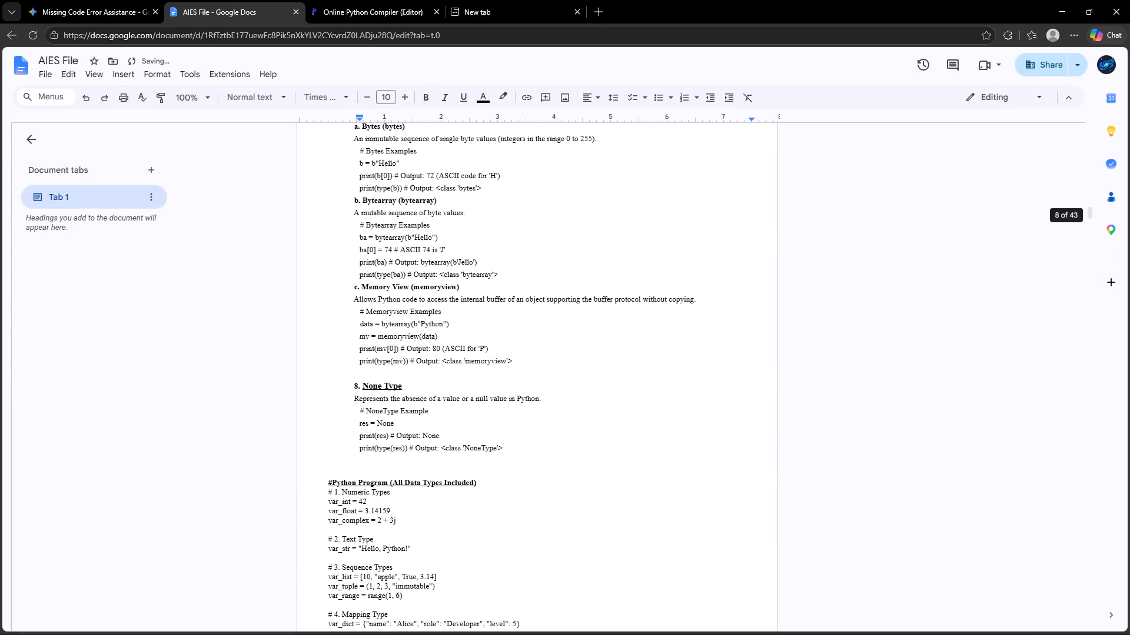
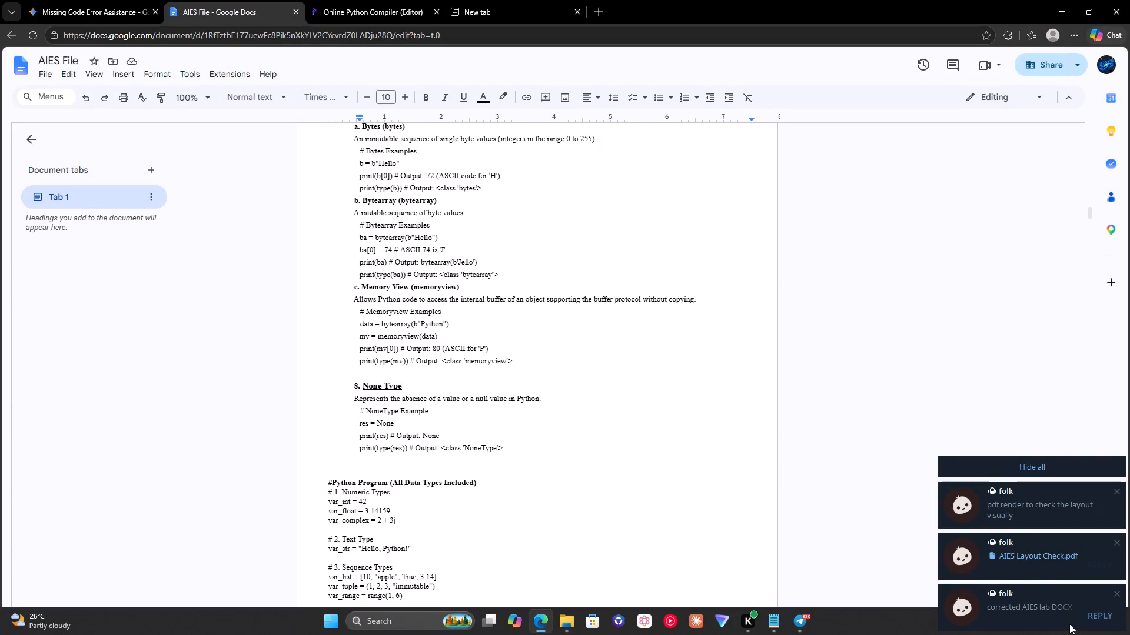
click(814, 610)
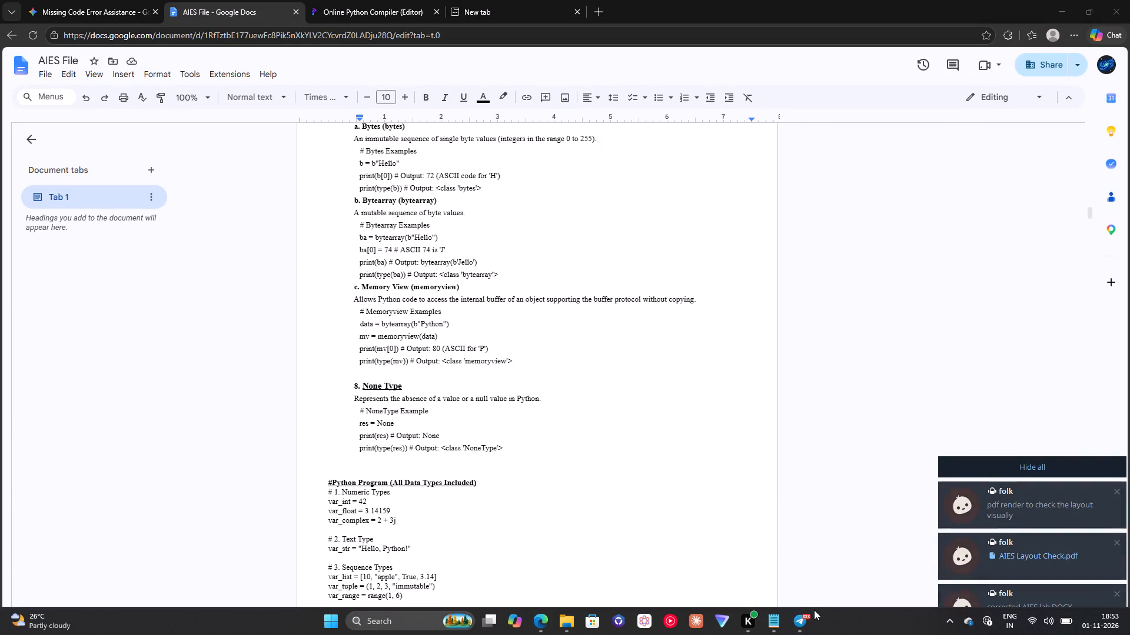
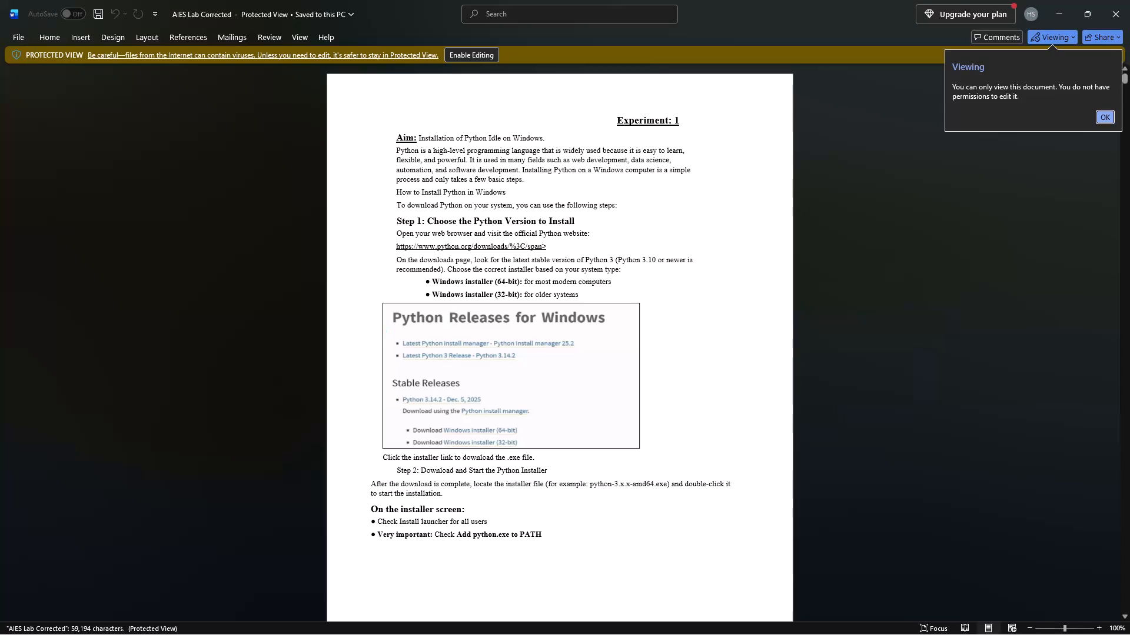
Look through the opening pages of the AIES Lab Corrected document in Word to check its layout and page breaks.
scroll(376, 331, down, 4)
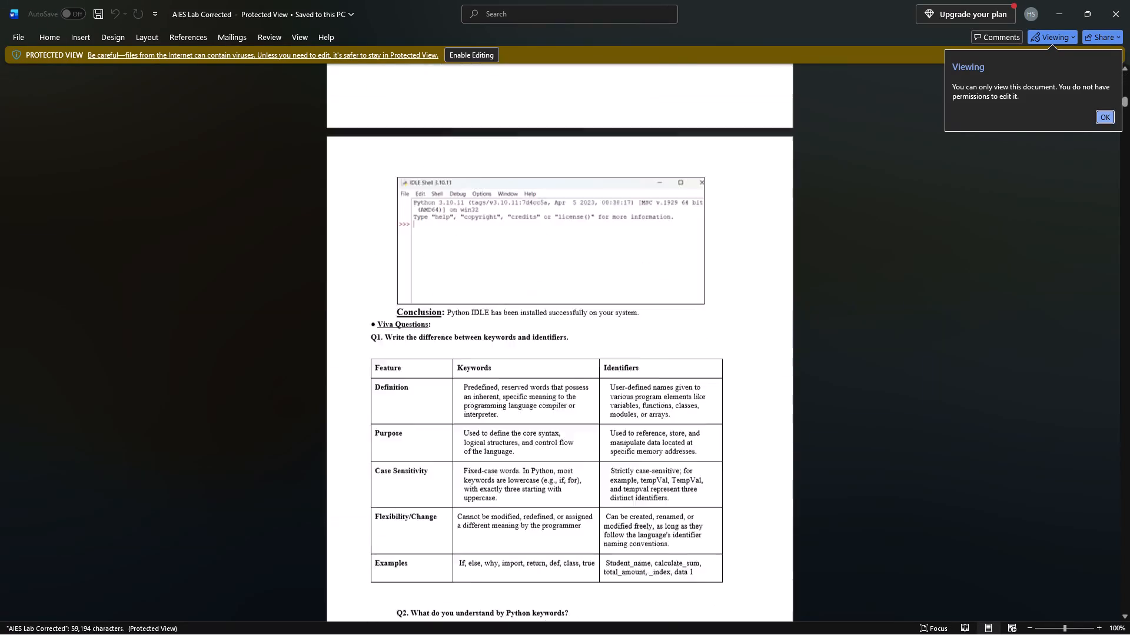
scroll(376, 331, down, 12)
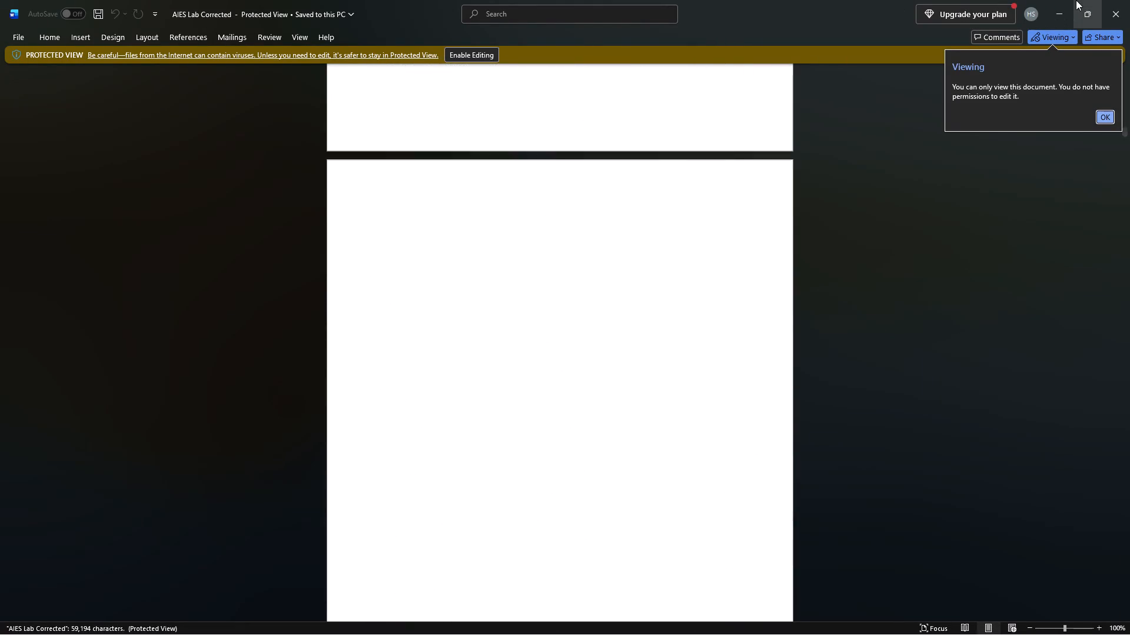
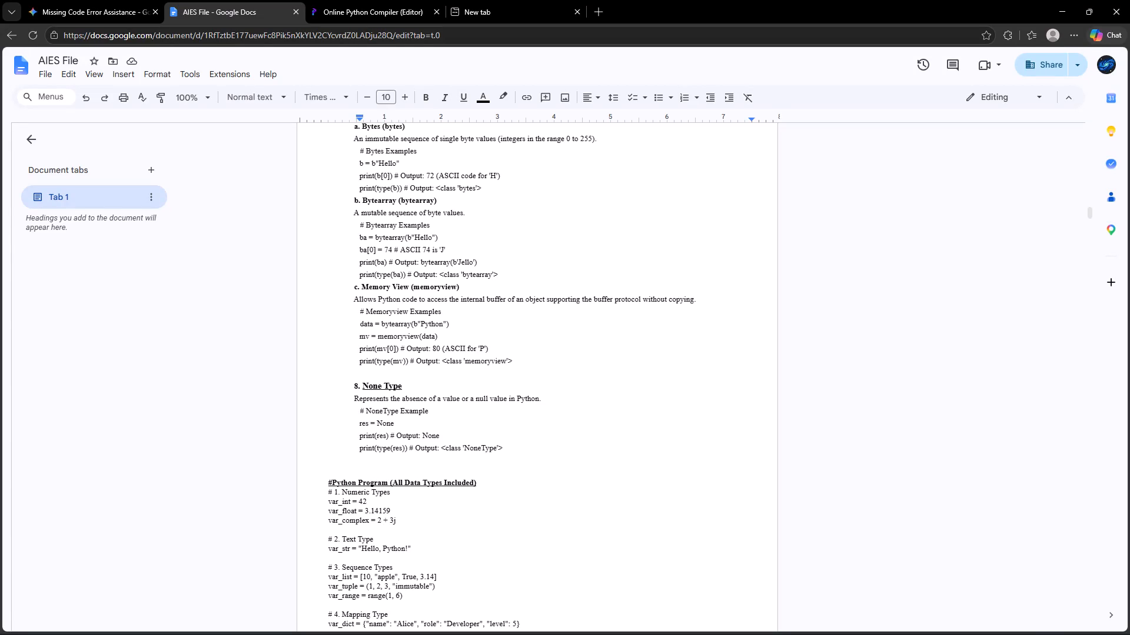
Insert a blank line between the Experiment 2 introduction and the "1. Numeric Types" heading.
scroll(701, 143, down, 1)
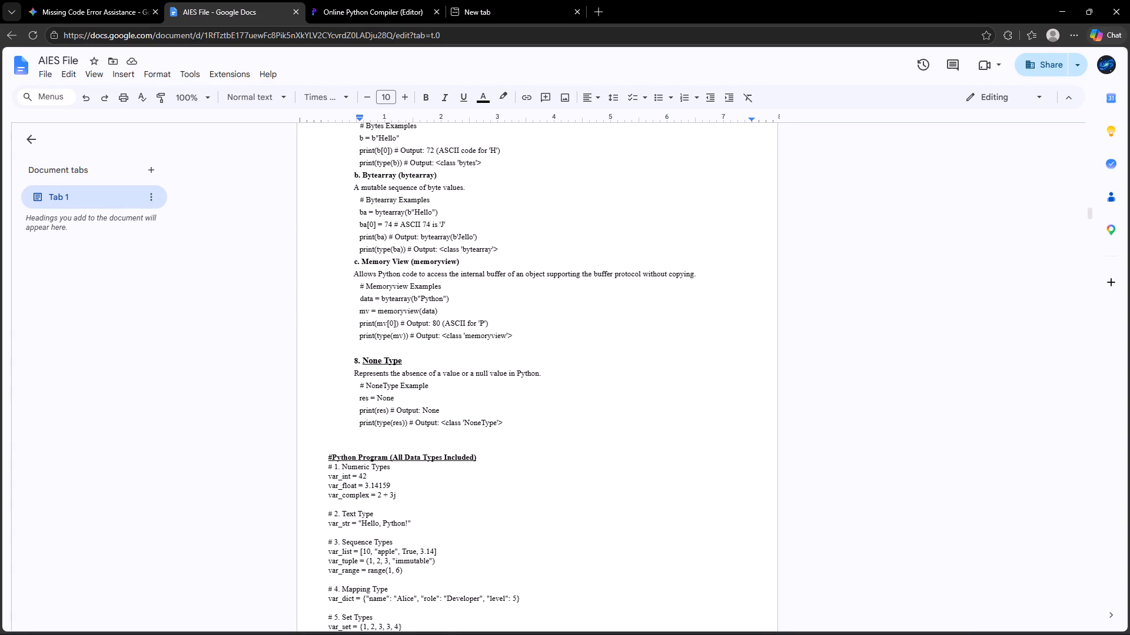
scroll(701, 143, up, 2)
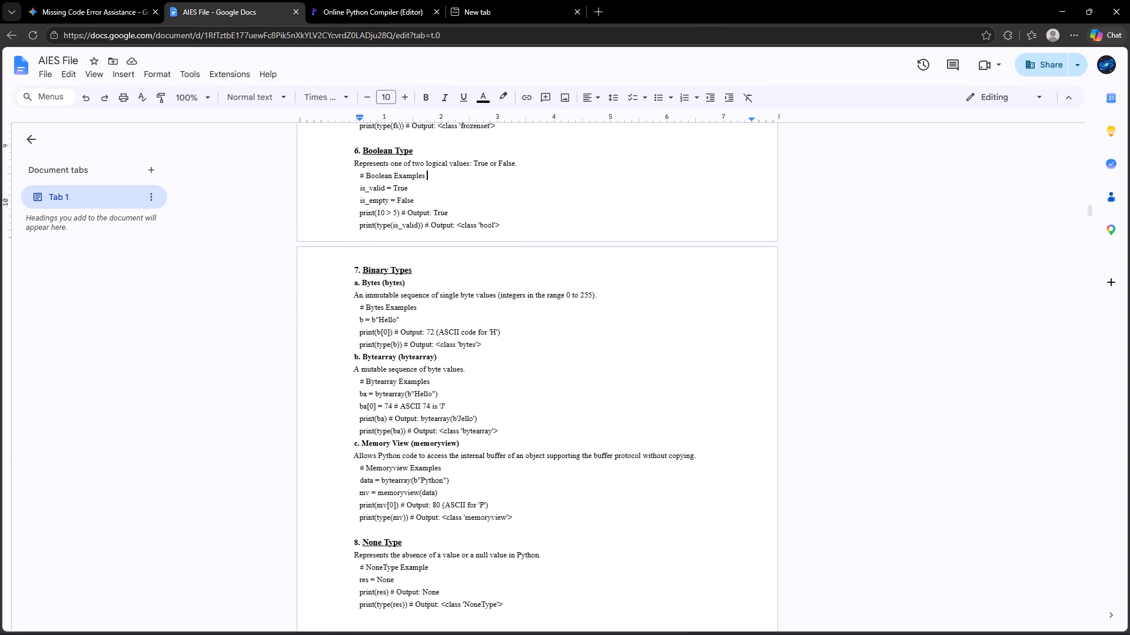
scroll(596, 286, up, 11)
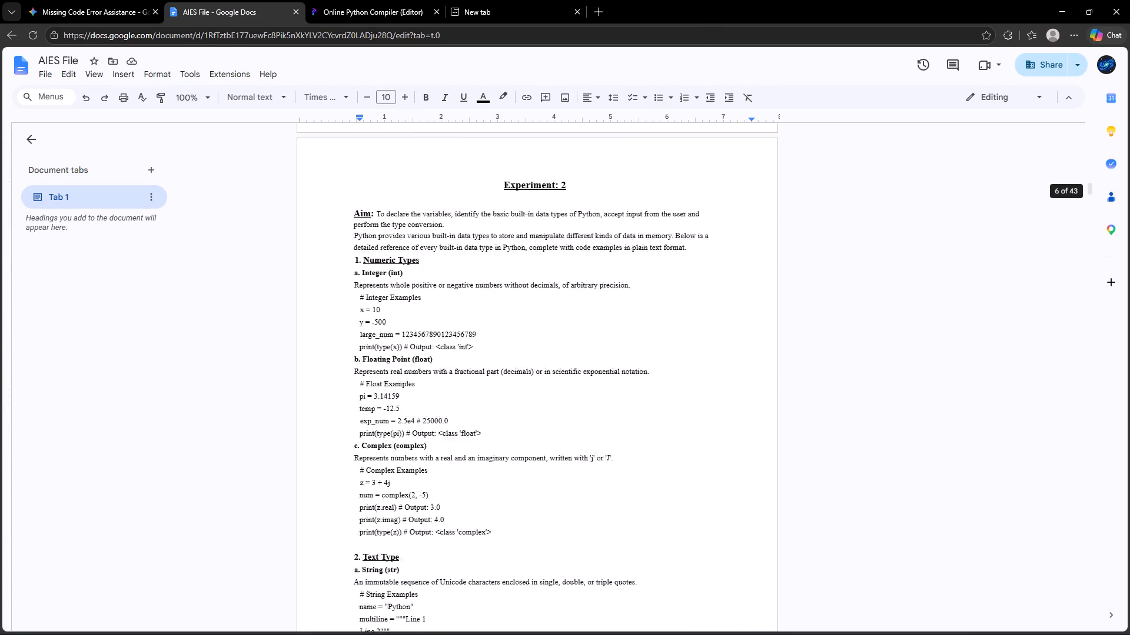
scroll(596, 286, up, 2)
click(706, 320)
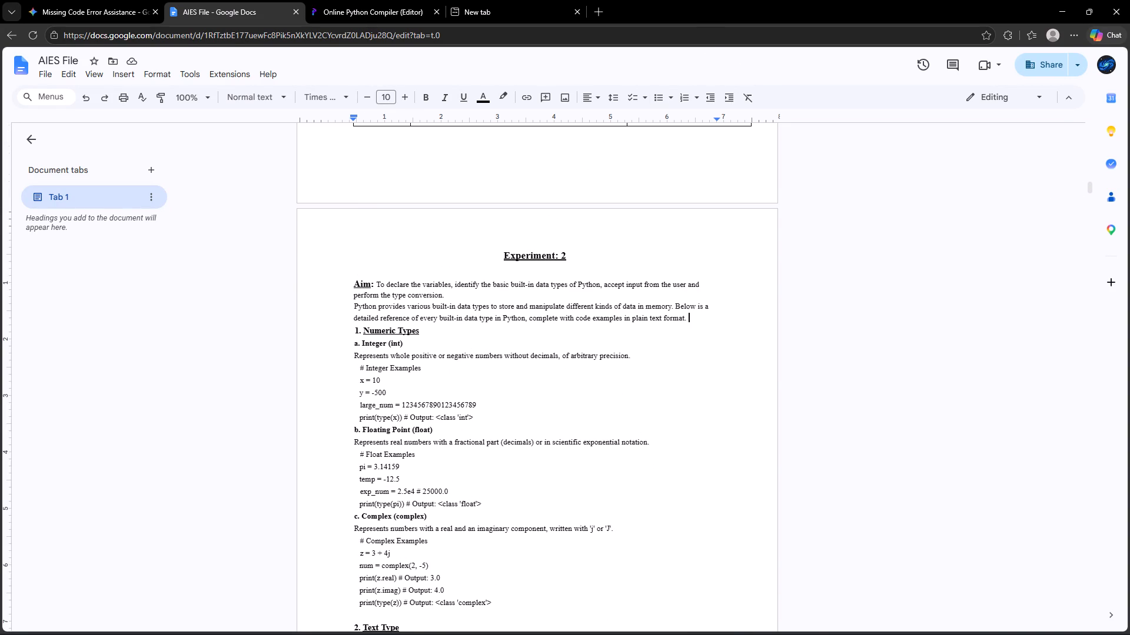
key(Return)
Insert a blank line after the final String example line, before the "3. Sequence Types" heading.
key(Down)
key(Down)
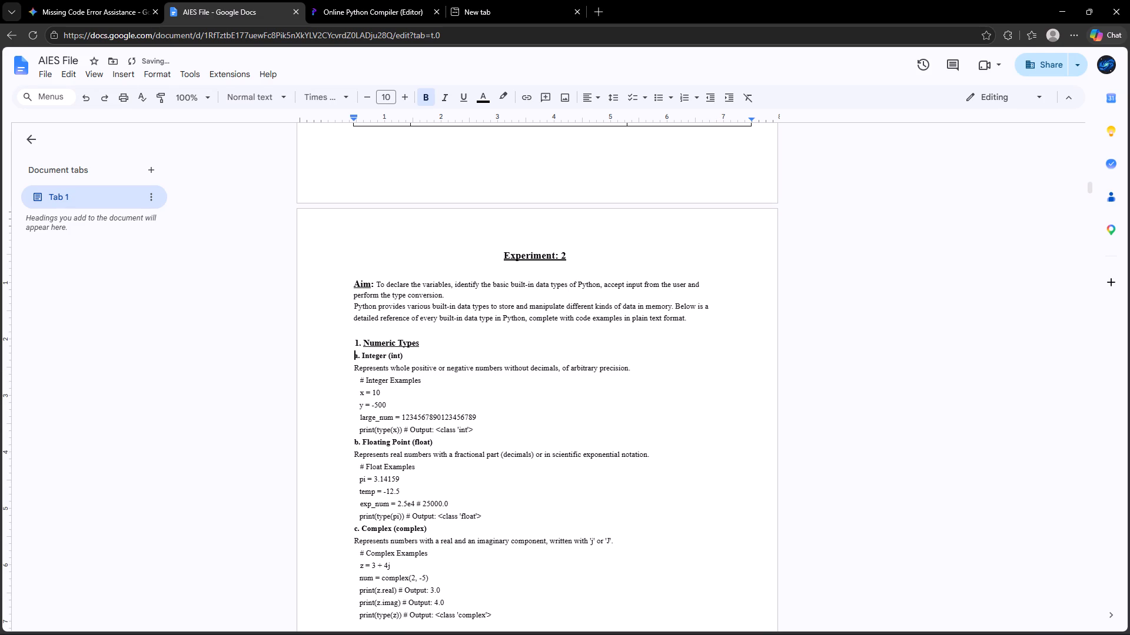
key(Down)
key(Down)
key(Down)
key(Down)
key(Down)
key(Down)
key(Down)
key(Down)
key(Down)
key(Up)
key(Down)
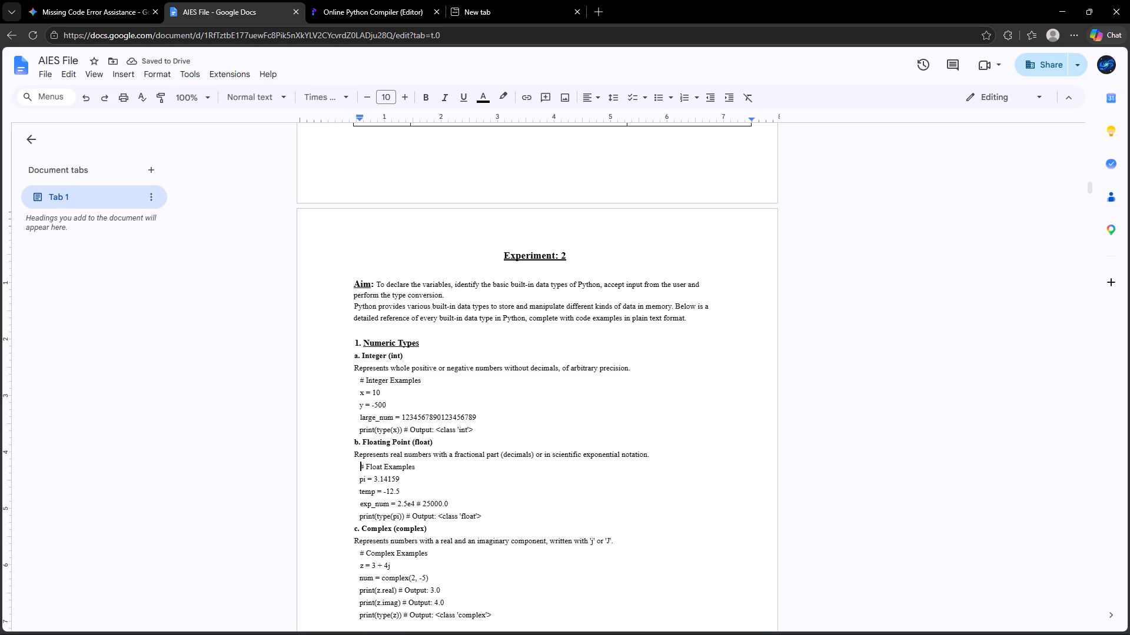
key(Up)
key(Up)
key(Right)
key(Right)
key(Right)
key(Right)
key(Right)
key(Right)
key(Right)
key(Right)
key(Right)
key(Right)
key(Right)
key(Right)
key(Right)
key(Right)
key(Right)
key(Right)
key(Right)
key(Right)
key(Right)
key(Right)
key(Down)
key(Down)
key(Down)
key(Down)
key(Down)
key(Down)
key(Down)
key(Down)
key(Down)
key(Down)
key(Down)
key(Down)
key(Down)
key(Down)
key(Down)
key(Down)
key(Down)
key(Down)
key(Down)
key(Down)
key(Down)
key(Down)
key(Up)
key(Up)
key(Down)
key(Down)
key(Down)
key(Down)
key(Down)
key(Down)
key(Down)
key(Down)
key(Down)
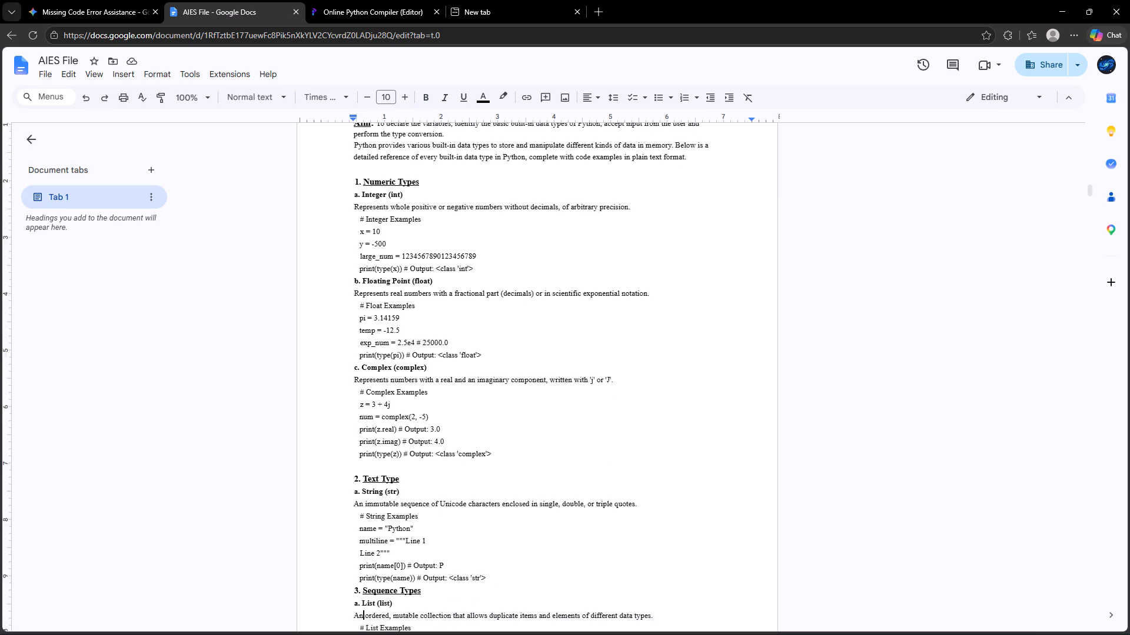
key(Up)
key(Up)
key(Up)
key(Up)
key(Up)
key(Up)
key(Right)
key(Right)
key(Right)
key(Right)
key(Right)
key(Right)
key(Right)
key(Right)
key(Right)
key(Right)
key(Right)
key(Right)
key(Right)
key(Right)
key(Right)
key(Right)
key(Right)
key(Right)
key(Right)
key(Right)
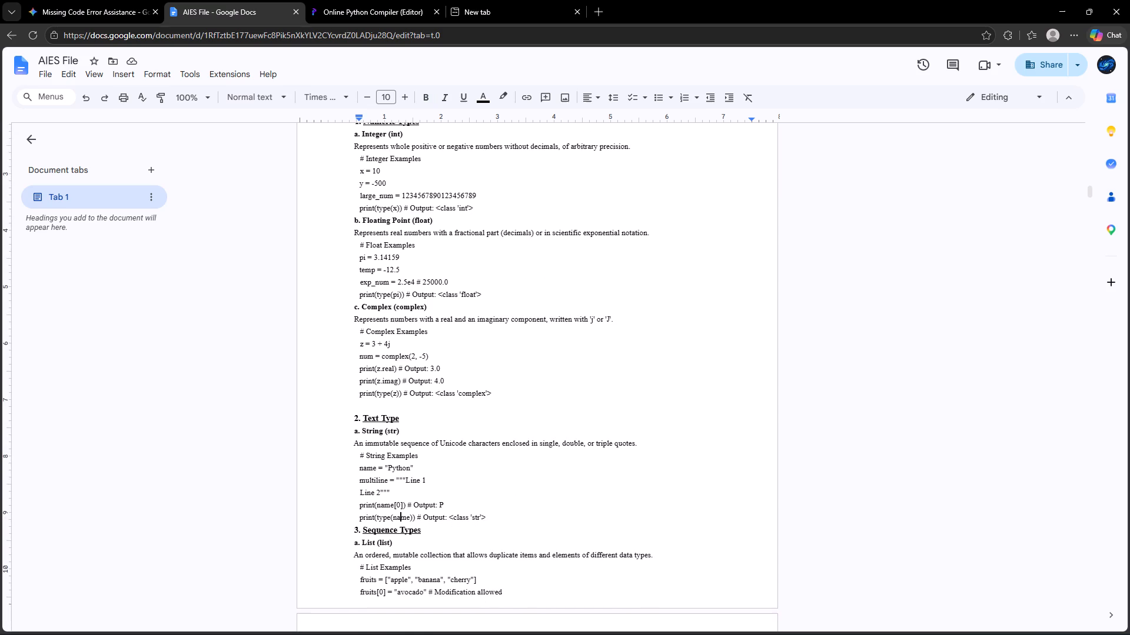
key(Right)
key(Right)
key(Right)
key(Right)
key(Right)
key(Right)
key(Right)
key(Right)
key(Right)
key(Right)
key(Return)
Go through the Sequence Types section, from List to Range, to check its spacing.
key(Down)
key(Down)
key(Down)
key(Down)
key(Down)
key(Down)
key(Down)
key(Down)
key(Down)
key(Down)
key(Down)
key(Down)
key(Down)
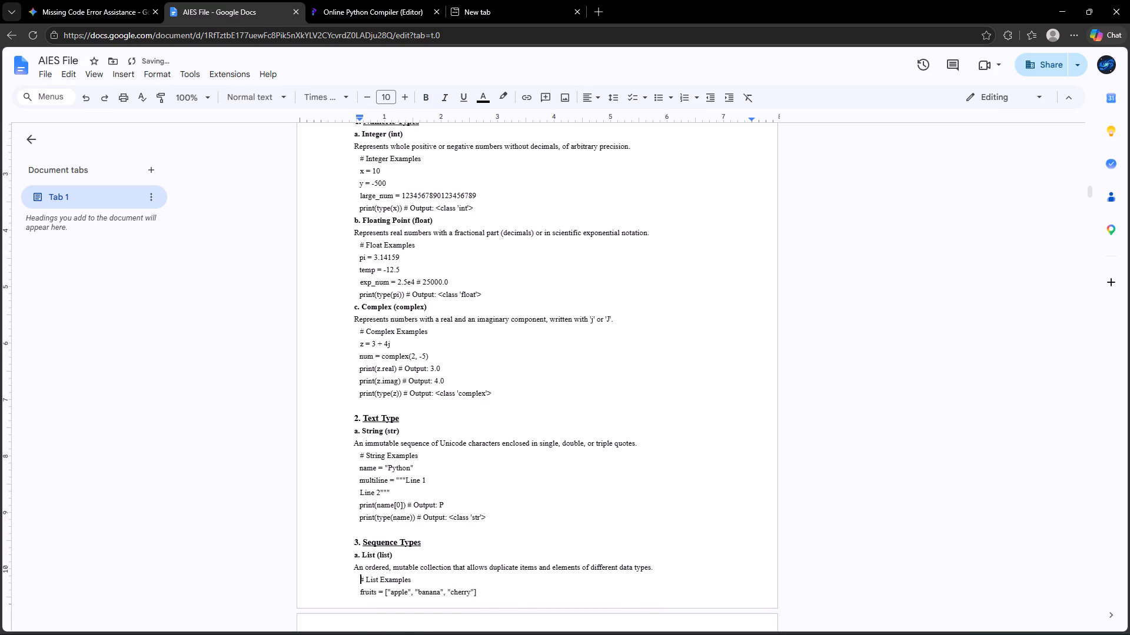
key(Down)
key(Down)
key(Down)
key(Down)
key(Down)
key(Down)
key(Down)
key(Down)
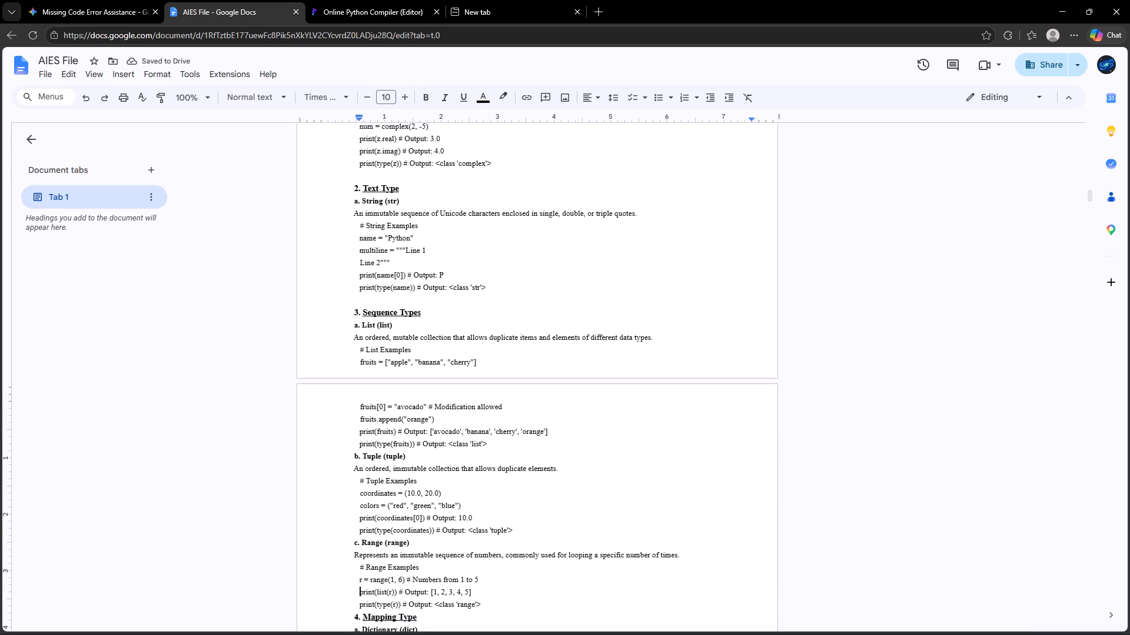
Indent the Integer and Floating Point description lines by three spaces and the Complex description line by two.
scroll(374, 277, up, 6)
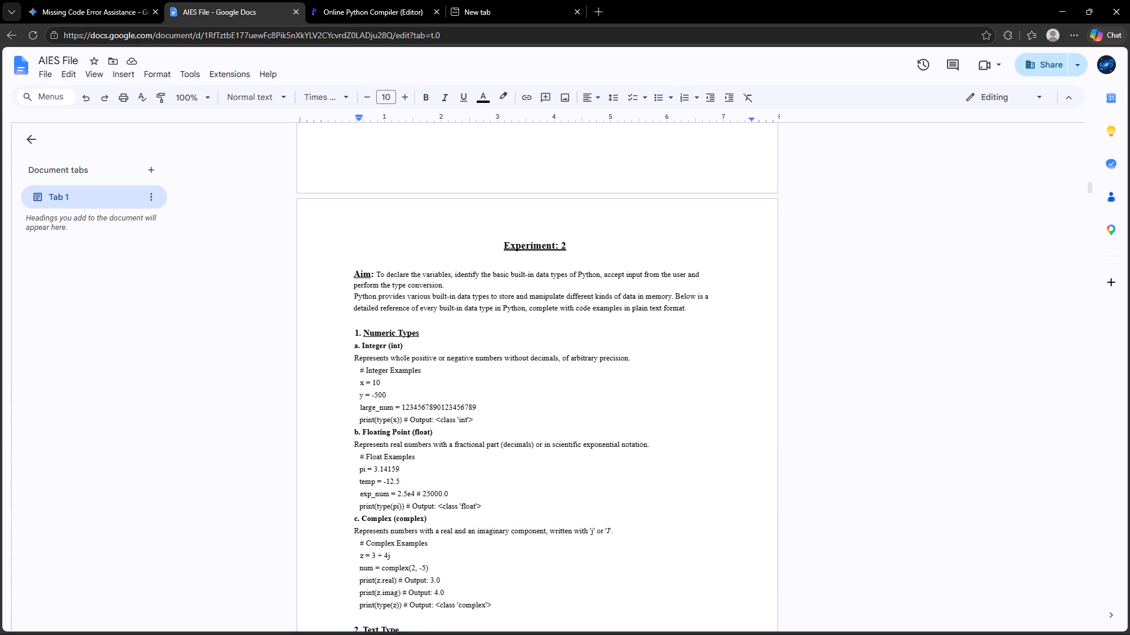
scroll(374, 277, down, 1)
click(349, 283)
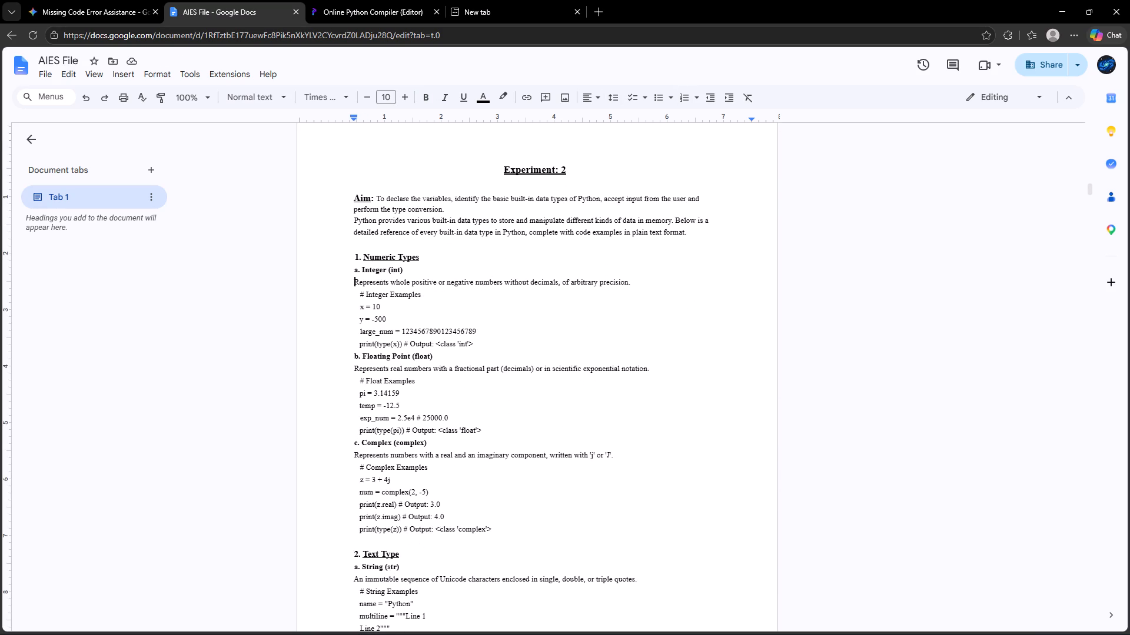
key(space)
key(space)
key(space)
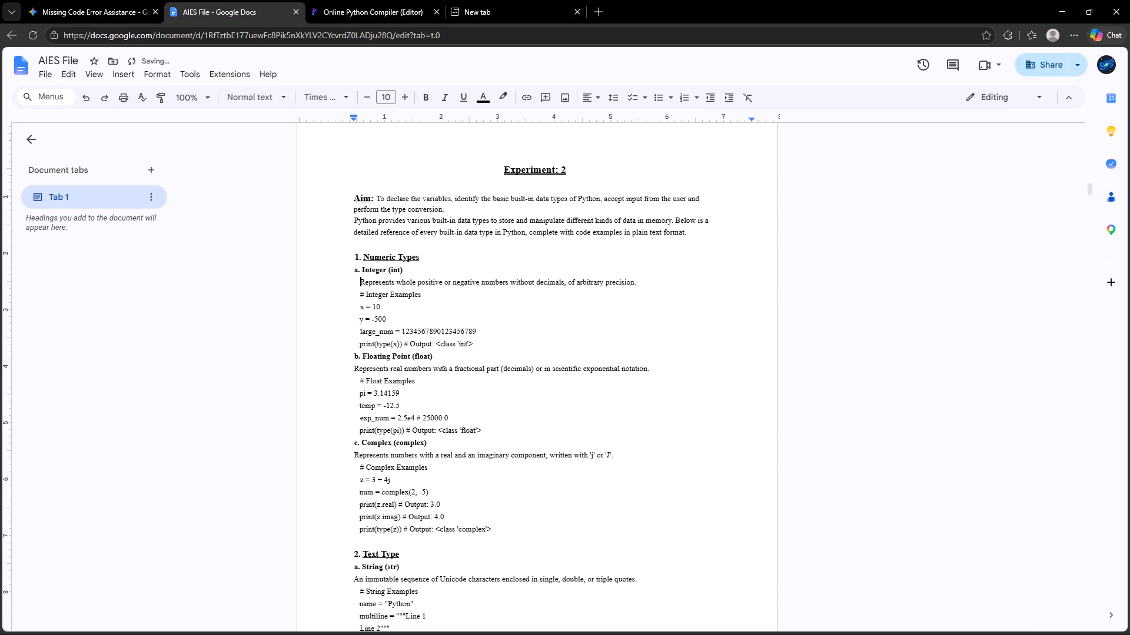
click(350, 371)
key(space)
key(space)
key(space)
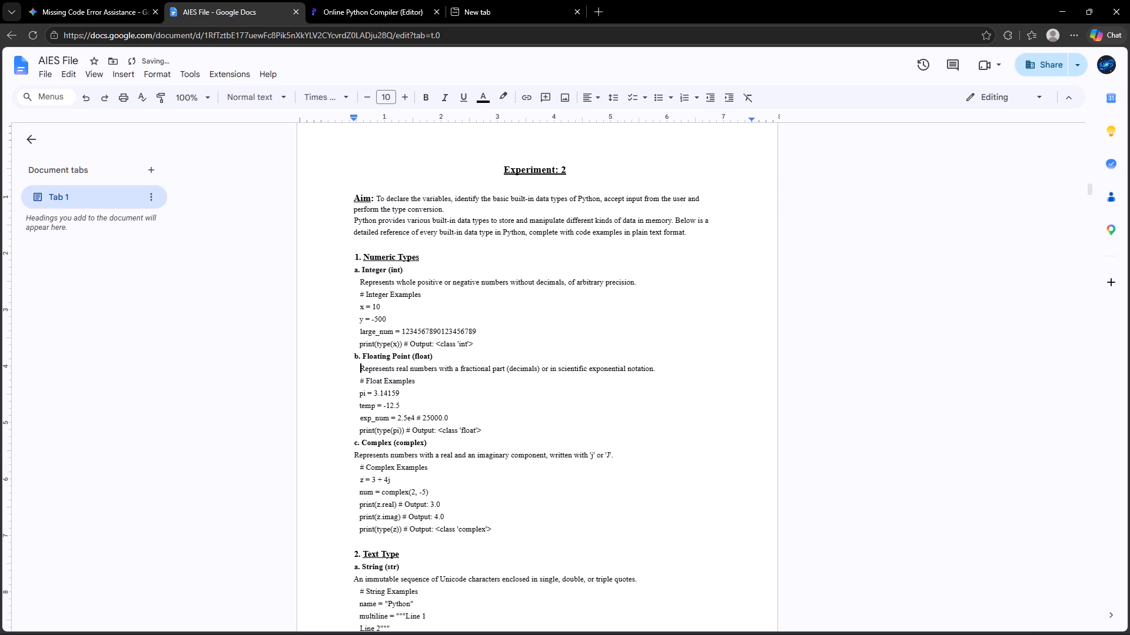
click(351, 459)
key(space)
key(space)
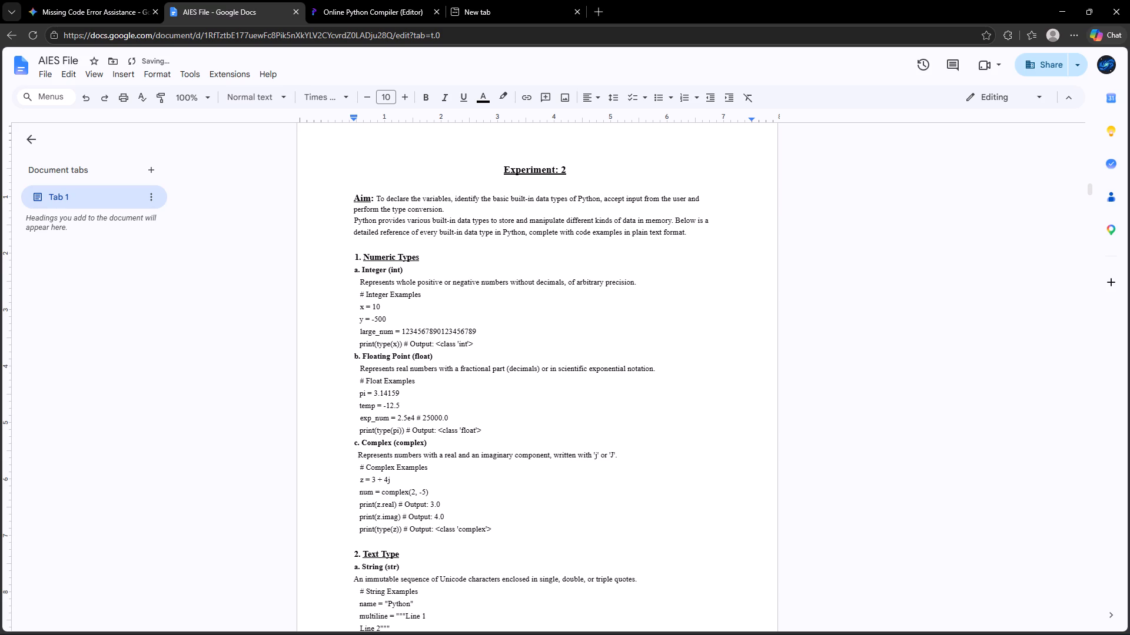
Indent the description line under "a. String (str)" in Text Type by four spaces.
scroll(348, 481, down, 1)
click(345, 525)
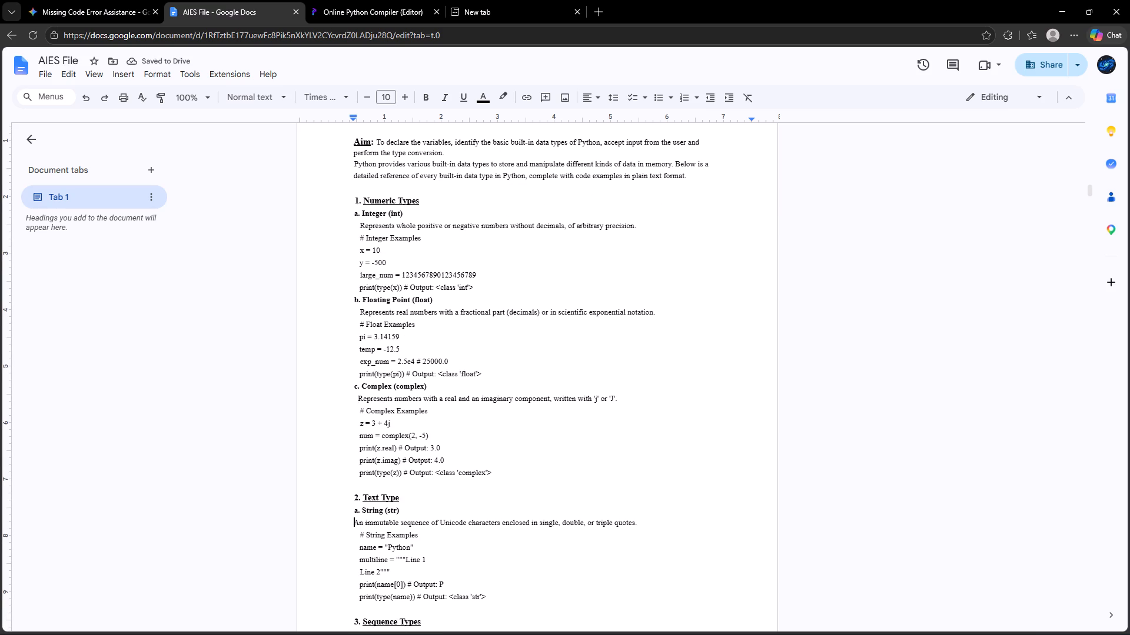
key(space)
key(space)
key(space)
key(space)
Indent the String example lines from "# String Examples" through the "Line 2" line by one extra space each.
scroll(345, 525, down, 2)
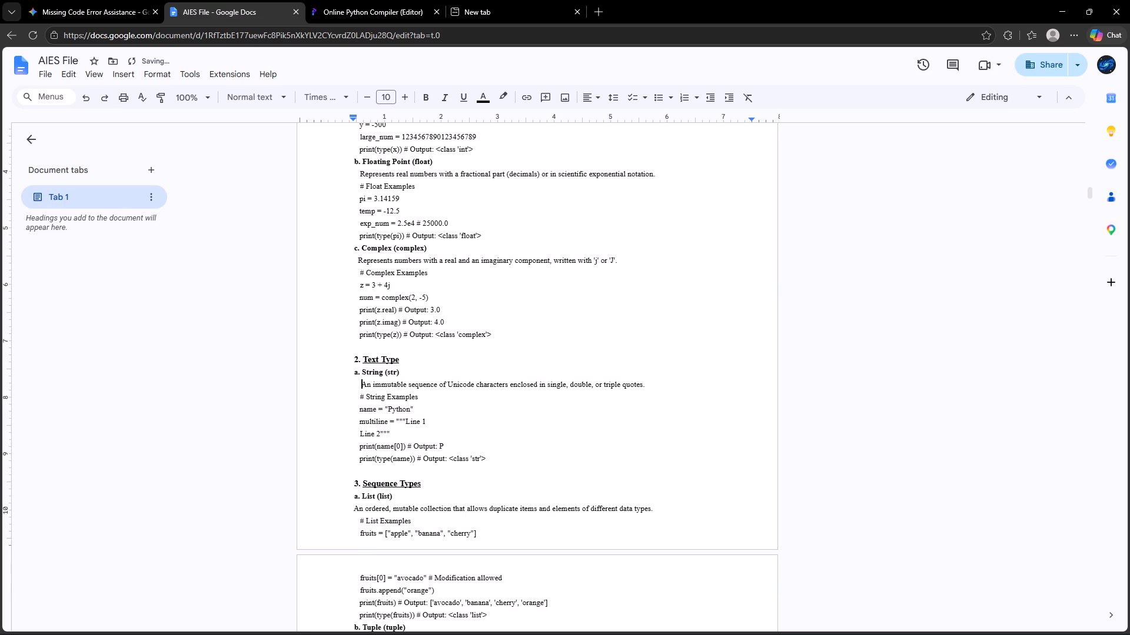
click(357, 395)
key(space)
click(351, 407)
key(space)
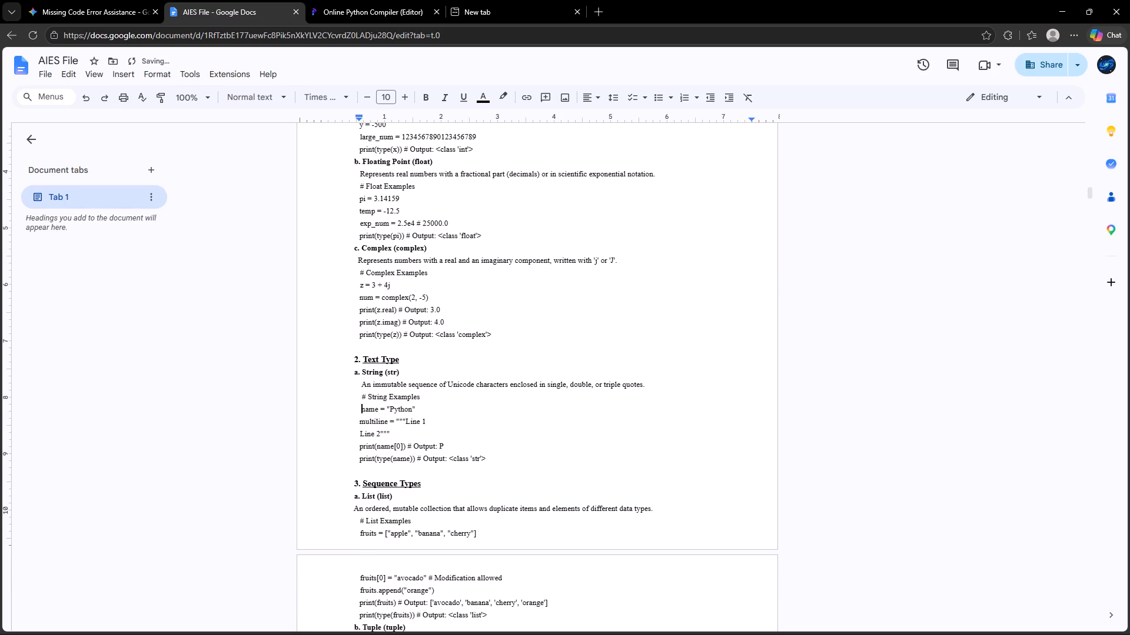
key(Down)
key(space)
key(Down)
key(space)
Indent the two print lines of the String example by one extra space each.
key(Down)
key(space)
key(Down)
key(Up)
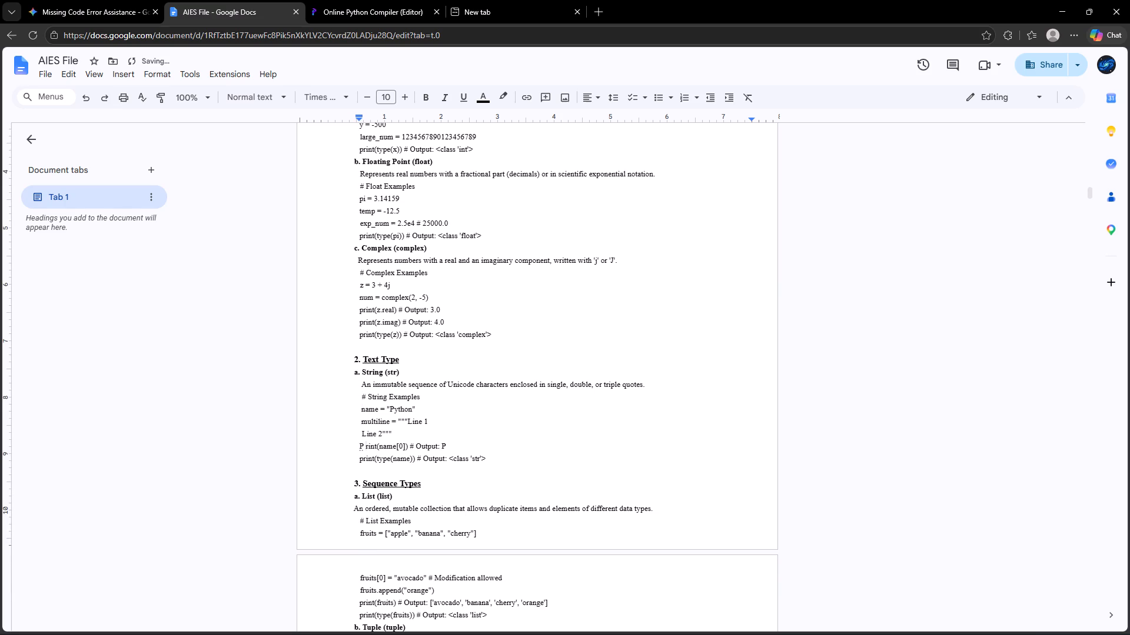
key(BackSpace)
key(Left)
key(space)
key(Down)
key(space)
Indent the description line under "a. List (list)" in Sequence Types by three spaces.
key(Down)
key(Down)
key(Down)
key(Down)
key(Up)
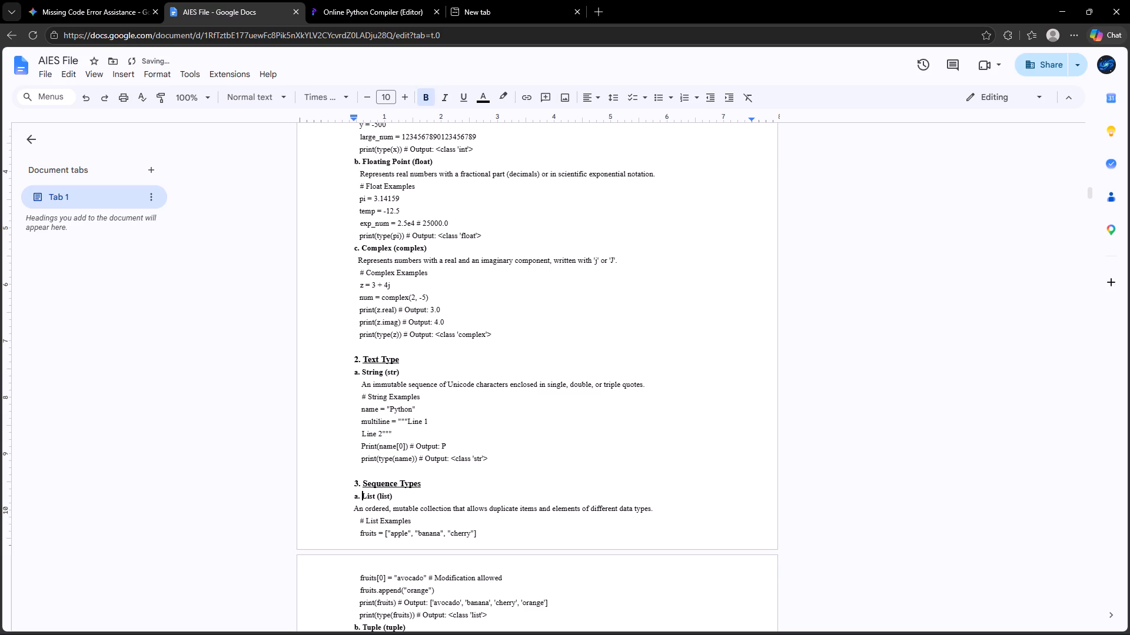
key(Left)
key(Left)
key(Down)
key(Down)
key(Up)
key(Left)
key(Left)
key(Right)
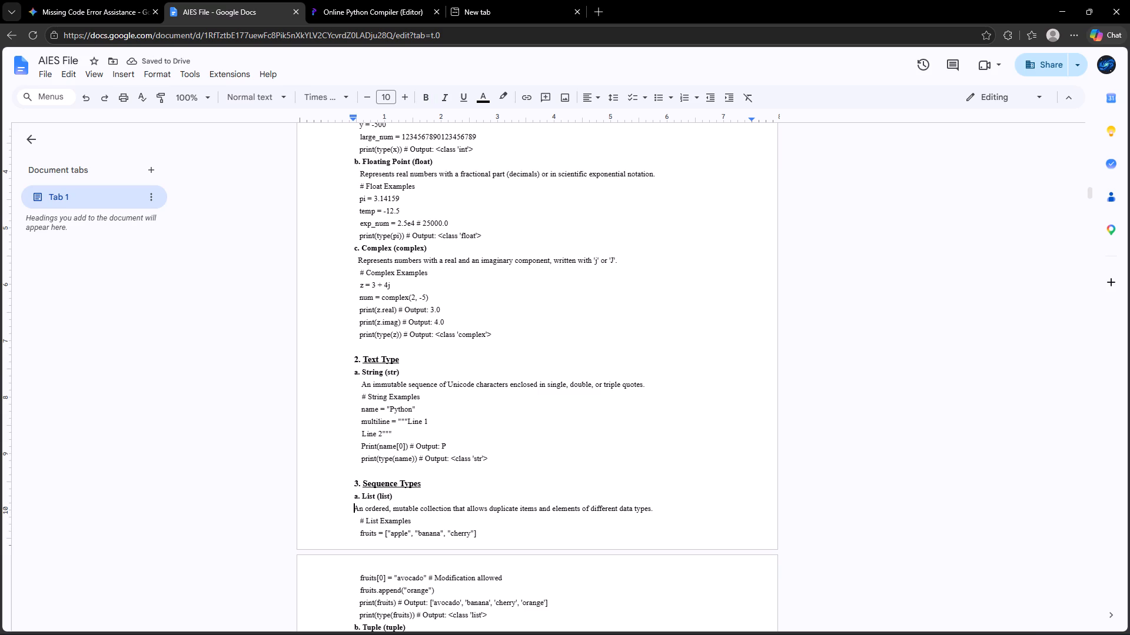
key(space)
key(space)
key(space)
key(Down)
key(Up)
key(Up)
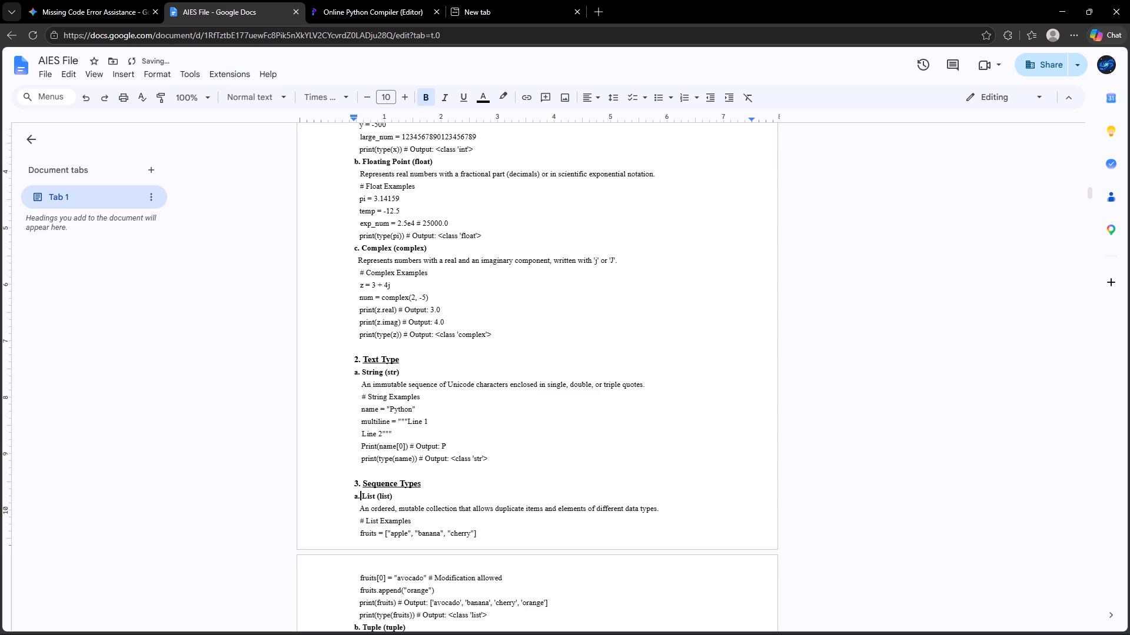
Indent the description line under "b. Tuple (tuple)" by two spaces.
key(Down)
key(Down)
key(Down)
key(Down)
key(Down)
key(Down)
key(Down)
key(Down)
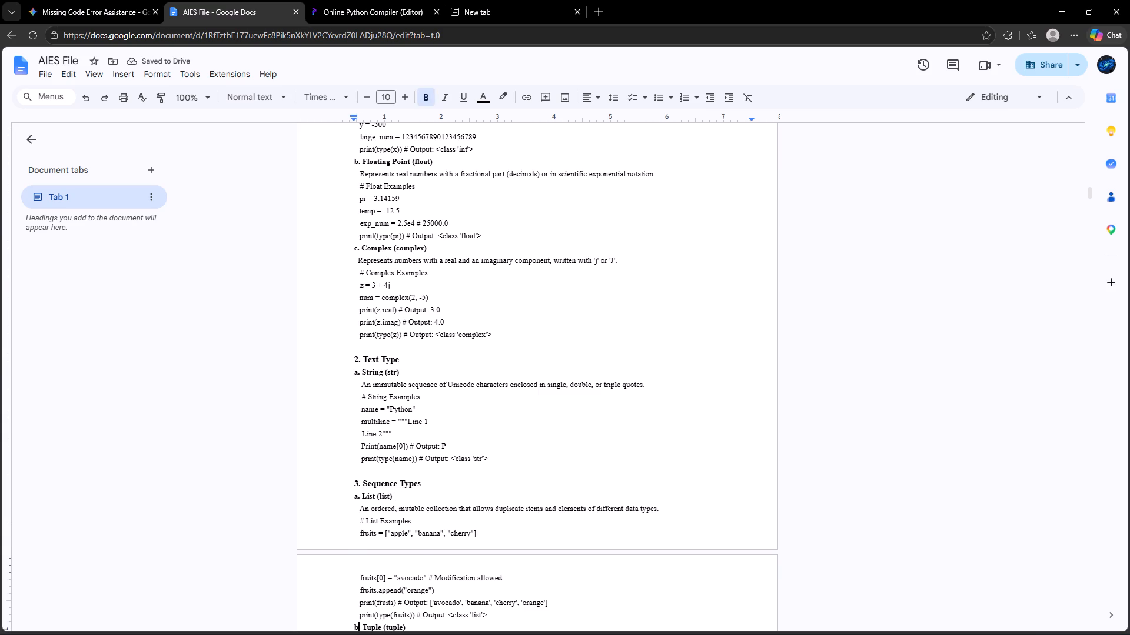
key(Down)
key(Down)
key(Up)
key(space)
key(Left)
key(Left)
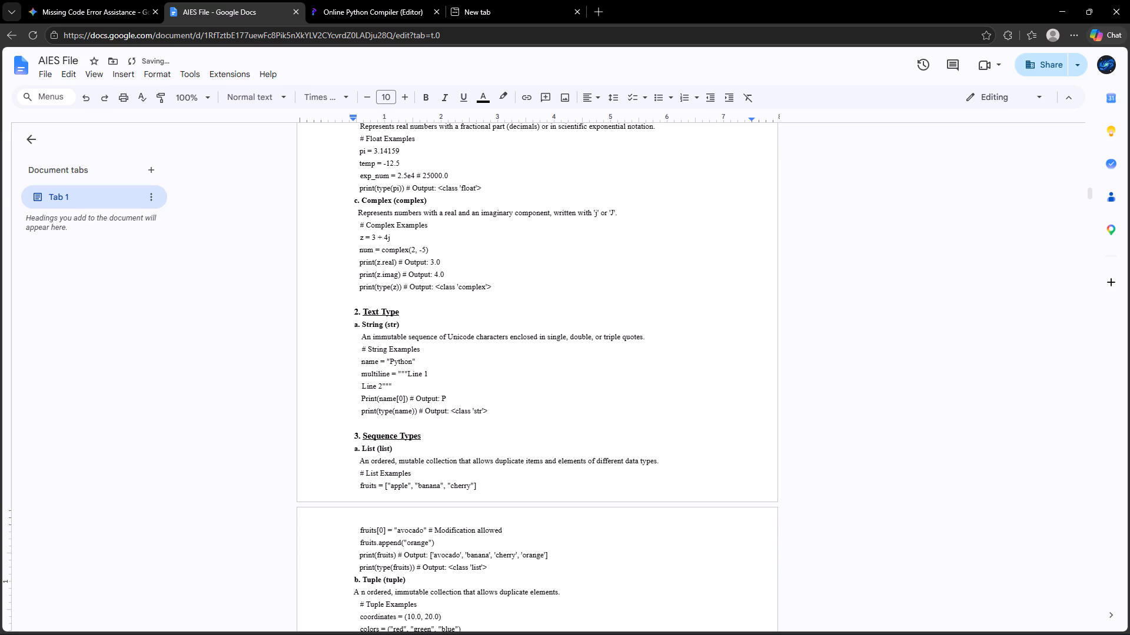
key(Right)
key(Right)
key(BackSpace)
key(Left)
key(Left)
key(space)
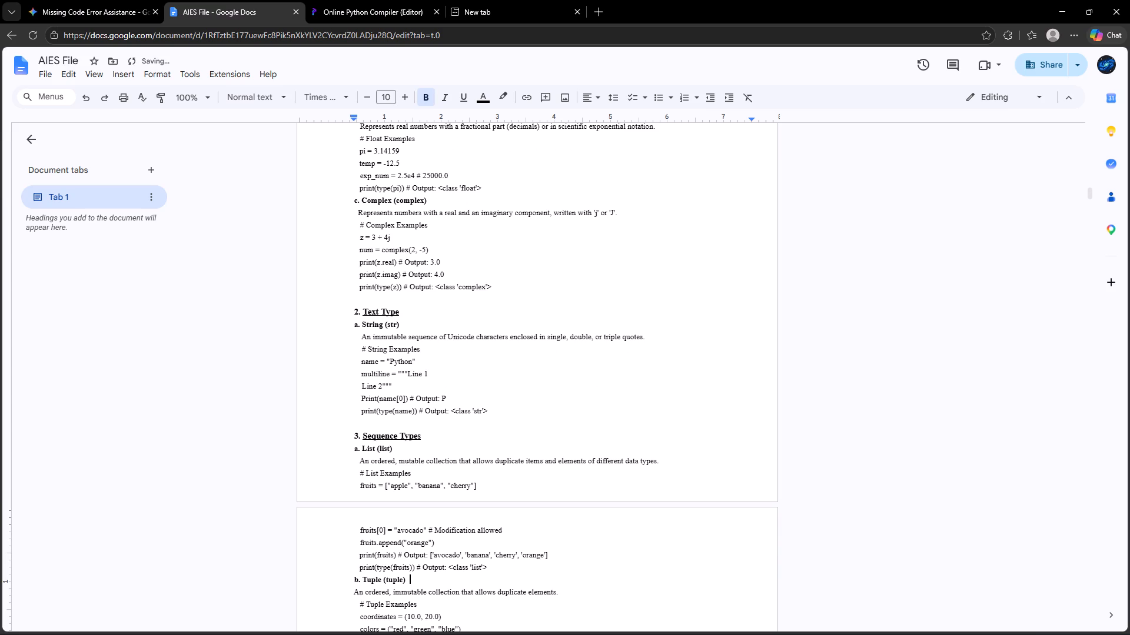
key(Right)
key(space)
key(space)
Indent the description line under "c. Range (range)" by three spaces.
key(Down)
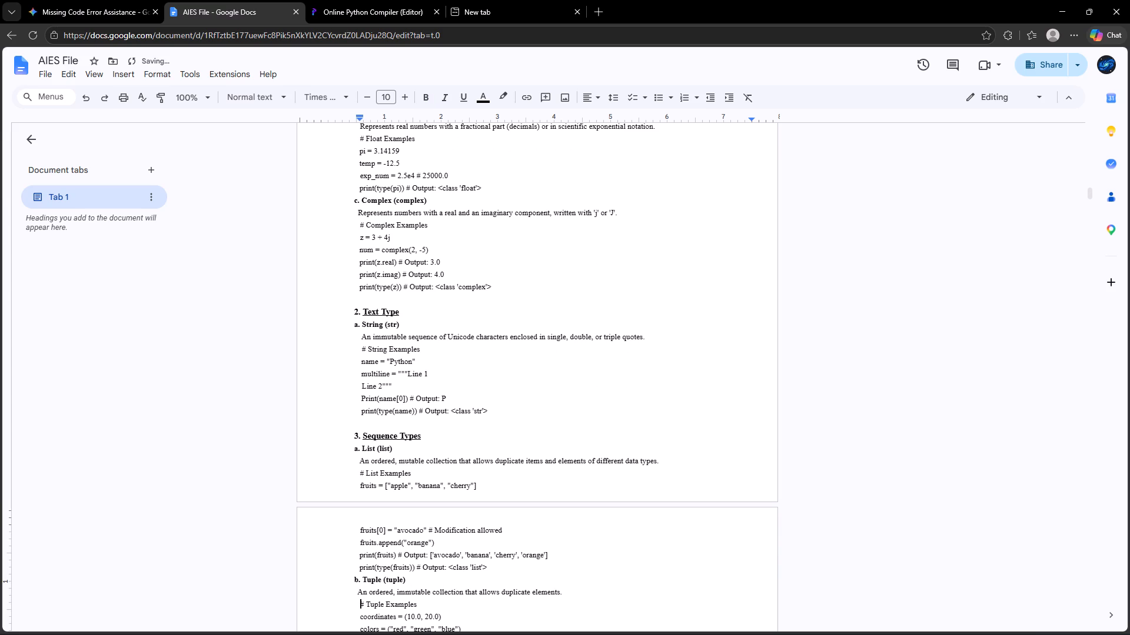
key(Down)
key(Down)
key(Down)
key(Down)
key(Down)
key(Down)
key(Down)
key(Down)
key(Up)
key(Up)
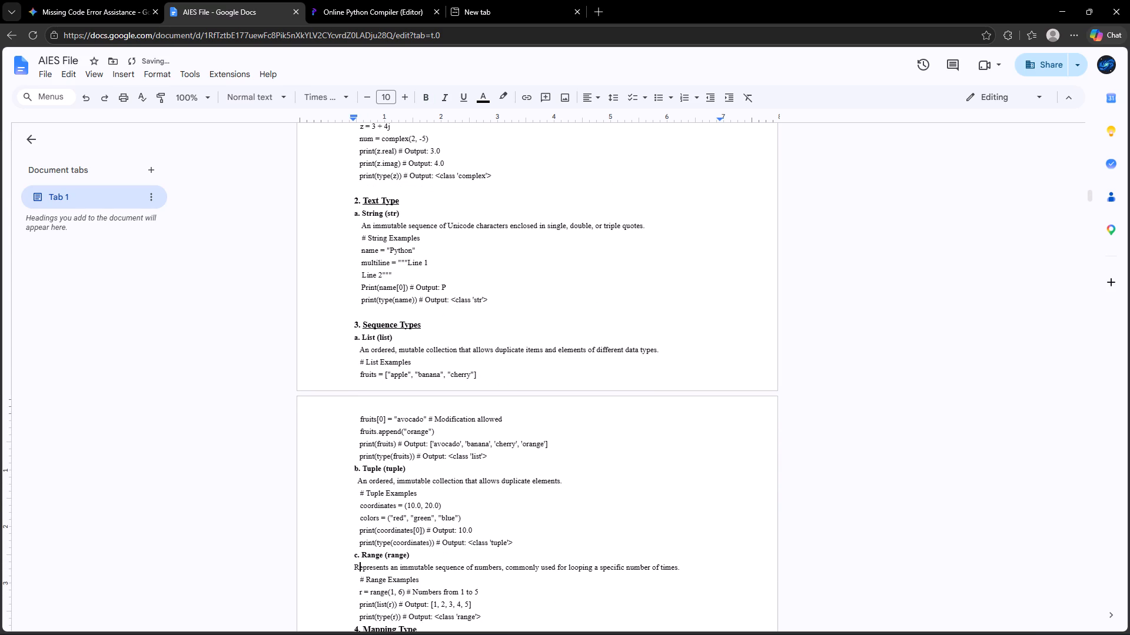
key(Left)
key(space)
key(space)
key(space)
Insert a blank line between the last Range example line and the "4. Mapping Type" heading.
key(Down)
key(Down)
key(Down)
key(Down)
key(Down)
key(Down)
key(Down)
key(Down)
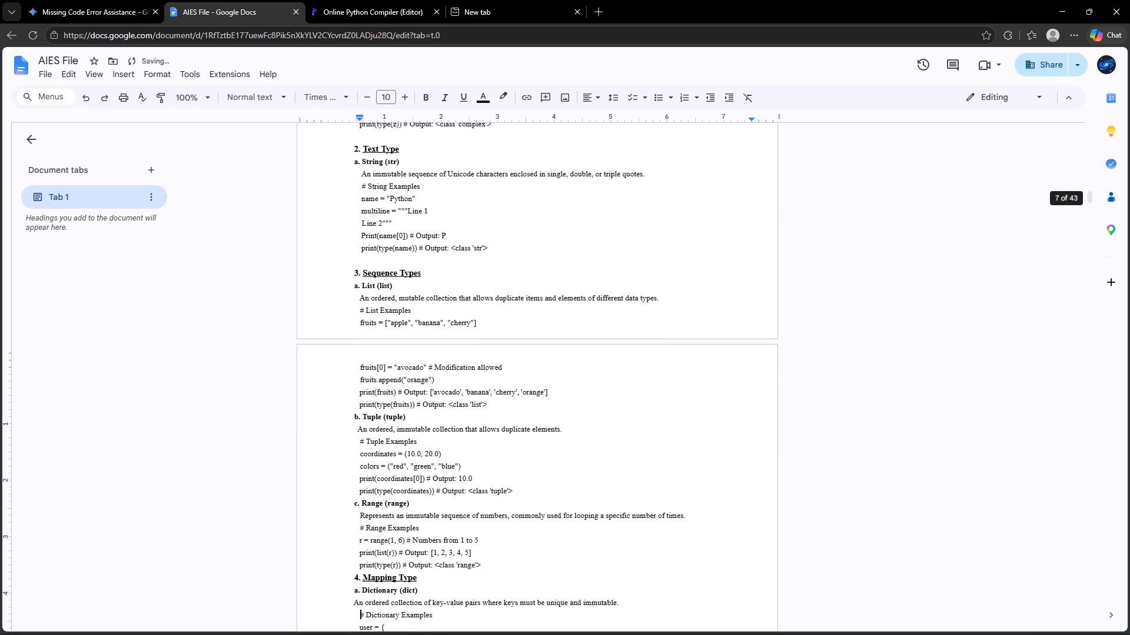
key(Up)
key(Up)
key(Up)
key(Left)
key(Left)
key(Return)
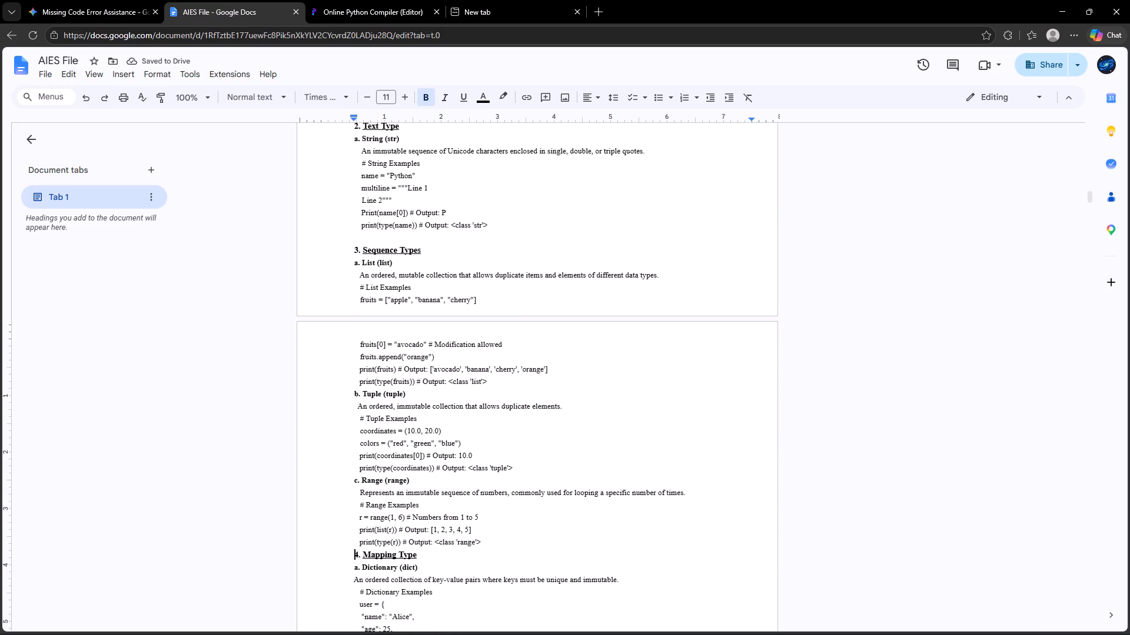
Indent the description line under "a. Dictionary (dict)" in Mapping Type by three spaces.
key(Up)
key(Down)
key(Down)
key(Down)
key(space)
key(space)
key(space)
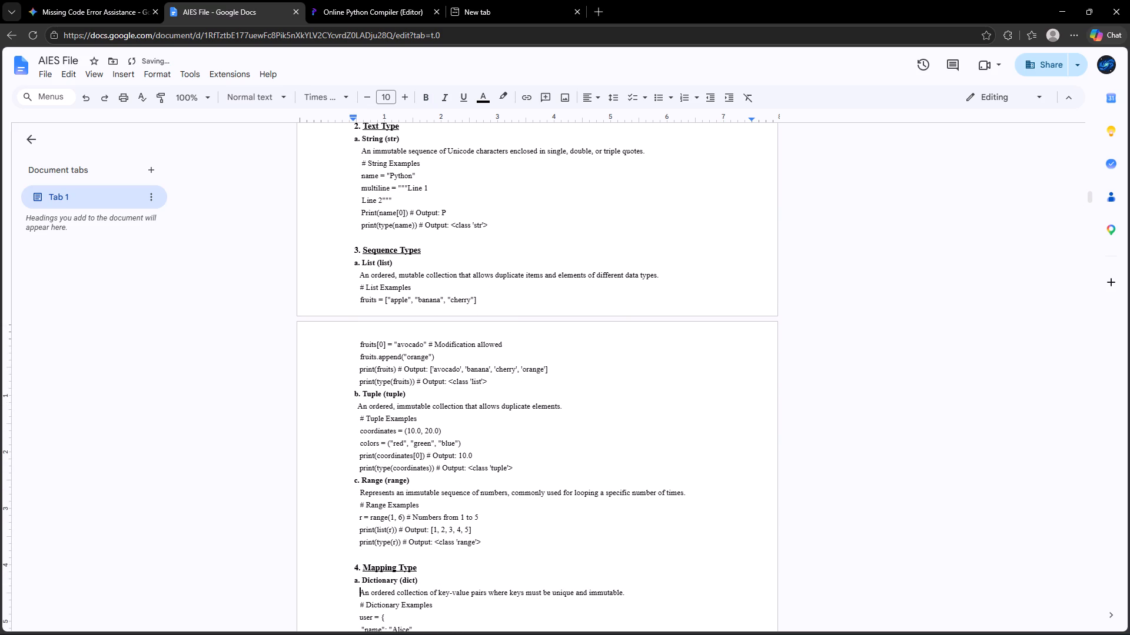
key(space)
key(BackSpace)
Insert a blank line after the last Dictionary example line, before the "5. Set Types" heading.
key(Up)
key(Up)
key(Down)
key(Down)
key(Down)
key(Down)
key(Down)
key(Down)
key(Down)
key(Down)
key(Down)
key(Down)
key(Down)
key(Down)
key(Up)
key(Up)
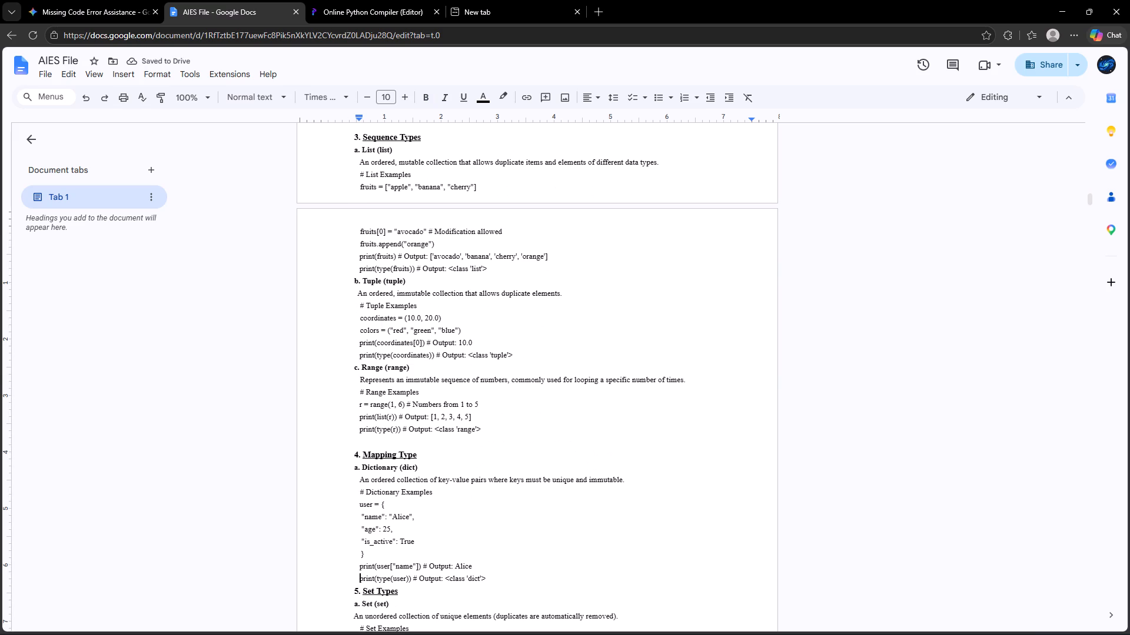
key(Left)
key(Left)
key(Right)
key(Down)
key(Right)
key(Right)
key(Right)
key(Right)
key(Return)
Indent the description line under "a. Set (set)" in Set Types by three spaces.
key(Down)
key(Down)
key(Down)
key(Left)
key(Left)
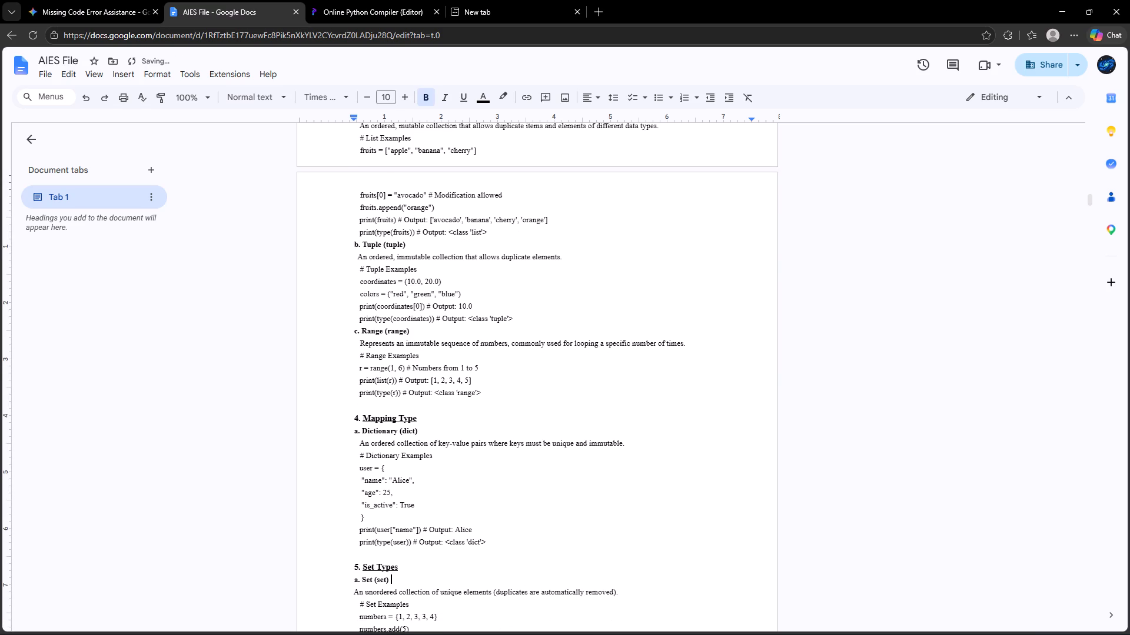
key(Right)
key(space)
key(space)
key(space)
Indent the description line under "b. Frozen Set (frozenset)" by three spaces.
key(Down)
key(Down)
key(Down)
key(Down)
key(Down)
key(Down)
key(Down)
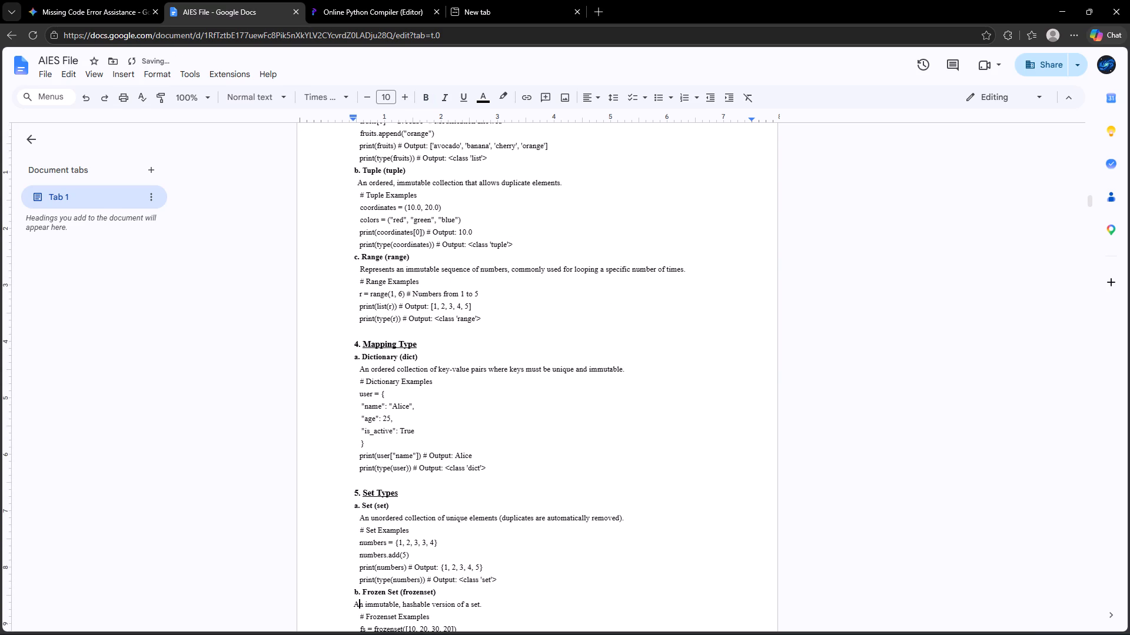
key(Down)
key(Up)
key(Left)
key(Left)
key(space)
key(Right)
key(Right)
key(Left)
key(space)
key(space)
key(space)
Indent the description line under "6. Boolean Type" by two spaces.
key(Down)
key(Down)
key(Down)
key(Down)
key(Down)
key(Down)
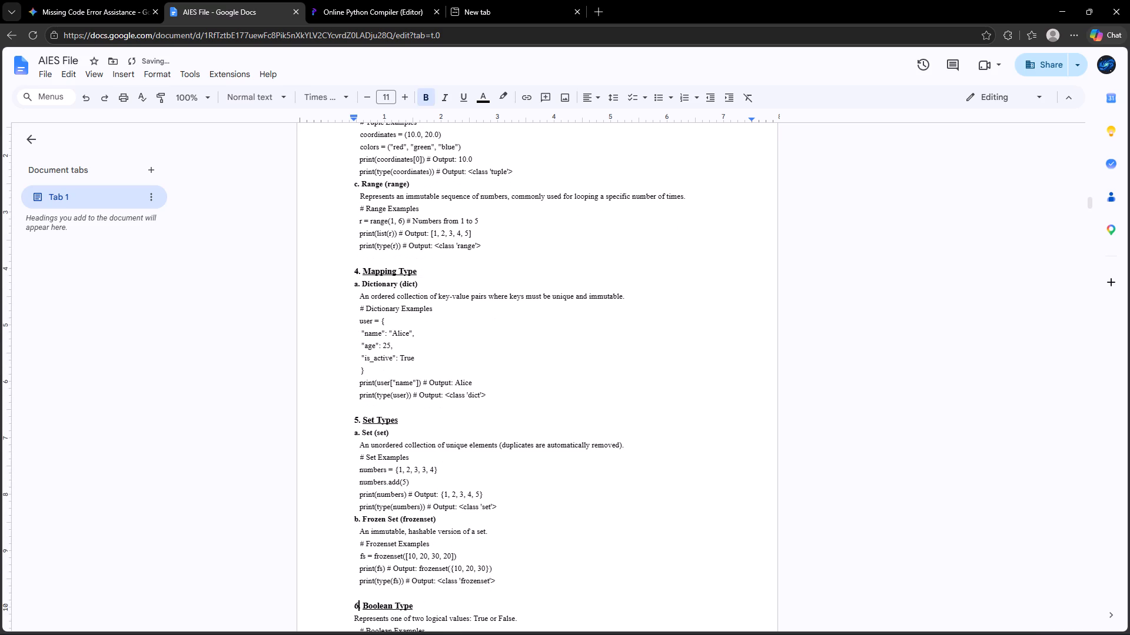
key(Down)
key(Left)
key(space)
key(space)
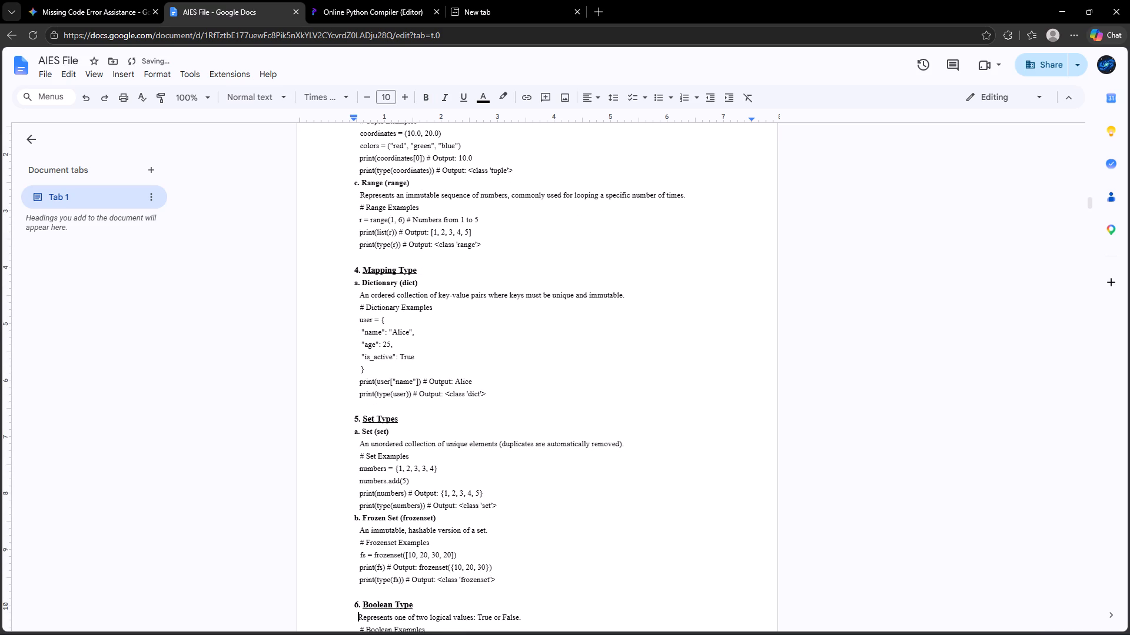
Insert a blank line after the last Boolean example line, before the "7. Binary Types" heading.
key(Down)
key(Down)
key(Down)
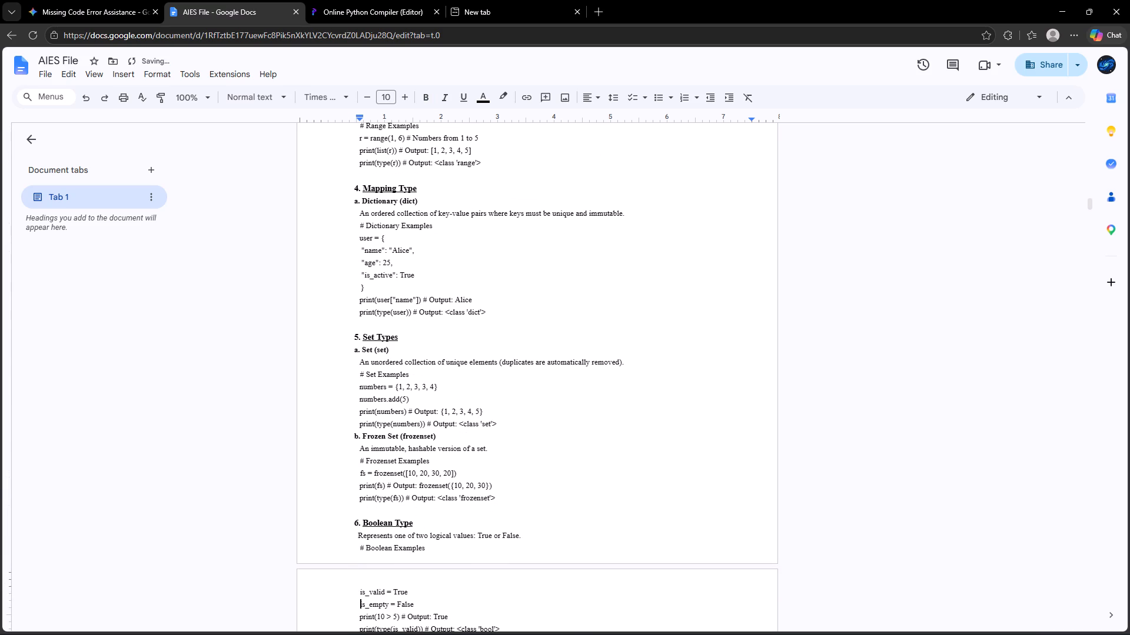
key(Down)
key(Down)
key(Down)
key(Down)
key(Down)
key(Down)
key(Down)
key(Down)
key(Down)
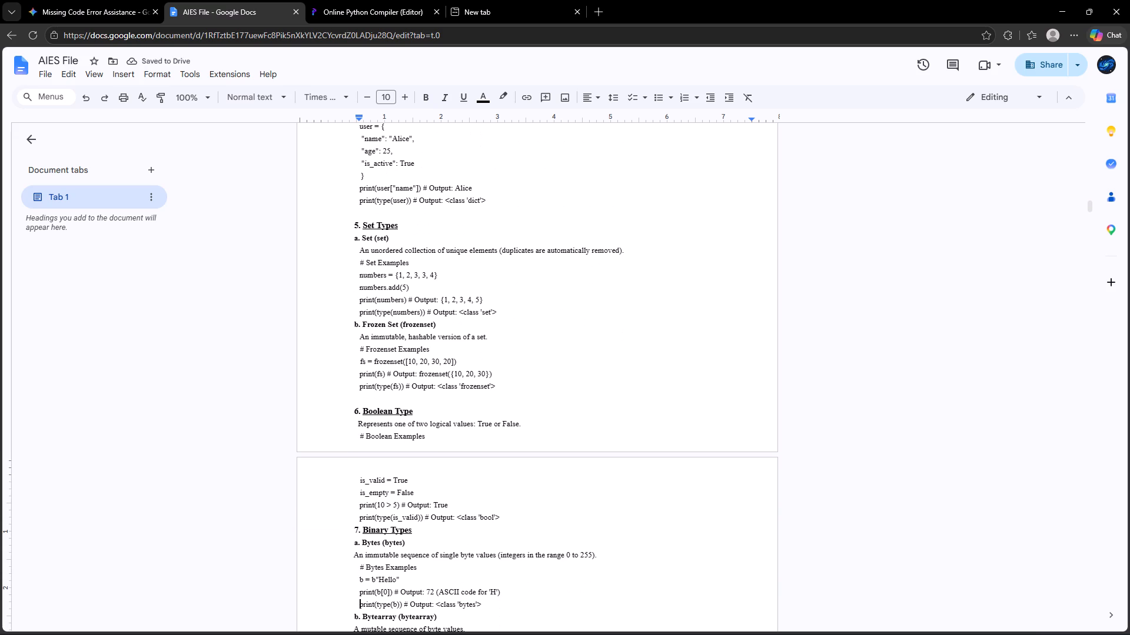
key(Up)
key(Up)
key(Up)
key(Up)
key(Up)
key(Up)
key(Up)
key(Left)
key(Right)
key(Right)
key(Right)
key(Left)
key(Left)
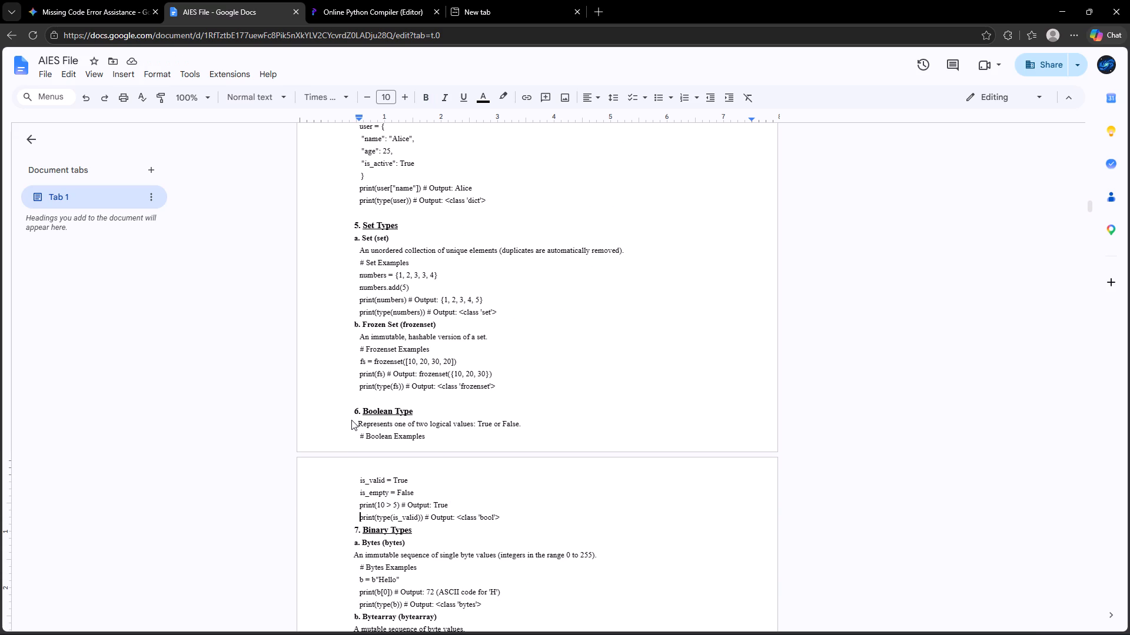
key(Down)
key(Left)
key(Return)
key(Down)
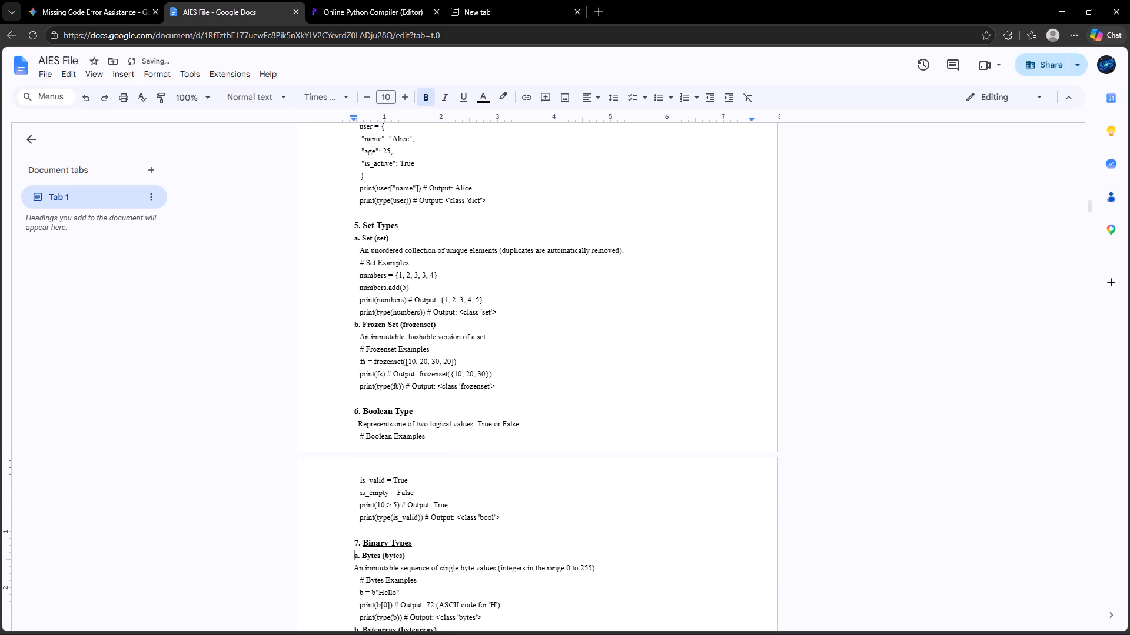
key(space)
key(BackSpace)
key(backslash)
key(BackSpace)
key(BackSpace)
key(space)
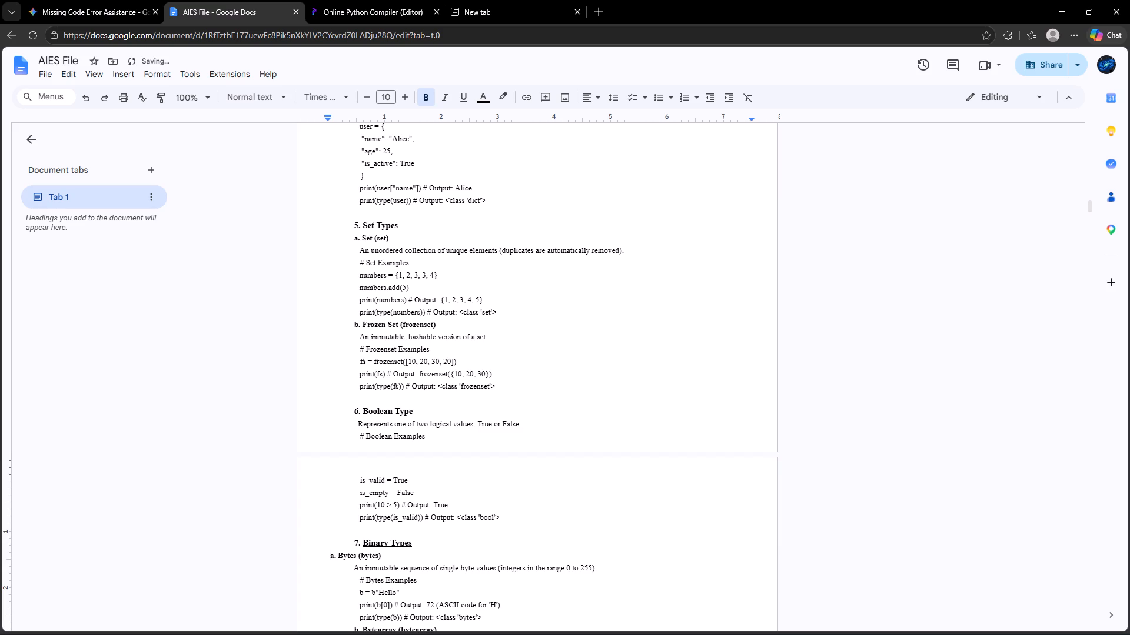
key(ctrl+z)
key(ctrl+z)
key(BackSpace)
Indent the description line under "a. Bytes (bytes)" in Binary Types by two spaces.
key(Down)
key(space)
key(Down)
key(Down)
key(Up)
key(Left)
key(Left)
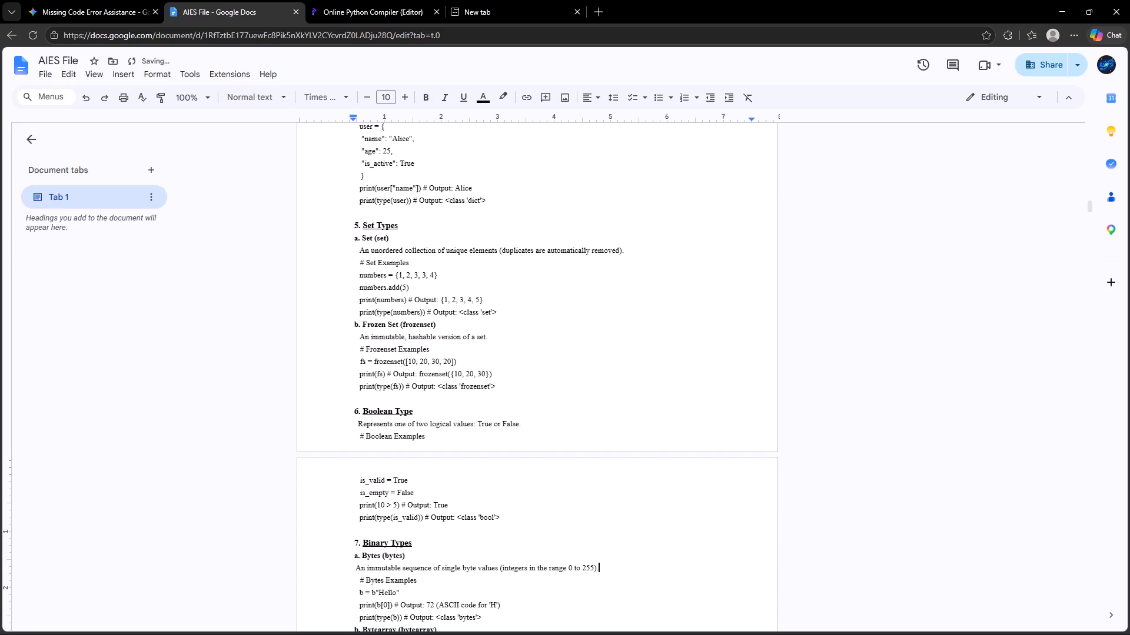
key(Left)
key(Right)
key(Right)
key(Up)
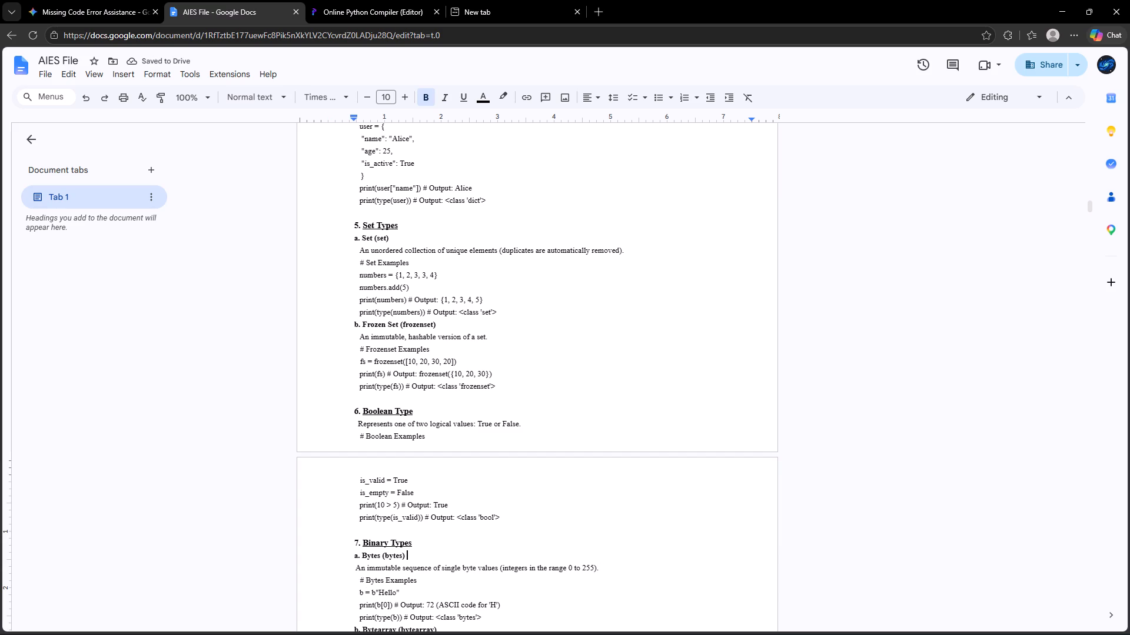
key(Left)
key(Right)
key(Right)
key(space)
key(Down)
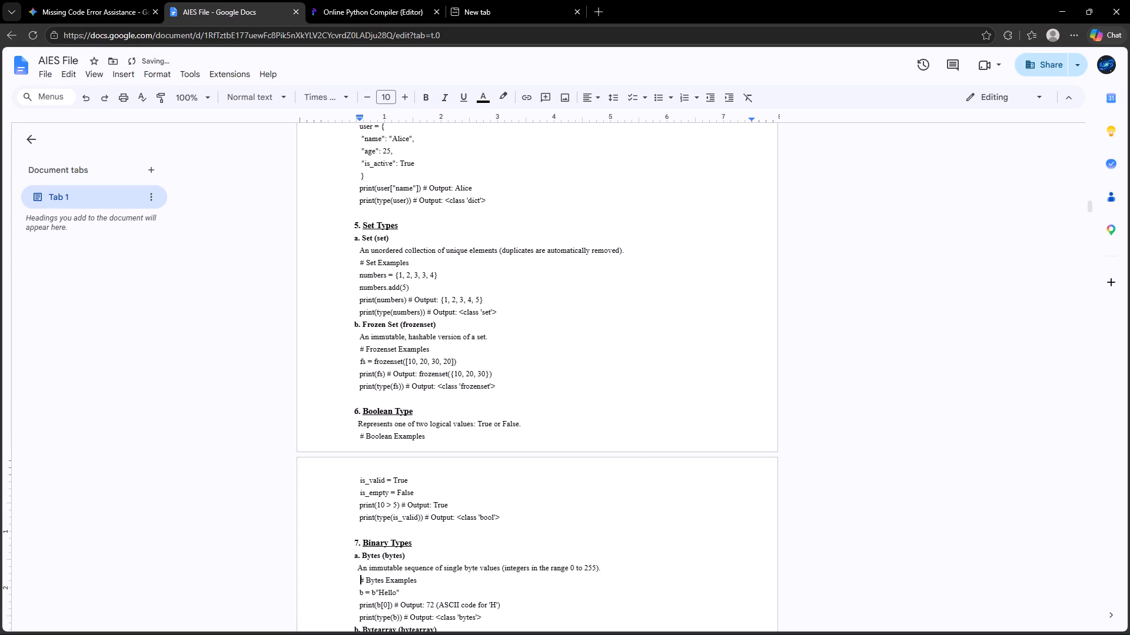
Indent the description line under "b. Bytearray (bytearray)" by three spaces.
key(Down)
key(Down)
key(Down)
key(Down)
key(Down)
key(space)
key(space)
key(space)
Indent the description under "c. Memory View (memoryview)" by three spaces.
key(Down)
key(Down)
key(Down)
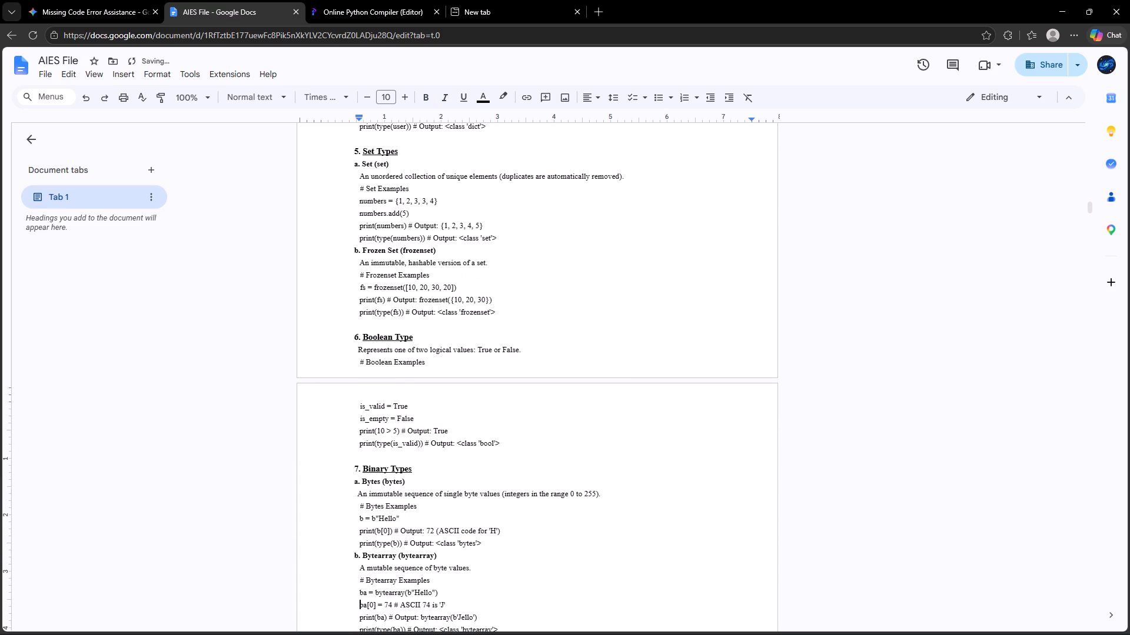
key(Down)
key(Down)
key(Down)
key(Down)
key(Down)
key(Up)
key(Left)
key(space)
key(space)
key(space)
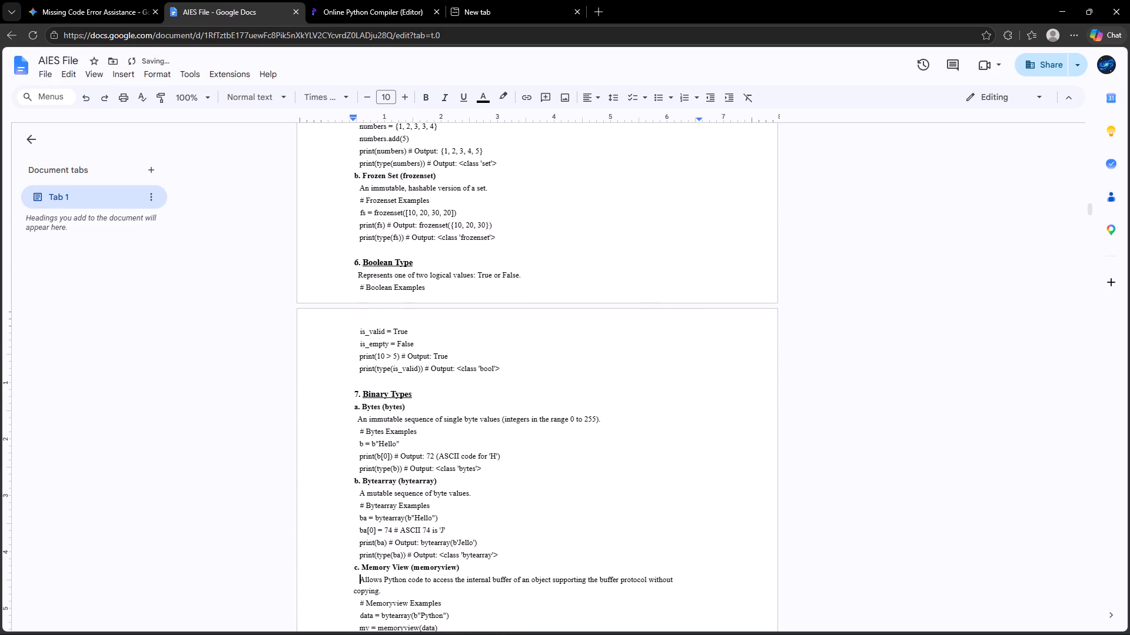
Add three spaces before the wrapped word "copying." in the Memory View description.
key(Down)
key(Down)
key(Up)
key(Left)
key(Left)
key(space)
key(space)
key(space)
Remove the leading spaces and the paragraph's left indent from the Memory View description.
key(Up)
key(BackSpace)
key(BackSpace)
key(ctrl+z)
key(Right)
key(Right)
key(BackSpace)
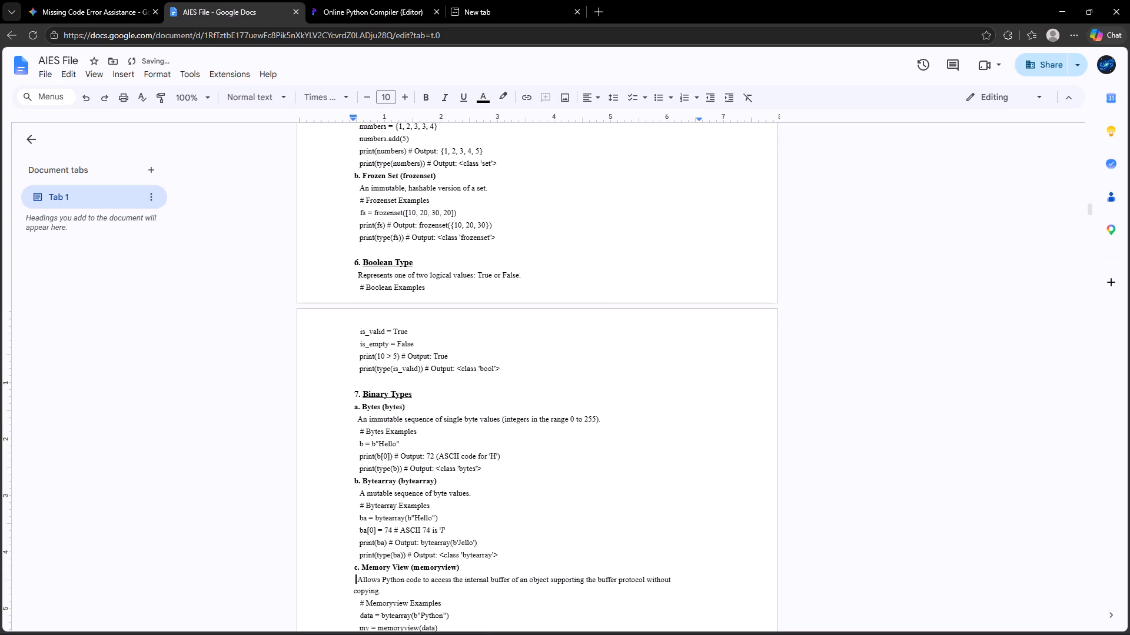
key(BackSpace)
key(BackSpace)
key(Right)
key(BackSpace)
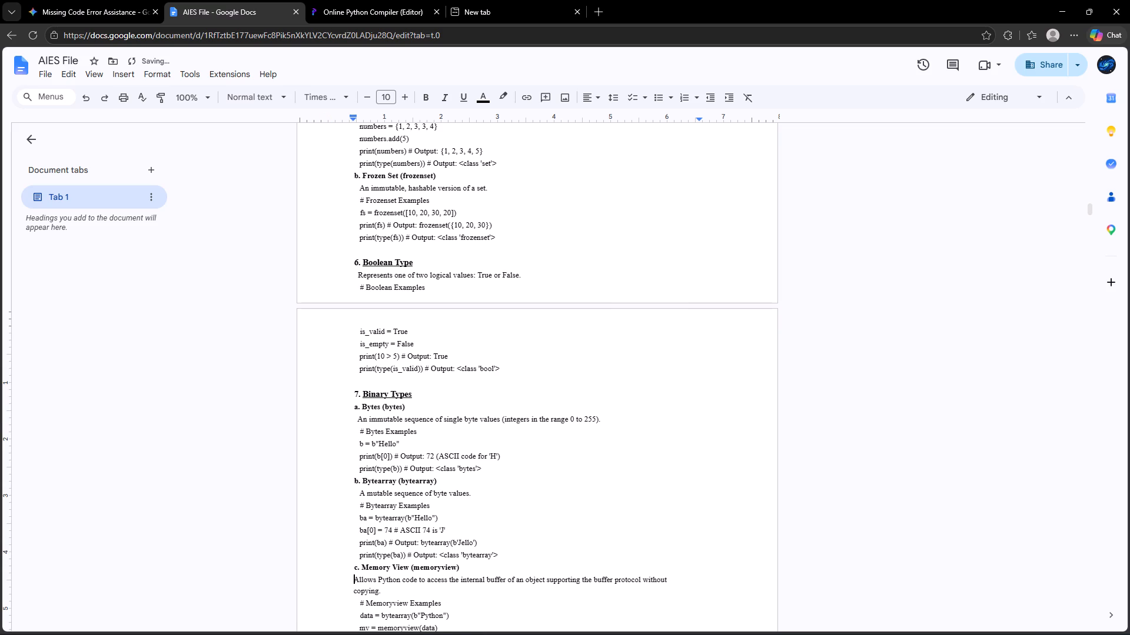
key(BackSpace)
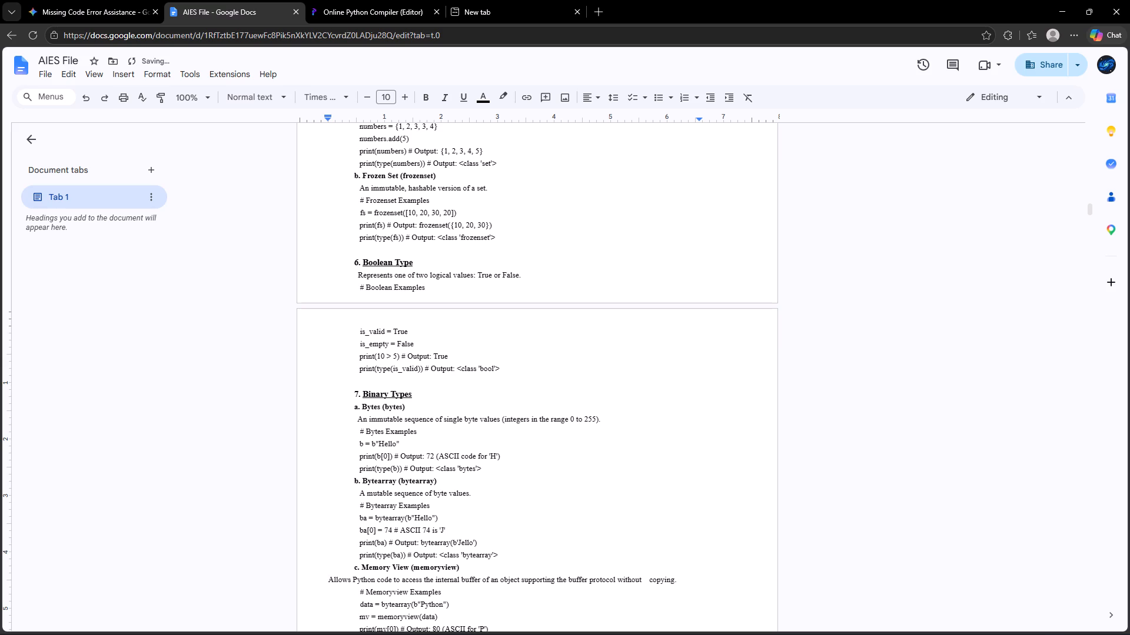
Reduce the gap before "copying." in the Memory View description to a single space.
click(649, 581)
key(BackSpace)
key(BackSpace)
key(BackSpace)
key(BackSpace)
key(space)
Indent the start of the Memory View description with fifteen spaces, placing its first line slightly inside the heading above.
key(Left)
key(Left)
key(Left)
key(Left)
key(Left)
key(Left)
key(Left)
key(Left)
key(Left)
key(Left)
key(Left)
key(Left)
key(Left)
key(Left)
key(Left)
key(Left)
key(Left)
key(Left)
key(Left)
key(Left)
key(Left)
key(Left)
key(Left)
key(Left)
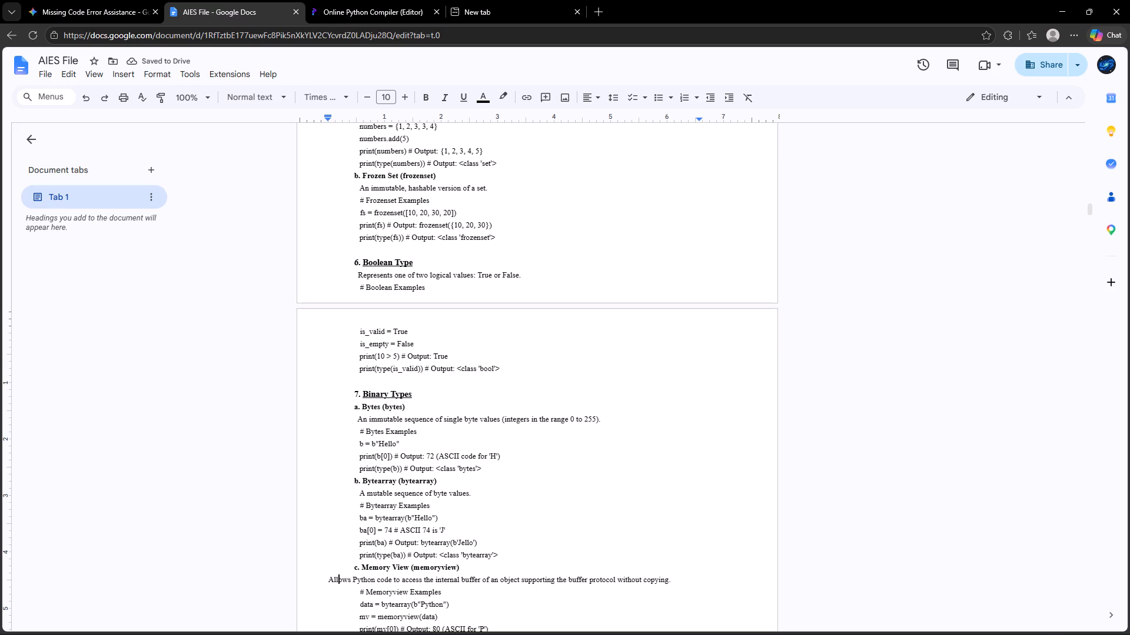
key(Left)
key(Left)
key(Left)
key(space)
key(space)
key(space)
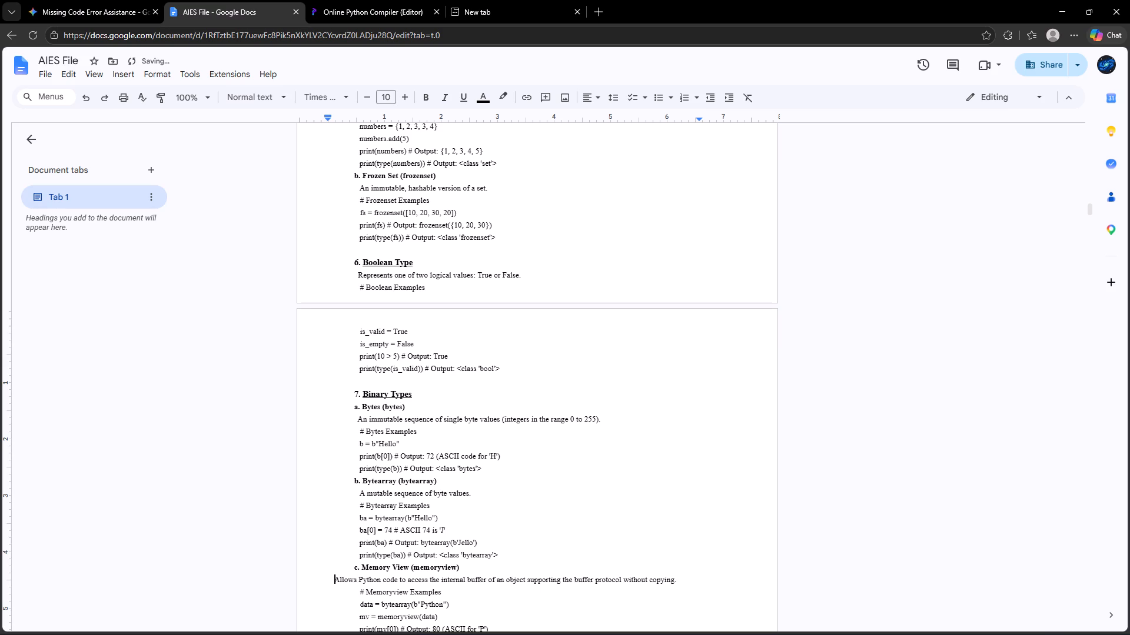
key(space)
key(space)
key(space)
key(space)
key(space)
key(space)
key(space)
key(space)
key(space)
key(space)
key(space)
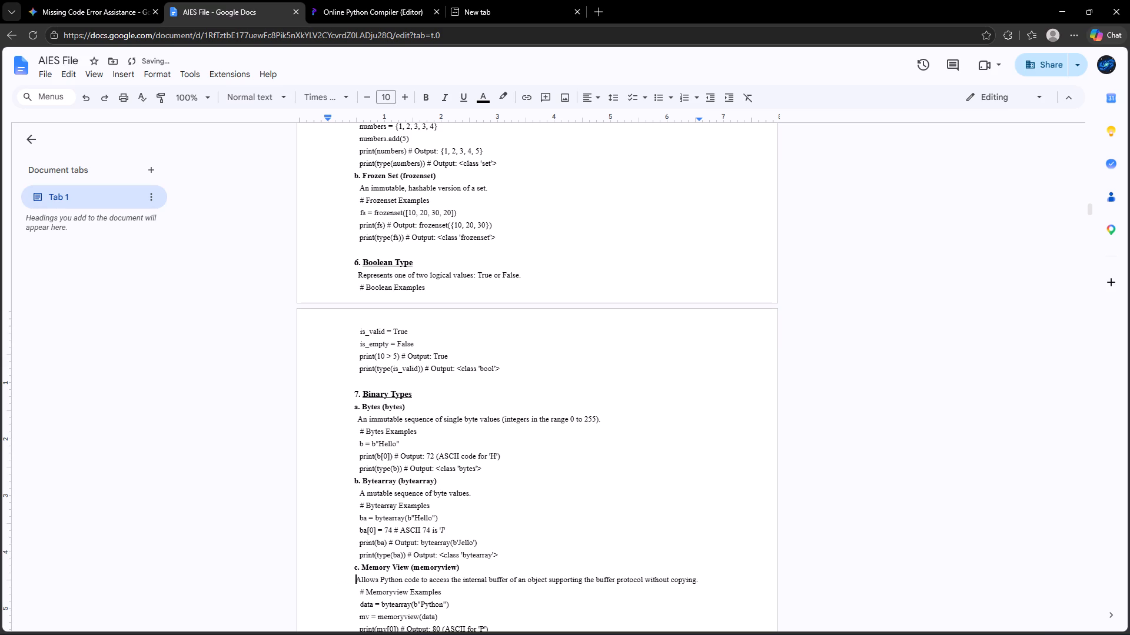
key(space)
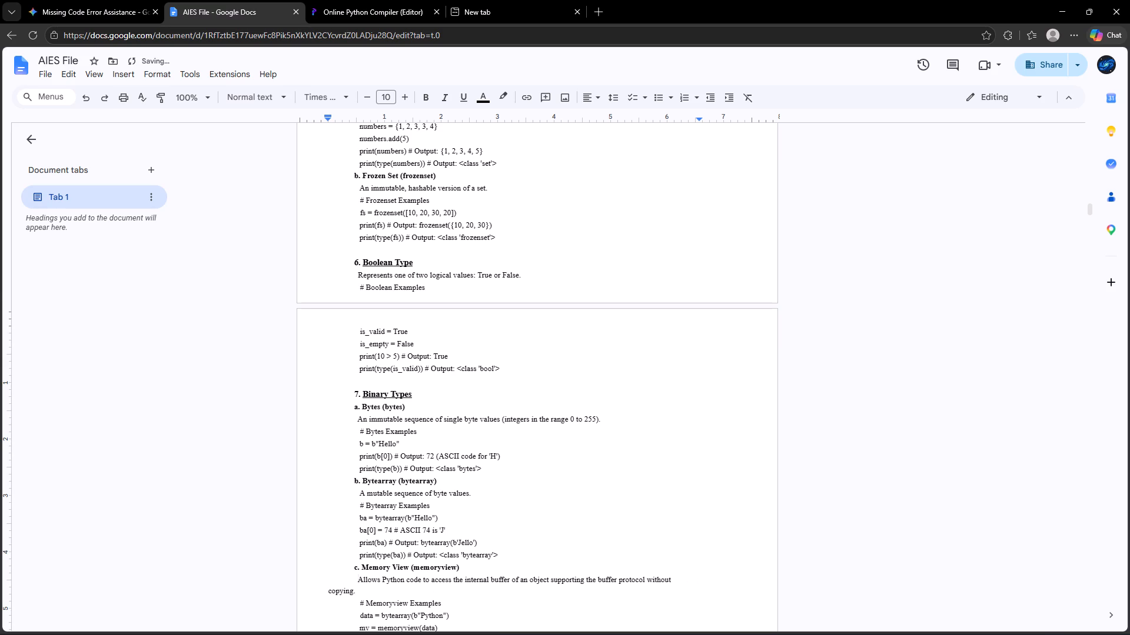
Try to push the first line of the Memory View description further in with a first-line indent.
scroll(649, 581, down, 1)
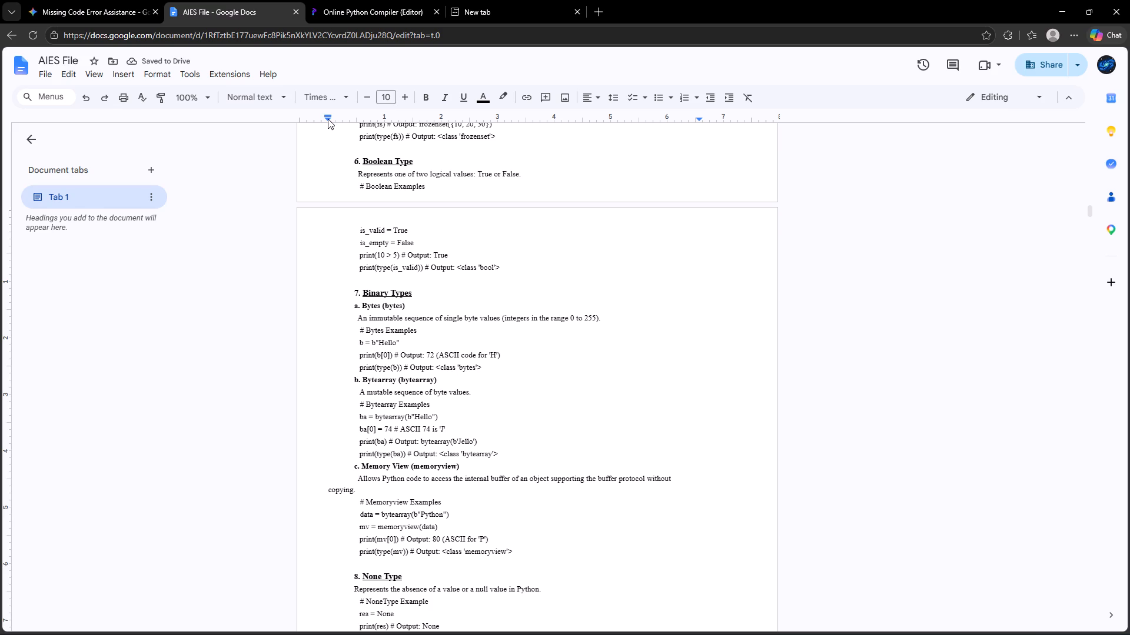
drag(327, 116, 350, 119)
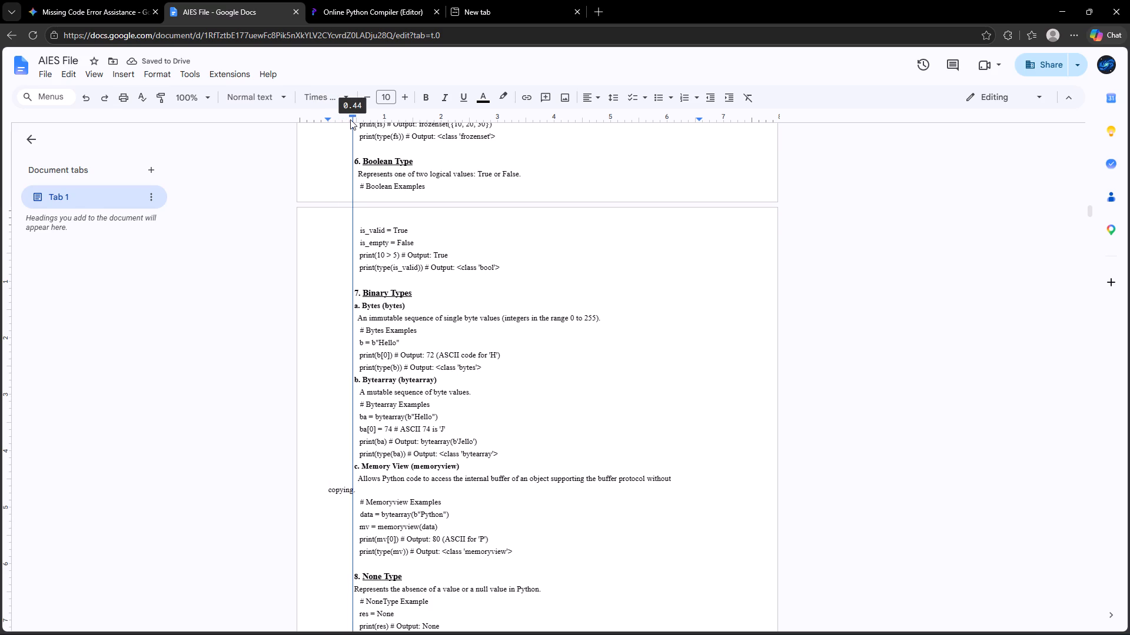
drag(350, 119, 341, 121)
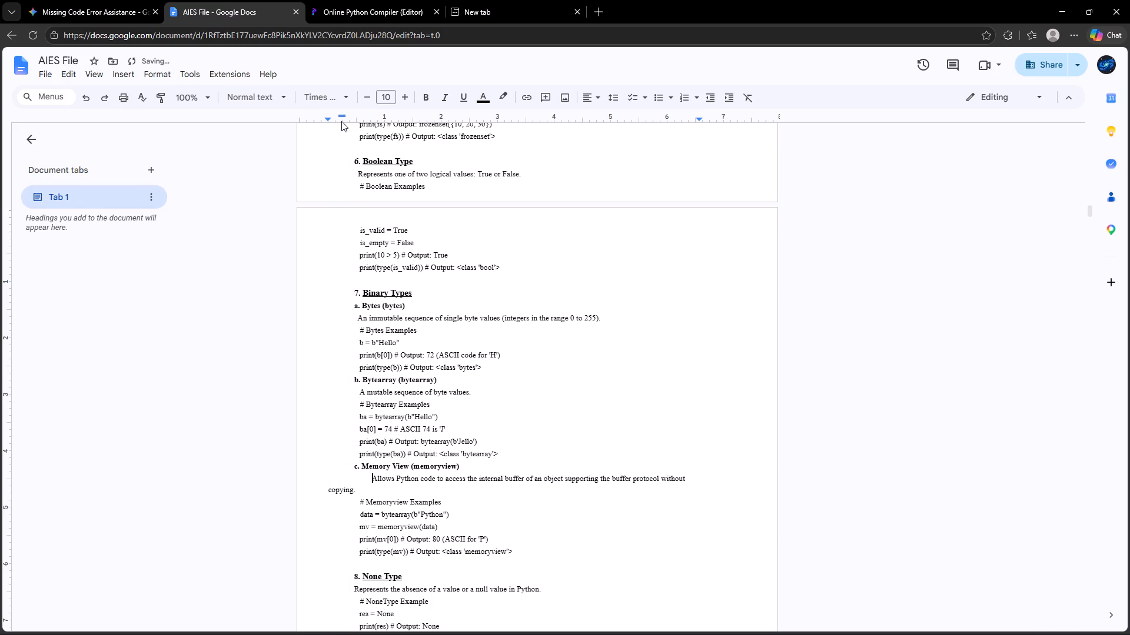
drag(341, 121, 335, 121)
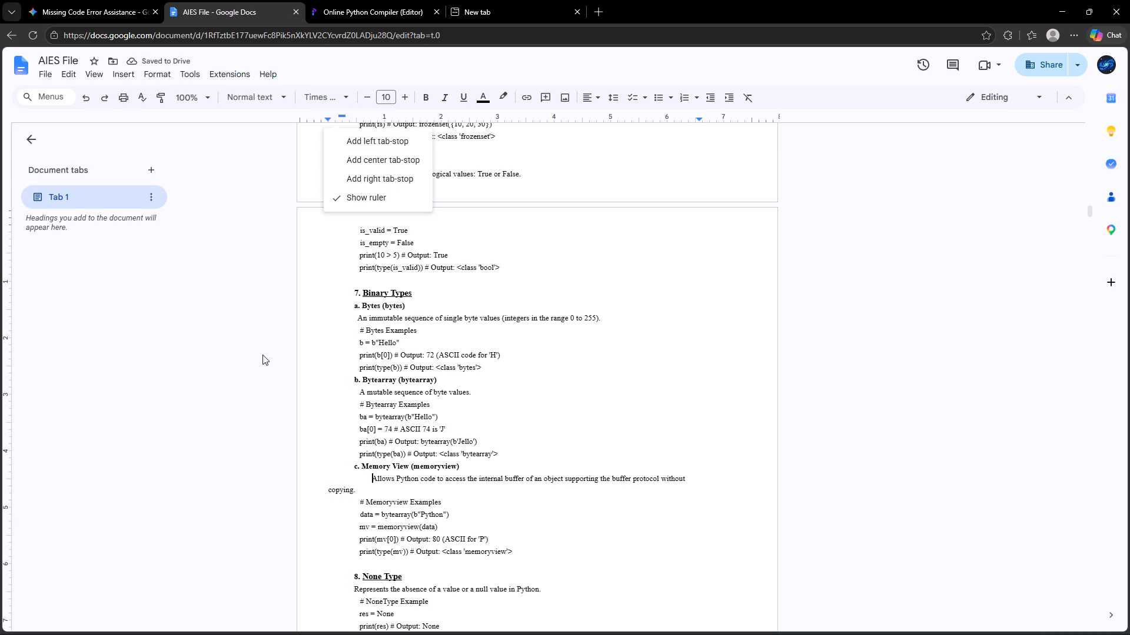
Undo the recent indent changes to the Memory View description and add four leading spaces, aligning it with its heading.
key(ctrl+z)
key(ctrl+z)
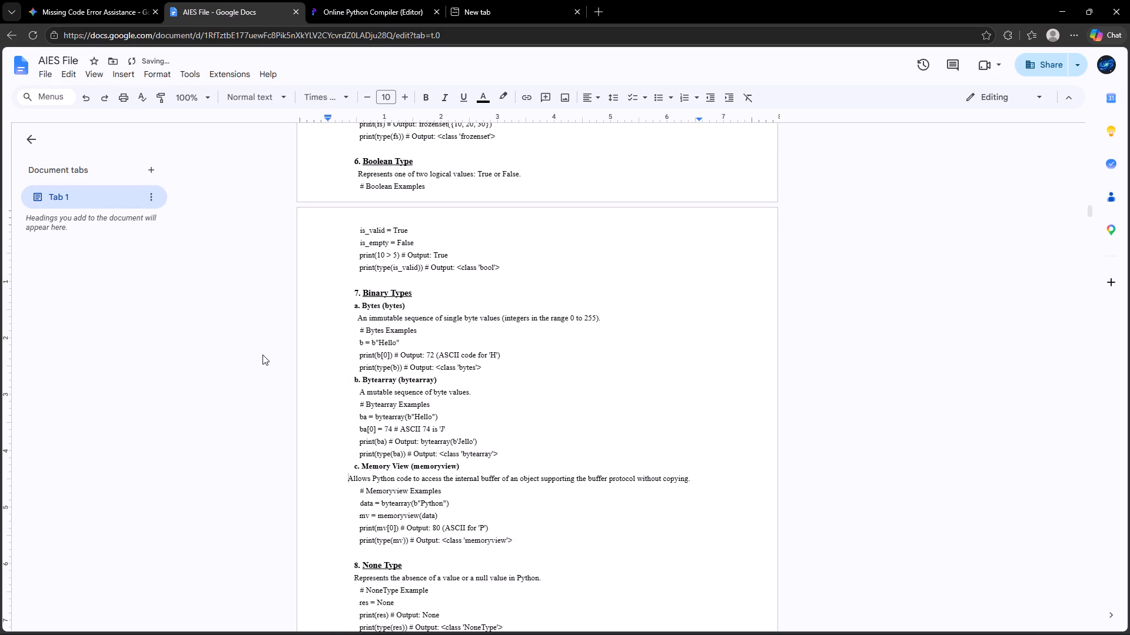
key(Return)
key(BackSpace)
key(space)
key(space)
key(space)
key(space)
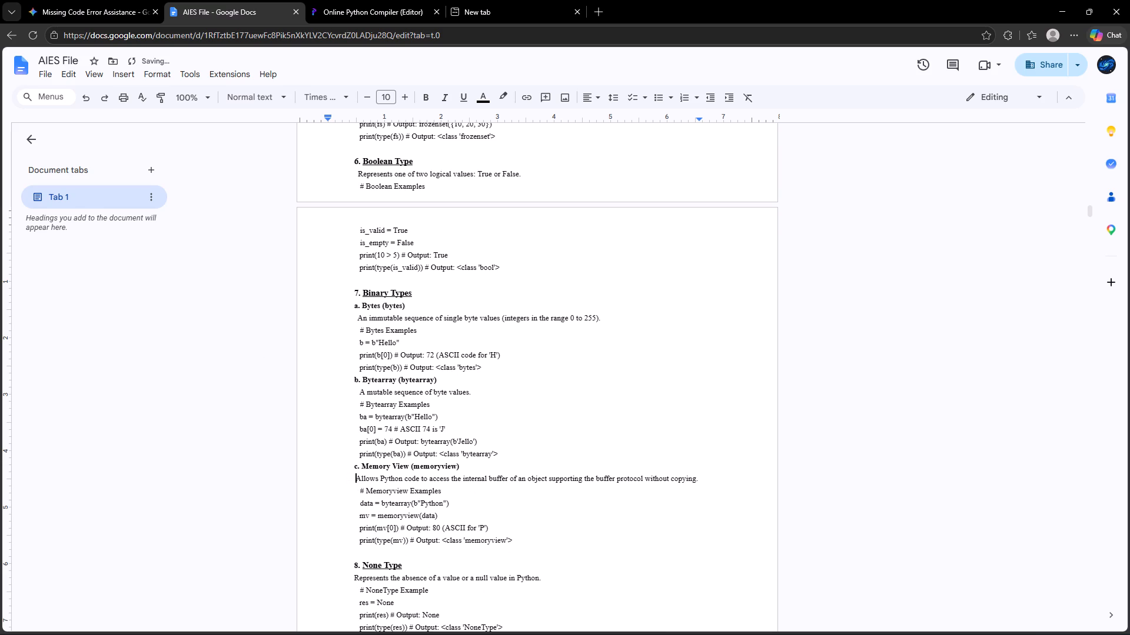
Add a blank line after Experiment 2's output to push the Experiment: 3 heading onto the following page.
scroll(262, 355, down, 1)
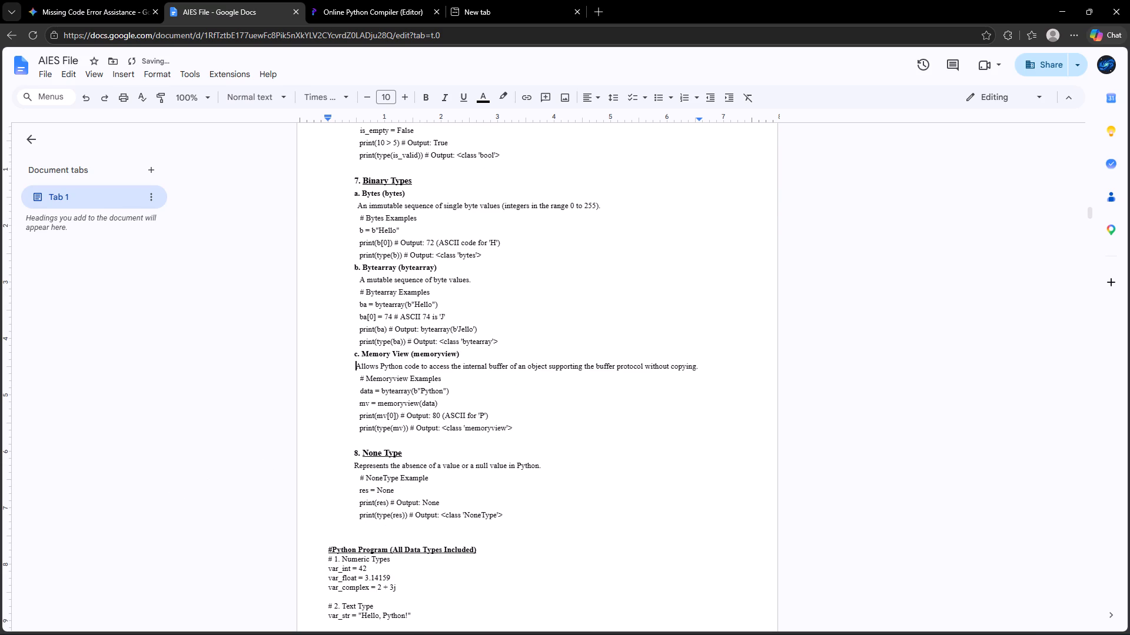
scroll(329, 492, down, 3)
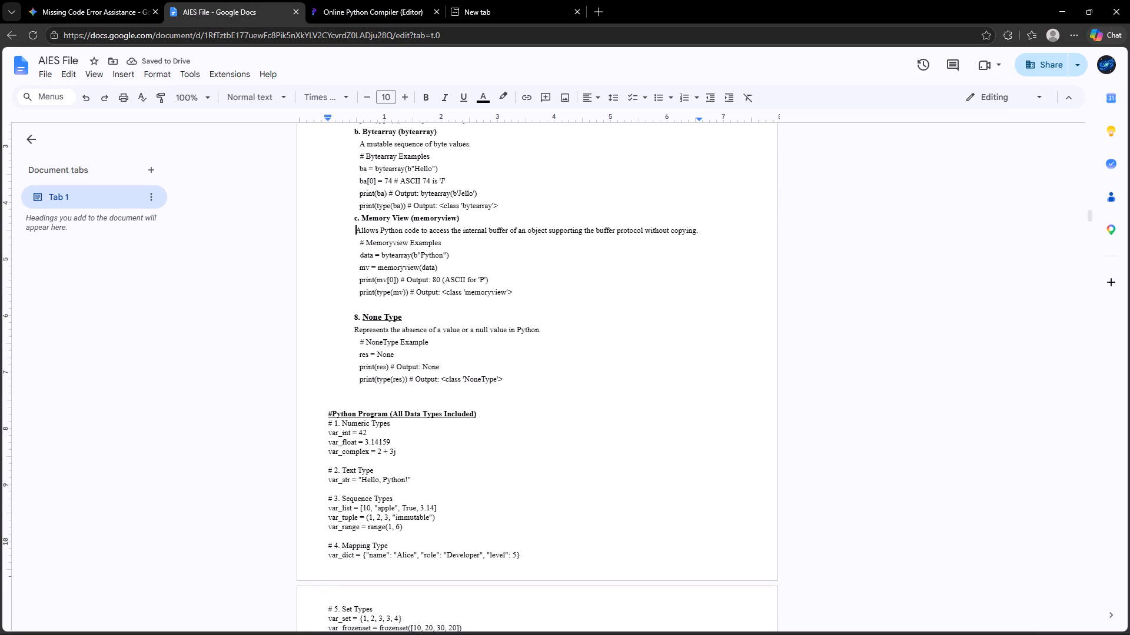
scroll(338, 462, down, 6)
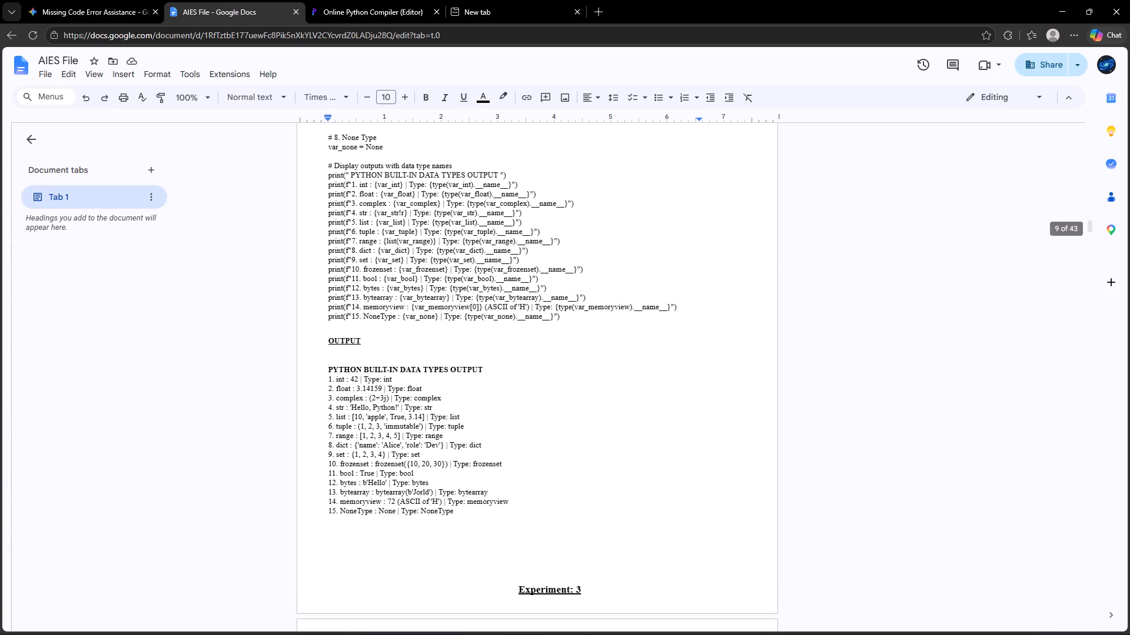
scroll(338, 462, down, 2)
click(474, 375)
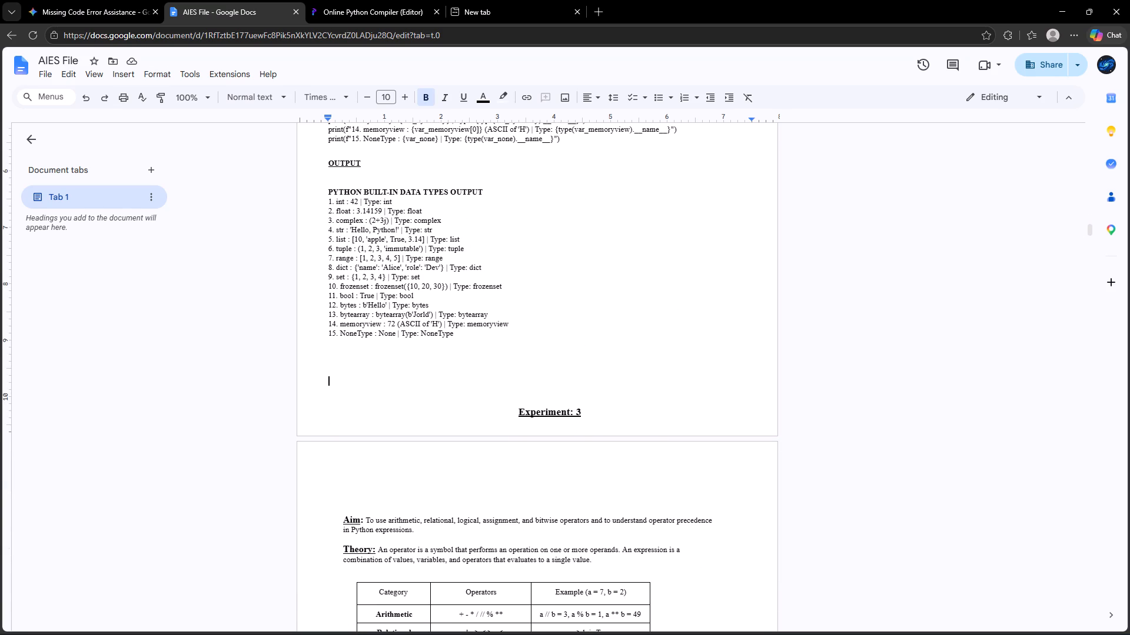
key(Return)
Remove one empty line above the Experiment: 3 heading at the start of its page.
drag(556, 490, 541, 463)
double_click(518, 477)
scroll(518, 477, down, 2)
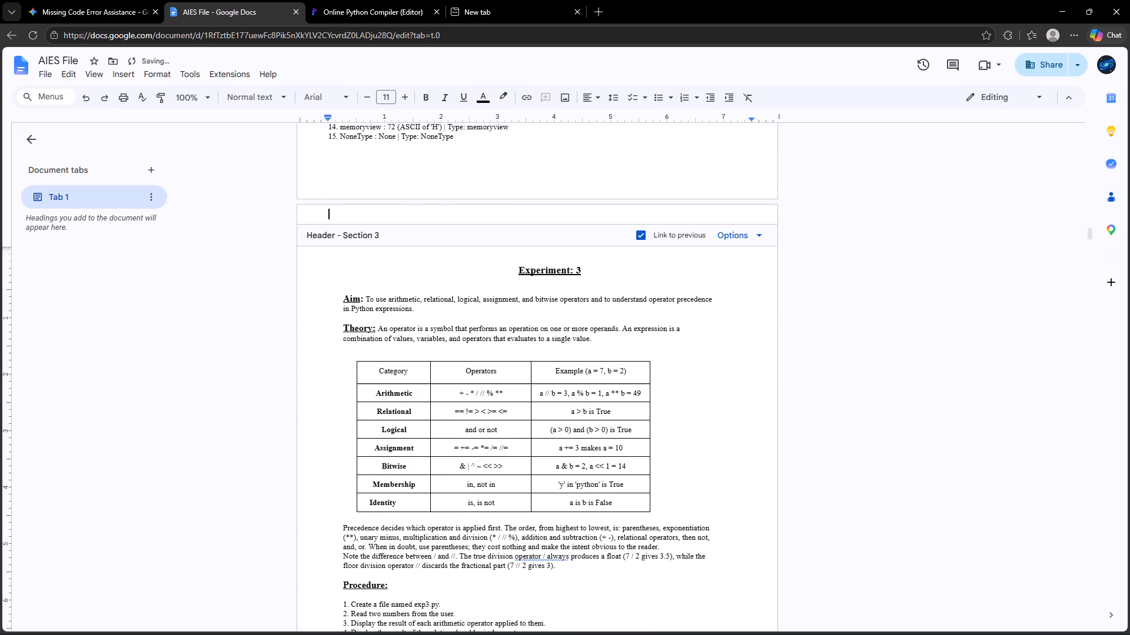
scroll(518, 477, down, 1)
click(746, 383)
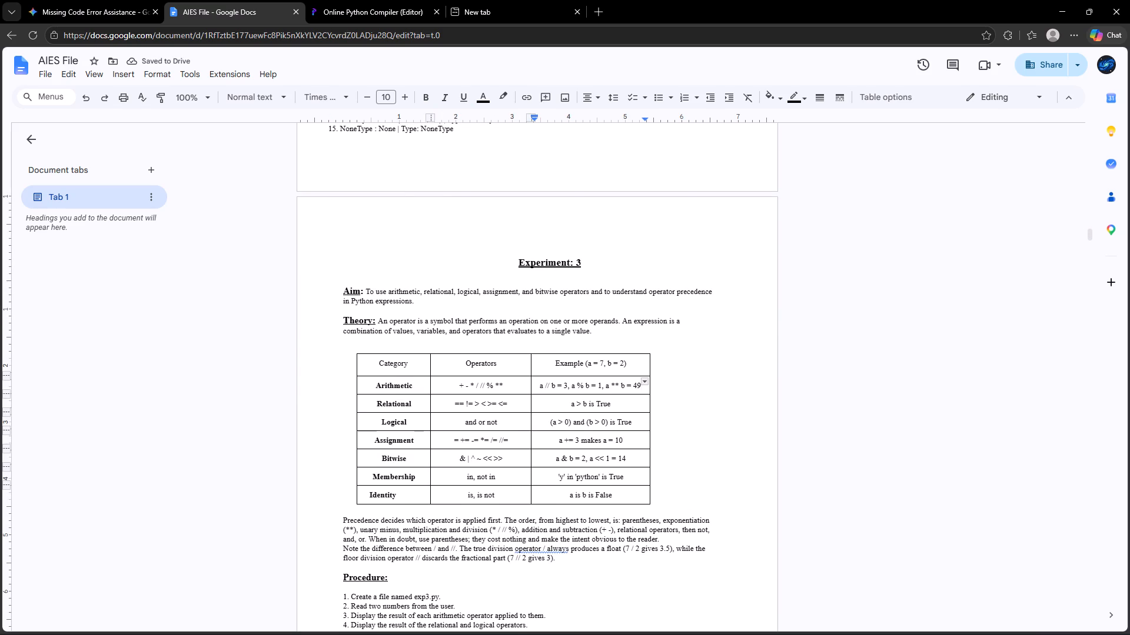
click(574, 238)
key(BackSpace)
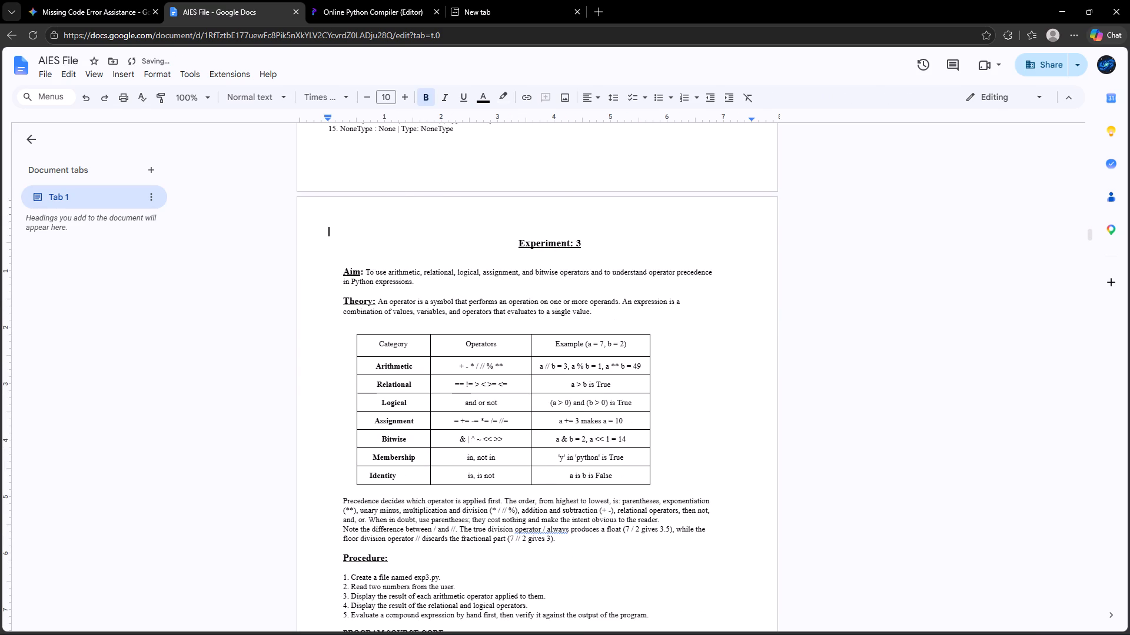
Look through Experiment 3's output and exercises for page-break, spacing and indent problems.
scroll(551, 229, down, 7)
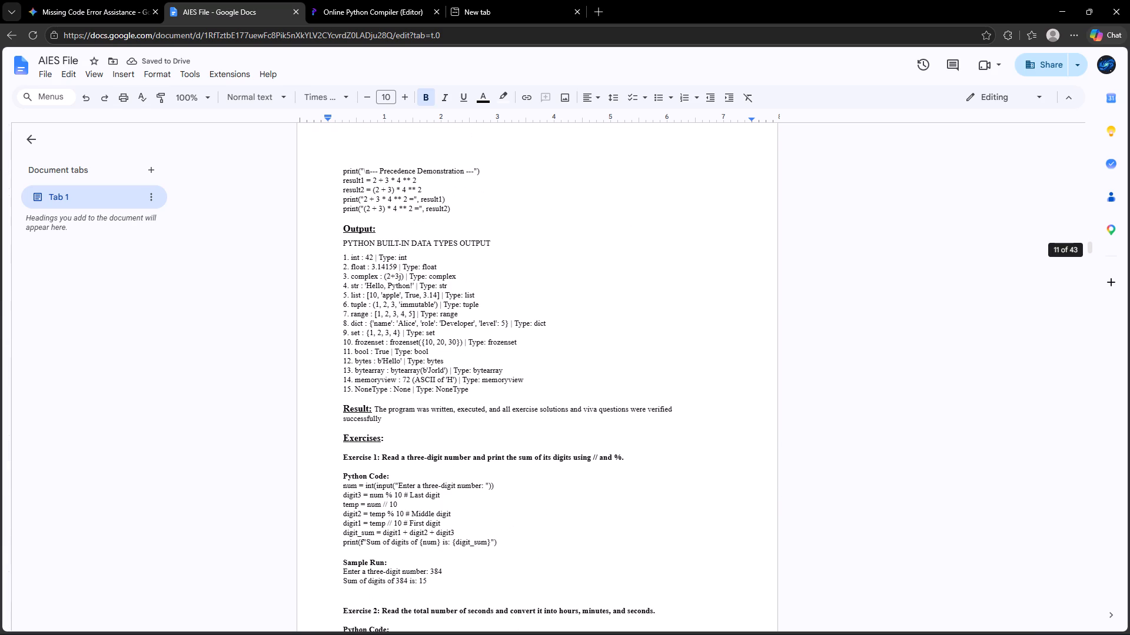
scroll(551, 229, down, 1)
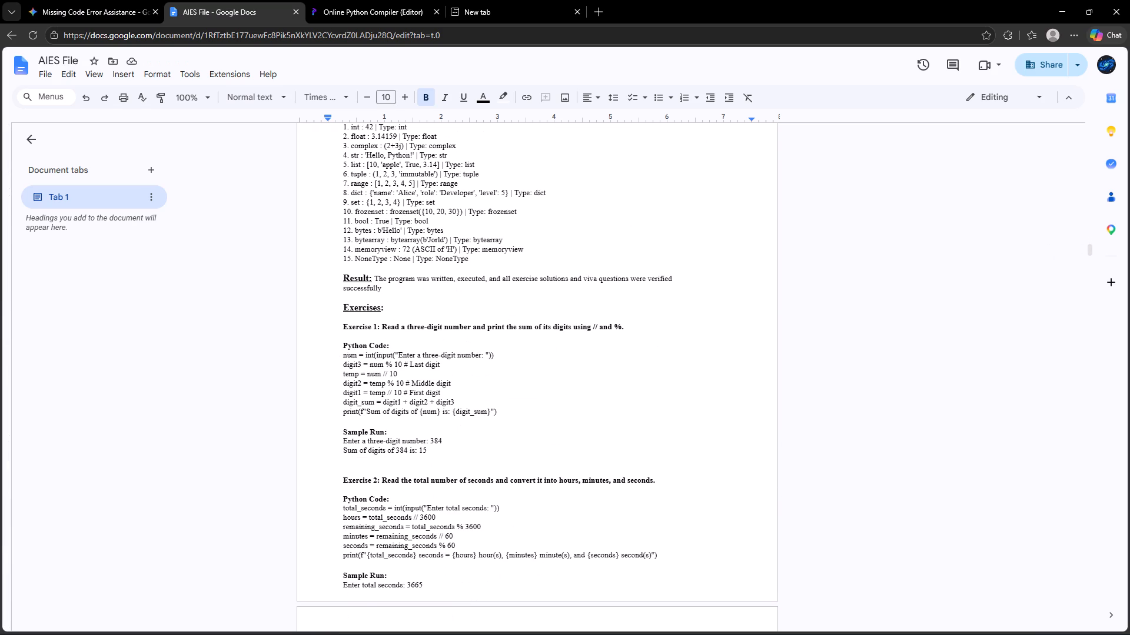
scroll(551, 229, down, 3)
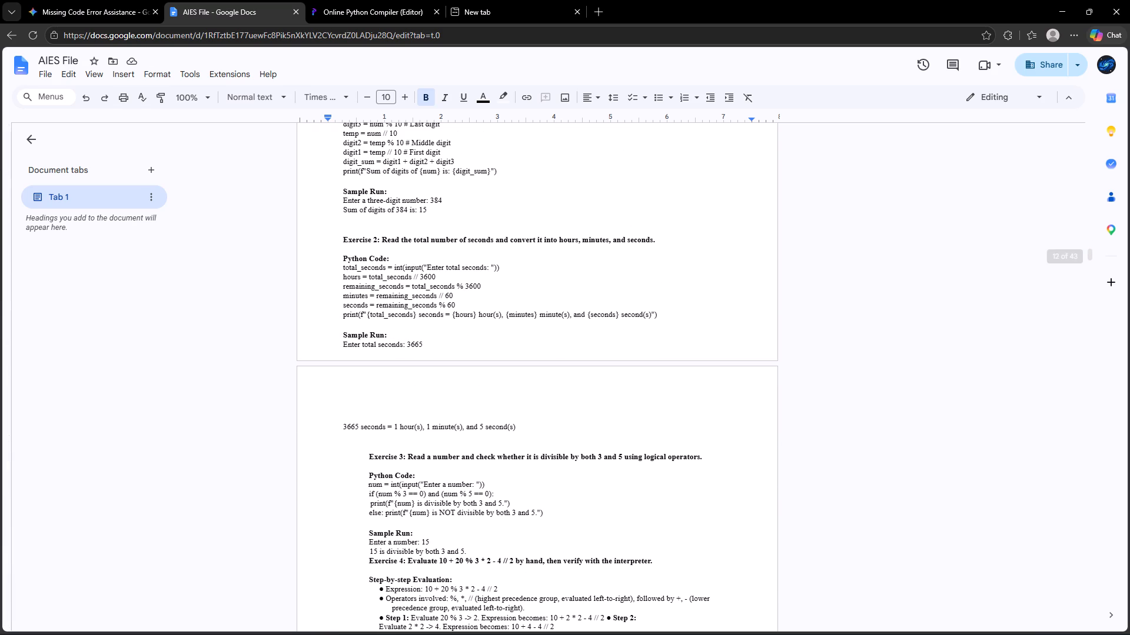
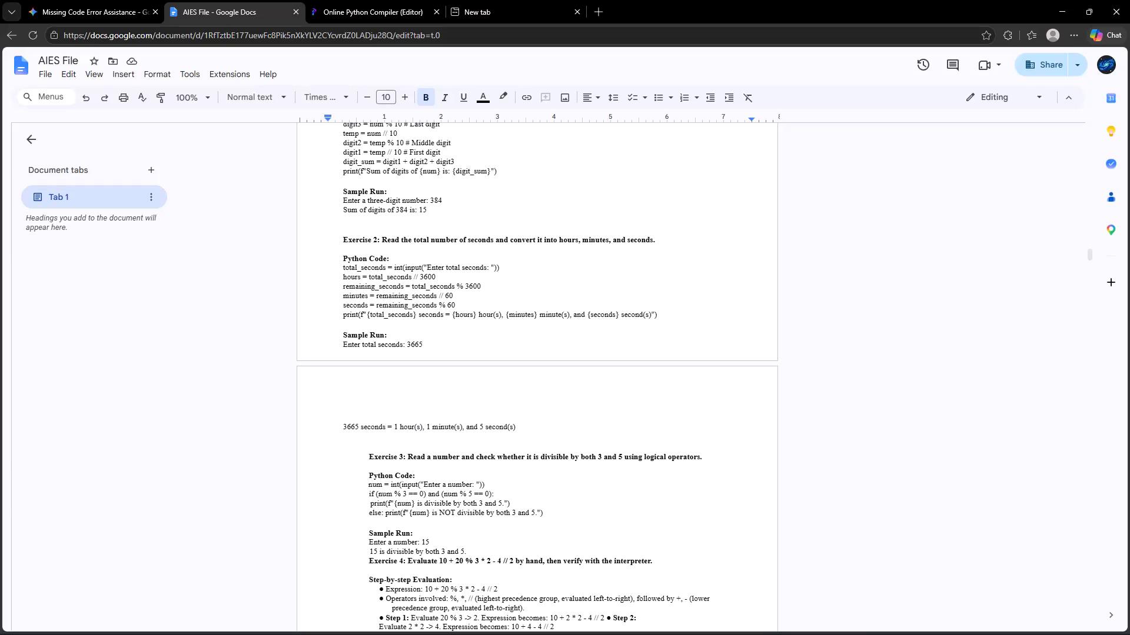
Add the missing full stop after "successfully" at the end of Experiment 3's Result sentence.
scroll(438, 226, down, 1)
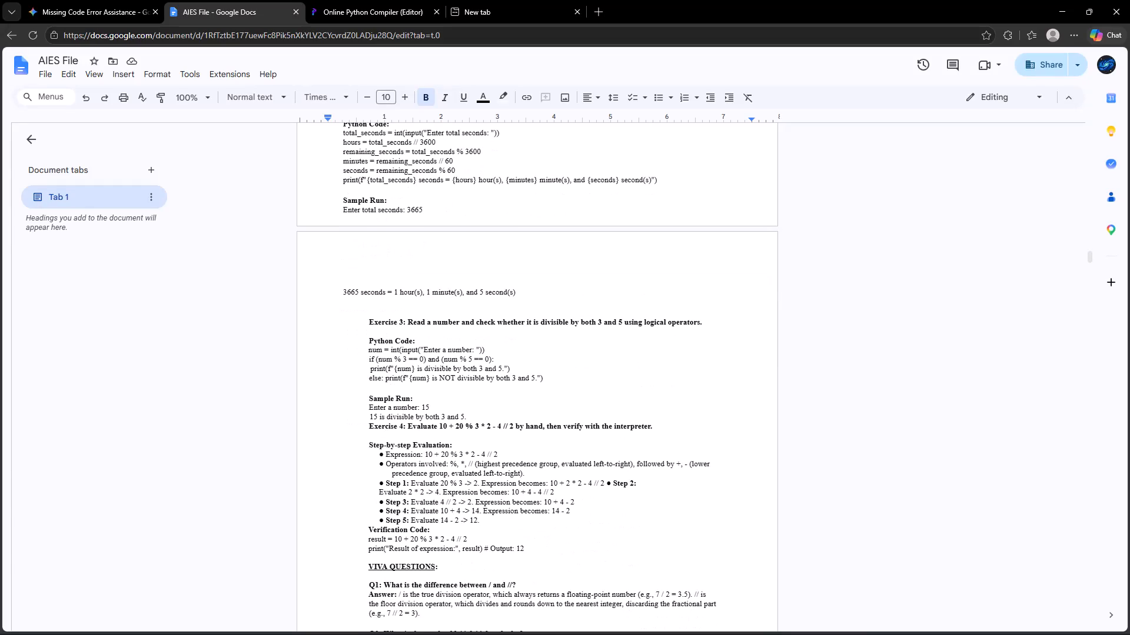
scroll(404, 241, up, 3)
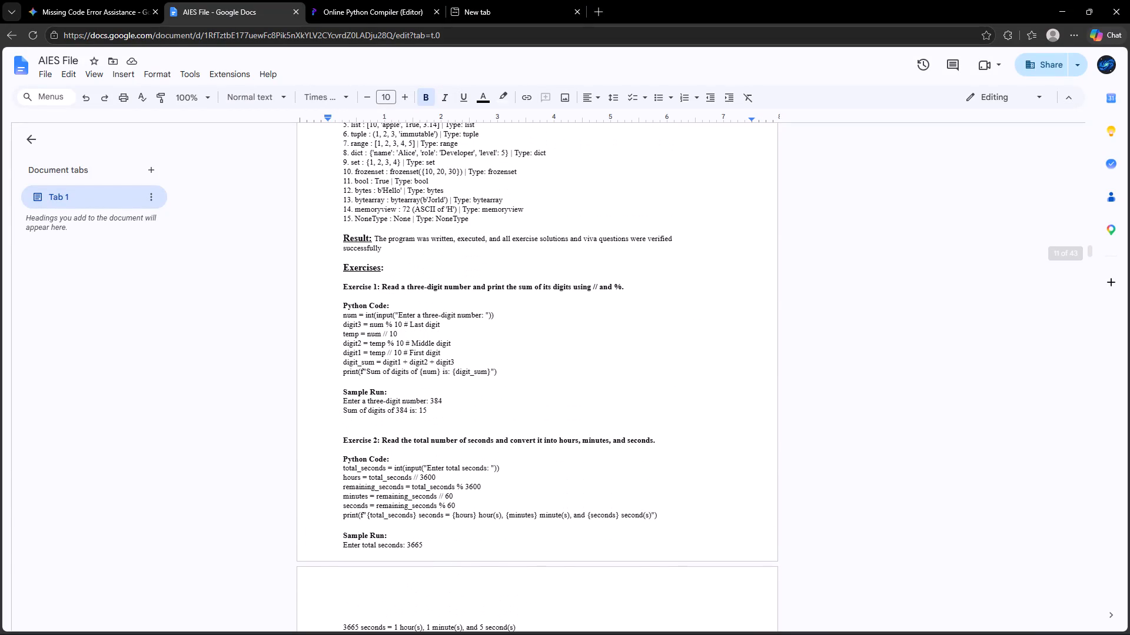
click(393, 245)
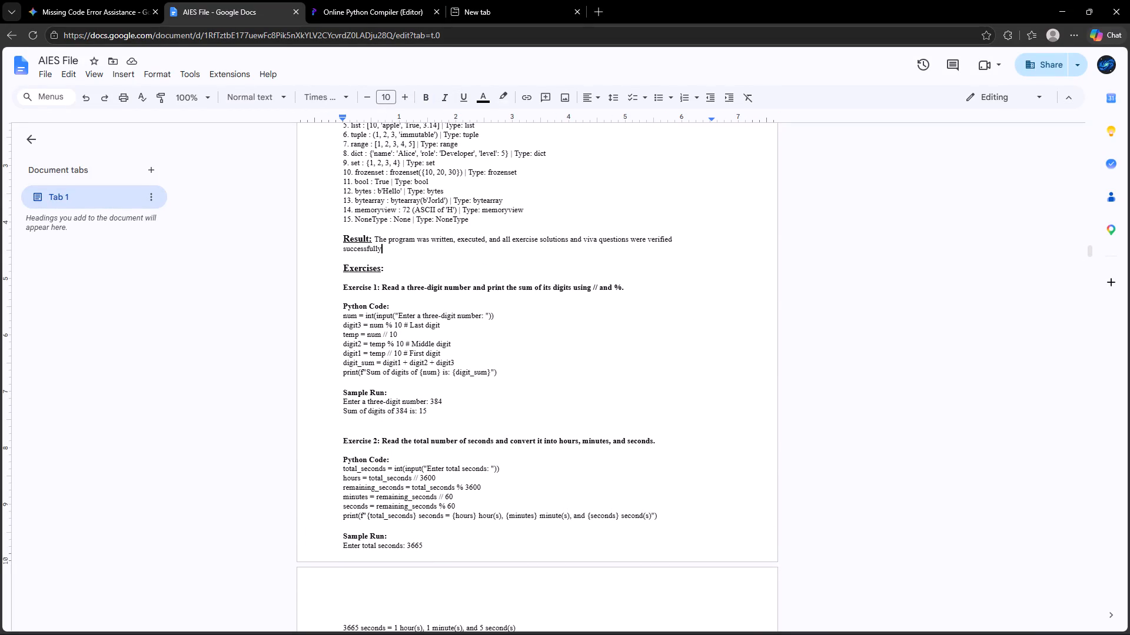
key(period)
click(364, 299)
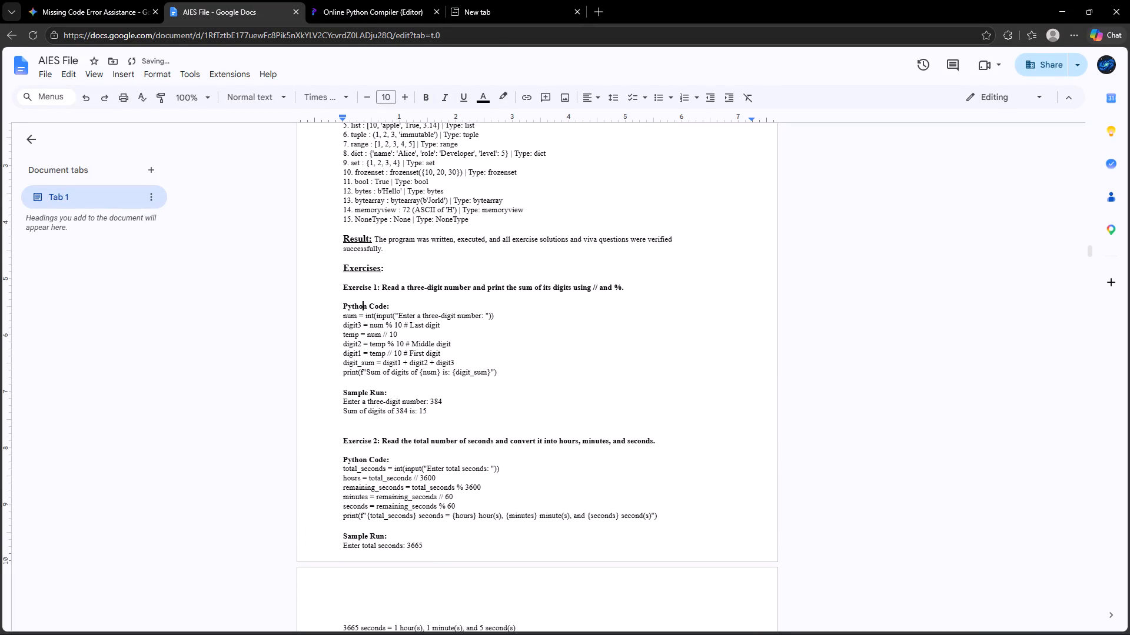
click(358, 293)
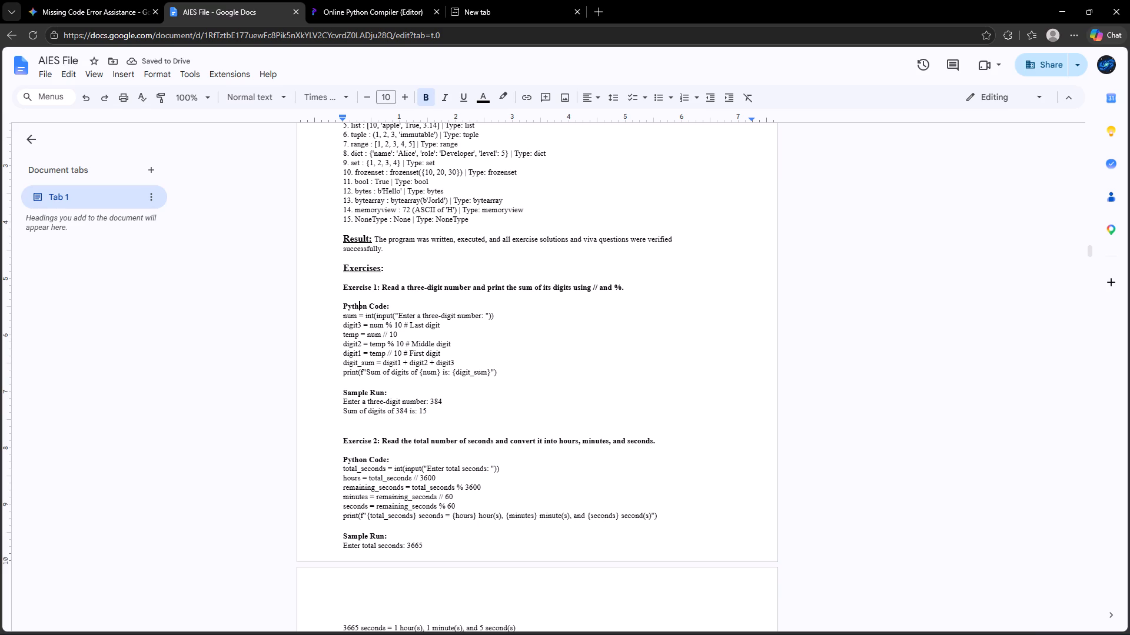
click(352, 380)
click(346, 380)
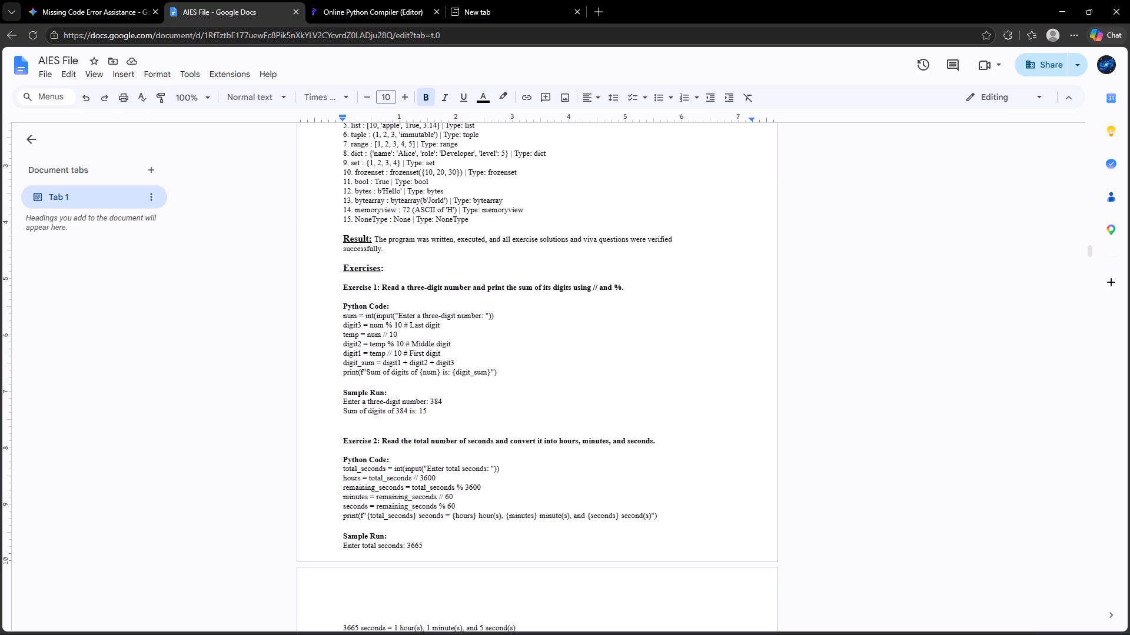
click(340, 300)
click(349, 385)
Set the Exercise 2 heading's custom paragraph spacing to 1 pt before and 1 pt after.
scroll(349, 385, down, 1)
click(366, 356)
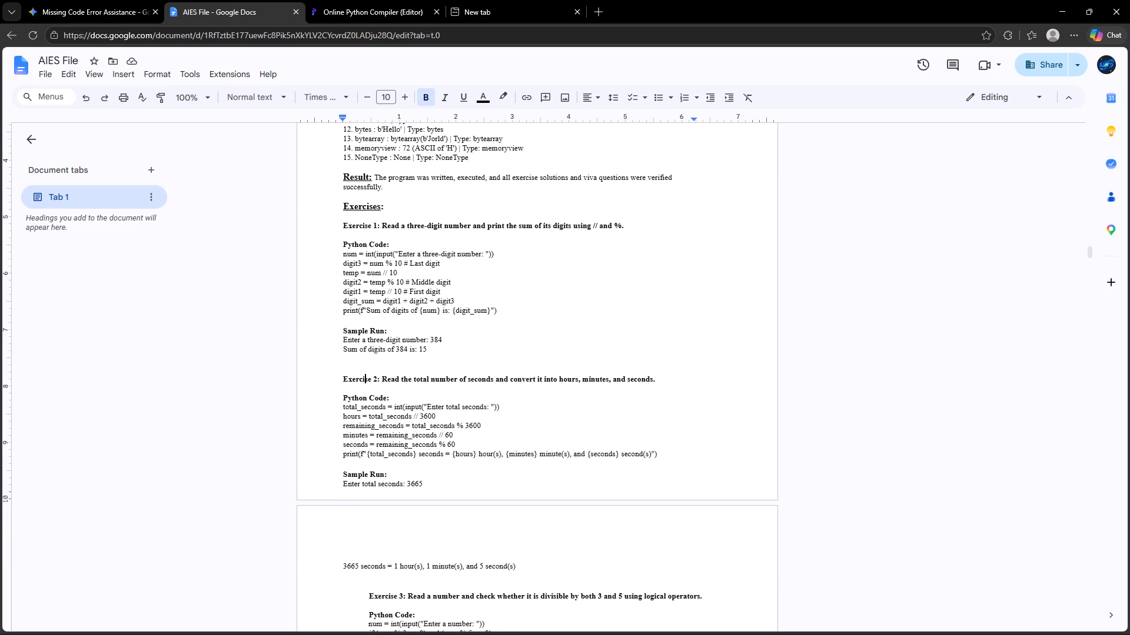
double_click(351, 360)
click(351, 362)
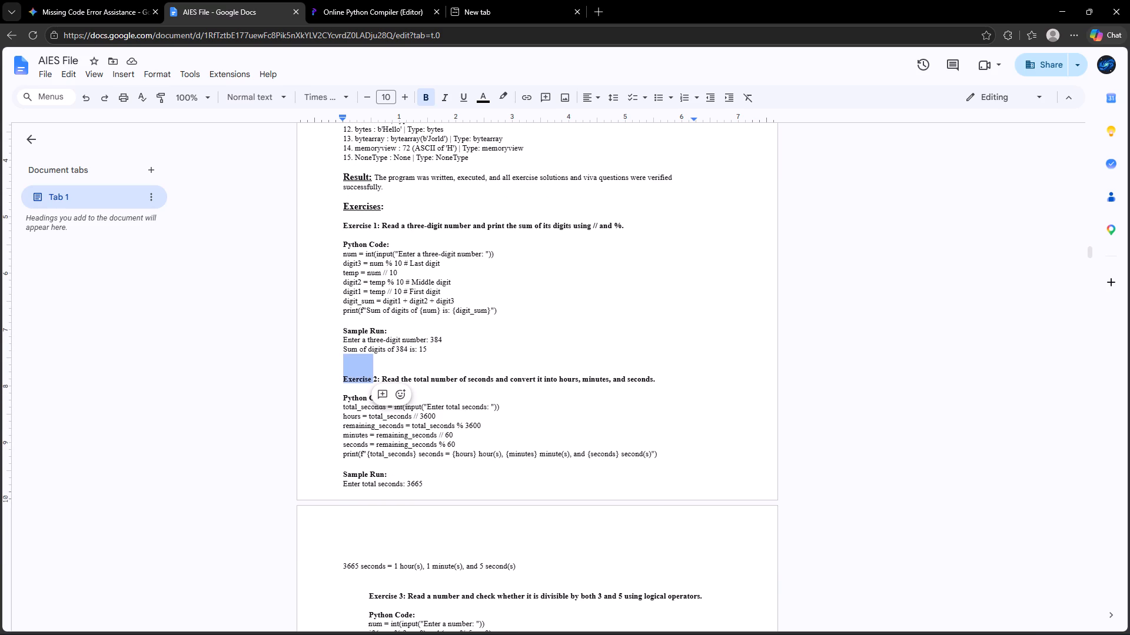
double_click(343, 358)
triple_click(341, 369)
triple_click(341, 369)
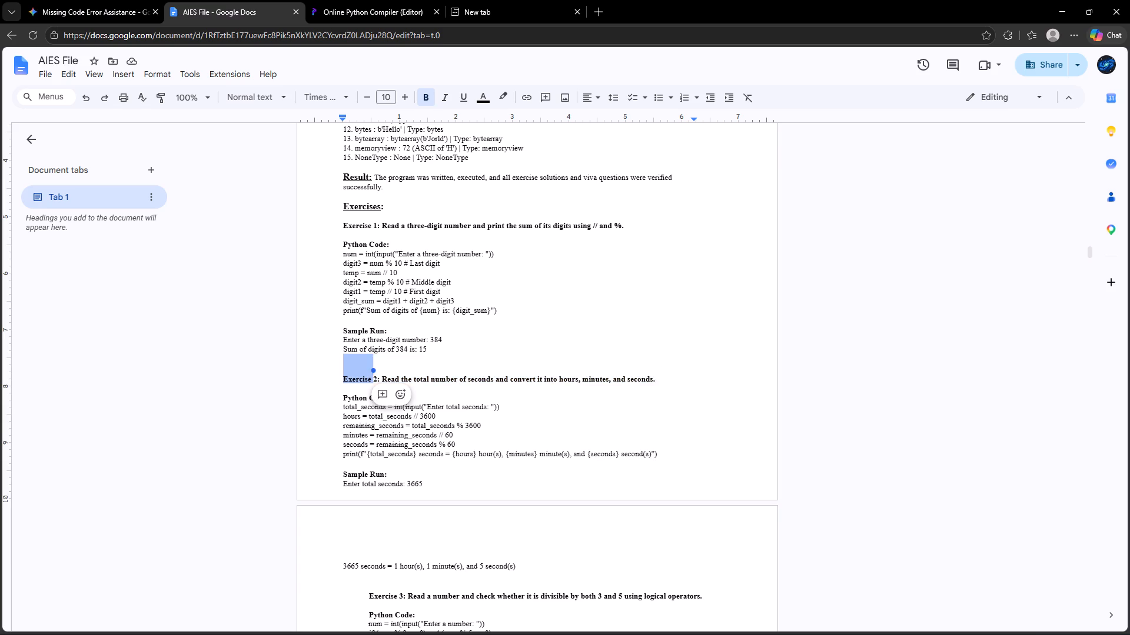
triple_click(341, 369)
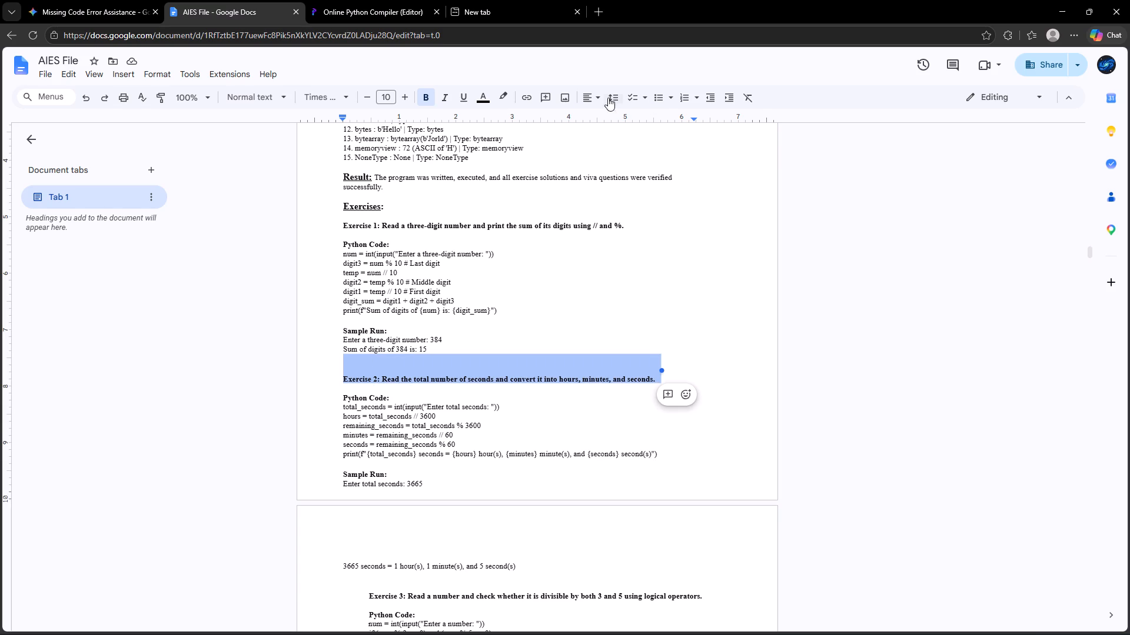
click(608, 98)
click(640, 249)
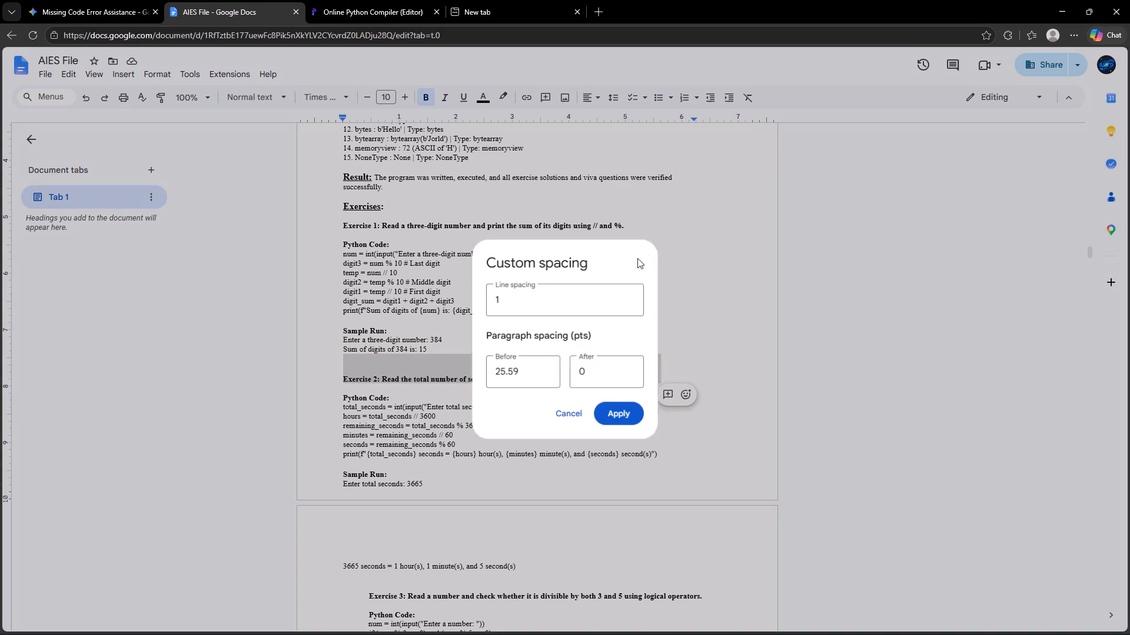
double_click(531, 374)
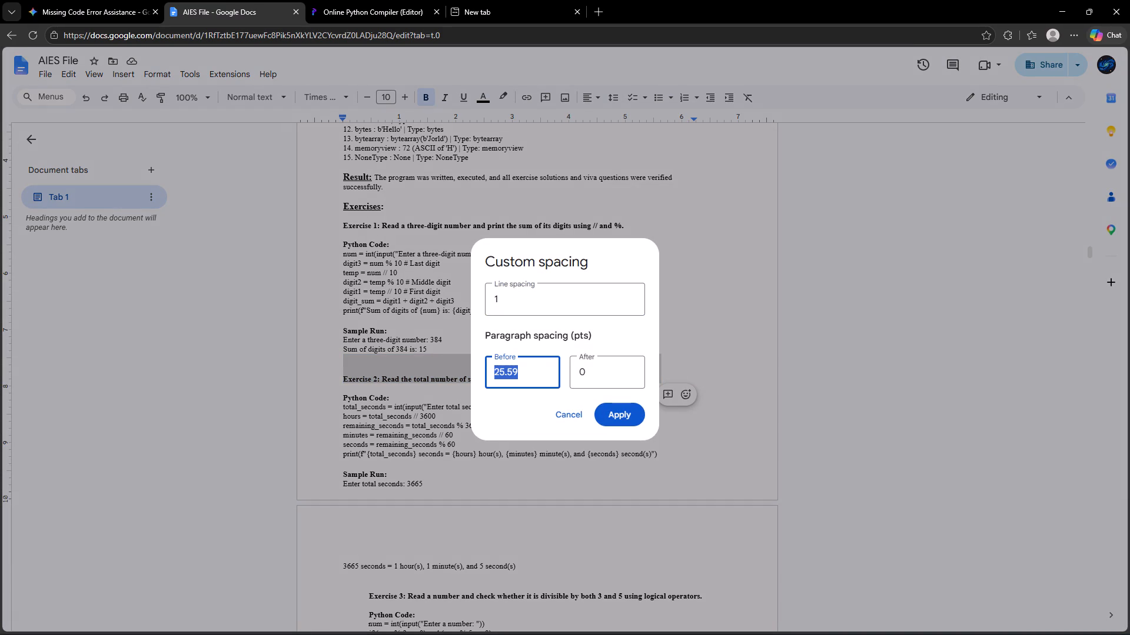
key(1)
key(Tab)
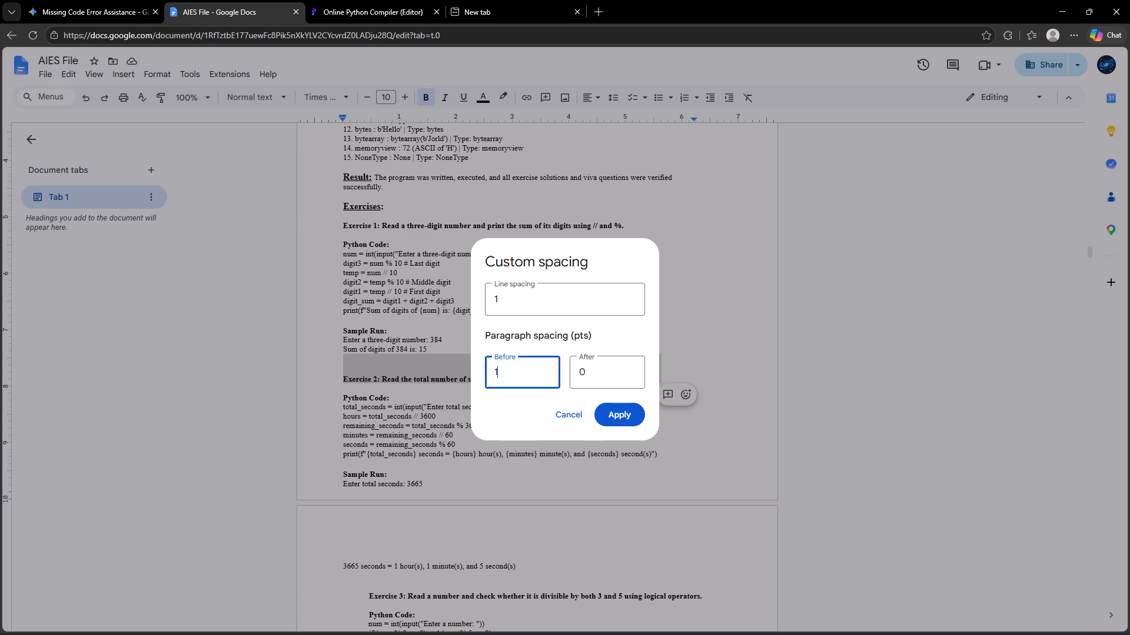
key(1)
key(Tab)
key(Tab)
key(Return)
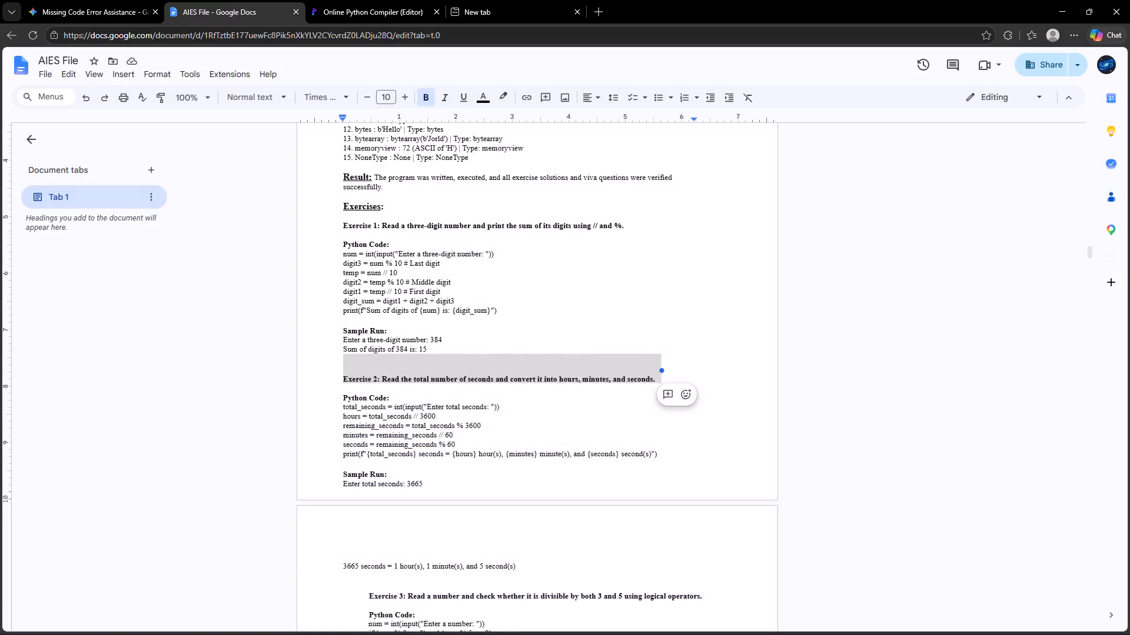
Add a blank line between Exercise 1's sample run and the Exercise 2 heading.
click(459, 349)
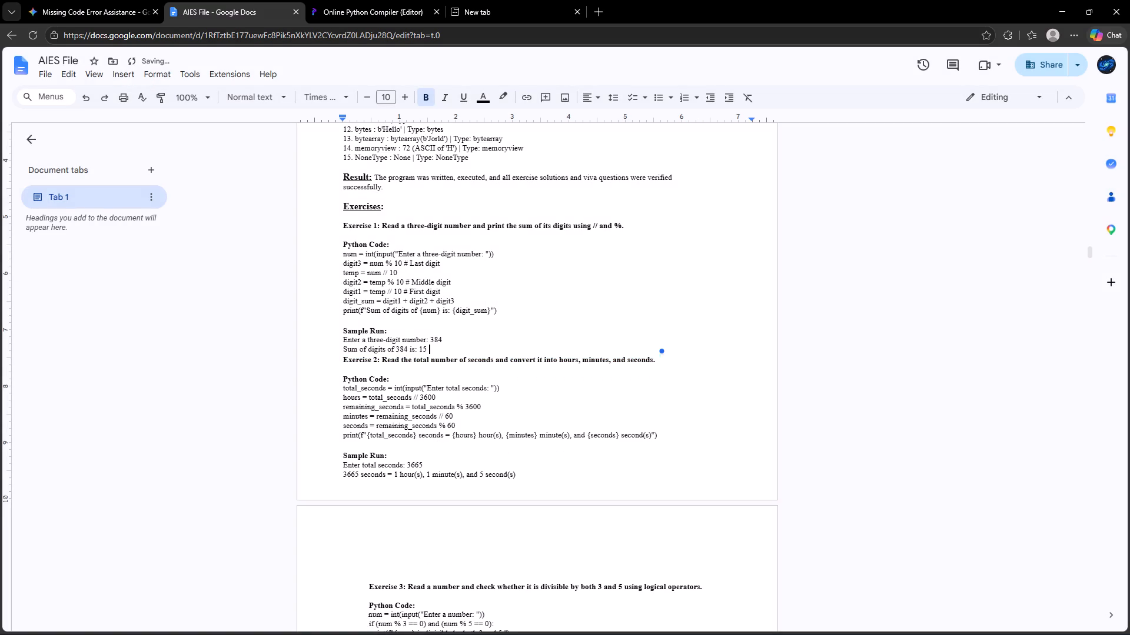
key(Return)
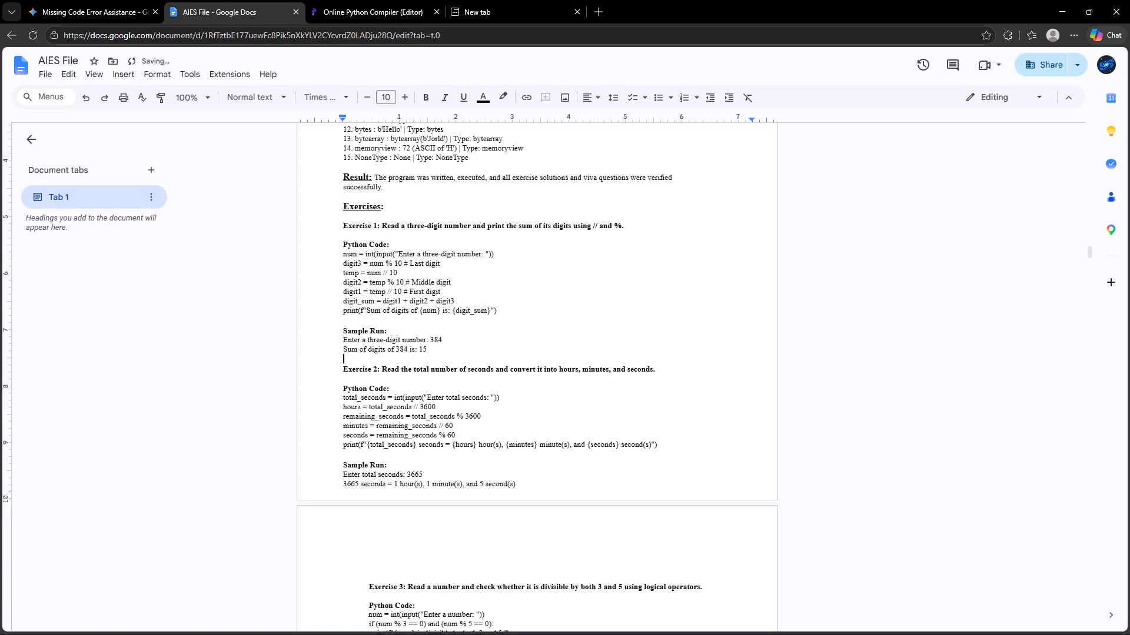
Move the Exercise 3 heading to the left margin and remove the extra space above it at the start of its page.
scroll(436, 370, down, 1)
click(400, 454)
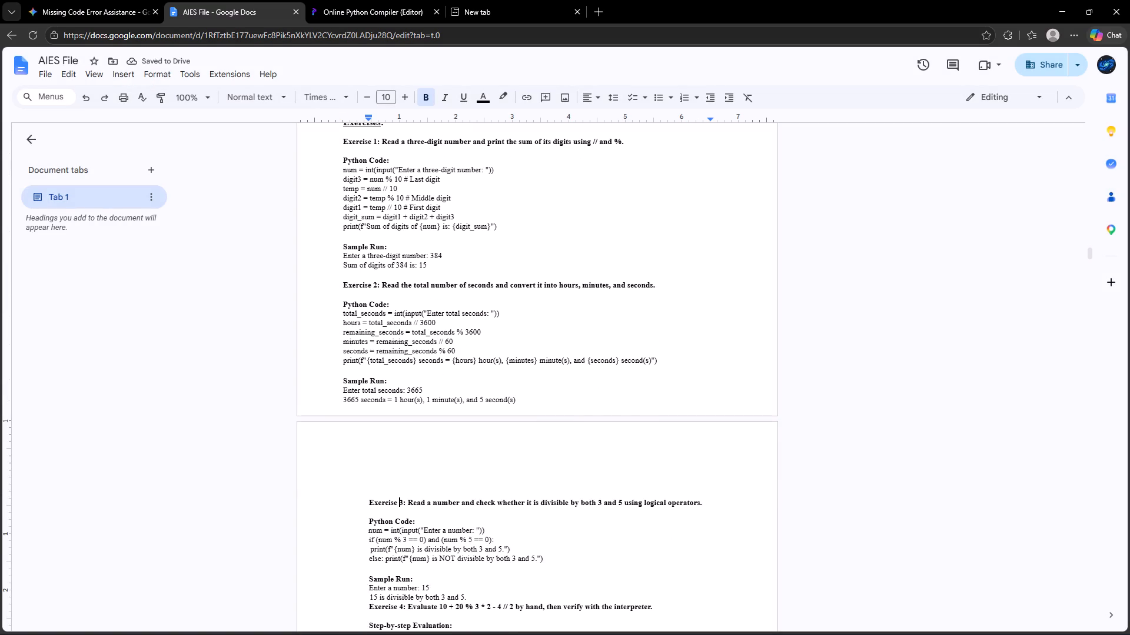
click(366, 464)
key(BackSpace)
key(BackSpace)
key(BackSpace)
key(Return)
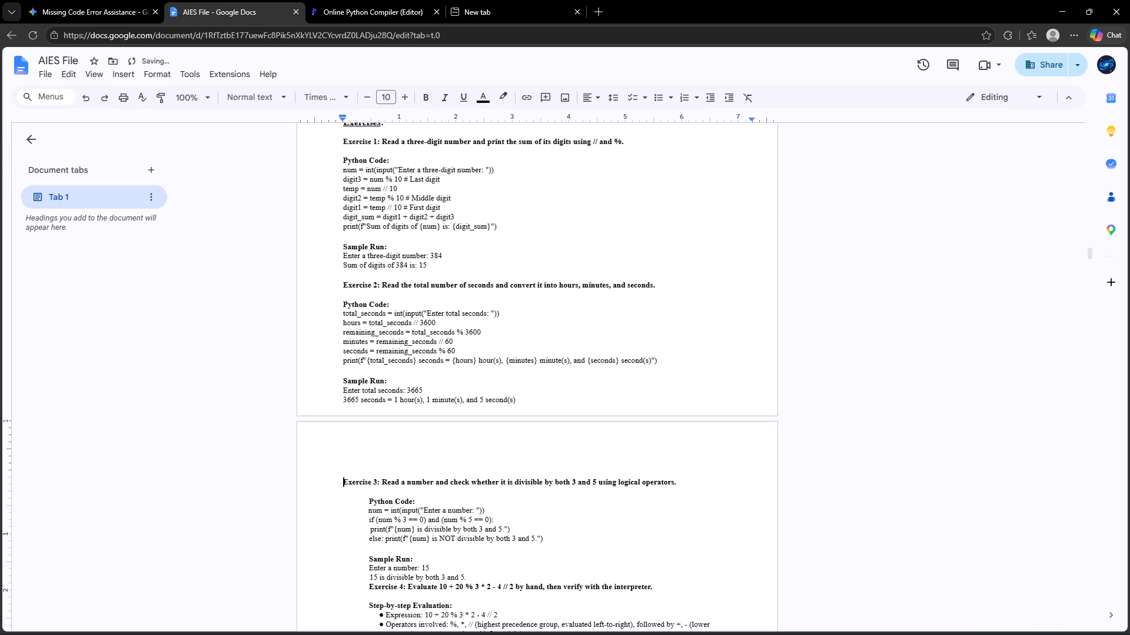
Check the spacing and alignment of Experiment 3's output and exercises across the page break.
scroll(403, 484, up, 8)
scroll(403, 484, down, 2)
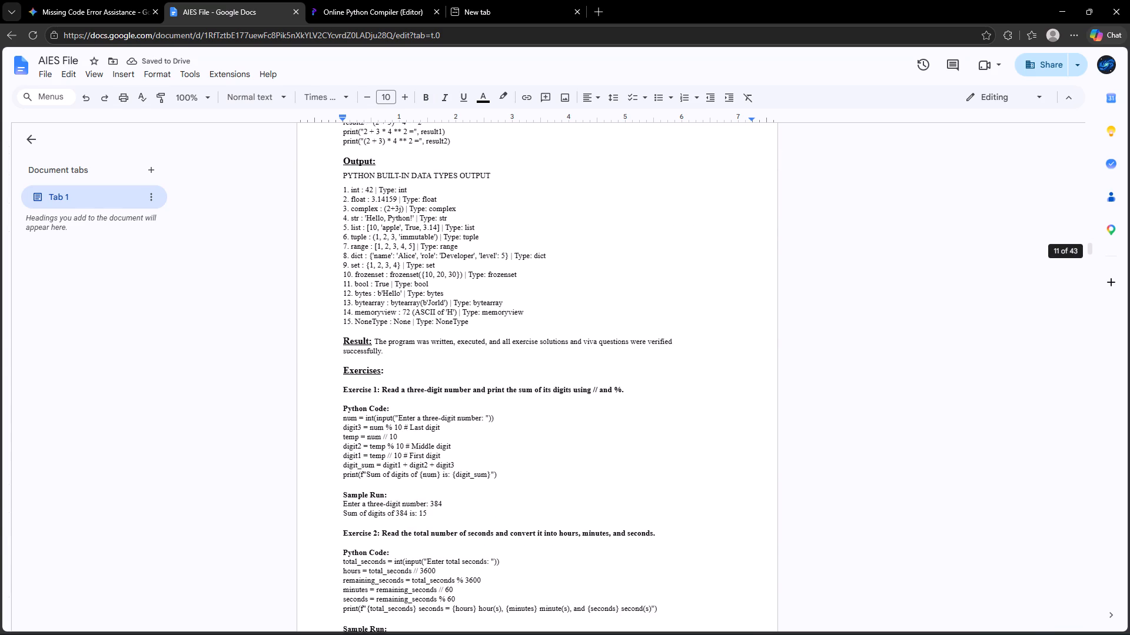
scroll(403, 484, down, 2)
scroll(408, 290, up, 1)
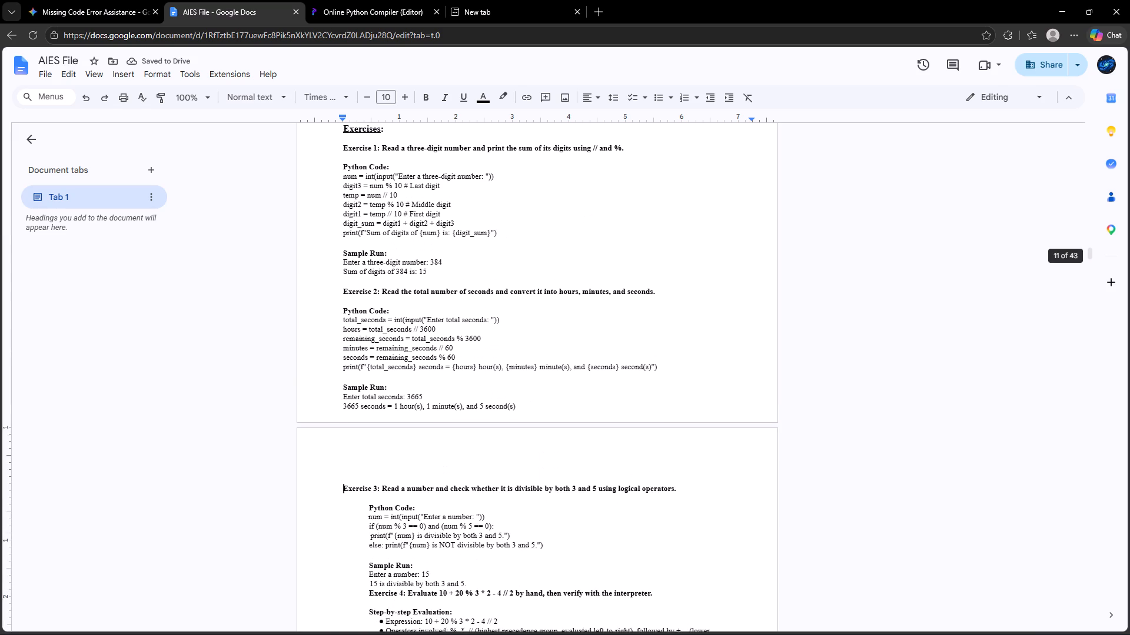
scroll(408, 290, up, 1)
scroll(377, 377, down, 1)
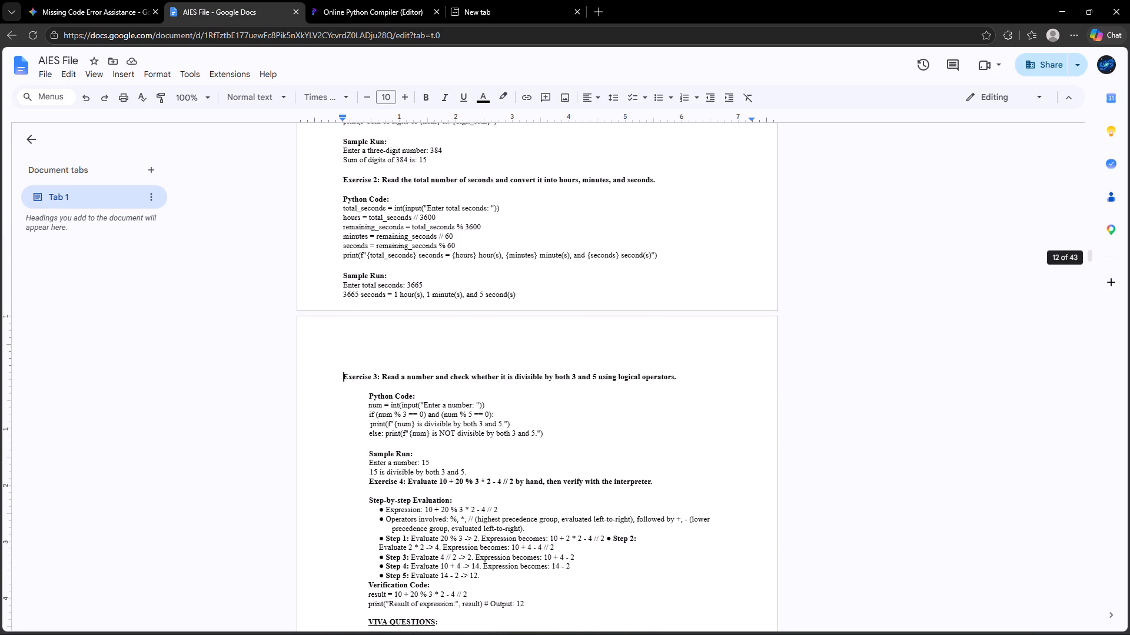
scroll(377, 377, down, 2)
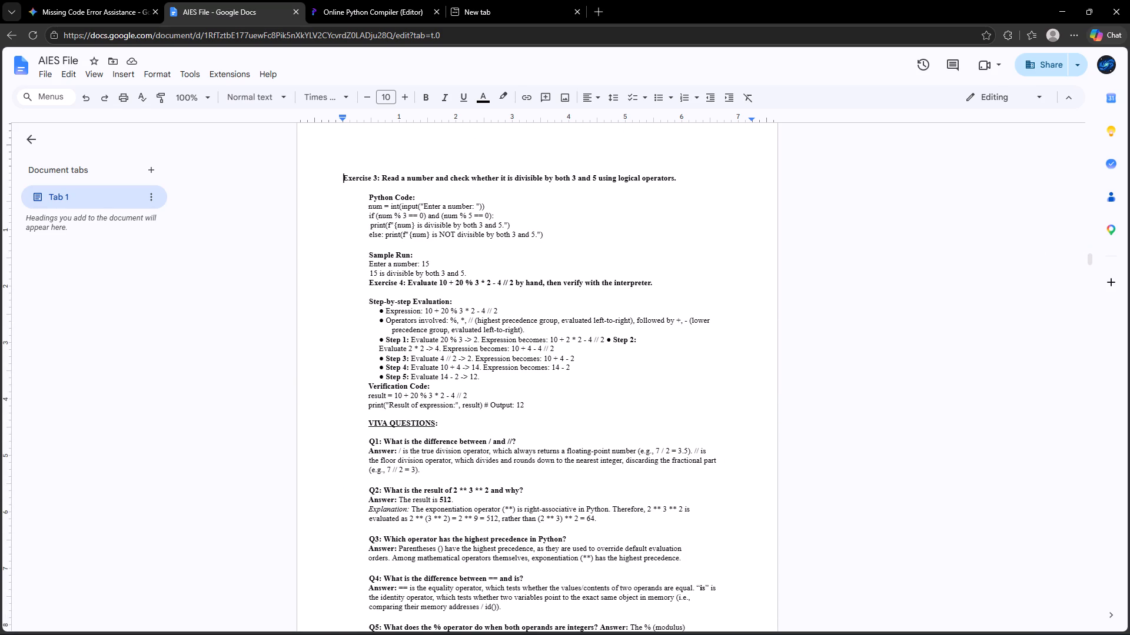
Remove the Exercise 4 heading's left indent and add a blank line between it and Exercise 3's sample run.
click(346, 277)
key(Down)
key(BackSpace)
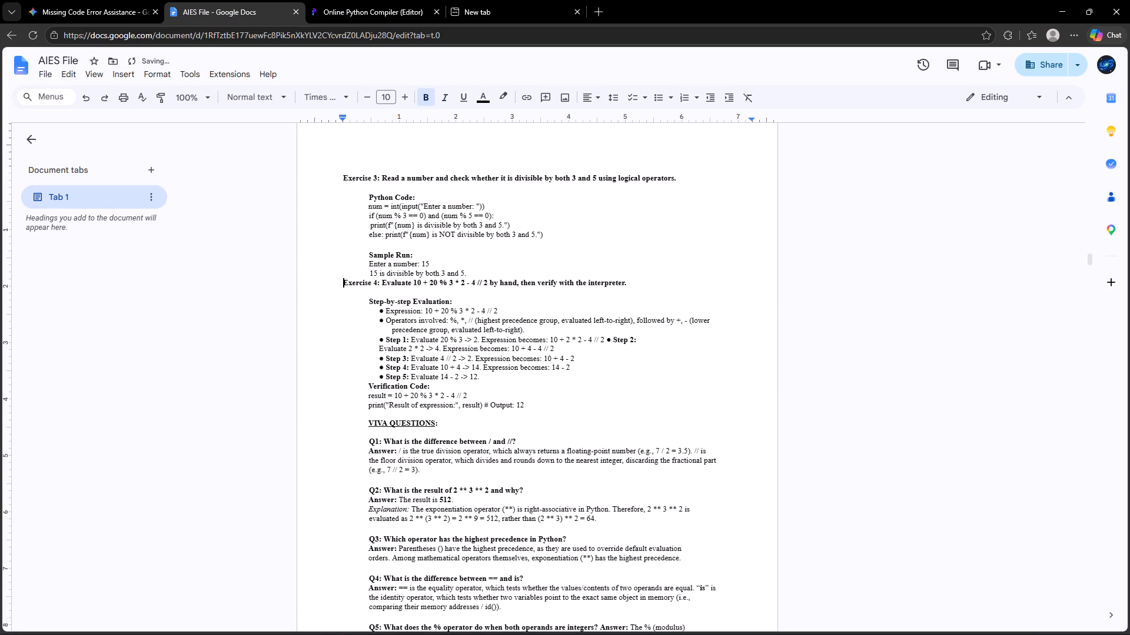
click(470, 266)
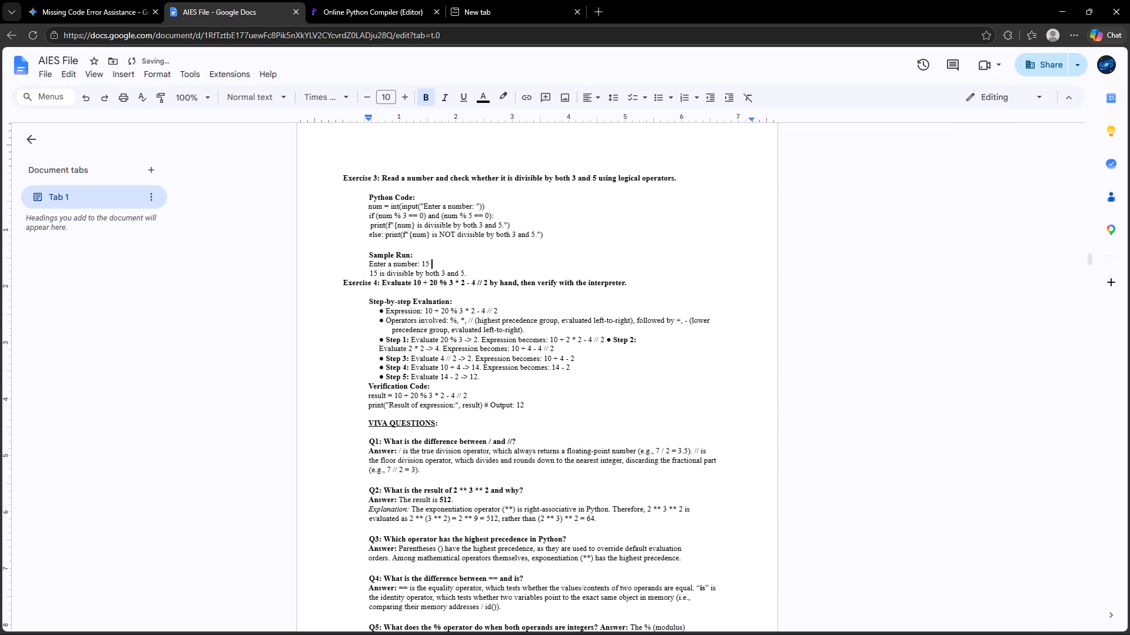
click(476, 272)
key(Return)
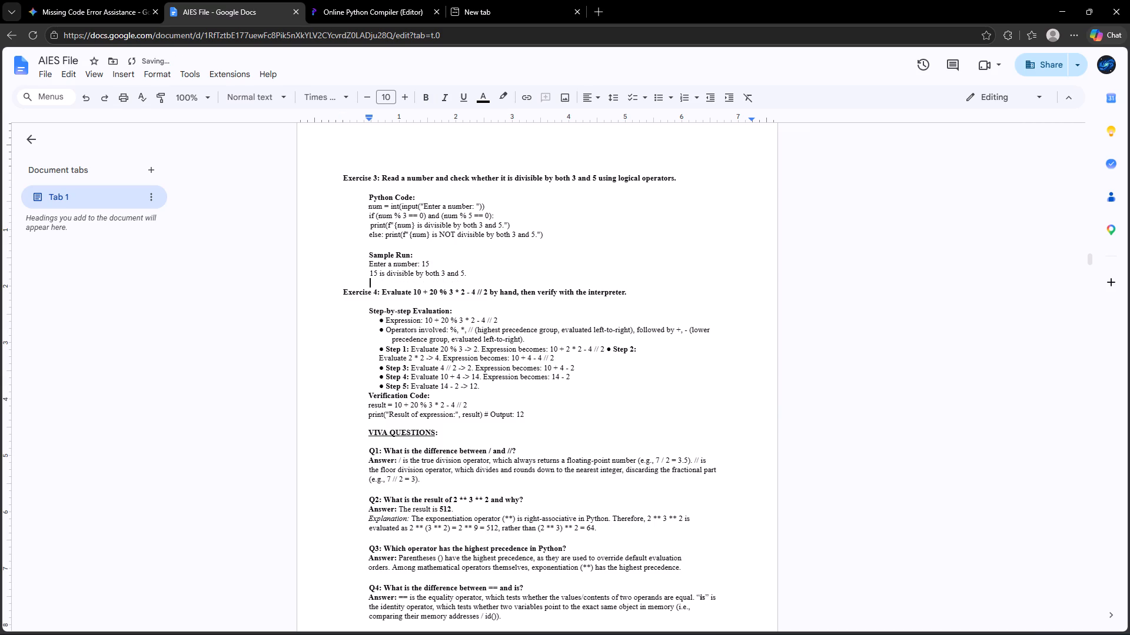
Remove the left indent from Experiment 3's VIVA QUESTIONS heading so it aligns with the exercise headings.
scroll(476, 272, down, 1)
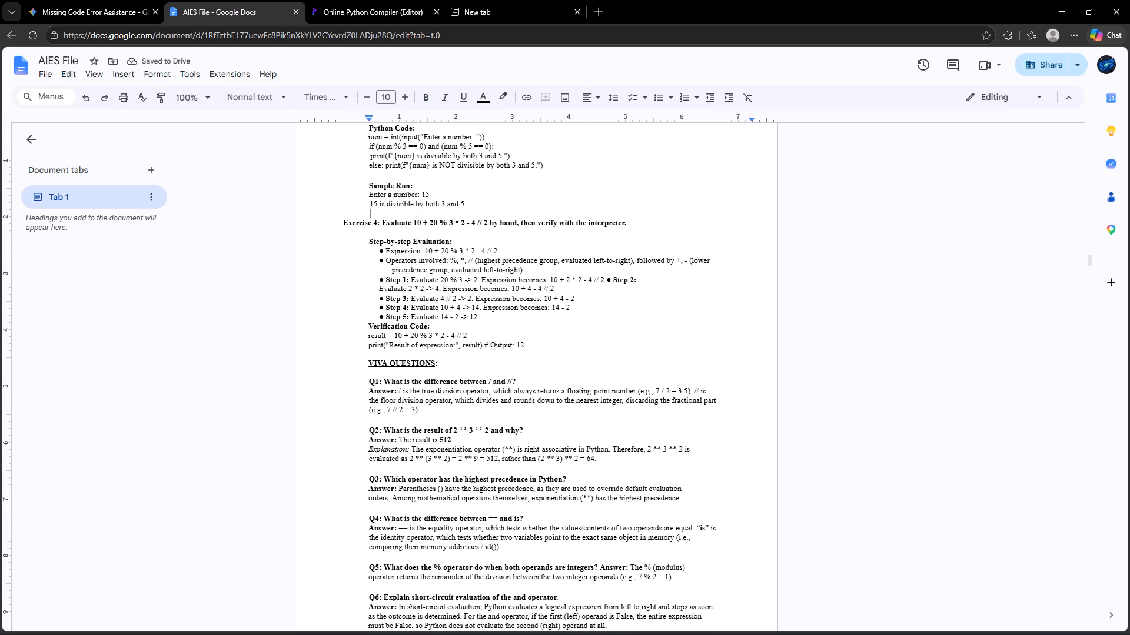
scroll(433, 309, down, 1)
click(504, 240)
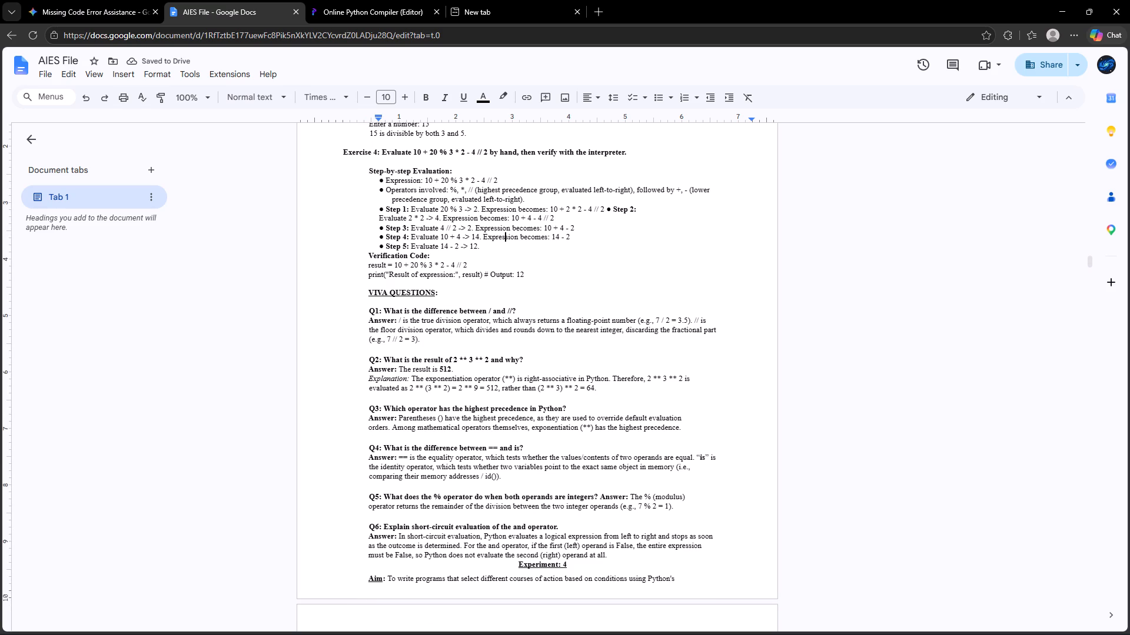
scroll(457, 268, down, 1)
click(466, 279)
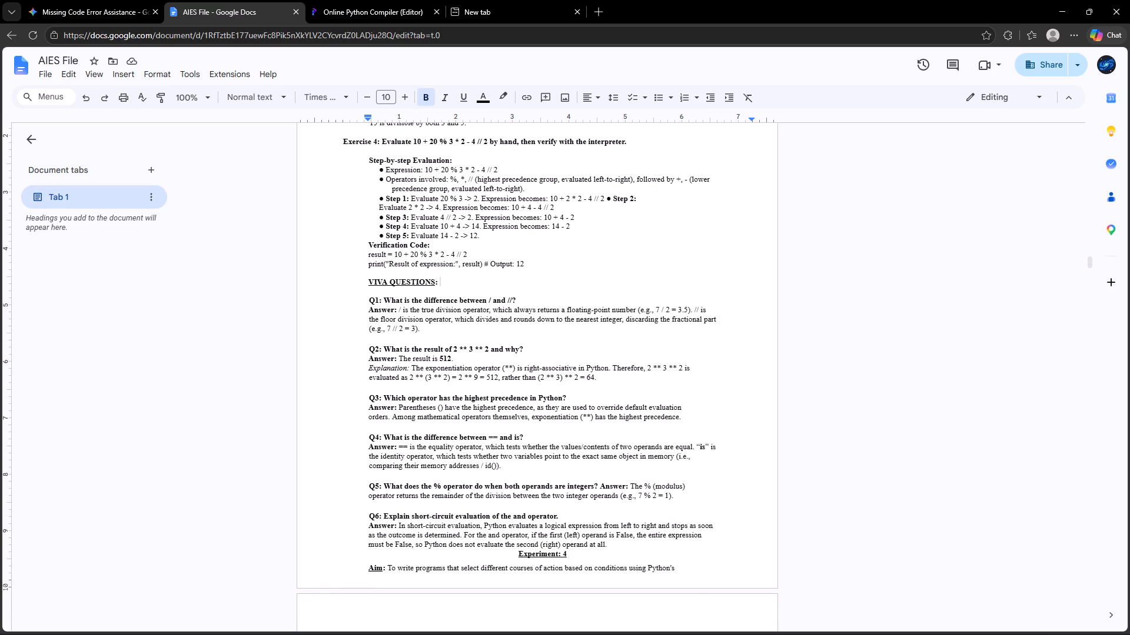
click(360, 286)
key(BackSpace)
Remove the left indent from viva question Q1 about / and // and from its answer paragraph.
key(Left)
key(Left)
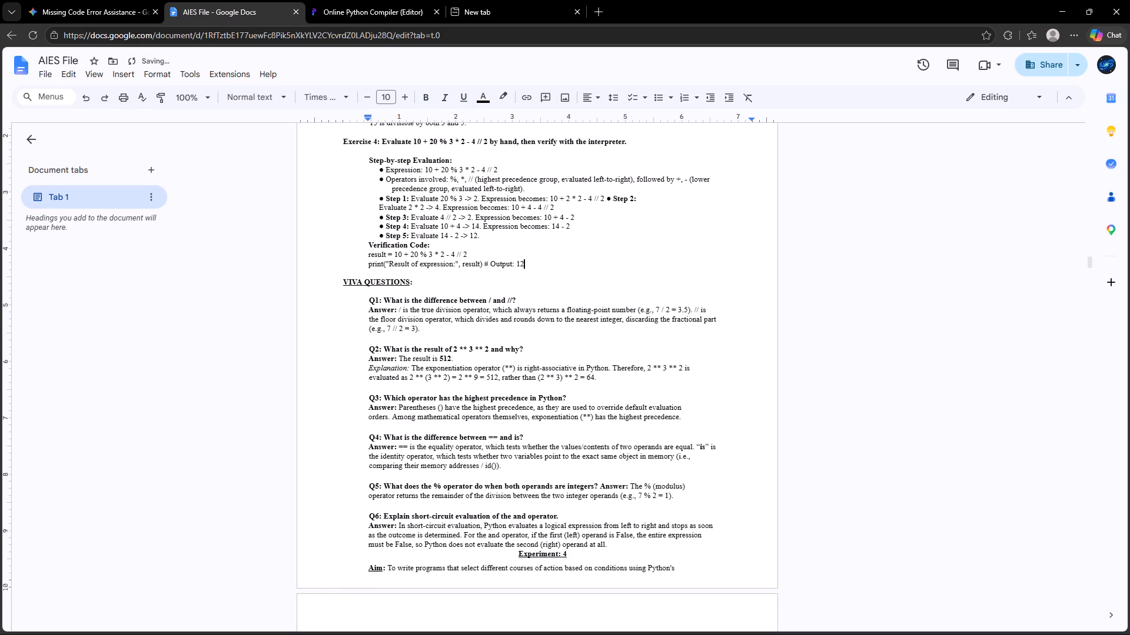
key(Left)
key(Left)
key(Left)
key(Left)
key(Left)
key(Down)
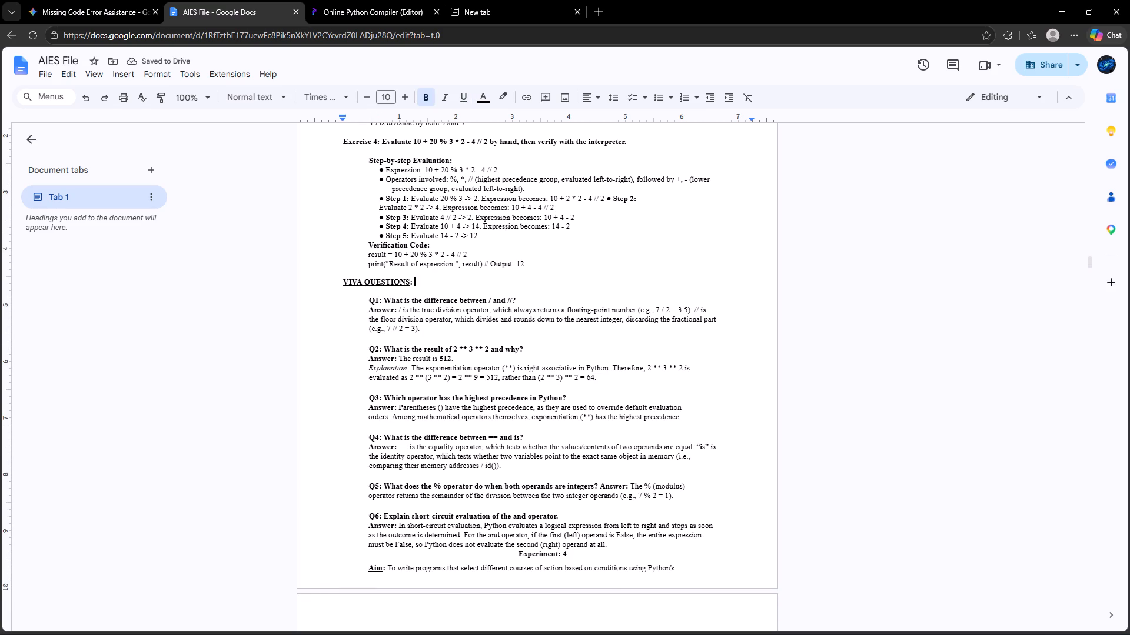
key(Down)
key(Left)
key(Left)
key(Left)
key(Left)
key(Left)
key(Left)
key(Left)
key(Left)
key(Left)
key(Left)
key(Left)
key(Left)
key(Left)
key(Left)
key(Left)
key(Left)
key(Left)
key(Left)
key(Left)
key(Left)
key(Left)
key(Left)
key(BackSpace)
key(Down)
key(BackSpace)
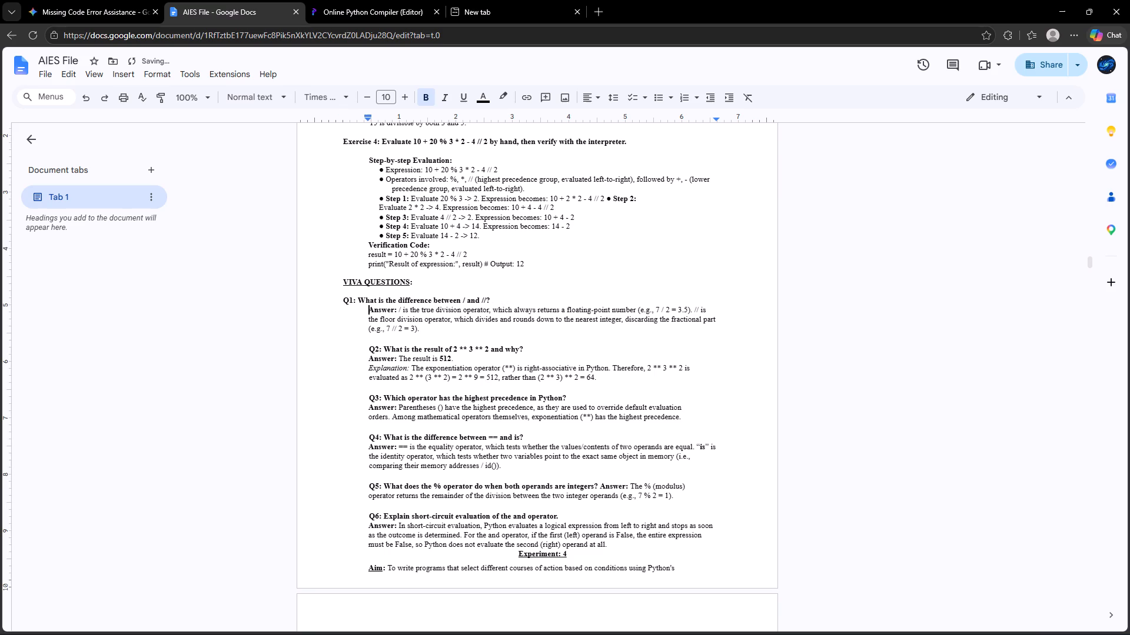
Remove the left indent from Q1's answer paragraph, keeping the space between "floor" and "division" by undoing its accidental deletion.
key(BackSpace)
key(Down)
key(BackSpace)
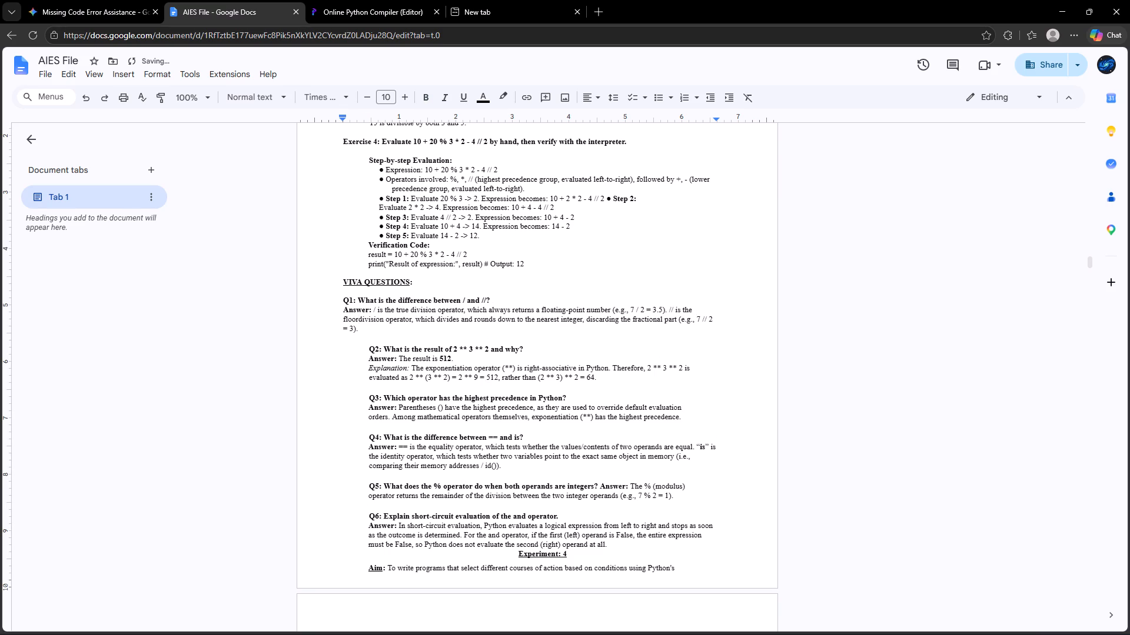
ctrl+click(360, 286)
key(ctrl+z)
Remove the left indent from viva question Q2 about 2 ** 3 ** 2, its answer line and its explanation paragraph.
key(Down)
key(Down)
key(Down)
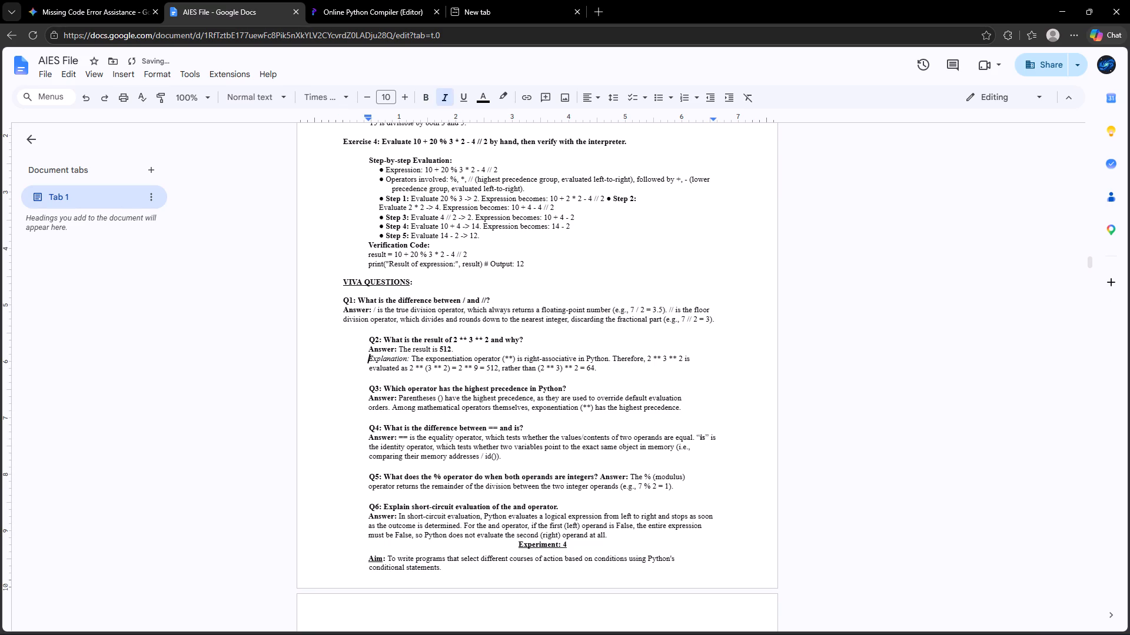
key(Up)
key(Up)
key(BackSpace)
key(Down)
key(BackSpace)
key(Down)
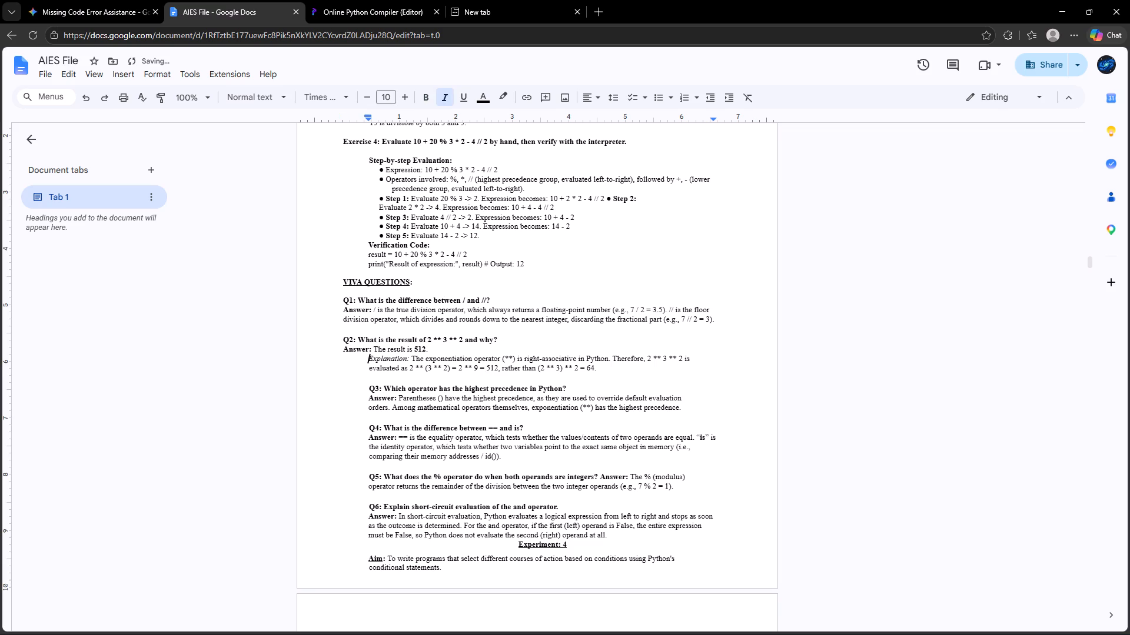
key(BackSpace)
key(BackSpace)
Remove the left indent from viva question Q3 about the highest operator precedence and from its answer paragraph.
key(Down)
key(Down)
key(Down)
key(Up)
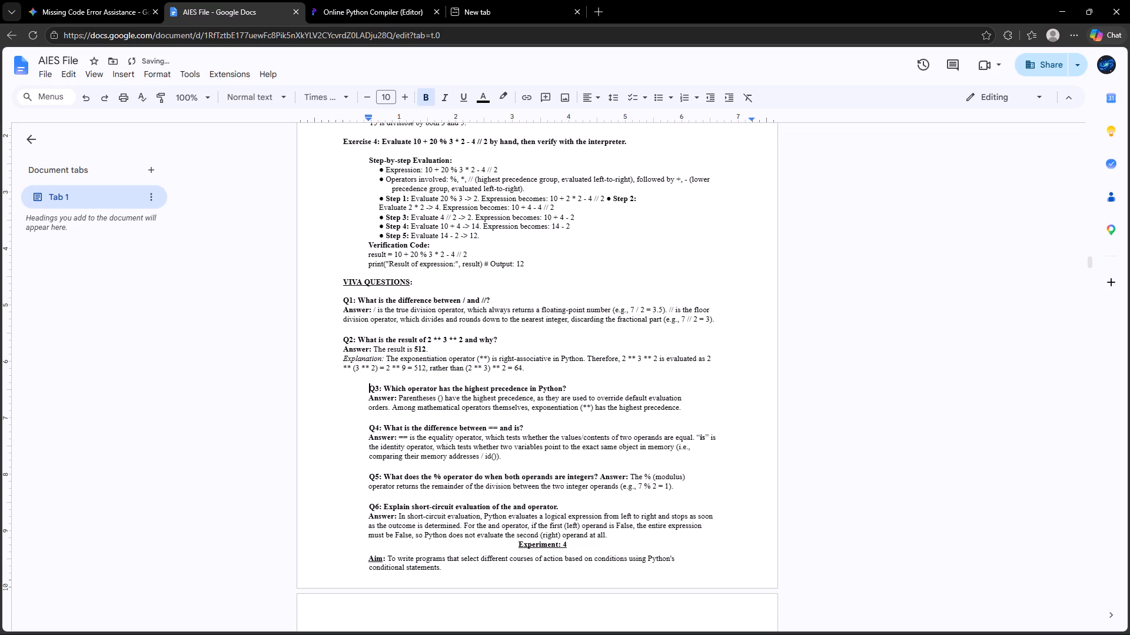
key(BackSpace)
key(Down)
key(BackSpace)
key(BackSpace)
Remove the left indent from viva question Q4 about == and is, and from its answer paragraph.
key(Down)
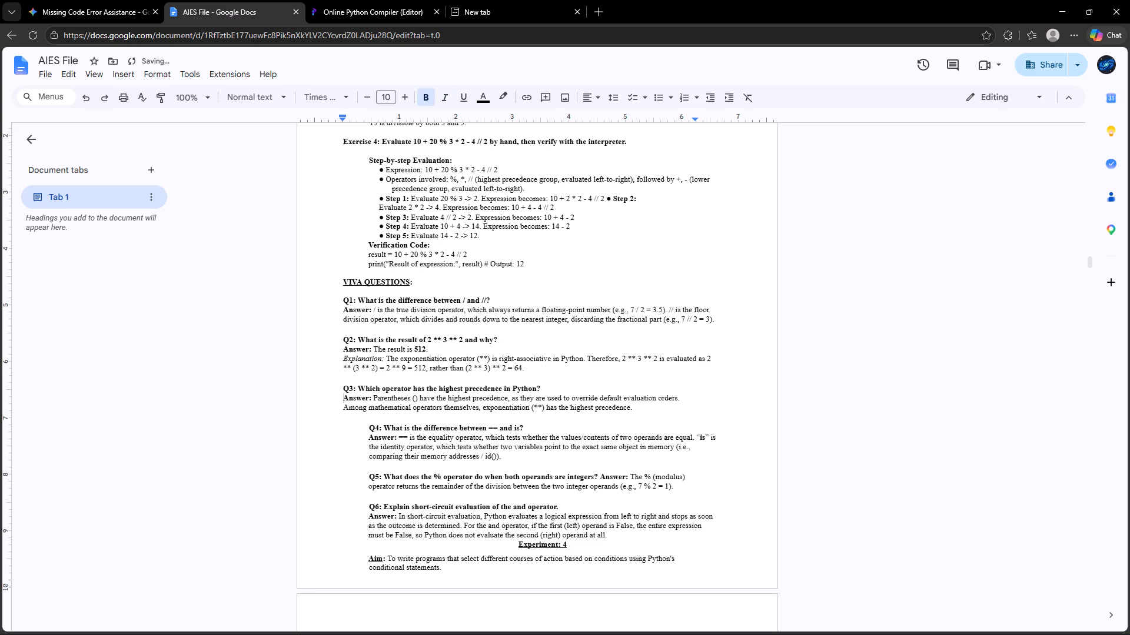
key(Down)
key(Down)
key(Up)
key(BackSpace)
key(Down)
key(BackSpace)
key(BackSpace)
Remove the left indent from the combined question and answer paragraph of viva question Q5 about the % operator.
key(Down)
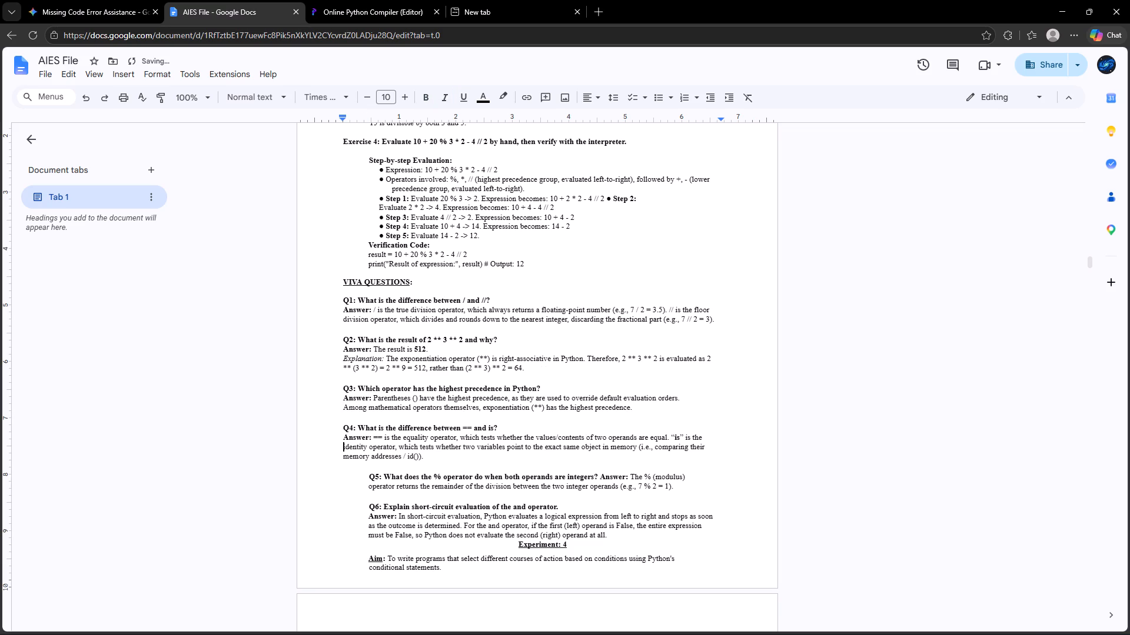
key(Down)
key(Down)
key(BackSpace)
key(BackSpace)
Remove the left indent from viva question Q6 about short-circuit evaluation and from its answer paragraph.
key(Down)
key(Down)
key(Down)
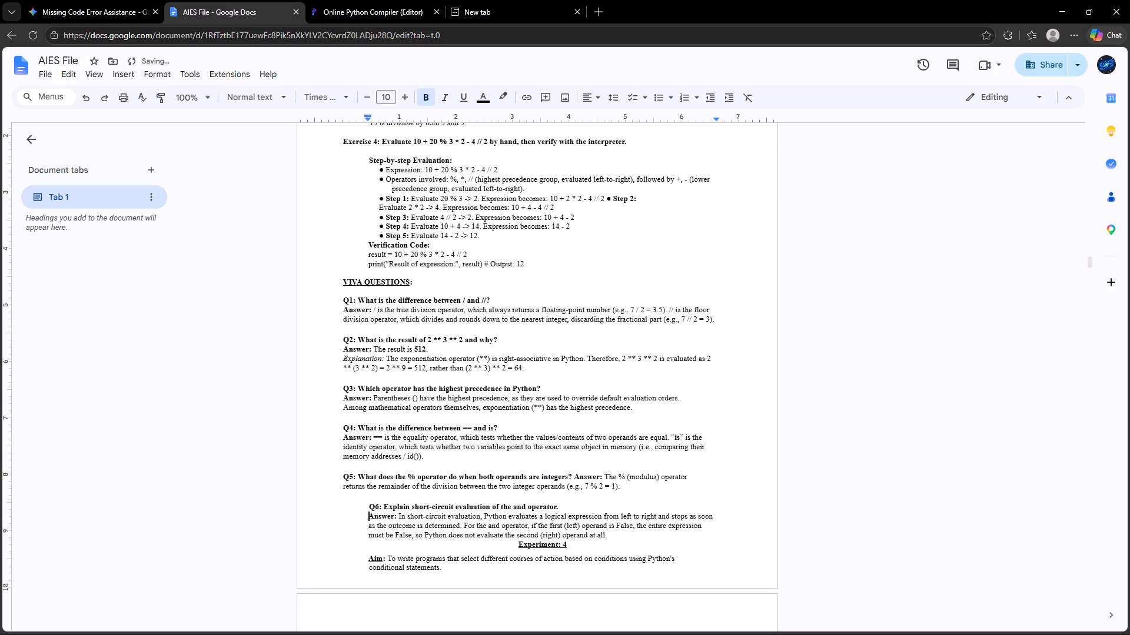
key(Up)
key(BackSpace)
key(Down)
key(Down)
key(Up)
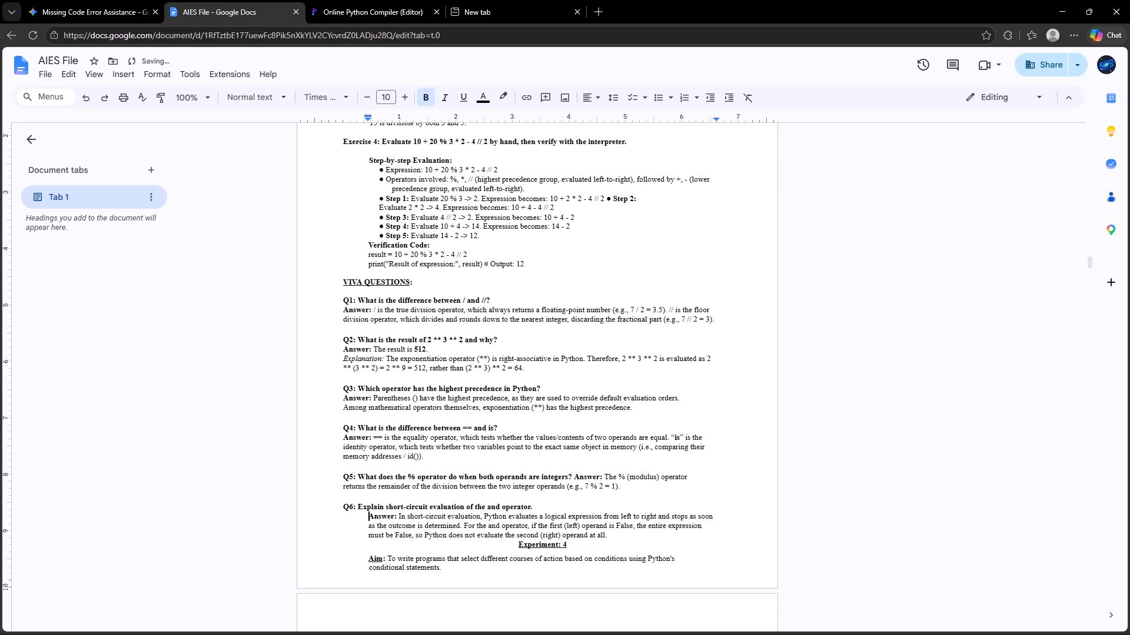
key(BackSpace)
key(BackSpace)
Insert four blank lines before the Experiment: 4 heading so that it starts at the top of a new page.
key(Down)
key(Down)
key(Down)
key(Up)
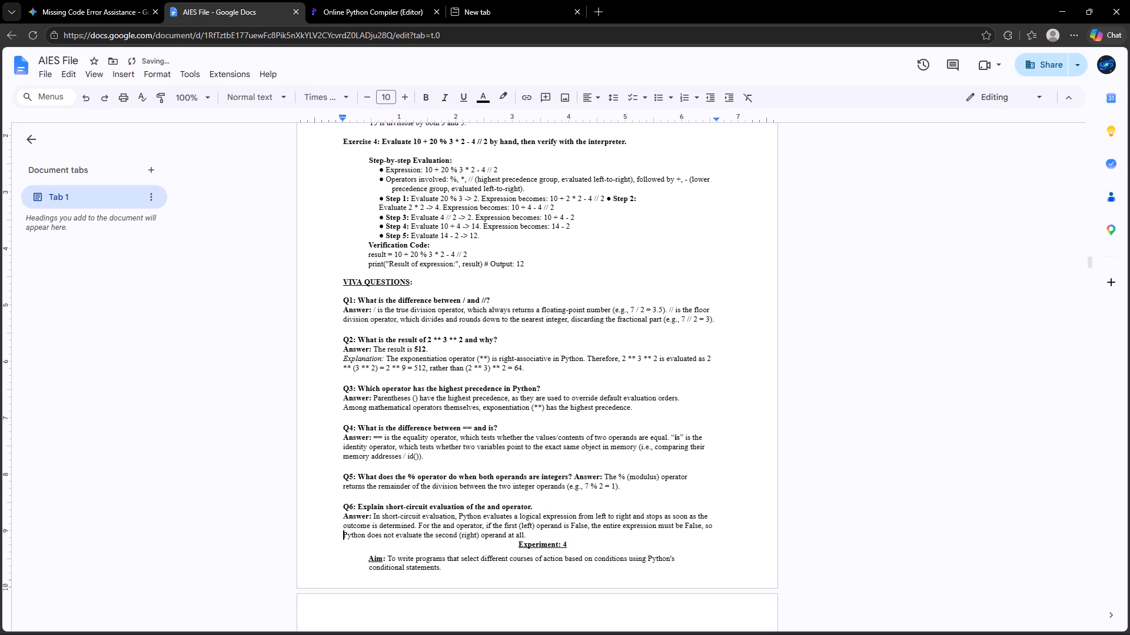
key(Down)
key(Return)
key(Return)
key(Return)
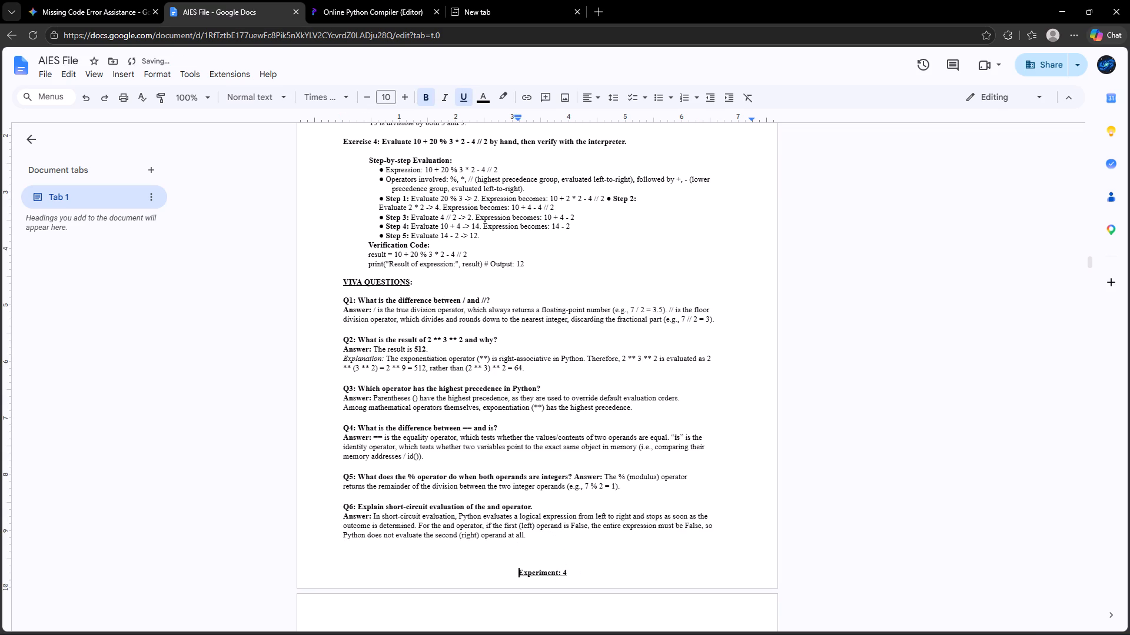
key(Return)
scroll(504, 321, down, 3)
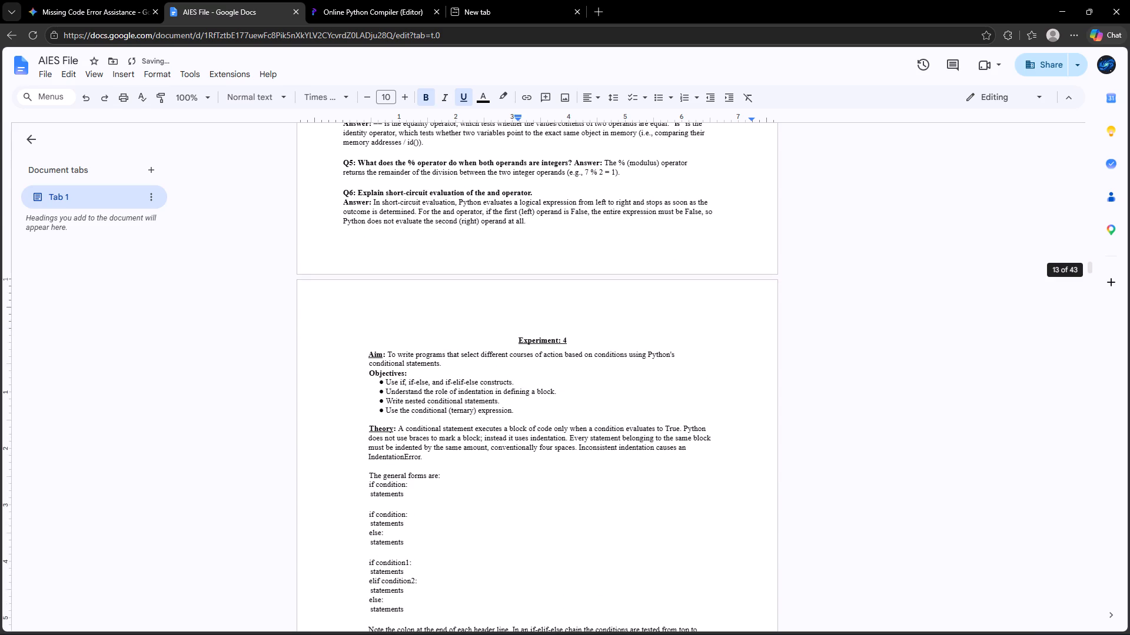
click(538, 267)
click(532, 317)
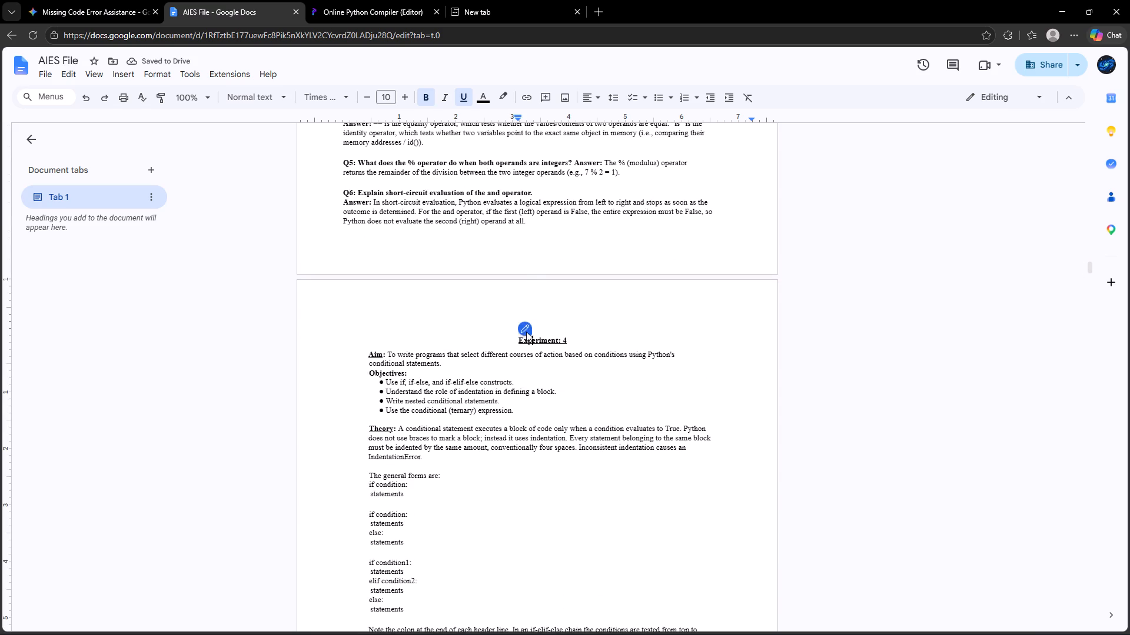
click(526, 332)
click(847, 354)
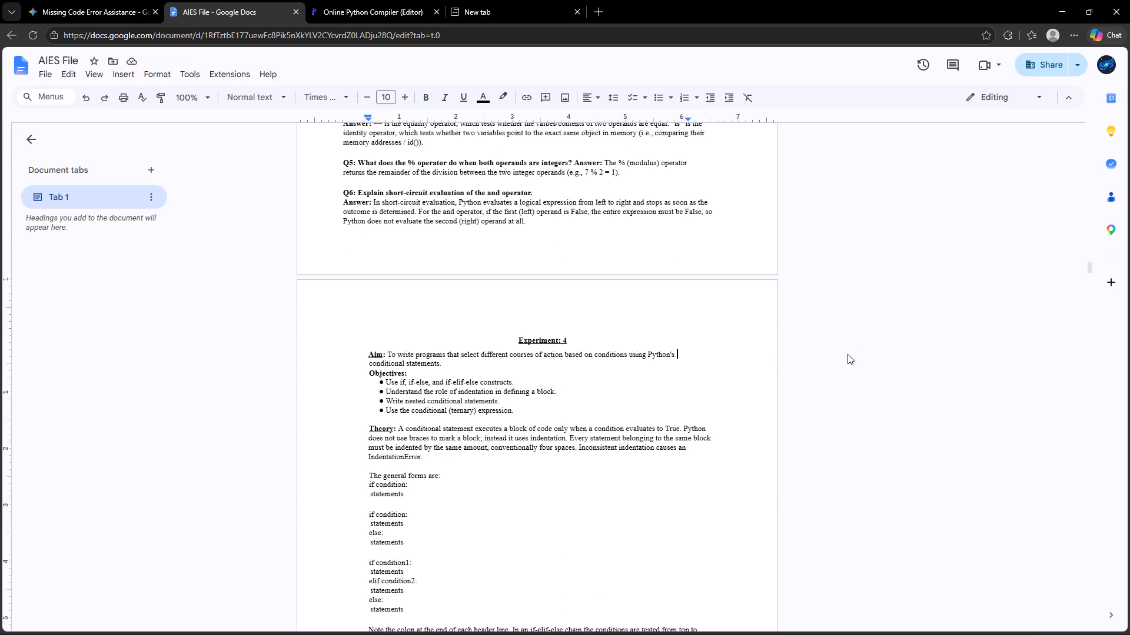
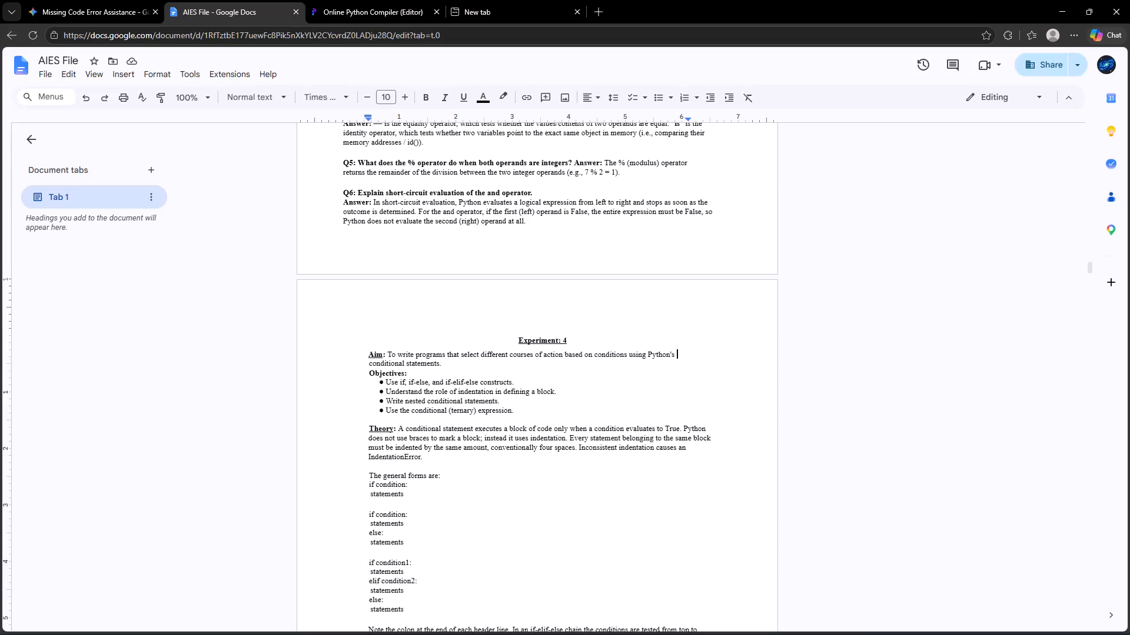
Set the font size of the Experiment: 4 heading to 13.
triple_click(546, 335)
click(489, 308)
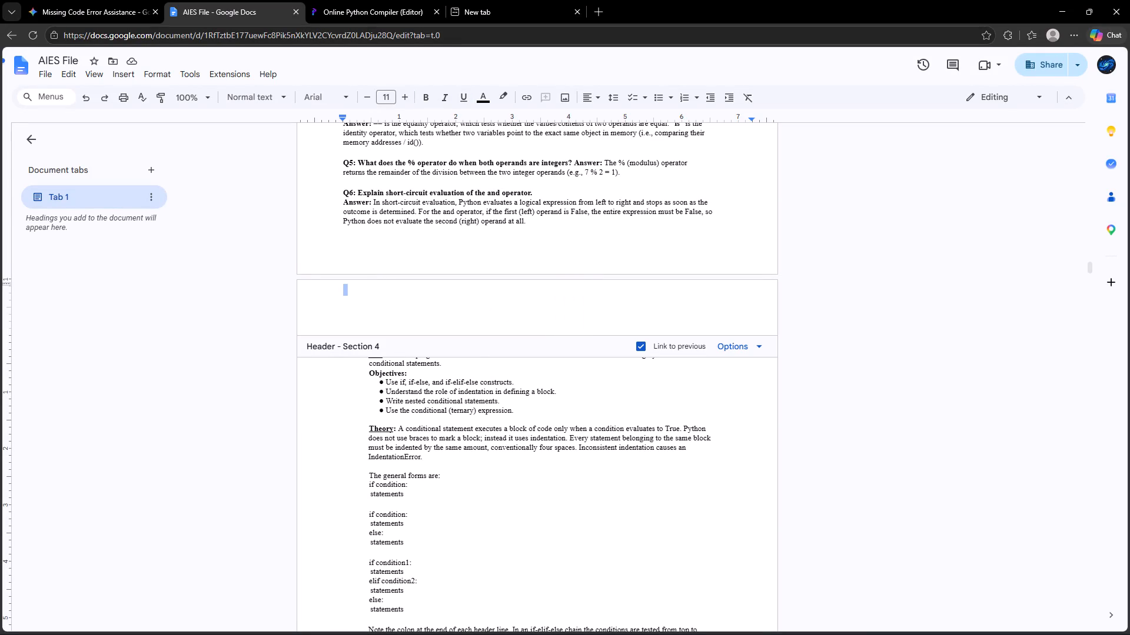
click(484, 505)
click(521, 312)
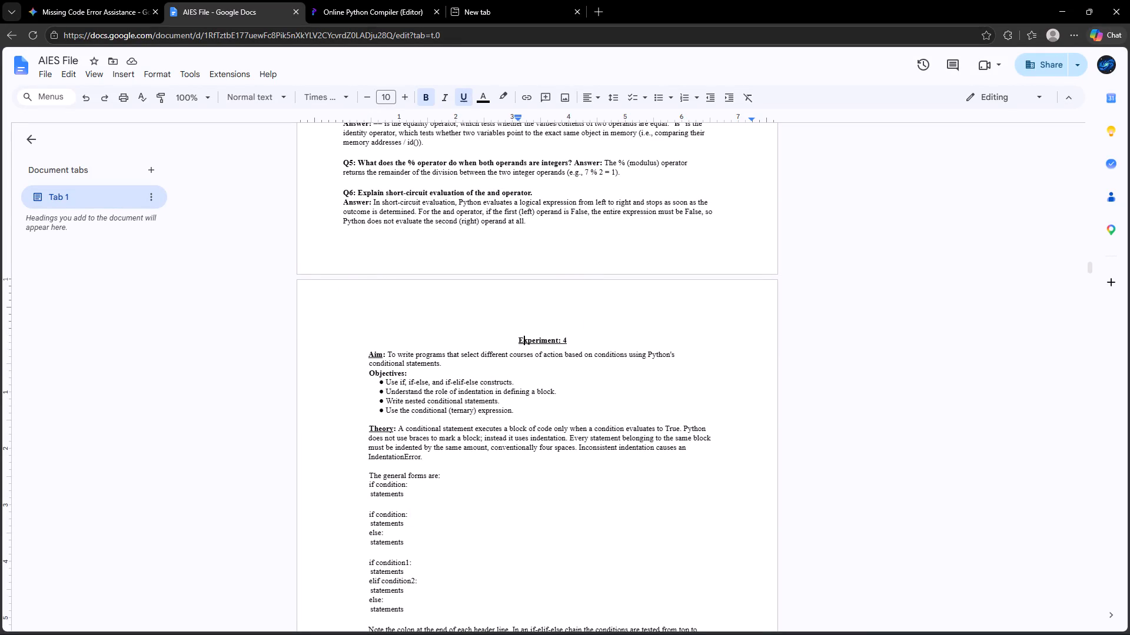
click(508, 310)
key(ctrl+shift+Down)
key(ctrl+shift+period)
key(ctrl+shift+period)
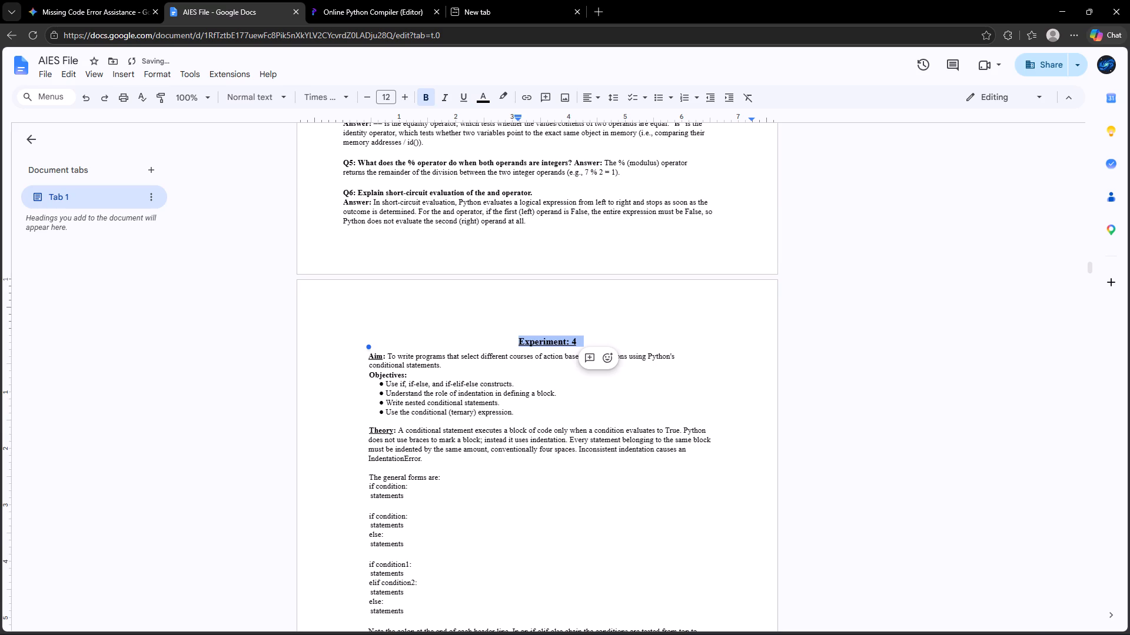
key(ctrl+shift+period)
click(508, 310)
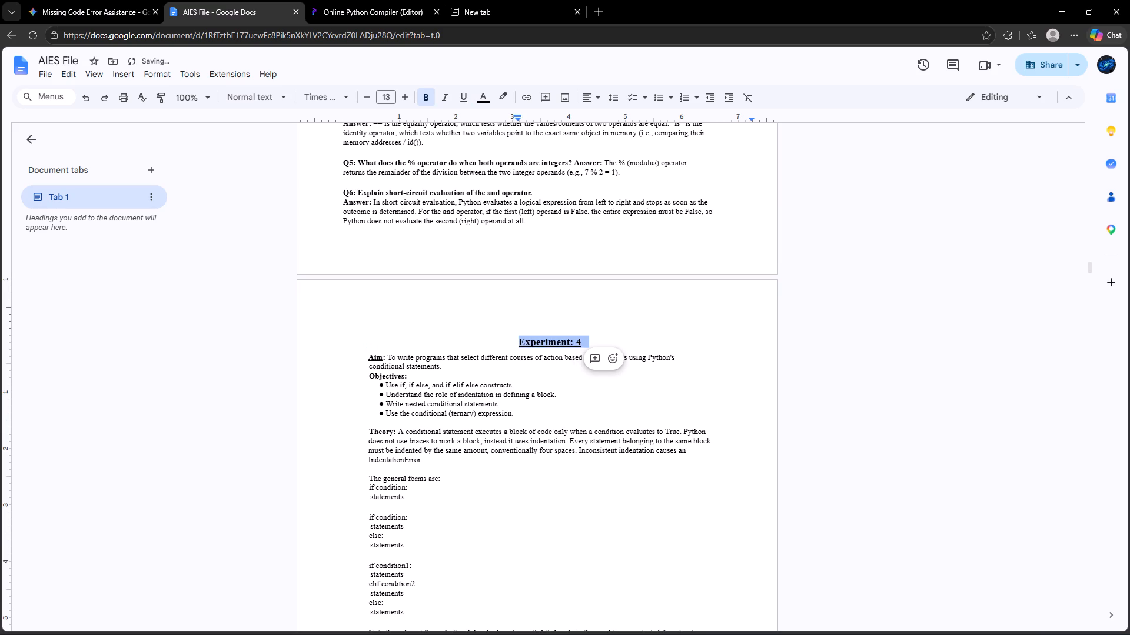
click(559, 493)
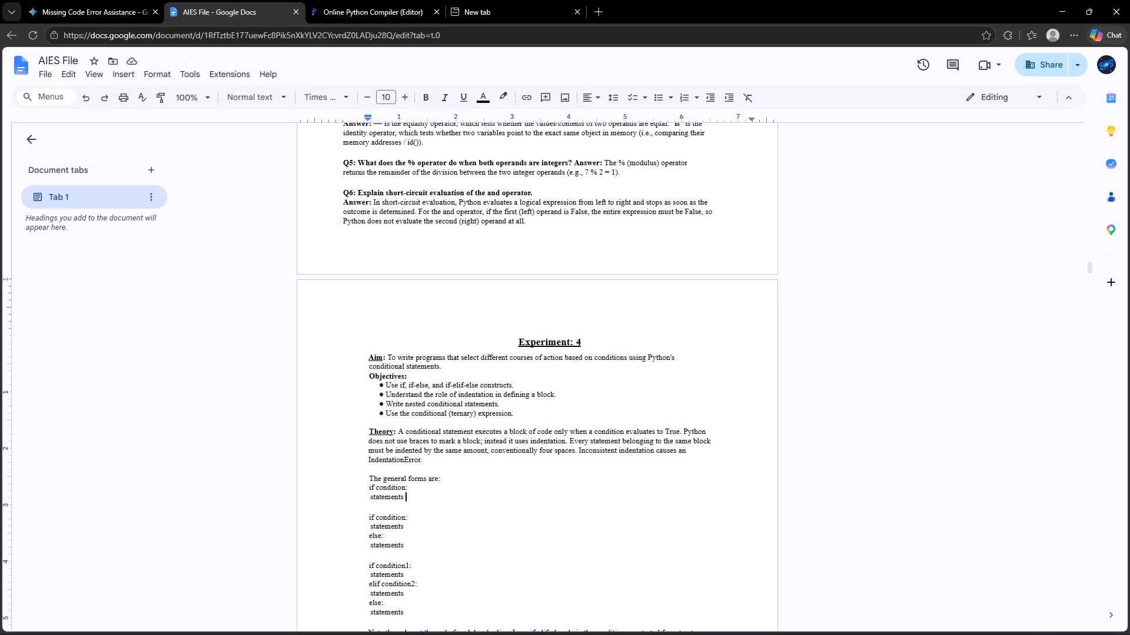
Remove the left indent from the Experiment: 4 heading and centre-align it.
click(504, 335)
triple_click(504, 335)
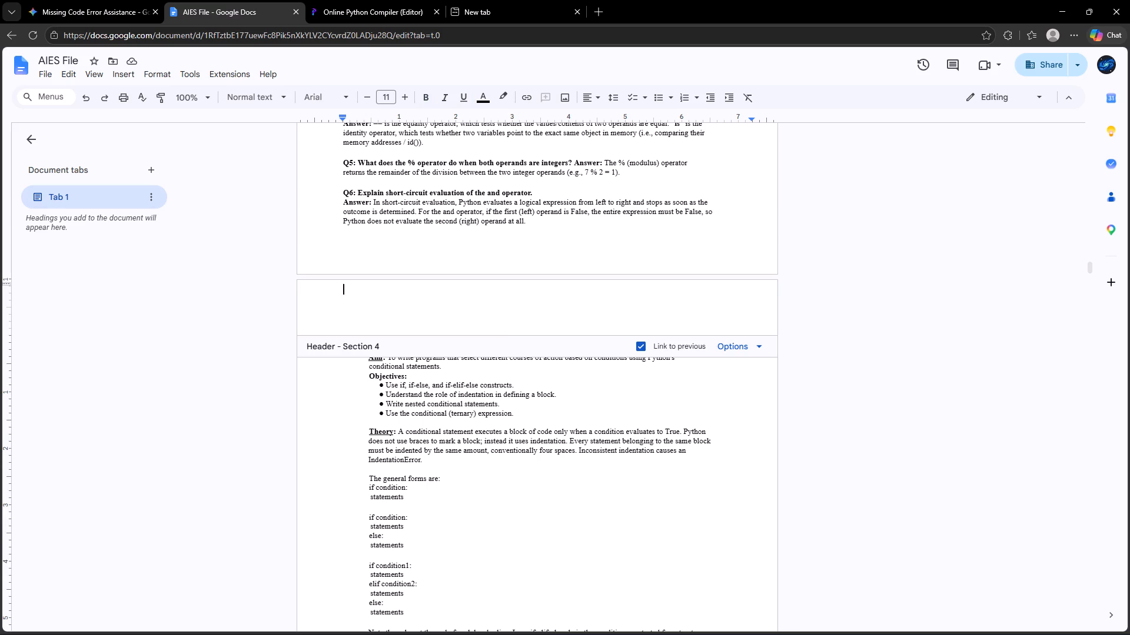
click(803, 520)
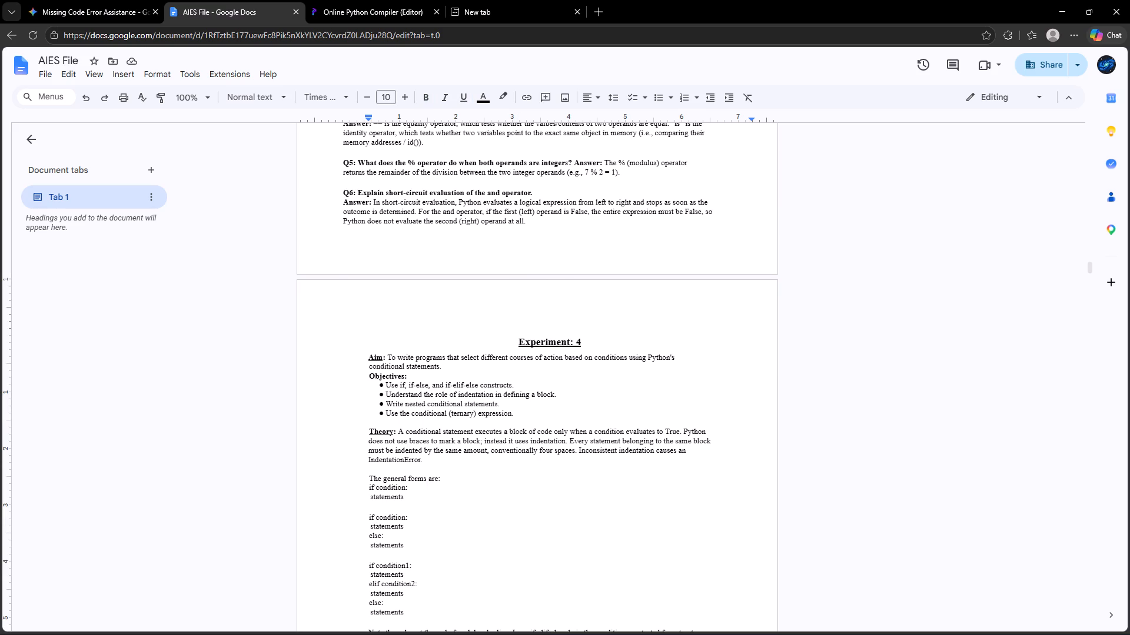
click(488, 345)
key(BackSpace)
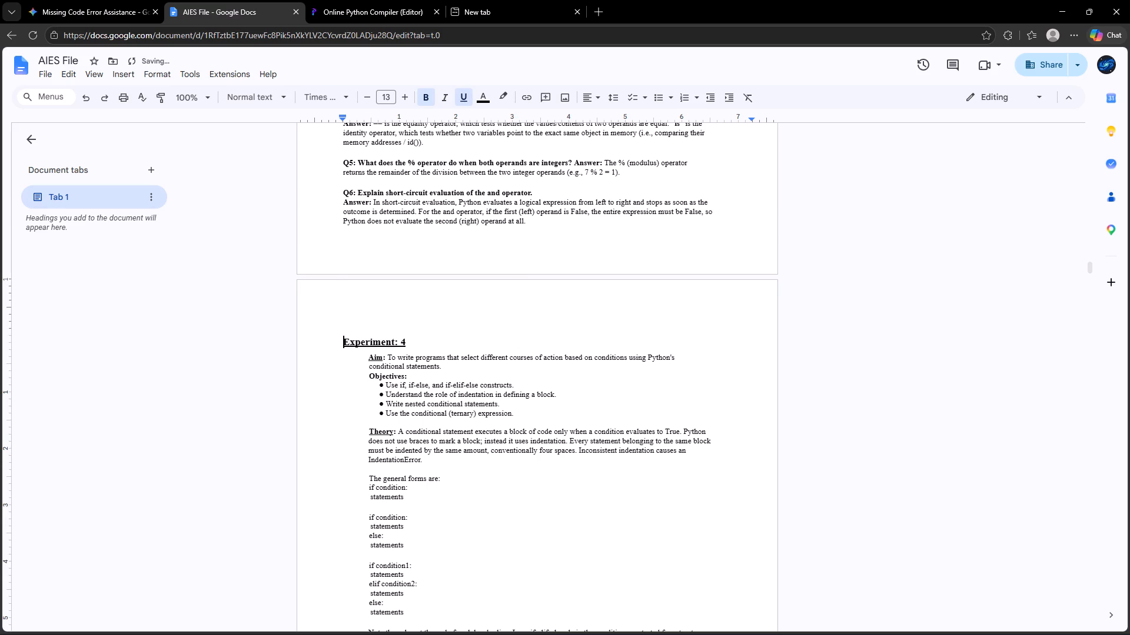
drag(583, 95, 607, 115)
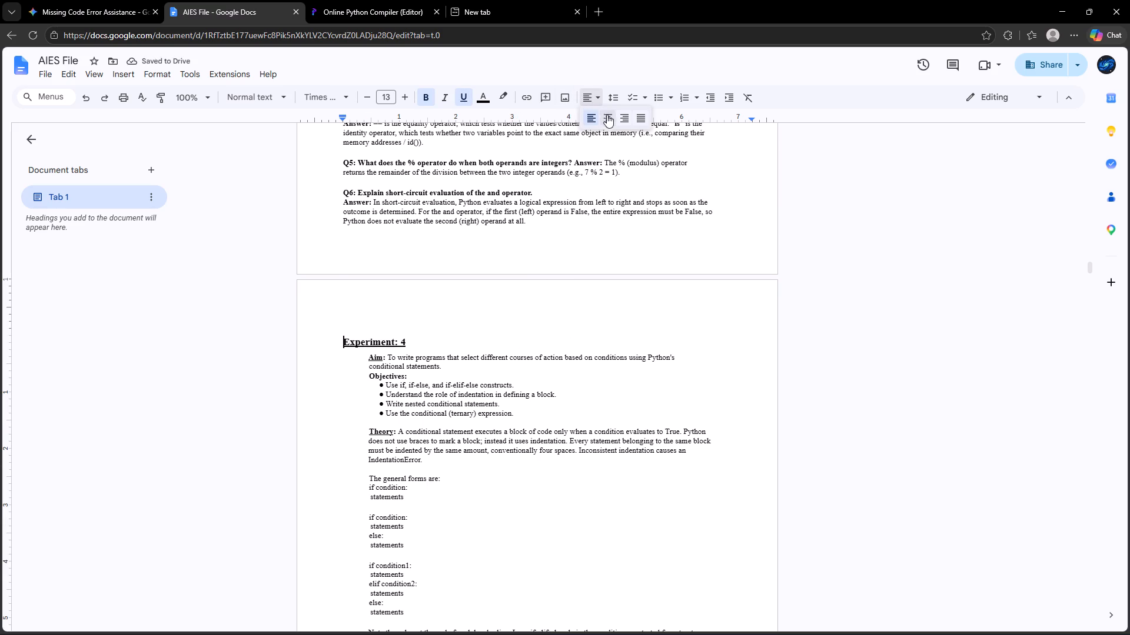
click(607, 115)
Reduce the top page margin slightly, keeping the Experiment: 4 heading on the same page as its Aim.
scroll(483, 424, down, 1)
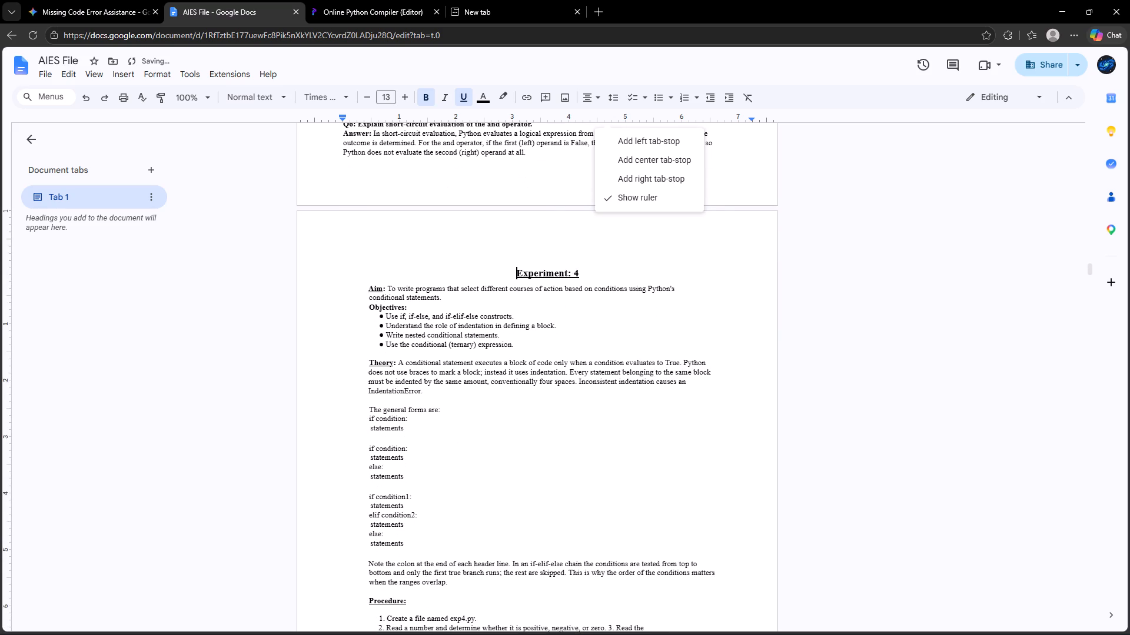
click(363, 285)
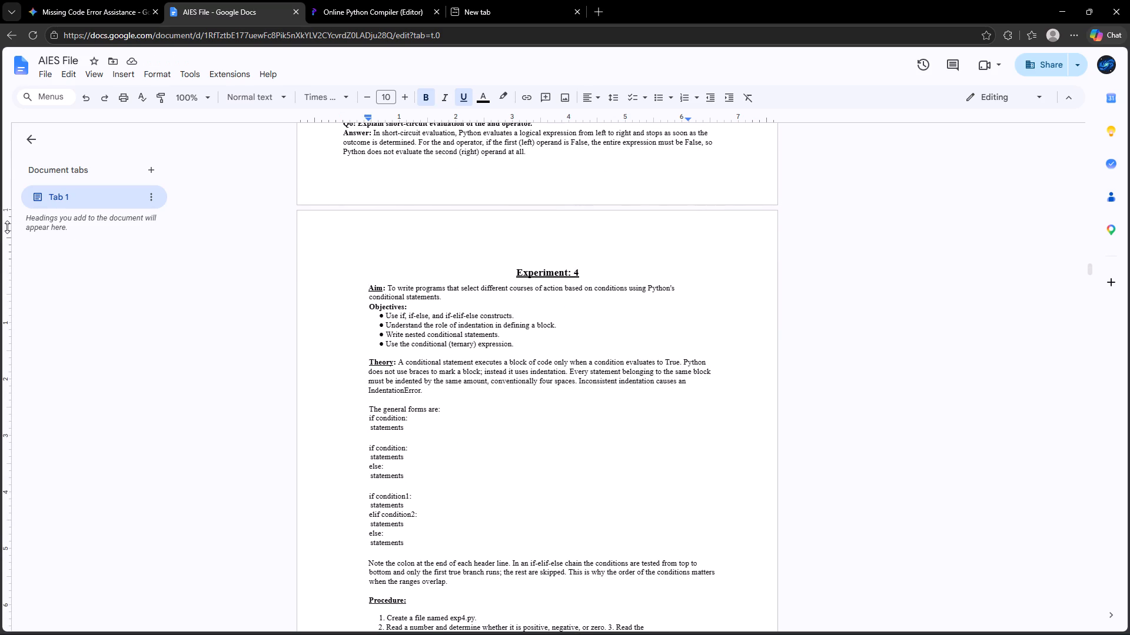
drag(7, 226, 6, 216)
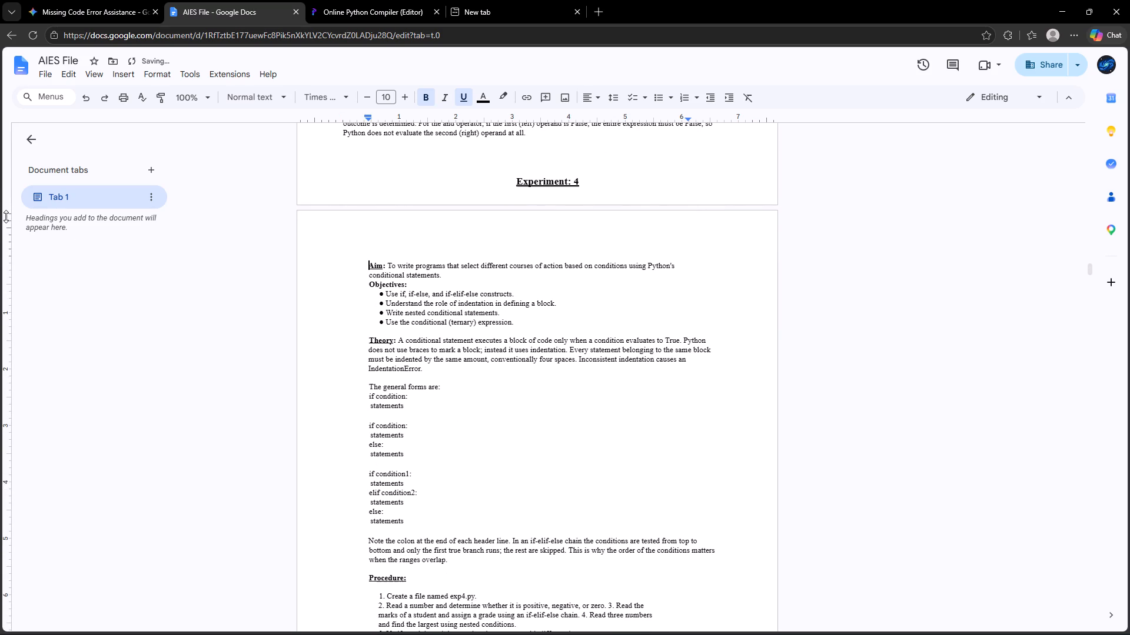
drag(8, 220, 9, 226)
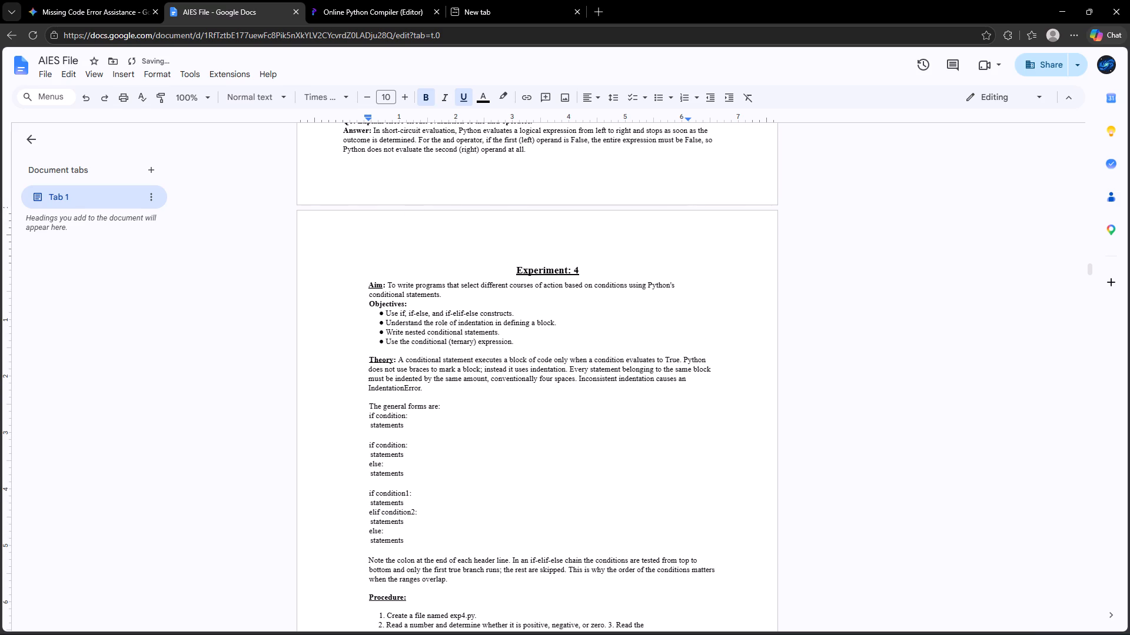
click(461, 240)
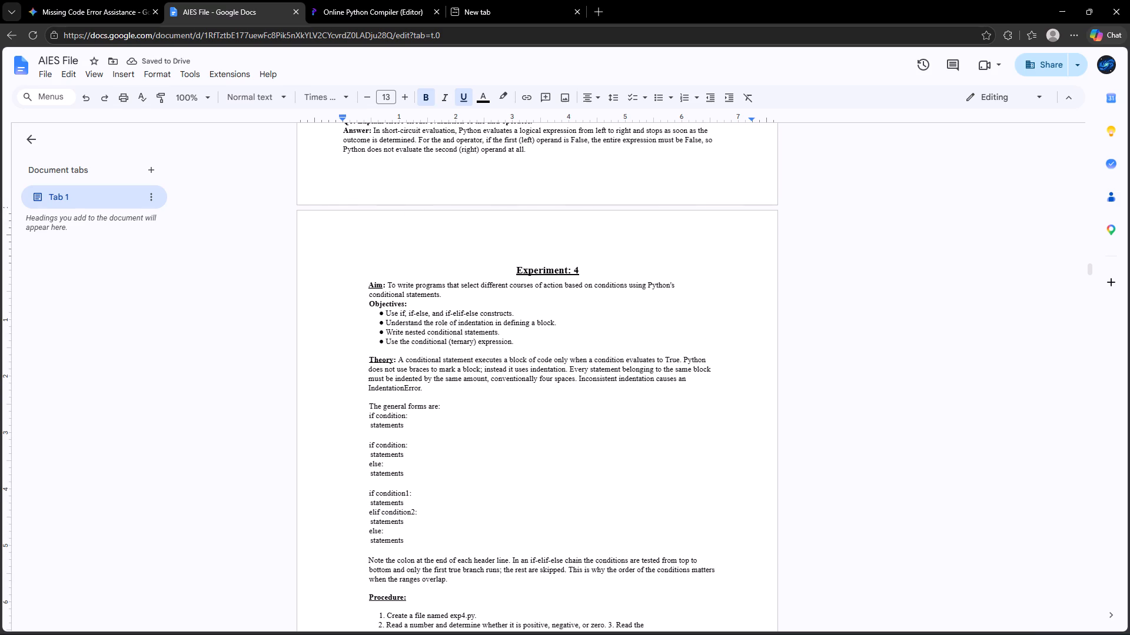
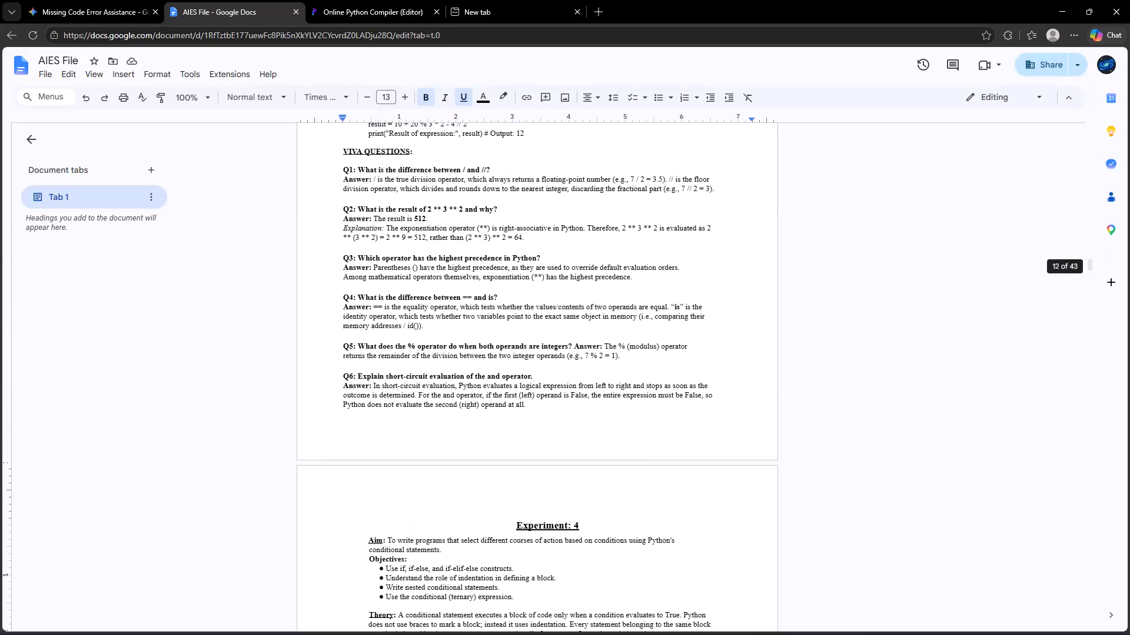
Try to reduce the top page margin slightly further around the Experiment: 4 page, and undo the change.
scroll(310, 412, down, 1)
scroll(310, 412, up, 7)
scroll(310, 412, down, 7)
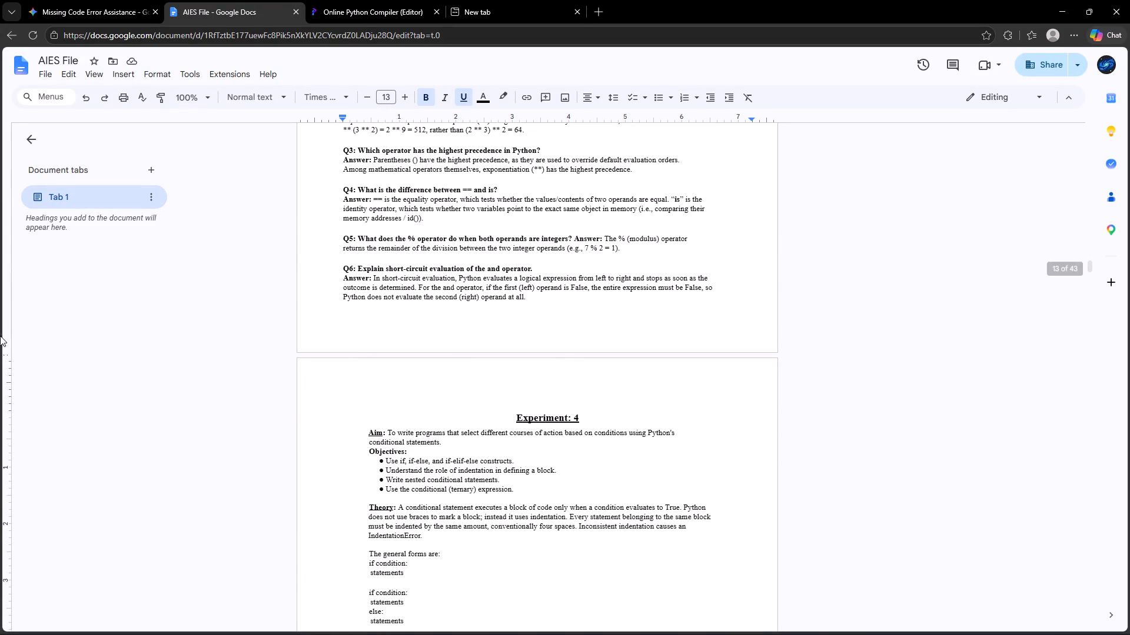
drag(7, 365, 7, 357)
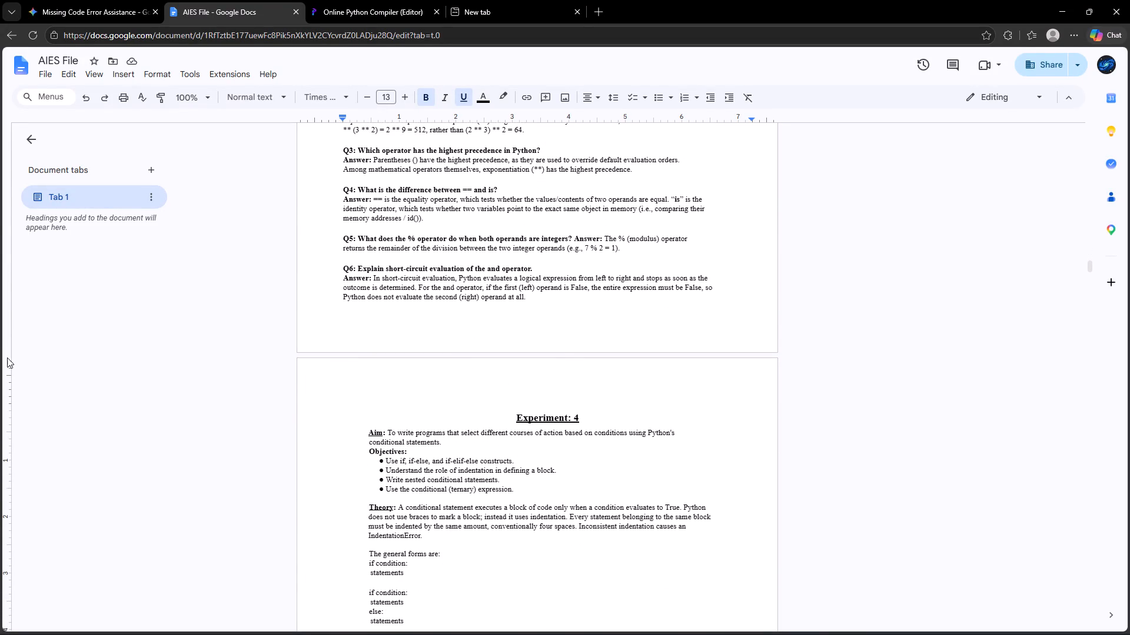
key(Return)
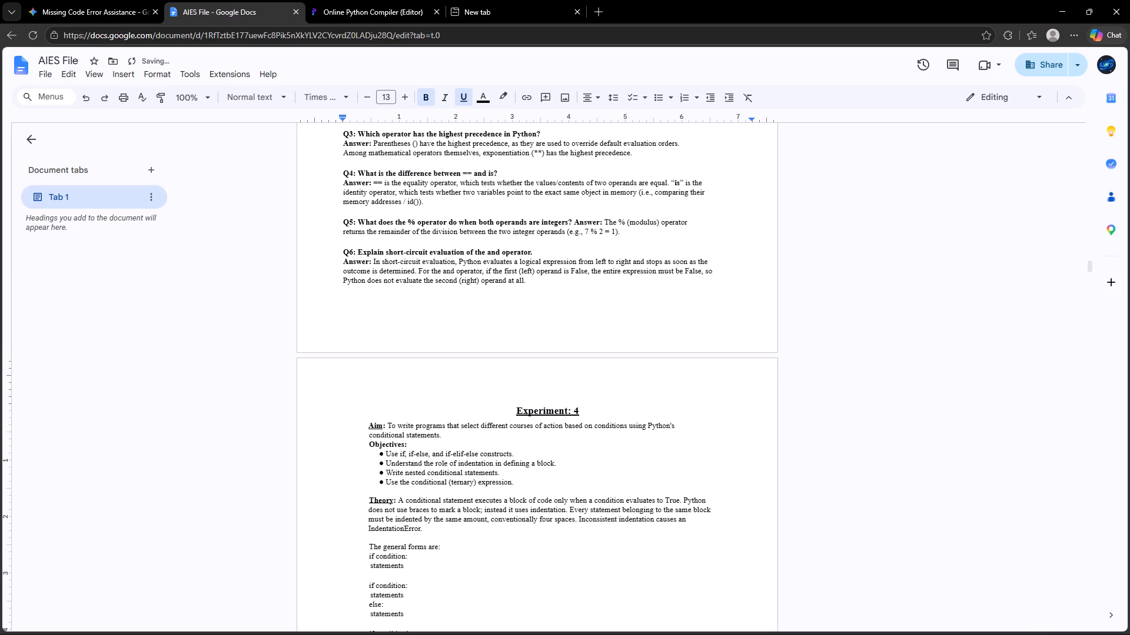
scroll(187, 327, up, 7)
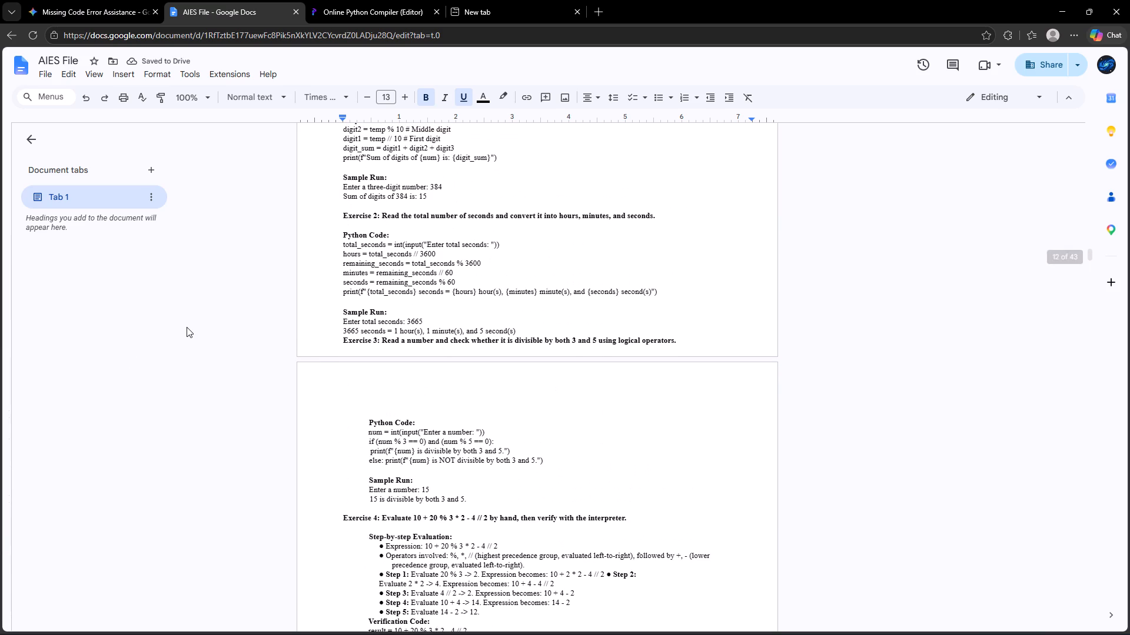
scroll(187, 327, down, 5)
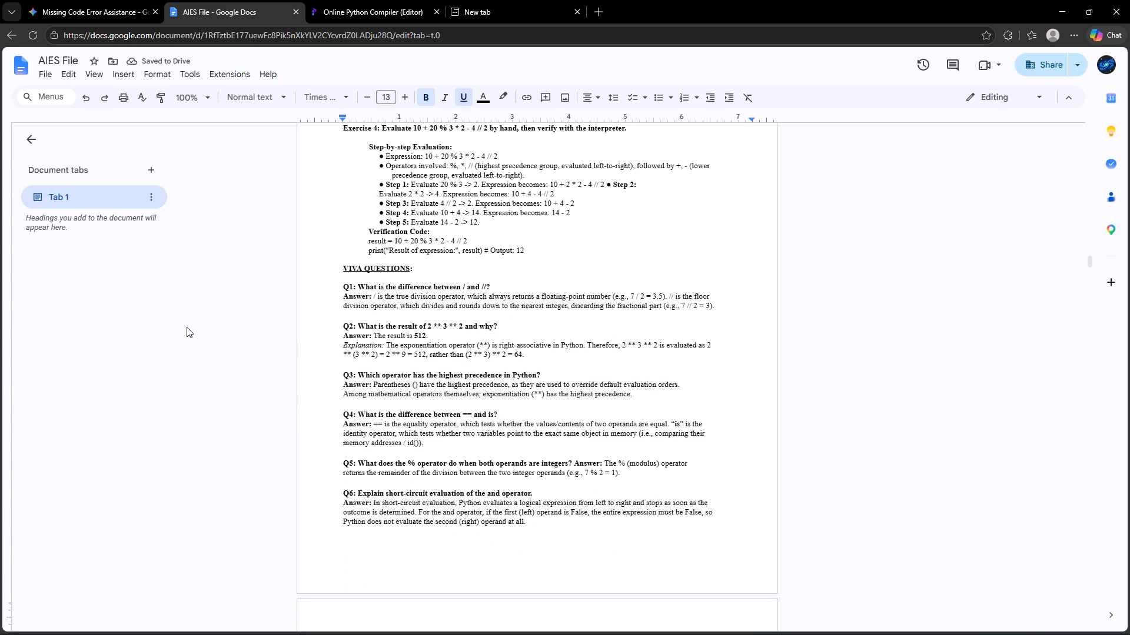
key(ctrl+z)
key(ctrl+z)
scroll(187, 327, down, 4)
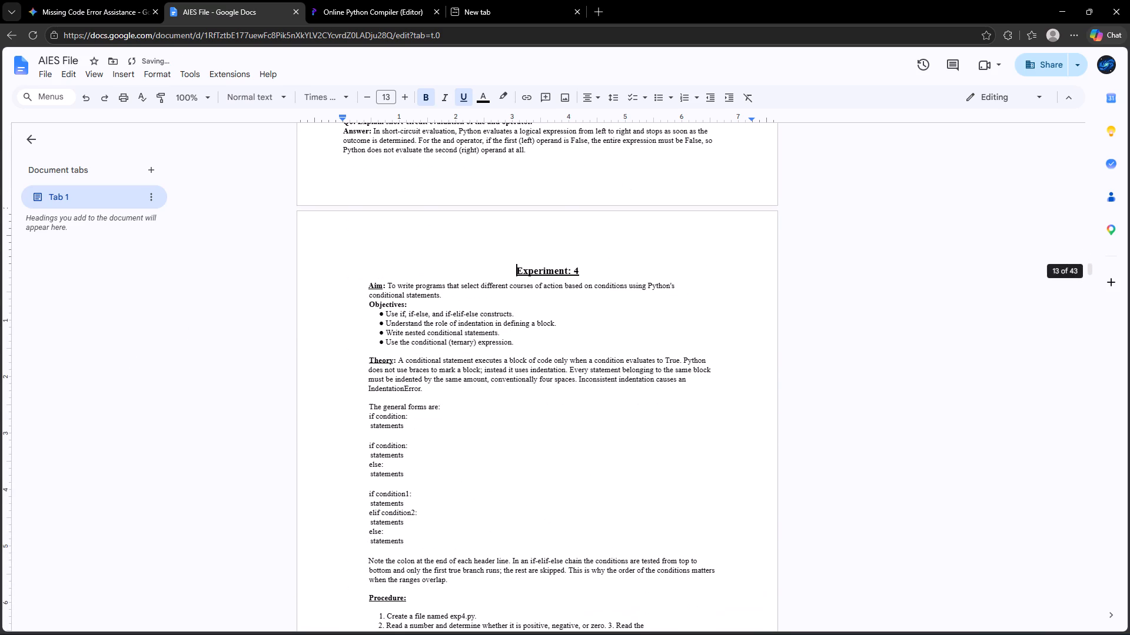
Remove the left indent from Experiment 4's Aim paragraph and set its Aim: label to font size 12.
click(353, 282)
key(BackSpace)
key(BackSpace)
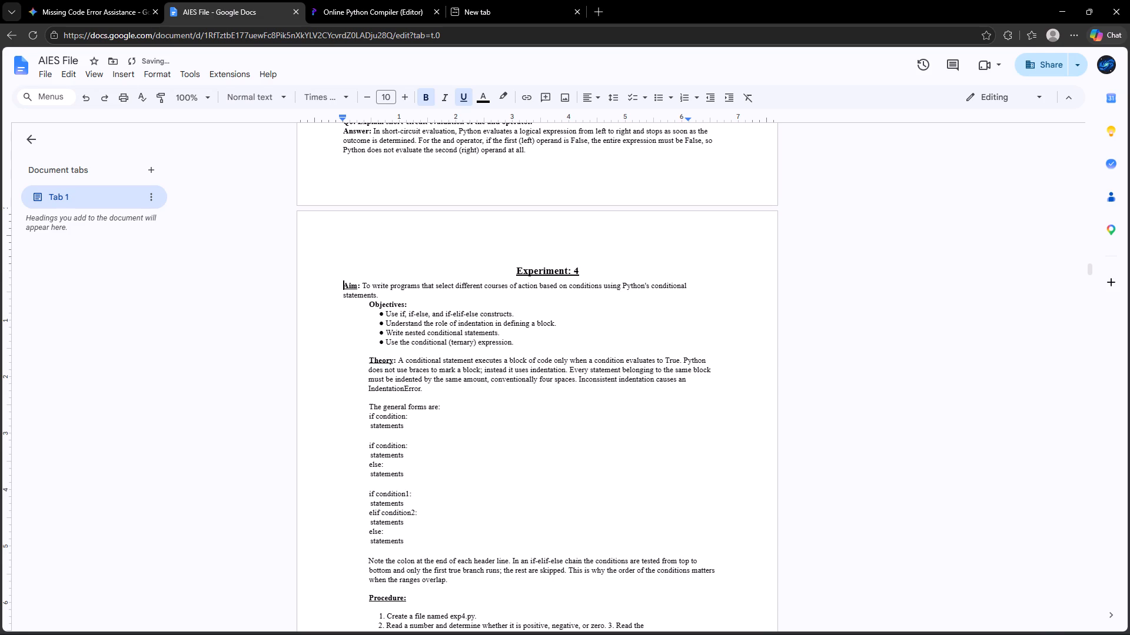
key(ctrl+shift+Right)
key(ctrl+shift+Right)
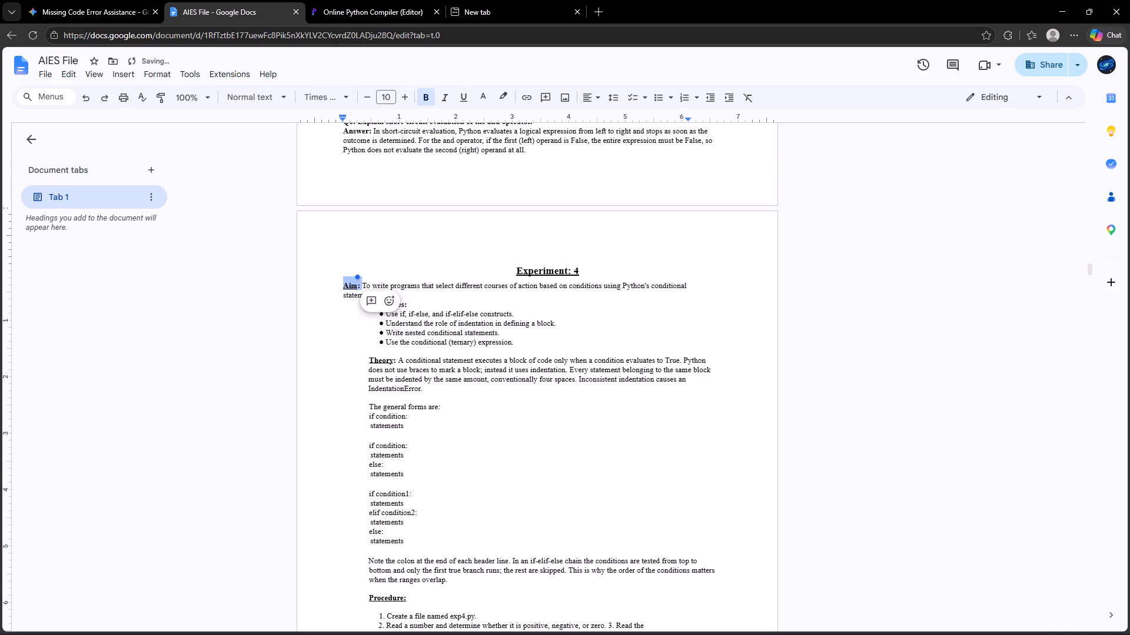
key(ctrl+shift+period)
key(ctrl+shift+period)
Remove the left indent from Experiment 4's Objectives: heading and the four bullet lines below it.
key(Down)
key(Down)
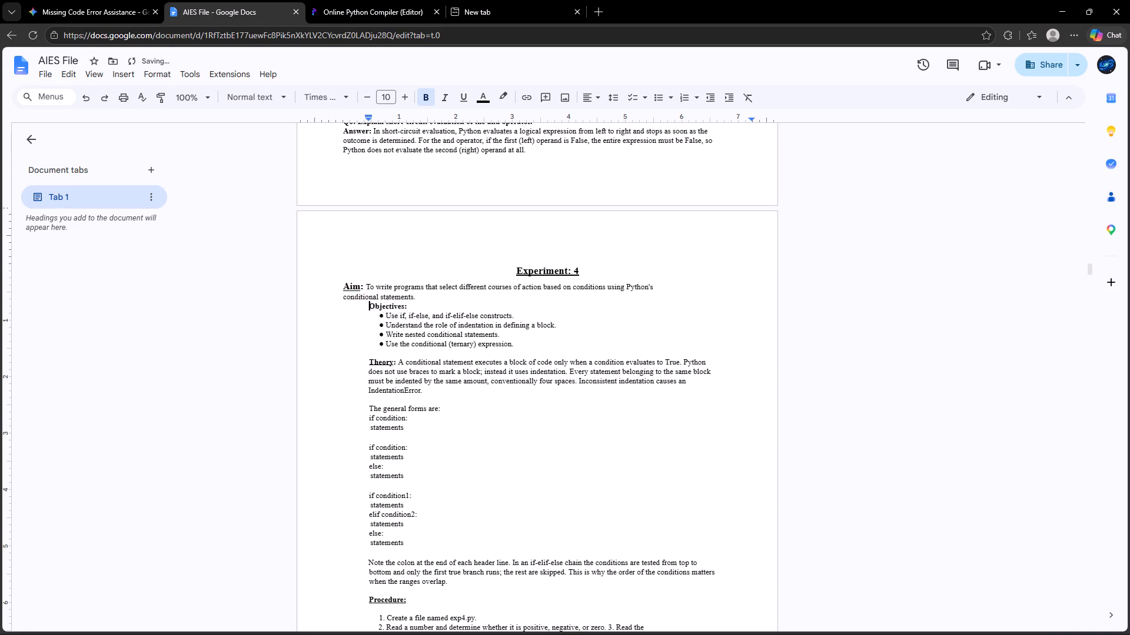
key(BackSpace)
key(Down)
key(BackSpace)
key(Down)
key(BackSpace)
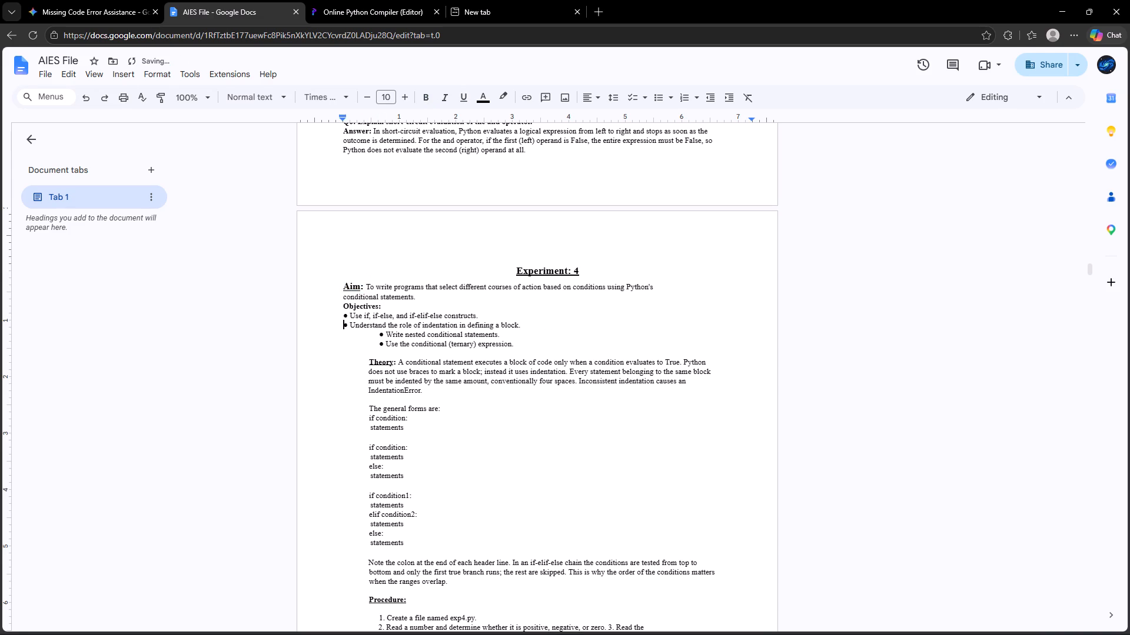
key(Down)
key(BackSpace)
key(Down)
key(BackSpace)
Remove the left indent from Experiment 4's Theory paragraph and set its Theory: label to font size 12.
key(Down)
key(BackSpace)
key(Down)
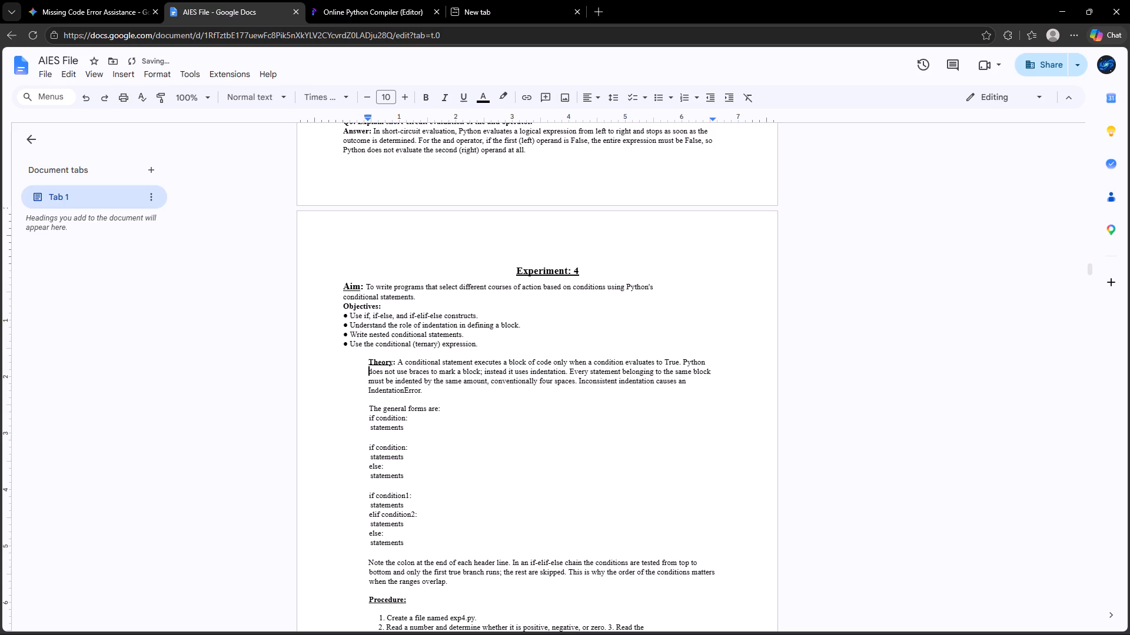
key(Up)
key(Down)
key(Up)
key(BackSpace)
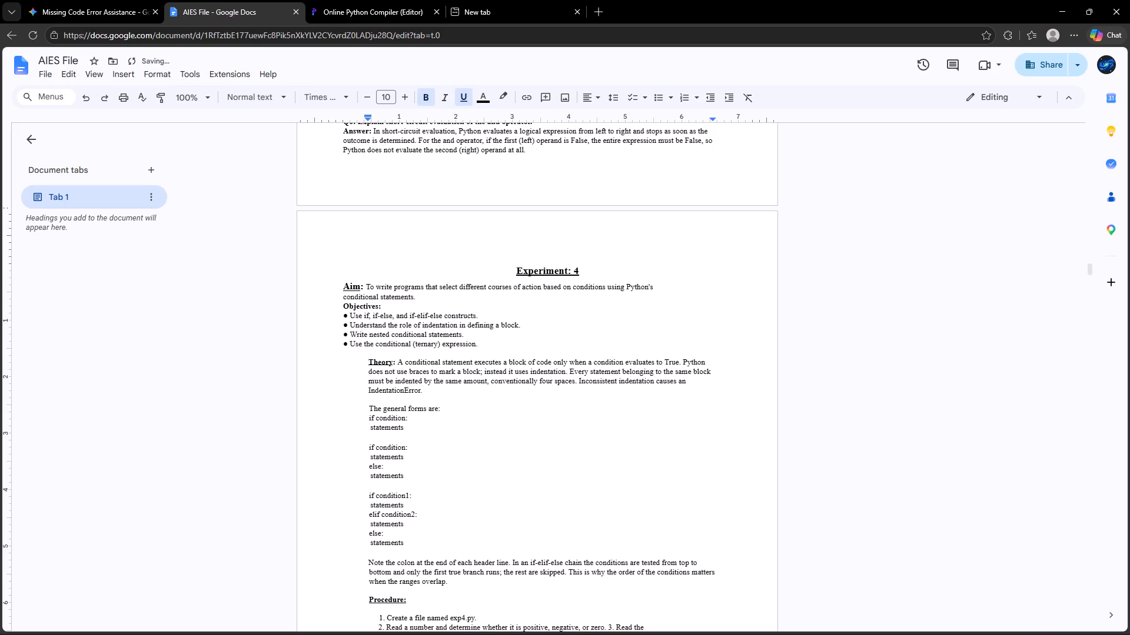
key(ctrl+shift+Right)
key(ctrl+shift+Right)
key(ctrl+shift+period)
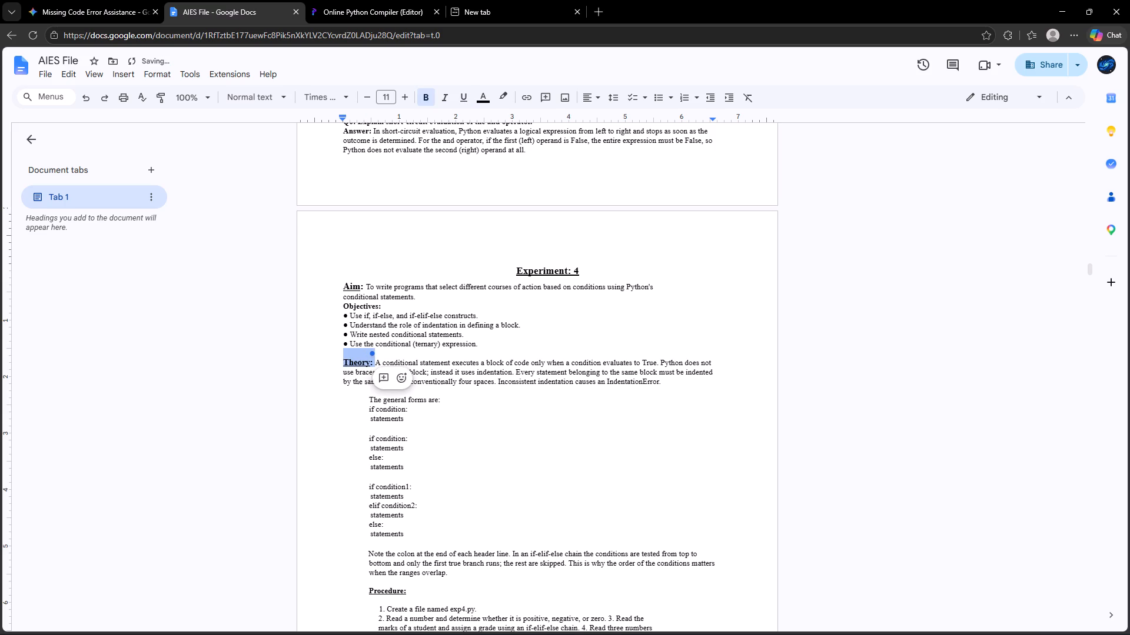
key(ctrl+shift+period)
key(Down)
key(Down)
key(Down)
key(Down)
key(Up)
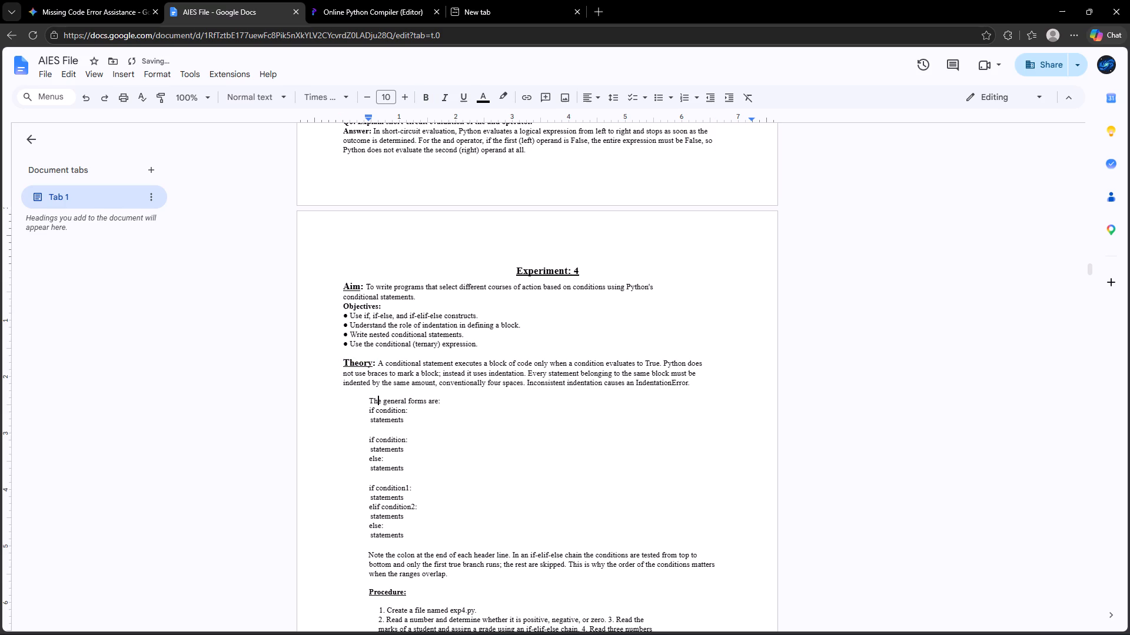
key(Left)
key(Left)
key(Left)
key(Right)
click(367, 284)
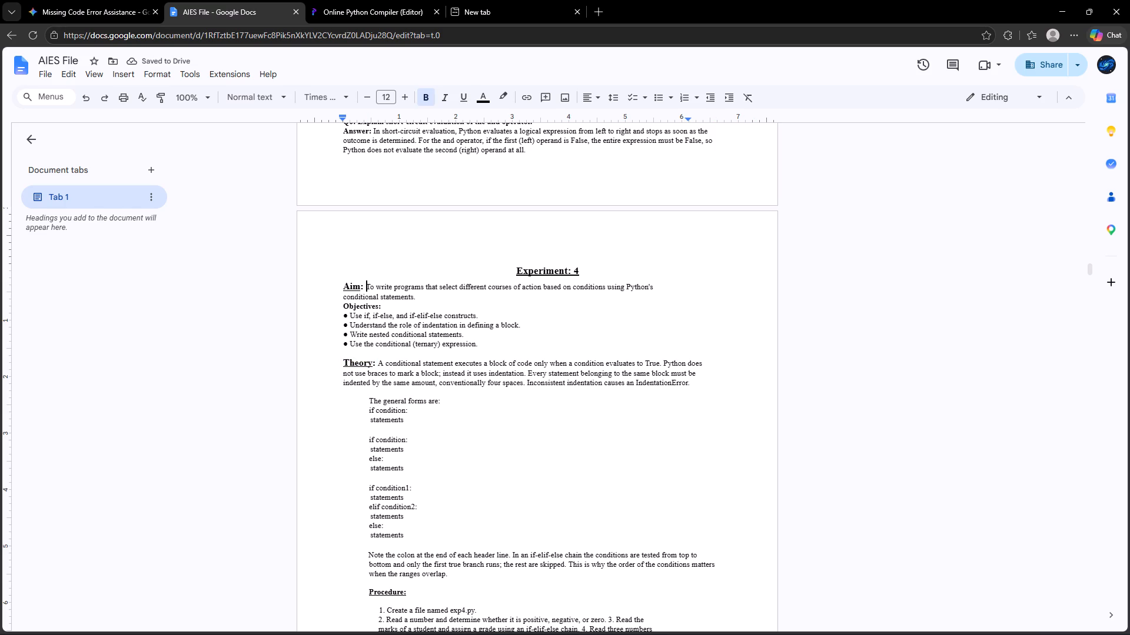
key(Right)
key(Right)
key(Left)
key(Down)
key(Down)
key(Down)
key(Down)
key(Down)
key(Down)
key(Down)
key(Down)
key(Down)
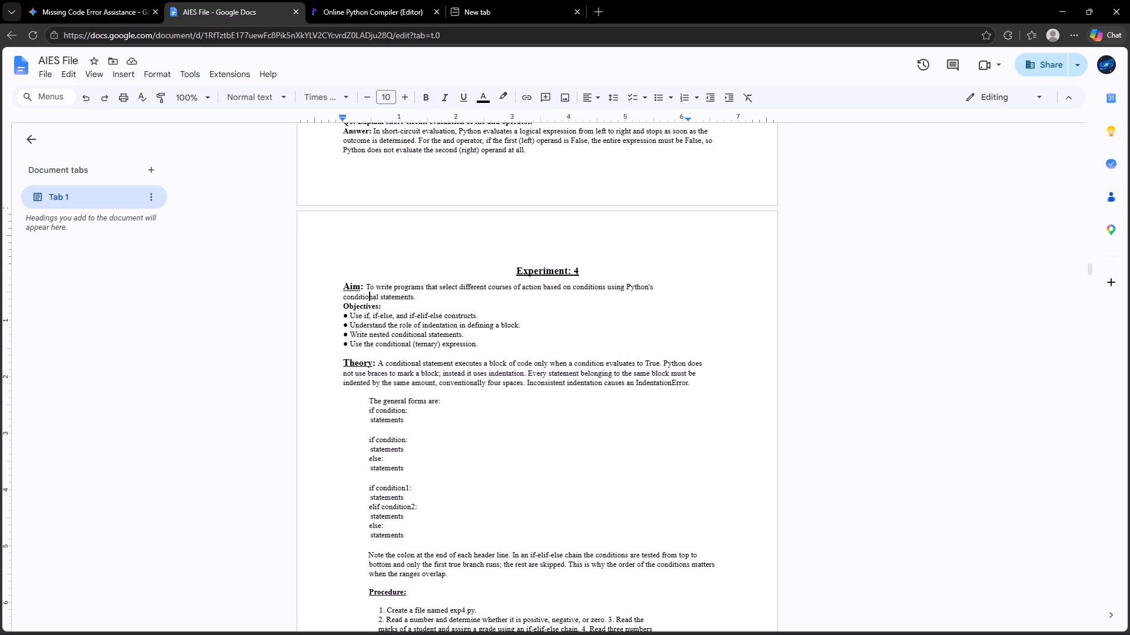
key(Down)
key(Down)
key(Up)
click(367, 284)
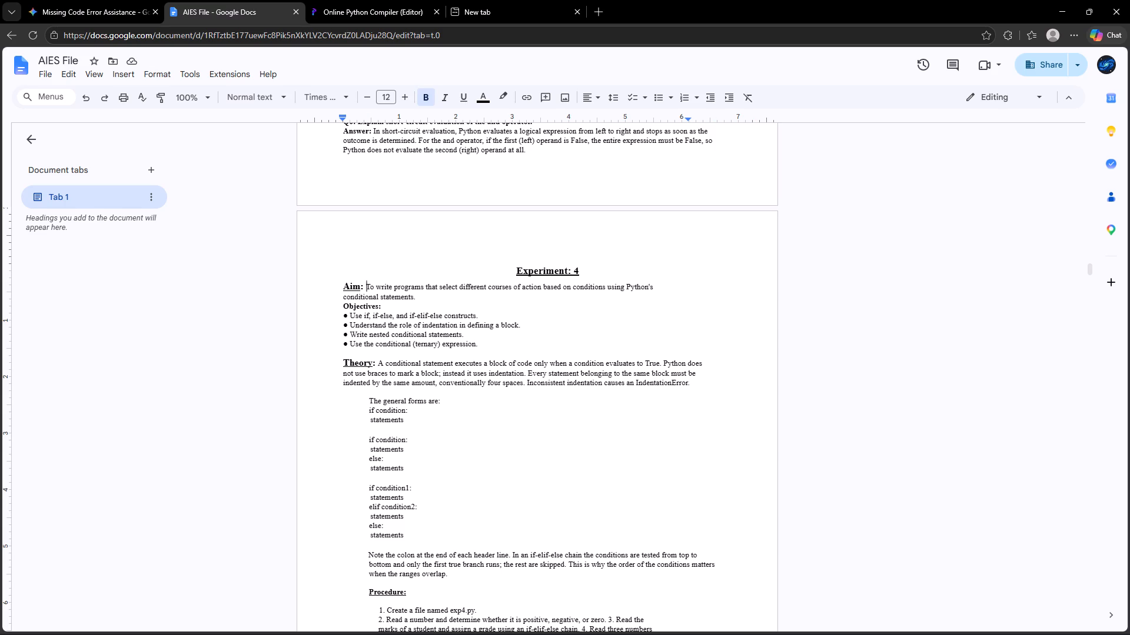
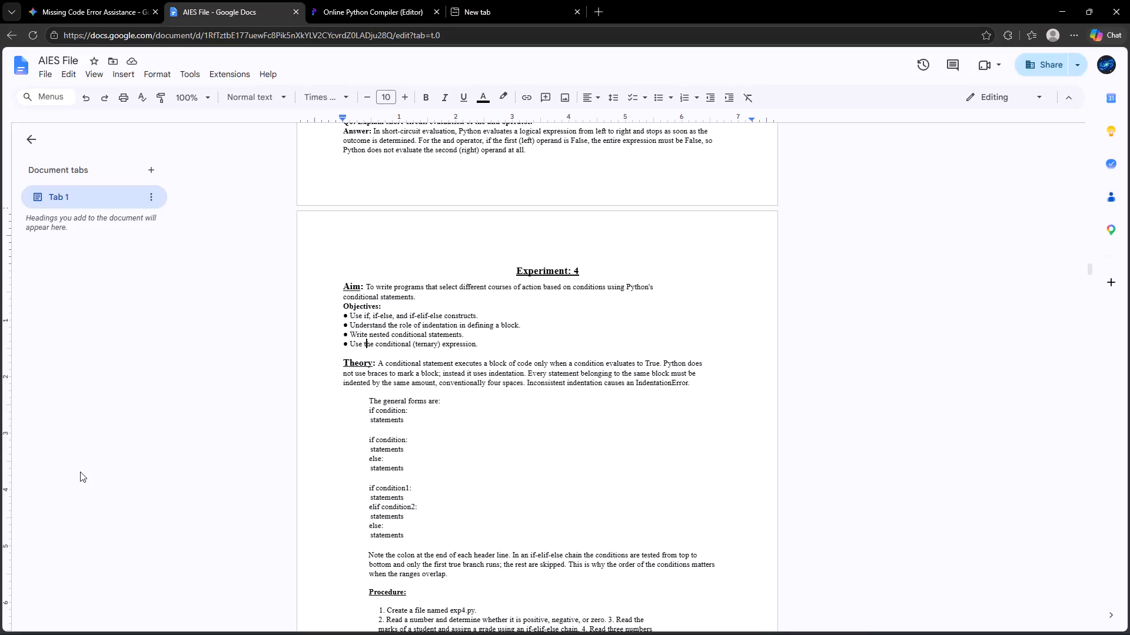
Remove the left indent from Experiment 4's "The general forms are:" line and the simple if block below it.
key(Down)
key(Down)
key(Down)
key(Down)
key(Down)
key(Up)
key(BackSpace)
key(Down)
key(BackSpace)
key(Down)
key(BackSpace)
Remove the left indent from all four lines of the if-else block in Experiment 4's Theory.
key(Down)
key(Down)
key(Up)
key(BackSpace)
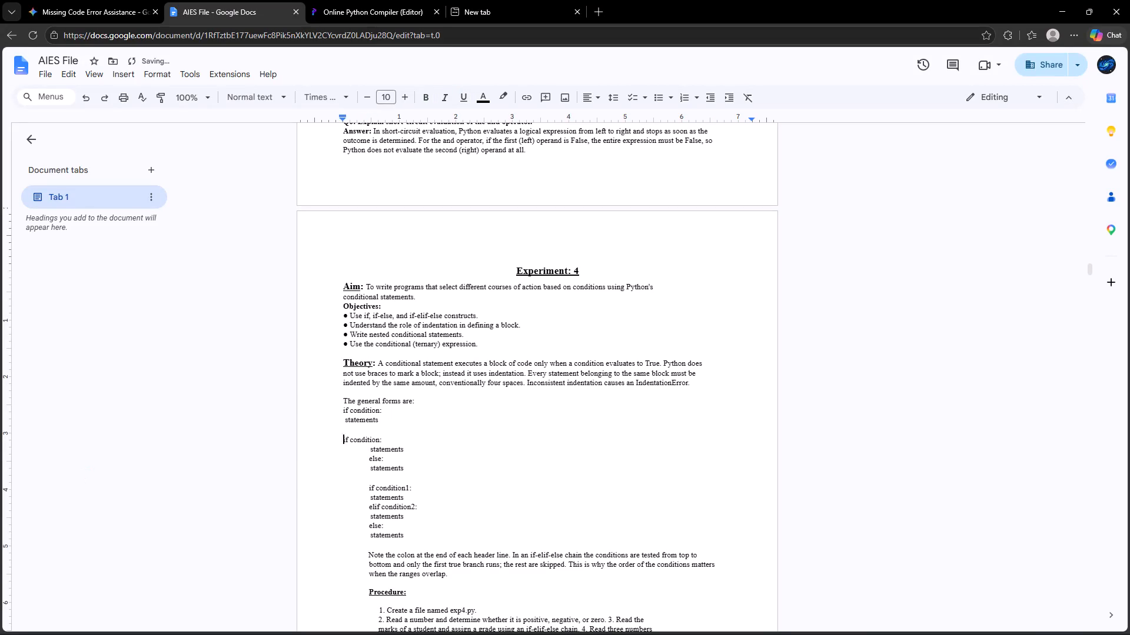
key(Down)
key(BackSpace)
key(Down)
key(BackSpace)
key(Down)
key(BackSpace)
Remove the left indent from all six lines of the if-elif-else block, from "if condition1:" through its last "statements" line.
key(Down)
key(BackSpace)
key(Down)
key(BackSpace)
key(Down)
key(BackSpace)
key(Down)
key(BackSpace)
key(Down)
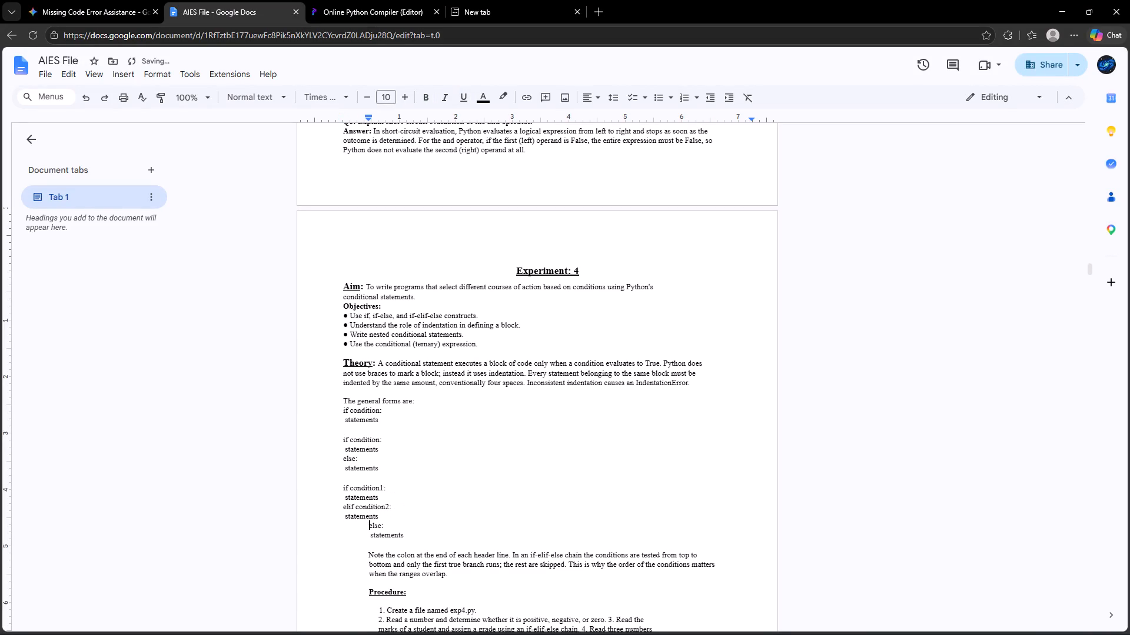
key(BackSpace)
key(Down)
key(BackSpace)
Remove the left indent from the "Note the colon at the end of each header line" paragraph.
key(Down)
key(BackSpace)
key(BackSpace)
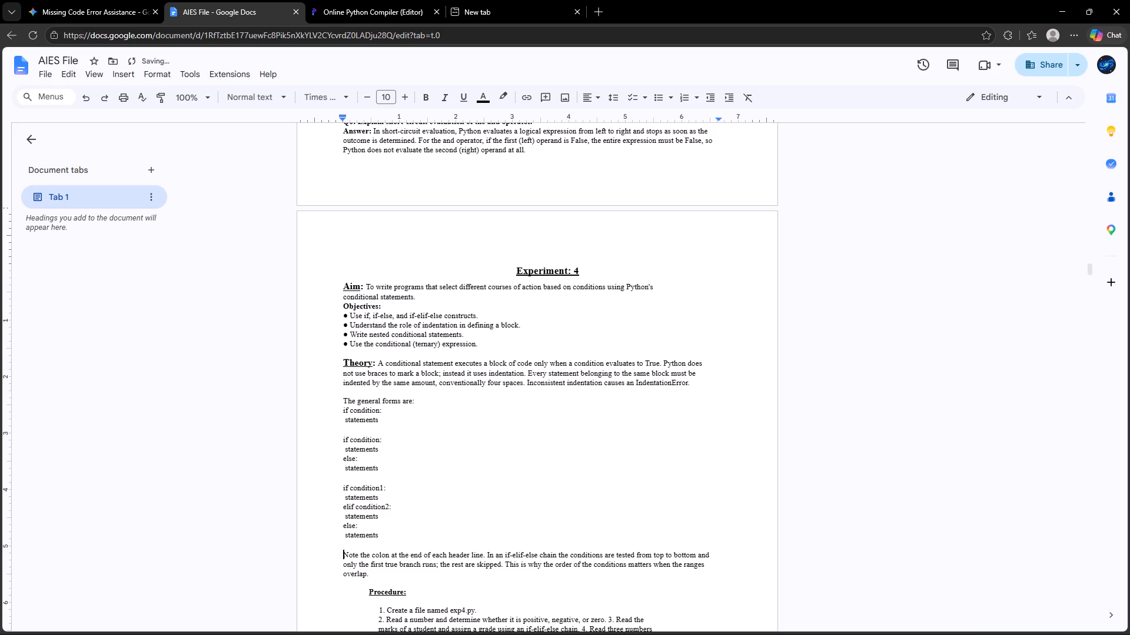
Remove the left indent from Experiment 4's Procedure: heading and set it to font size 12.
key(Down)
key(Down)
key(Down)
key(BackSpace)
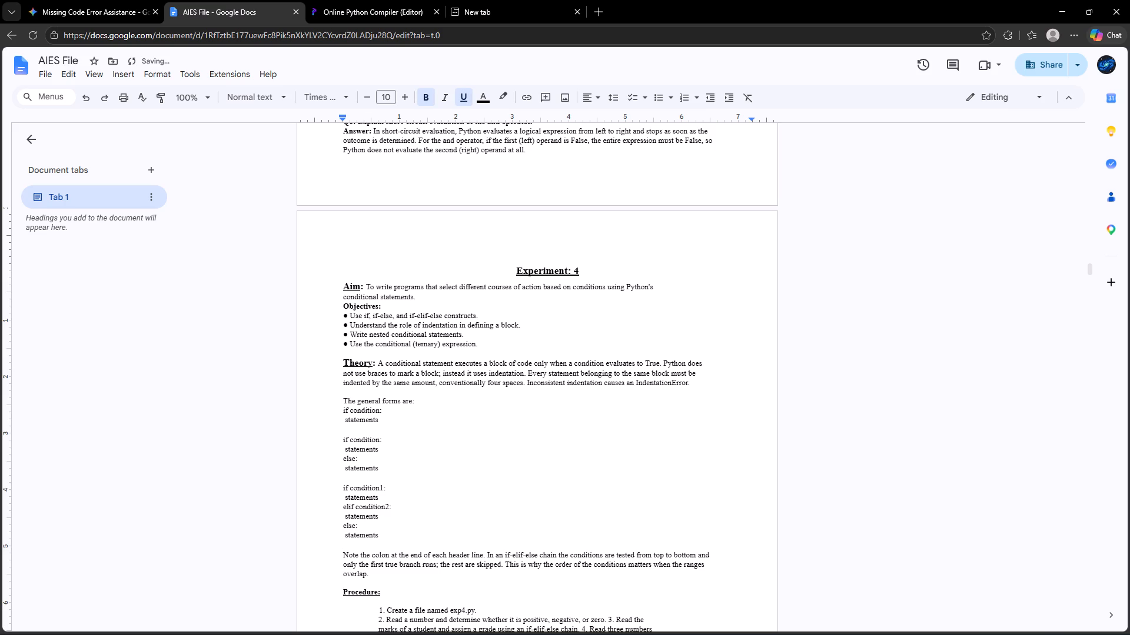
key(ctrl+shift+Right)
key(ctrl+shift+Right)
key(ctrl+shift+period)
key(ctrl+shift+period)
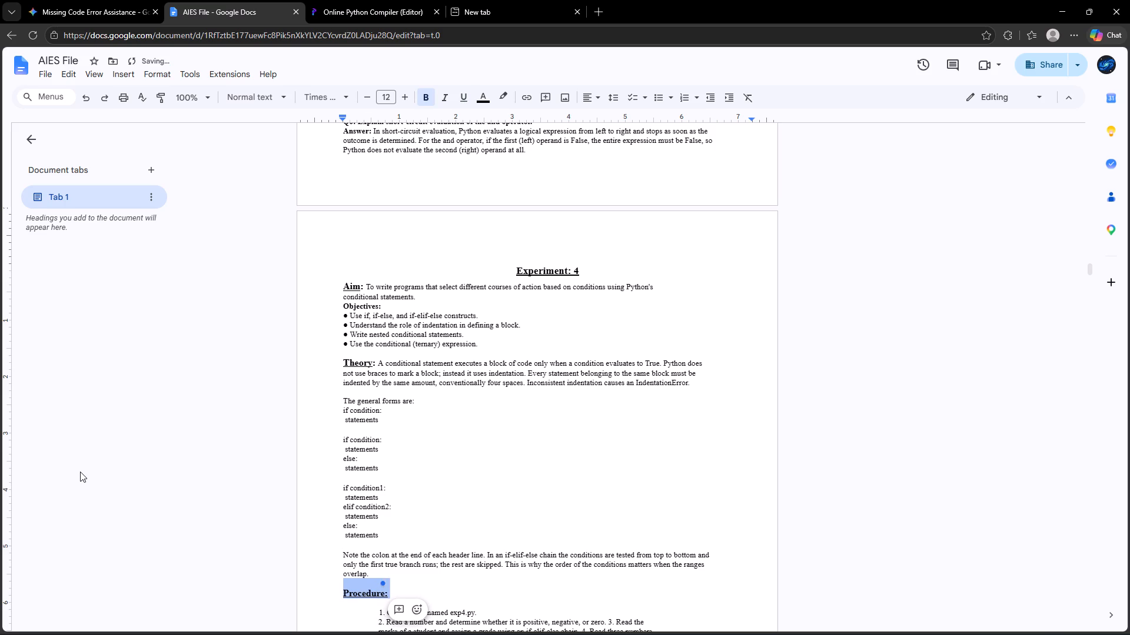
key(Down)
key(Down)
key(Up)
key(Up)
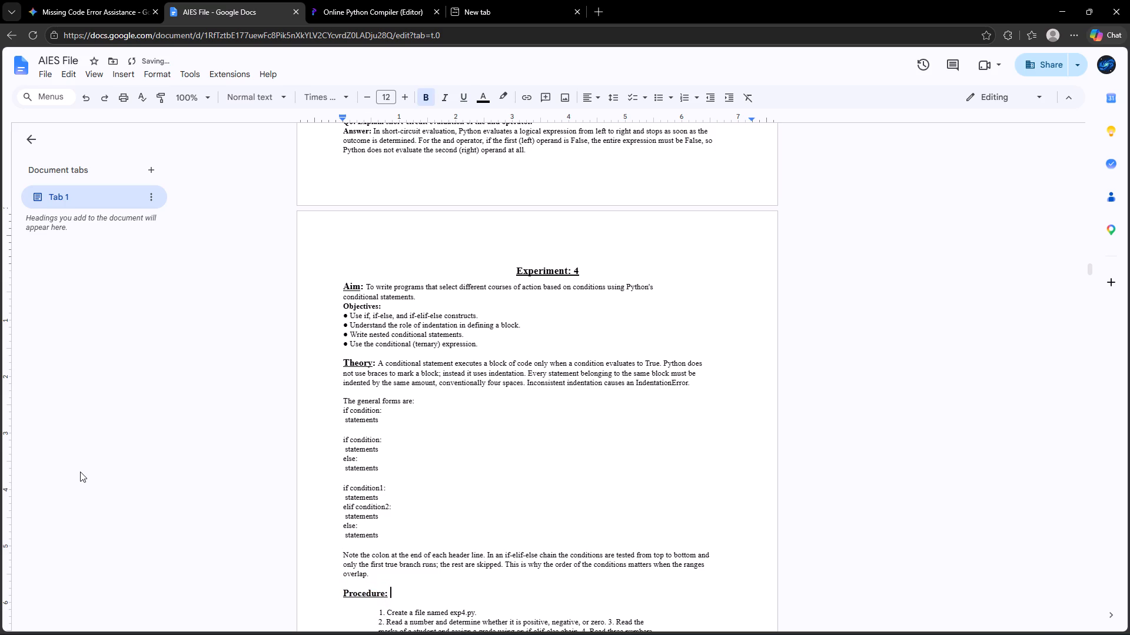
Look through Experiment 4's Procedure steps and the start of its Program Source Code section.
key(Up)
key(Left)
key(Down)
key(Down)
key(Down)
key(Down)
key(Down)
key(Down)
key(Down)
key(Down)
key(Down)
key(Down)
key(Down)
key(Down)
key(Down)
key(Down)
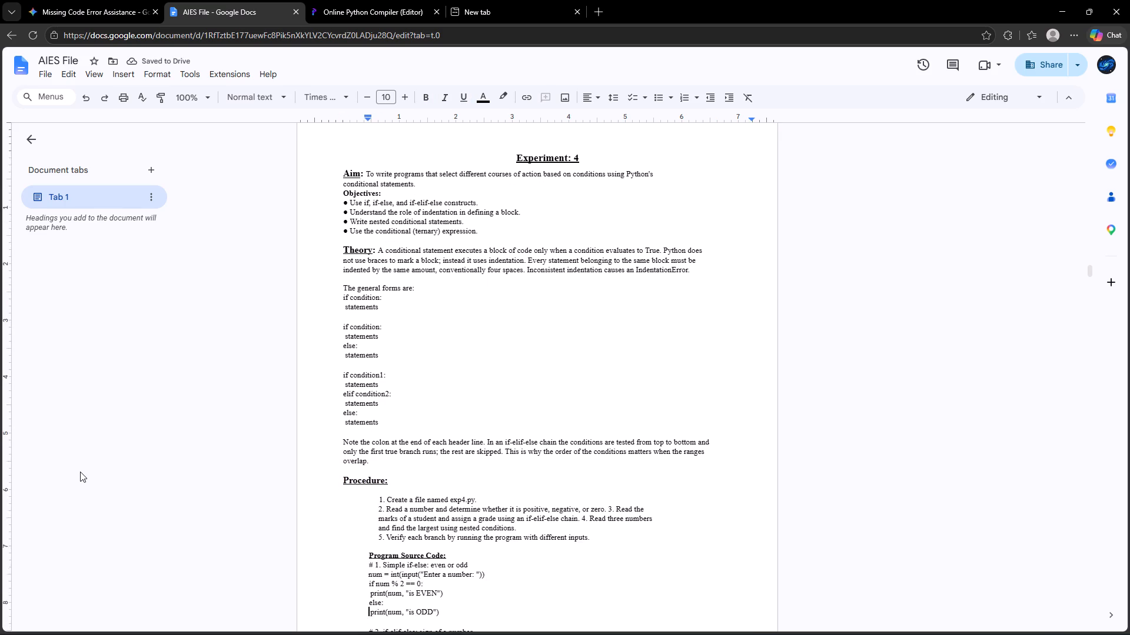
key(Down)
key(Down)
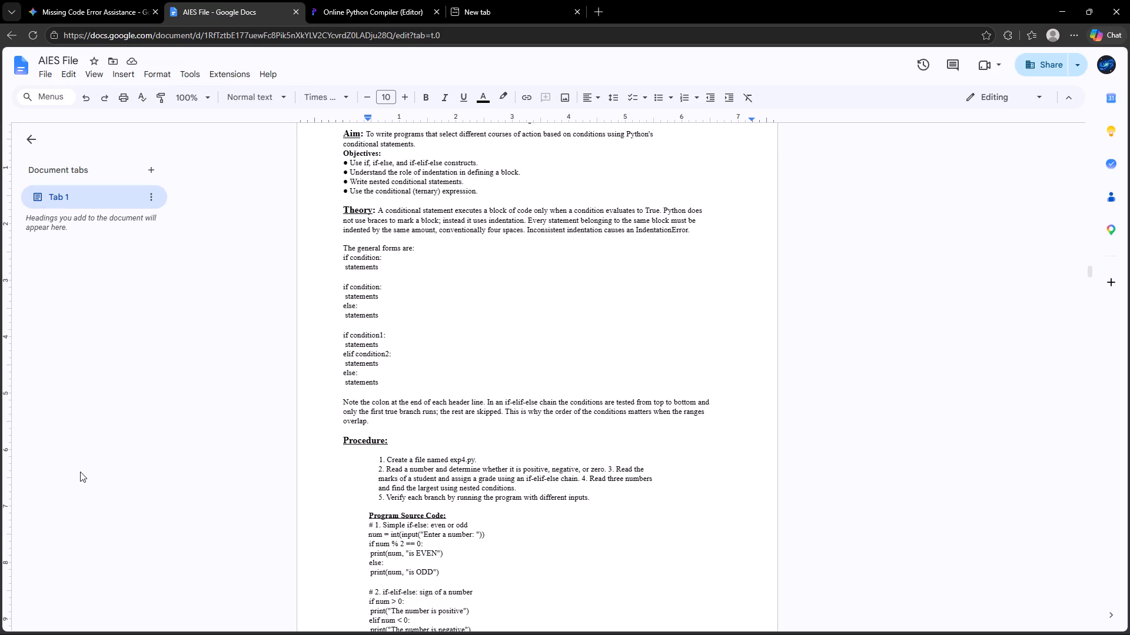
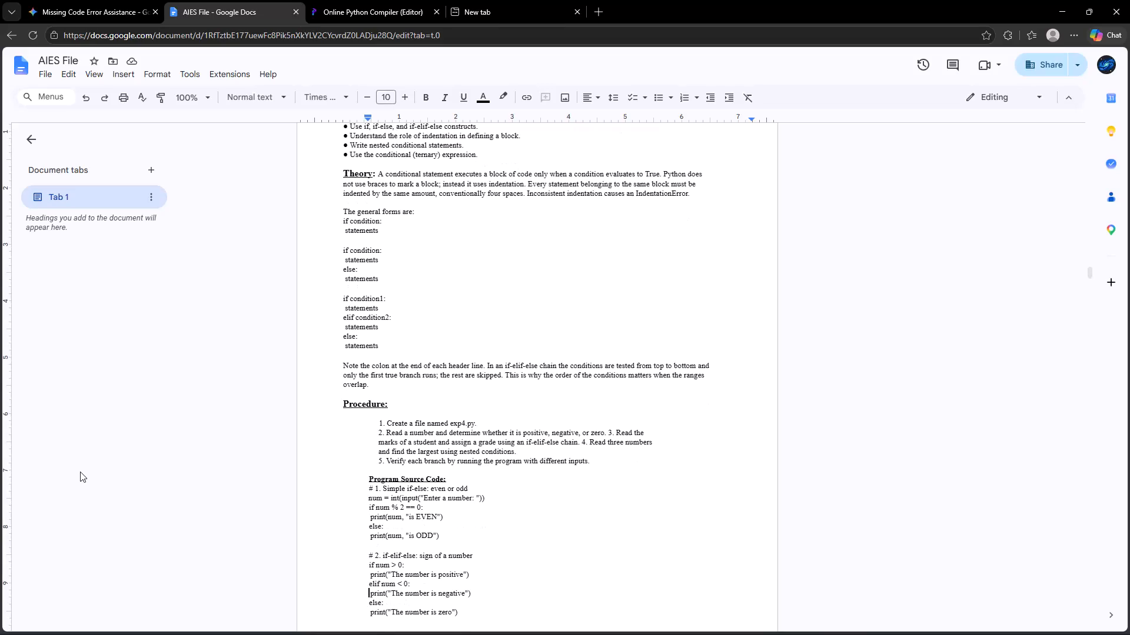
Remove the left indent from Procedure step 1 and from the paragraph beginning with step 2 in Experiment 4.
key(Up)
key(Up)
key(Up)
key(Up)
key(Up)
key(Up)
key(Up)
key(Up)
key(Up)
key(Up)
key(Up)
key(Up)
key(Up)
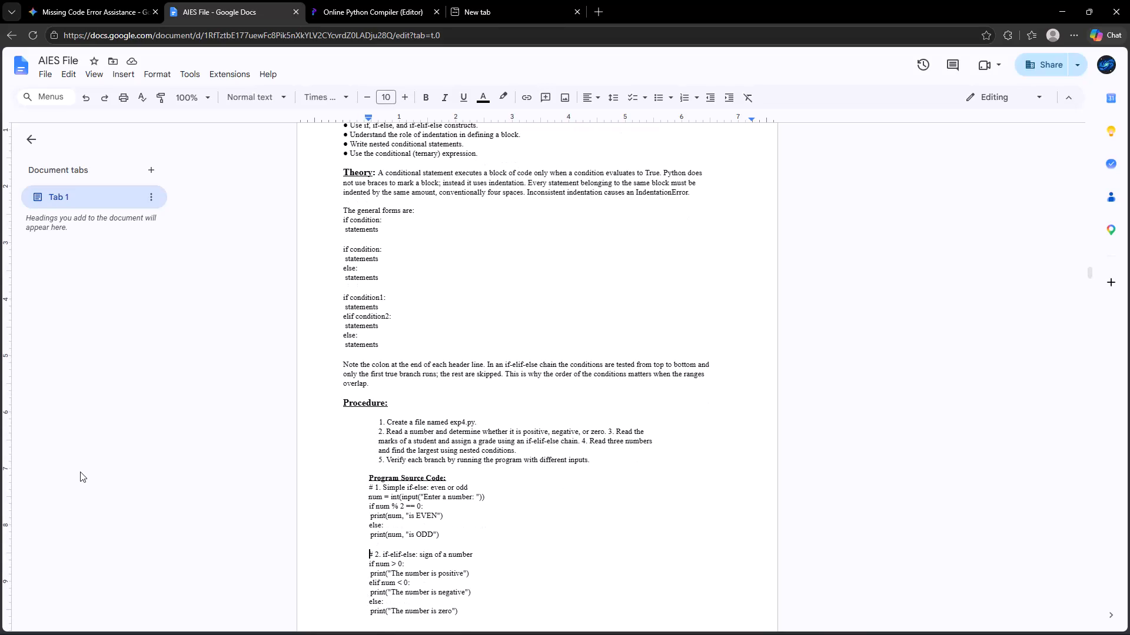
key(Up)
key(Up)
key(Up)
key(BackSpace)
key(Down)
key(BackSpace)
key(Down)
key(BackSpace)
key(Up)
key(Down)
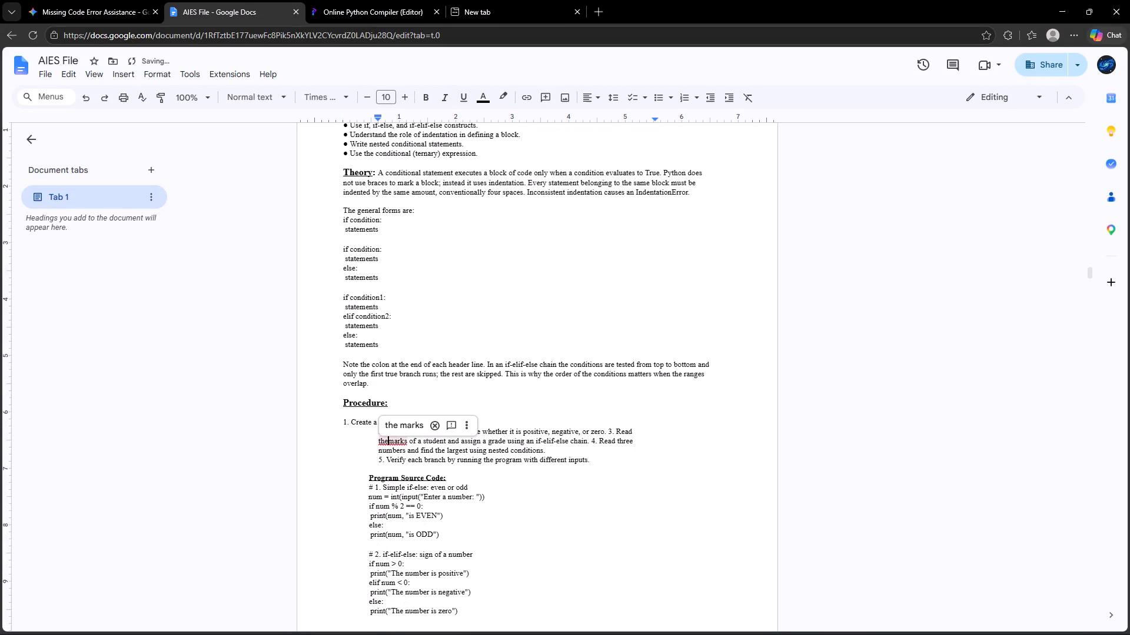
key(ctrl+z)
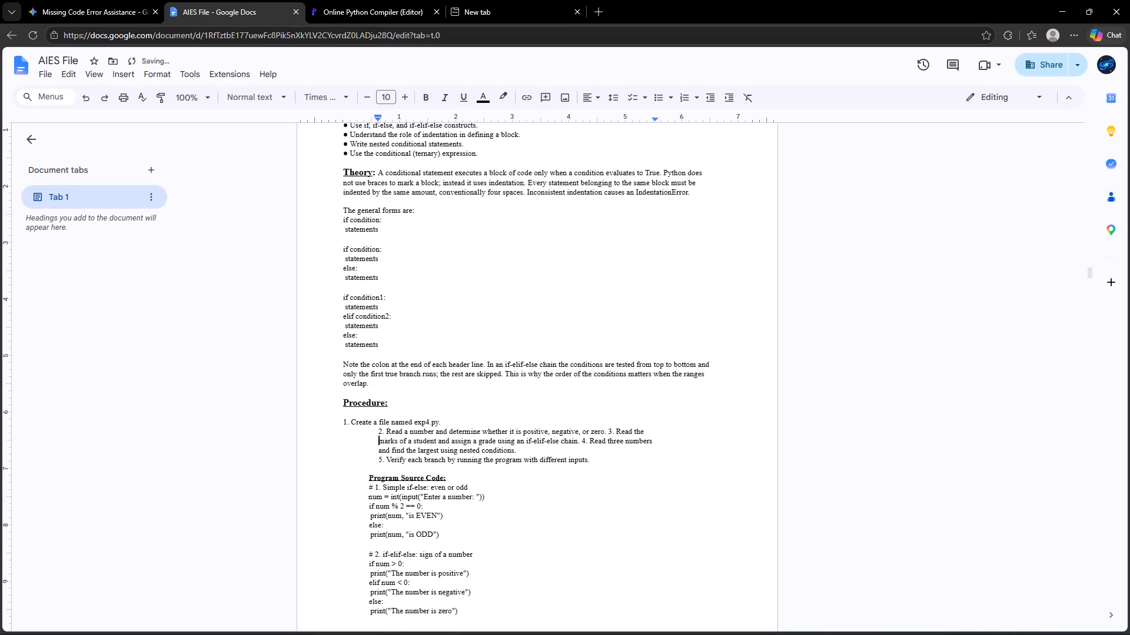
key(Up)
key(BackSpace)
Split Procedure step 3, "Read the marks of a student", onto its own line with no leading space.
key(Right)
key(Right)
key(Right)
key(Right)
key(Right)
key(Right)
key(Right)
key(Right)
key(Right)
key(Right)
key(Right)
key(Right)
key(Right)
key(Right)
key(Right)
key(Right)
key(Right)
key(Right)
key(Right)
key(Right)
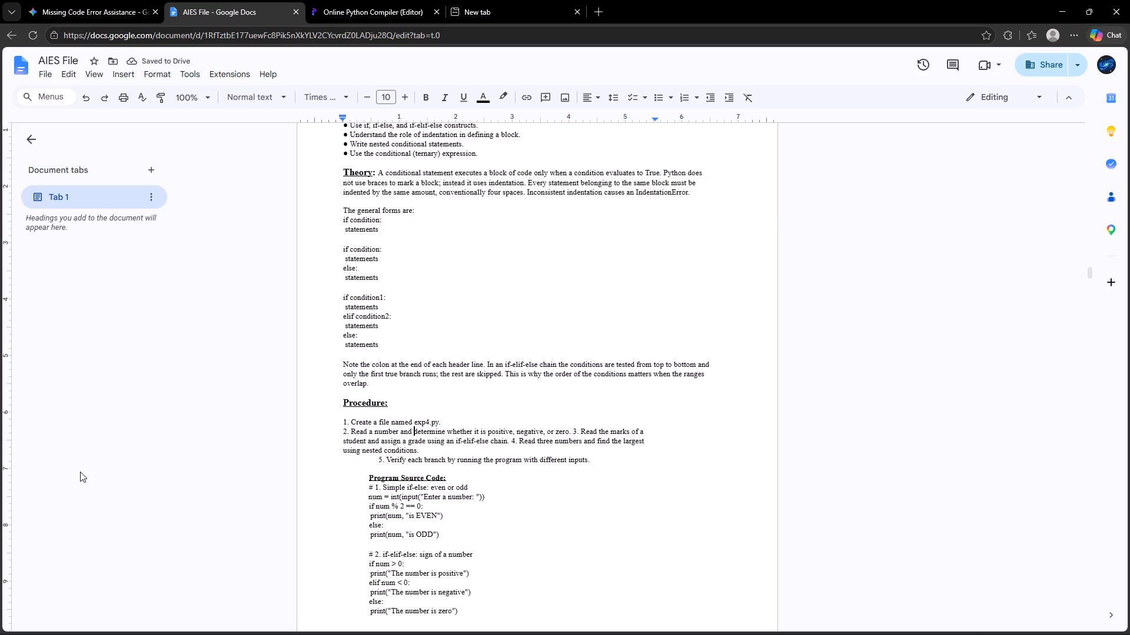
key(Right)
key(Right)
key(Right)
key(Right)
key(Right)
key(Right)
key(Right)
key(Right)
key(Right)
key(Right)
key(Right)
key(Right)
key(Right)
key(Right)
key(Right)
key(Right)
key(Right)
key(Right)
key(Right)
key(Right)
key(Right)
key(Right)
key(Return)
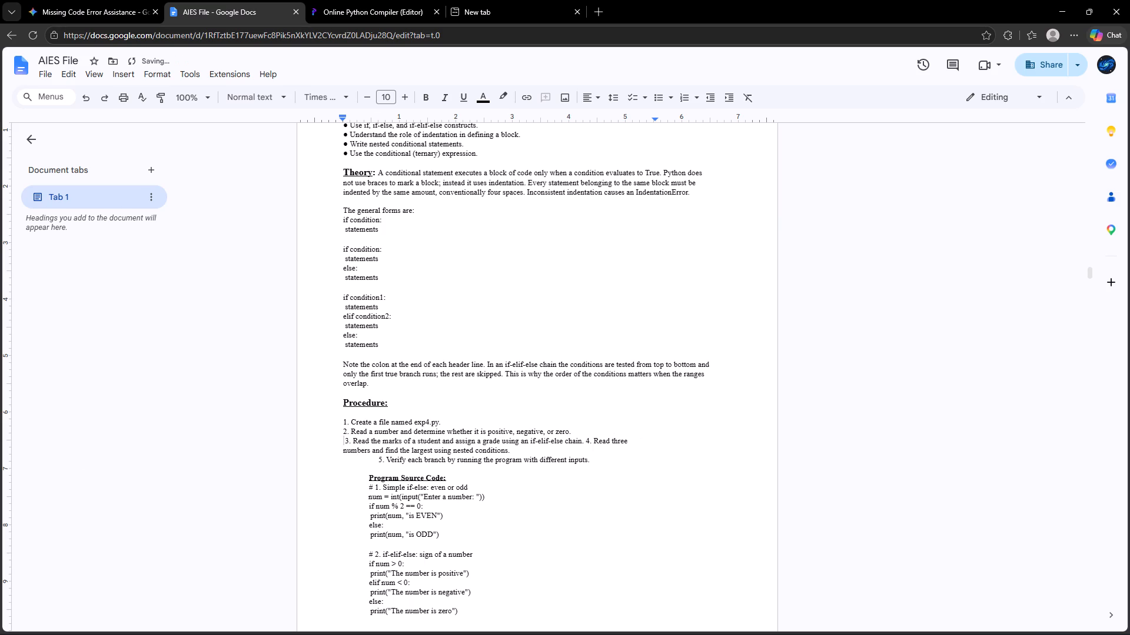
key(BackSpace)
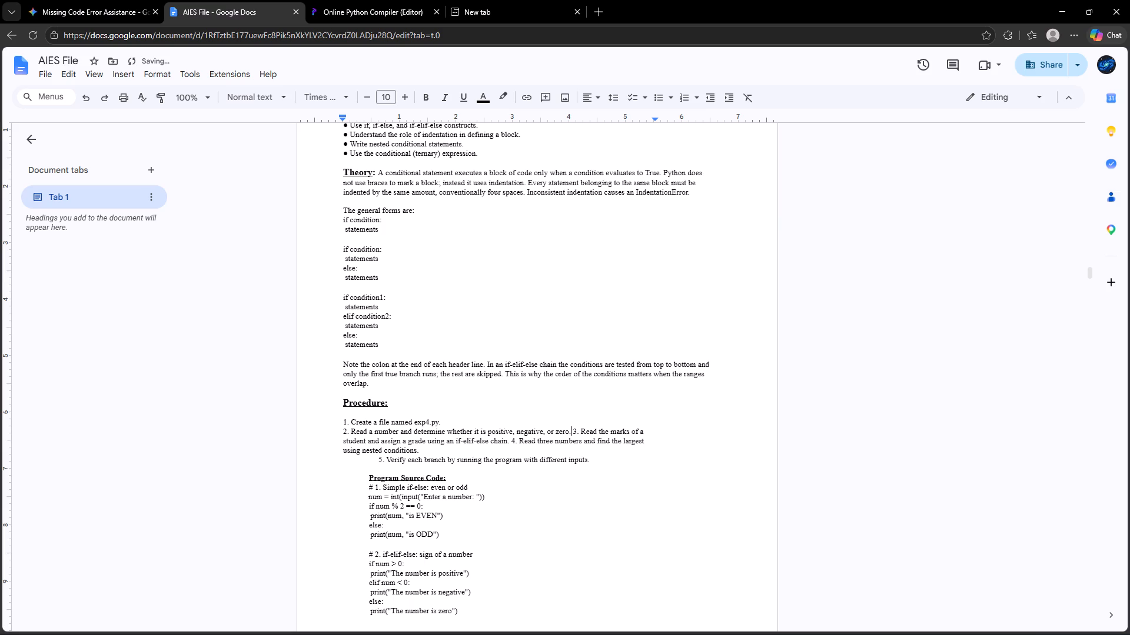
key(Right)
key(Return)
Split Procedure step 4, "Read three numbers and find the largest", onto its own line below step 3.
key(Down)
key(Down)
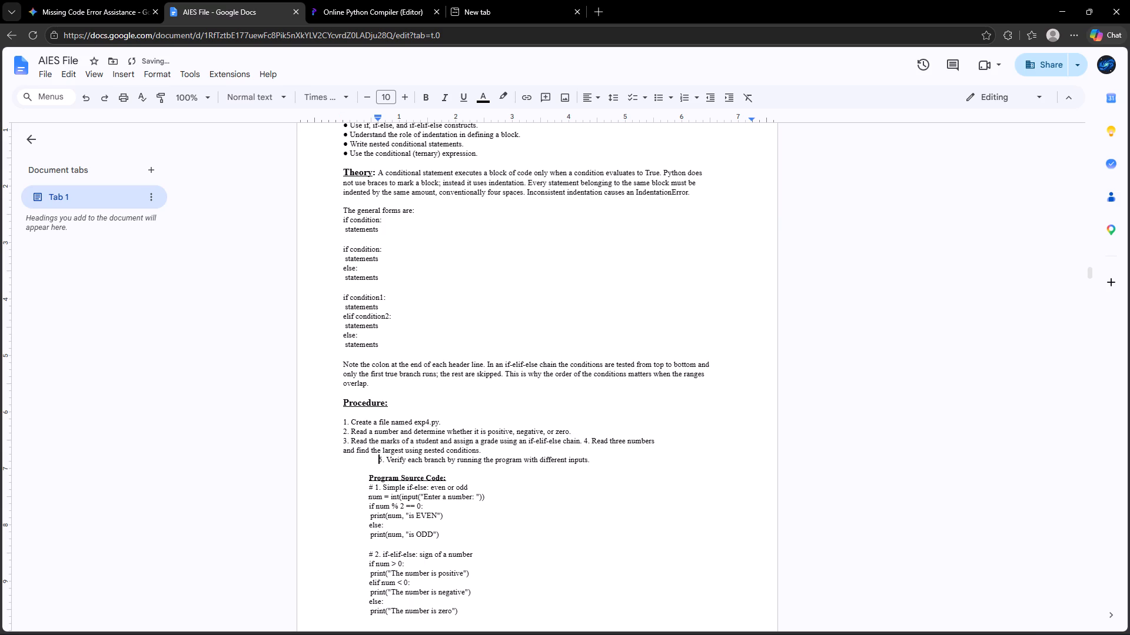
key(Up)
key(Right)
key(Right)
key(Right)
key(Right)
key(Right)
key(Right)
key(Right)
key(Right)
key(Right)
key(Right)
key(Right)
key(Right)
key(Right)
key(Right)
key(Right)
key(Right)
key(Right)
key(Right)
key(Right)
key(Right)
key(Up)
key(Right)
key(Right)
key(Right)
key(Right)
key(Right)
key(Right)
key(Right)
key(Right)
key(Right)
key(Right)
key(Right)
key(Right)
key(Right)
key(Right)
key(Right)
key(Right)
key(Right)
key(Right)
key(Right)
key(Right)
key(Right)
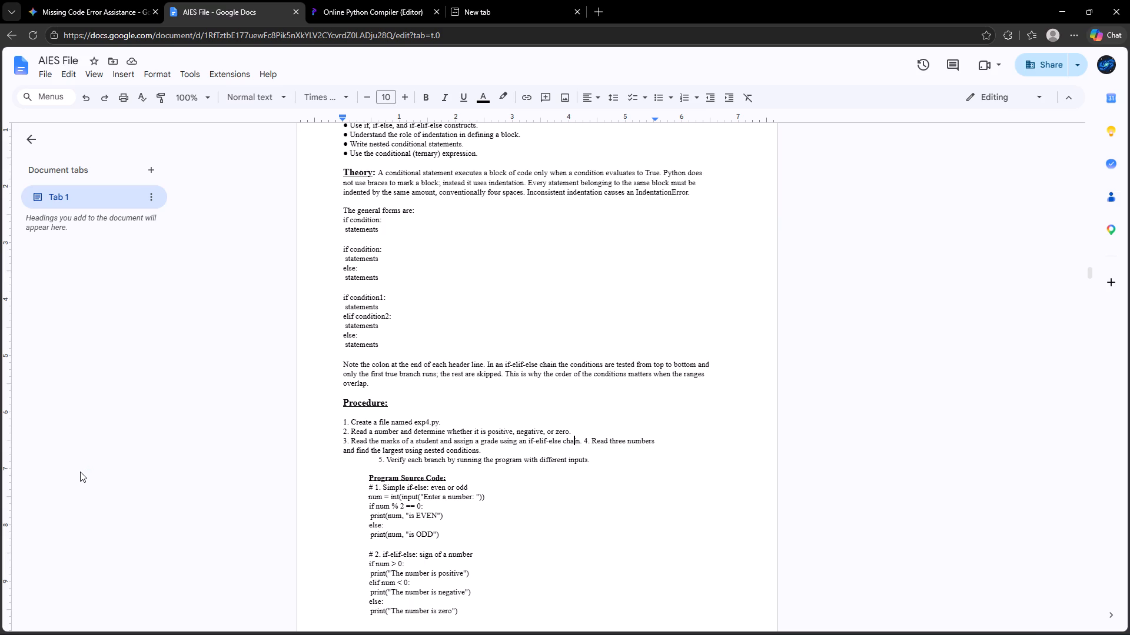
key(Right)
key(Right)
key(Right)
key(Right)
key(Return)
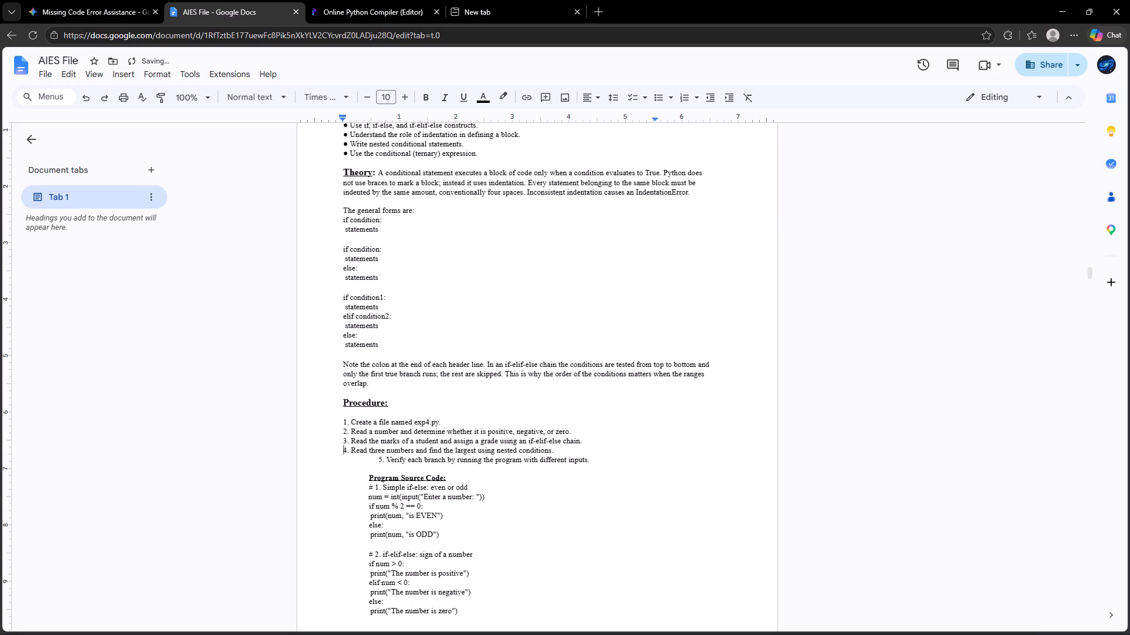
Remove the left indent from Procedure step 5, "Verify each branch by running the program with different inputs".
key(Down)
key(BackSpace)
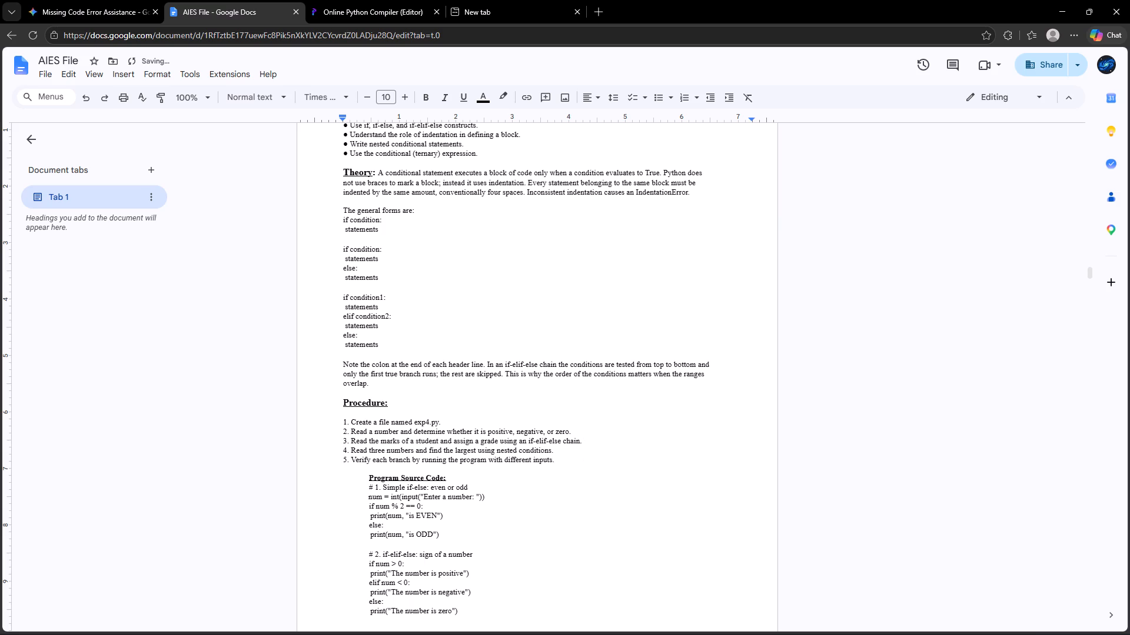
Remove the left indent from Experiment 4's Program Source Code: heading and set it to font size 11.
key(Down)
key(BackSpace)
key(ctrl+shift+Right)
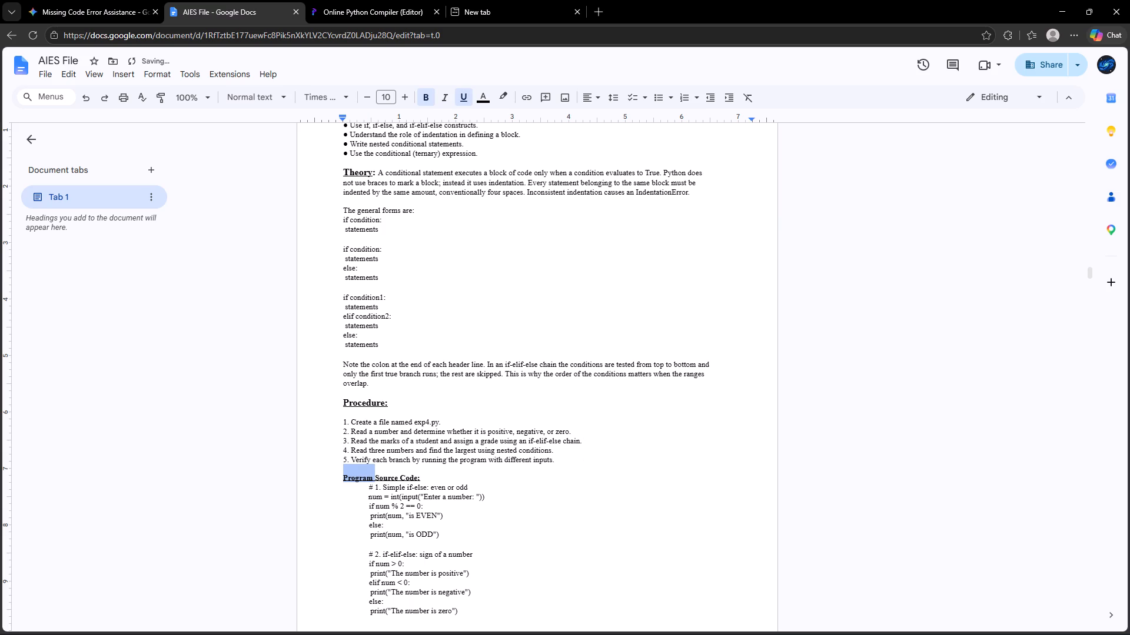
key(ctrl+shift+Right)
key(ctrl+shift+Right)
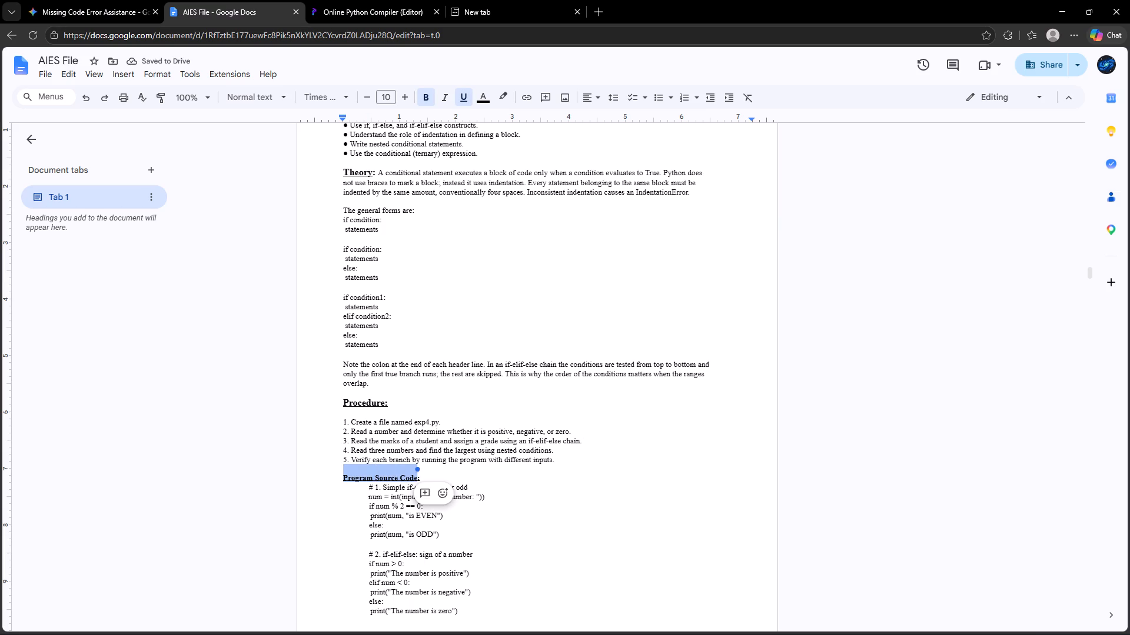
key(ctrl+shift+Right)
key(ctrl+shift+period)
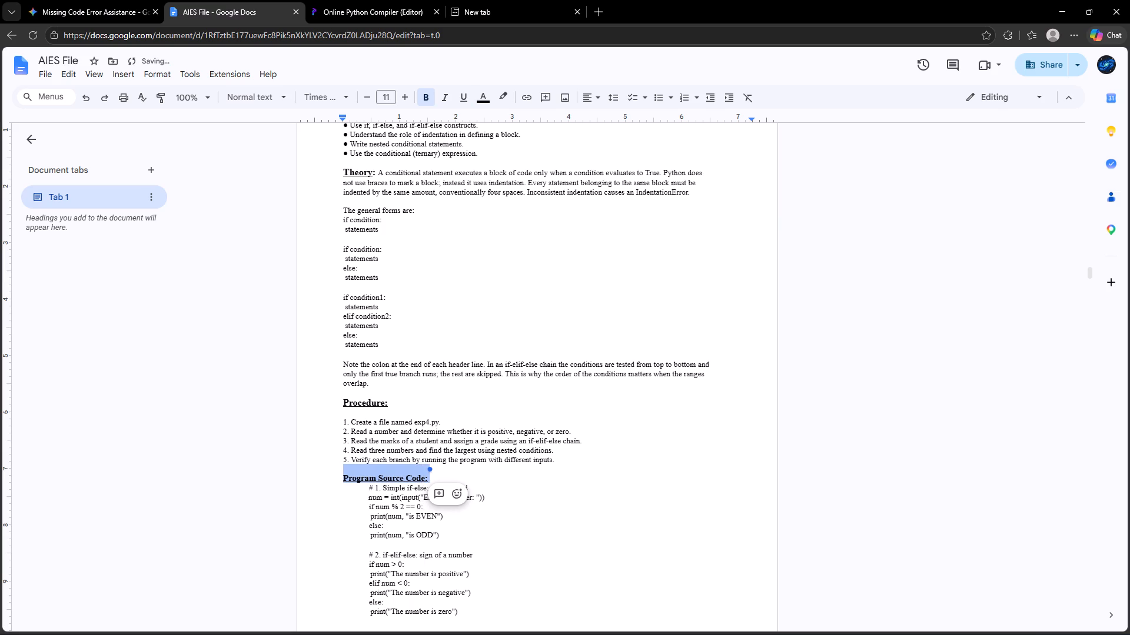
Insert a blank line between the Program Source Code: heading and the first line of code.
key(Right)
key(Return)
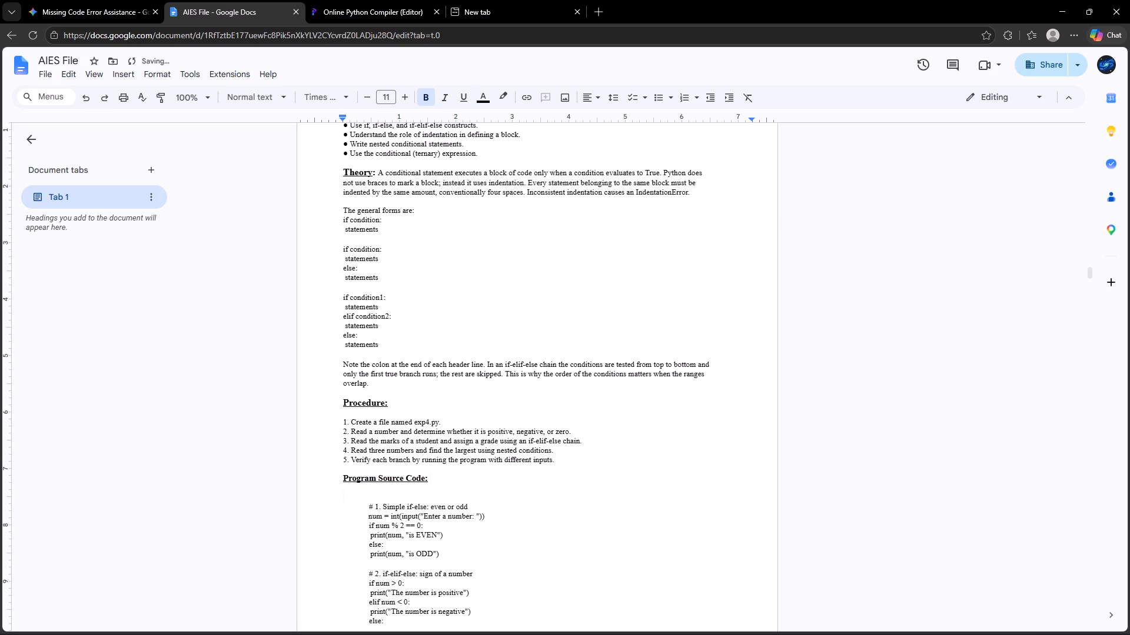
Look through Experiment 4's source code from the even-or-odd example down to the grade calculation.
key(Down)
key(Down)
key(Down)
key(Down)
key(Down)
key(Down)
key(Down)
key(Down)
key(Down)
key(Down)
key(Down)
key(Down)
key(Down)
key(Down)
key(Down)
key(Down)
key(Down)
key(Down)
key(Down)
key(Down)
key(Down)
key(Down)
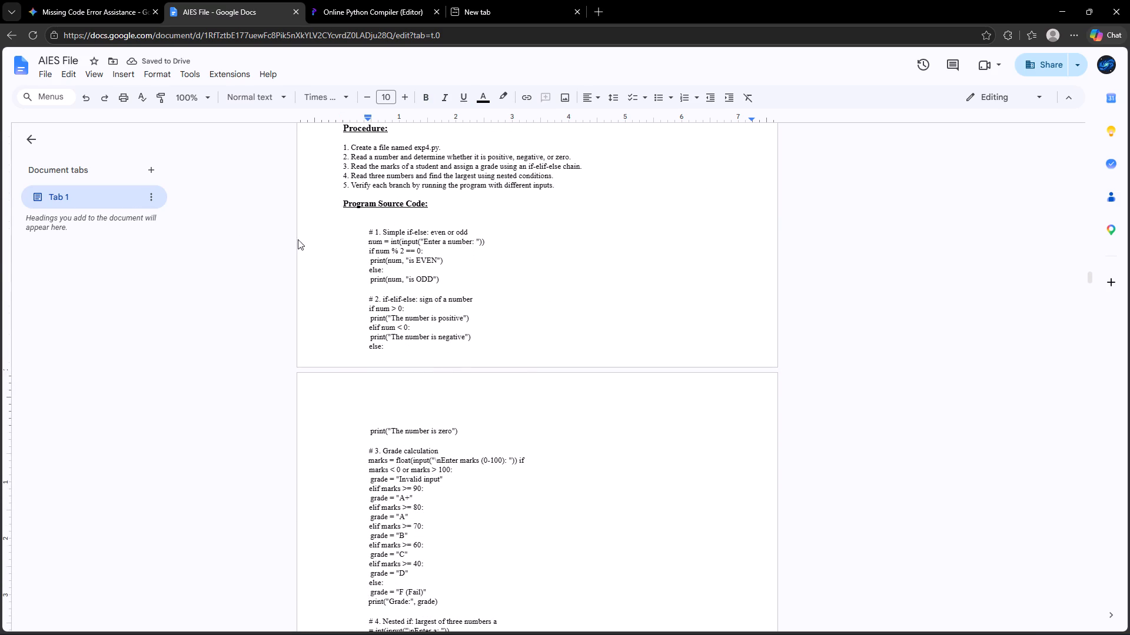
Remove the left indent from every line of Experiment 4's code example "# 1. Simple if-else: even or odd".
click(361, 229)
key(BackSpace)
key(Down)
key(BackSpace)
key(Down)
key(BackSpace)
key(Down)
key(BackSpace)
key(Down)
key(BackSpace)
key(Down)
key(BackSpace)
Remove the left indent from the "# 2. if-elif-else: sign of a number" example and the "# 3. Grade calculation" comment line.
key(Down)
key(BackSpace)
key(Down)
key(BackSpace)
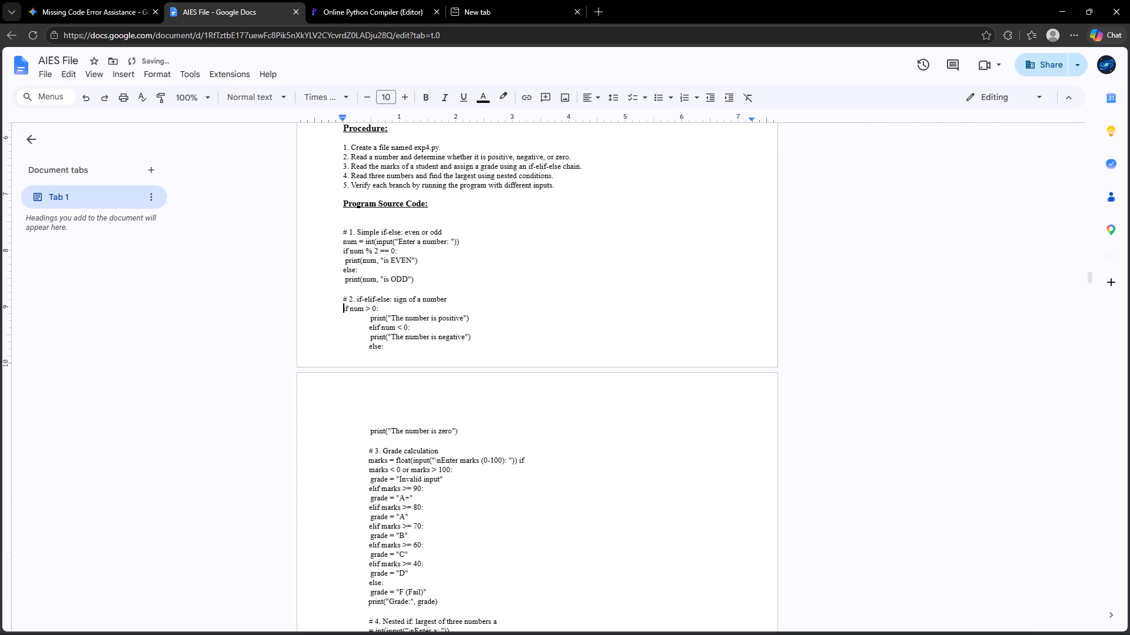
key(Down)
key(BackSpace)
key(Down)
key(BackSpace)
key(Down)
key(BackSpace)
key(Down)
key(BackSpace)
key(Down)
key(BackSpace)
key(Down)
key(BackSpace)
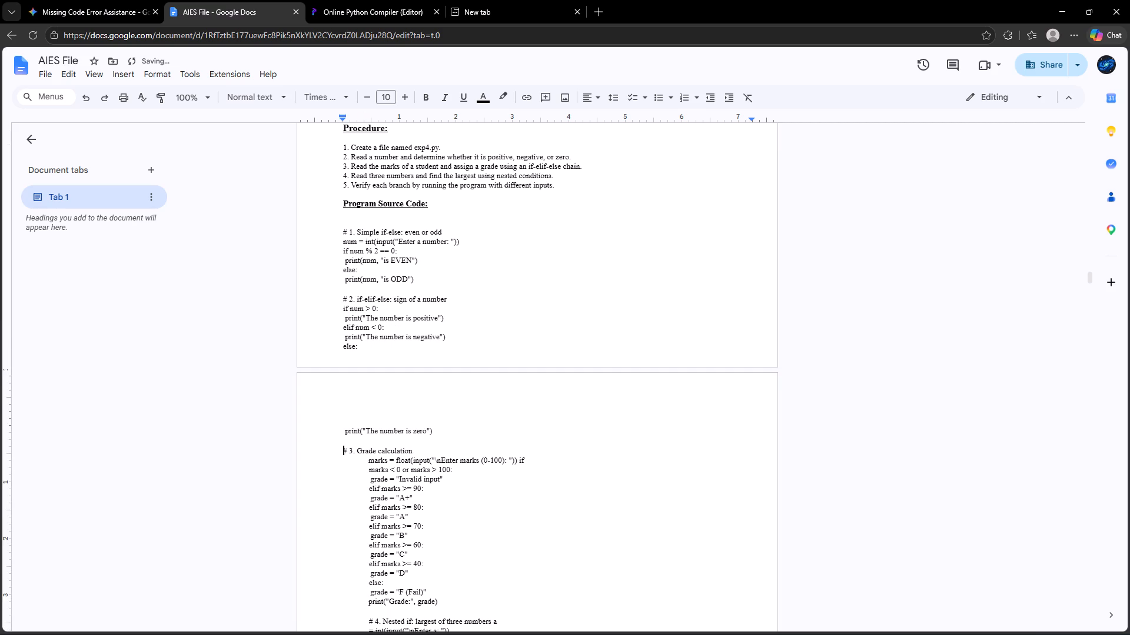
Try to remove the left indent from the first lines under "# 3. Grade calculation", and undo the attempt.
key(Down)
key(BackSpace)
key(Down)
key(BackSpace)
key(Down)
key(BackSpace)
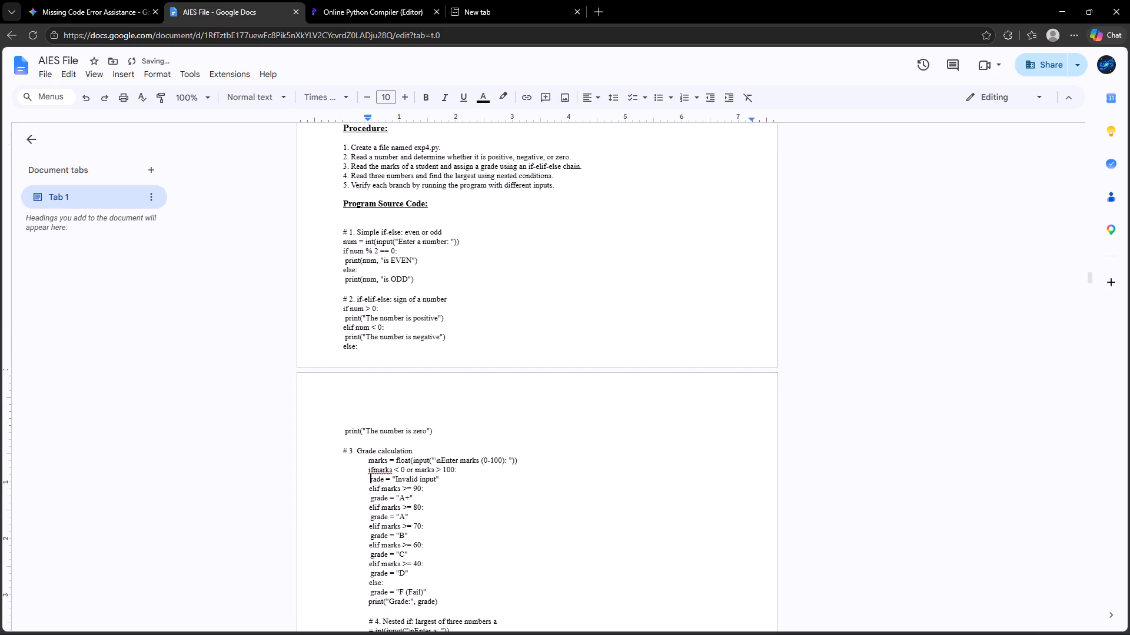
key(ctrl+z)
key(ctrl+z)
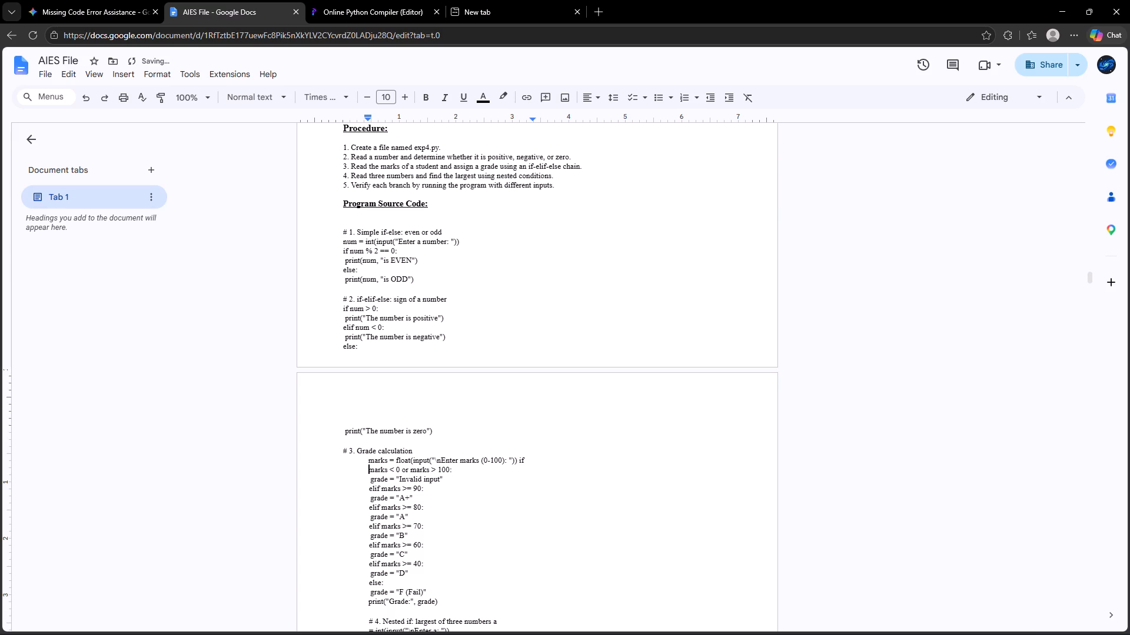
Remove the left indent from the grade calculation code, from the marks input line down to grade = "B".
key(Up)
key(BackSpace)
key(Down)
key(Down)
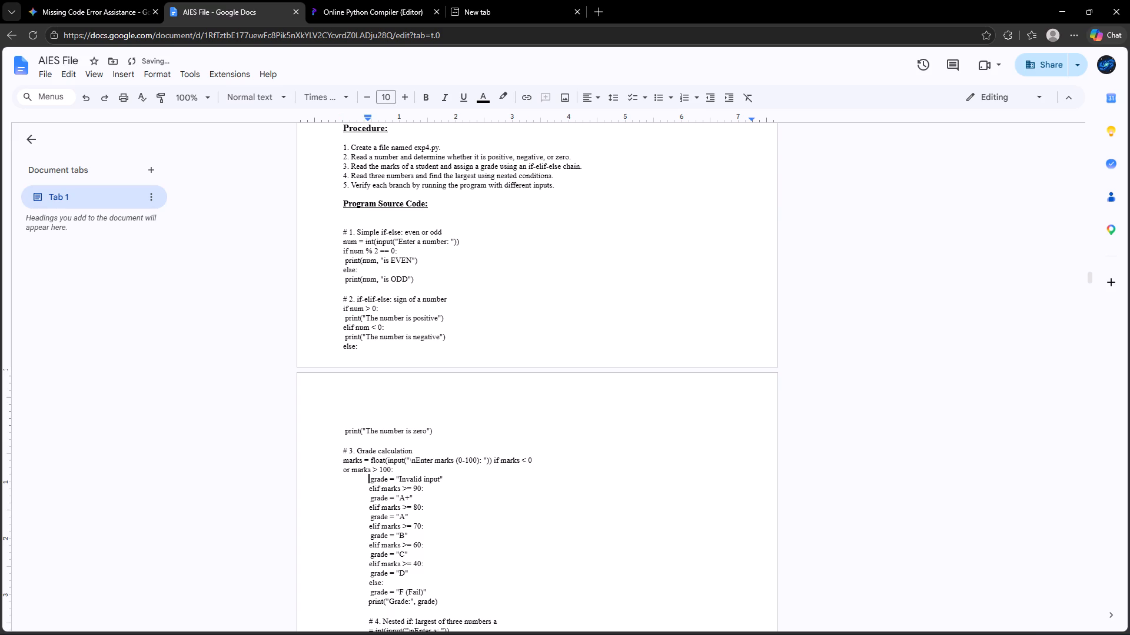
key(BackSpace)
key(Down)
key(BackSpace)
key(Down)
key(BackSpace)
key(Down)
key(BackSpace)
key(Down)
key(BackSpace)
key(Down)
key(BackSpace)
key(Down)
key(BackSpace)
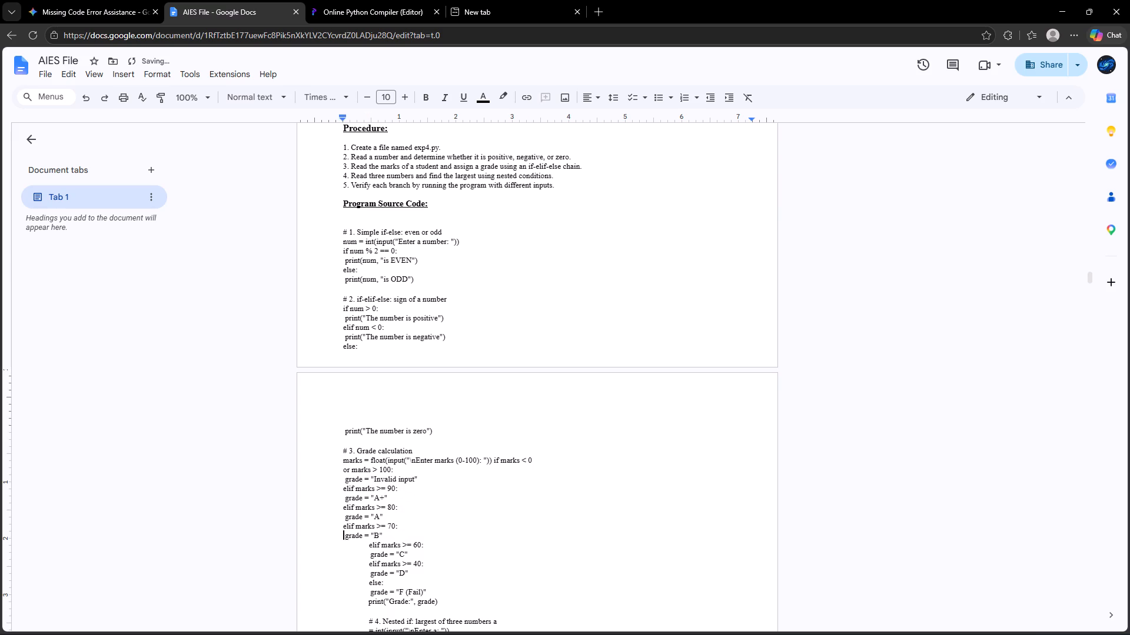
Remove the left indent from the remaining grade code, from elif marks >= 60: down to print("Grade:", grade).
key(Down)
key(BackSpace)
key(Down)
key(BackSpace)
key(Down)
key(BackSpace)
key(Down)
key(BackSpace)
key(Down)
key(BackSpace)
key(Down)
key(BackSpace)
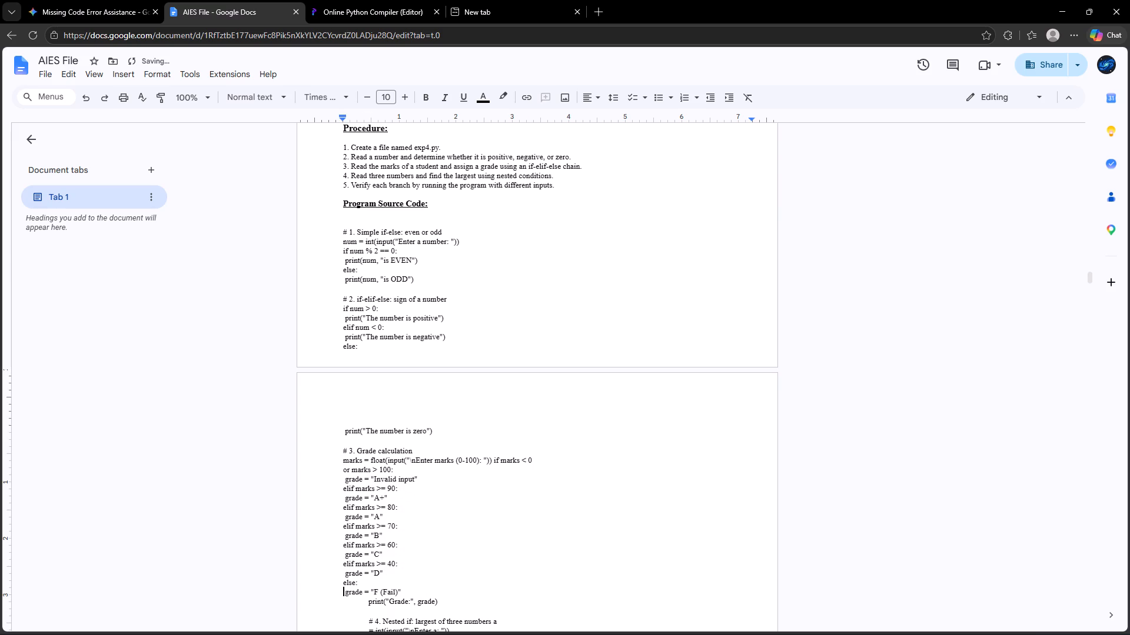
key(Down)
key(BackSpace)
Remove the left indent from the "# 4. Nested if: largest of three numbers" comment and its a, b and c input lines.
key(Down)
key(BackSpace)
key(BackSpace)
key(Down)
key(BackSpace)
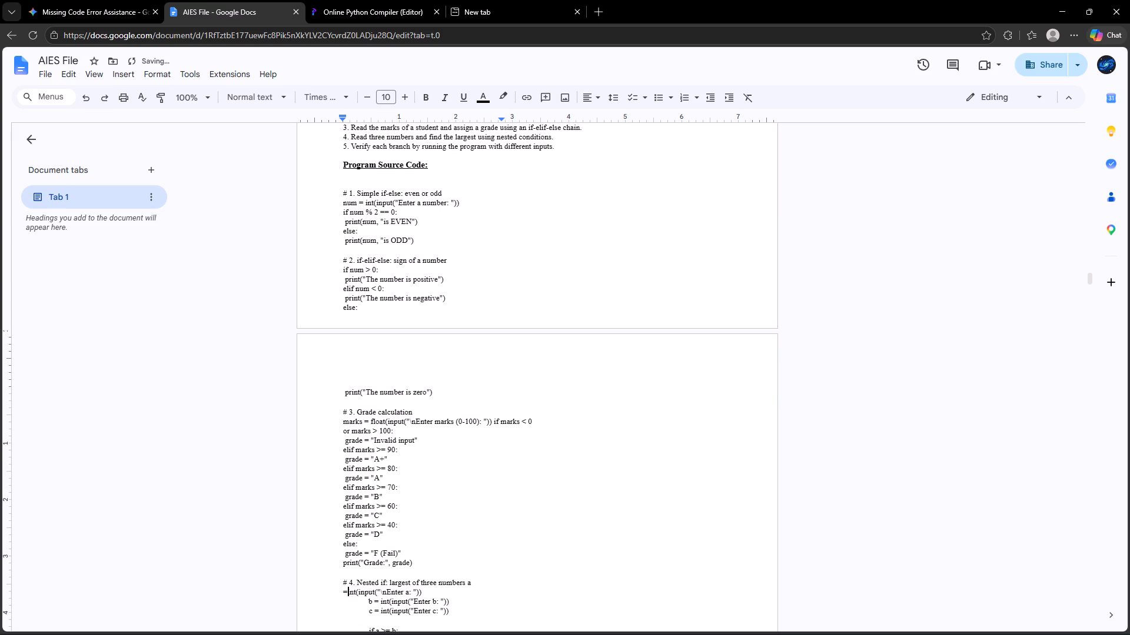
key(ctrl+z)
key(Down)
key(BackSpace)
key(Down)
key(BackSpace)
Remove the left indent from the nested if block, from if a >= b: down to print("Largest number is", largest).
key(Down)
key(BackSpace)
key(Down)
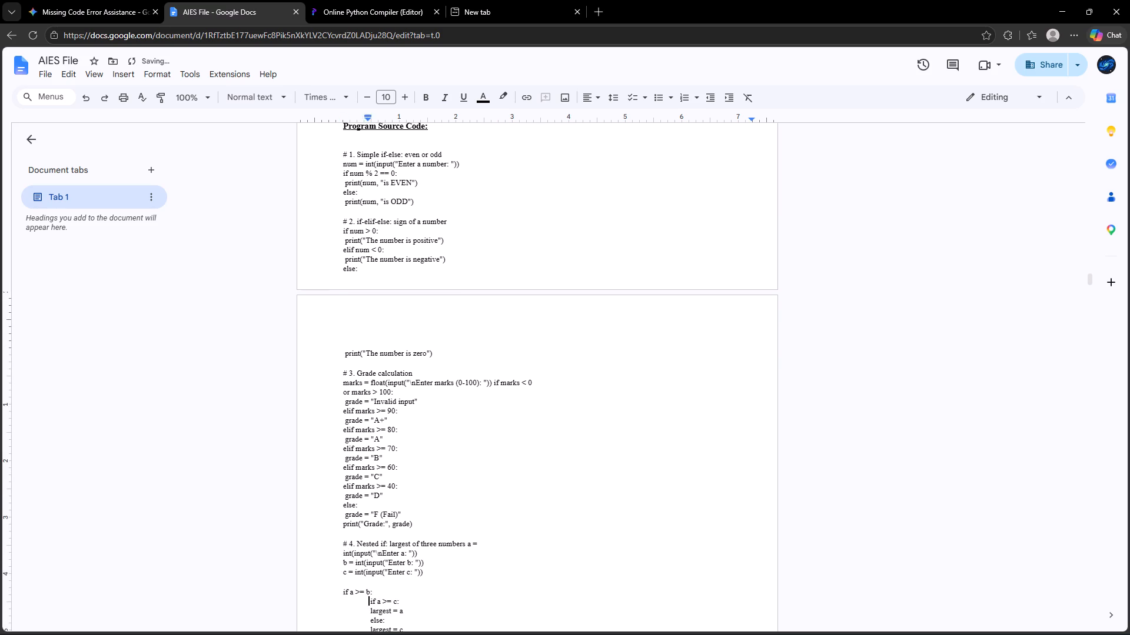
key(BackSpace)
key(Down)
key(BackSpace)
key(Down)
key(BackSpace)
key(Down)
key(BackSpace)
key(Down)
key(BackSpace)
key(Down)
key(BackSpace)
key(Down)
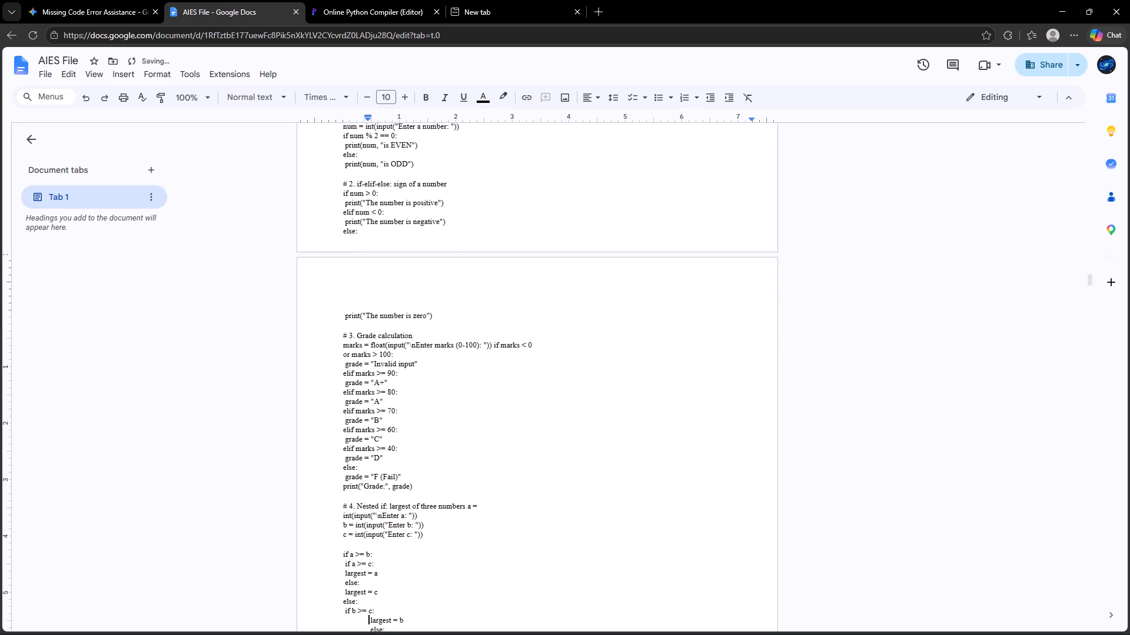
key(BackSpace)
key(Down)
key(BackSpace)
key(Down)
key(BackSpace)
key(Down)
key(BackSpace)
Remove the left indent from the three lines of the "# 5. Ternary (conditional) expression" example.
key(Down)
key(BackSpace)
key(Down)
key(BackSpace)
key(Down)
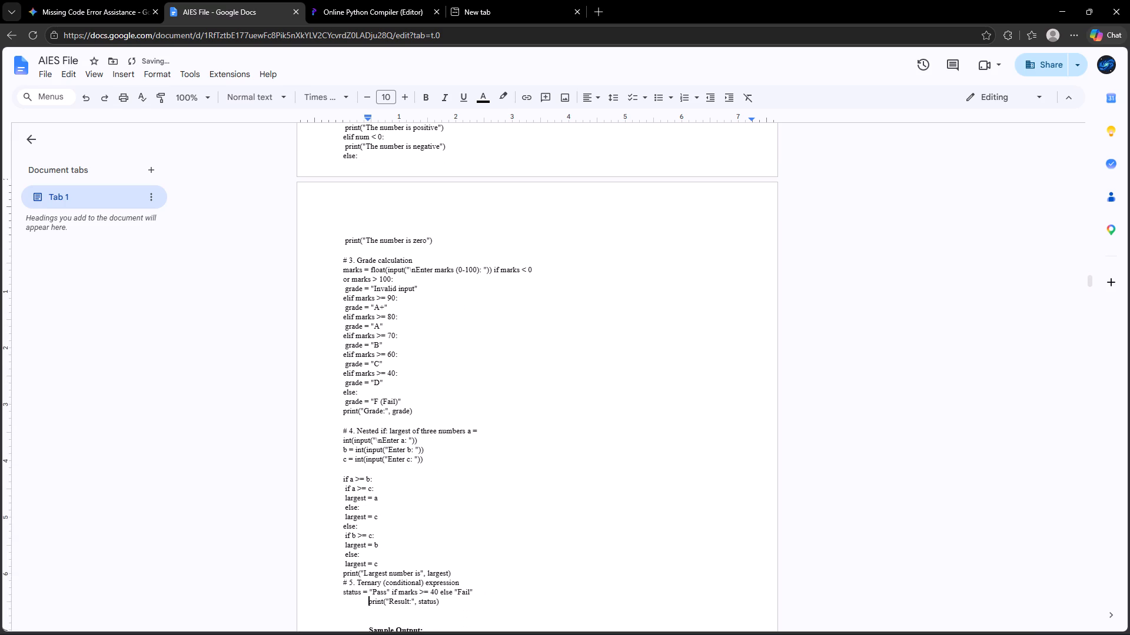
key(BackSpace)
Remove the left indent from Experiment 4's Sample Output: heading and its output lines down to "Result: Pass".
key(Down)
key(BackSpace)
key(Down)
key(BackSpace)
key(Down)
key(BackSpace)
key(Down)
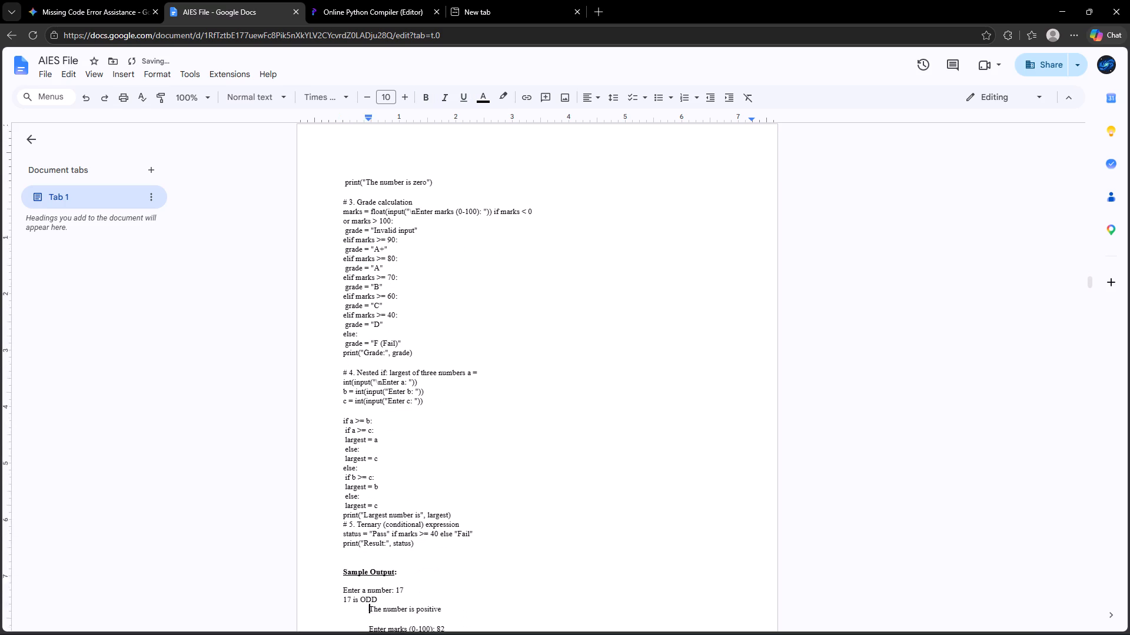
key(BackSpace)
key(Down)
key(BackSpace)
key(Down)
key(BackSpace)
key(Down)
key(BackSpace)
key(Down)
key(BackSpace)
key(Down)
key(BackSpace)
key(Down)
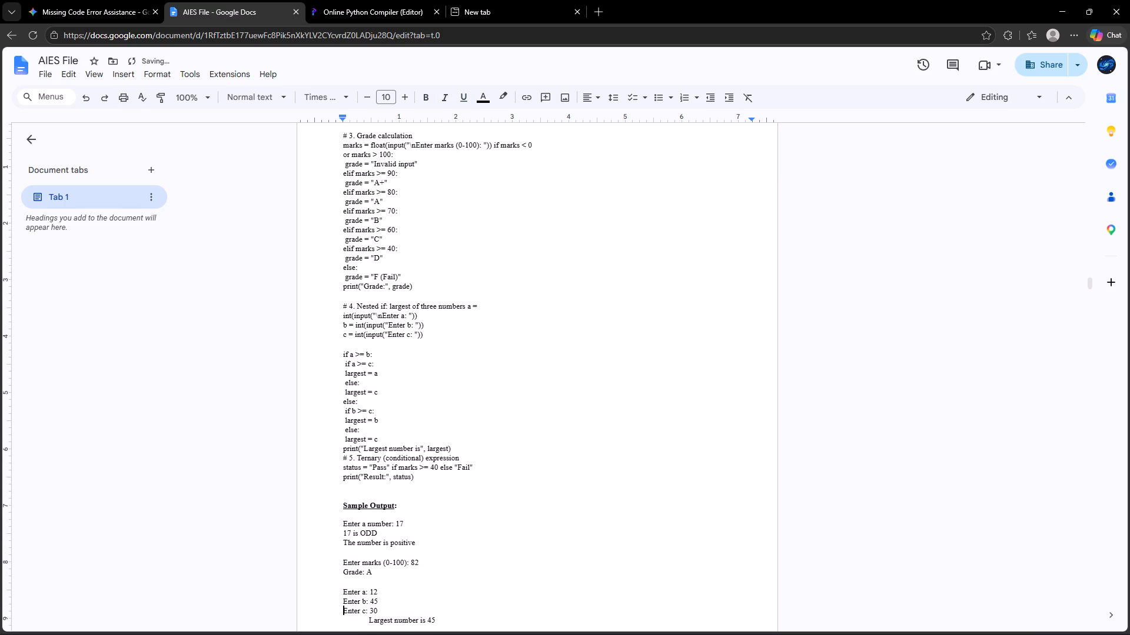
key(BackSpace)
key(Down)
key(BackSpace)
Remove the left indent from Experiment 4's Result: paragraph and set its "Result:" label to font size 12.
key(Down)
key(BackSpace)
key(Down)
key(Up)
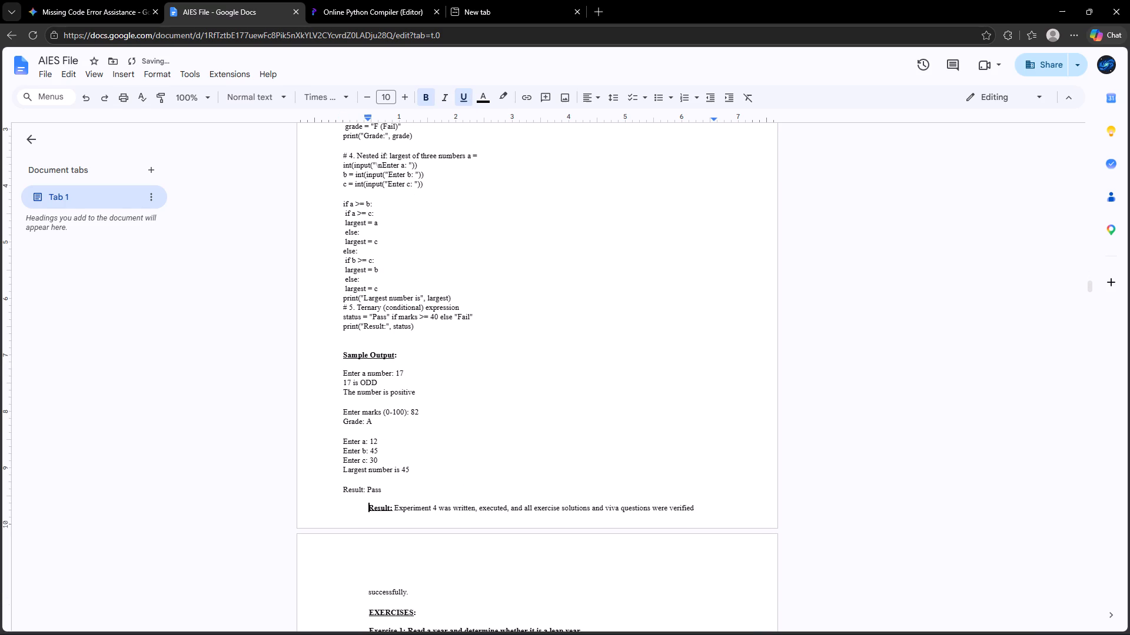
key(BackSpace)
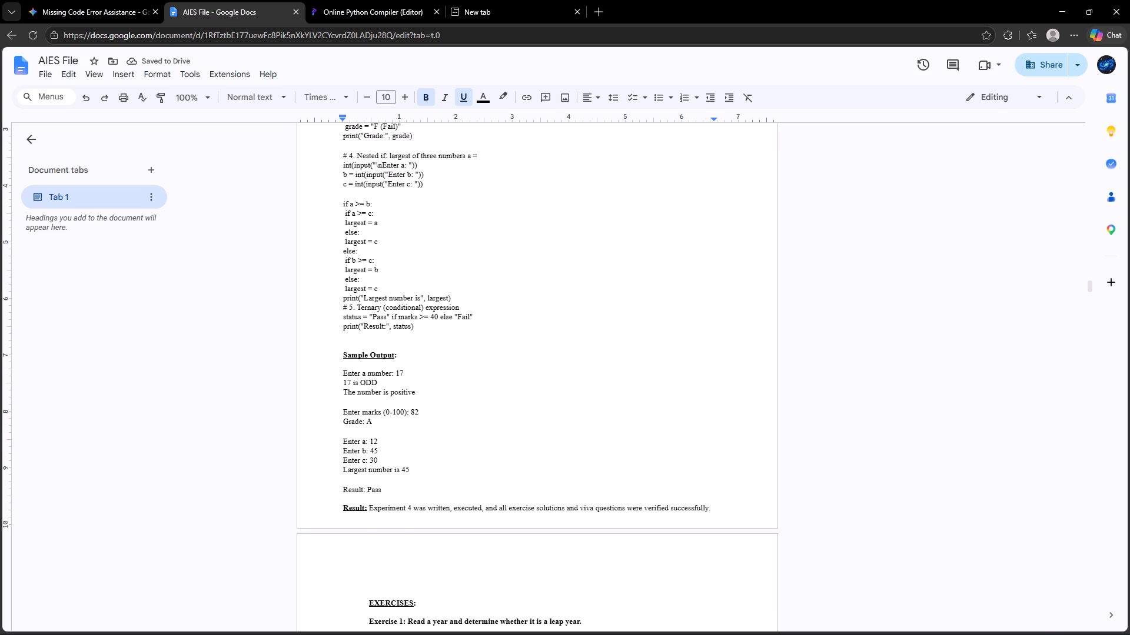
key(ctrl+shift+Right)
key(ctrl+shift+Right)
key(ctrl+shift+period)
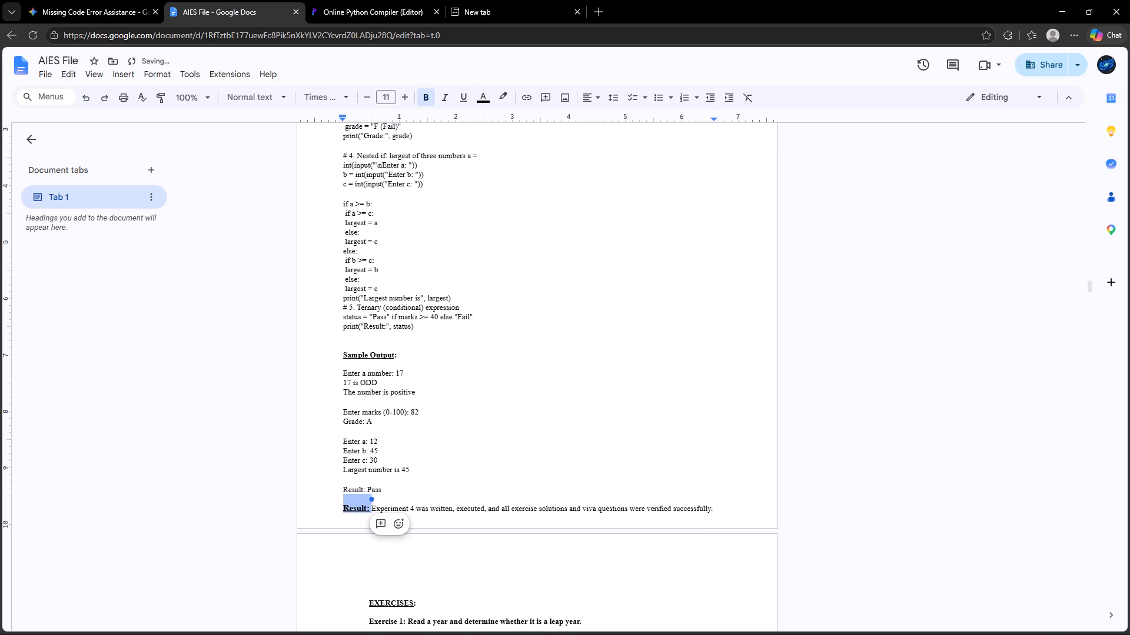
key(ctrl+shift+period)
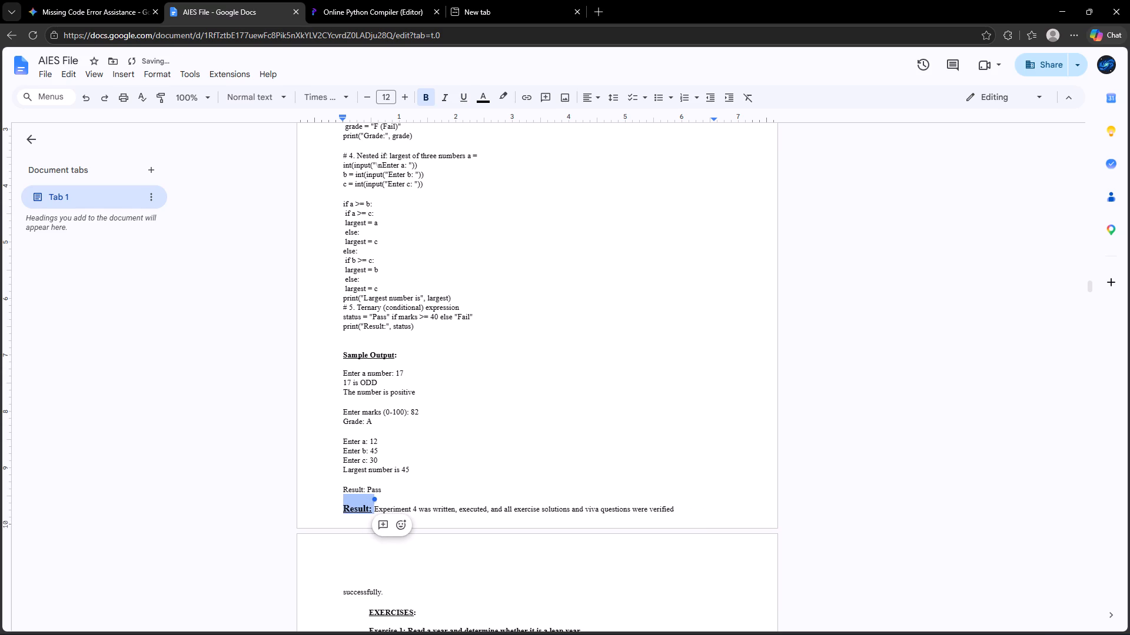
Set custom paragraph spacing of 1 pt before and 1 pt after on all of Experiment 4's sample output lines.
drag(341, 375, 394, 487)
click(610, 102)
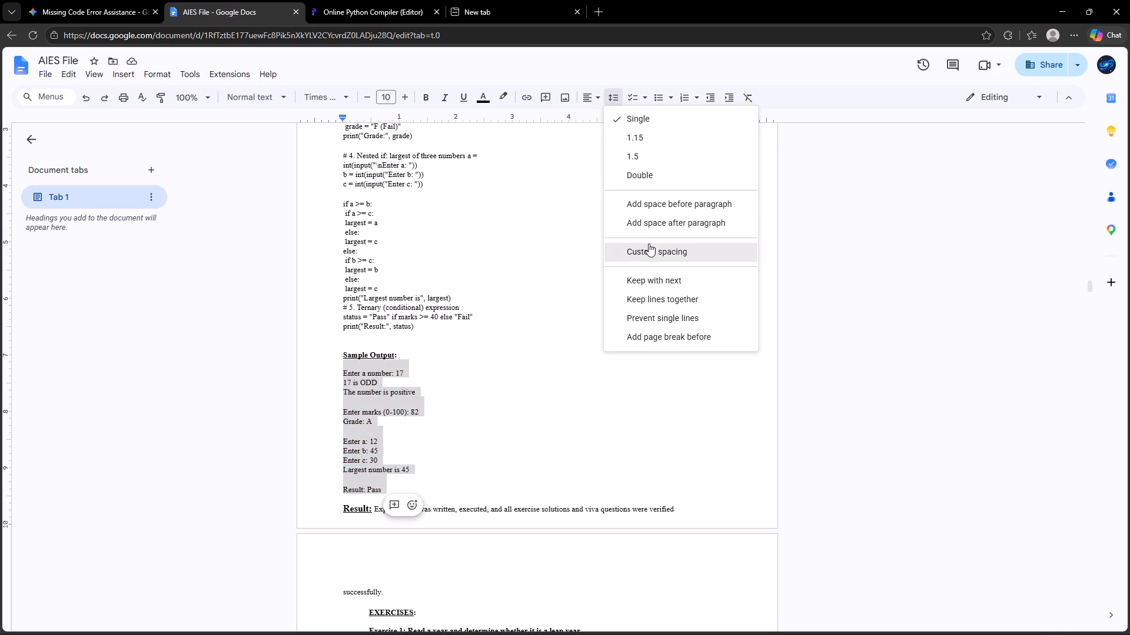
click(649, 243)
double_click(530, 375)
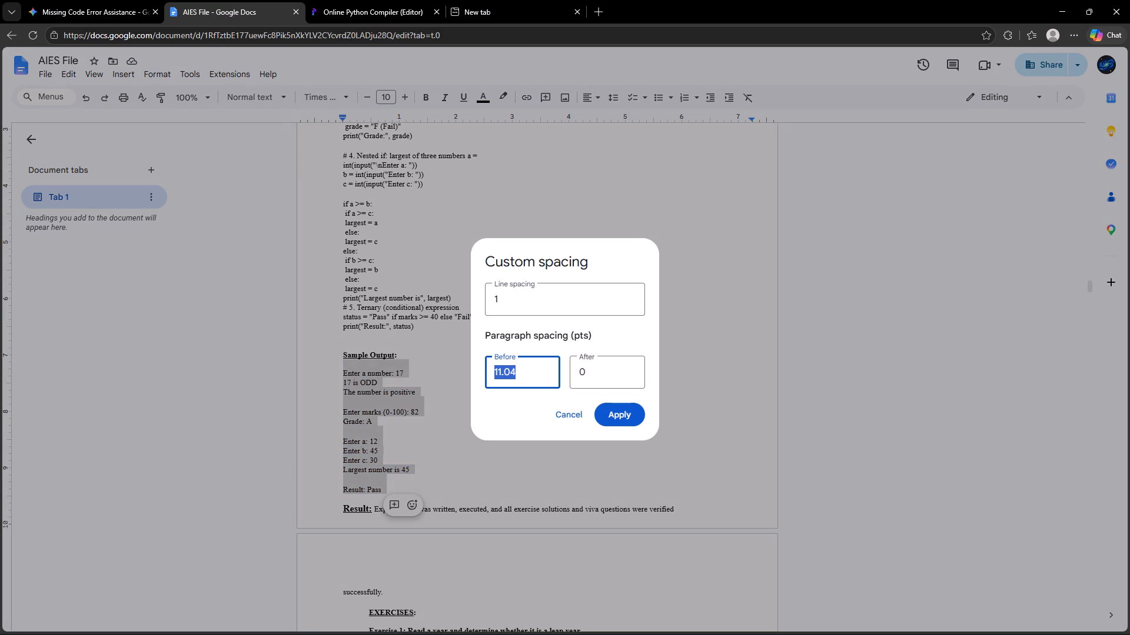
key(1)
key(Tab)
text(11)
key(BackSpace)
key(Tab)
key(Tab)
key(Return)
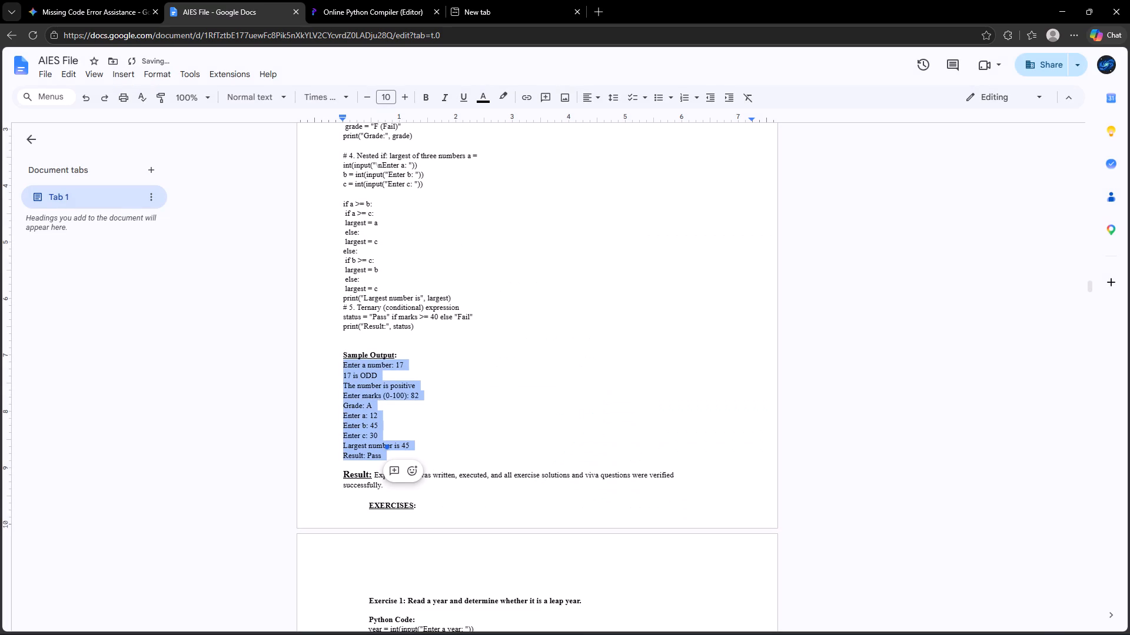
Insert a blank line after Experiment 4's Result: paragraph, above the EXERCISES: heading.
click(442, 480)
key(4)
key(Return)
key(Return)
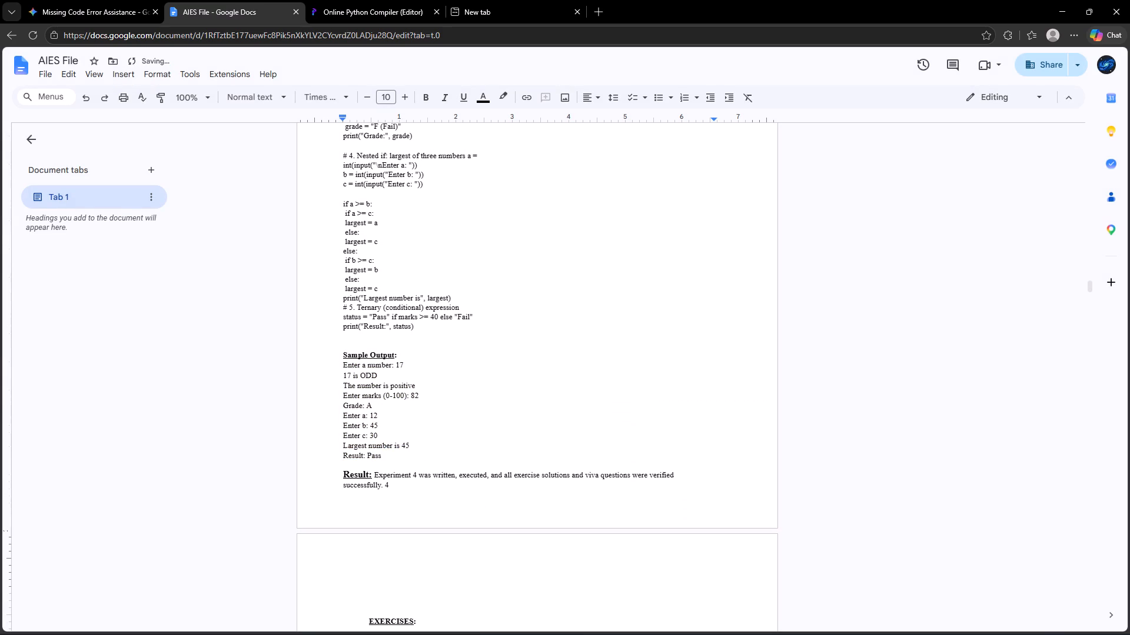
key(ctrl+z)
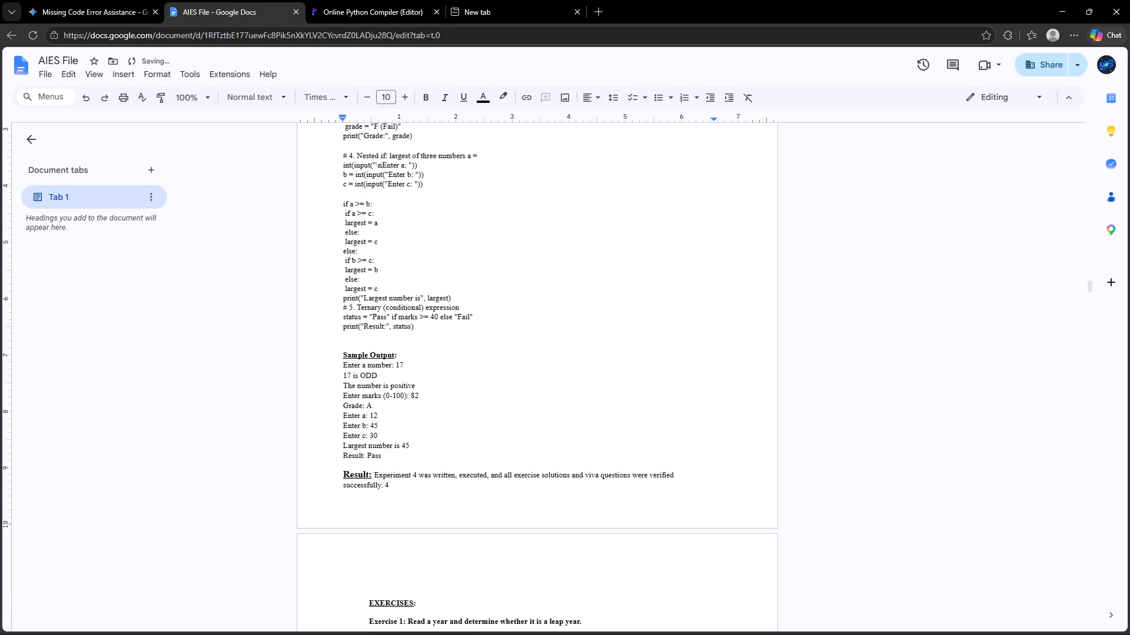
key(ctrl+z)
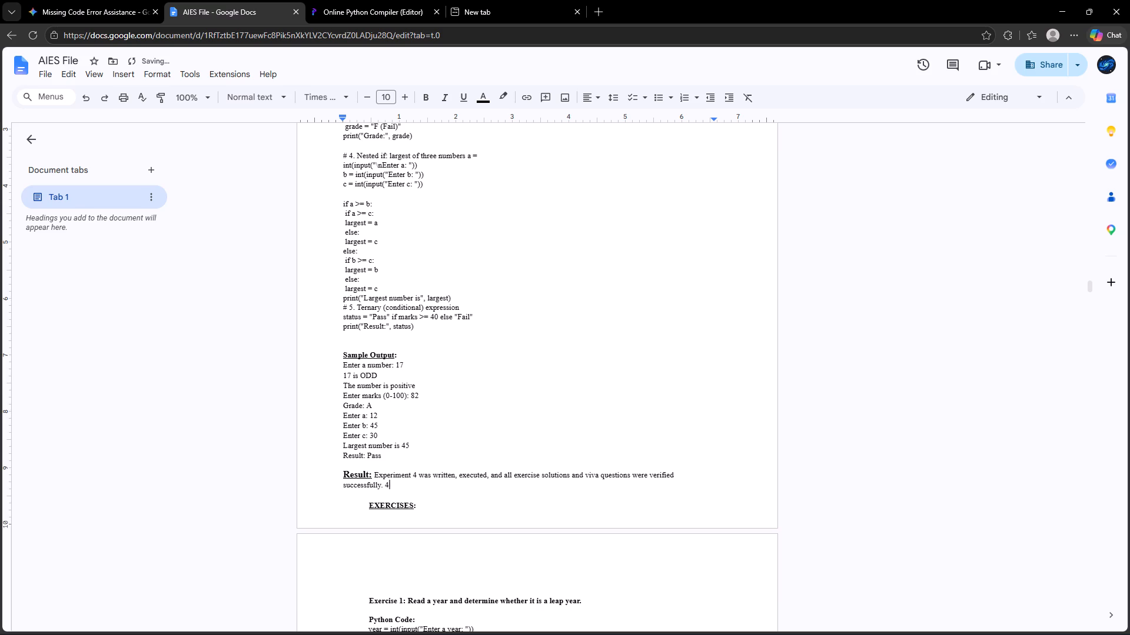
key(ctrl+z)
key(Return)
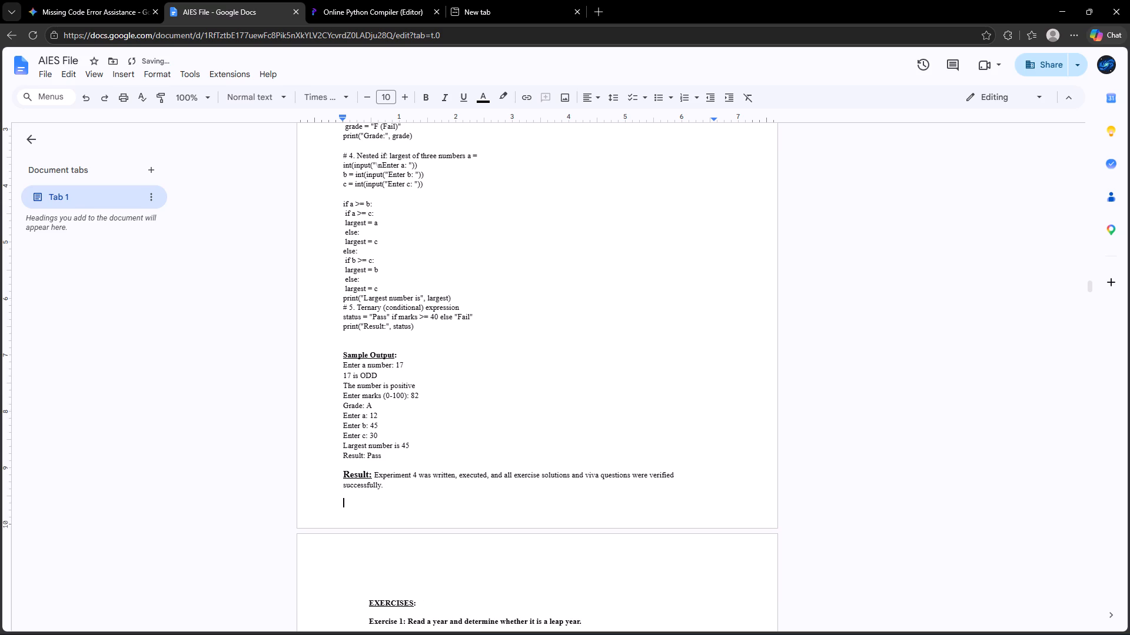
Set custom paragraph spacing of 1 pt before and 1 pt after on Experiment 4's Sample Output: heading.
click(400, 356)
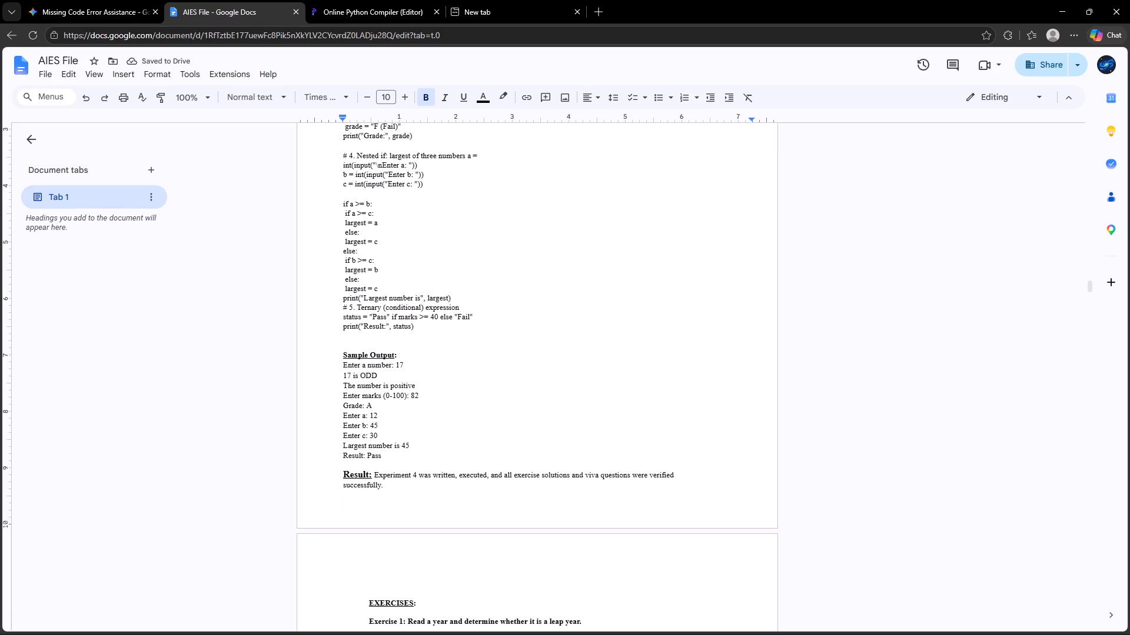
key(ctrl+shift+Up)
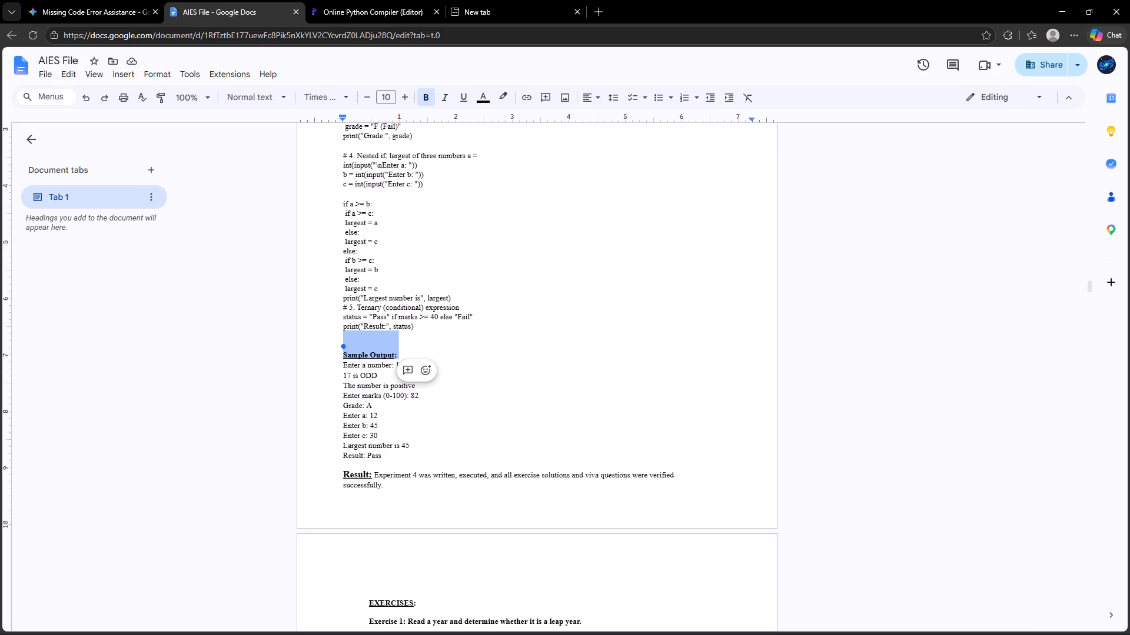
click(613, 94)
click(647, 253)
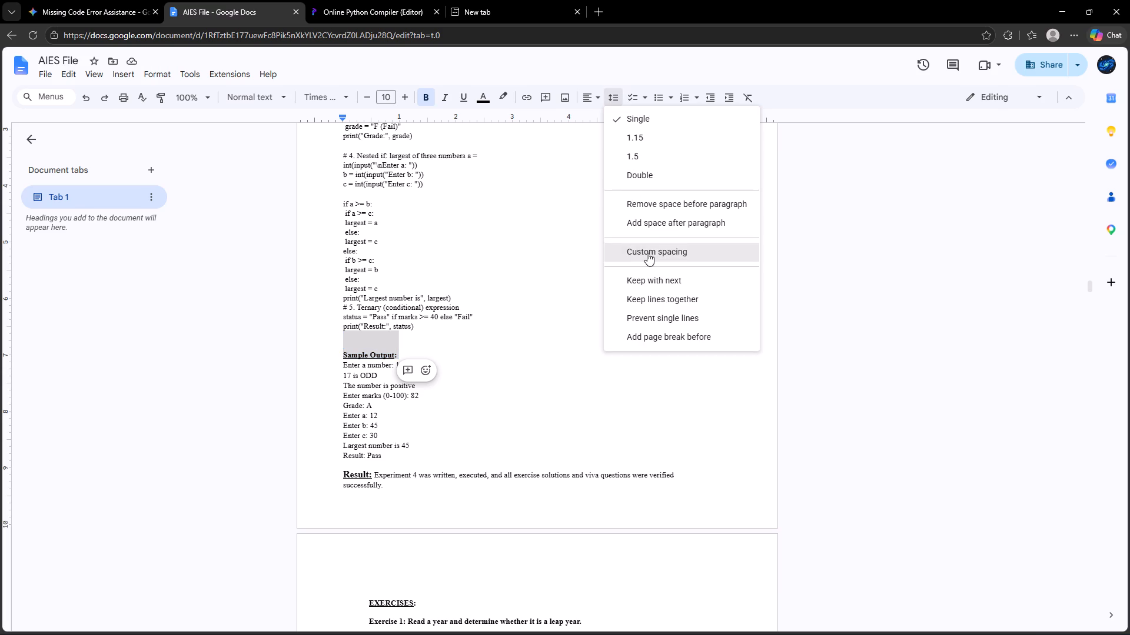
key(Tab)
key(Tab)
key(Tab)
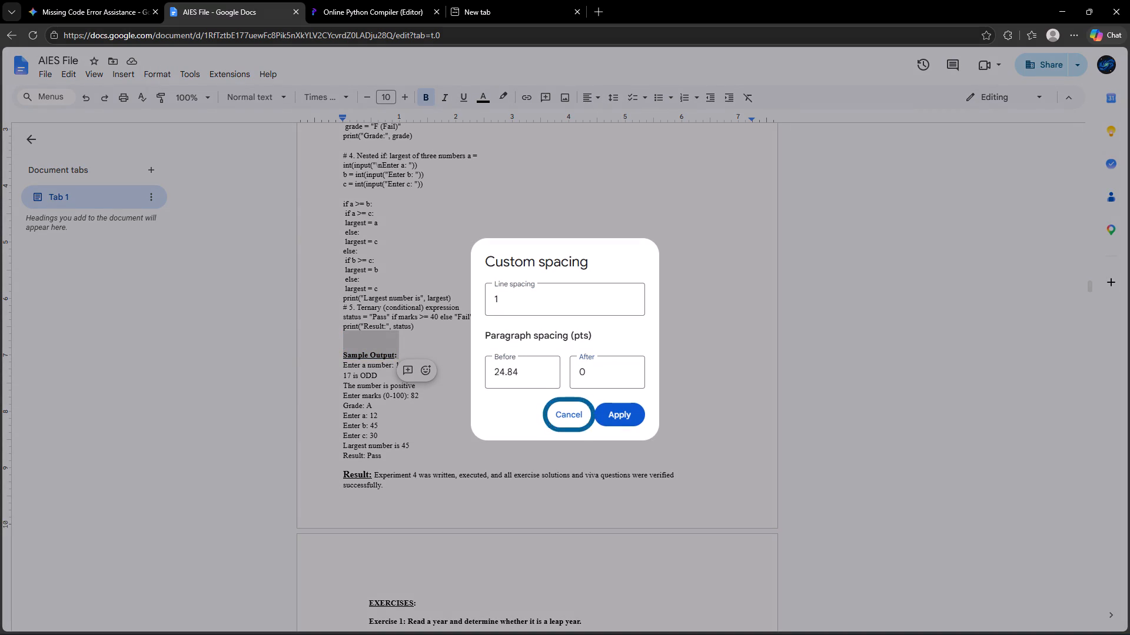
key(shift+Tab)
key(shift+Tab)
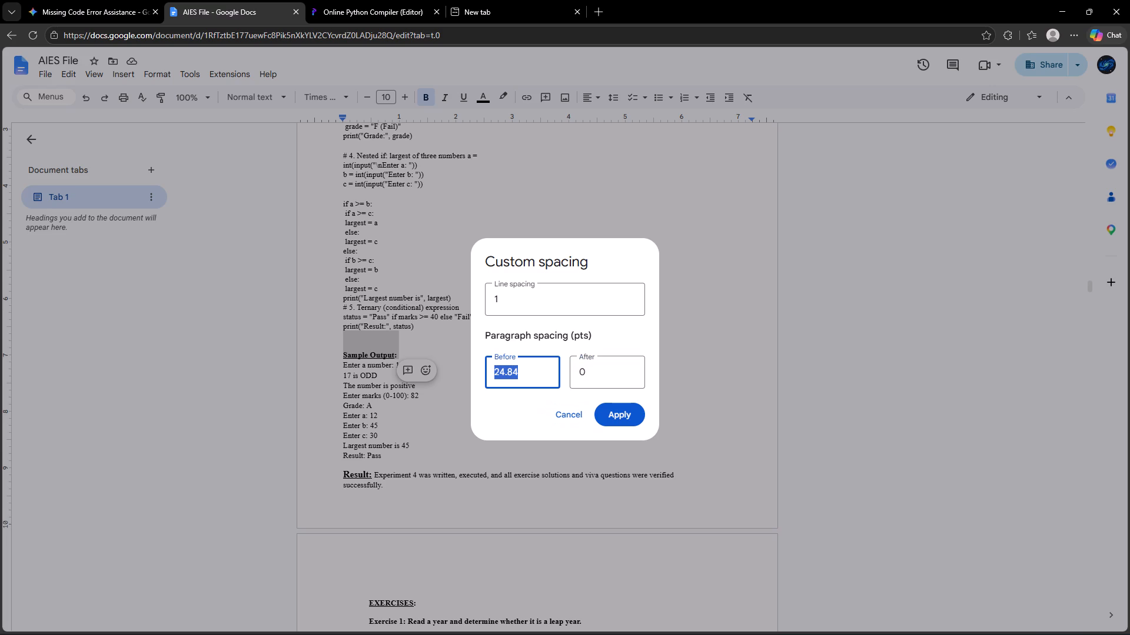
key(1)
key(Tab)
key(1)
key(Tab)
key(Tab)
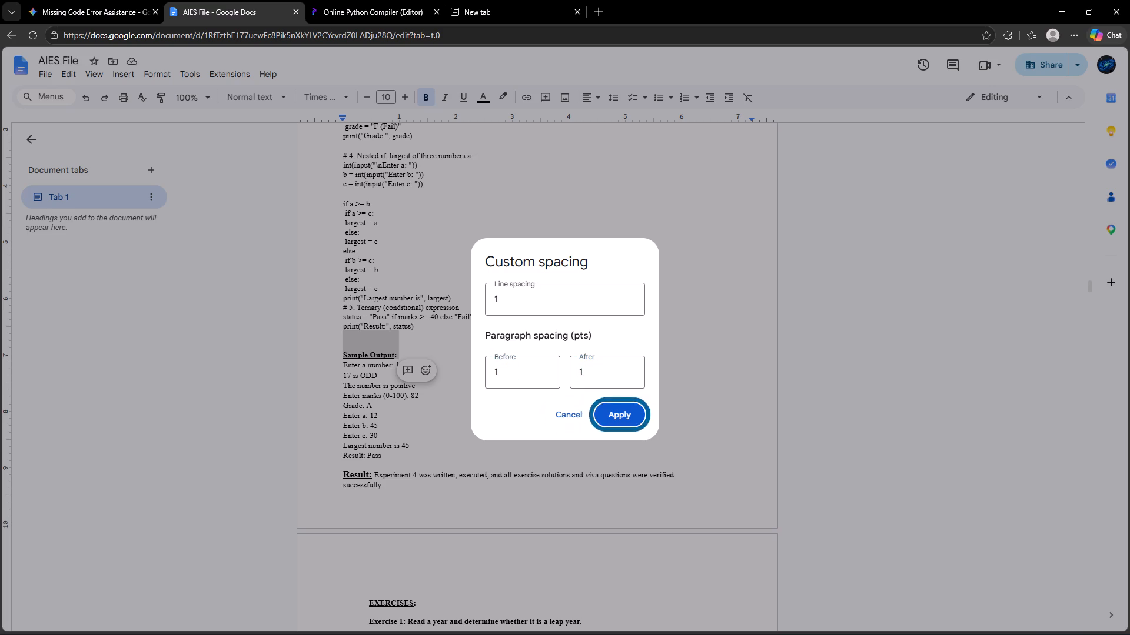
key(Return)
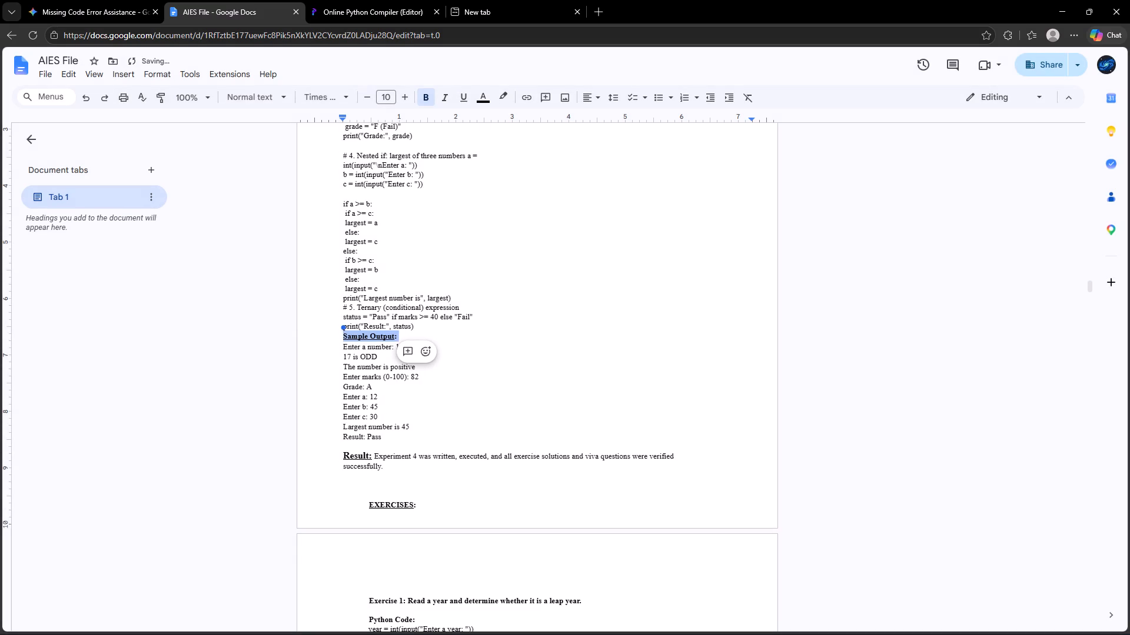
Insert a blank line between Experiment 4's last code line, print("Result:", status), and the Sample Output: heading.
click(476, 325)
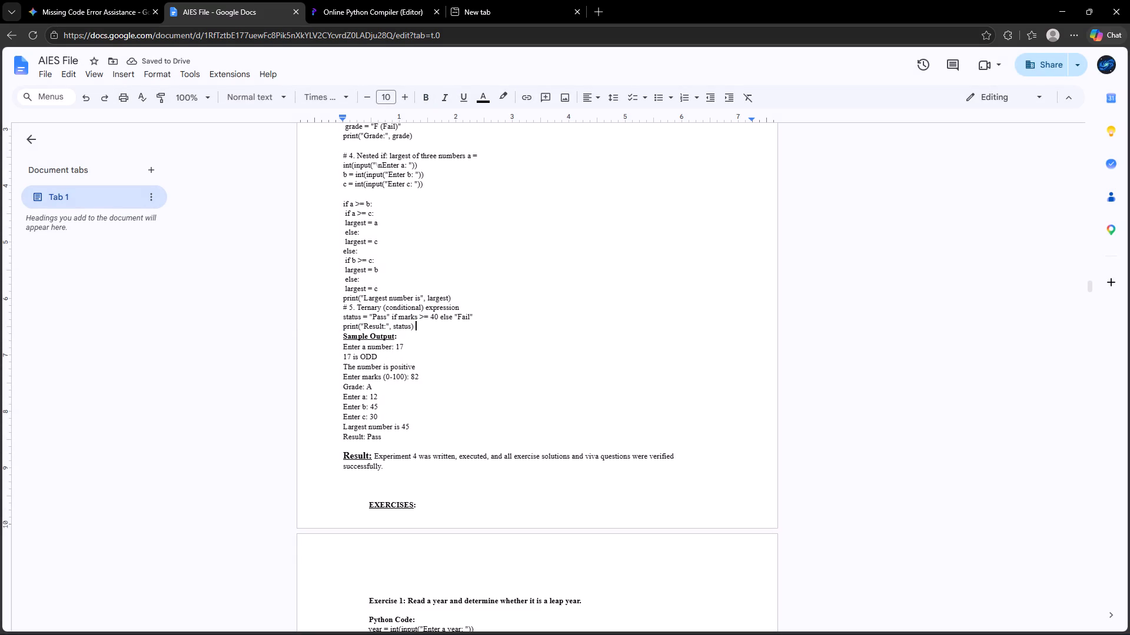
key(Return)
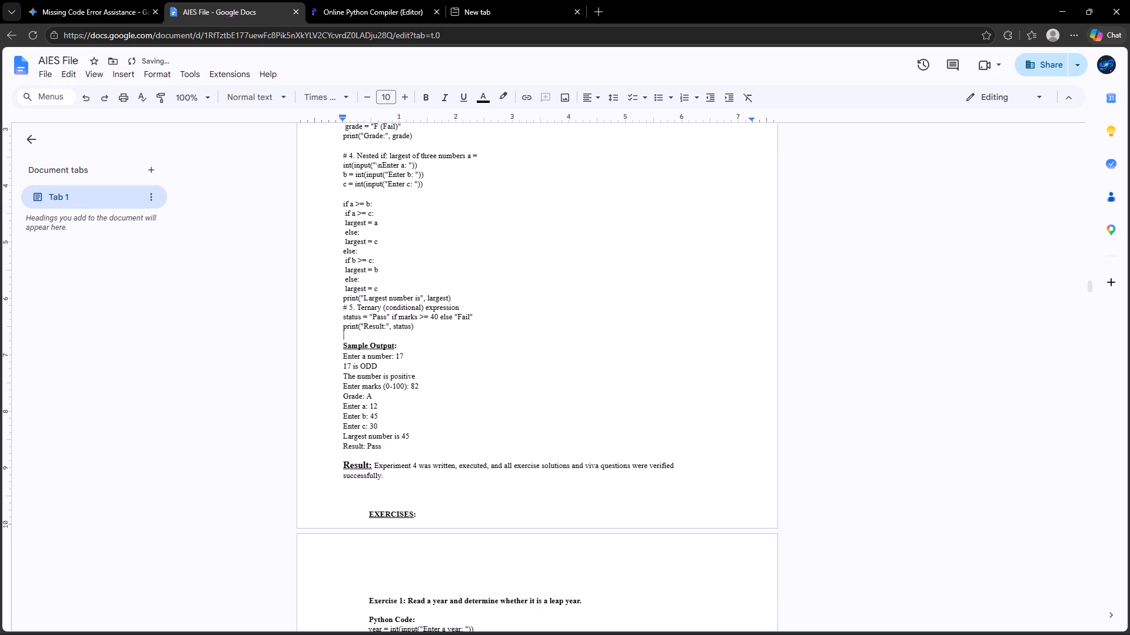
Set Experiment 4's Sample Output: heading to font size 12.
key(Down)
key(ctrl+shift+Down)
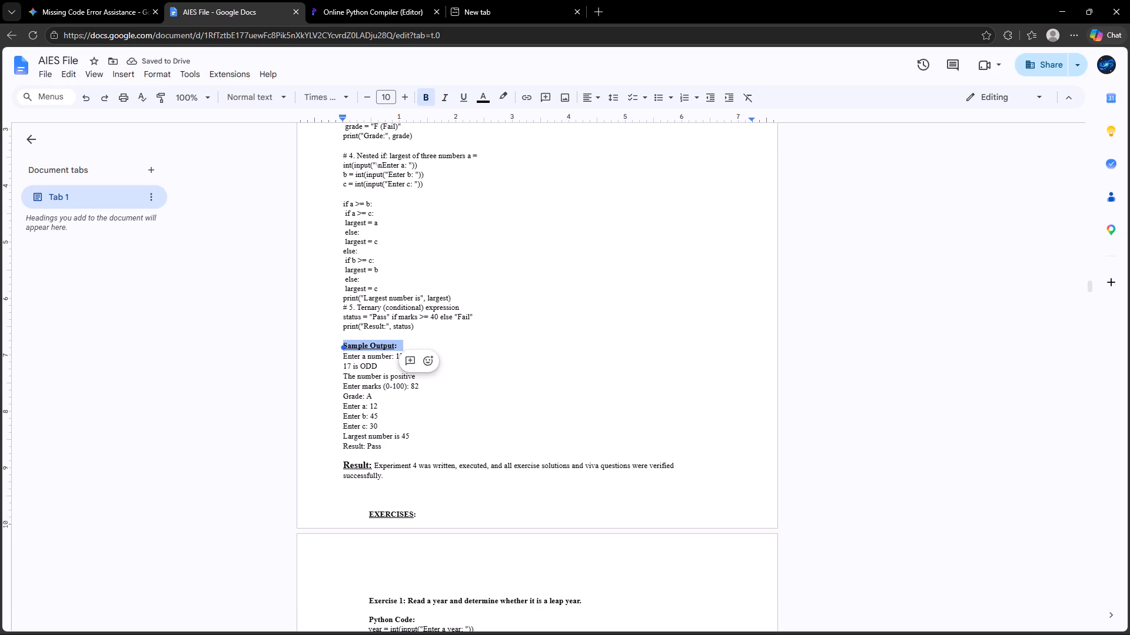
key(ctrl+shift+period)
key(ctrl+shift+period)
key(Left)
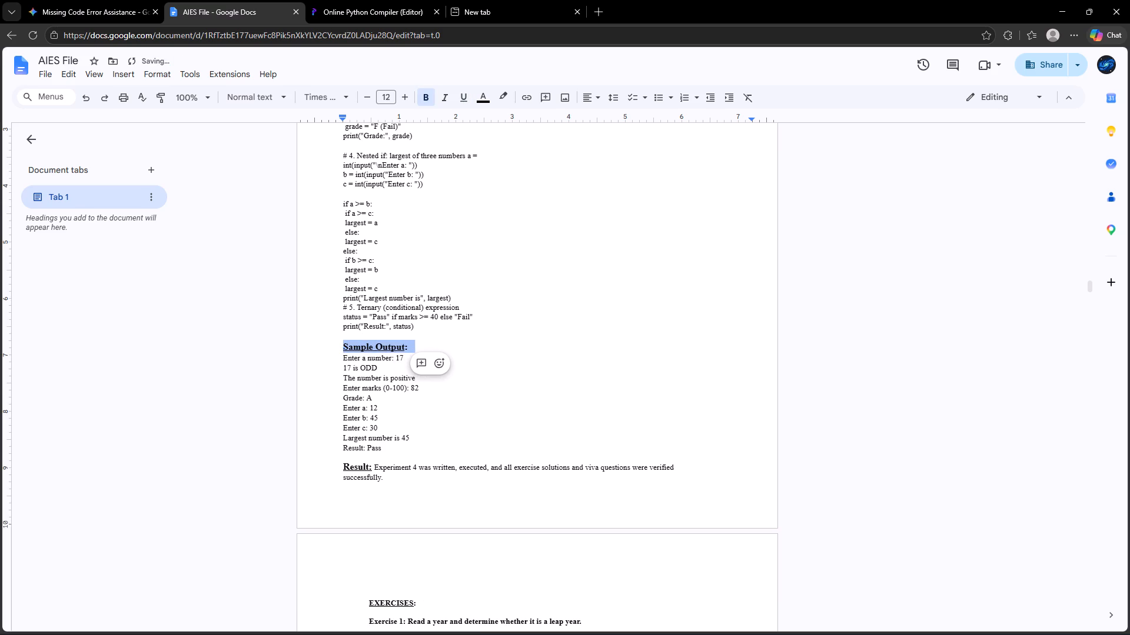
key(Left)
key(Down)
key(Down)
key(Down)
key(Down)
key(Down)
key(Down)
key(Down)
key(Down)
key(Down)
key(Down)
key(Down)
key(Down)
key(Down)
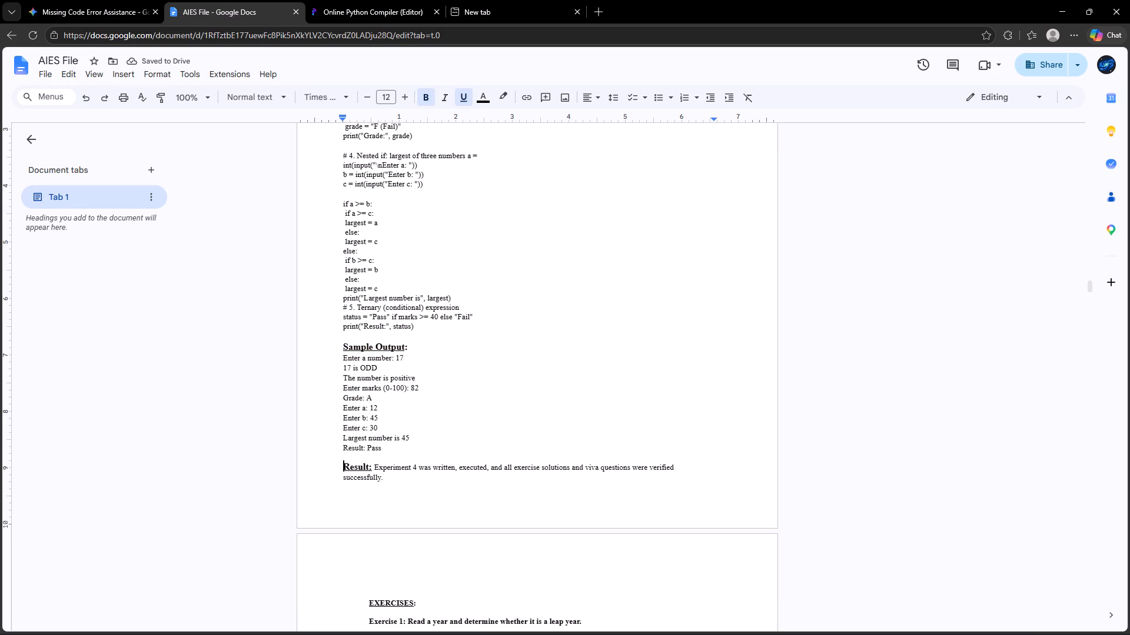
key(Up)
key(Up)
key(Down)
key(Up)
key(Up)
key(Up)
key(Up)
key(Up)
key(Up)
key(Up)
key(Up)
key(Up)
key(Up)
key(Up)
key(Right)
Remove the left indent from Experiment 4's EXERCISES: heading.
key(Down)
key(Down)
key(Down)
key(Down)
key(Down)
key(Down)
key(Down)
key(Down)
key(Down)
key(Down)
key(Down)
key(Down)
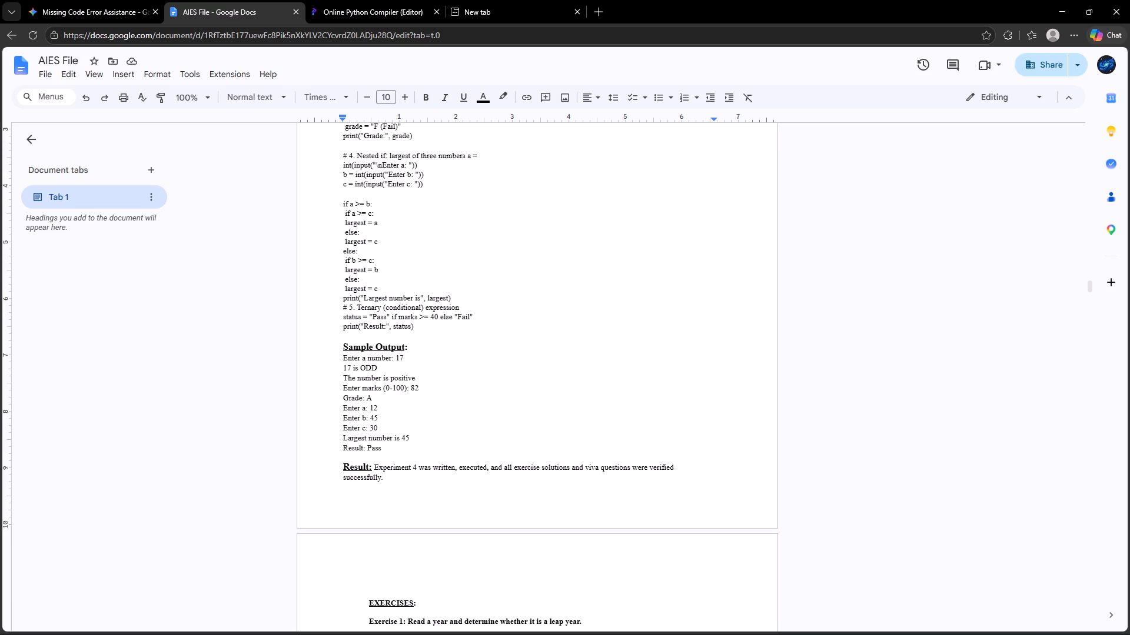
key(Down)
key(Down)
key(Down)
key(Down)
key(Down)
key(Up)
key(Up)
key(Up)
key(Up)
key(Down)
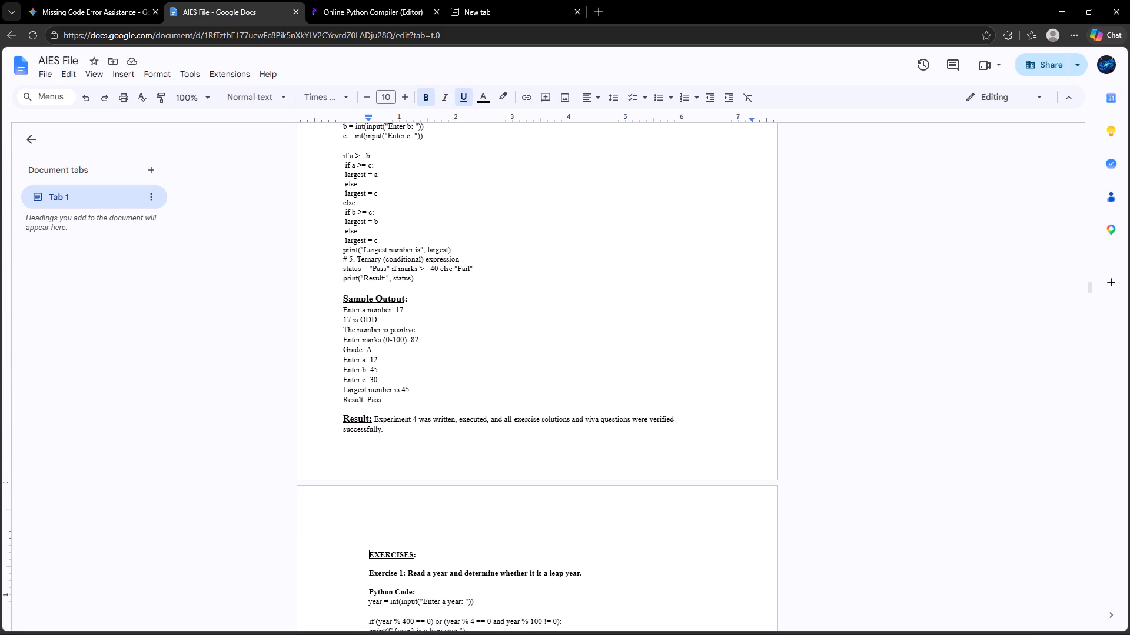
key(BackSpace)
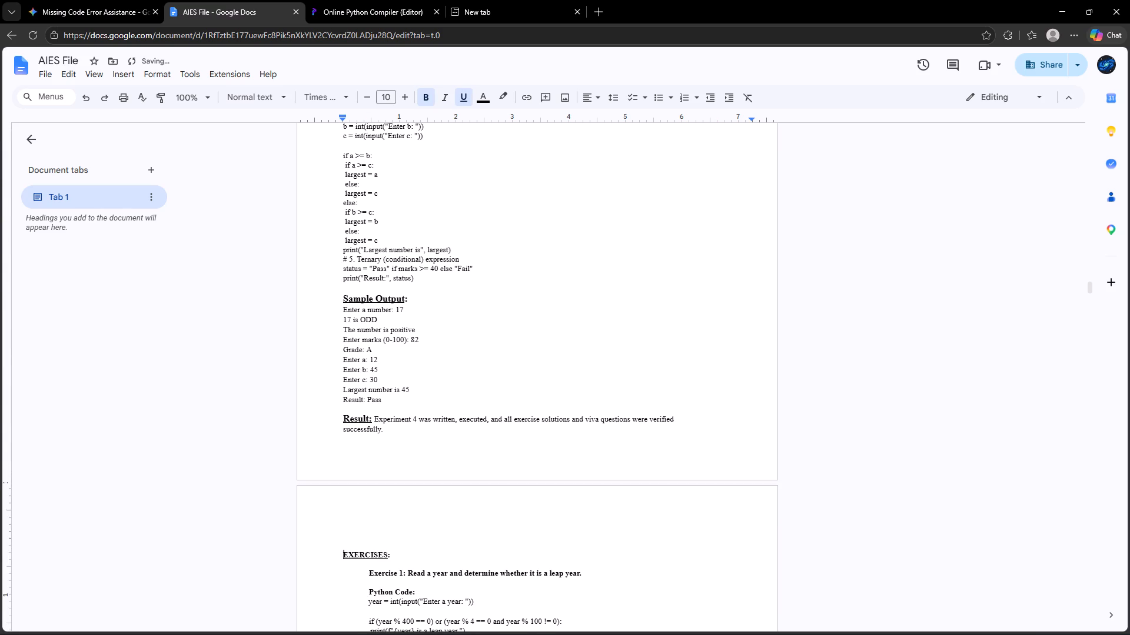
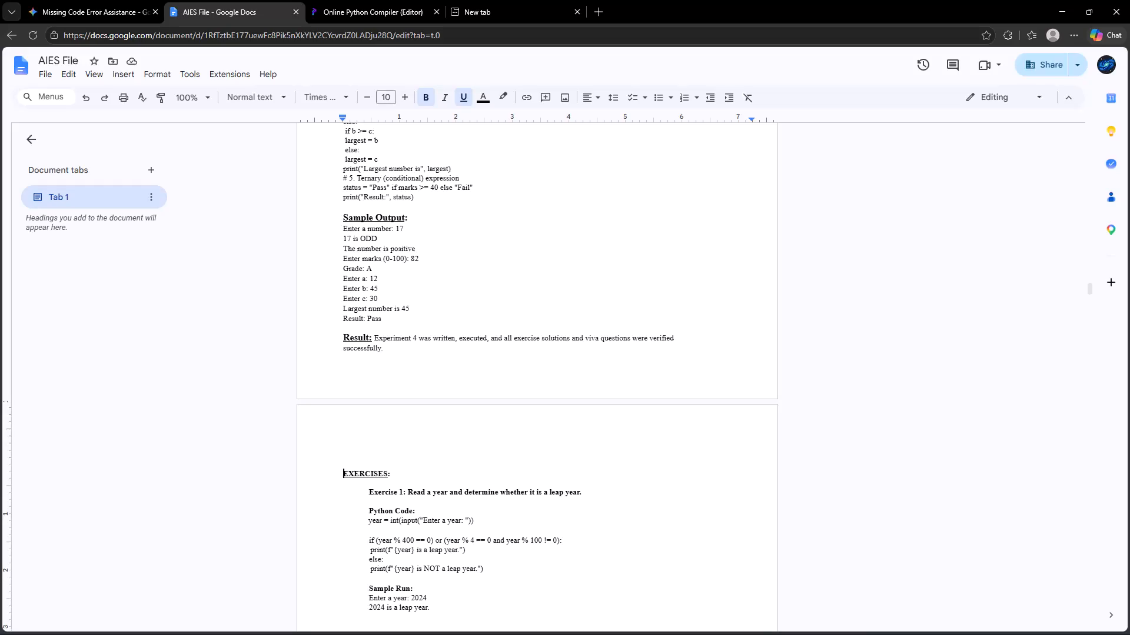
Replace Experiment 4's EXERCISES: heading with "Exercises" on its own line above the Exercise 1 title.
key(ctrl+shift+Down)
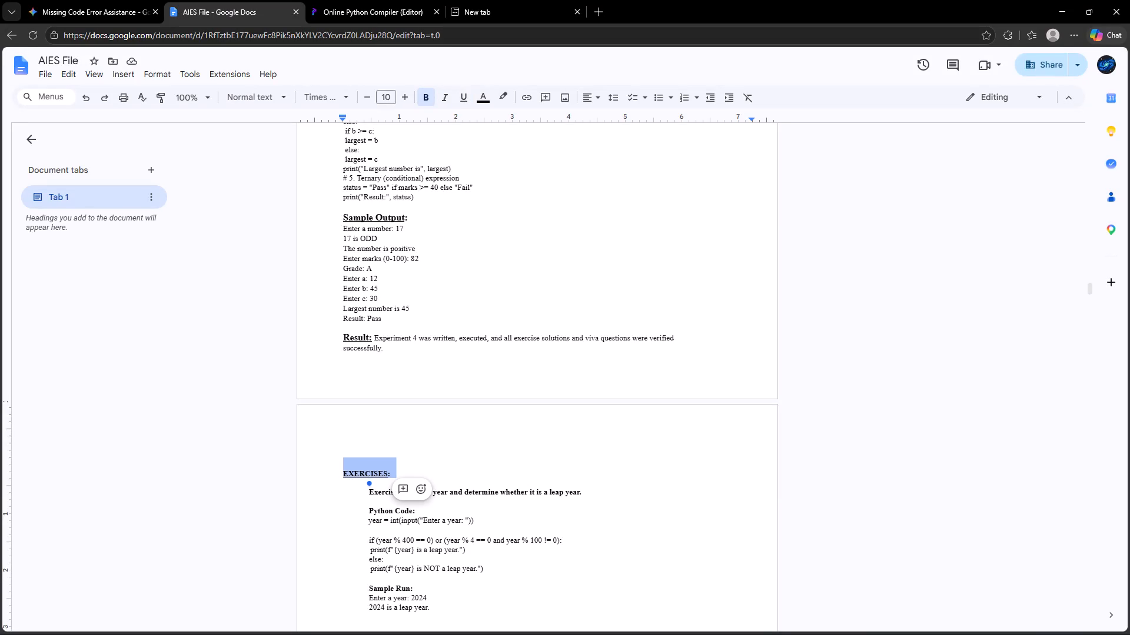
key(BackSpace)
text(Ex)
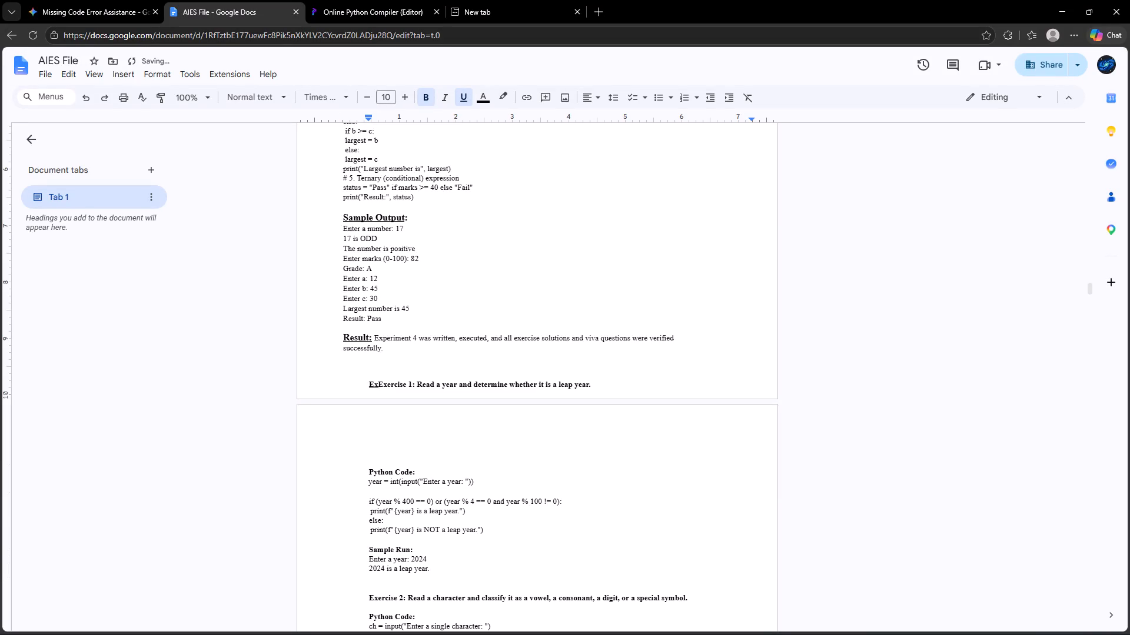
text(ercises)
key(Return)
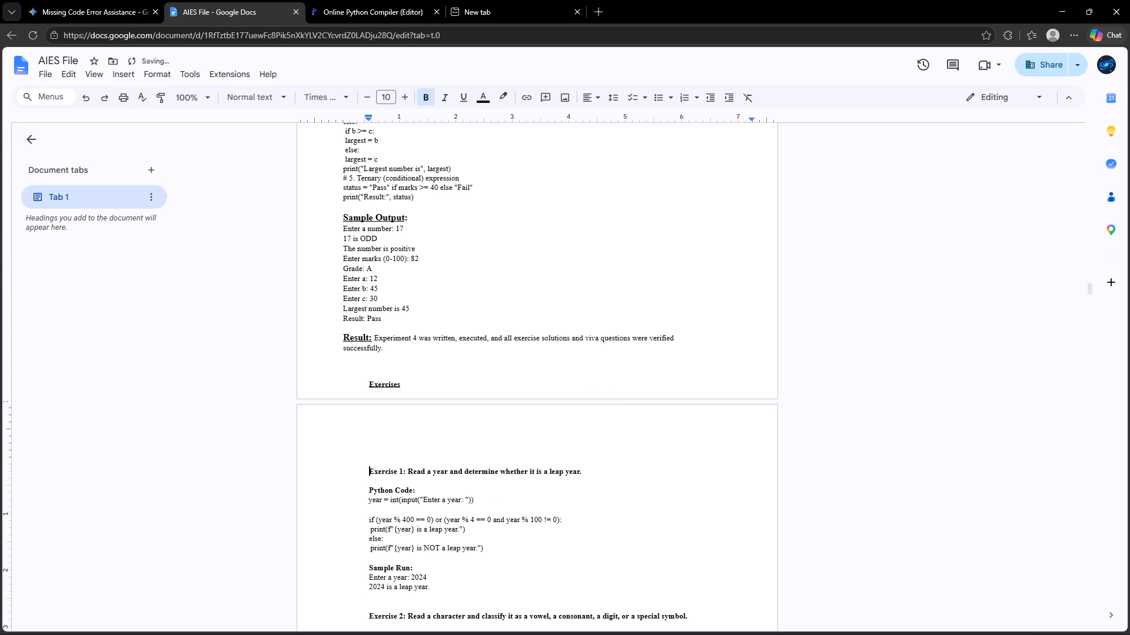
Insert a blank line above the Exercises heading so that it starts on the next page.
click(354, 377)
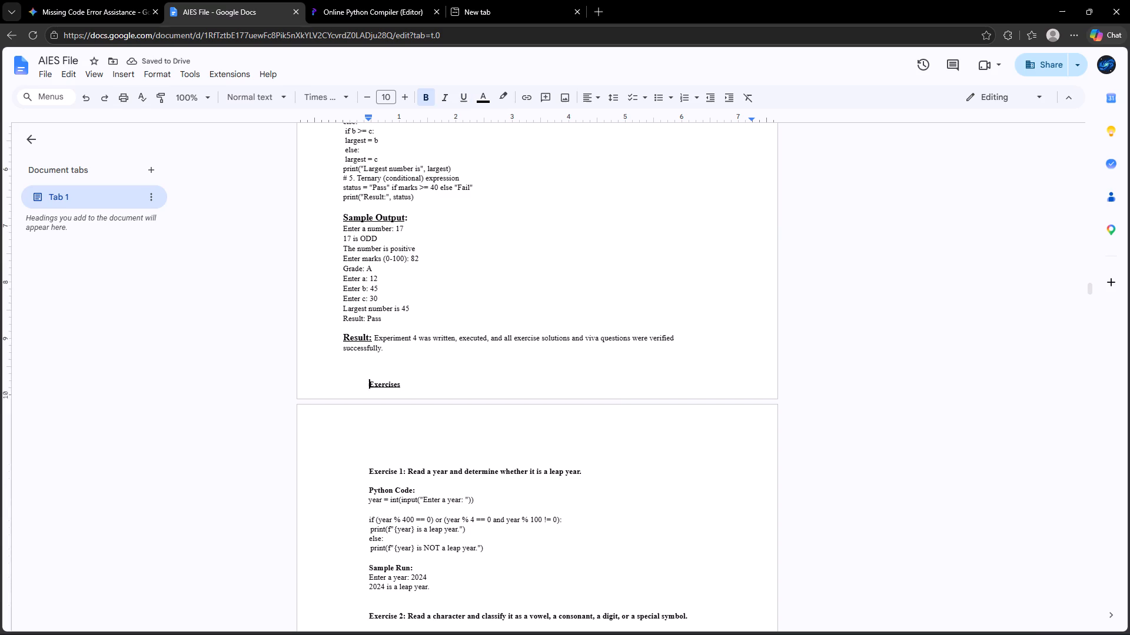
key(Return)
Set Experiment 4's Exercises heading to font size 12.
key(Right)
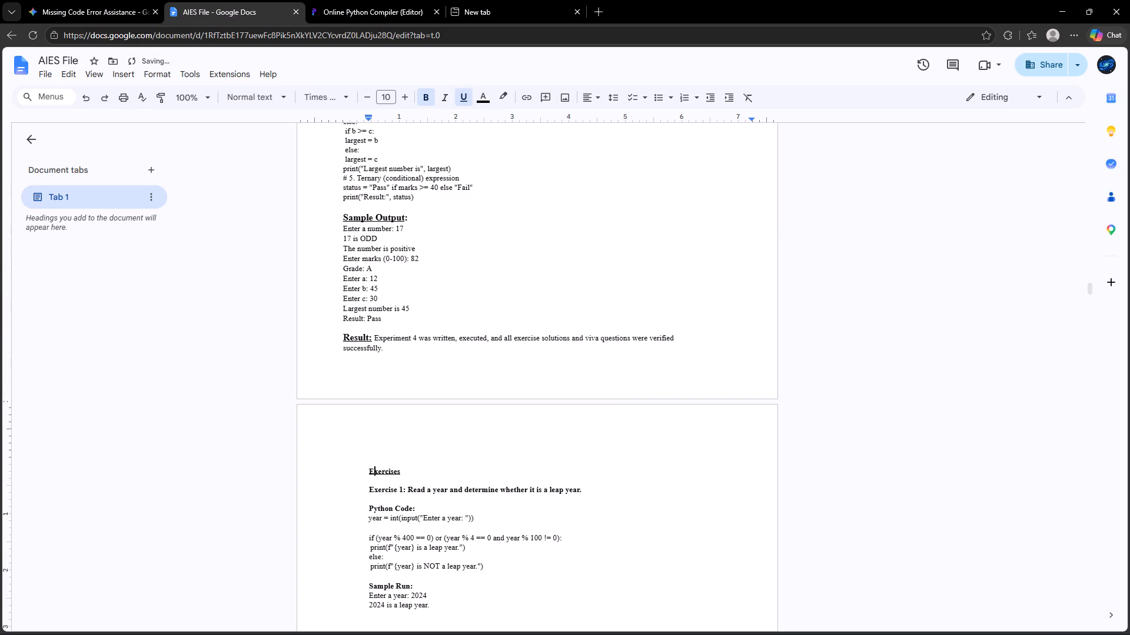
key(Left)
key(ctrl+shift+Right)
key(ctrl+shift+period)
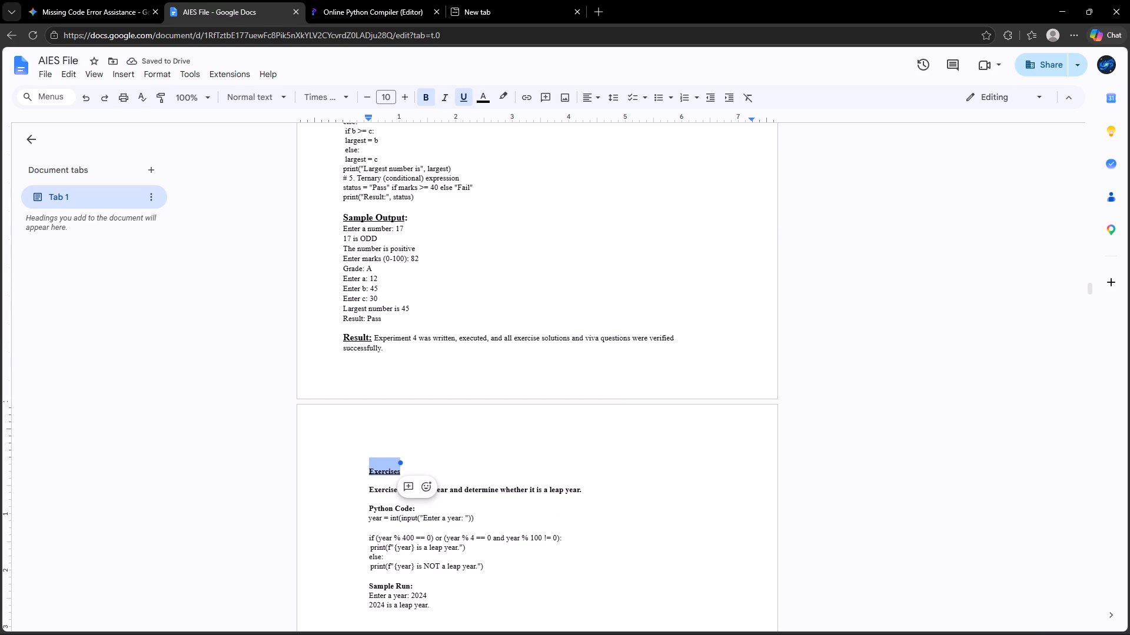
key(ctrl+shift+period)
key(ctrl+shift+period)
key(BackSpace)
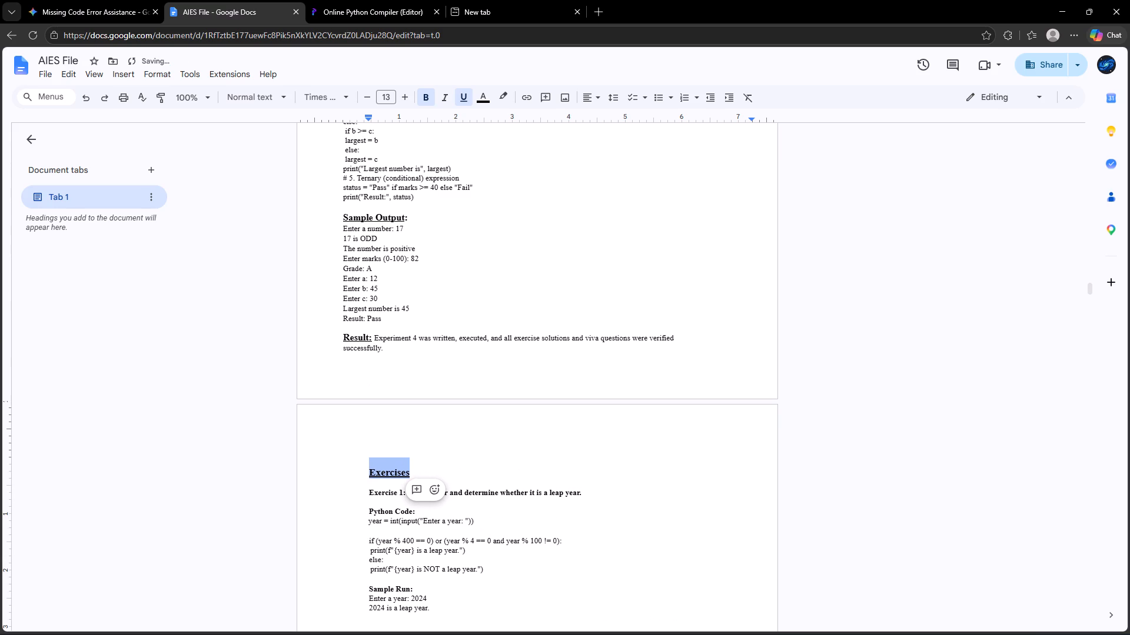
key(ctrl+z)
key(ctrl+z)
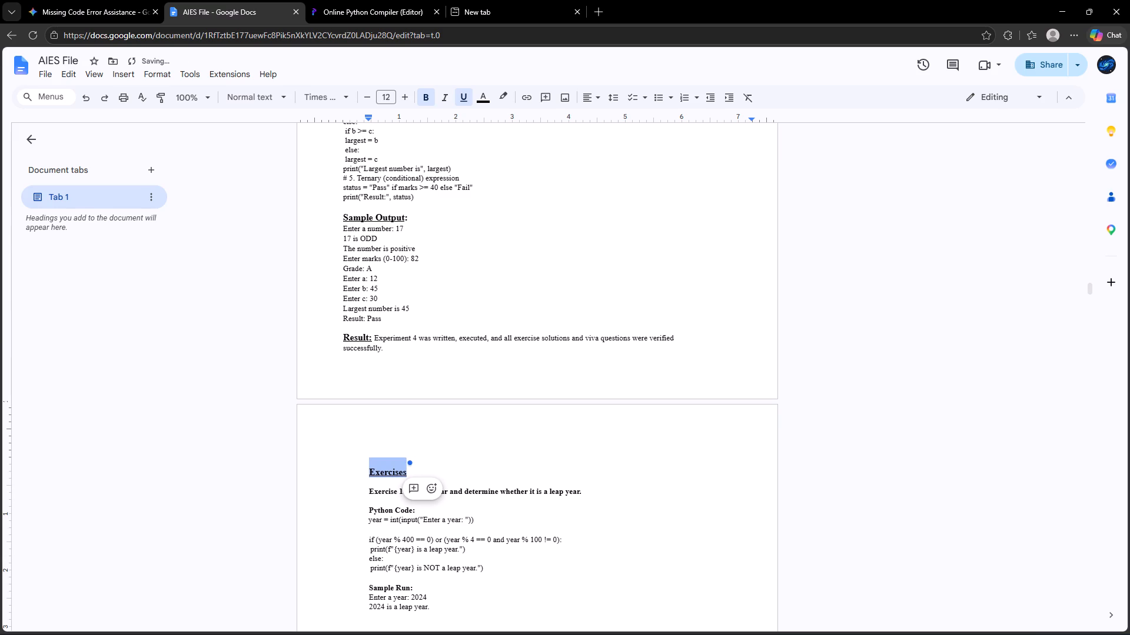
Remove the left indent from the Exercises heading and add a colon at its end.
key(Left)
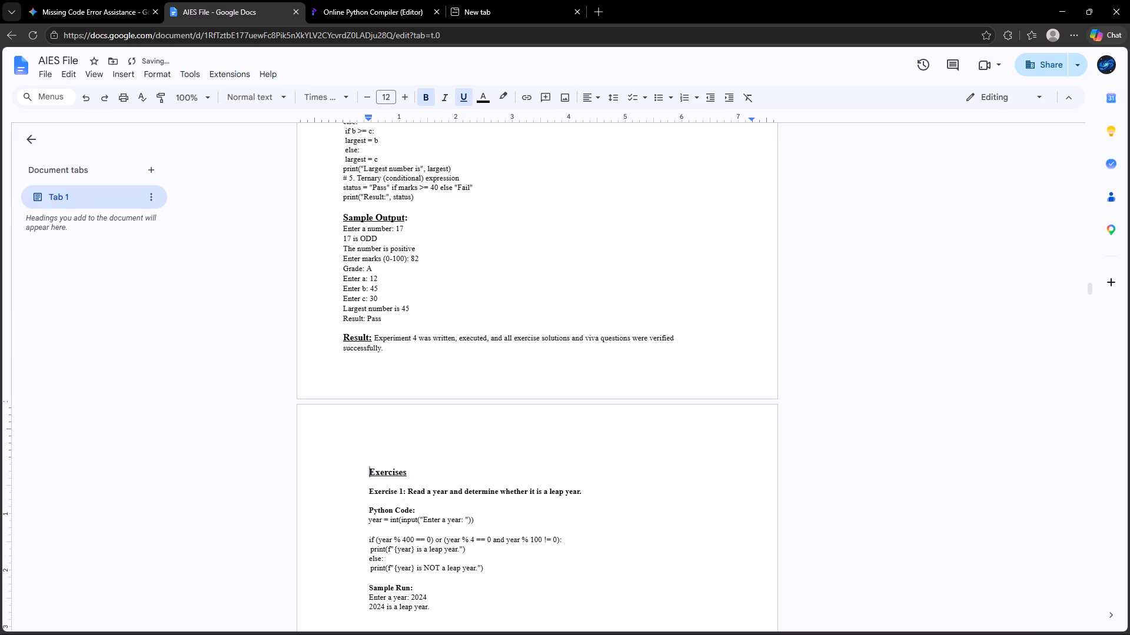
key(BackSpace)
key(ctrl+Right)
key(shift+colon)
Remove the left indent from the Exercise 1 leap-year title and its Python Code: label.
key(Down)
key(Left)
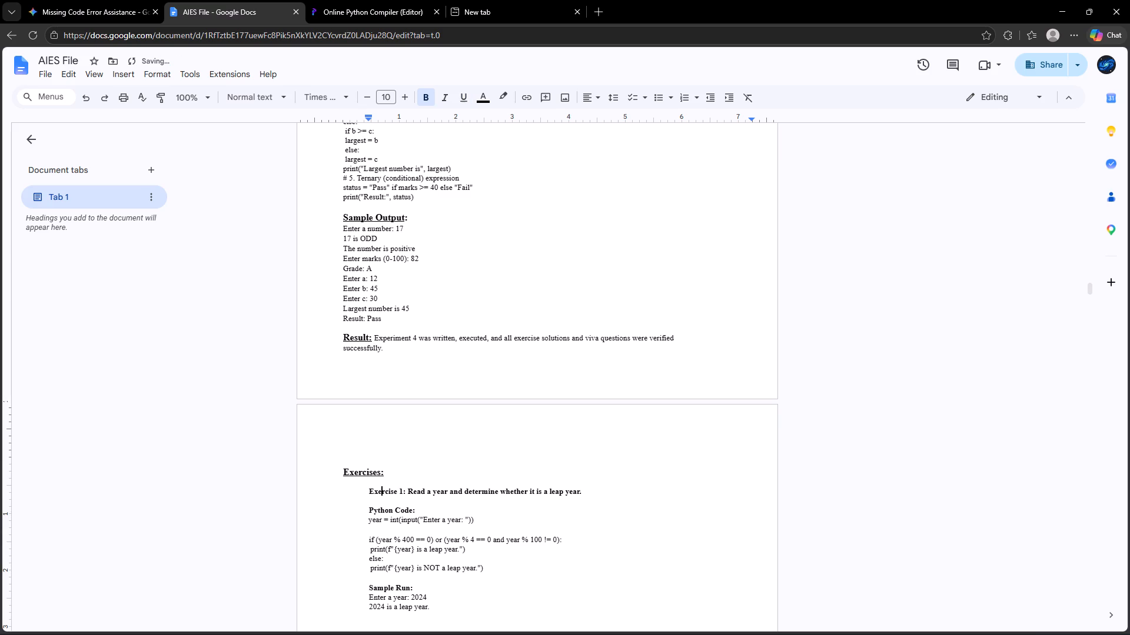
key(Left)
key(Left)
key(Left)
key(BackSpace)
key(Down)
key(BackSpace)
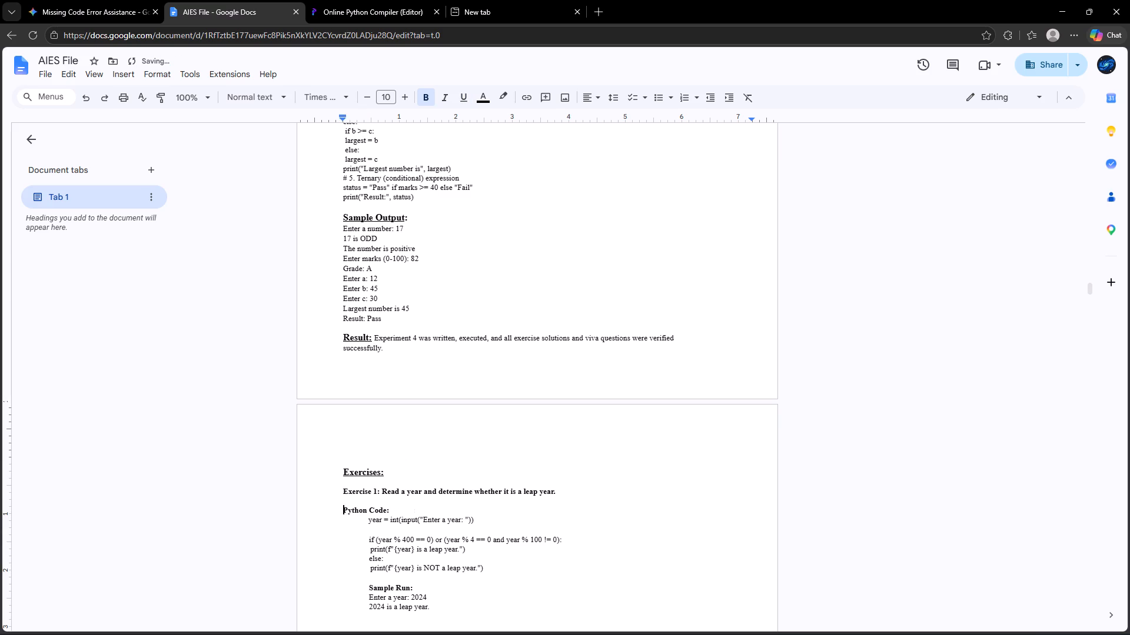
Remove the left indent from Exercise 1's code lines, from the year input through the NOT a leap year print.
key(Down)
key(BackSpace)
key(Down)
key(BackSpace)
key(Down)
key(BackSpace)
key(Down)
key(BackSpace)
key(Down)
key(BackSpace)
Remove the left indent from Exercise 1's Sample Run: label and its two output lines.
key(Down)
key(BackSpace)
key(Down)
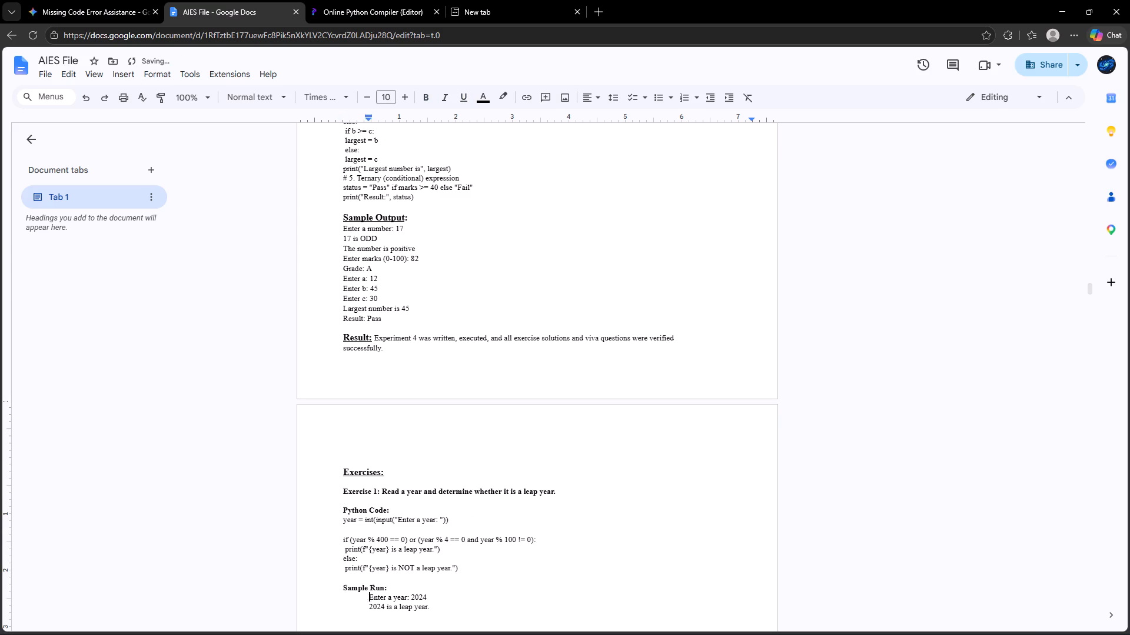
key(BackSpace)
key(Down)
key(BackSpace)
Remove the left indent from the Exercise 2 character-classification title and its Python Code: label.
key(Down)
key(BackSpace)
key(BackSpace)
key(Down)
key(BackSpace)
Remove the left indent from Exercise 2's code lines, from ch = input through the Consonant print.
key(Down)
key(BackSpace)
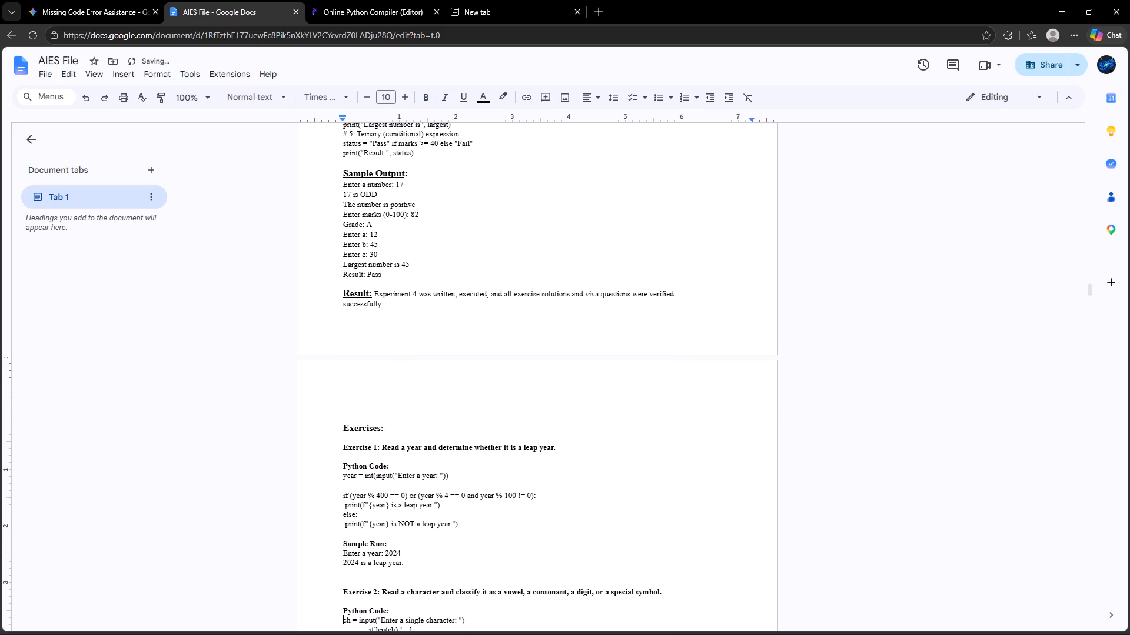
key(Down)
key(BackSpace)
key(Down)
key(BackSpace)
key(Down)
key(BackSpace)
key(Down)
key(BackSpace)
key(Down)
key(BackSpace)
key(Down)
key(BackSpace)
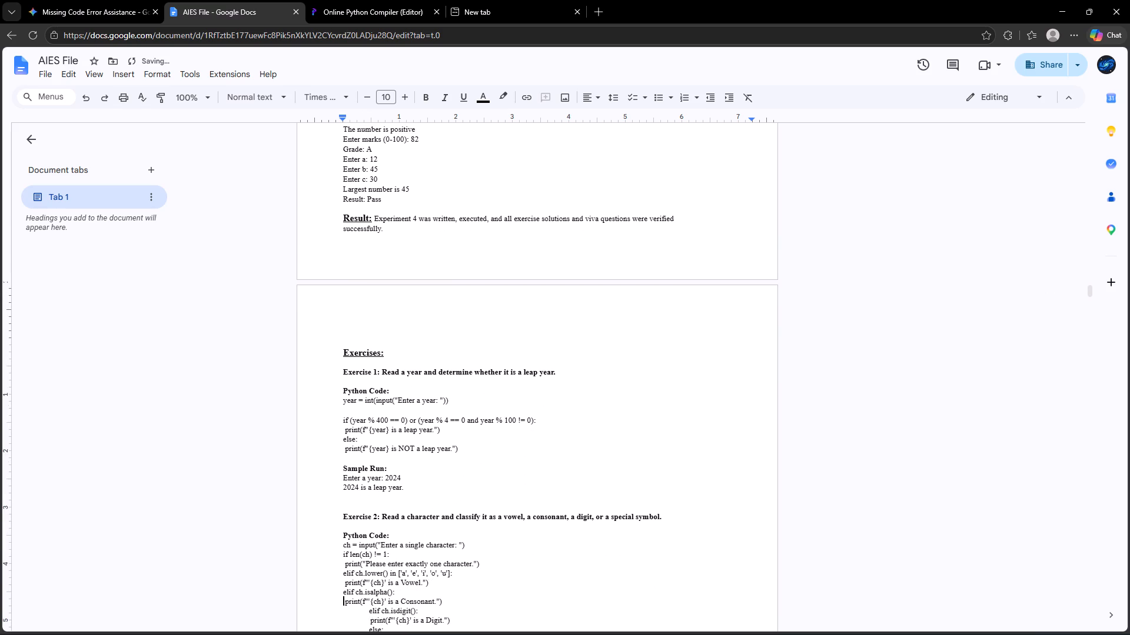
Remove the left indent from Exercise 2's remaining code lines, from elif ch.isdigit() through the Special Symbol print.
key(Down)
key(BackSpace)
key(Down)
key(BackSpace)
key(Down)
key(BackSpace)
key(Down)
key(BackSpace)
Remove the left indent from Exercise 2's Sample Run: label and its two output lines.
key(Down)
key(BackSpace)
key(Down)
key(BackSpace)
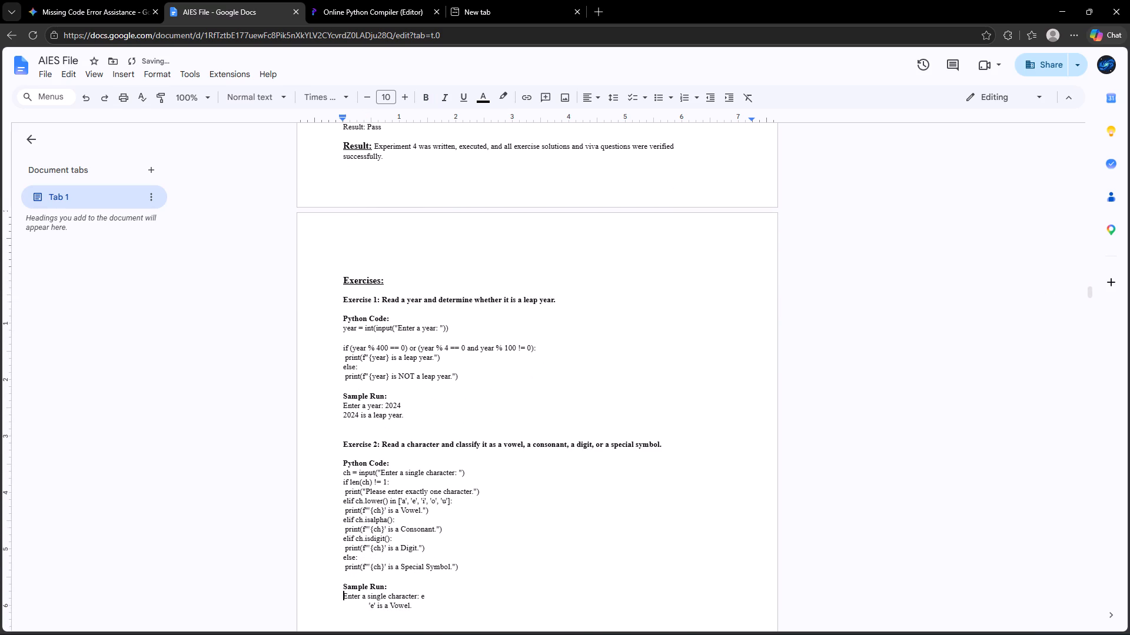
key(Down)
key(BackSpace)
Remove the left indent from the two-line Exercise 3 triangle title and its Python Code: label, keeping the title's wording.
key(Down)
key(BackSpace)
key(Down)
key(BackSpace)
key(Down)
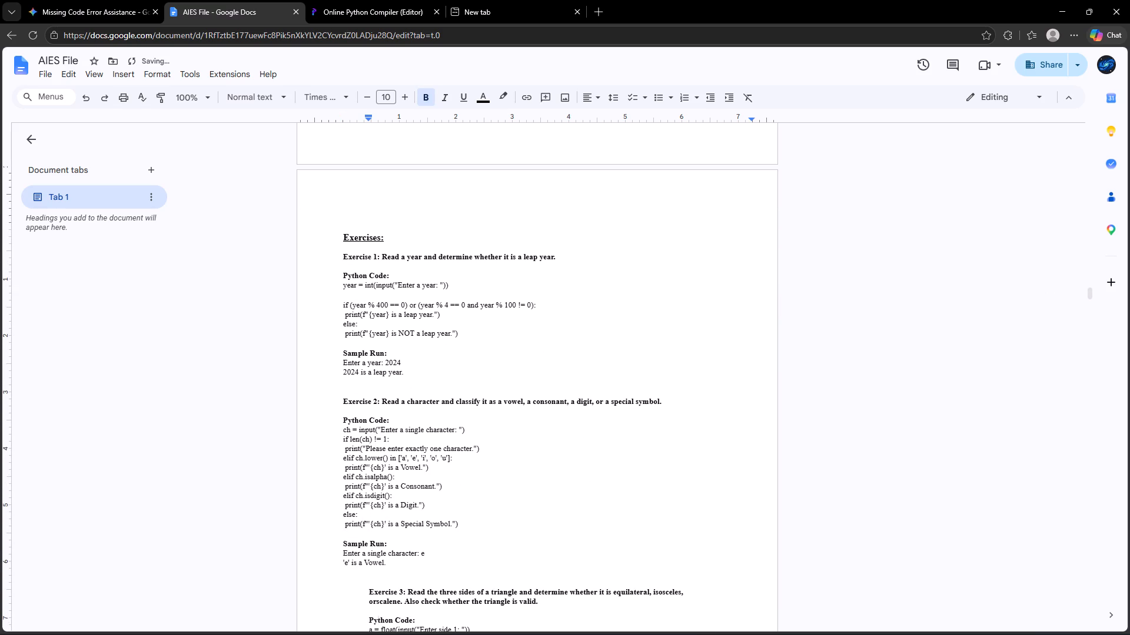
key(ctrl+z)
key(Up)
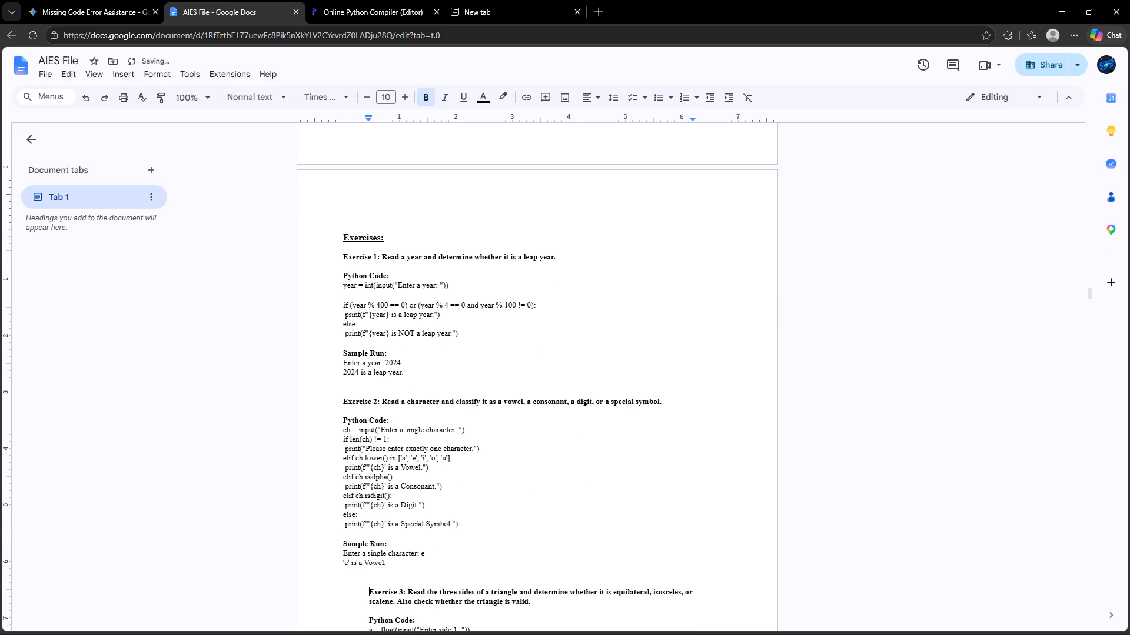
key(BackSpace)
key(Down)
key(BackSpace)
key(ctrl+z)
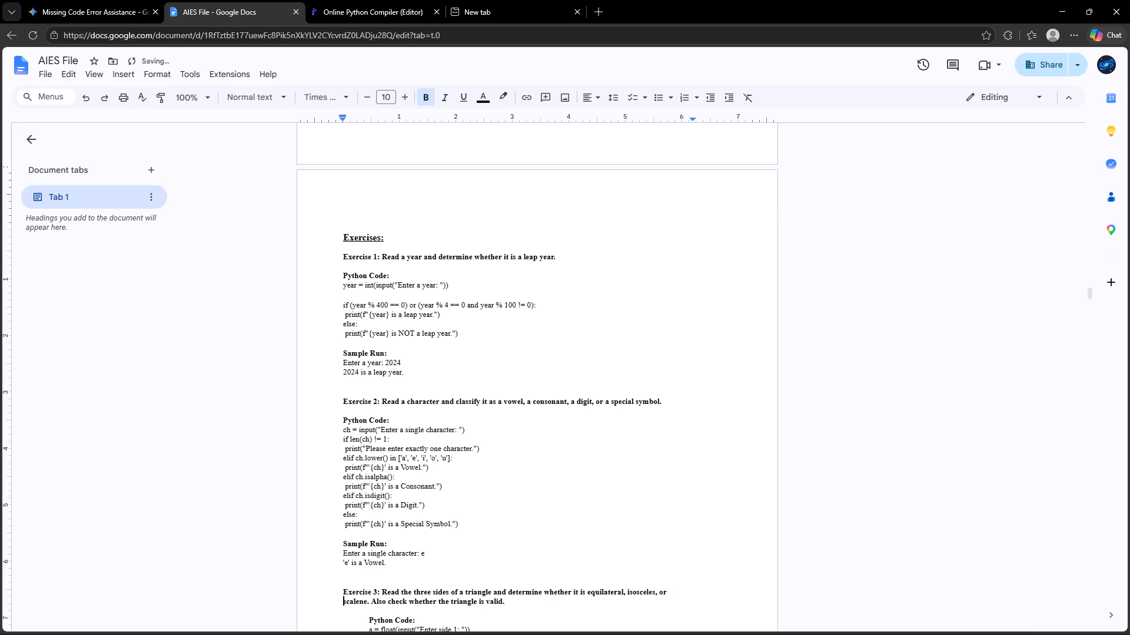
key(Down)
key(BackSpace)
Remove the left indent from Exercise 3's three side-input code lines.
key(Down)
key(BackSpace)
key(Down)
key(BackSpace)
key(Down)
key(BackSpace)
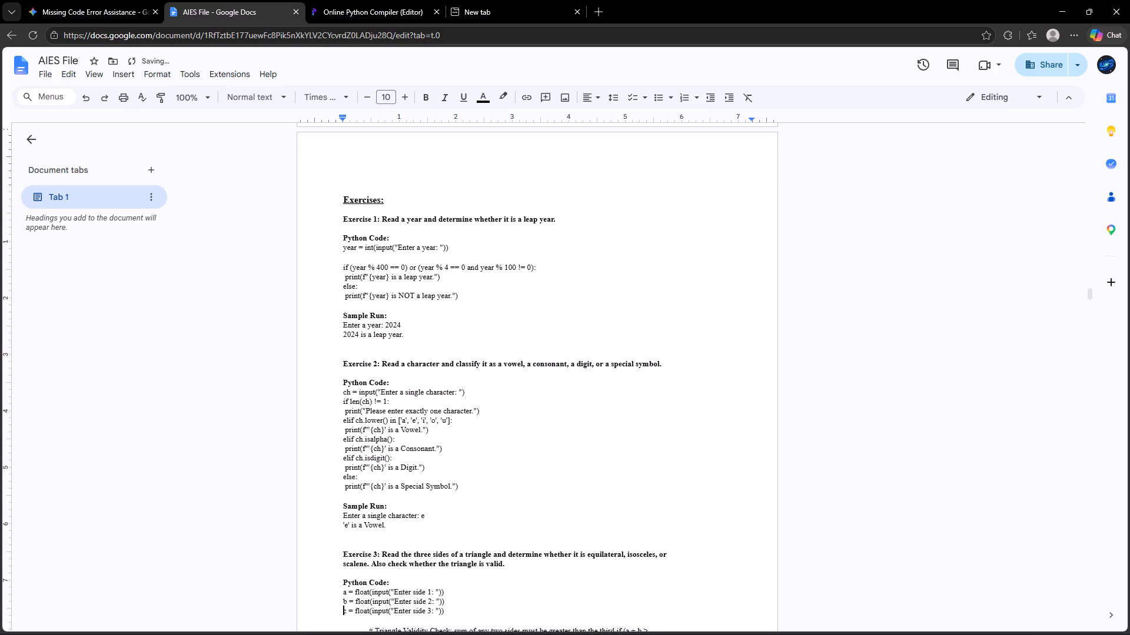
Remove the left indent from Exercise 3's Triangle Validity Check comment and condition paragraph.
key(Down)
key(BackSpace)
key(Down)
key(BackSpace)
key(ctrl+z)
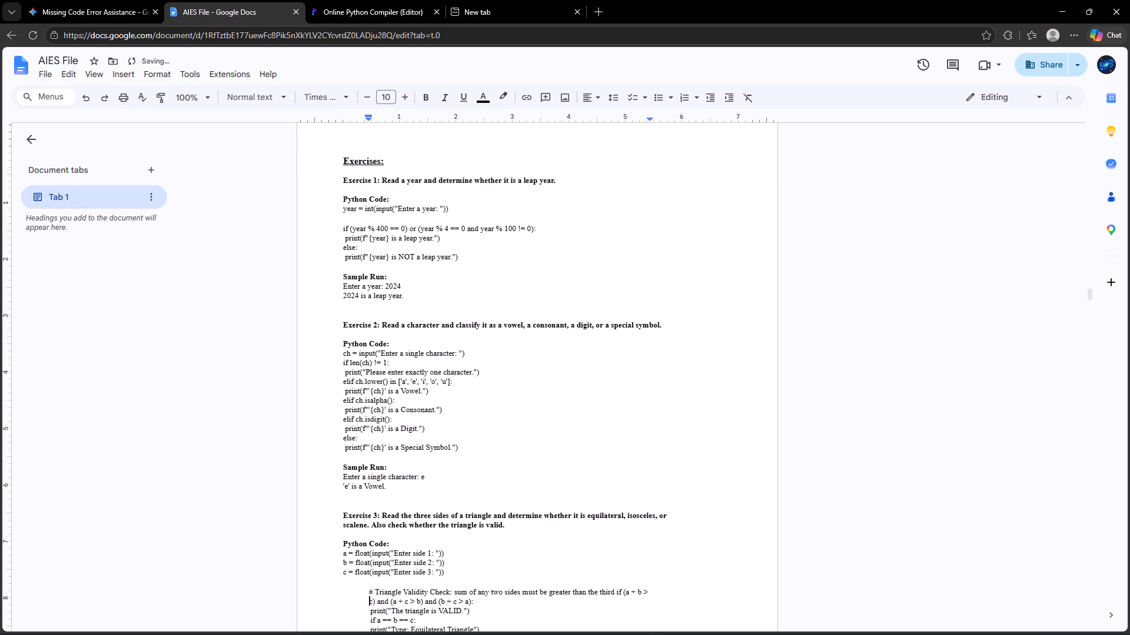
scroll(354, 377, down, 8)
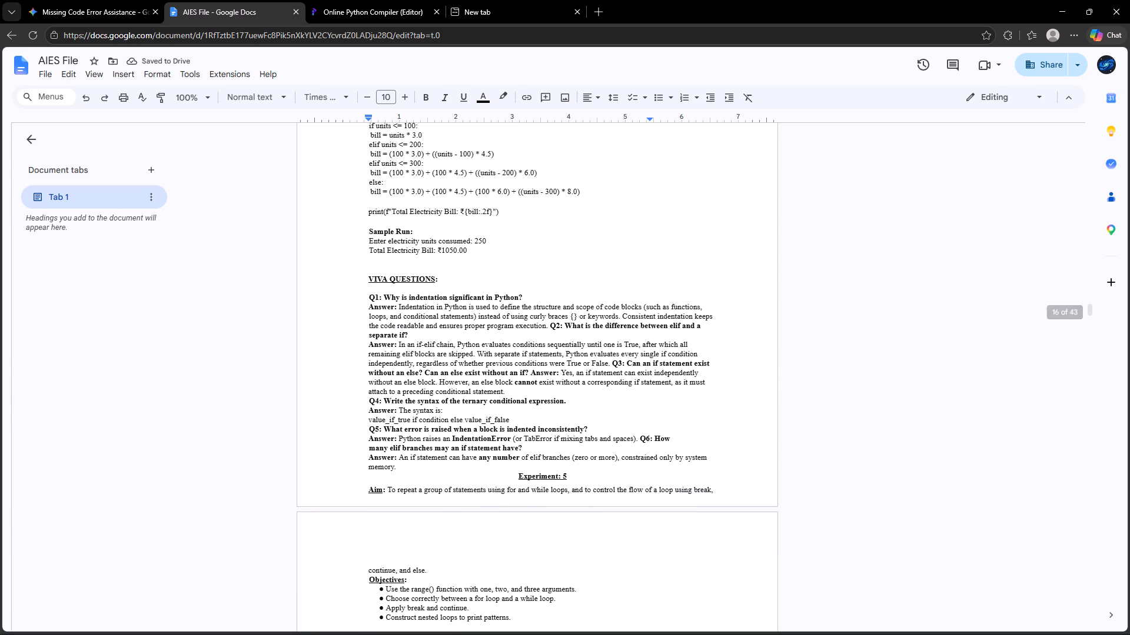
scroll(354, 377, up, 1)
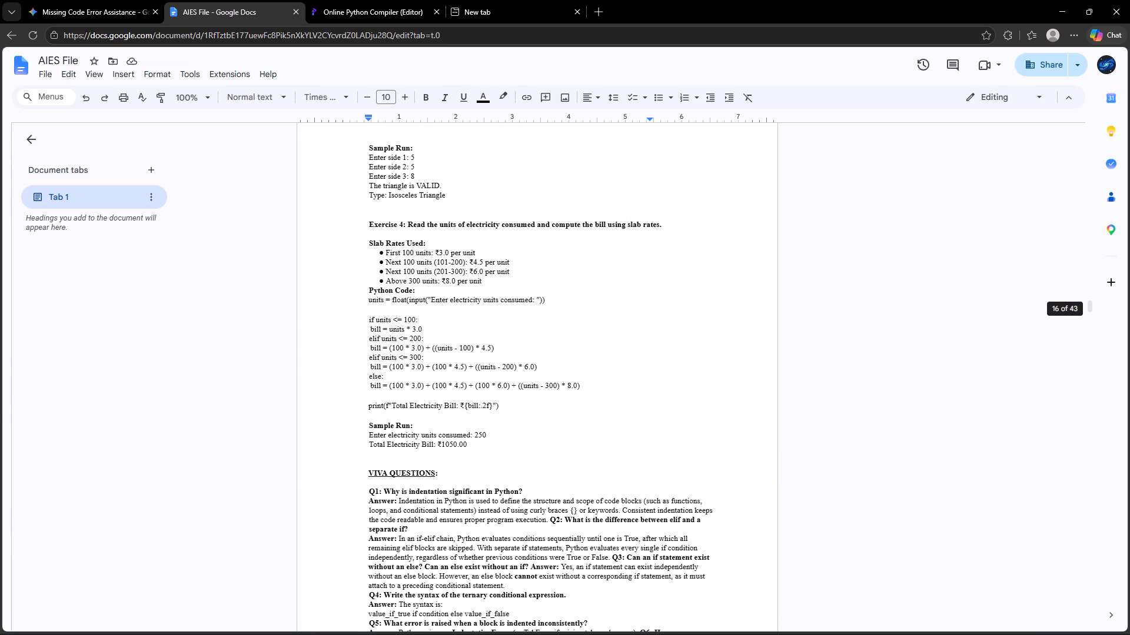
scroll(354, 377, up, 4)
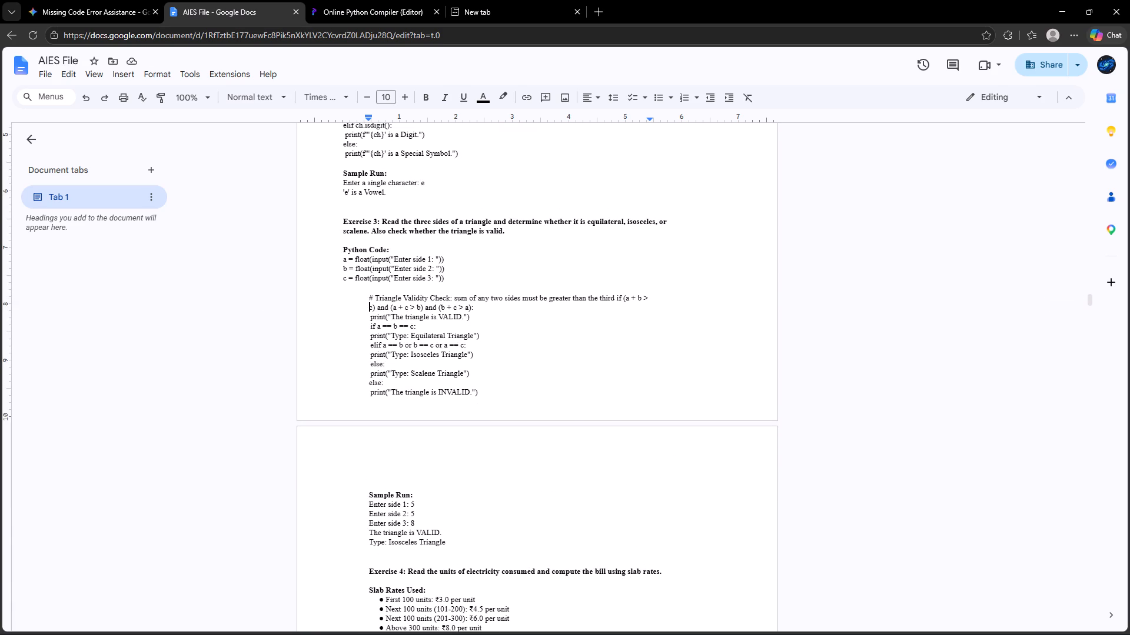
key(Up)
key(BackSpace)
Remove the left indent from Exercise 3's code lines, from the triangle VALID print through the Isosceles Triangle print.
key(Down)
key(Down)
key(BackSpace)
key(Down)
key(BackSpace)
key(Down)
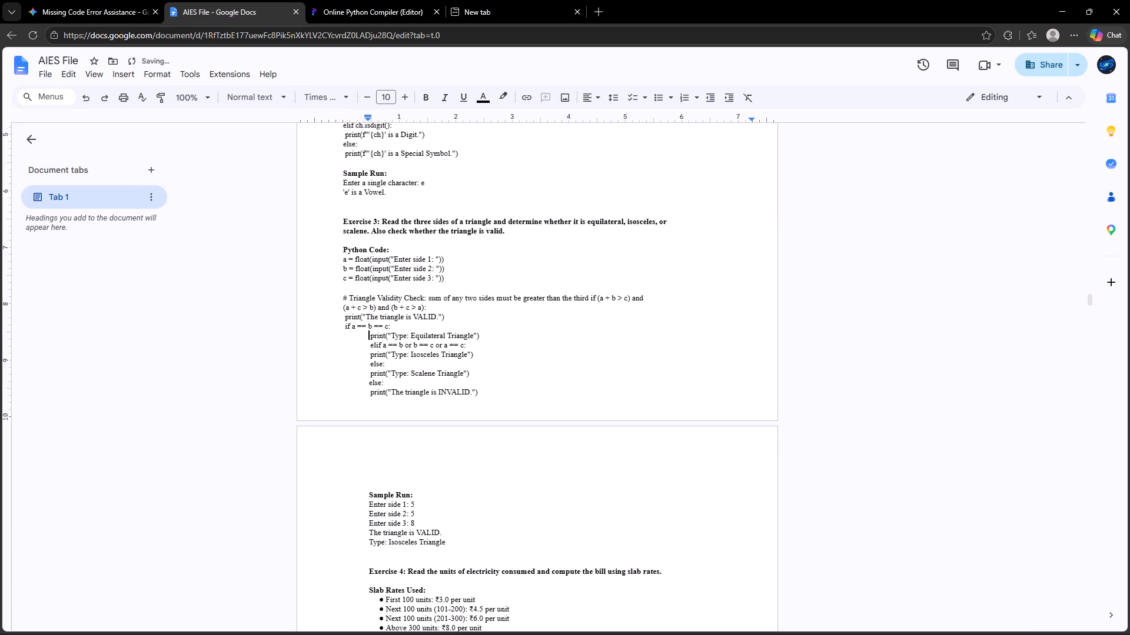
key(BackSpace)
key(Down)
key(BackSpace)
key(Down)
key(BackSpace)
Remove the left indent from Exercise 3's two else branches, covering the Scalene Triangle and INVALID prints.
key(Down)
key(BackSpace)
key(Down)
key(BackSpace)
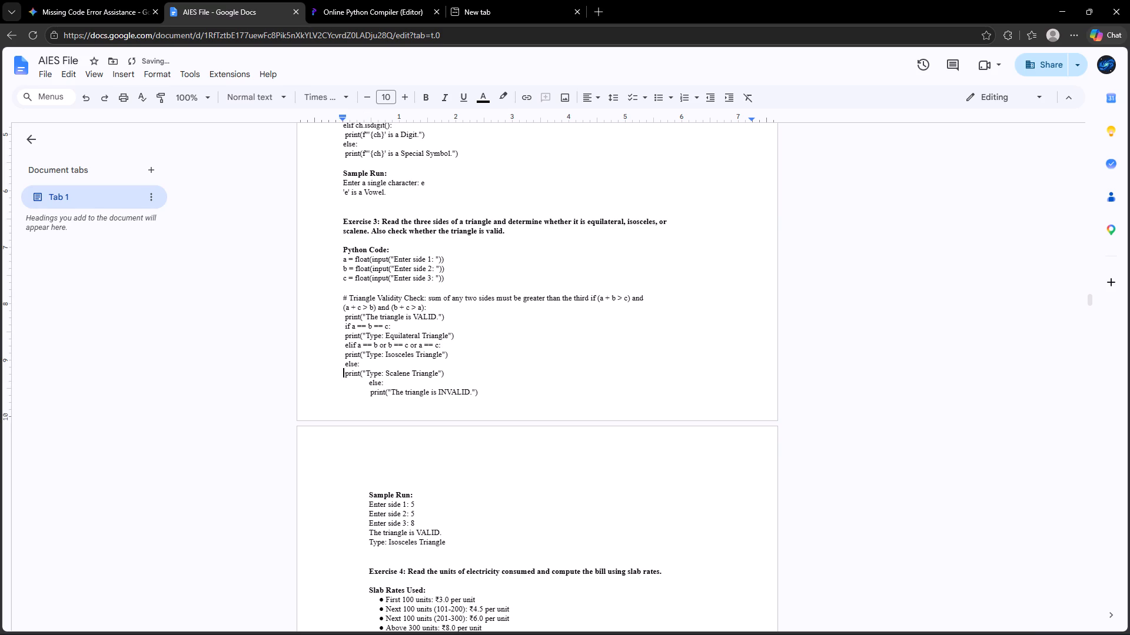
key(Down)
key(BackSpace)
key(Down)
key(BackSpace)
Remove the left indent from Exercise 3's Sample Run: label and its five output lines.
key(Down)
key(BackSpace)
key(Down)
key(BackSpace)
key(Down)
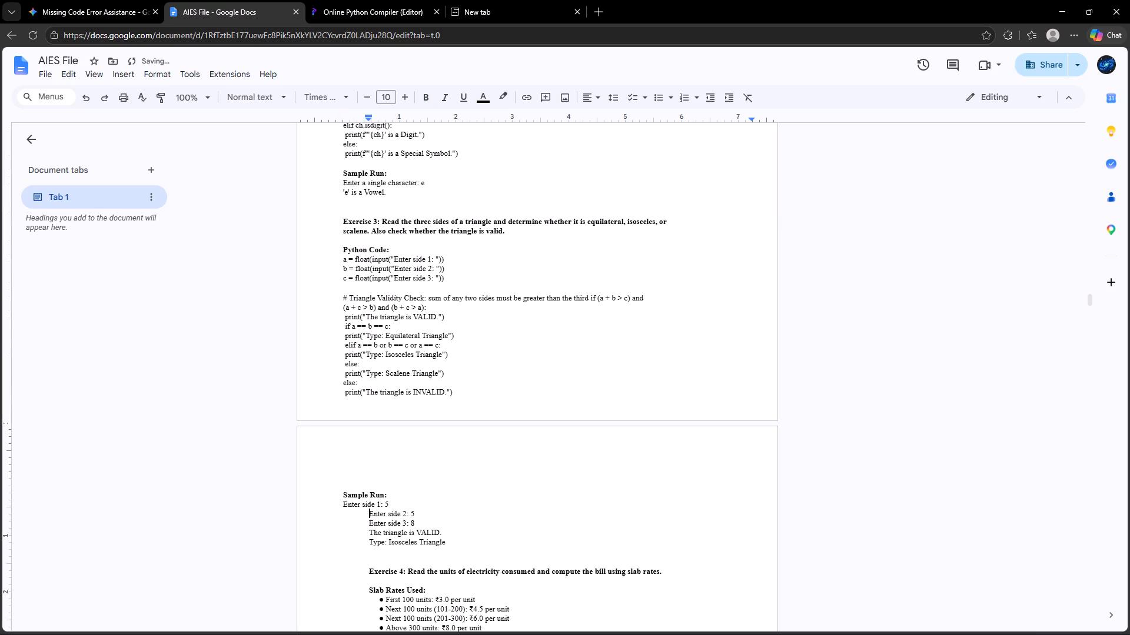
key(BackSpace)
key(Down)
key(BackSpace)
key(Down)
key(BackSpace)
key(Down)
key(BackSpace)
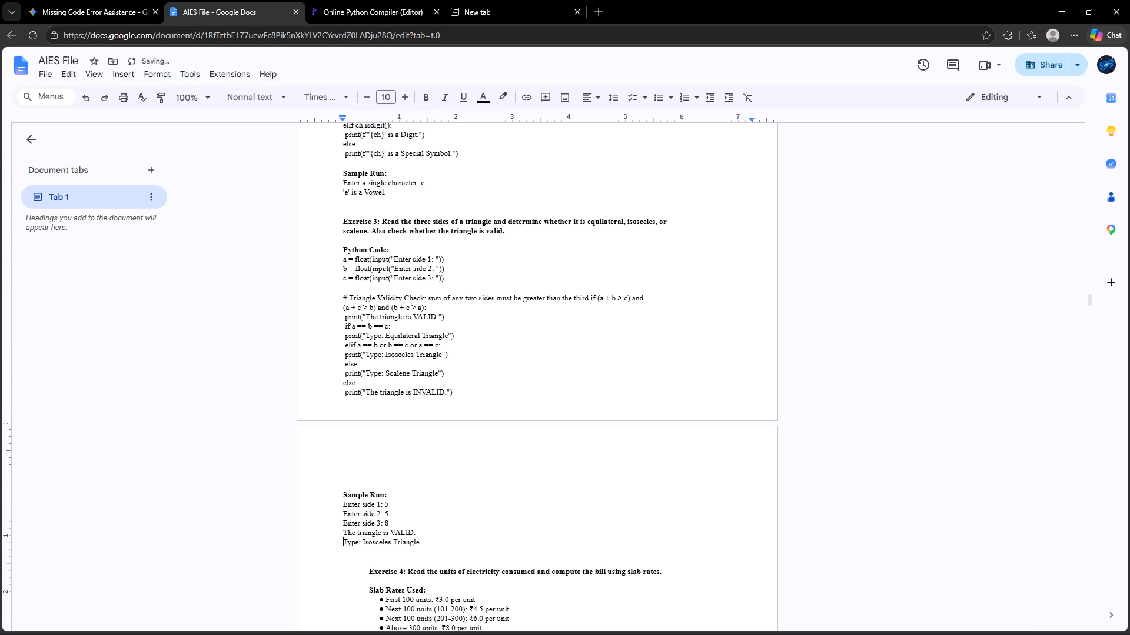
Remove the left indent from the Exercise 4 electricity-bill title.
scroll(344, 300, up, 1)
scroll(353, 201, down, 3)
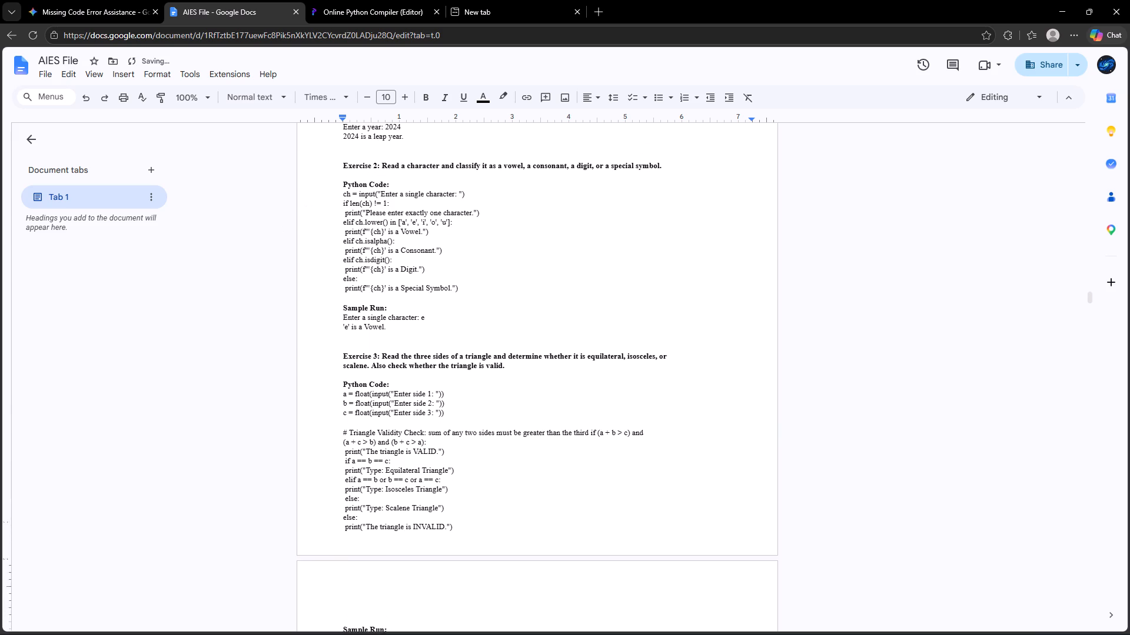
scroll(353, 201, down, 2)
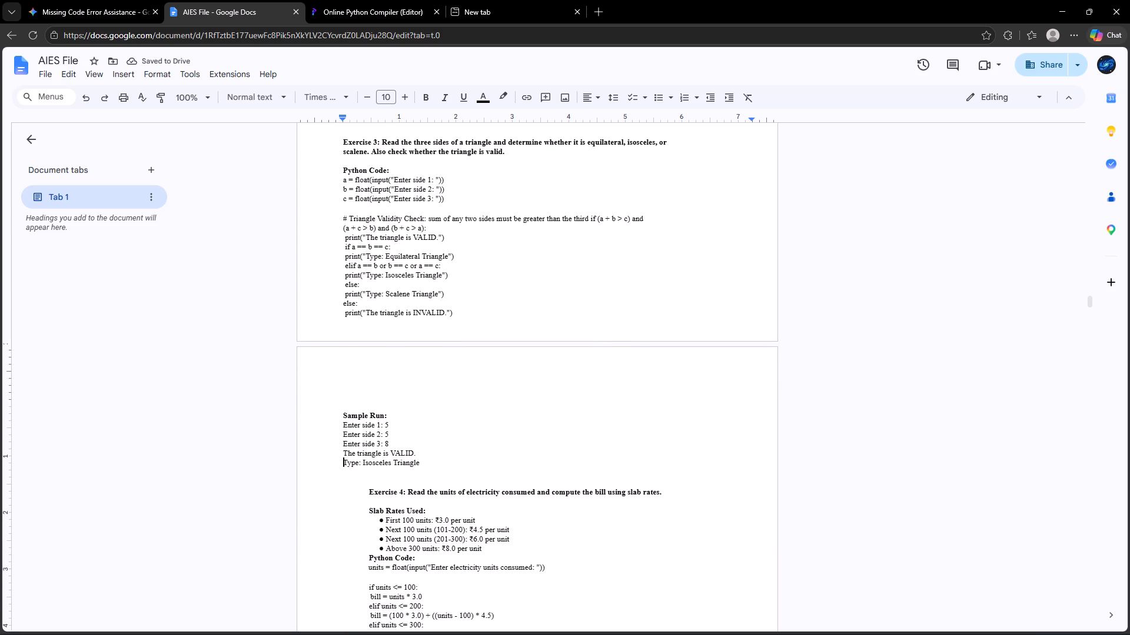
scroll(360, 406, up, 7)
scroll(360, 406, down, 2)
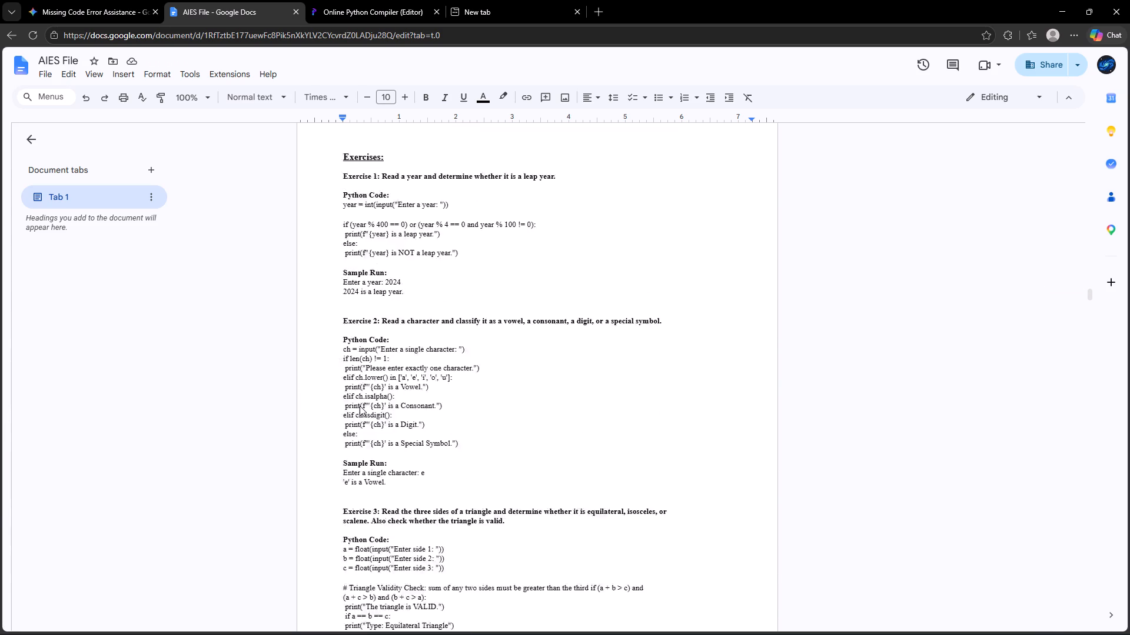
scroll(360, 406, down, 8)
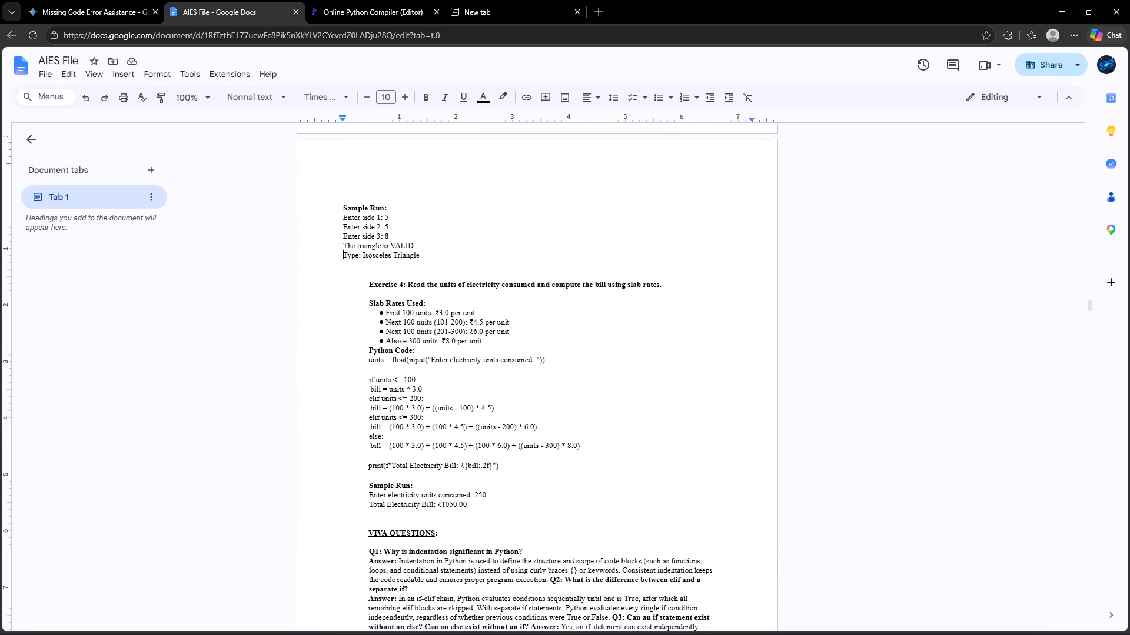
click(350, 278)
key(BackSpace)
key(Left)
key(Down)
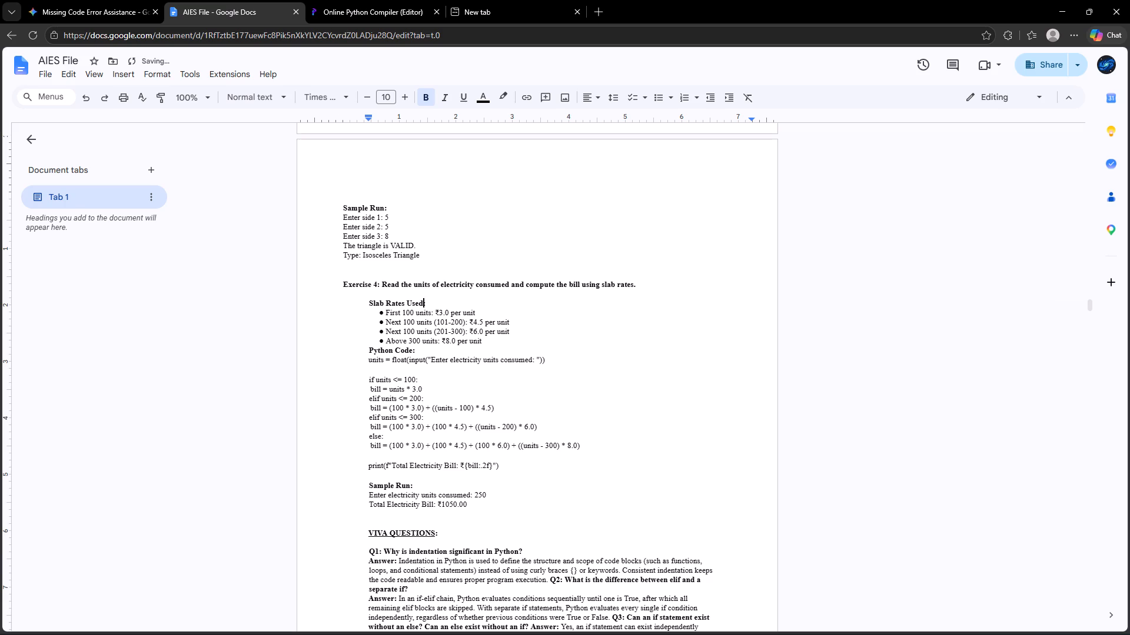
key(Down)
key(Up)
Remove the left indent from Exercise 4's Slab Rates Used: label and its four bulleted rate lines.
key(Right)
key(Right)
key(Right)
key(Down)
key(Down)
key(Up)
key(Left)
key(Left)
key(Left)
key(Left)
key(Left)
key(Left)
key(Left)
key(Left)
key(Left)
key(Left)
key(Left)
key(Left)
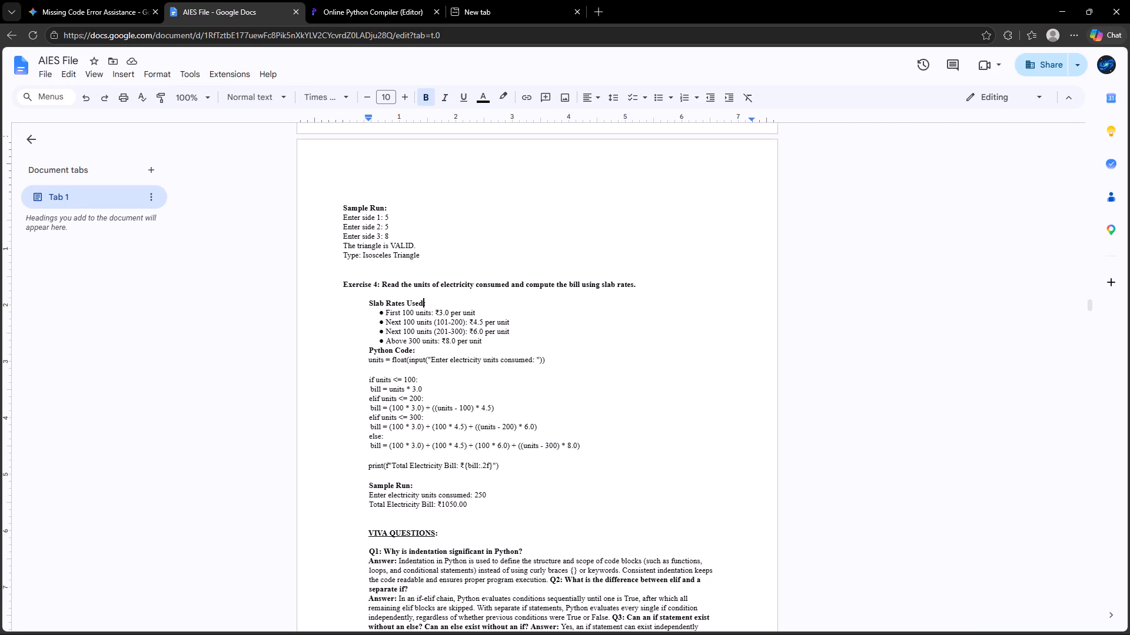
key(Left)
key(Left)
key(Left)
key(Left)
key(Left)
key(BackSpace)
key(Down)
key(BackSpace)
key(Down)
key(BackSpace)
key(Down)
key(BackSpace)
key(Down)
key(BackSpace)
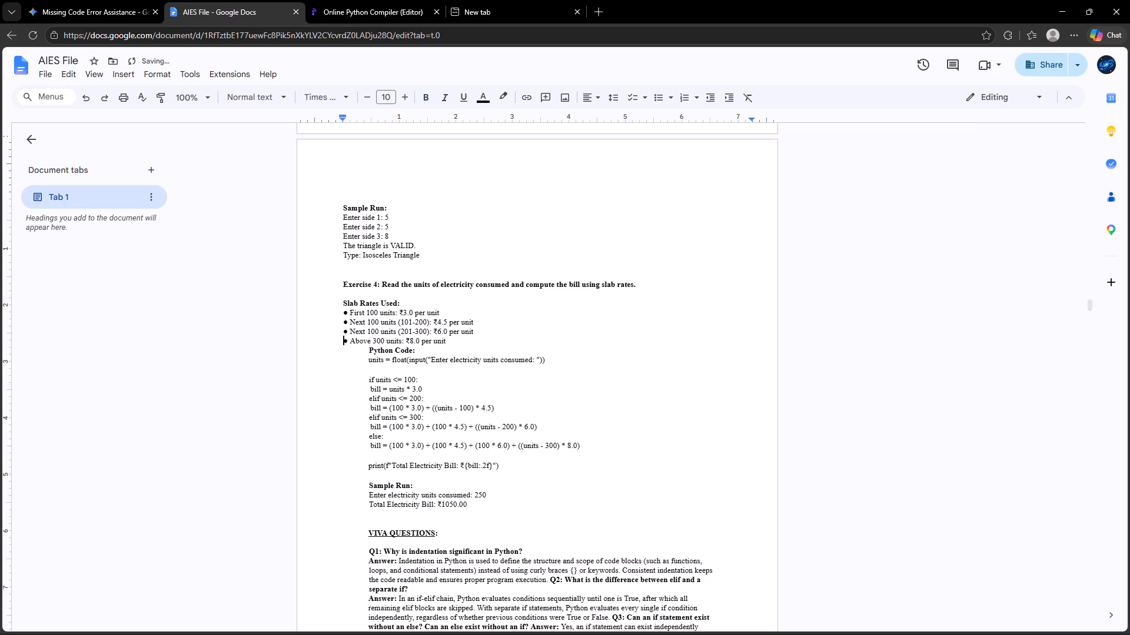
Remove the left indent from Exercise 4's Python Code: label and its code lines through the elif units <= 200 condition.
key(Down)
key(BackSpace)
key(Down)
key(BackSpace)
key(Down)
key(BackSpace)
key(Down)
key(BackSpace)
key(Down)
key(BackSpace)
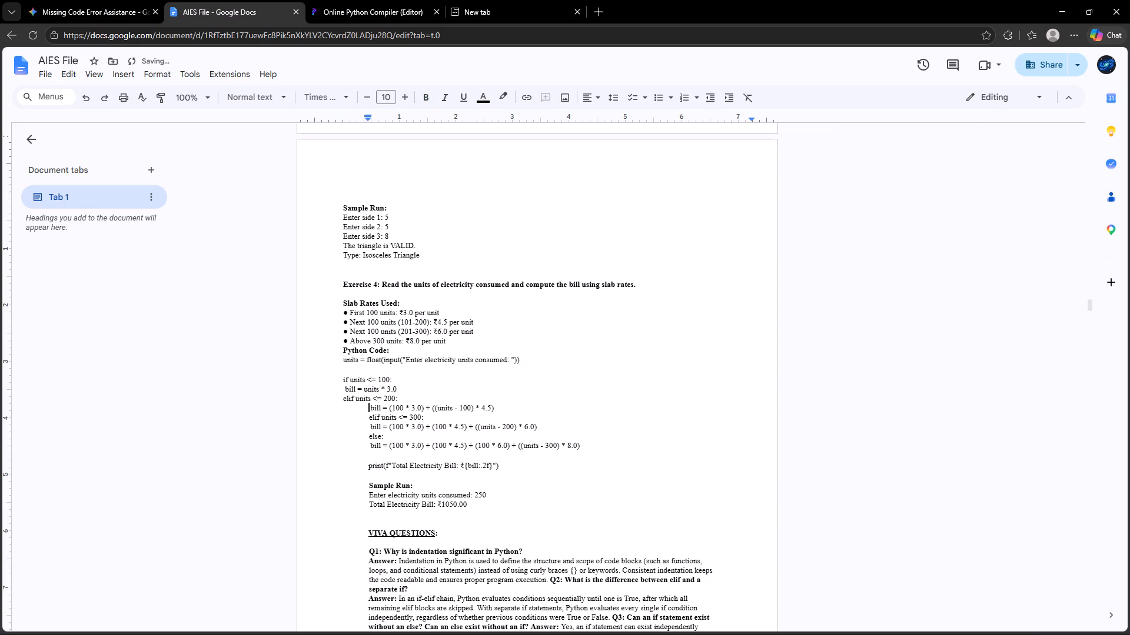
Remove the left indent from Exercise 4's remaining branch lines, from the 200-unit bill formula through the else branch's bill formula.
key(Down)
key(BackSpace)
key(Down)
key(BackSpace)
key(Down)
key(BackSpace)
key(Down)
key(BackSpace)
key(Down)
key(BackSpace)
Remove the left indent from Exercise 4's Total Electricity Bill print line, Sample Run: label and two output lines.
key(Down)
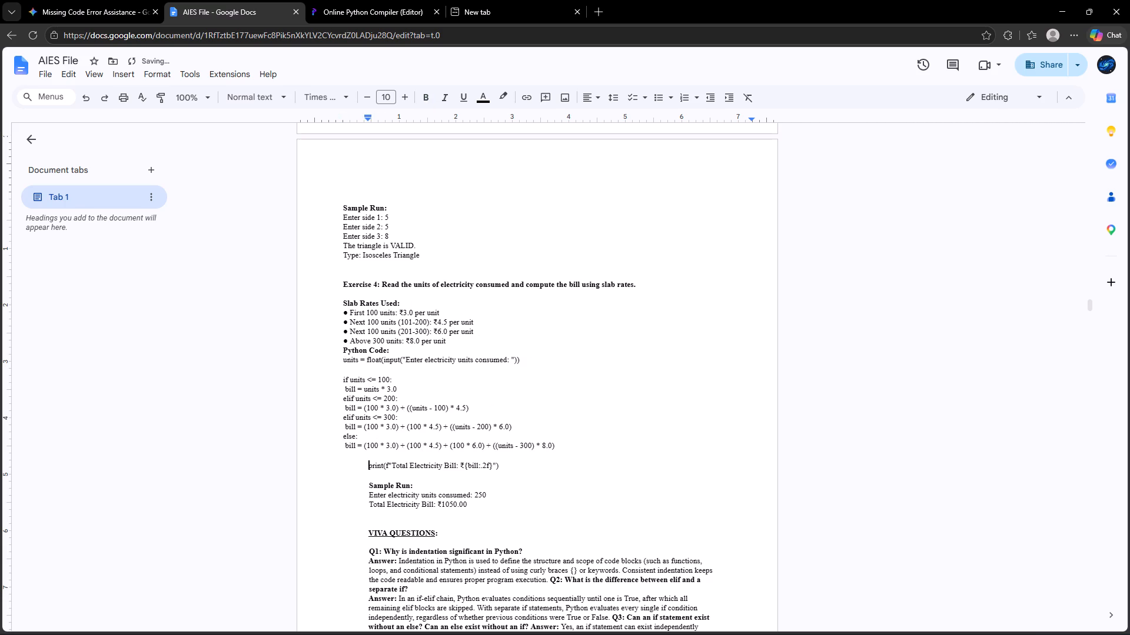
key(BackSpace)
key(Down)
key(BackSpace)
key(Down)
key(BackSpace)
key(Down)
key(BackSpace)
Remove the left indent from Experiment 4's VIVA QUESTIONS heading, the Q1 question and its answer paragraph.
key(Down)
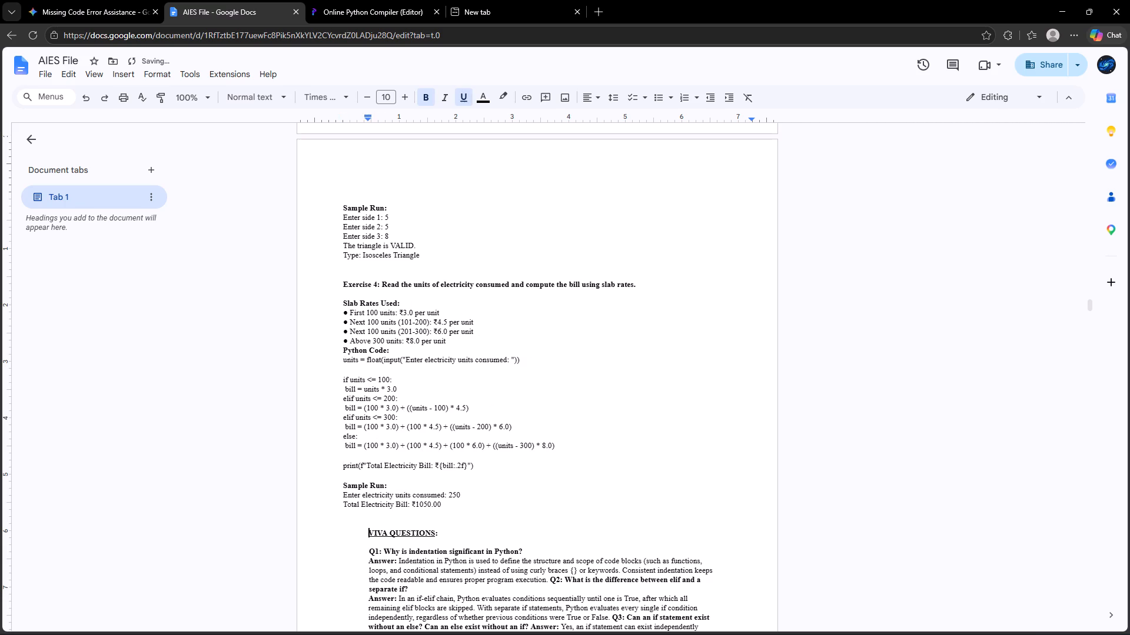
key(BackSpace)
key(Down)
key(BackSpace)
key(Down)
key(BackSpace)
key(Down)
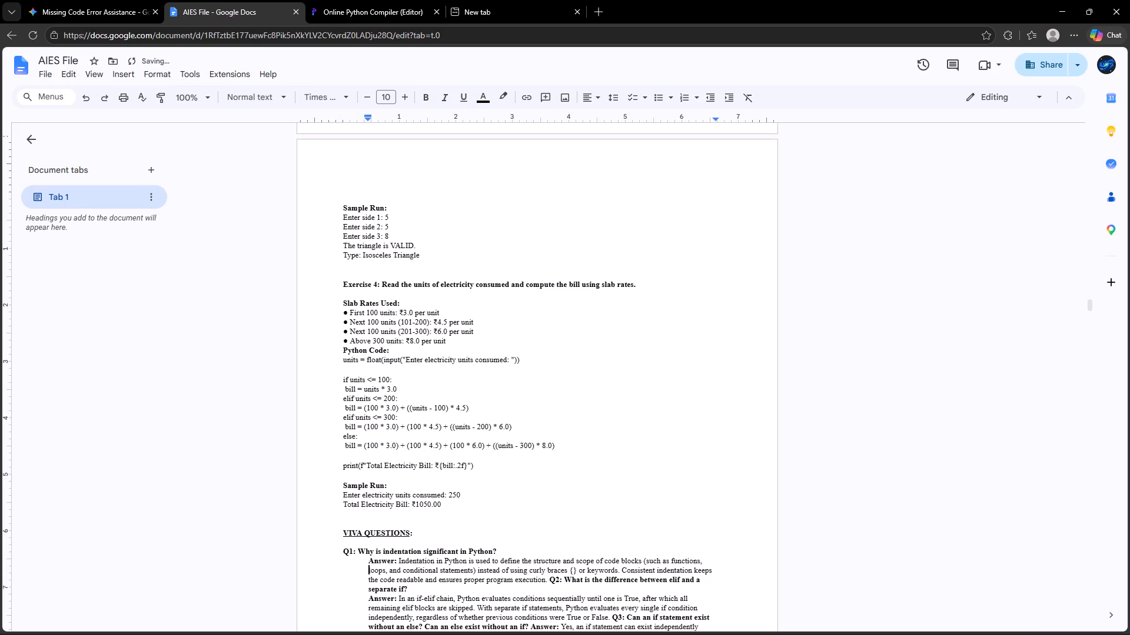
key(Up)
key(BackSpace)
key(Down)
key(Up)
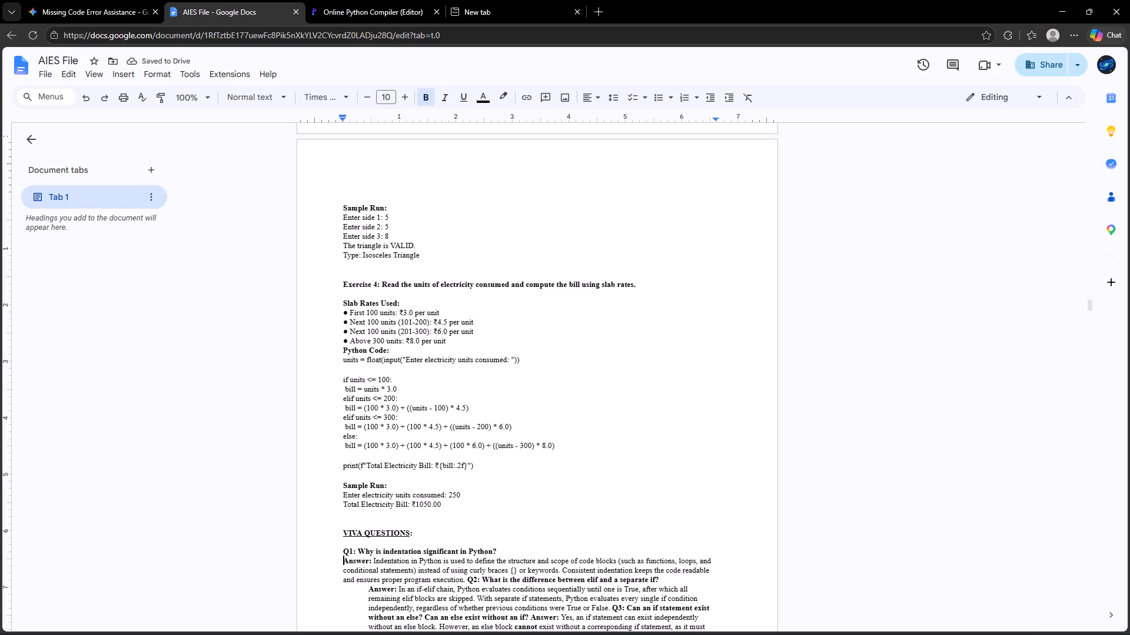
Increase the font size of Experiment 4's VIVA QUESTIONS heading to 12.
scroll(350, 278, down, 3)
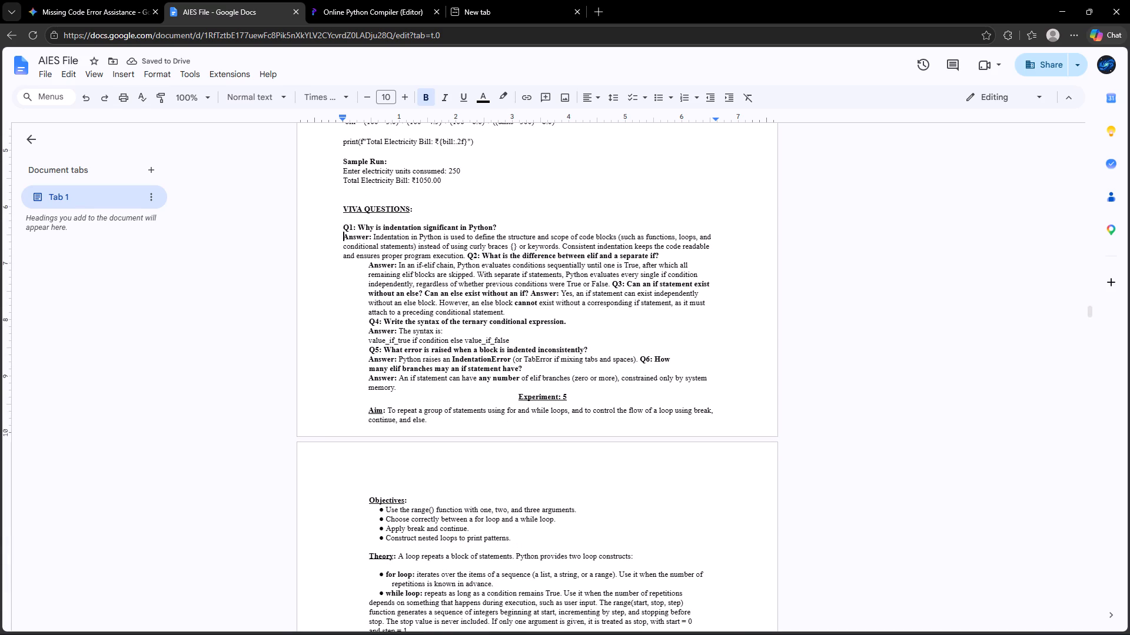
click(420, 211)
key(ctrl+shift+Up)
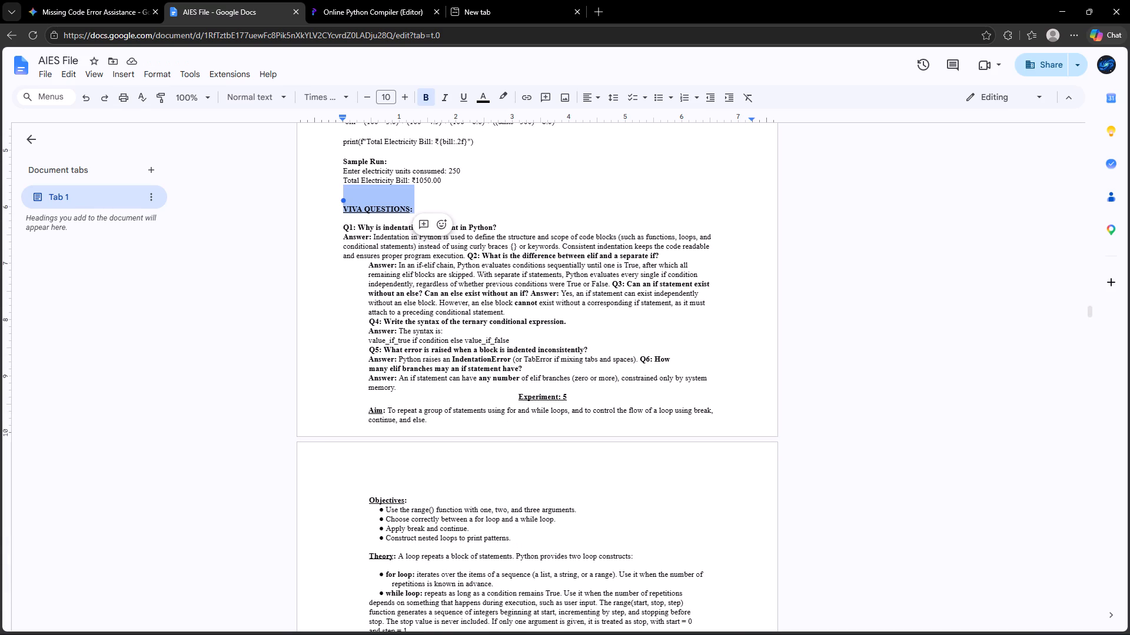
key(ctrl+shift+period)
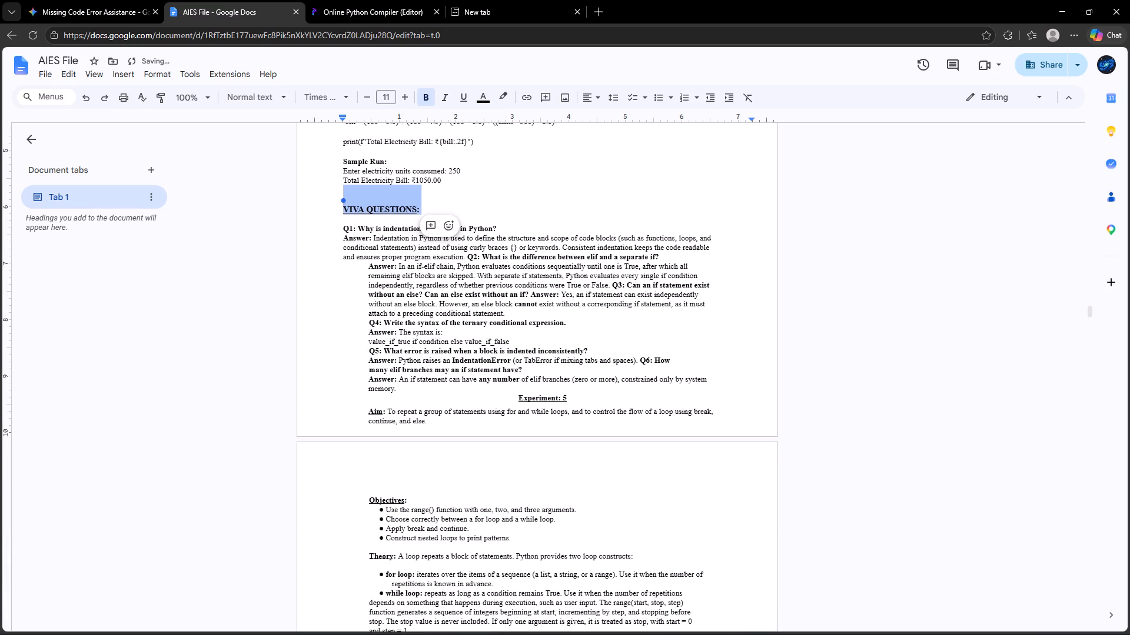
key(ctrl+shift+period)
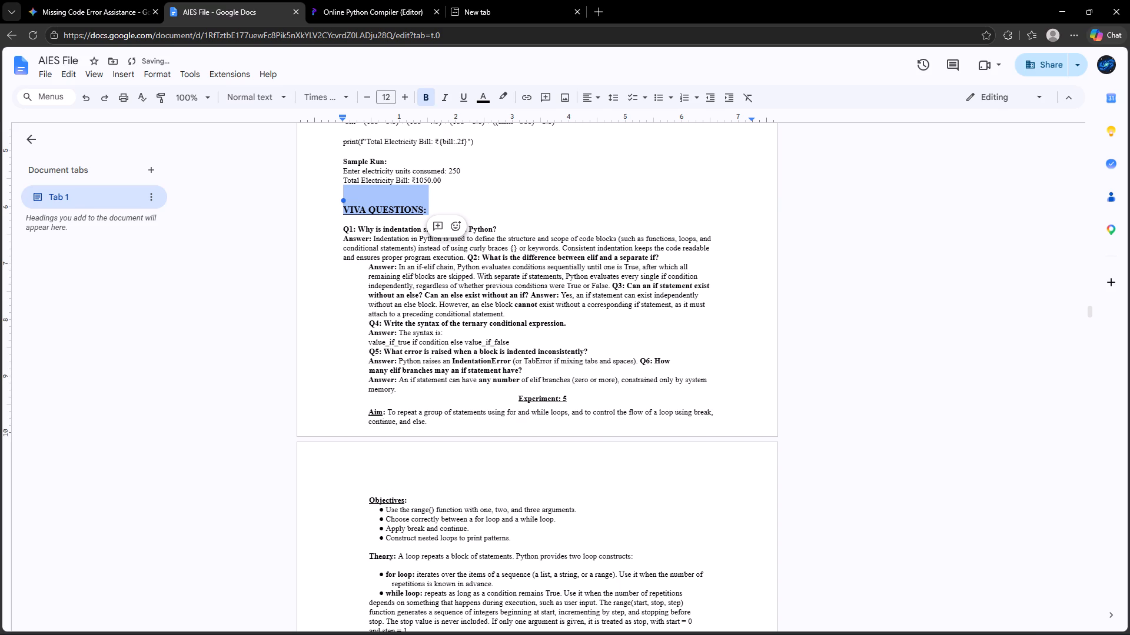
Set the VIVA QUESTIONS heading's custom paragraph spacing to 2 pt before and 2 pt after.
click(603, 99)
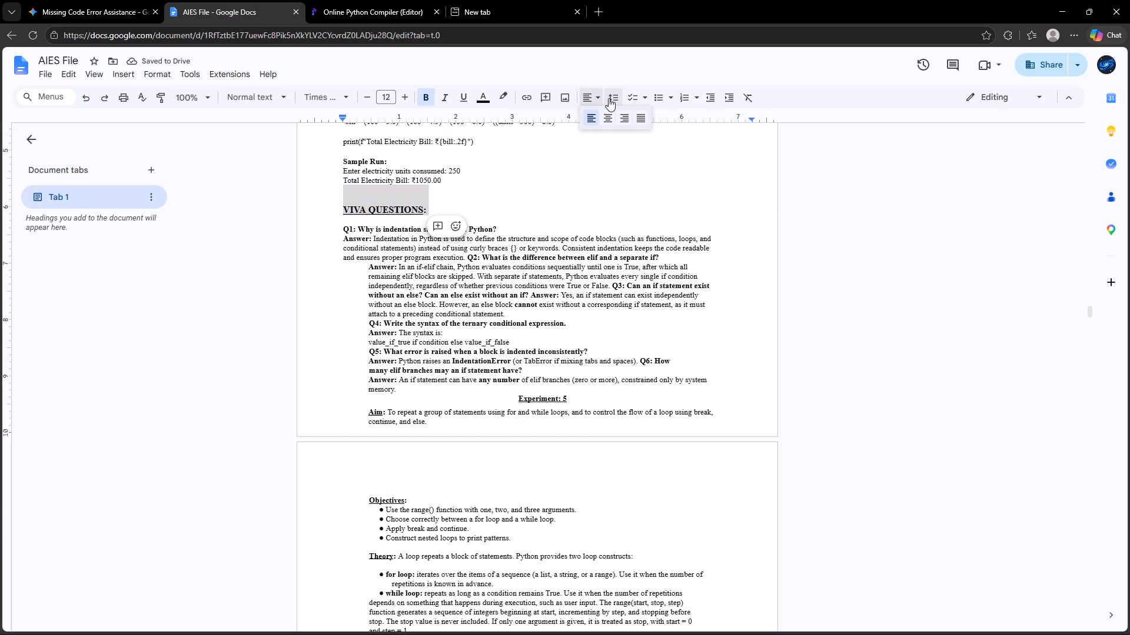
click(609, 98)
click(643, 249)
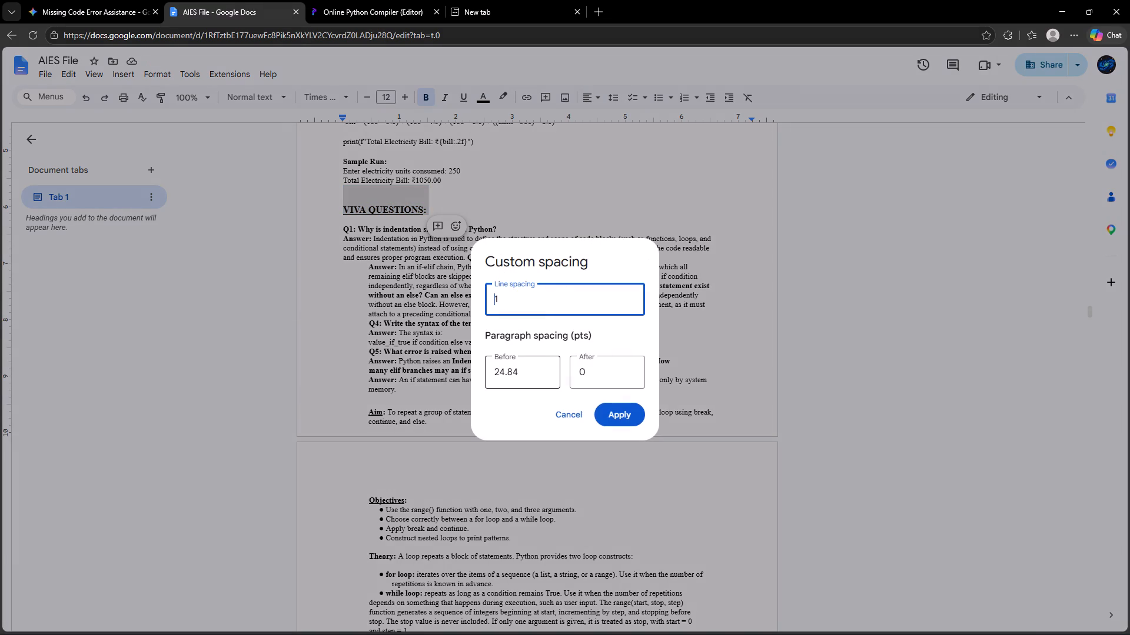
triple_click(548, 373)
key(2)
key(Tab)
text(22)
key(BackSpace)
key(Tab)
key(Tab)
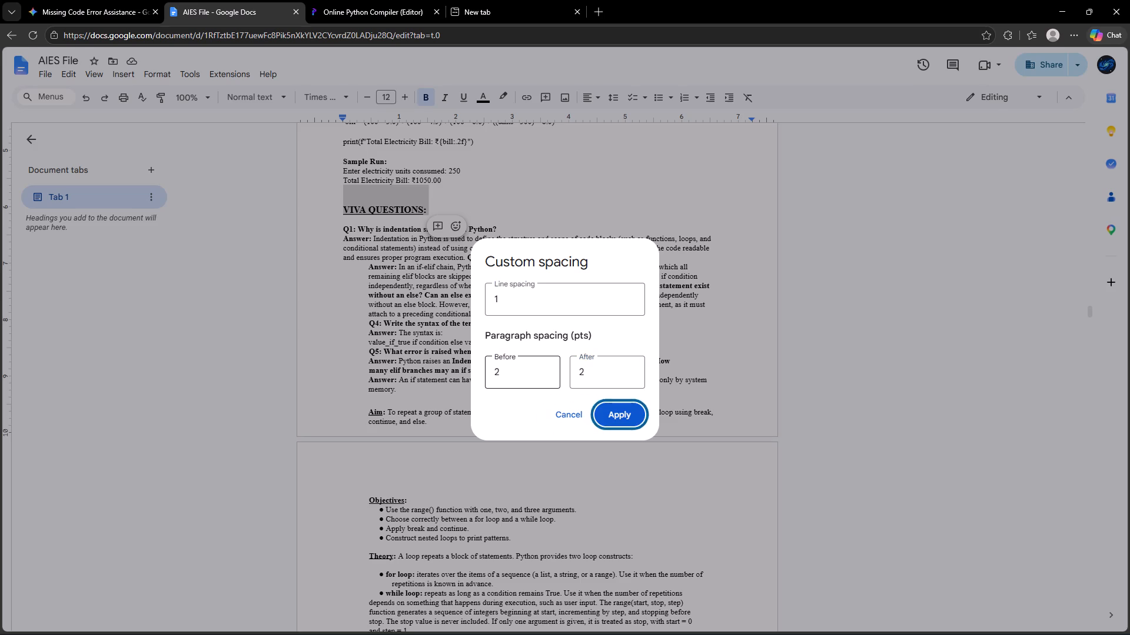
key(Return)
Insert a blank line between Exercise 4's Total Electricity Bill output and the VIVA QUESTIONS heading.
click(484, 176)
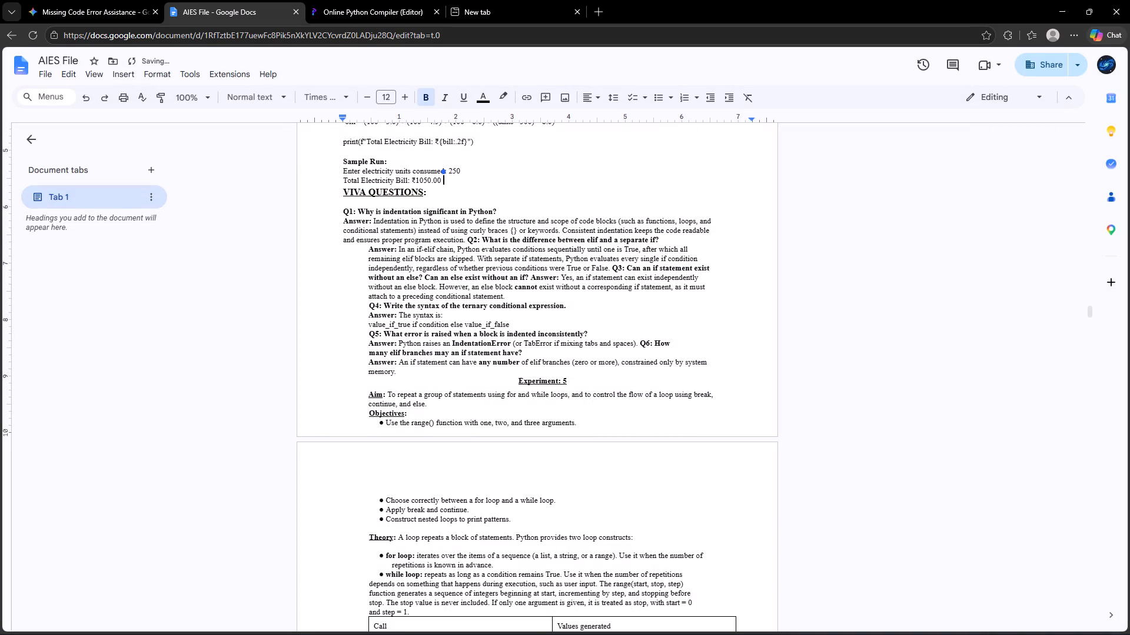
key(Return)
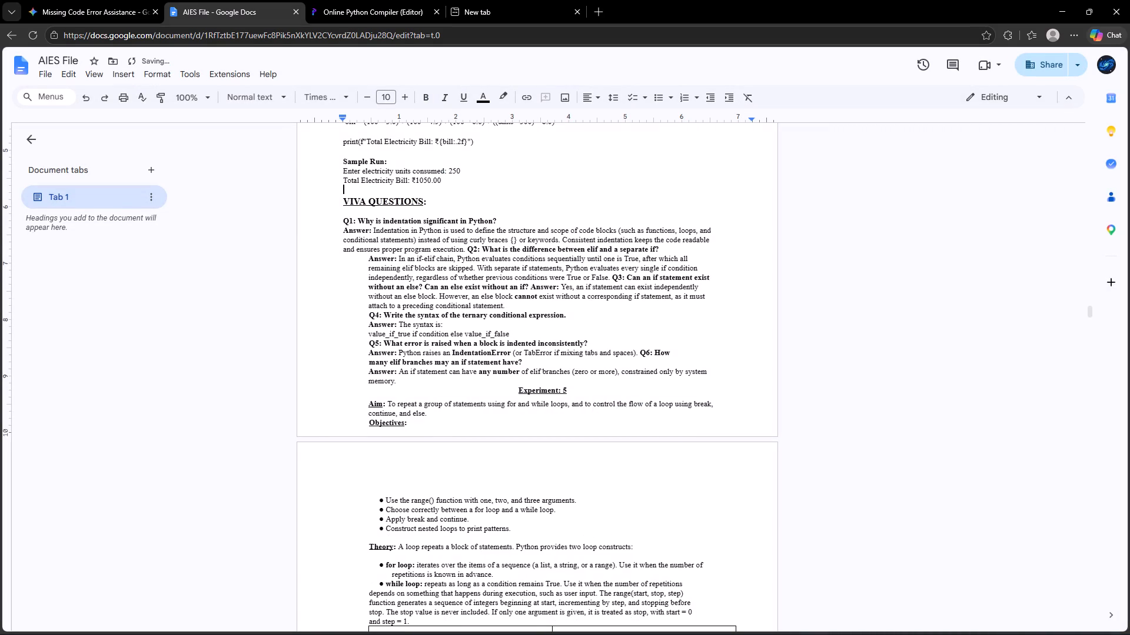
Move the Q2 elif question onto its own line and remove the left indent from its answer paragraph.
click(467, 249)
key(Return)
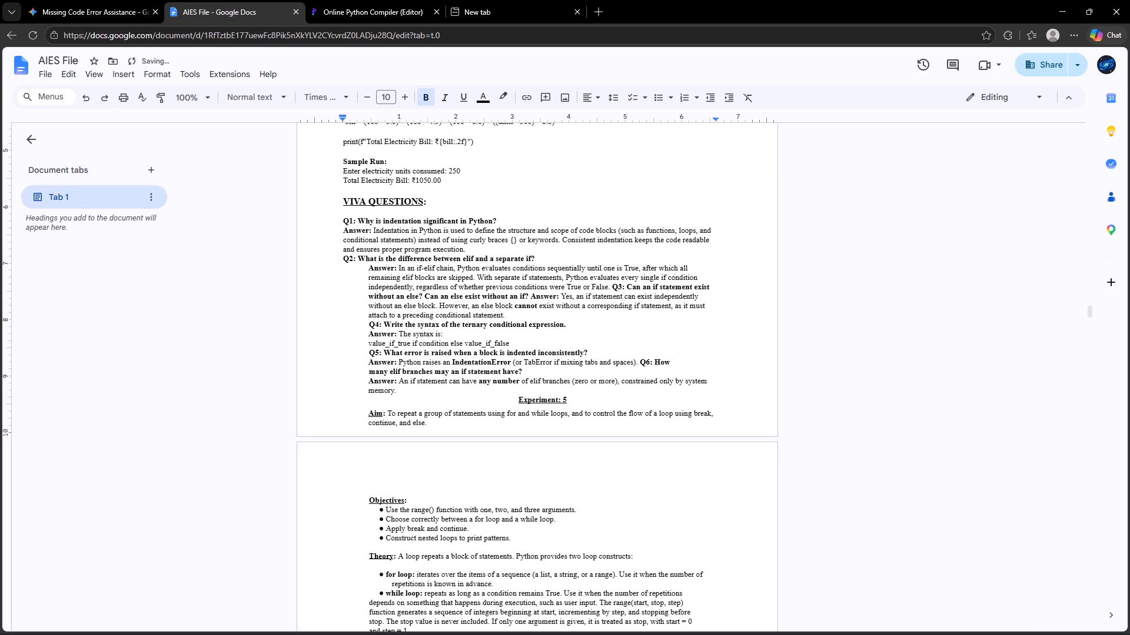
click(363, 269)
key(BackSpace)
key(BackSpace)
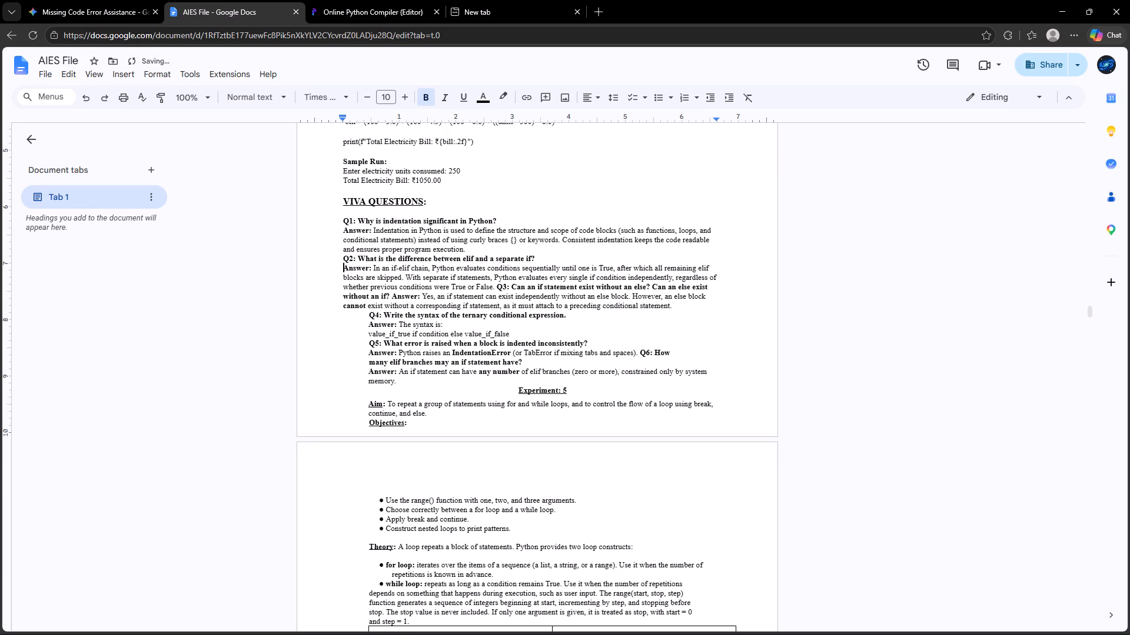
Split Q3 off the end of Q2's answer so the question starts on its own line.
key(Down)
key(Down)
key(Down)
key(Up)
key(Right)
key(Right)
key(Right)
key(Right)
key(Right)
key(Right)
key(Right)
key(Right)
key(Right)
key(Right)
key(Right)
key(Right)
key(Right)
key(Right)
key(Right)
key(Right)
key(Right)
key(Right)
key(Right)
key(Right)
key(Right)
key(Right)
key(Right)
key(Right)
key(Right)
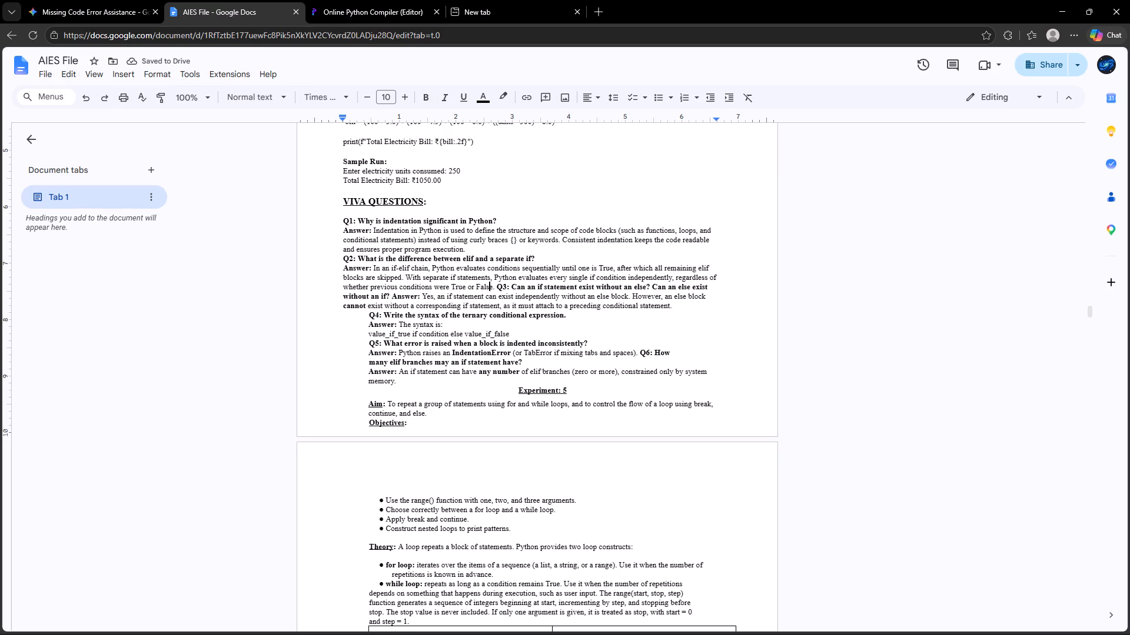
key(Right)
key(Right)
key(Right)
key(Return)
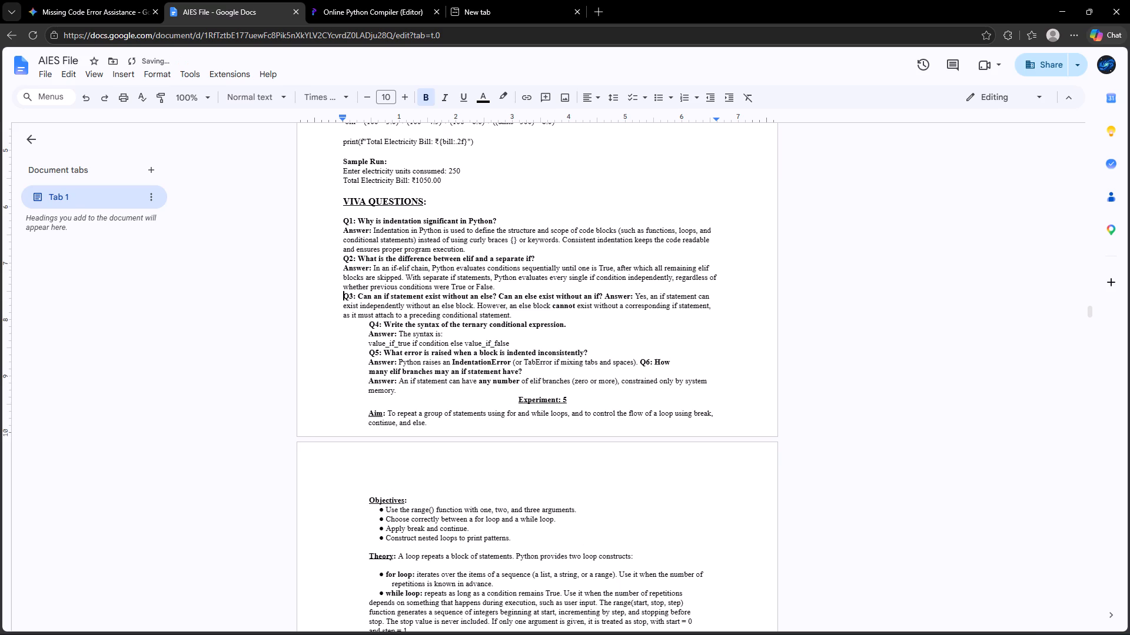
Insert a blank line between Q2's answer and Q3, and another between Q1's answer and Q2.
key(Up)
key(Down)
key(Left)
key(Return)
key(Up)
key(Up)
key(Up)
key(Up)
key(Left)
key(Return)
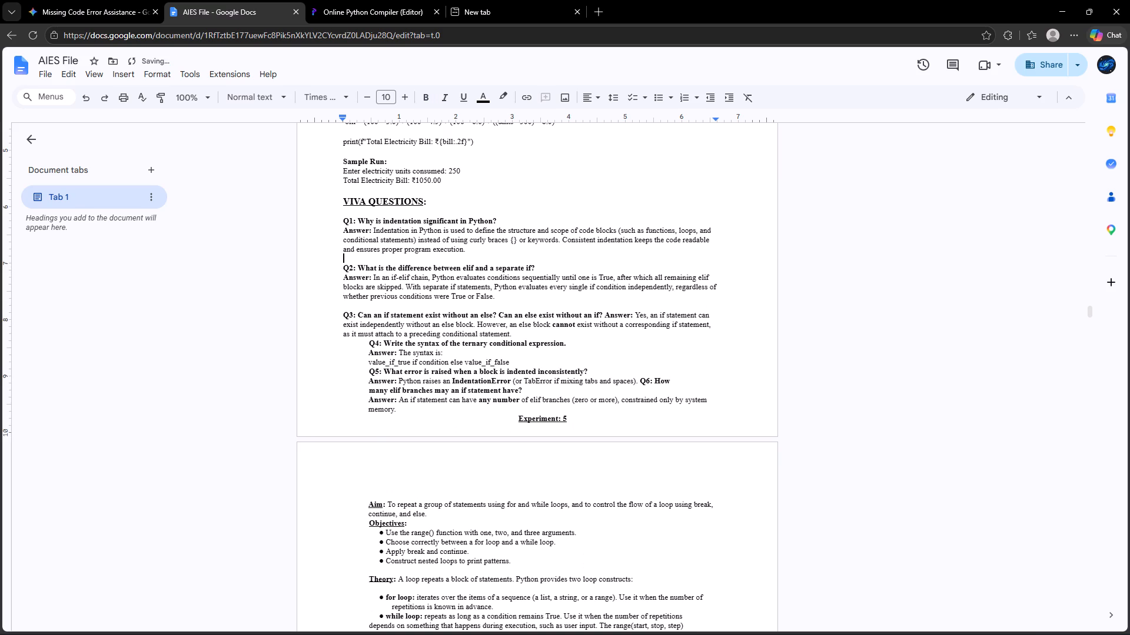
Insert a blank line between Q3's answer and the Q4 ternary-expression question.
key(Down)
key(Down)
key(Down)
key(Down)
key(Down)
key(Down)
key(Down)
key(Down)
key(Down)
key(Down)
key(Down)
key(Down)
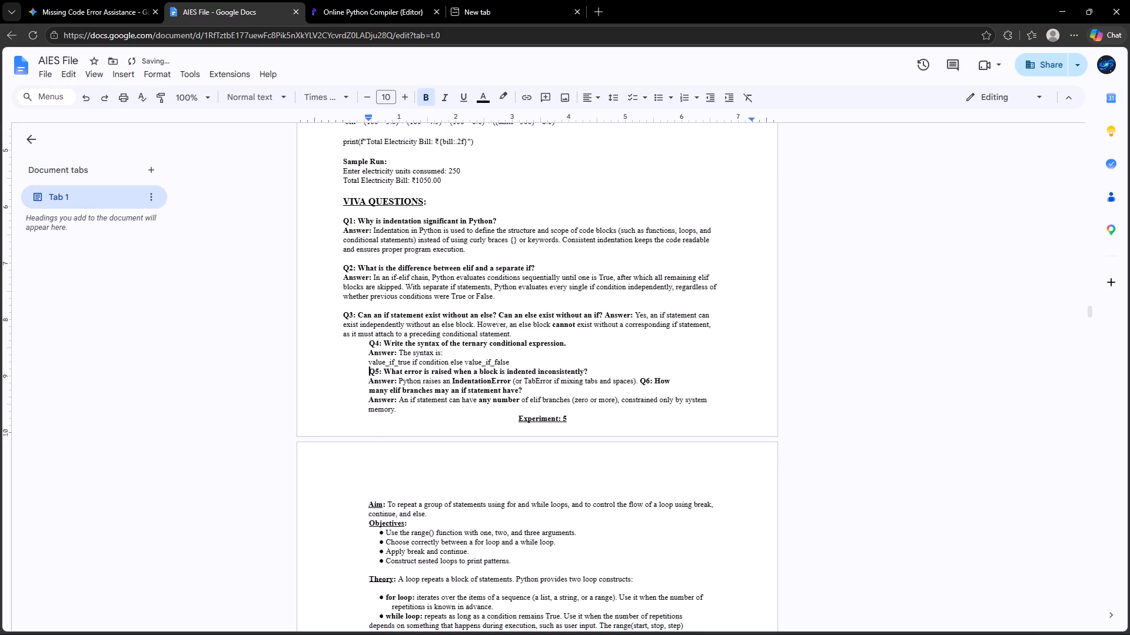
key(Up)
key(Up)
key(Up)
key(Return)
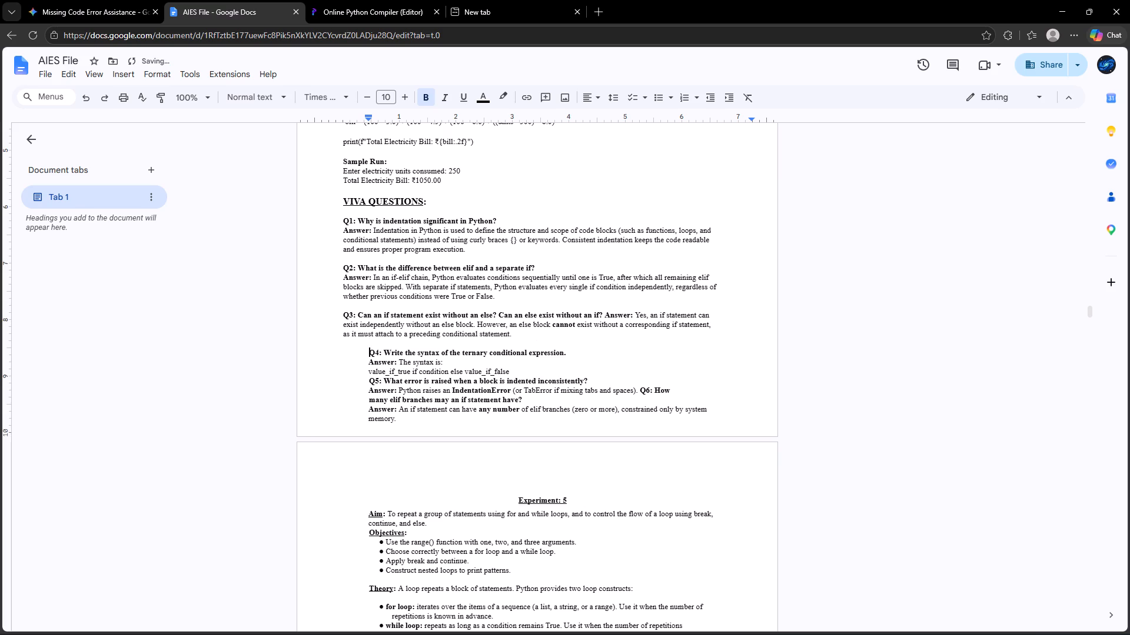
Remove the left indent from the Q4 question, its "The syntax is:" answer line, the Q5 question and Q5's answer.
key(BackSpace)
key(Down)
key(BackSpace)
key(Down)
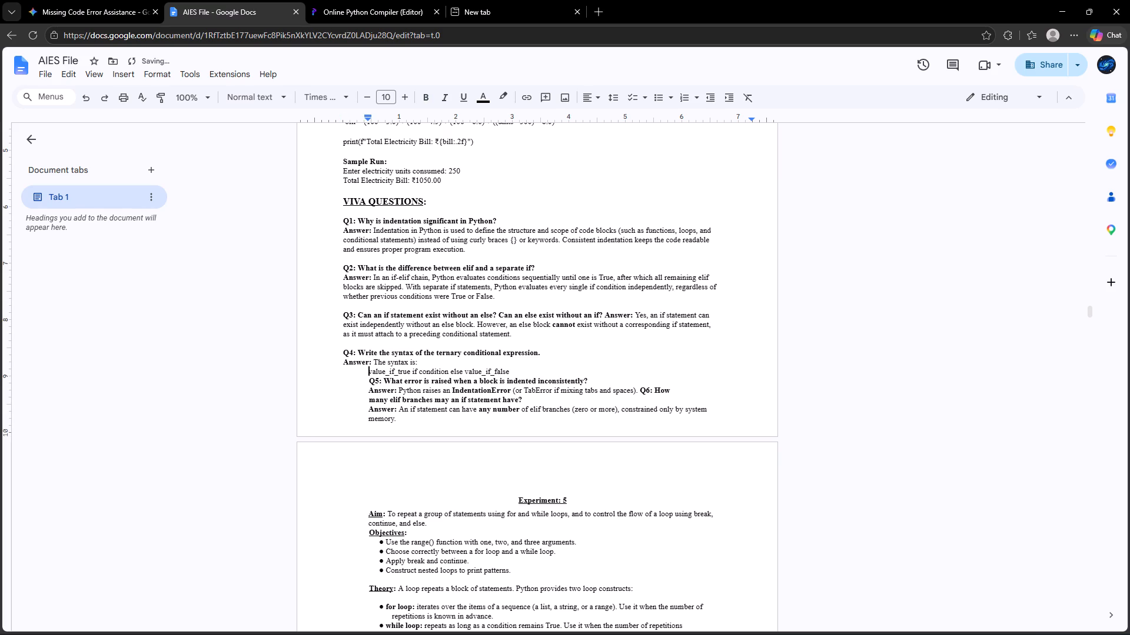
key(Down)
key(BackSpace)
key(Down)
key(BackSpace)
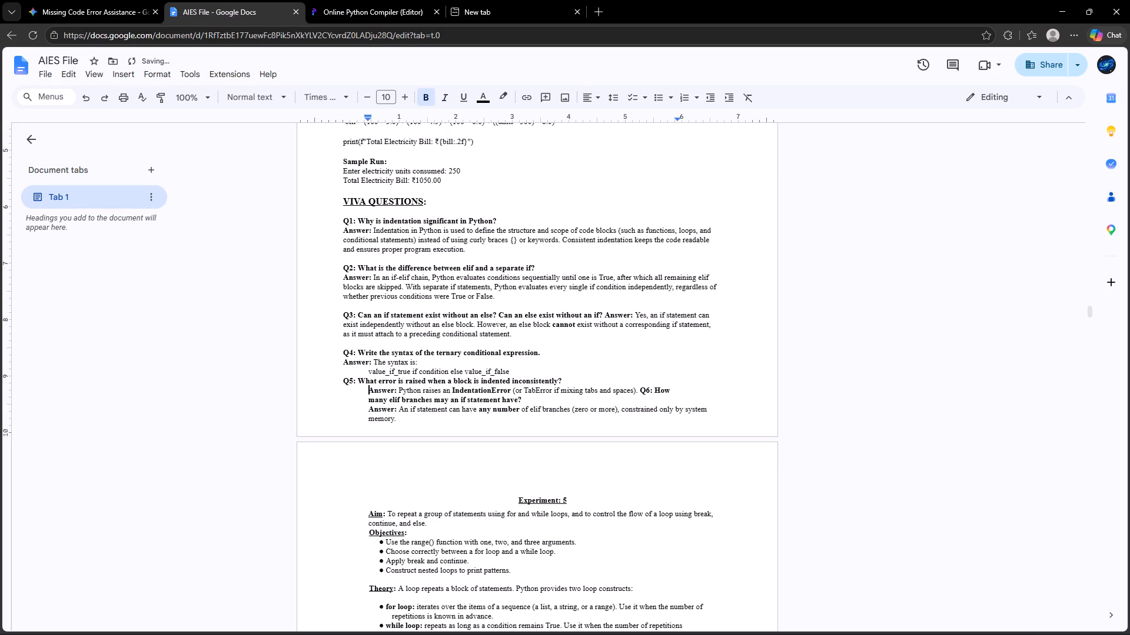
key(BackSpace)
key(Down)
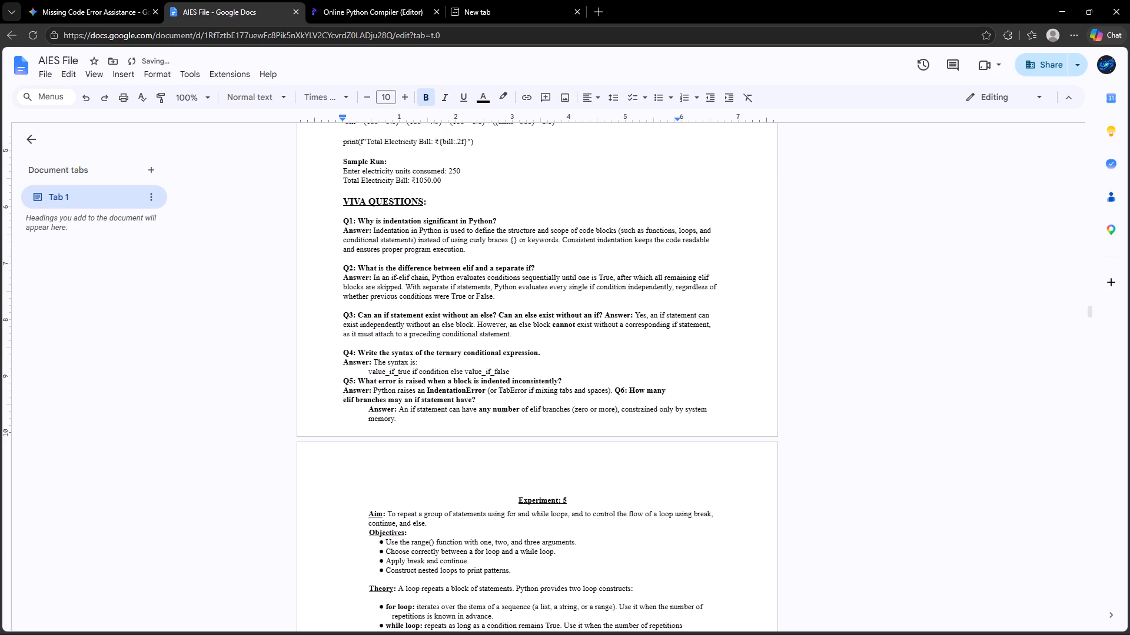
Split Q6 off the end of Q5's answer onto its own line, with a blank line between them.
key(Up)
key(Right)
key(Right)
key(Right)
key(Right)
key(Right)
key(Right)
key(Right)
key(Right)
key(Right)
key(Right)
key(Right)
key(Right)
key(Right)
key(Right)
key(Right)
key(Right)
key(Right)
key(Right)
key(Right)
key(Right)
key(Right)
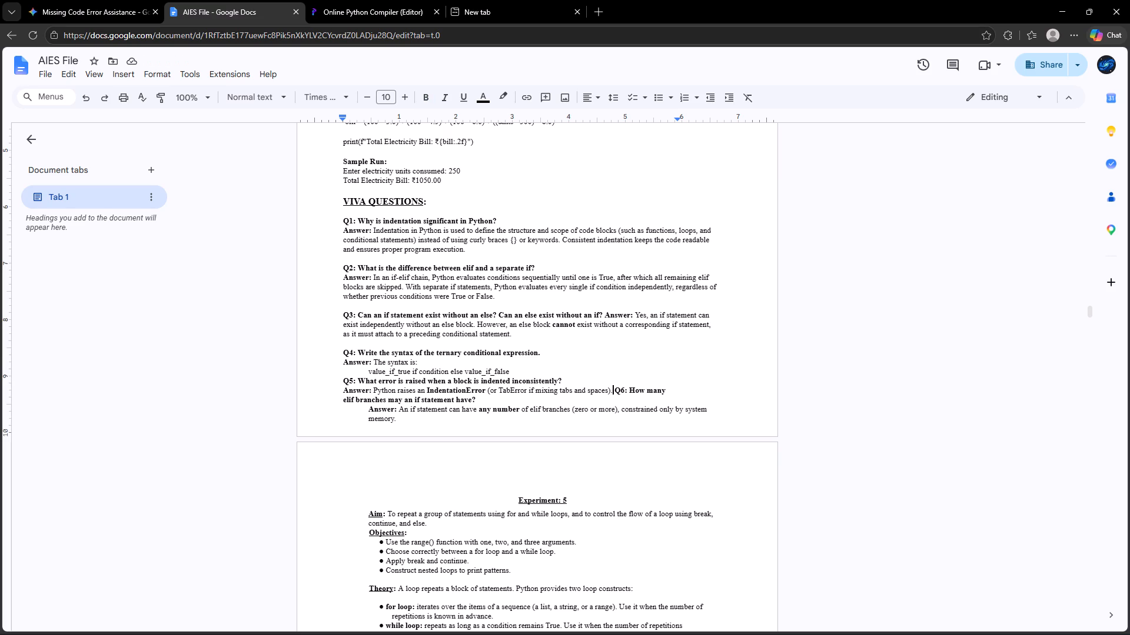
key(Right)
key(Return)
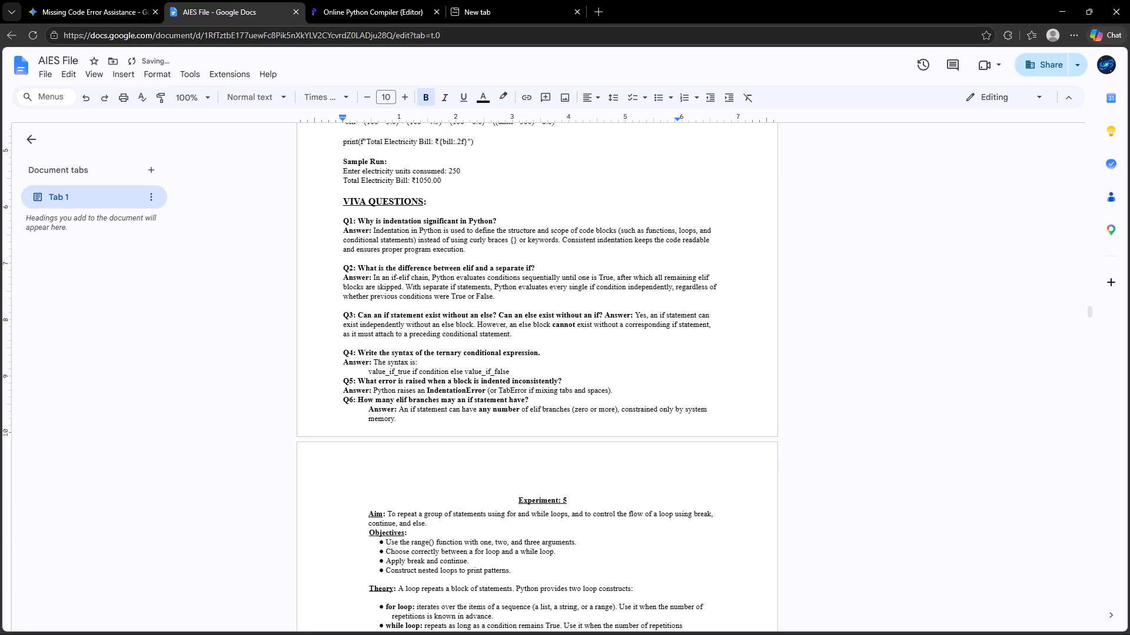
key(Return)
Remove the left indent from Q6's answer about the number of elif branches.
key(Down)
key(BackSpace)
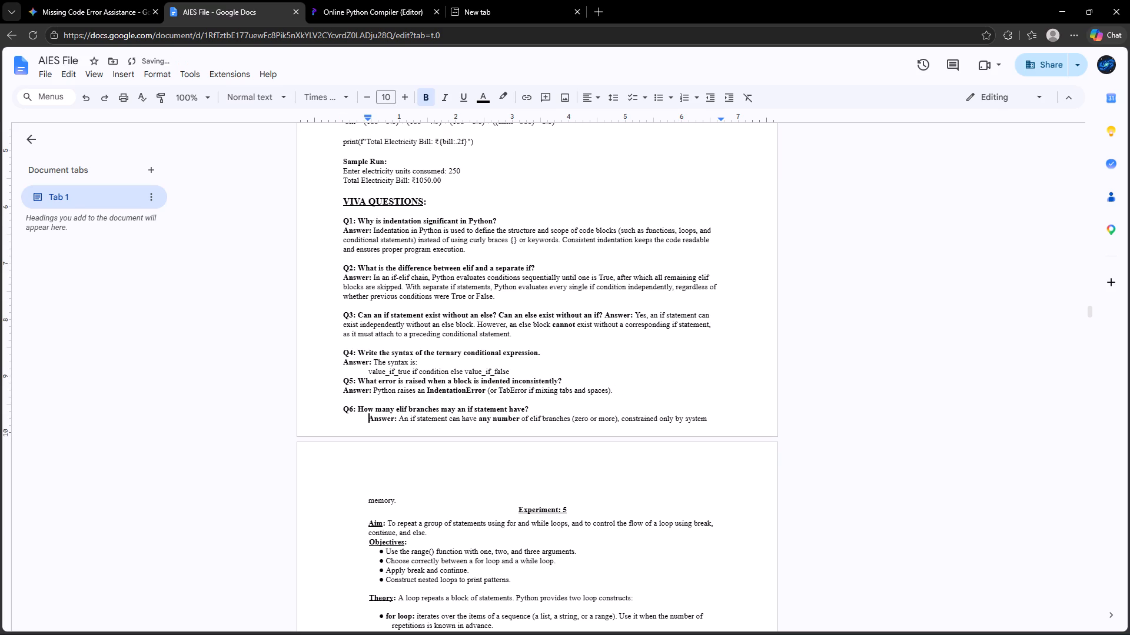
key(BackSpace)
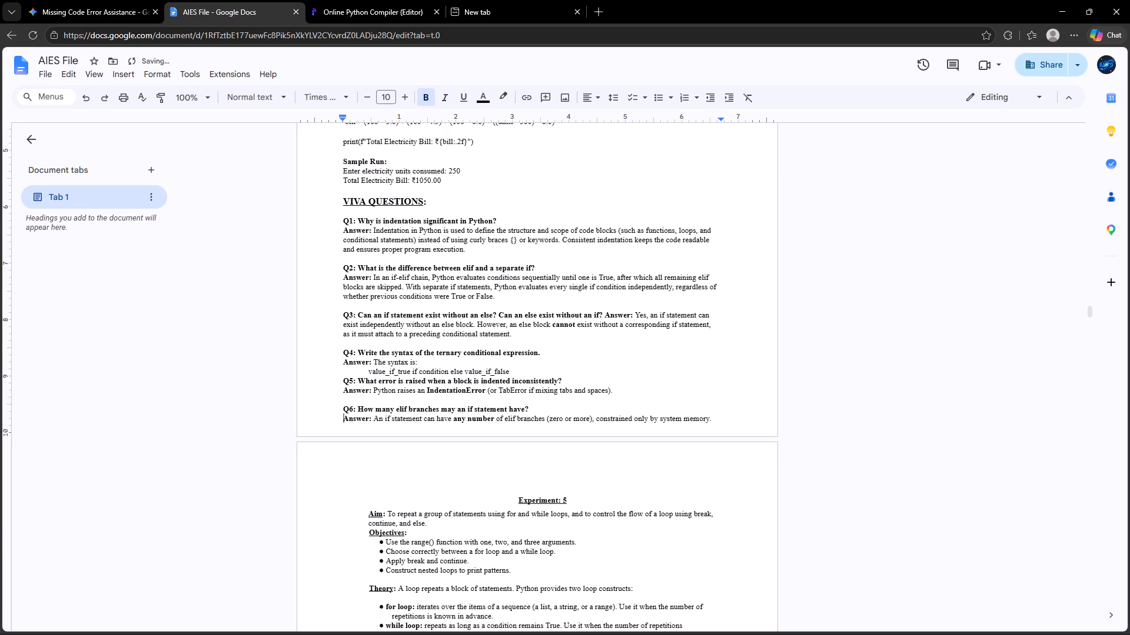
Set paragraph spacing to 2 pt before and 2 pt after for Exercise 4's Python code through the Sample Run heading.
scroll(469, 228, up, 3)
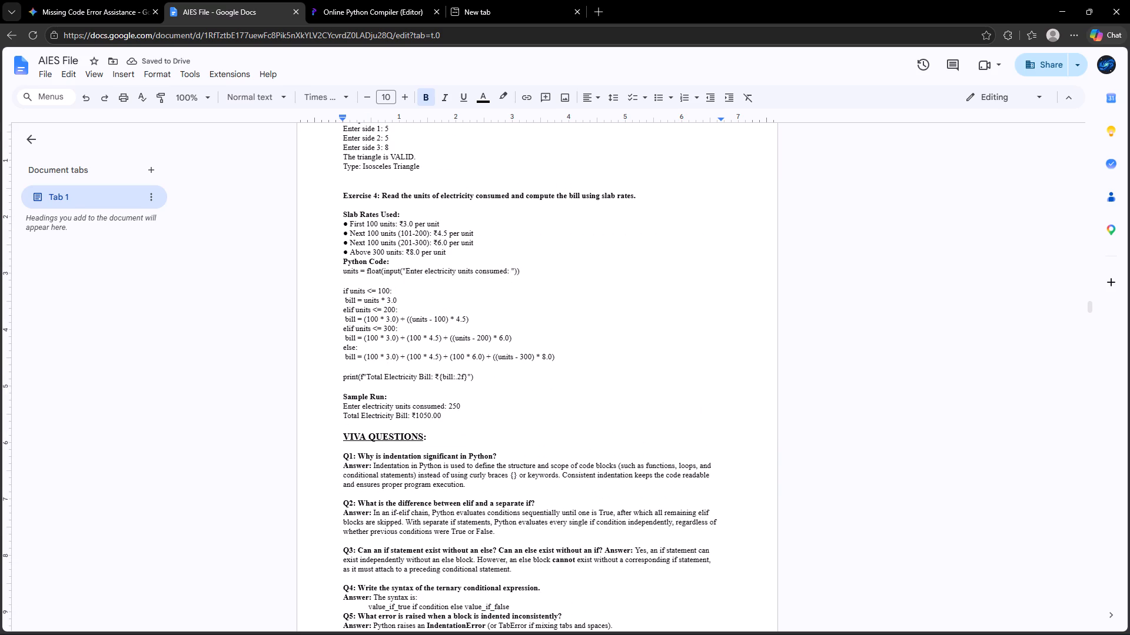
click(350, 363)
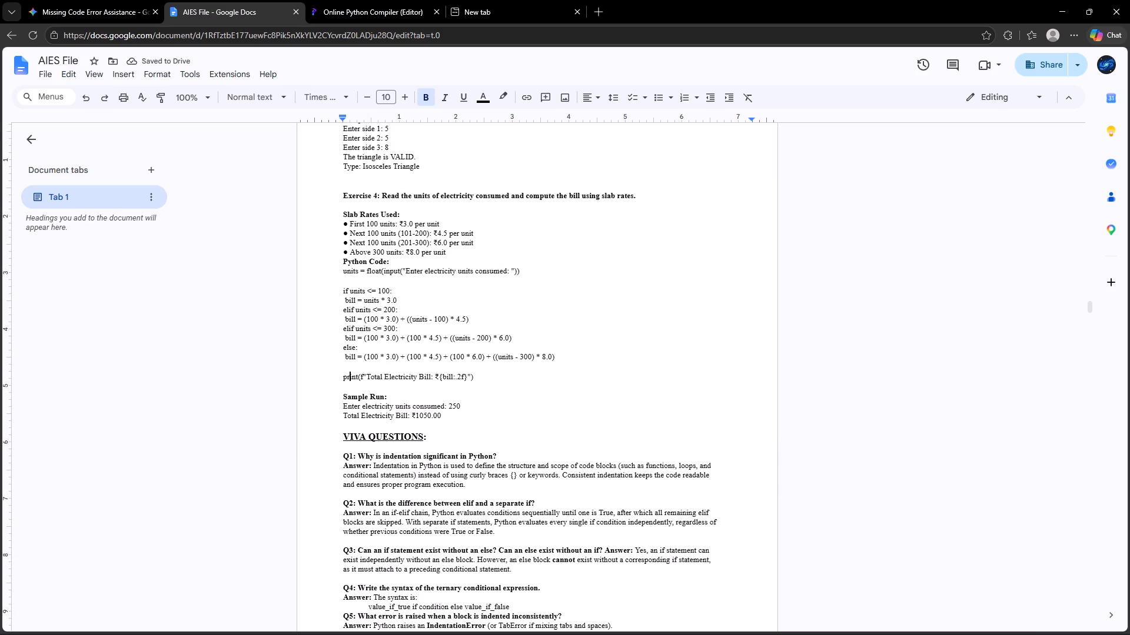
drag(481, 383, 417, 340)
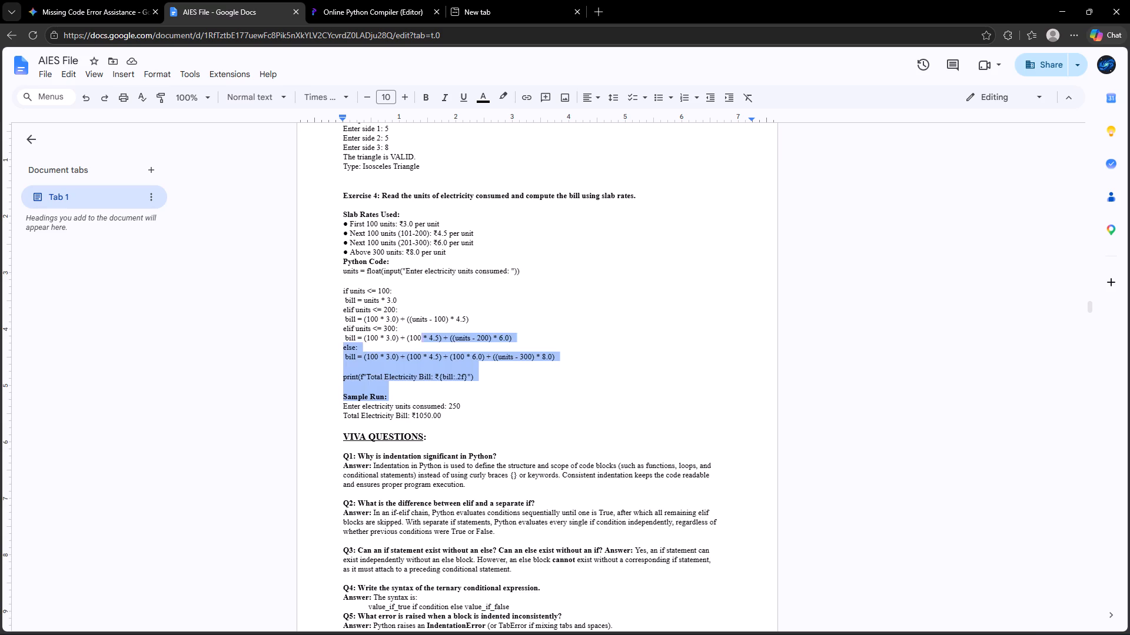
drag(417, 340, 338, 275)
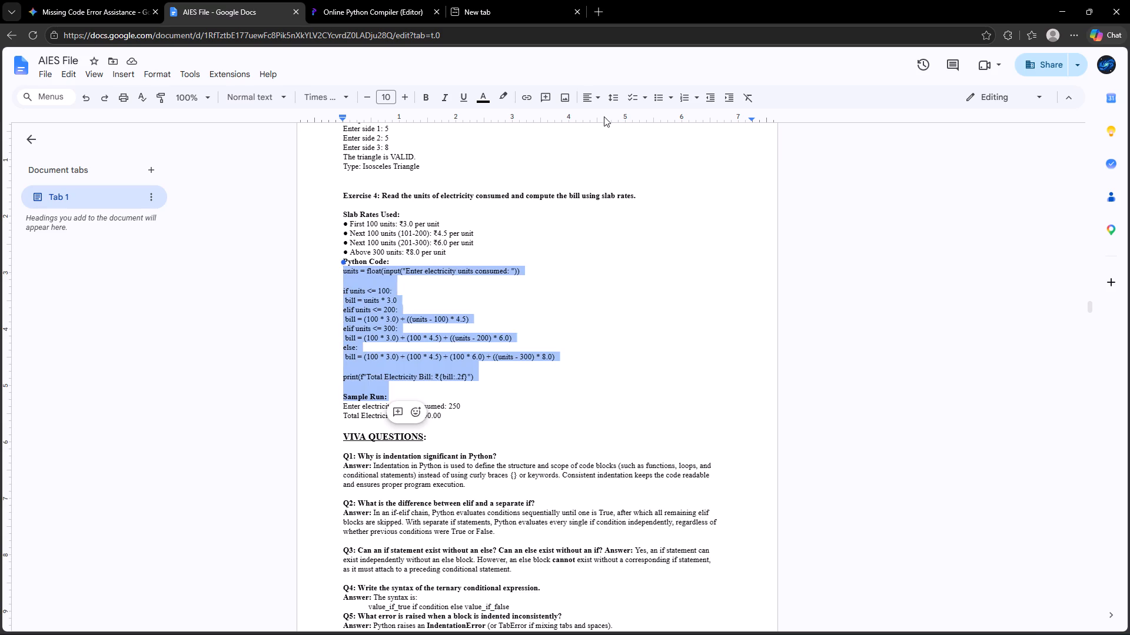
click(618, 89)
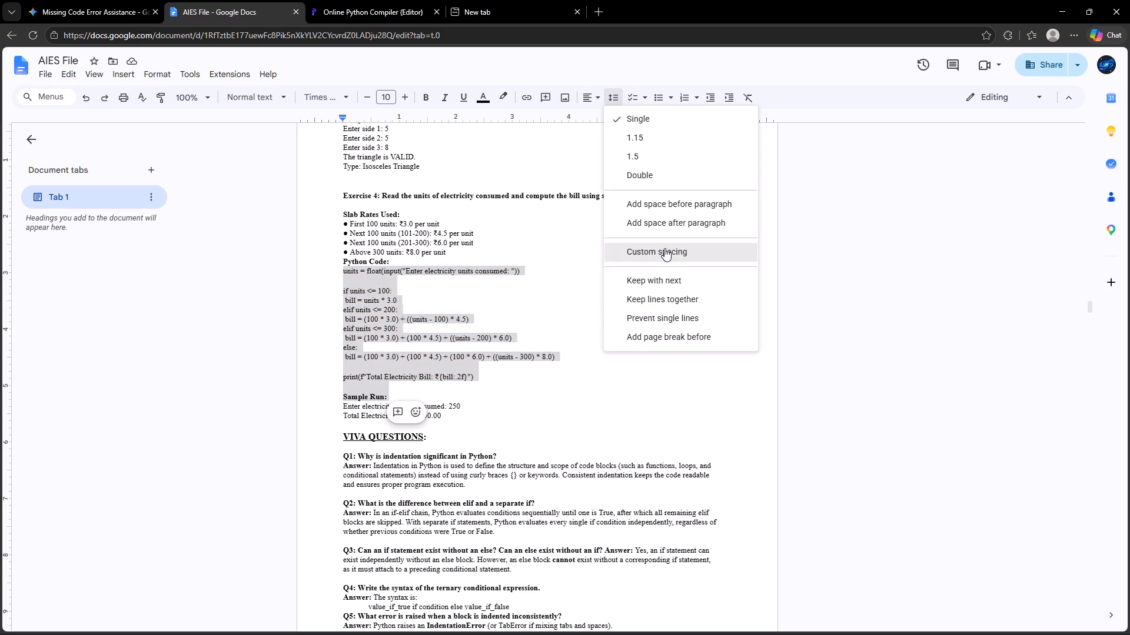
click(664, 248)
double_click(527, 357)
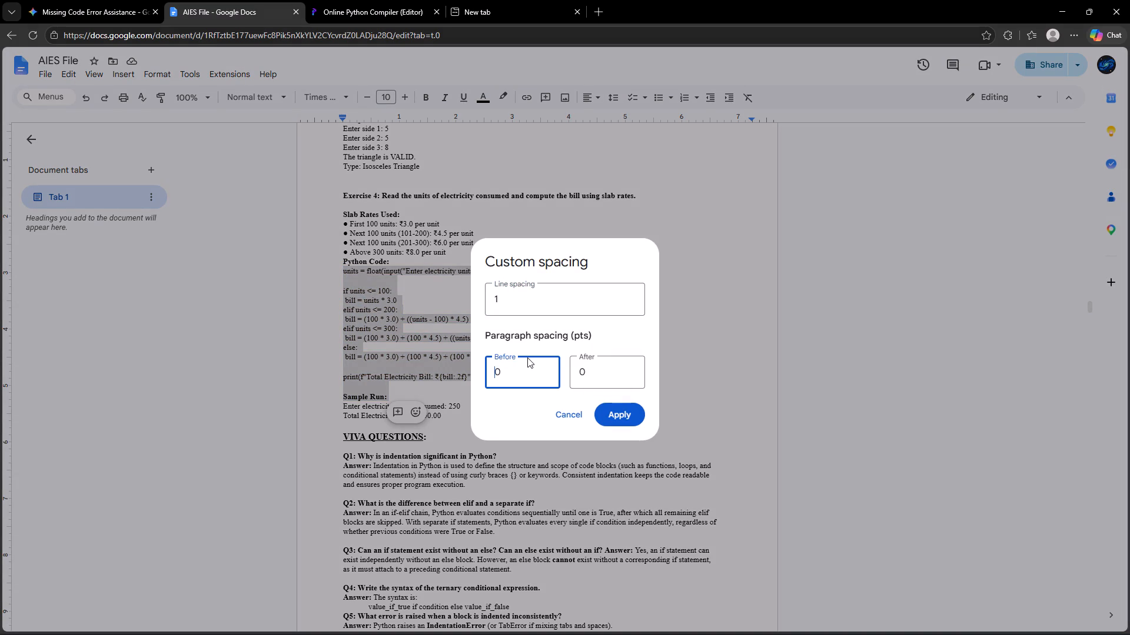
double_click(521, 365)
key(2)
key(Right)
key(BackSpace)
key(Tab)
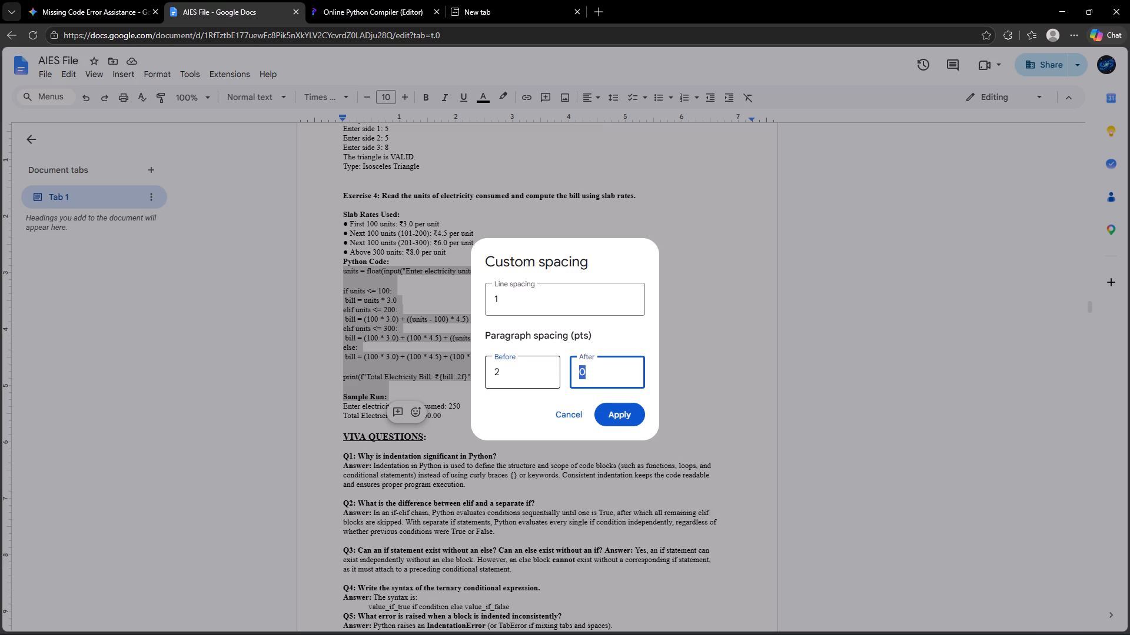
key(2)
key(2)
key(BackSpace)
key(Tab)
key(Tab)
key(Return)
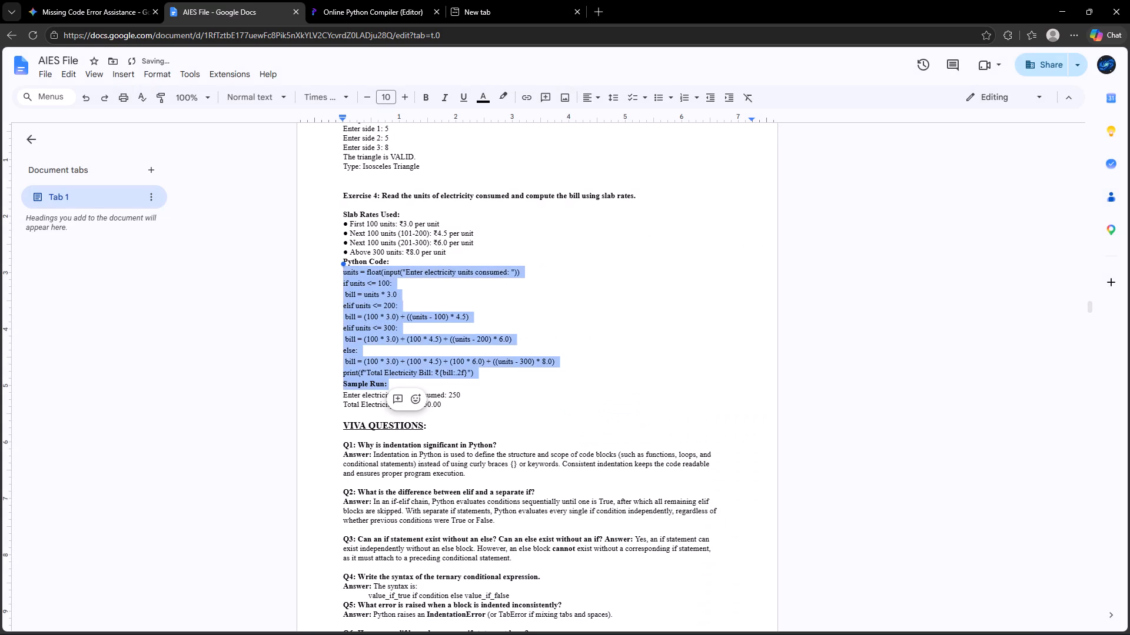
click(523, 392)
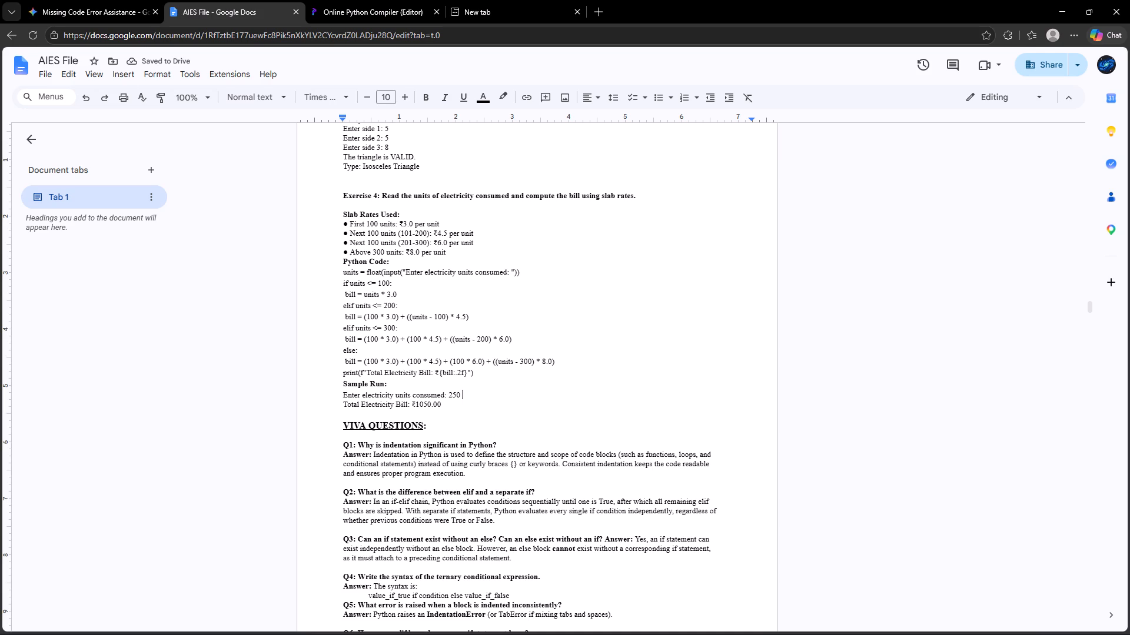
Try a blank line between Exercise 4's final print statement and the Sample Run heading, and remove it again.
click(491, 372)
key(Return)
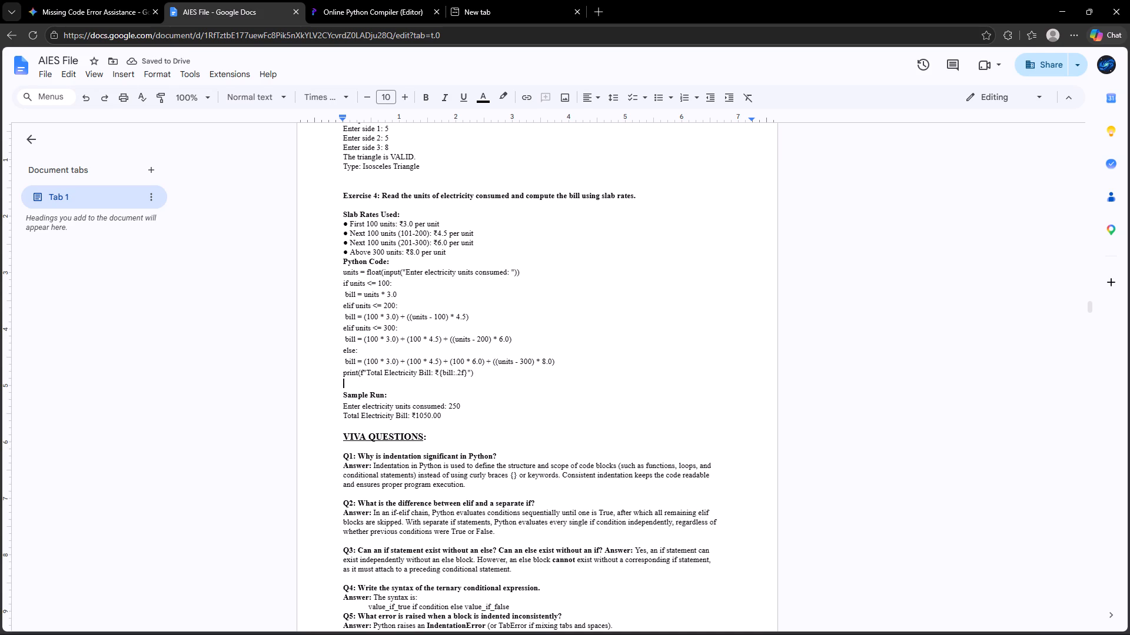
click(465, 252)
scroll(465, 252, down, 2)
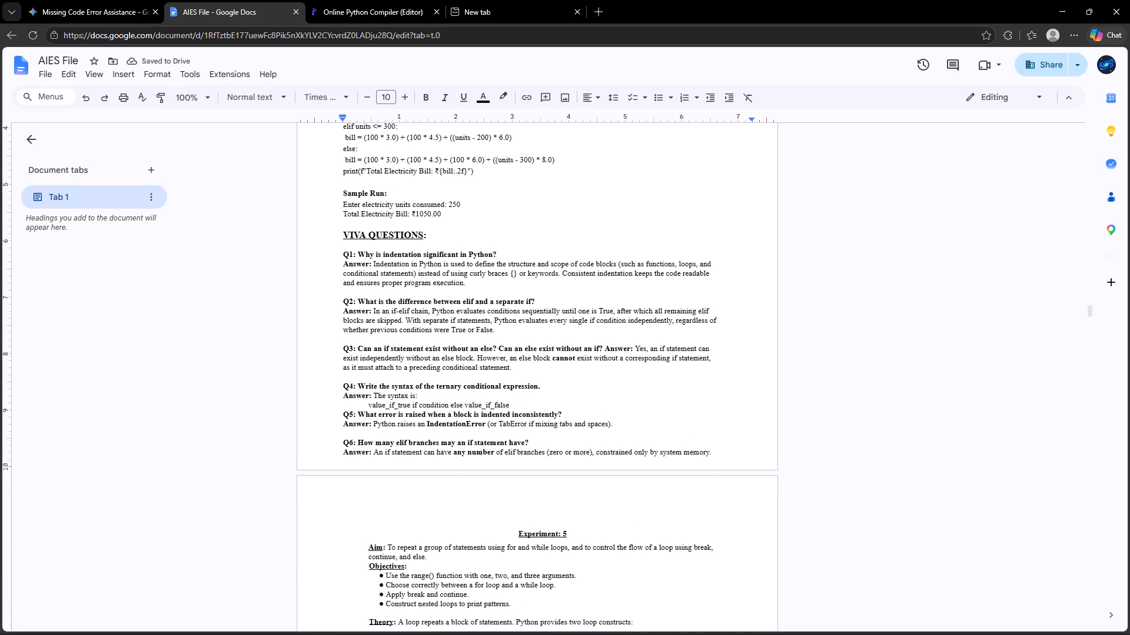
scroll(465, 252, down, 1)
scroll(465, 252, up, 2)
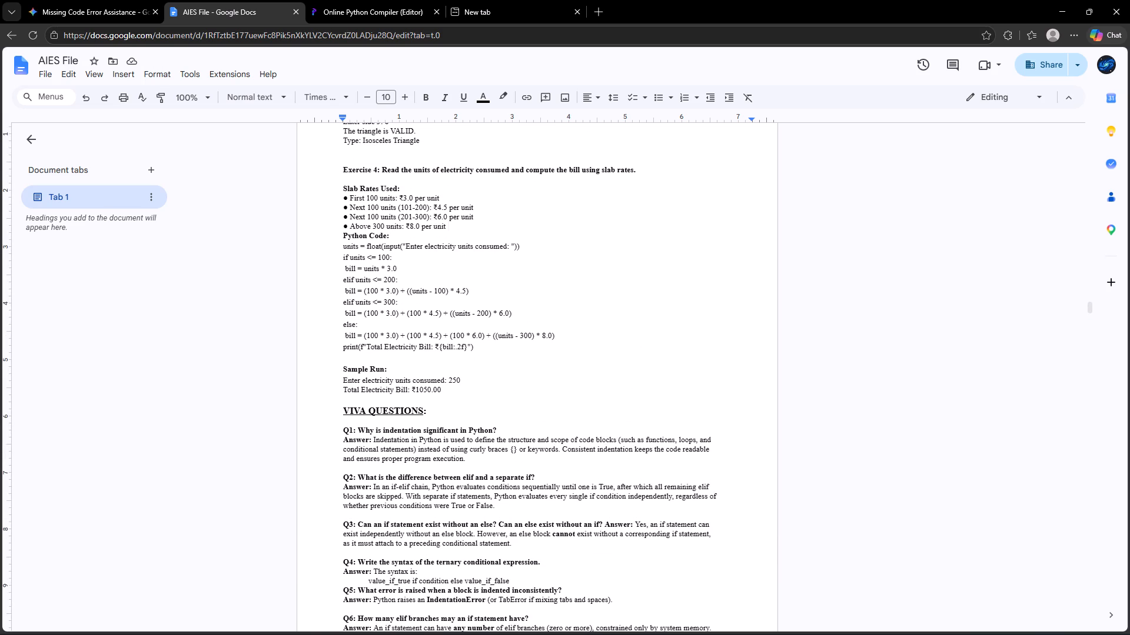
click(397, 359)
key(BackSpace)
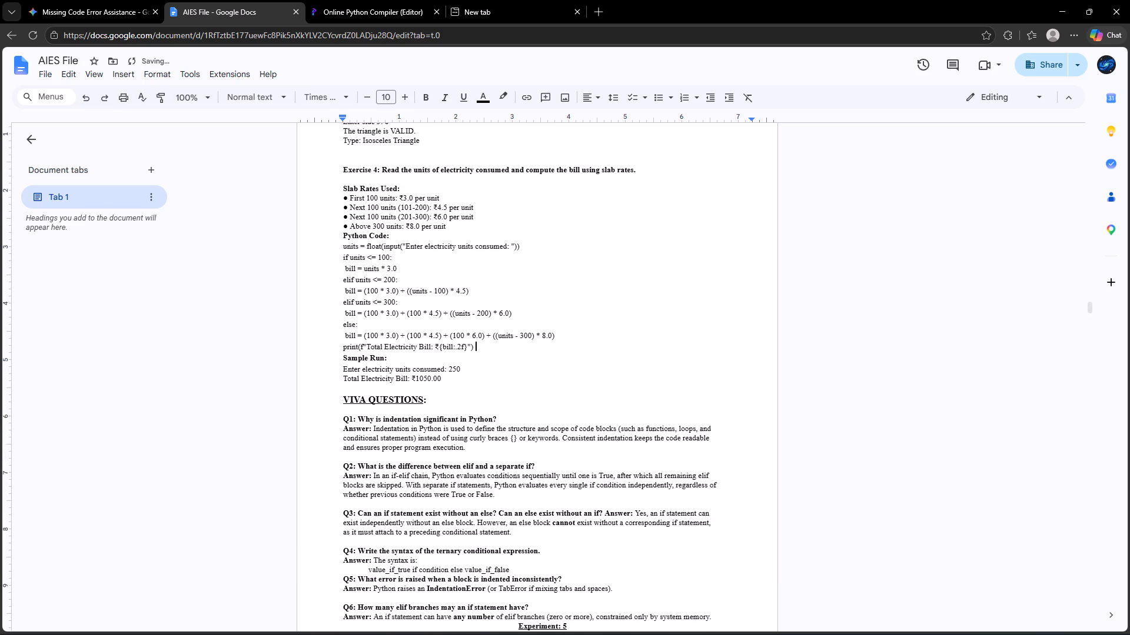
Insert a blank line above the Experiment: 5 heading to push it onto the following page.
scroll(397, 359, down, 3)
click(440, 345)
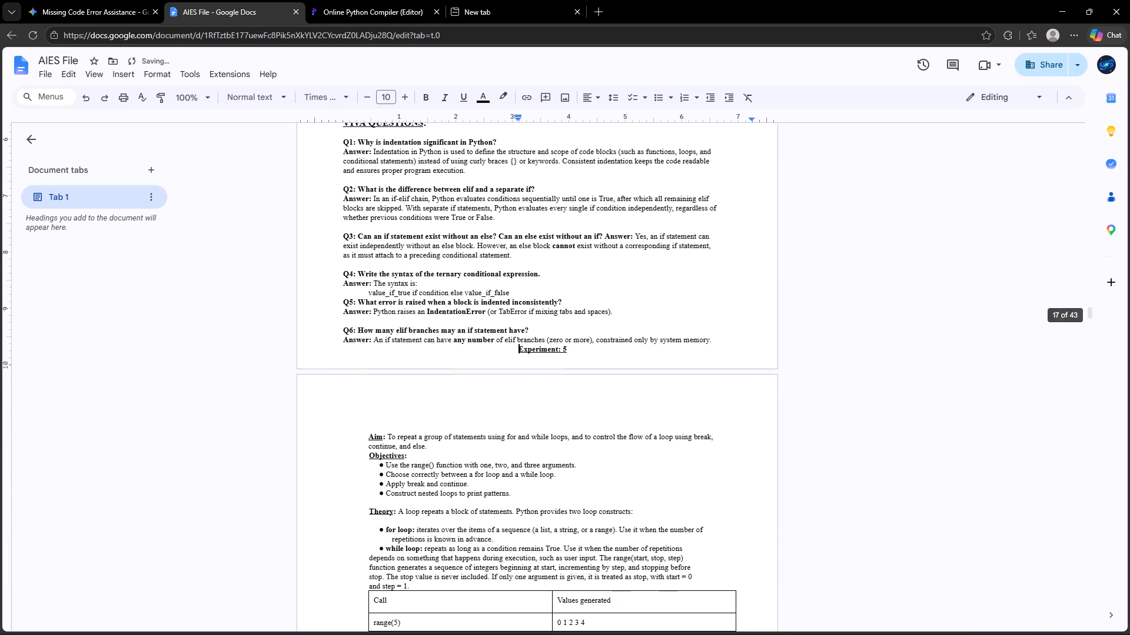
key(Return)
scroll(440, 345, down, 3)
scroll(440, 345, up, 1)
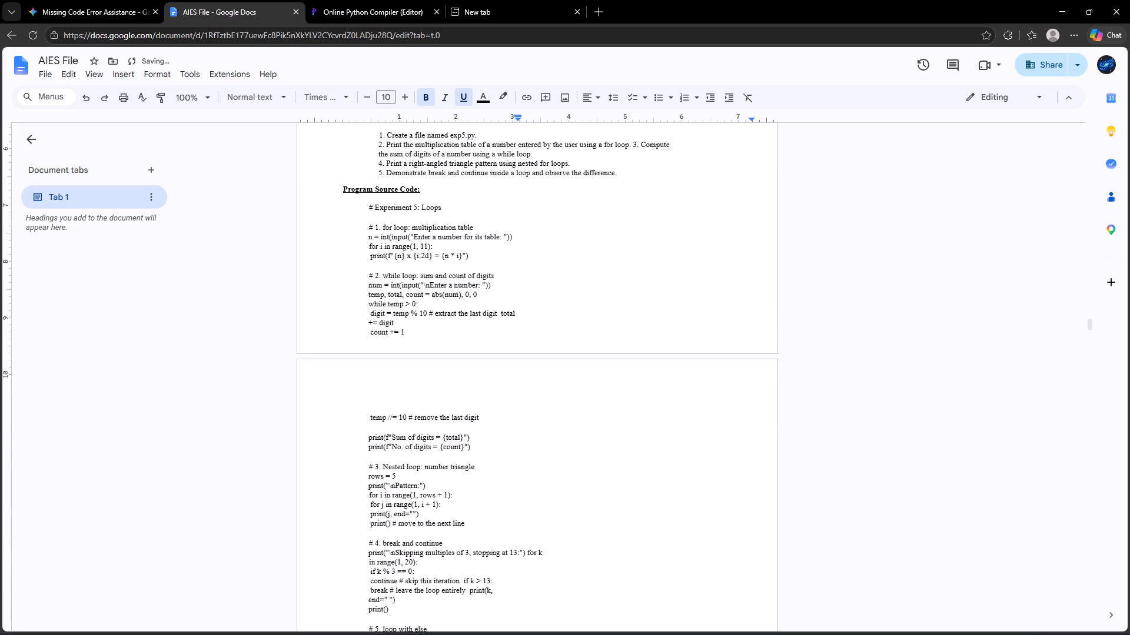
scroll(440, 345, up, 1)
scroll(440, 345, right, 1)
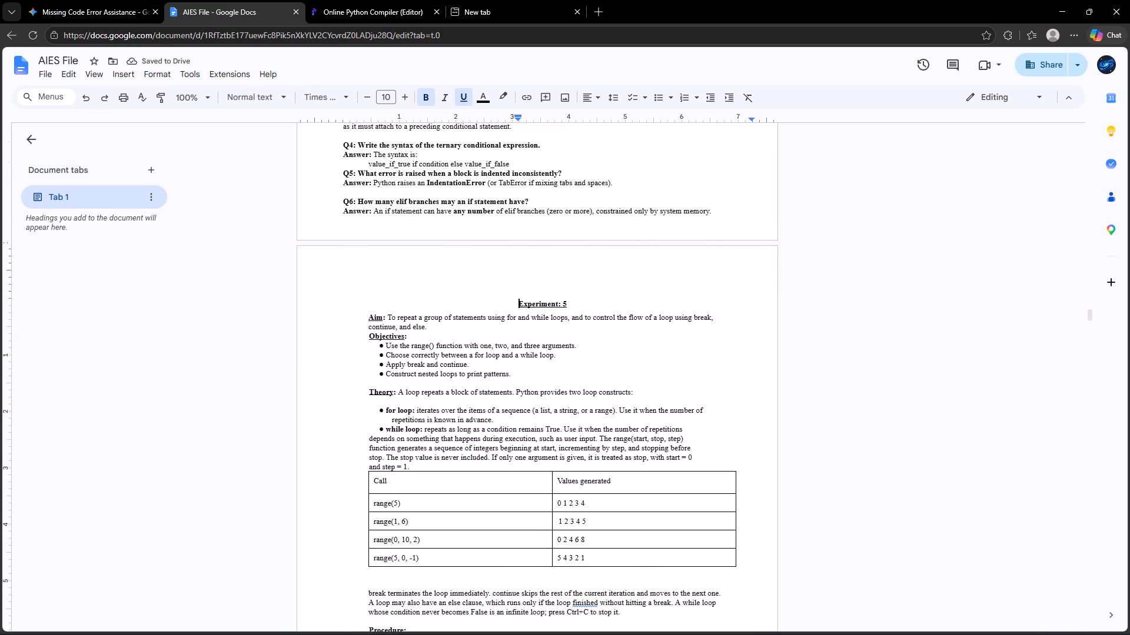
Open the computer's power options.
click(345, 617)
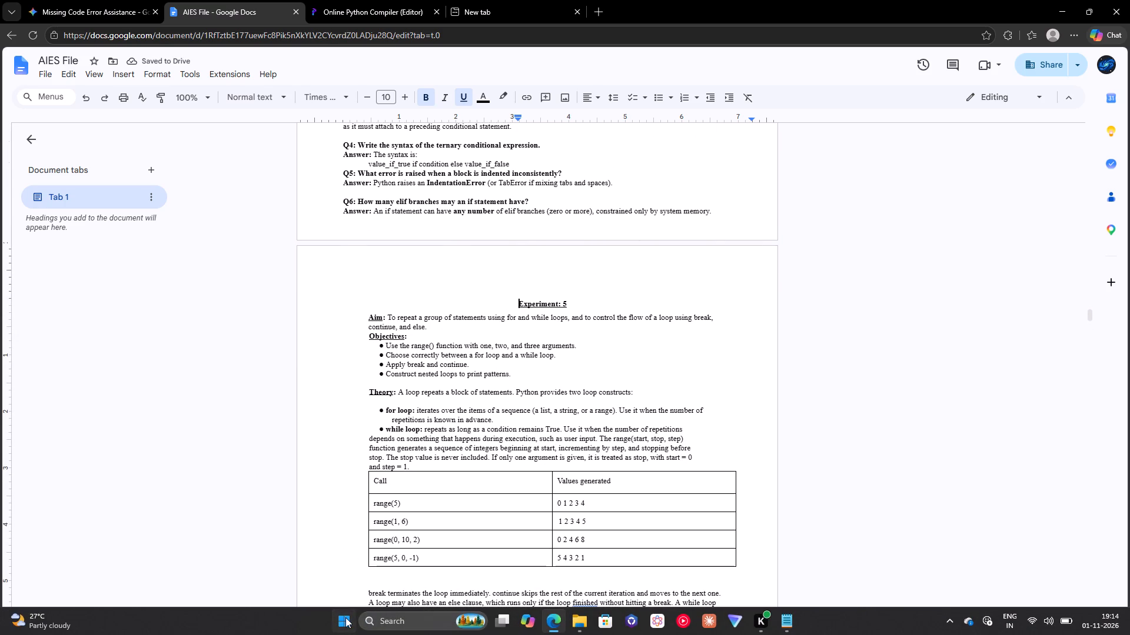
click(684, 581)
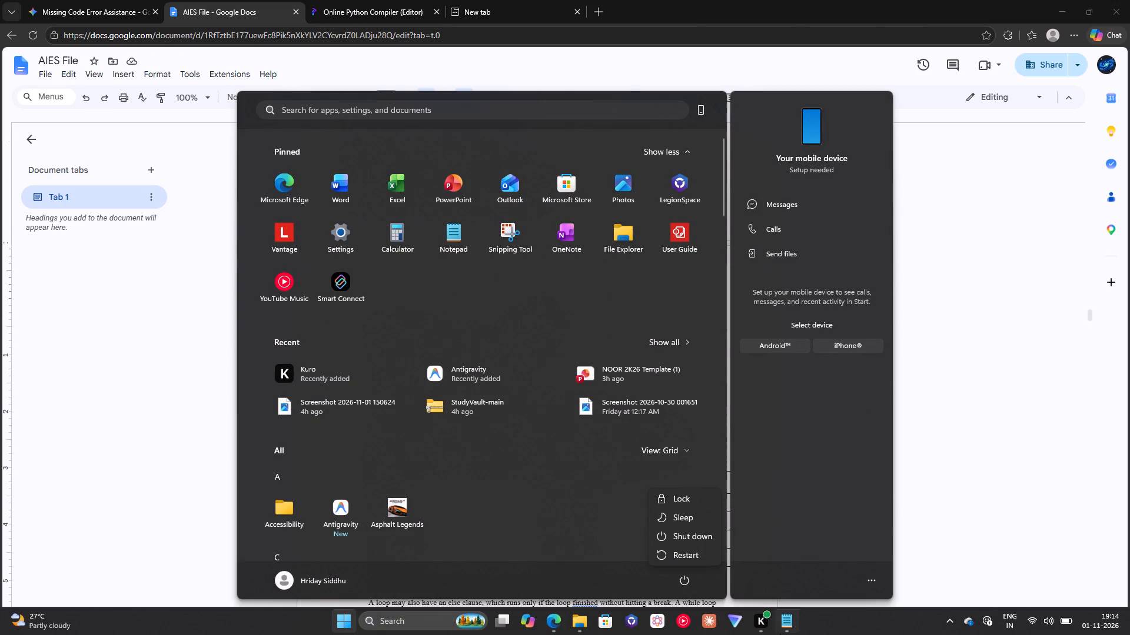